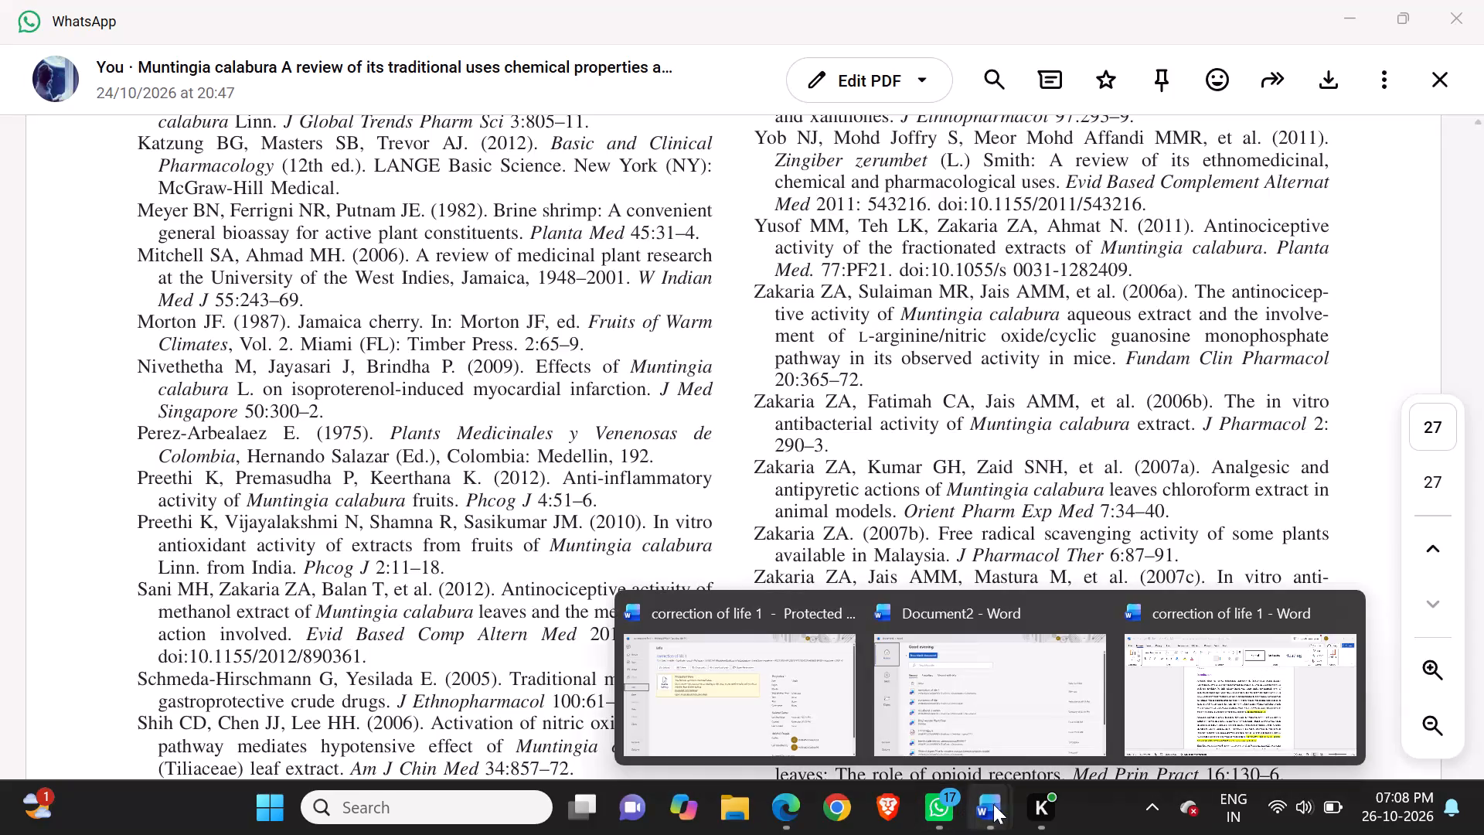
Switch to the protected Word file "correction of life 1" and create a new blank document from it.
click(804, 688)
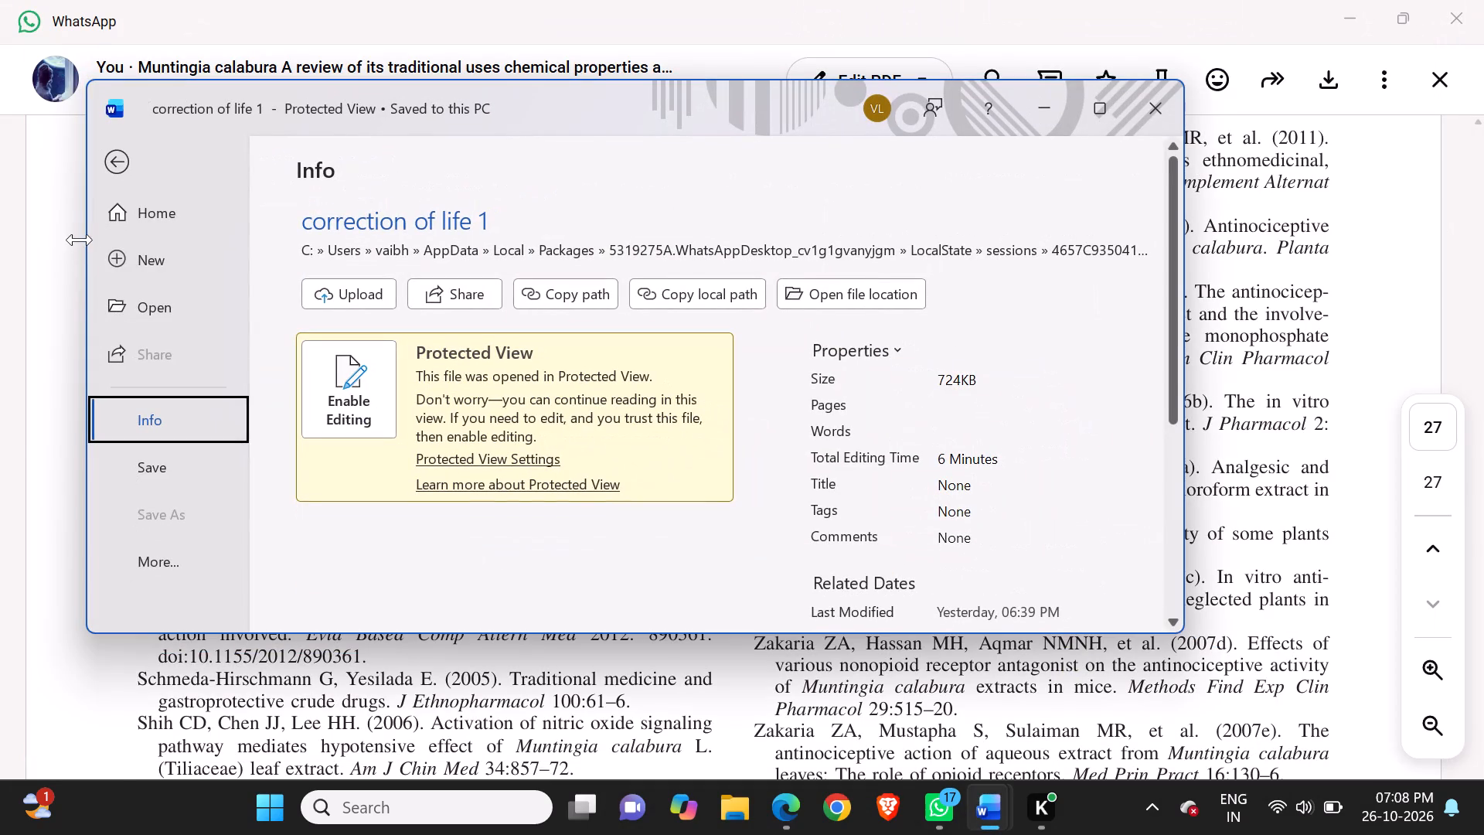
click(148, 258)
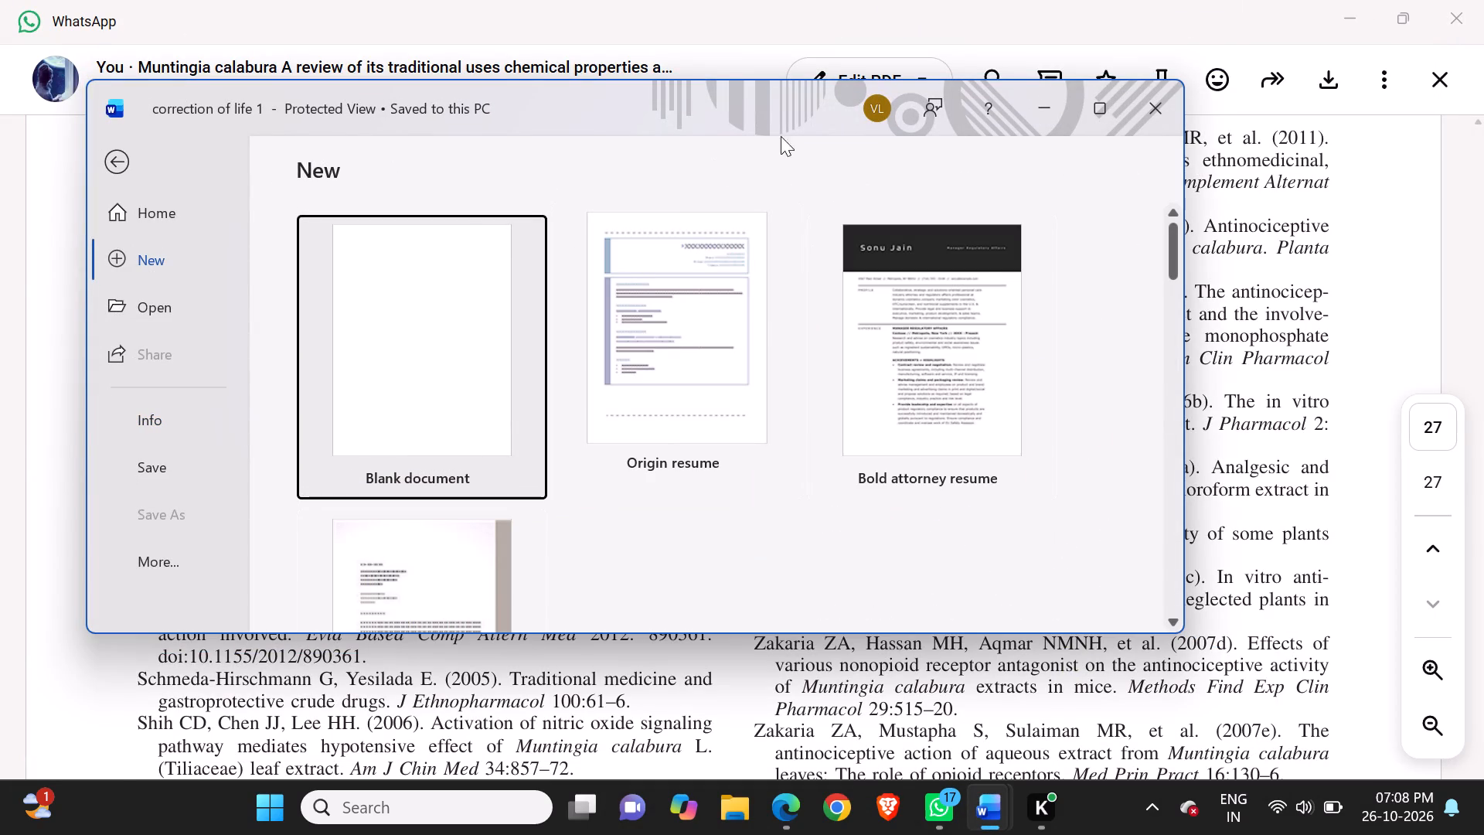
click(359, 273)
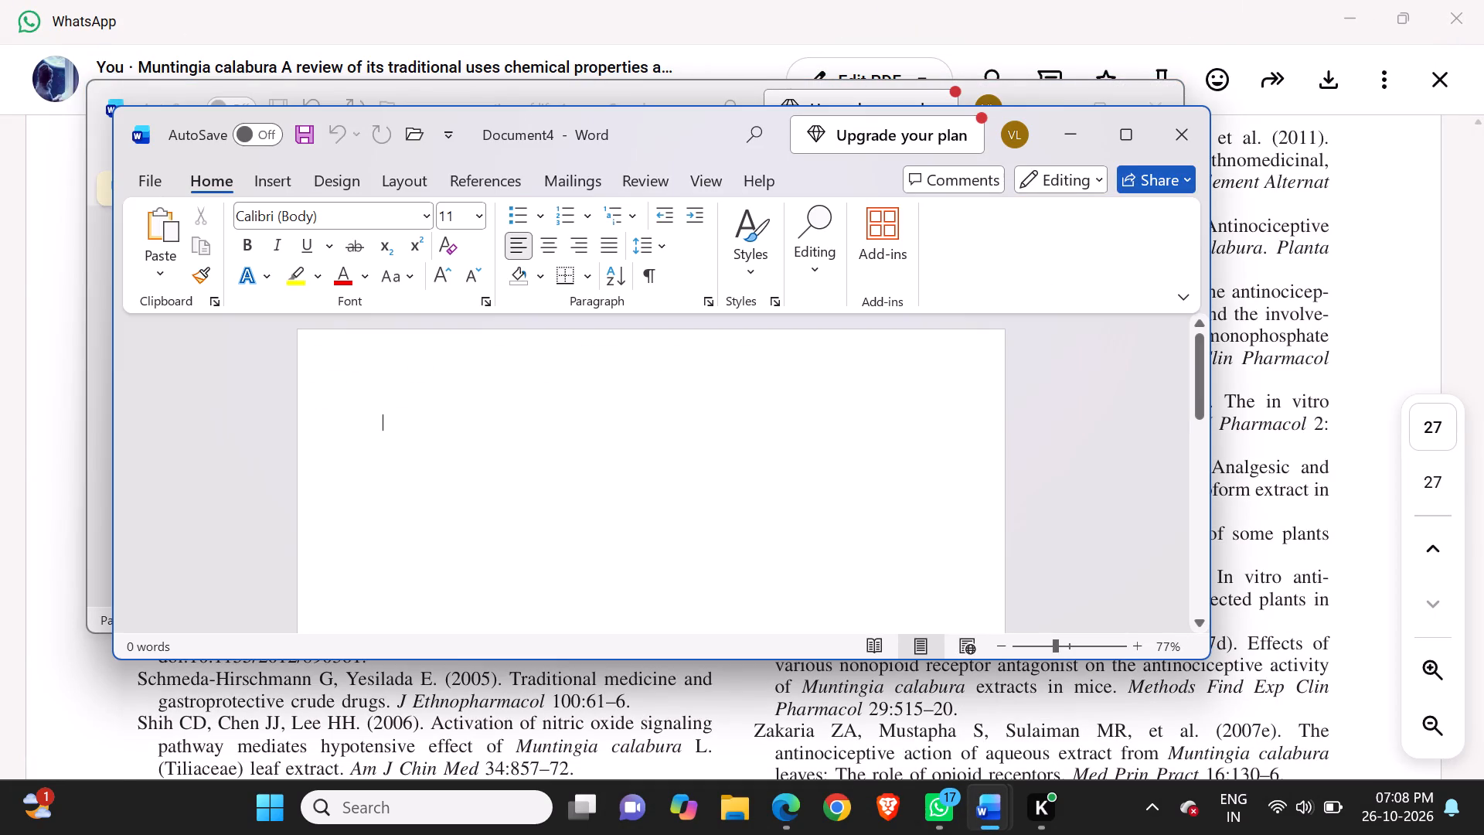
Paste the copied Morton (1987) "Jamaica cherry" reference into the blank document and start a new paragraph below it.
key(ctrl+v)
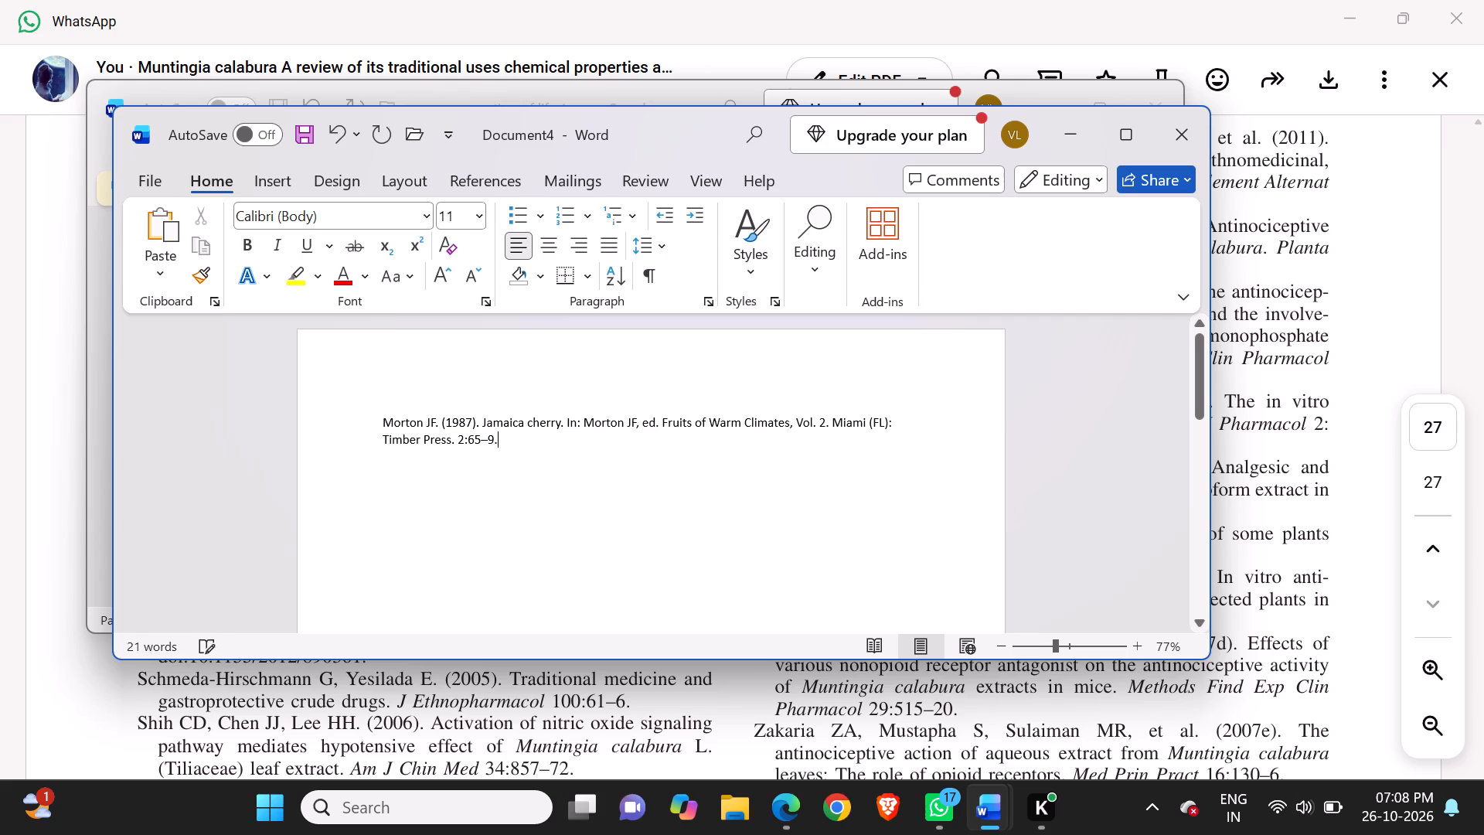
key(Return)
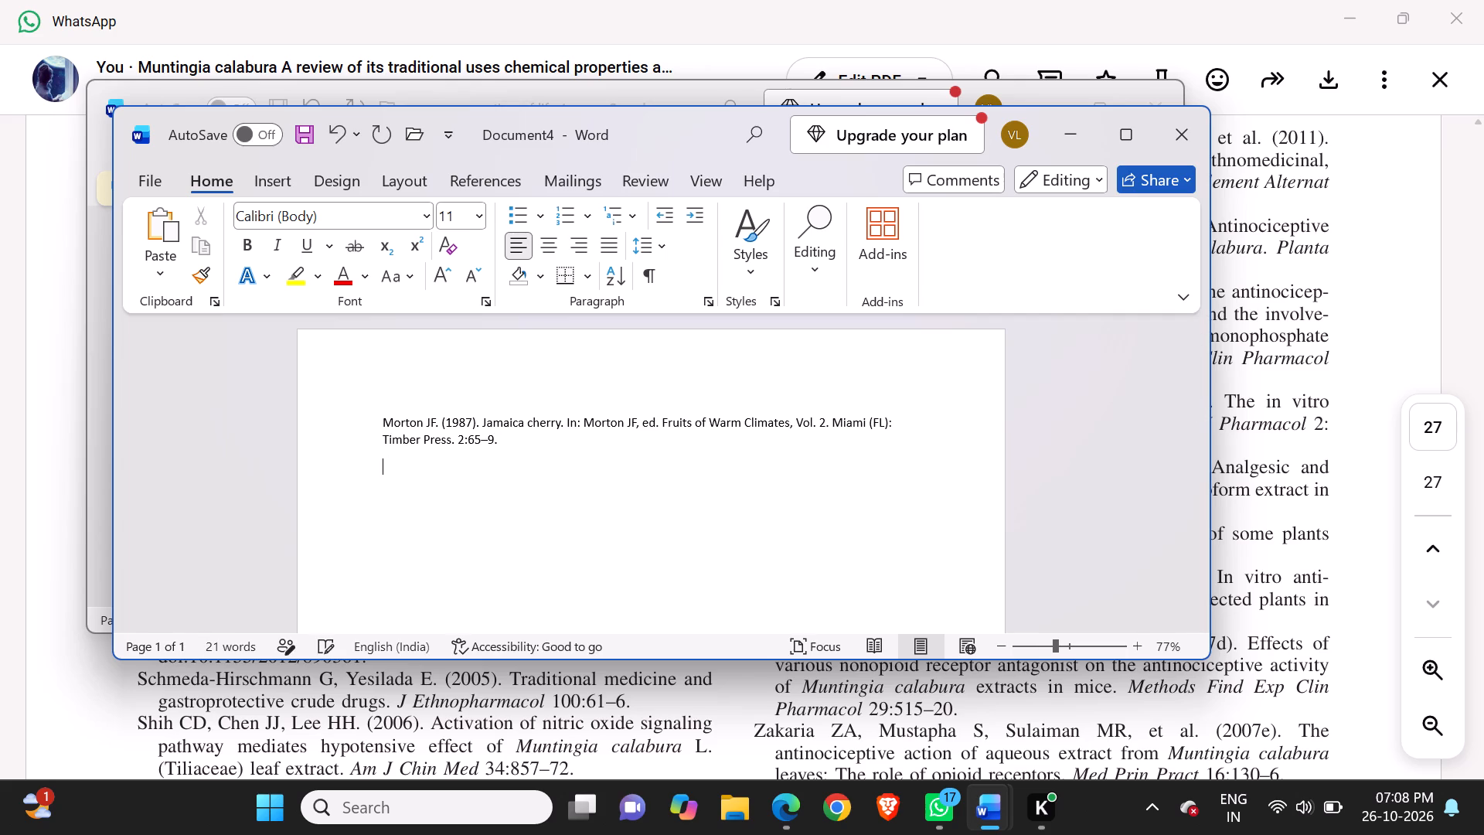
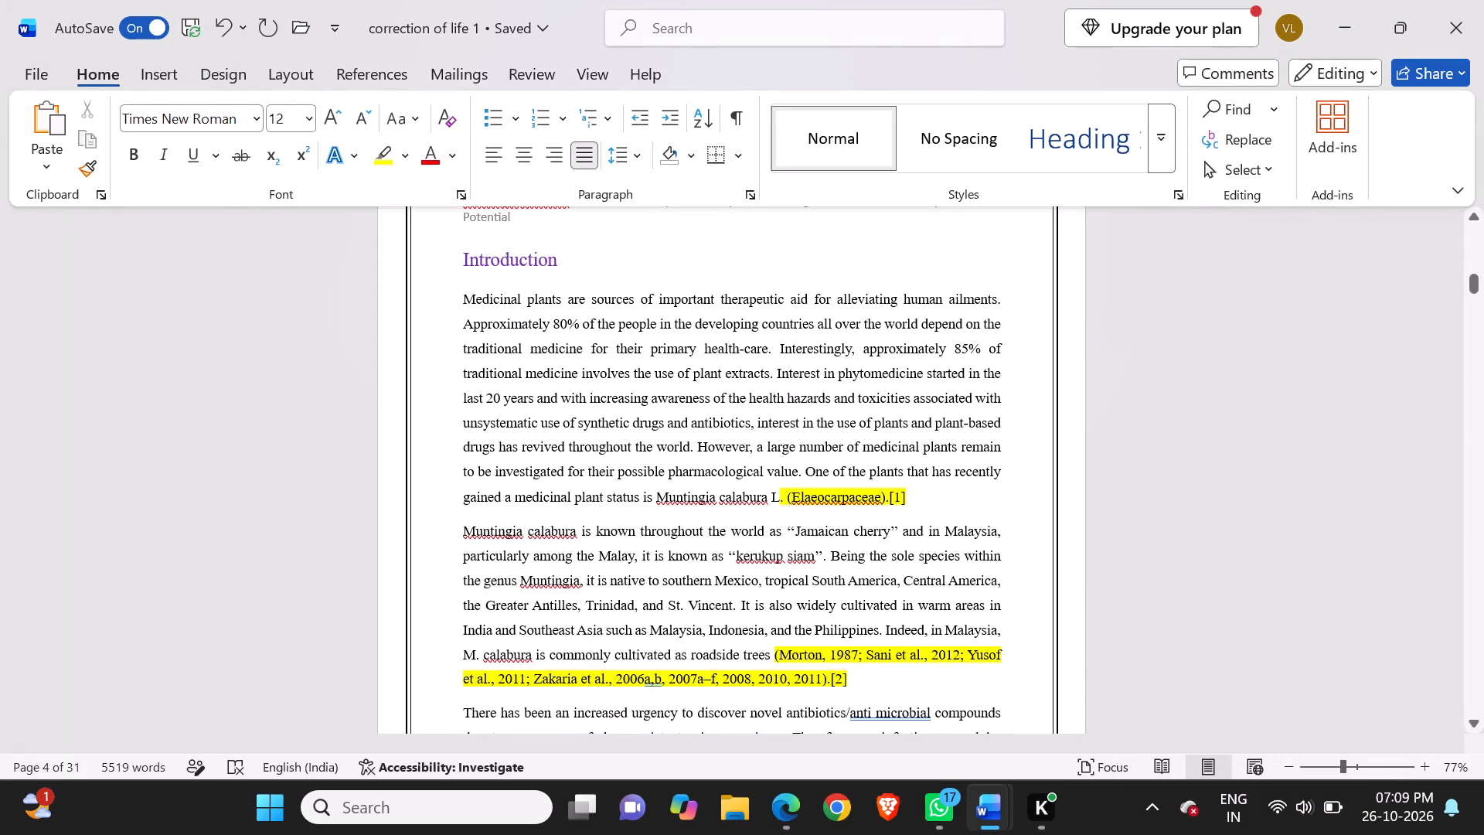
Remove the yellow highlight from ". (Elaeocarpaceae).[1]" at the end of the first Introduction paragraph.
drag(788, 496, 907, 506)
click(1019, 466)
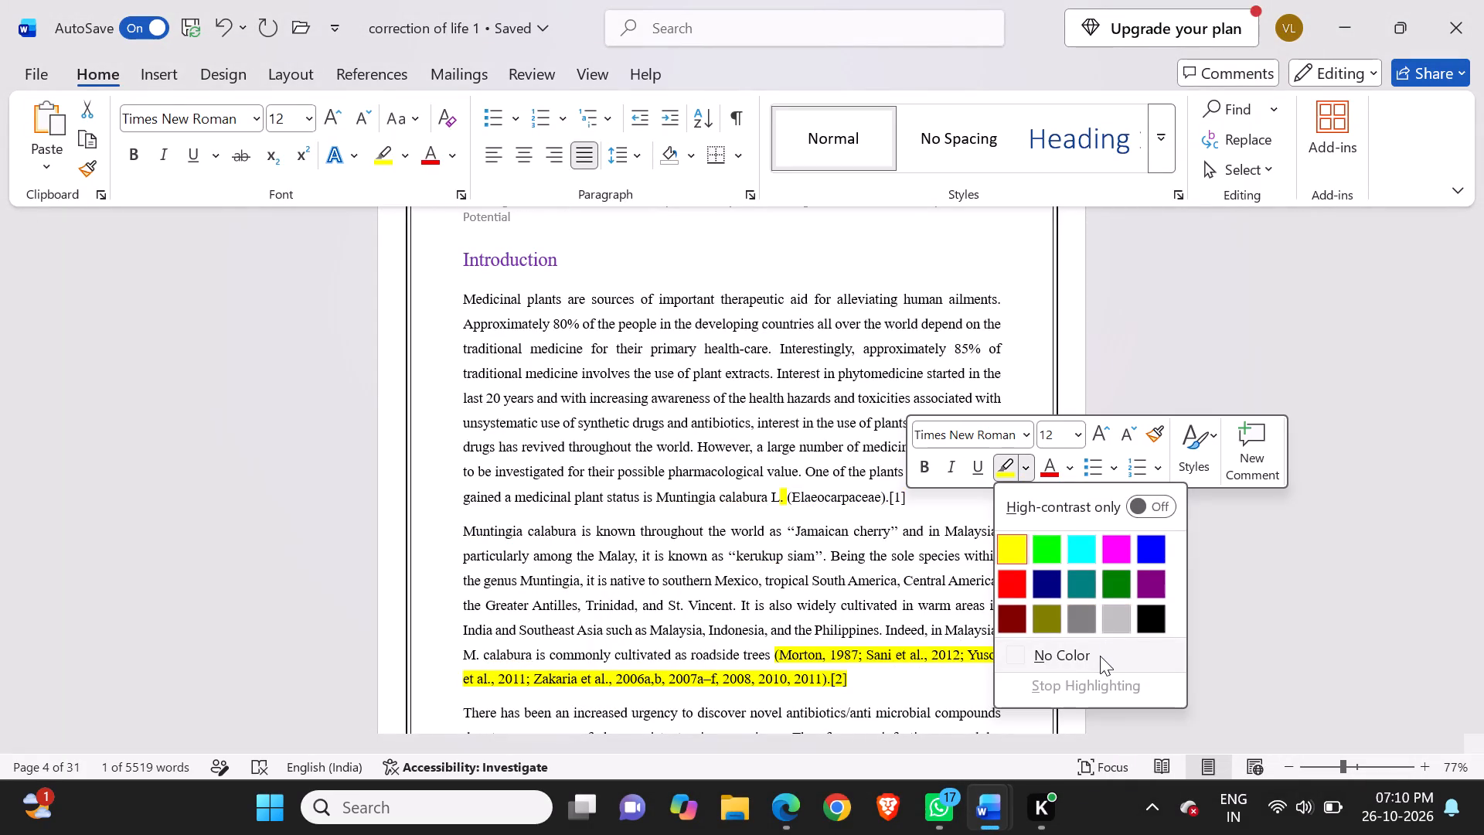
click(1100, 656)
click(869, 514)
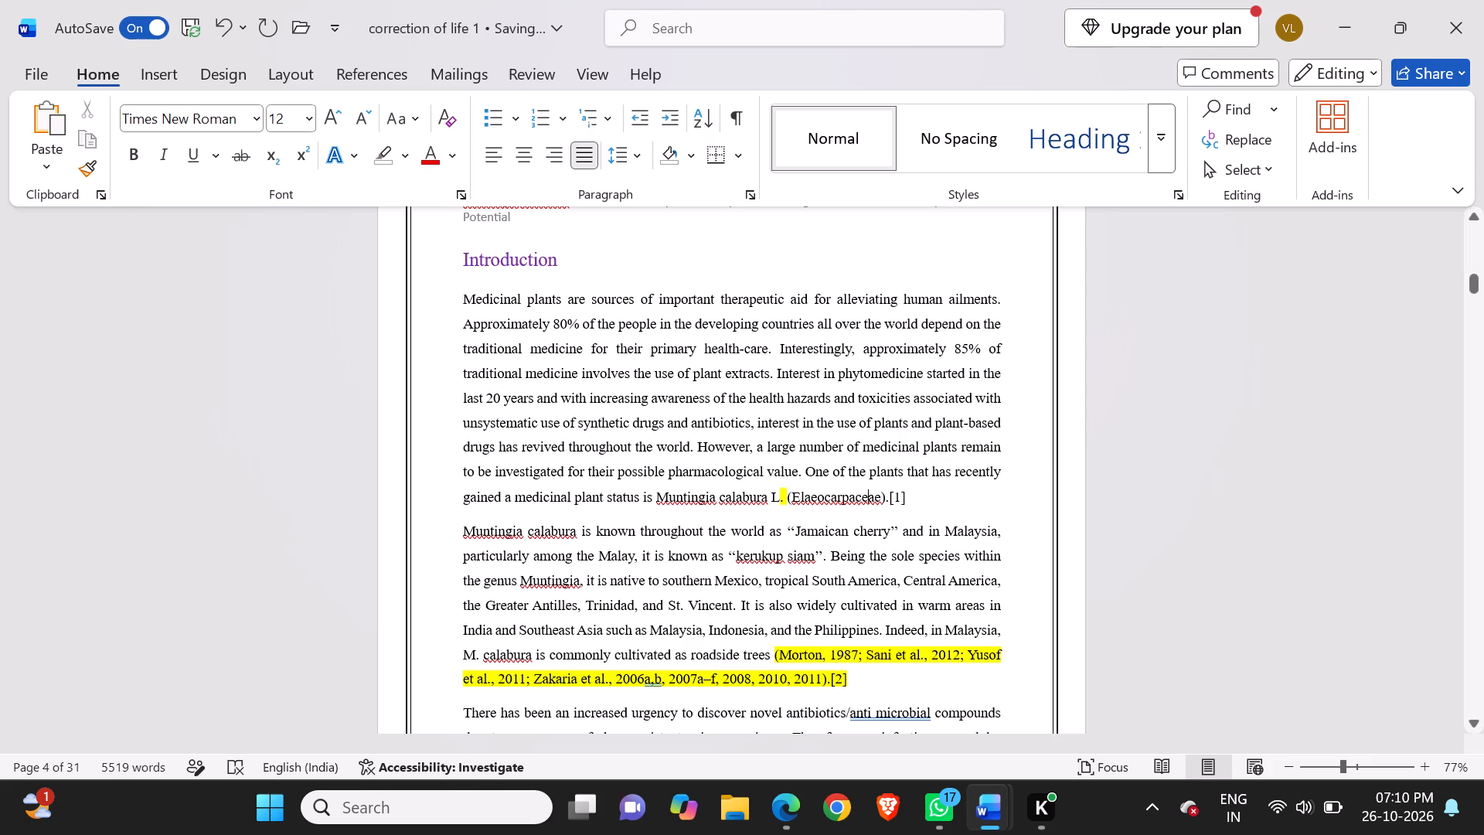
drag(772, 497, 795, 503)
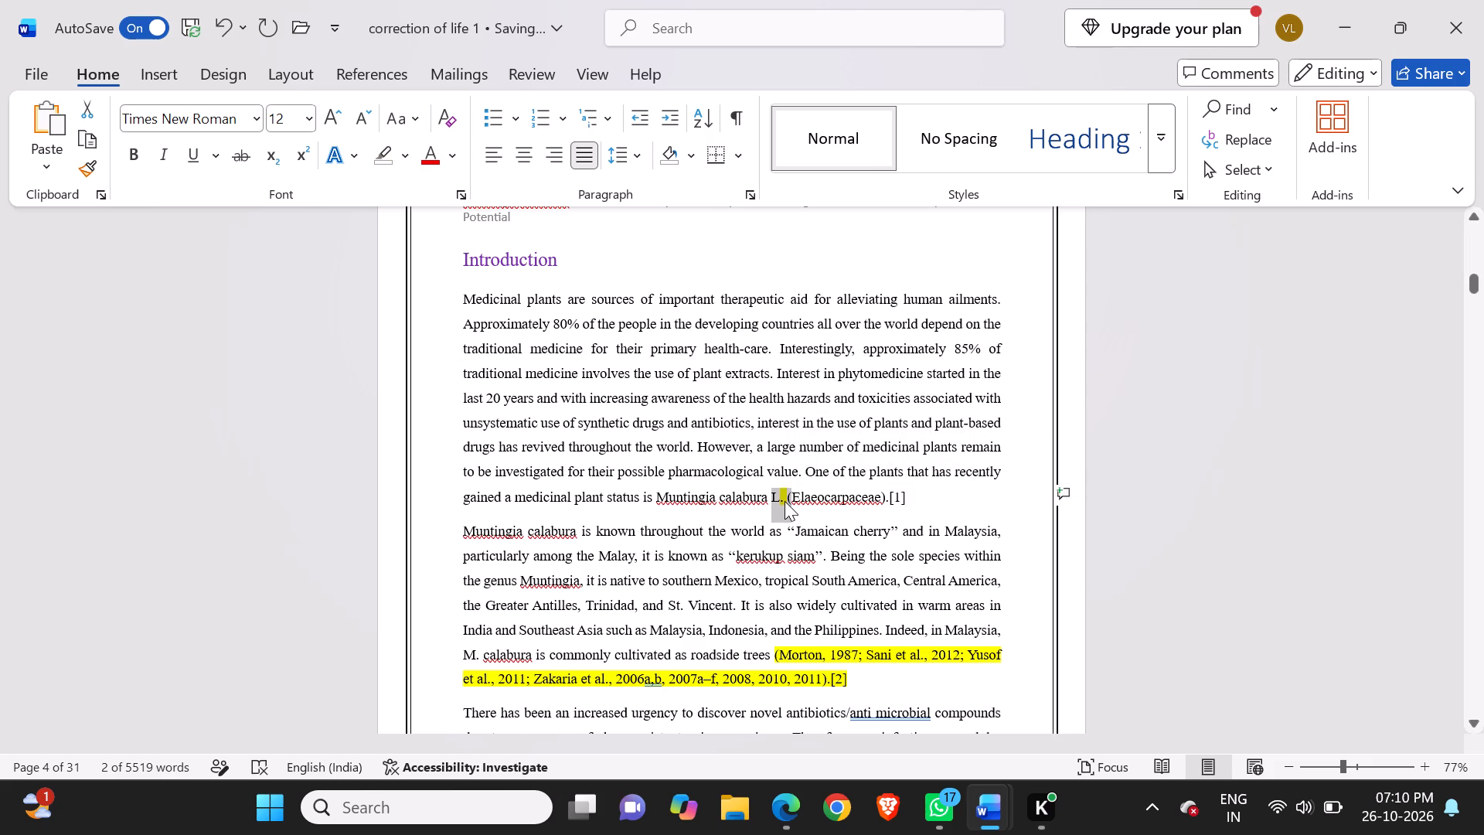
click(382, 160)
Remove the yellow highlight from the citation group ending in [2] at the end of the second Introduction paragraph.
scroll(684, 404, down, 3)
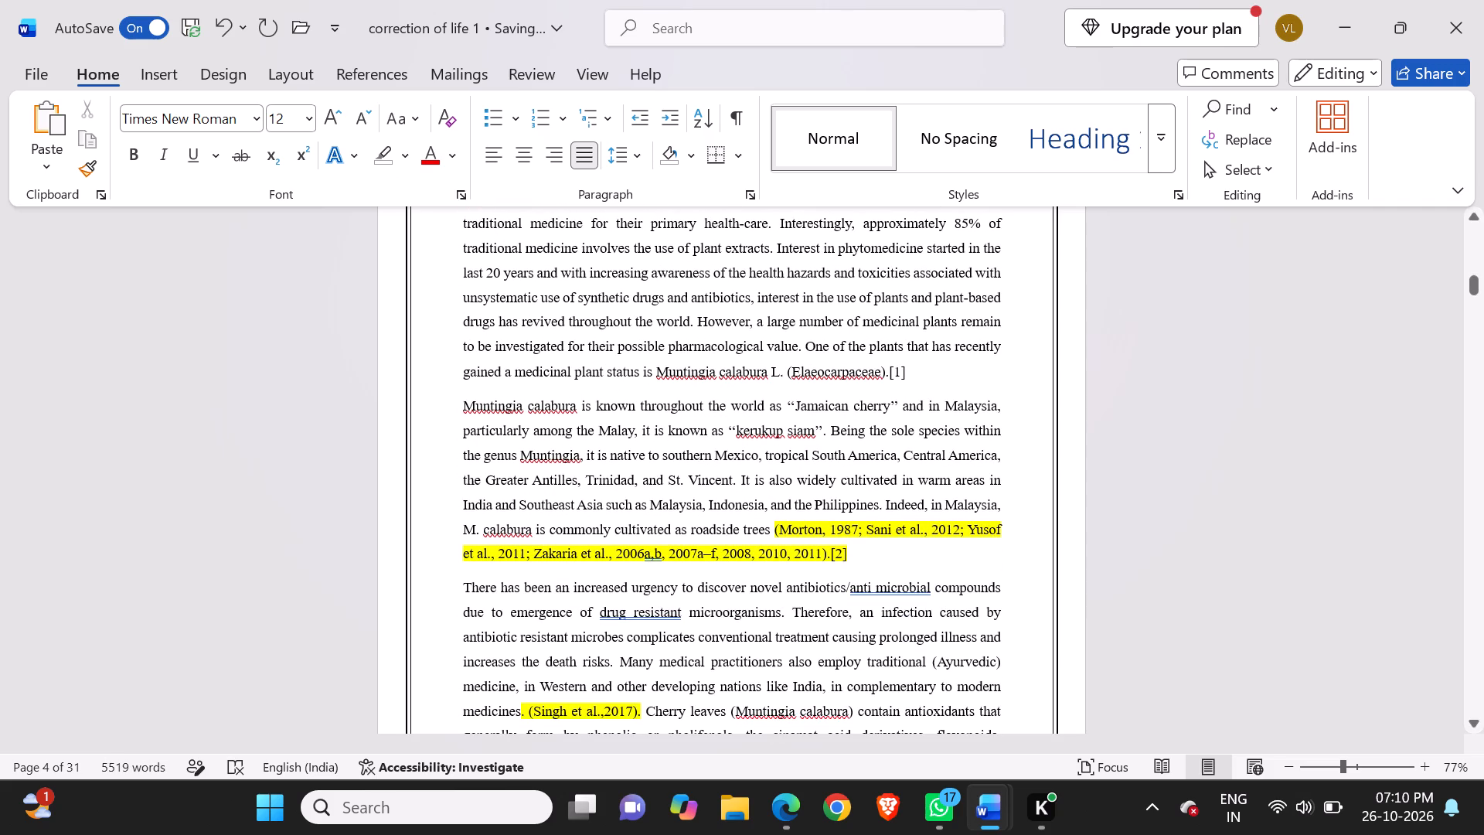
drag(771, 529, 867, 571)
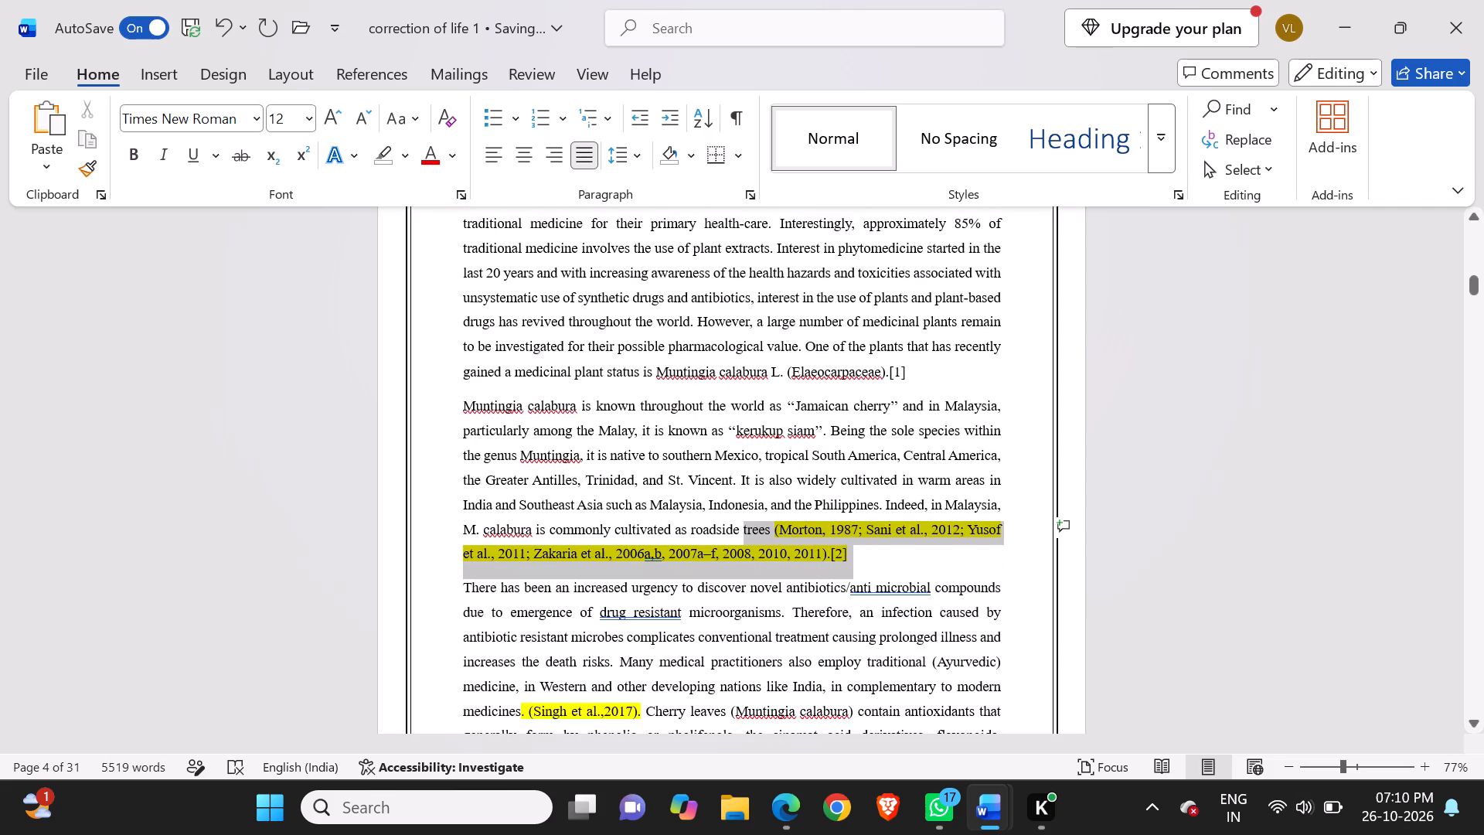
drag(867, 571, 867, 570)
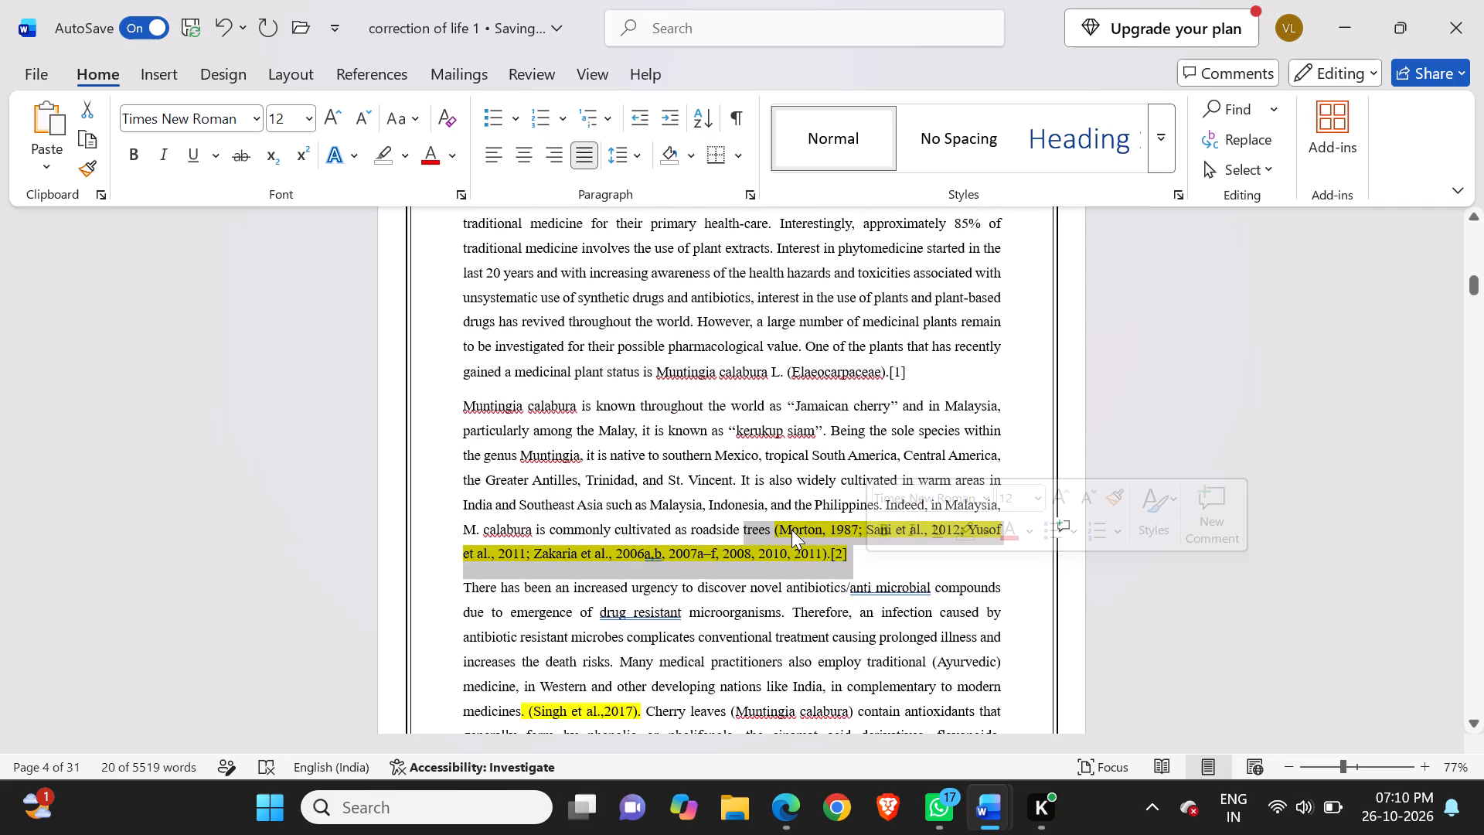
click(775, 526)
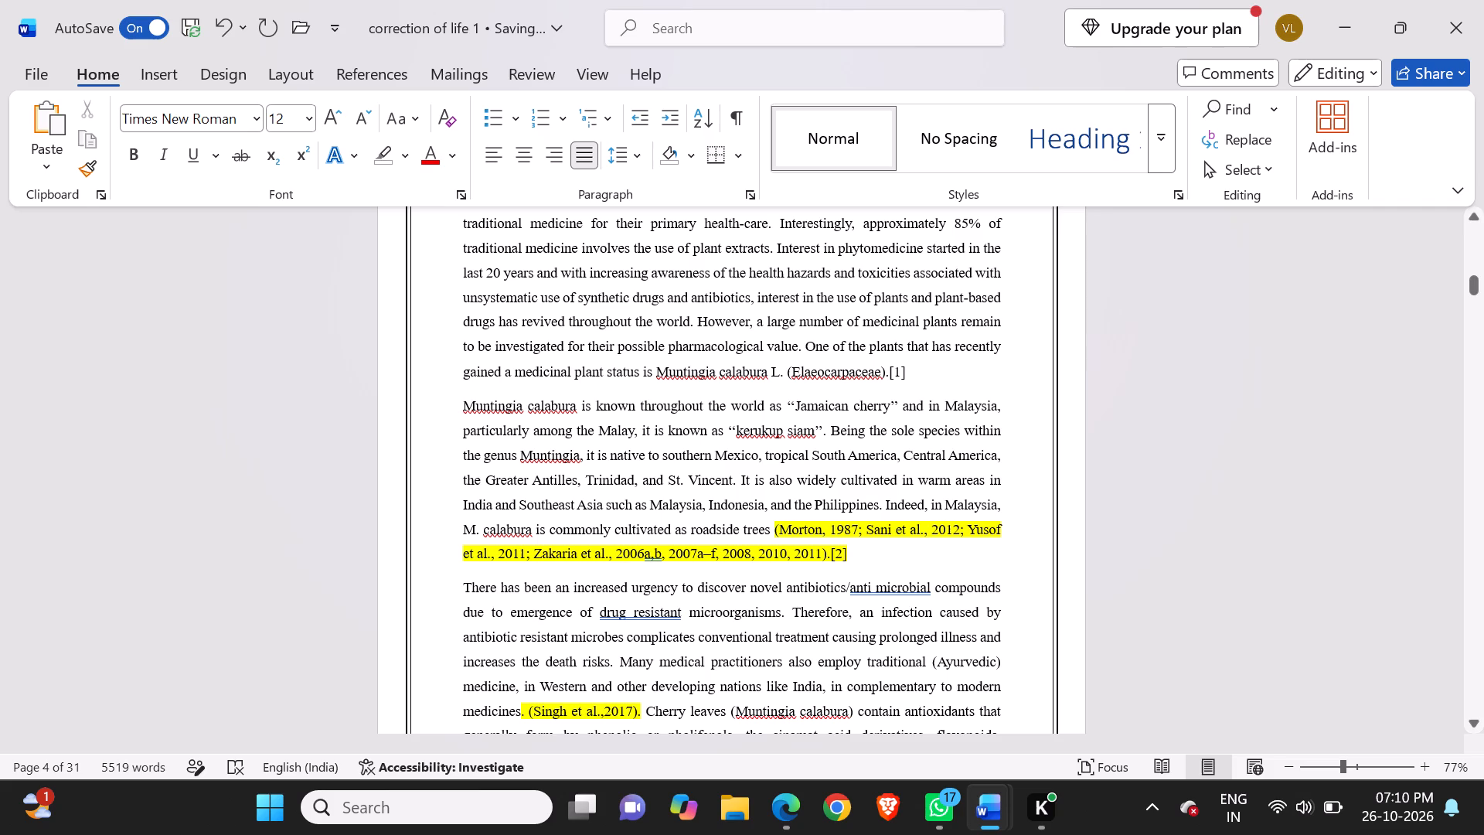
Remove the yellow highlight from the citation group starting with "(Morton, 1987" and ending in "[2]" in the second Introduction paragraph.
click(842, 555)
drag(768, 530, 813, 549)
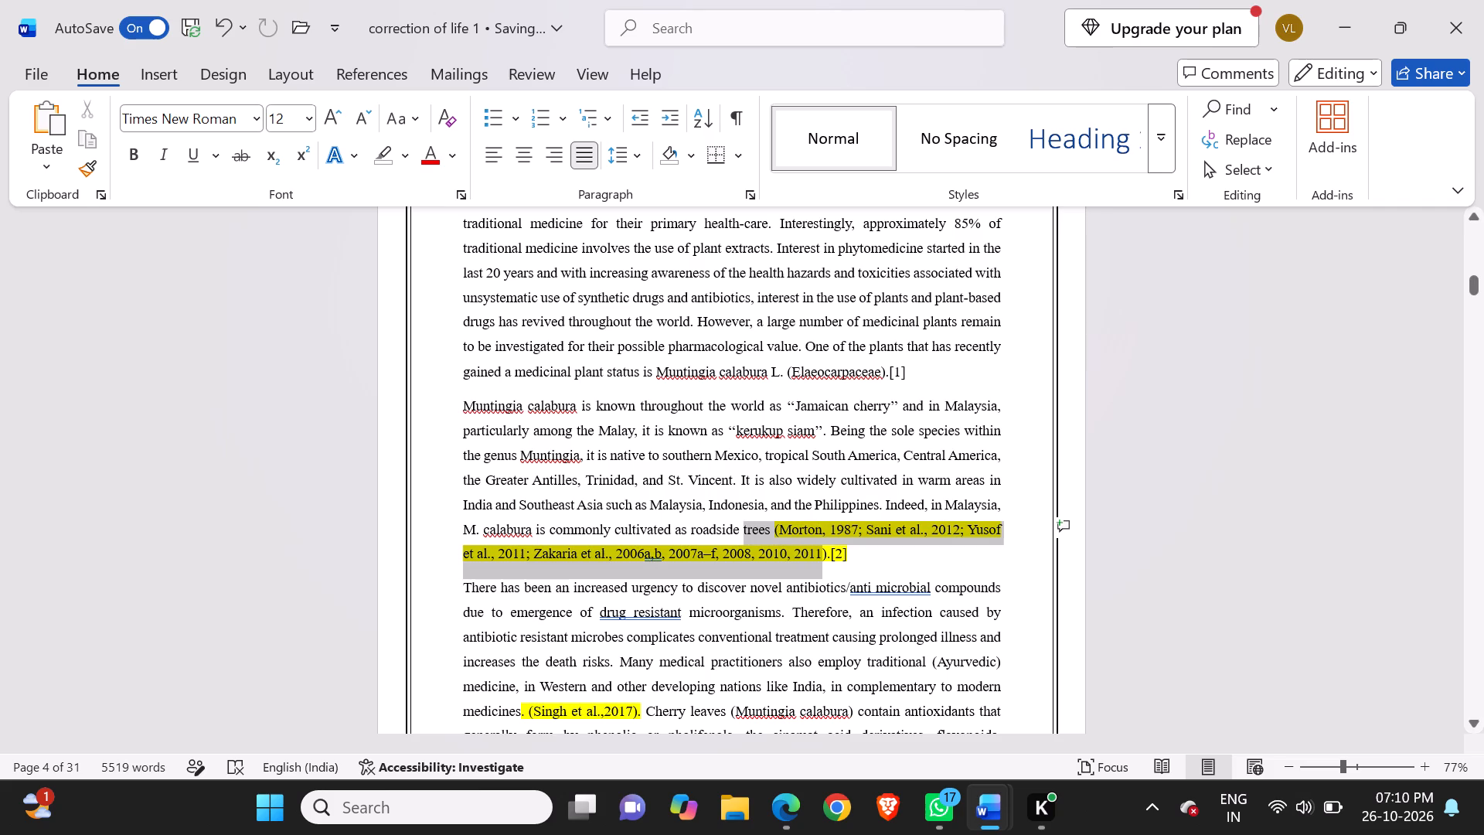
drag(813, 549, 867, 566)
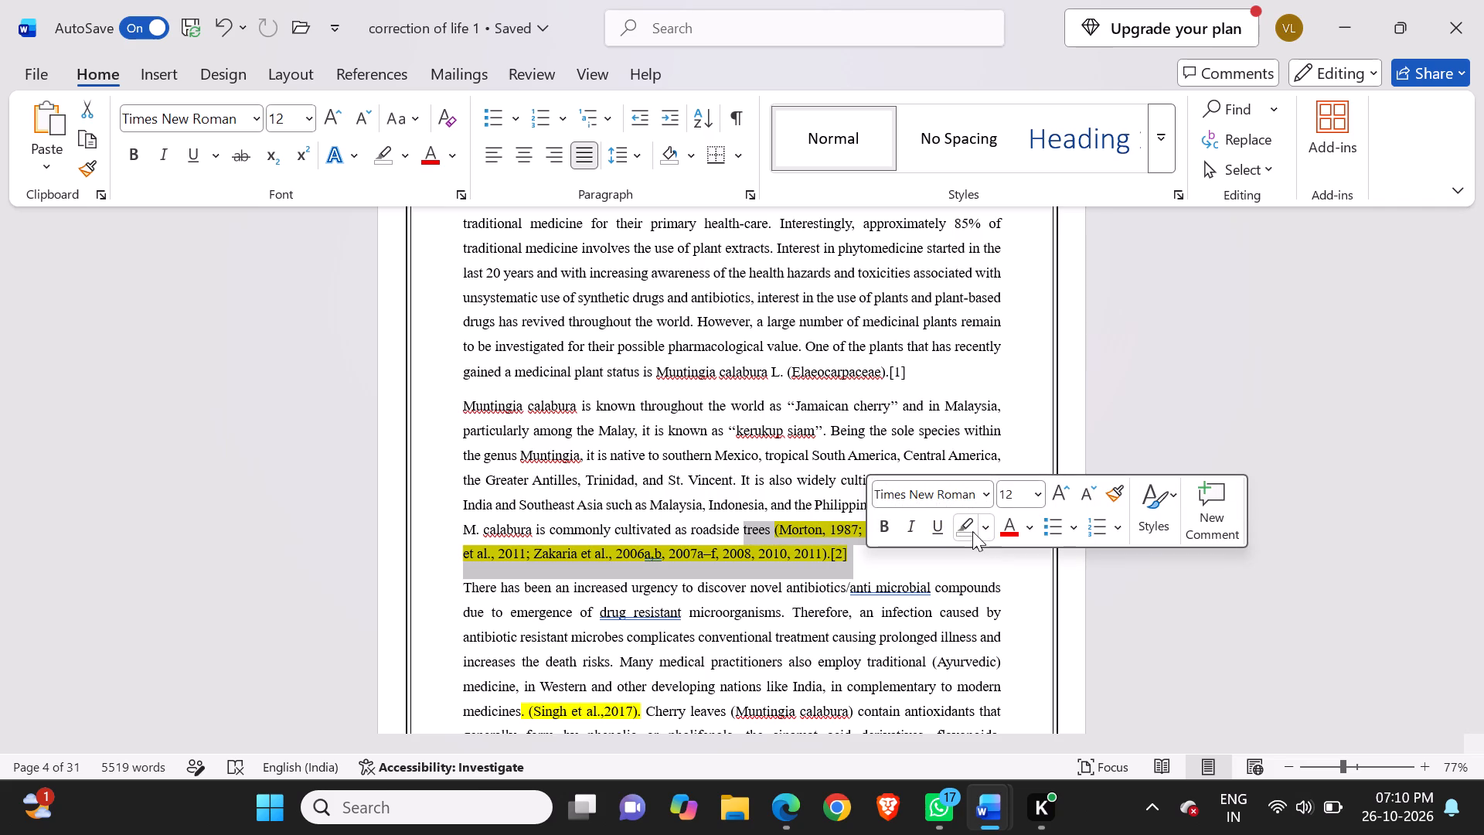
click(971, 531)
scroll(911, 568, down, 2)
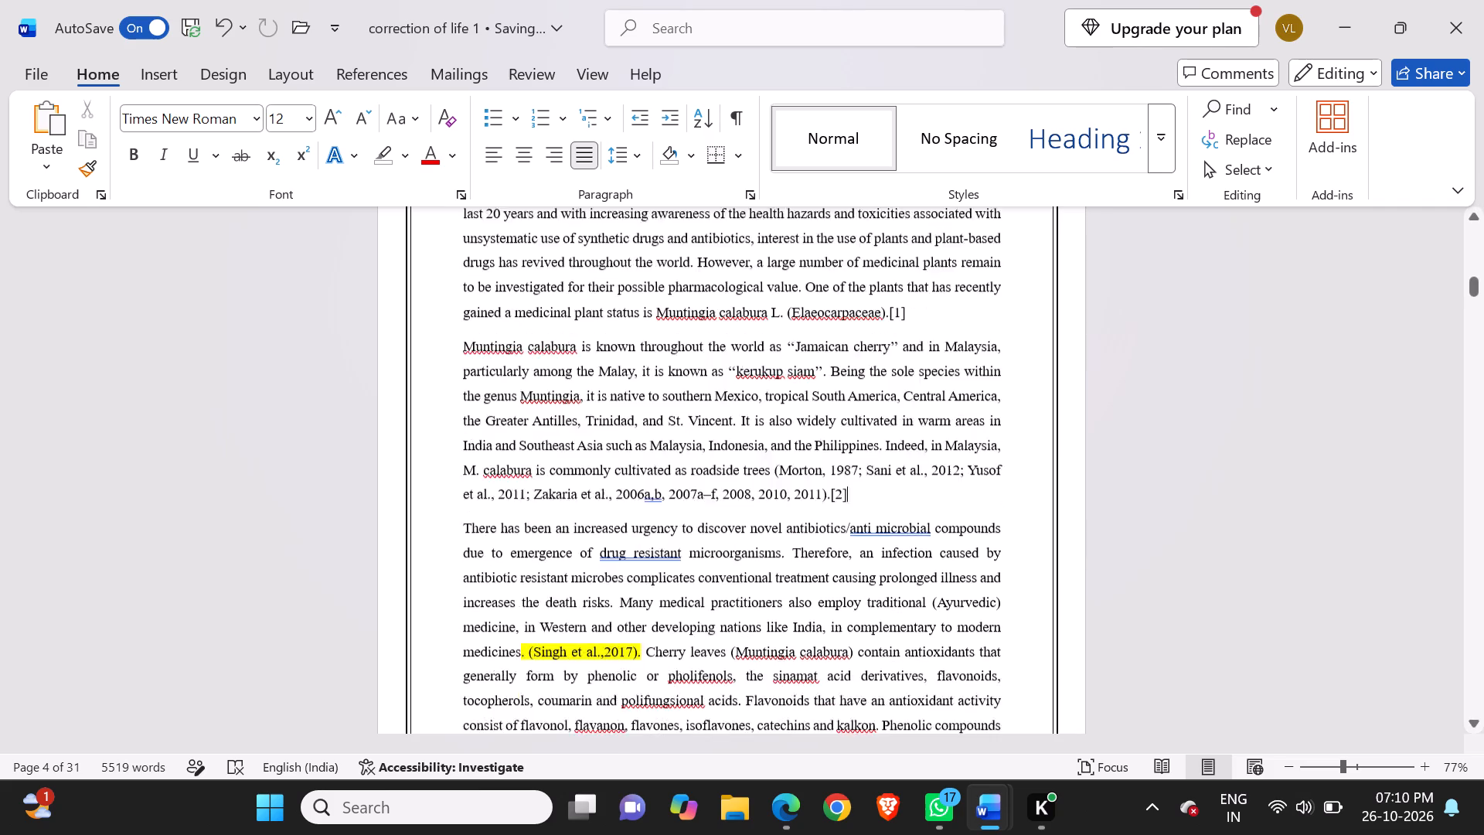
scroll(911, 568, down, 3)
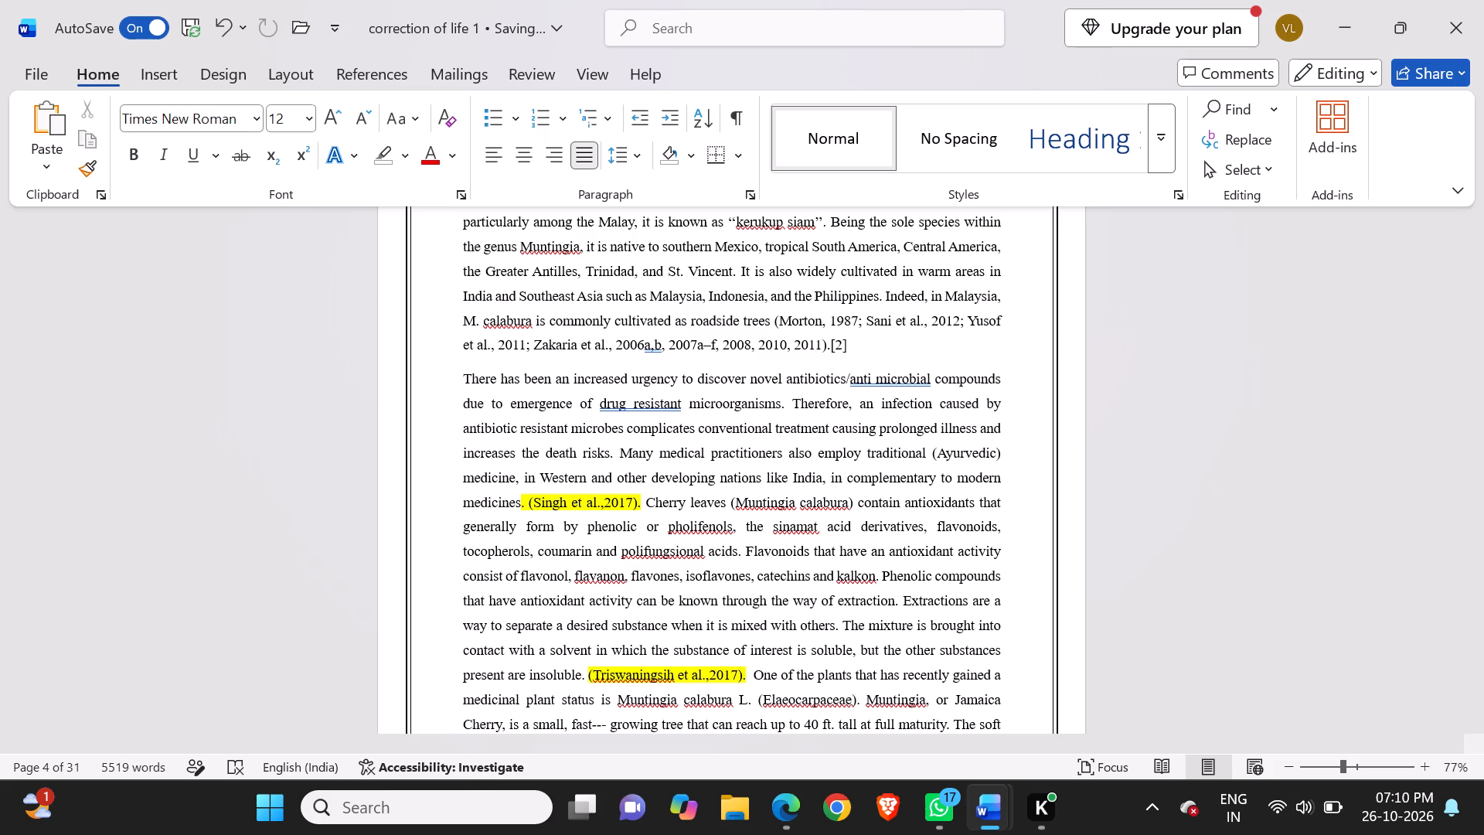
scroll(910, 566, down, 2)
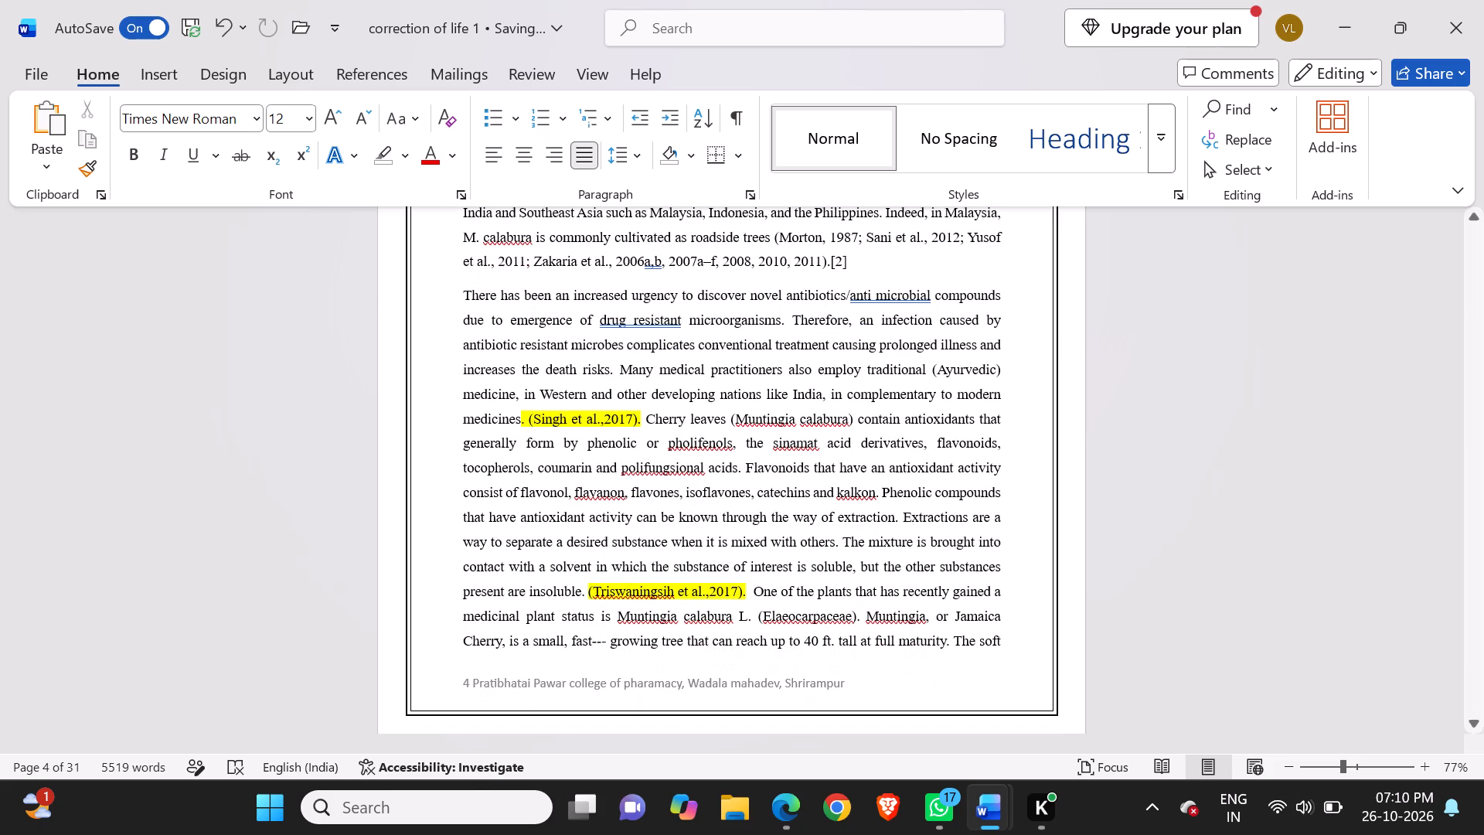
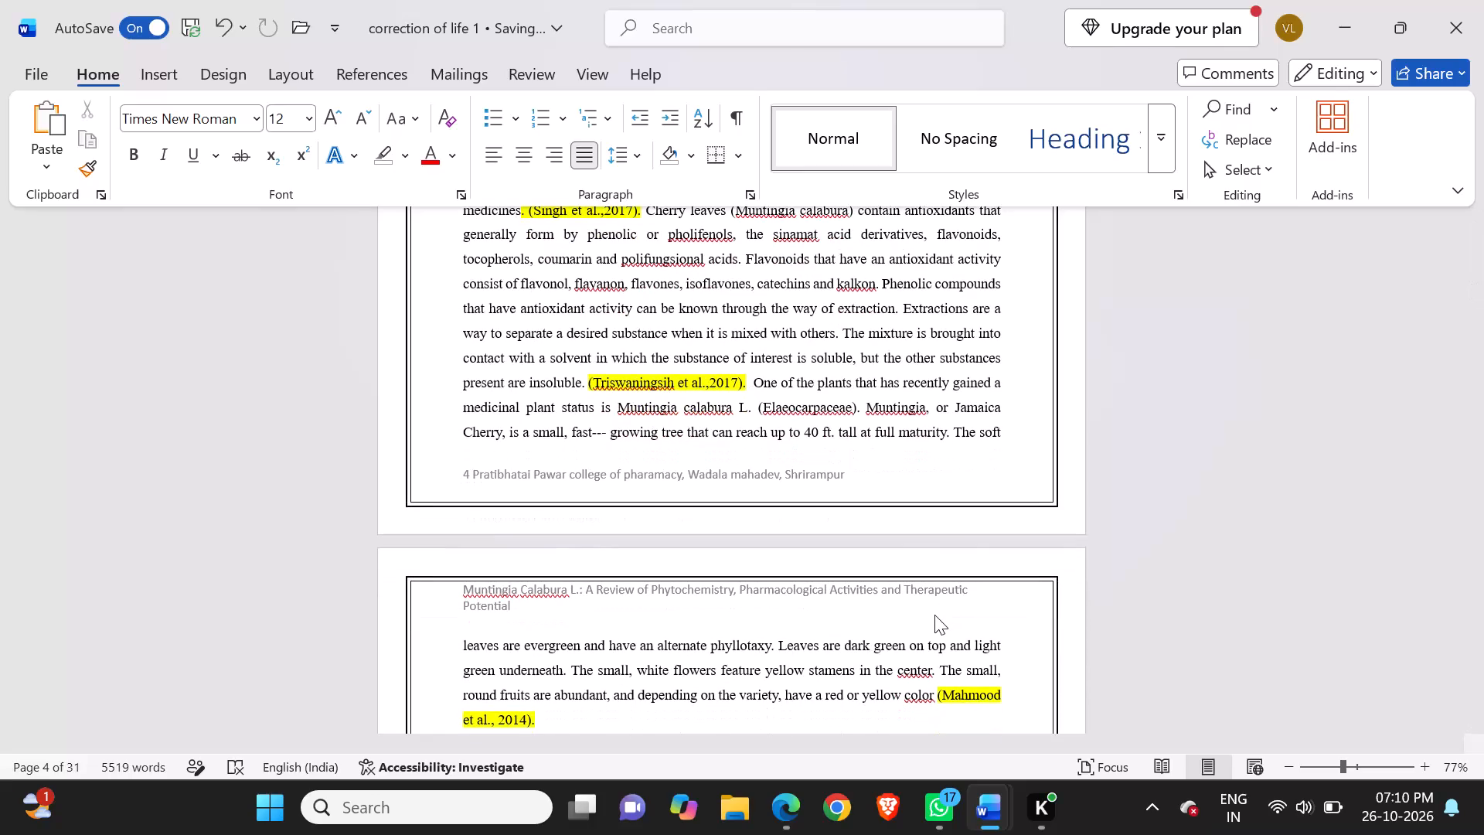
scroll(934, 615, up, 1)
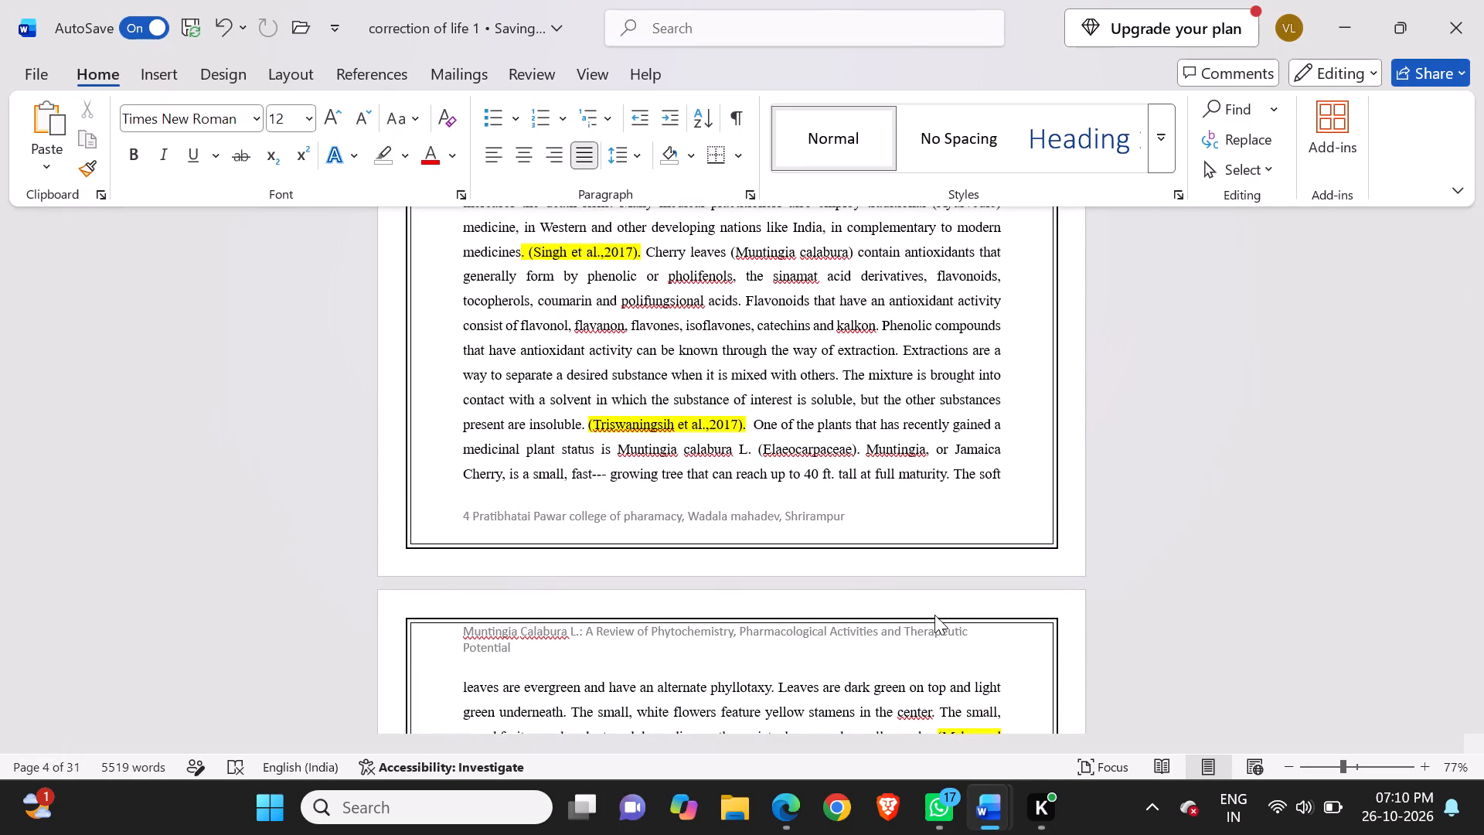
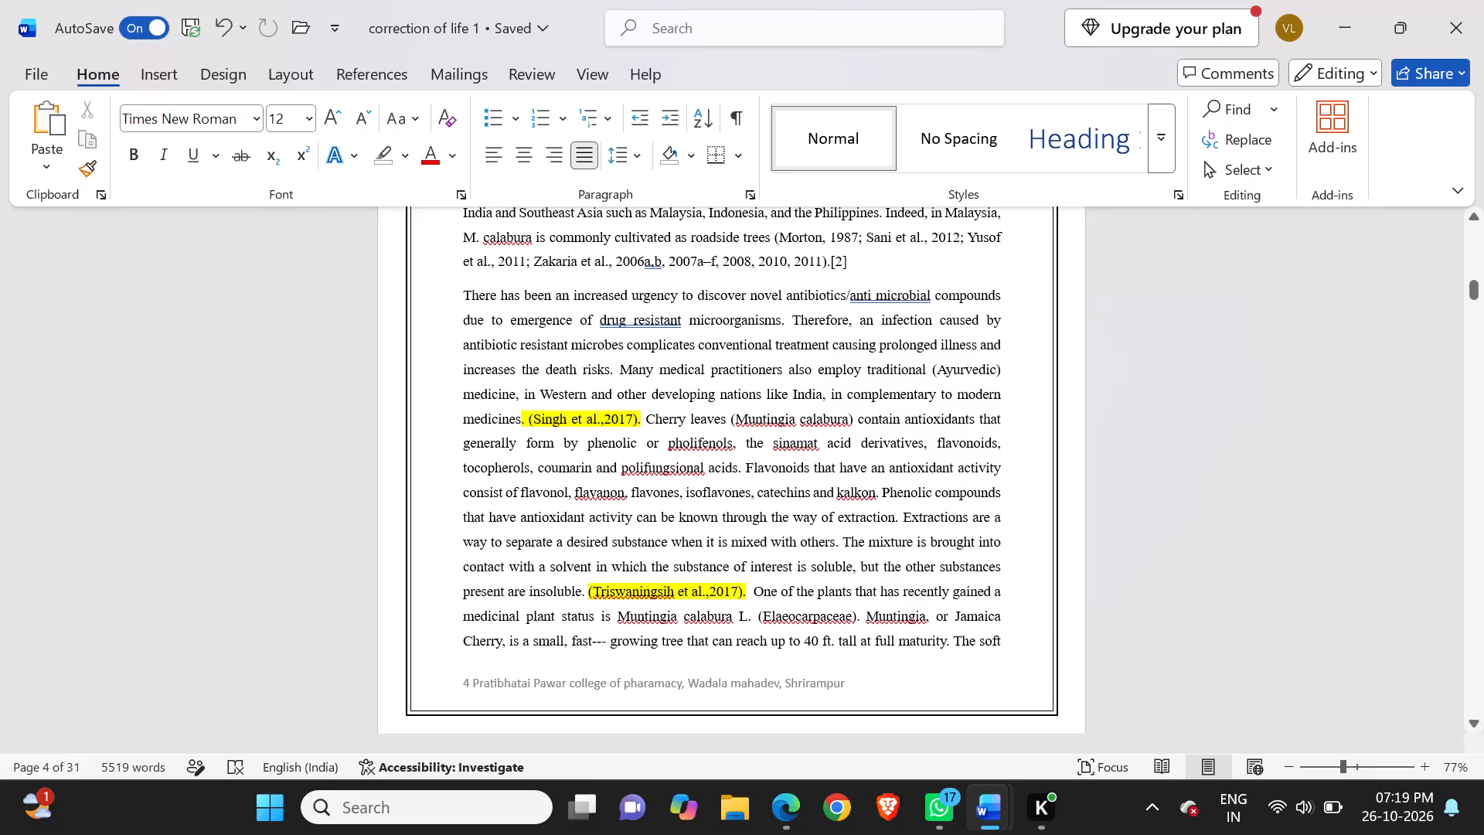
Delete the highlighted citation "(Singh et al.,2017)" after "modern medicines" in the third Introduction paragraph, keeping the period that follows it.
click(637, 422)
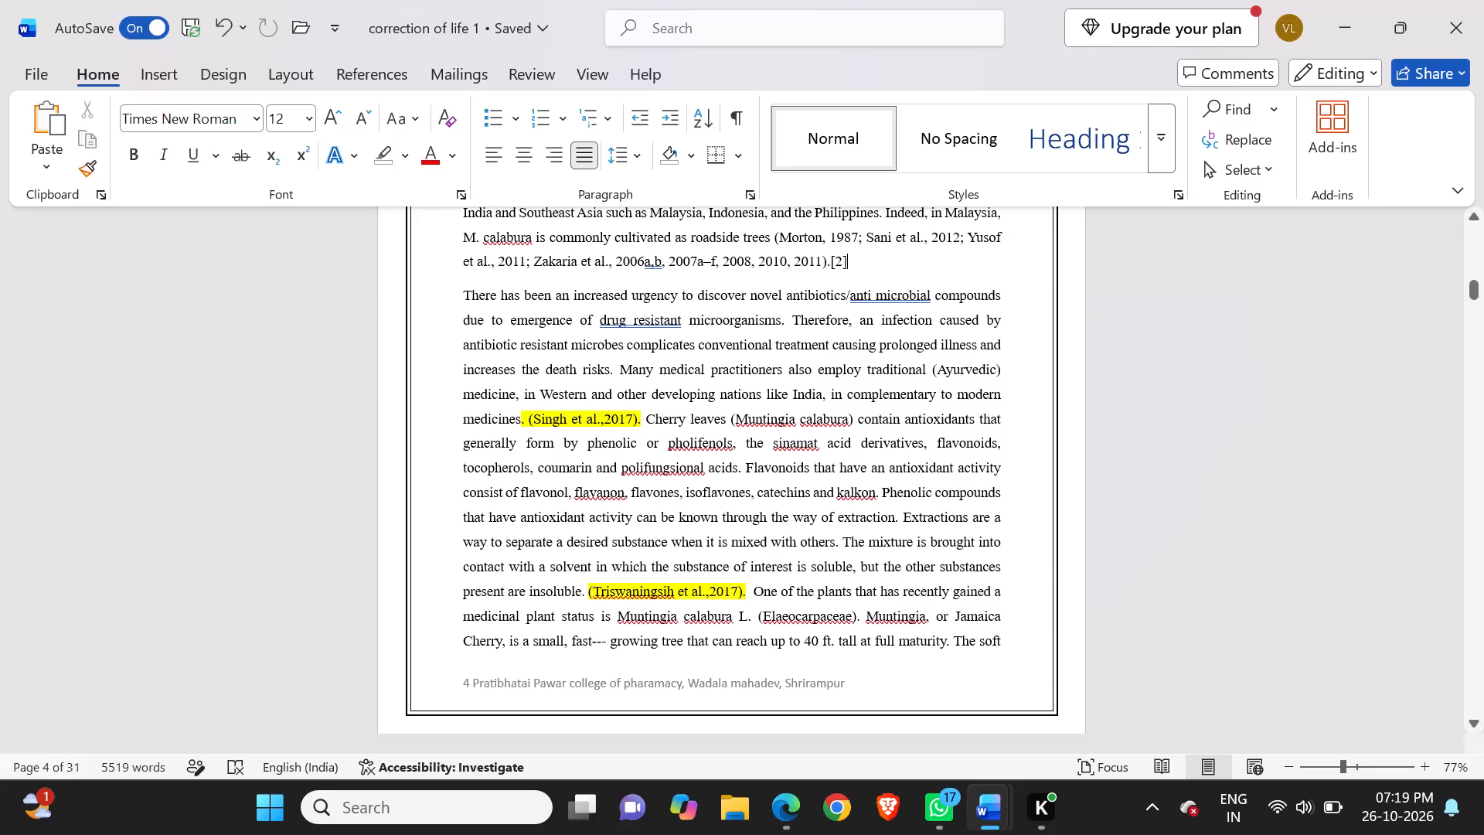
click(637, 422)
key(BackSpace)
key(BackSpace)
key(BackSpace)
key(BackSpace)
key(BackSpace)
key(BackSpace)
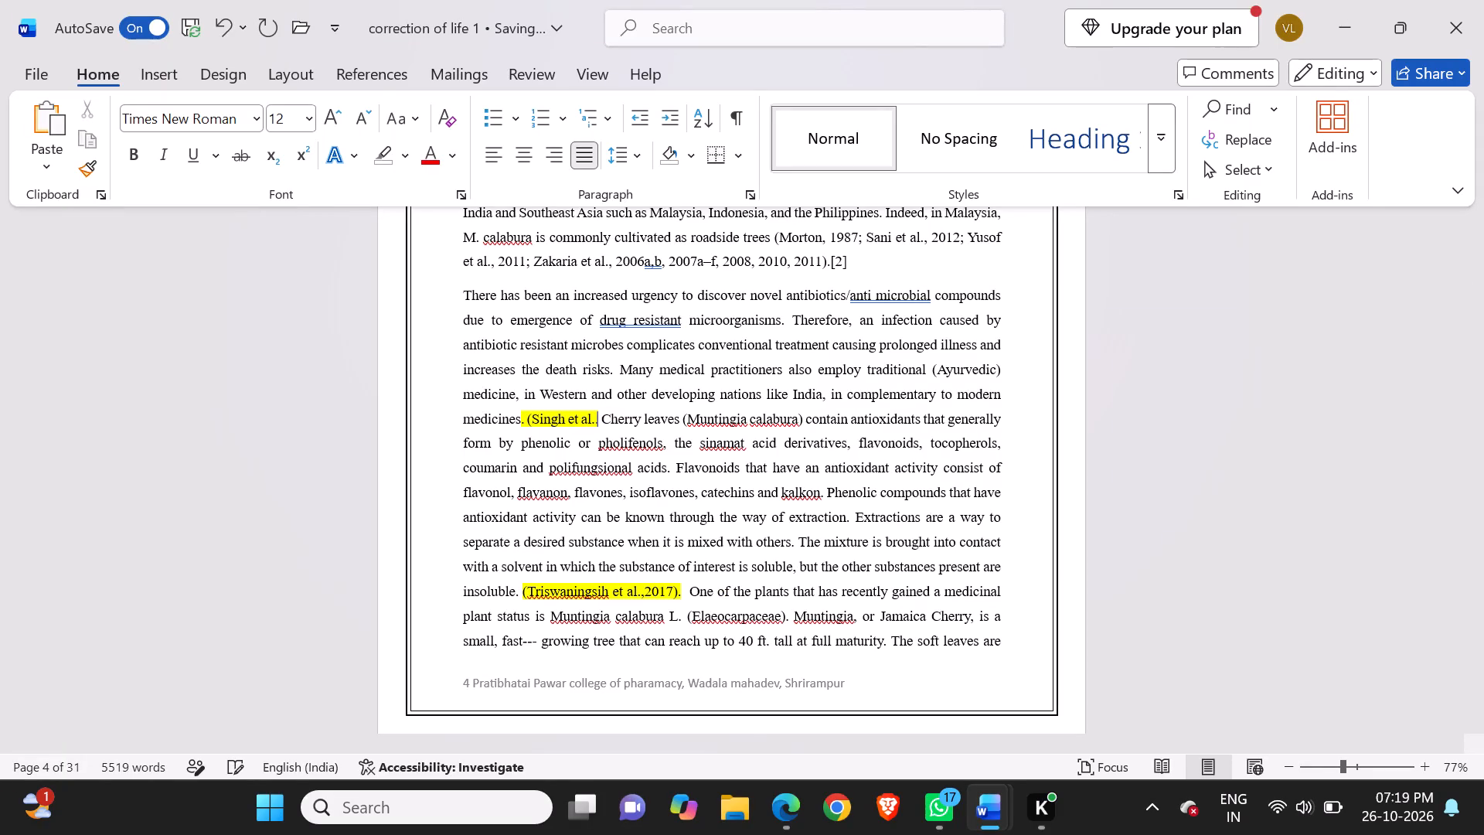
key(BackSpace)
key(BackSpace)
key(BackSpace)
key(BackSpace)
key(BackSpace)
key(BackSpace)
key(BackSpace)
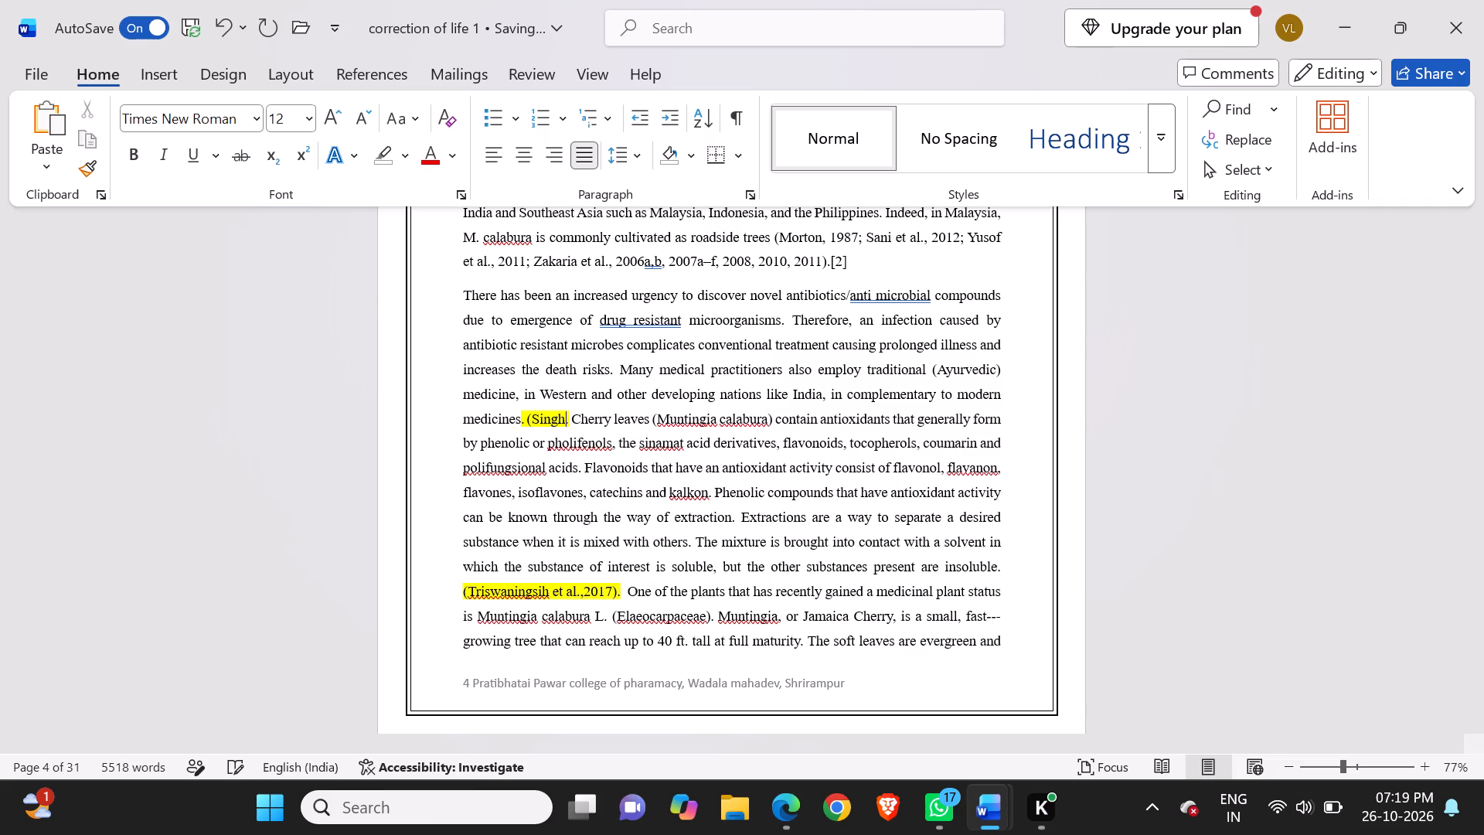
key(BackSpace)
key(BackSpace)
key(BackSpace)
key(BackSpace)
key(BackSpace)
key(BackSpace)
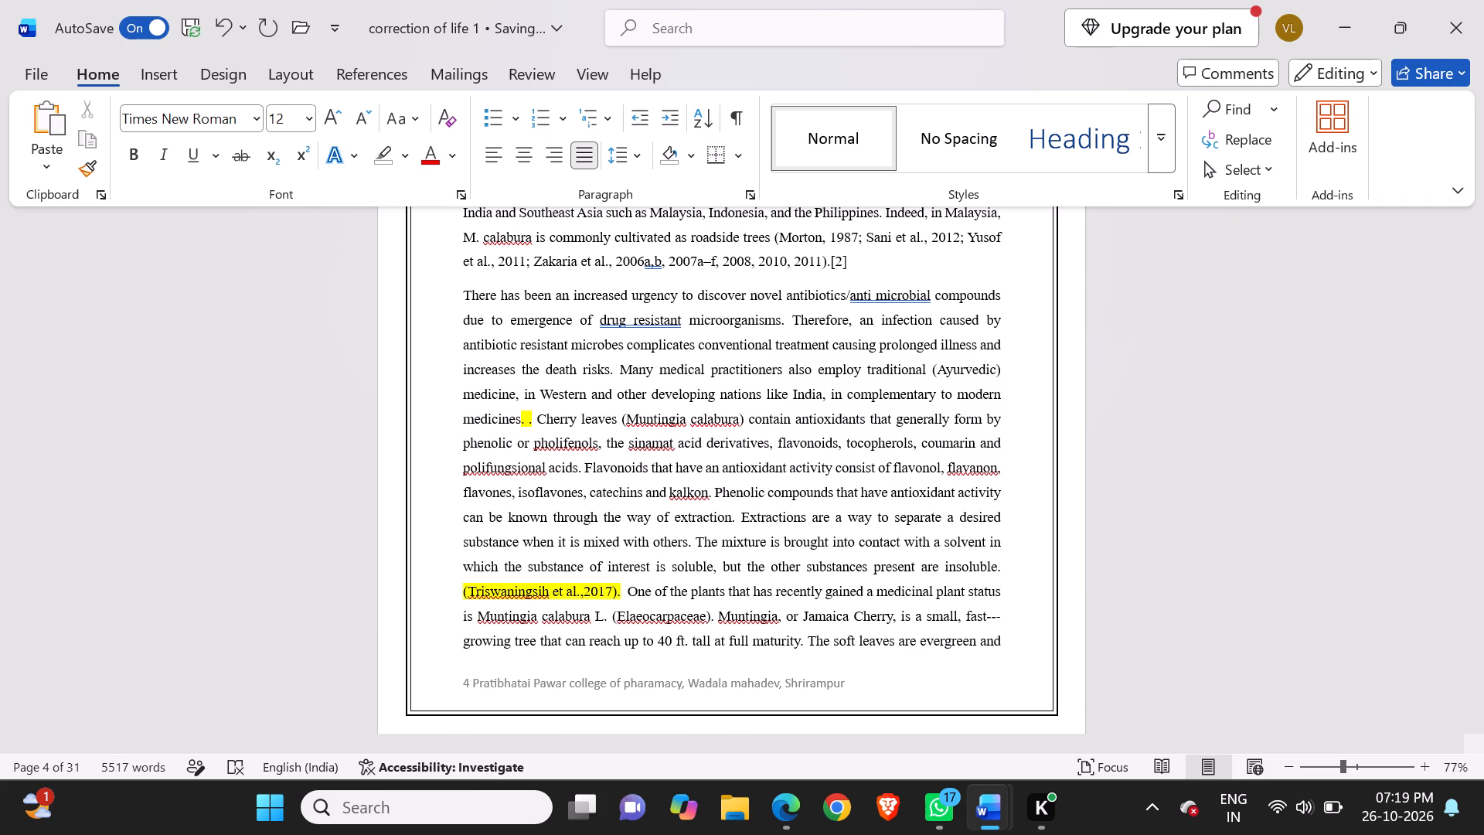
Insert the citation [3] after "modern medicines." in the third Introduction paragraph and remove its yellow highlight.
key(bracketleft)
key(3)
key(bracketright)
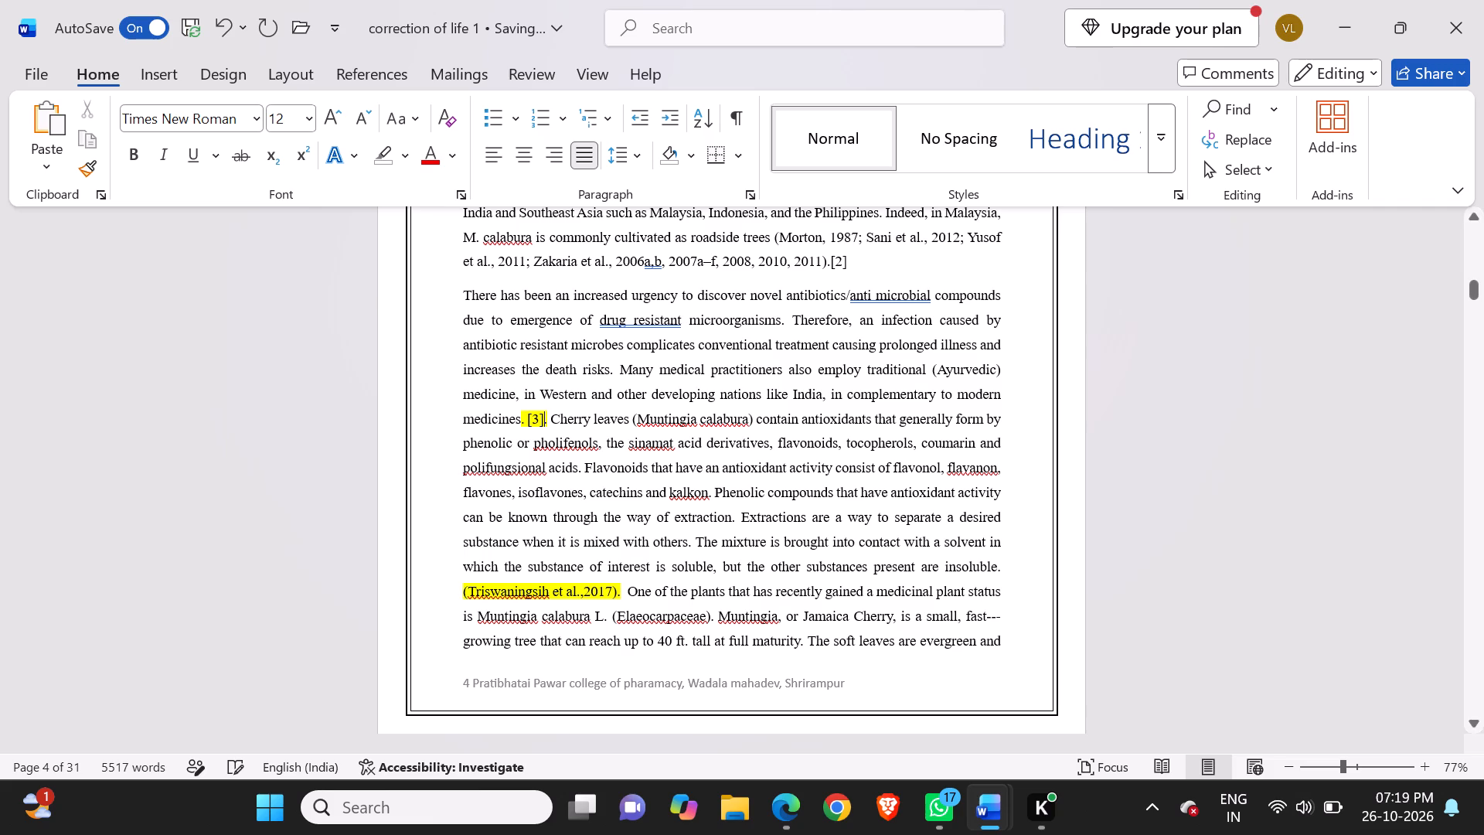
drag(523, 417, 548, 421)
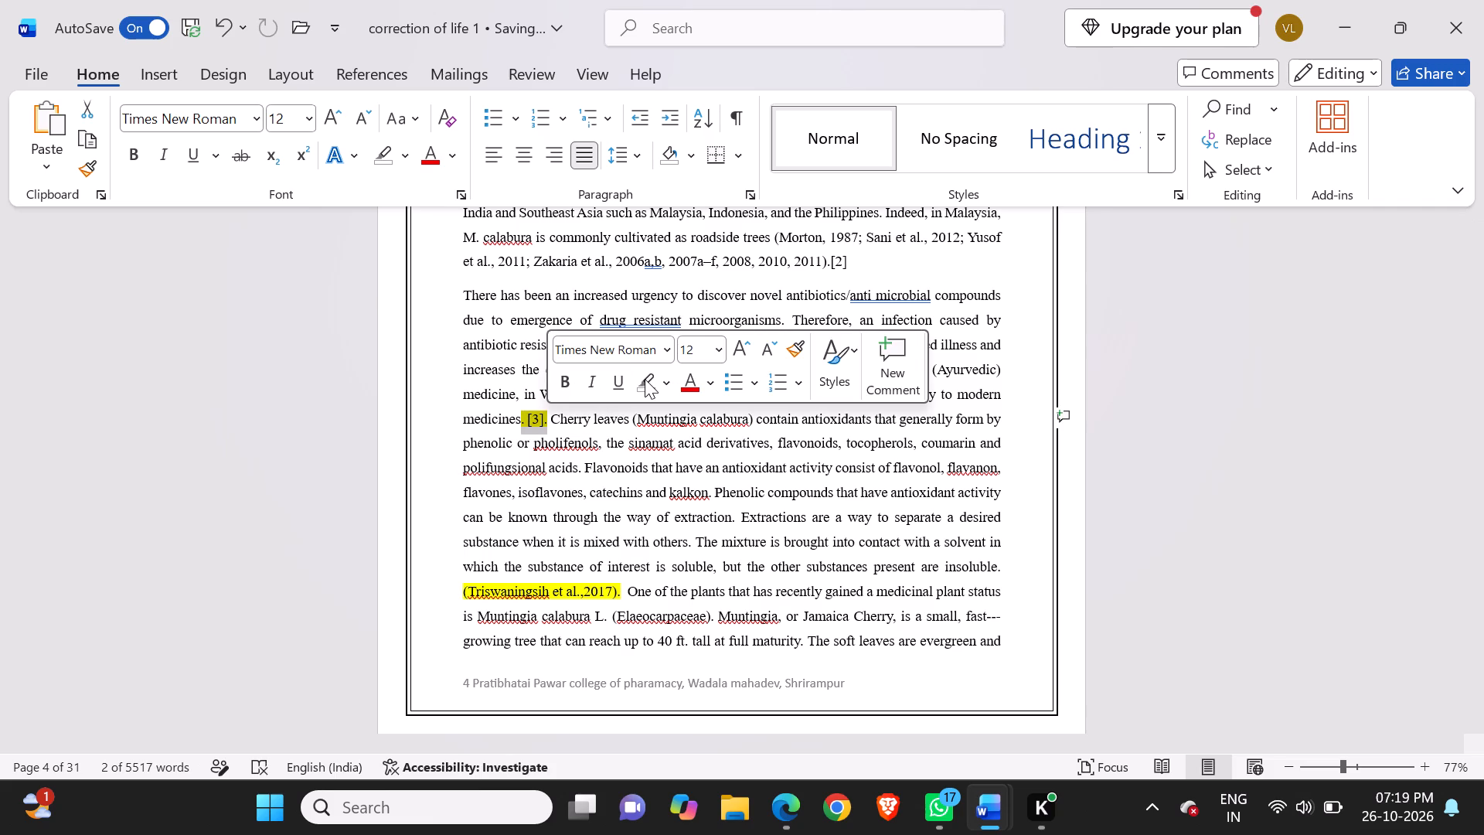
click(645, 383)
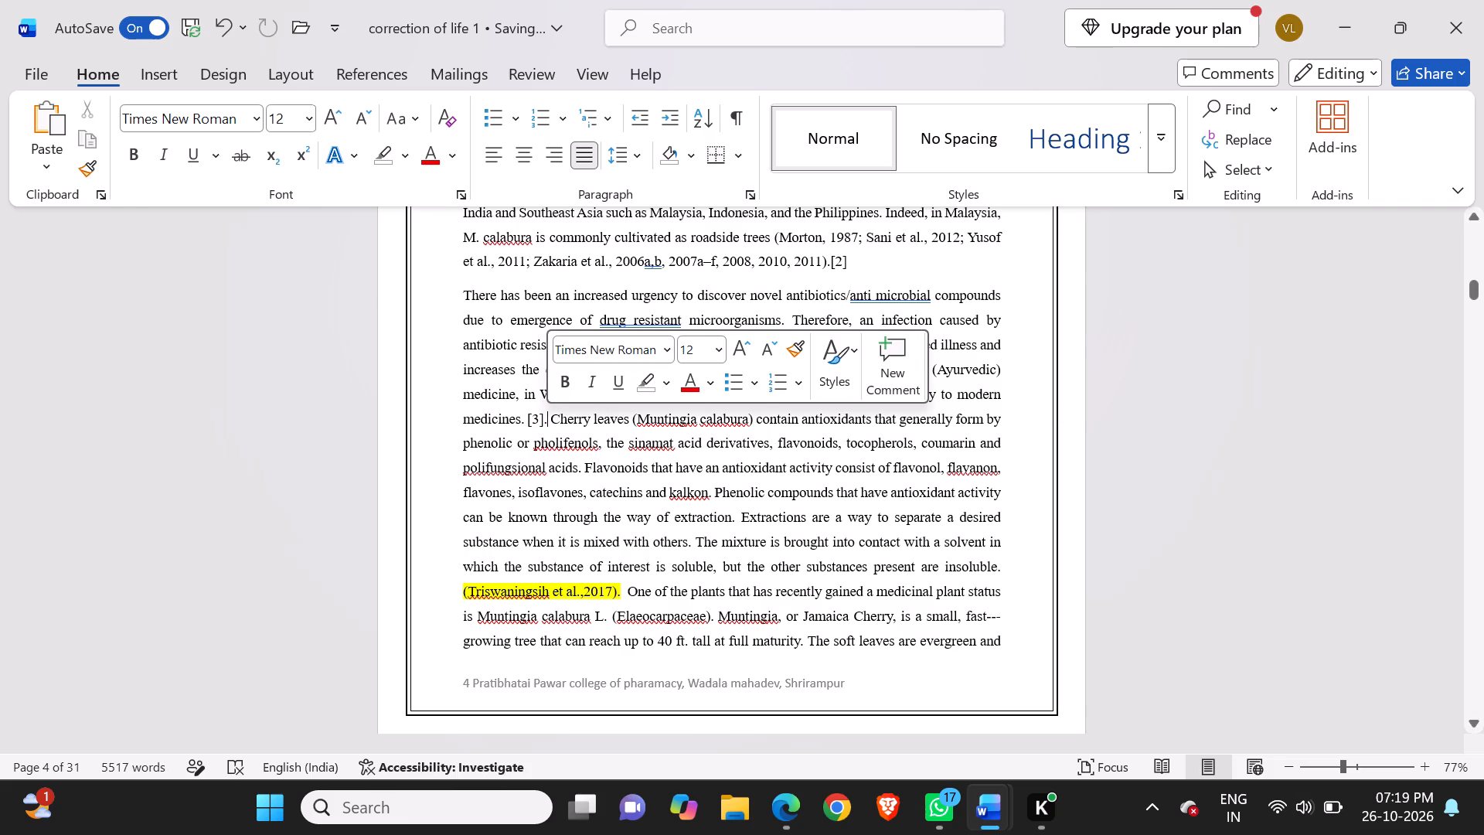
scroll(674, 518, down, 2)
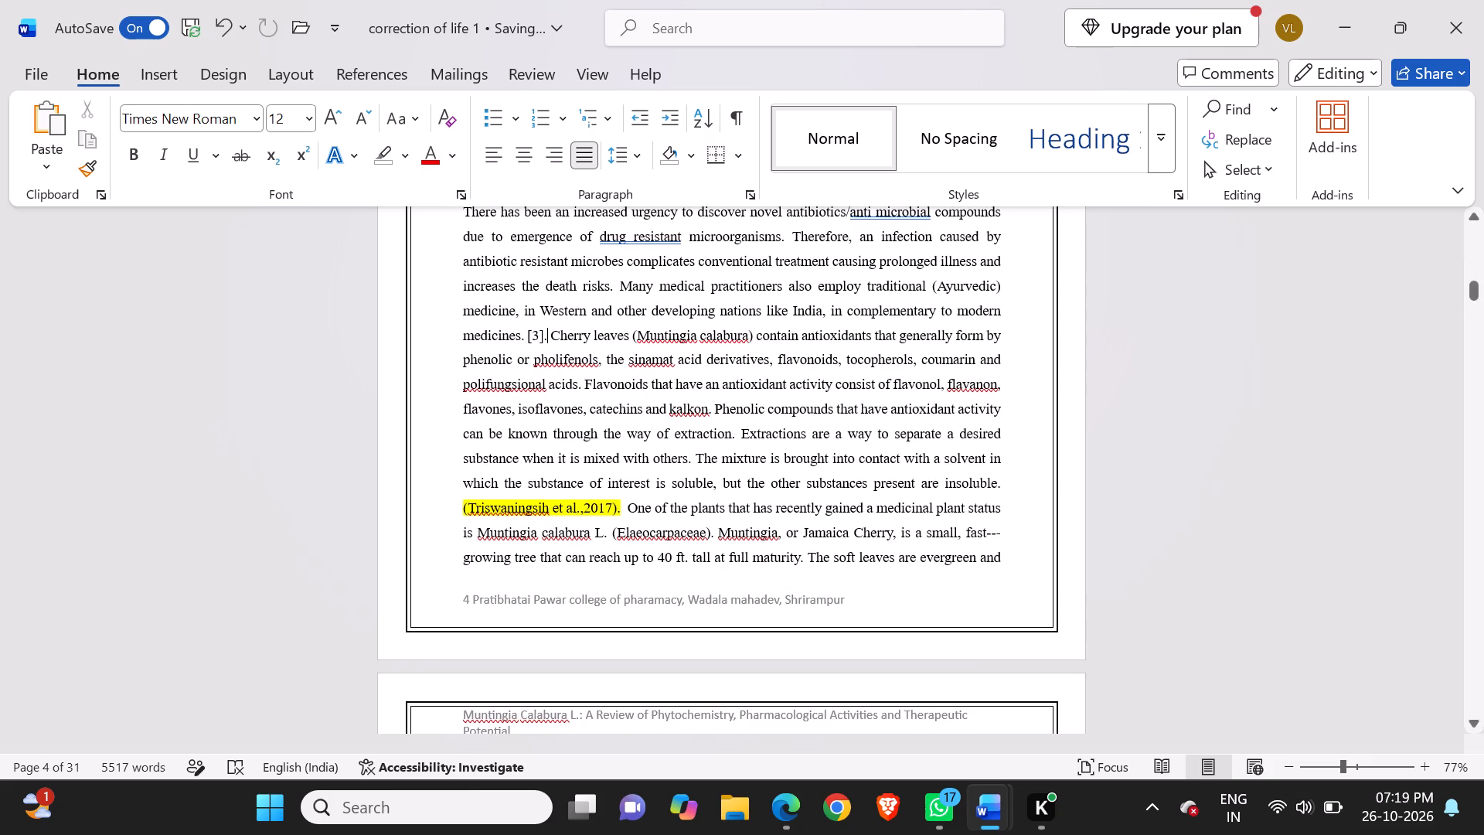
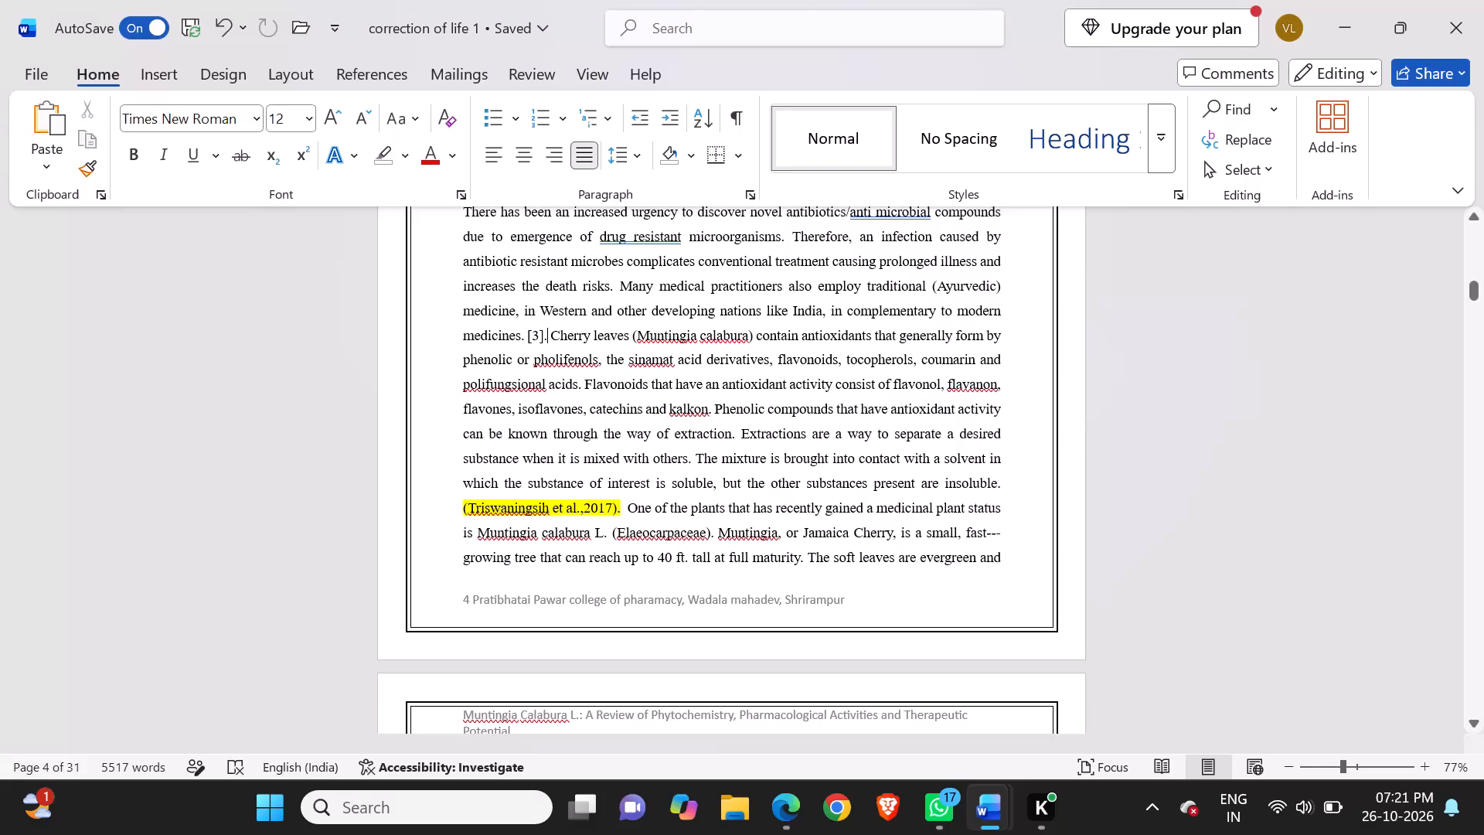
Remove the yellow highlight from the citation (Triswaningsih et al.,2017) in the third Introduction paragraph.
drag(617, 512, 463, 516)
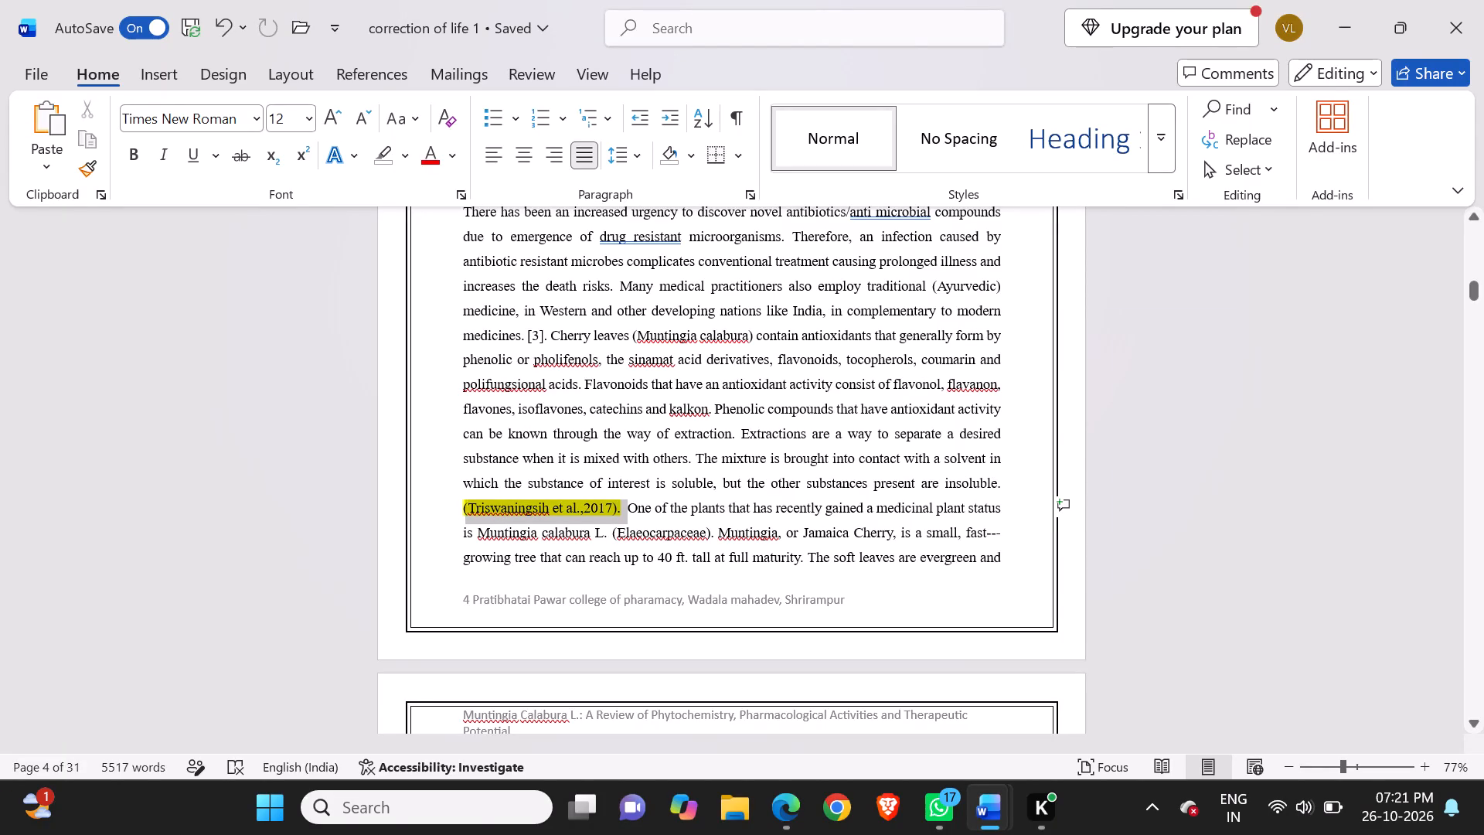
drag(463, 516, 458, 516)
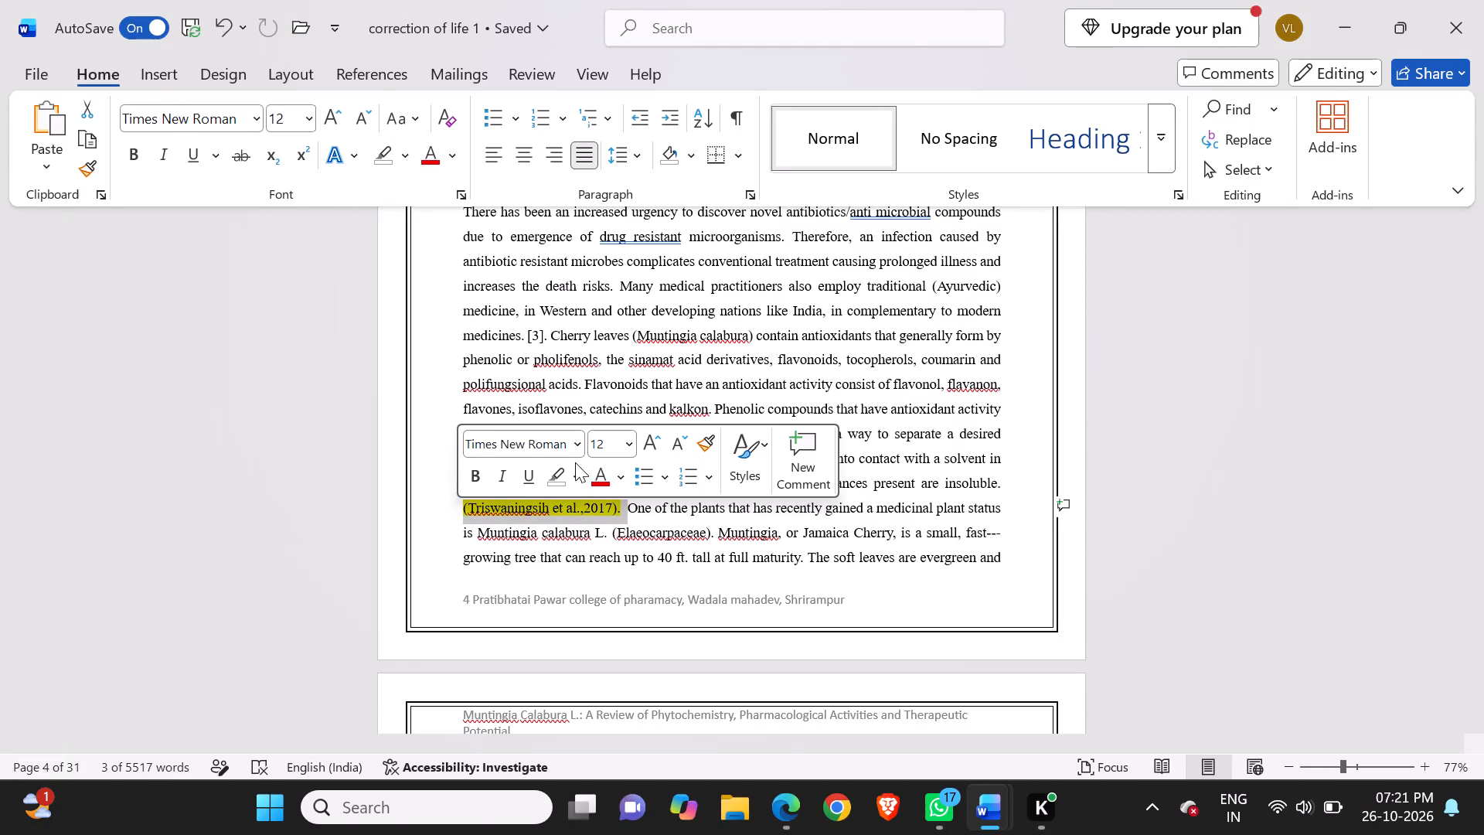
click(561, 479)
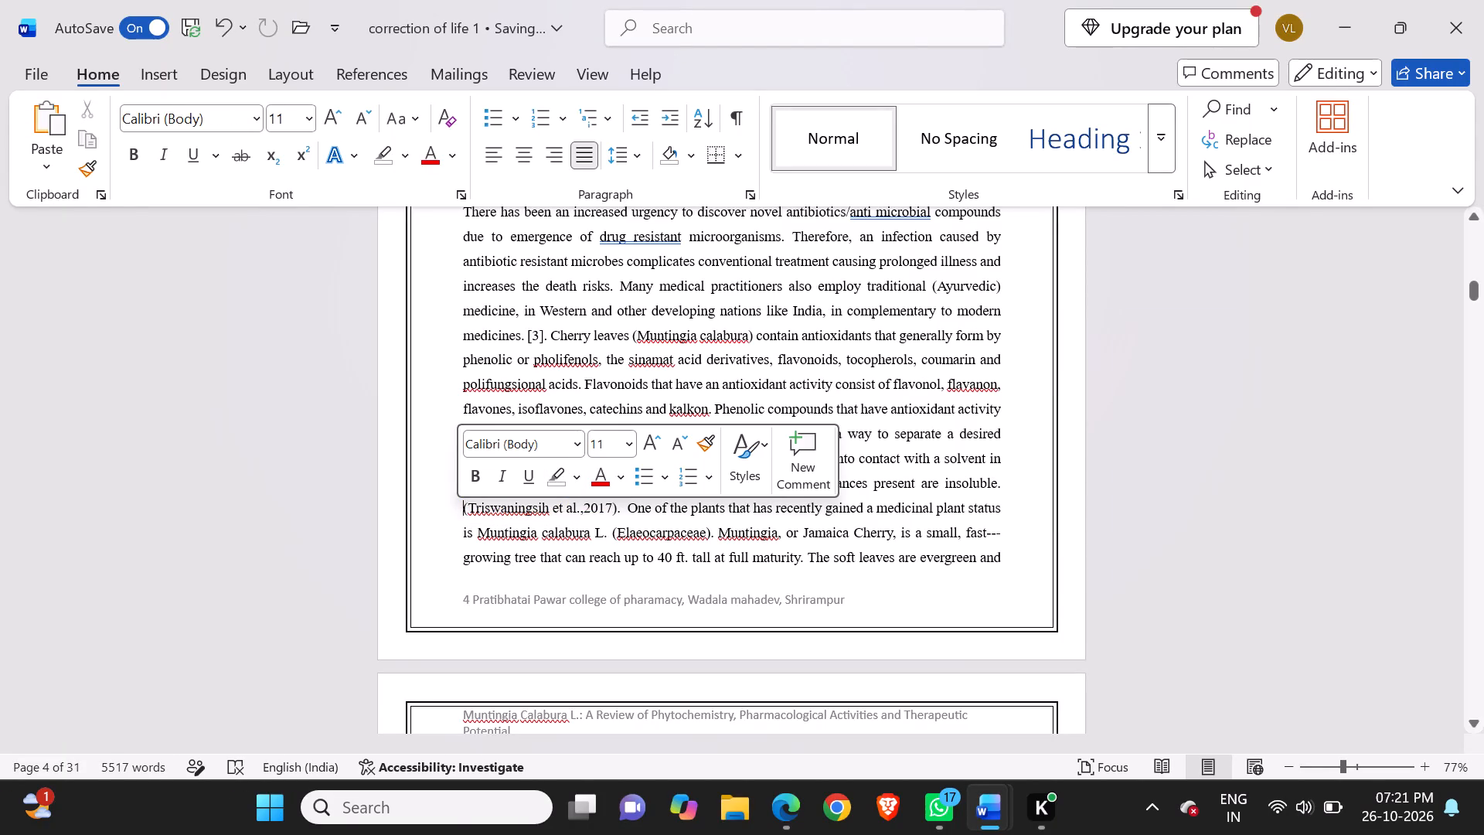
Replace the citation (Triswaningsih et al.,2017) after "present are insoluble." with [5], keeping the closing full stop.
click(613, 513)
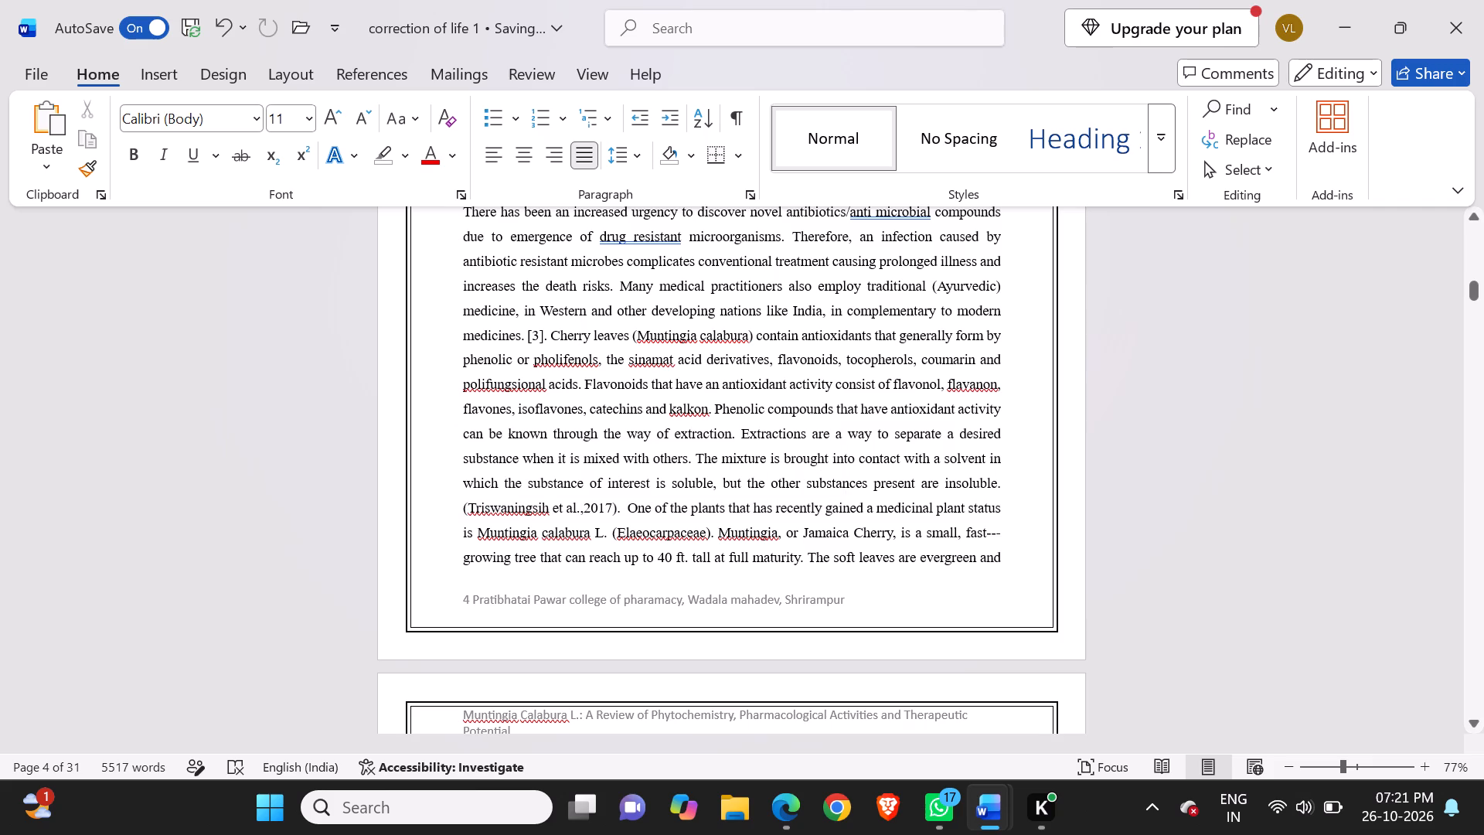
click(617, 522)
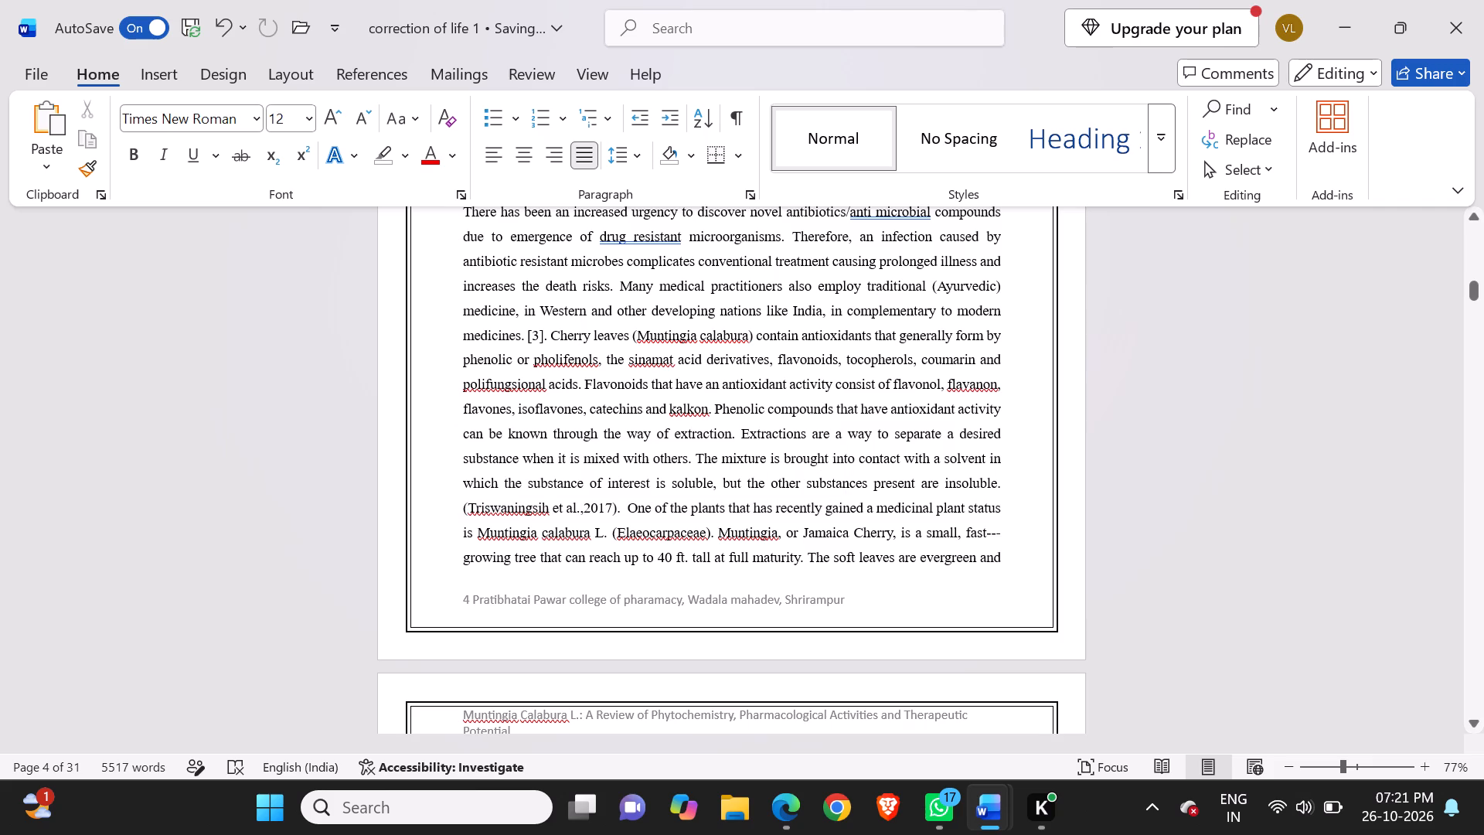
key(BackSpace)
key(BackSpace)
key(BackSpace)
key(BackSpace)
key(BackSpace)
key(BackSpace)
key(BackSpace)
key(BackSpace)
key(BackSpace)
key(BackSpace)
key(BackSpace)
key(BackSpace)
key(BackSpace)
key(BackSpace)
key(BackSpace)
key(BackSpace)
key(BackSpace)
key(BackSpace)
key(BackSpace)
key(BackSpace)
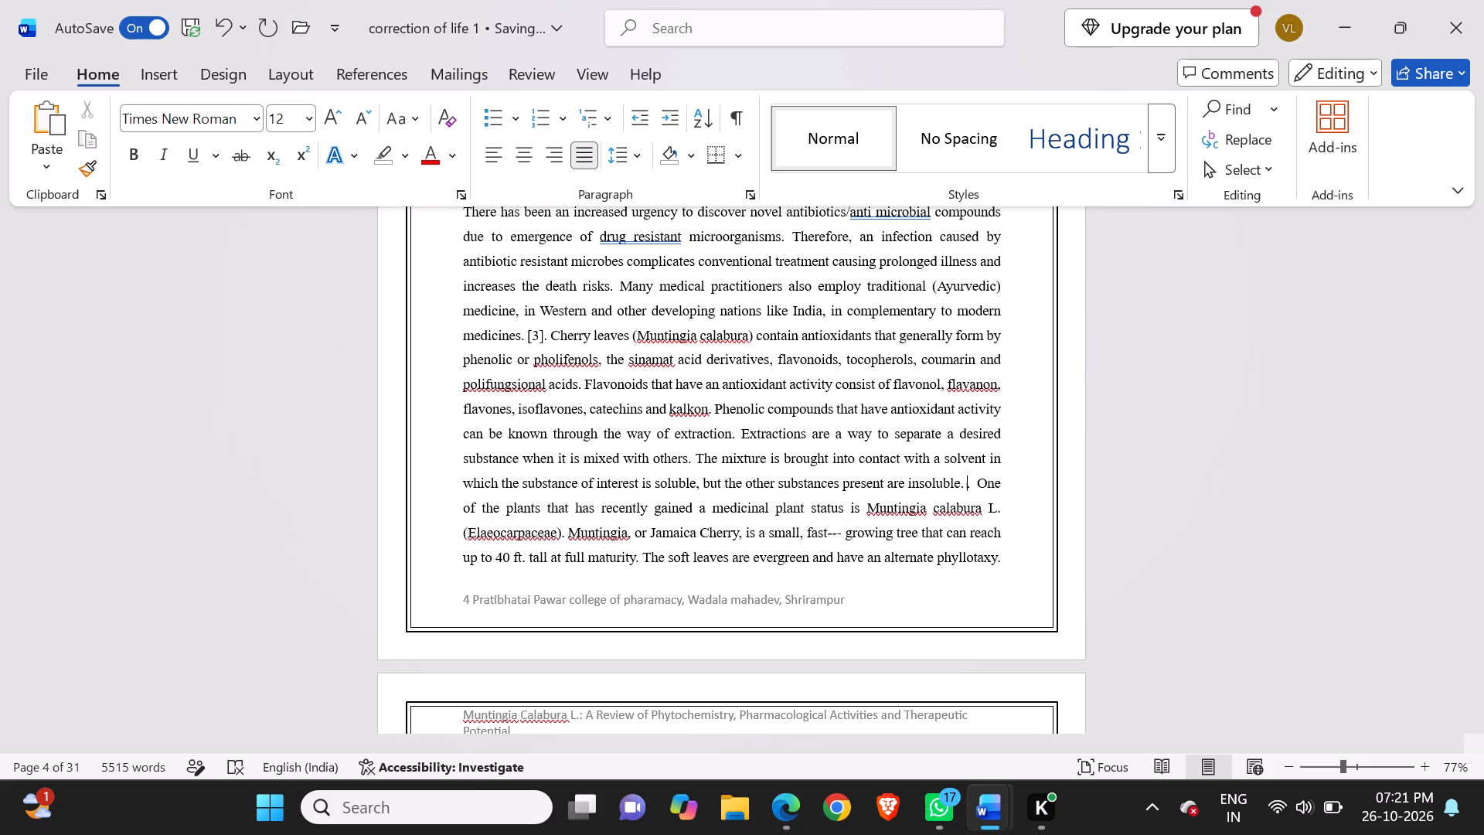
key(bracketleft)
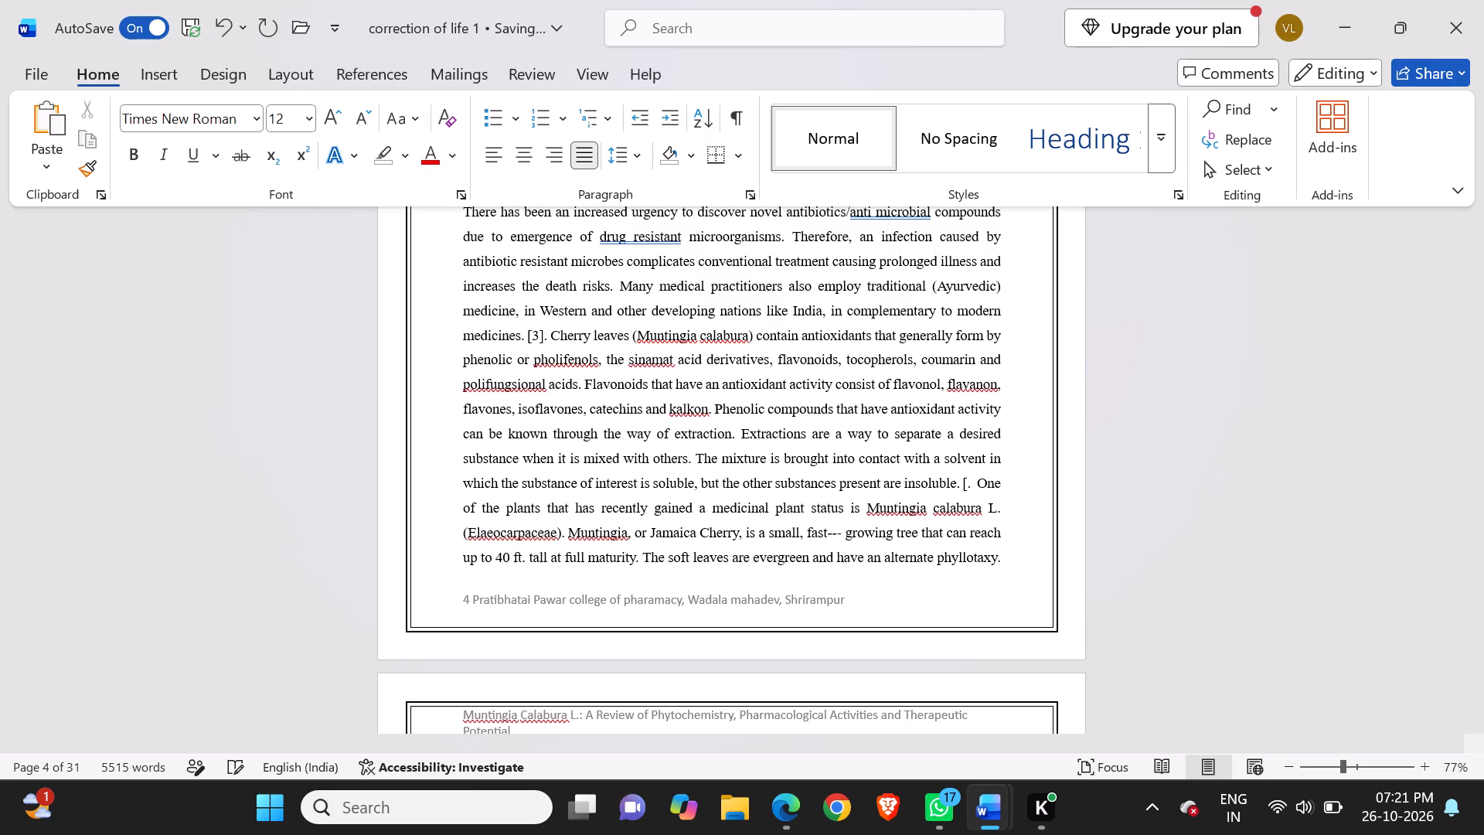
key(5)
key(bracketright)
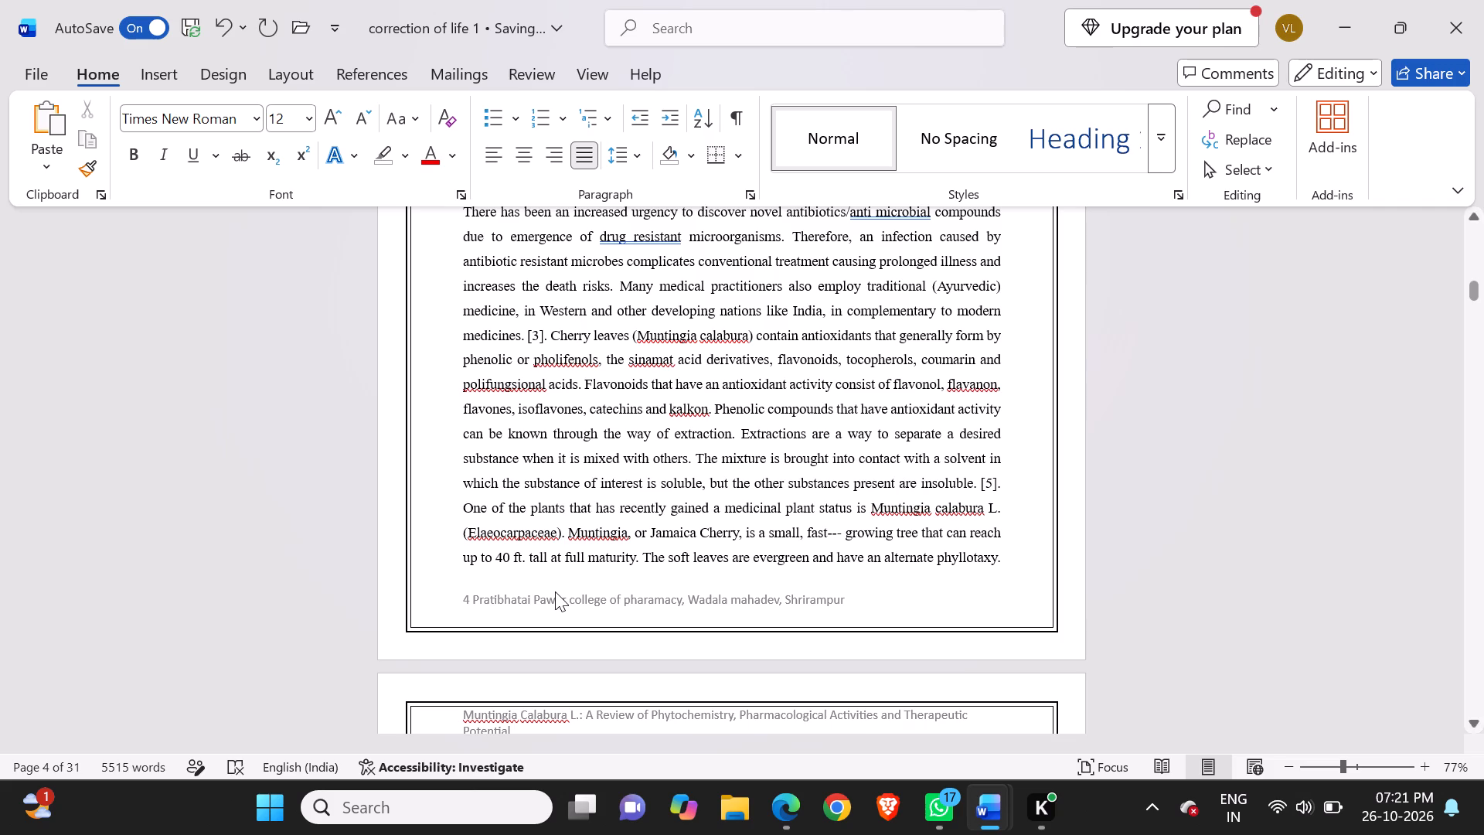
Correct the citation number after "present are insoluble." to [4].
scroll(555, 591, down, 1)
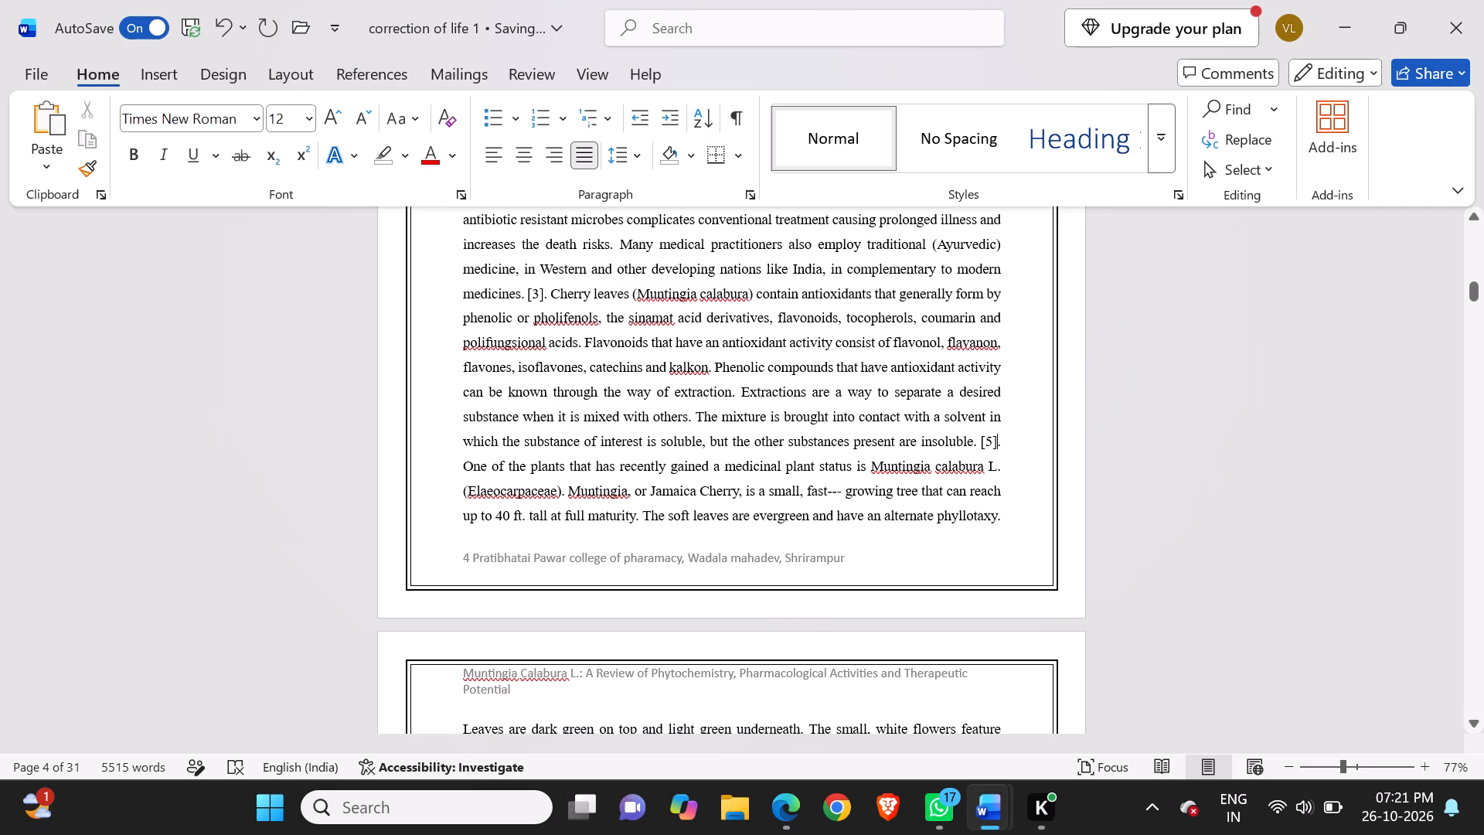
click(986, 448)
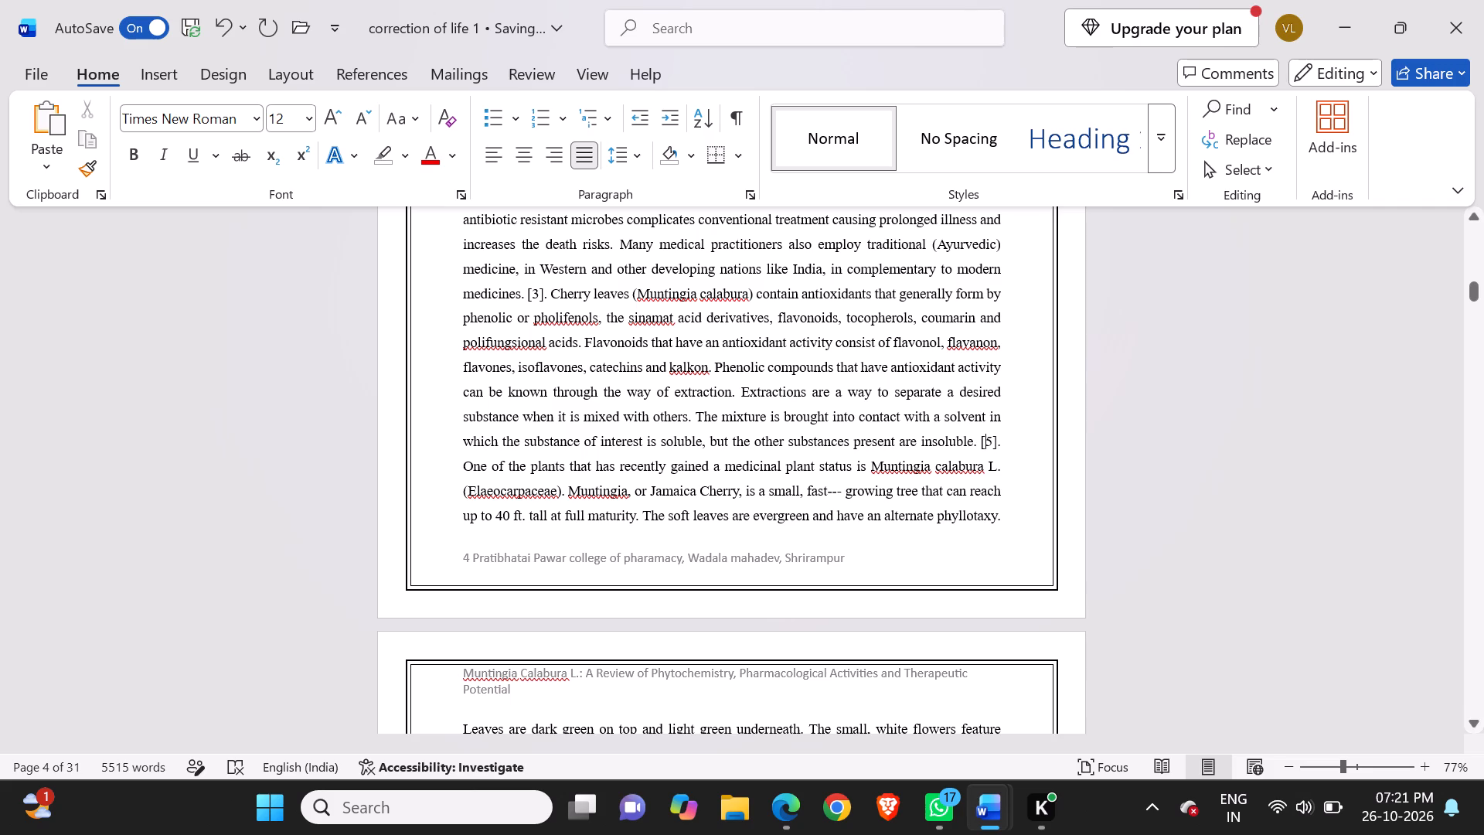
click(989, 449)
key(BackSpace)
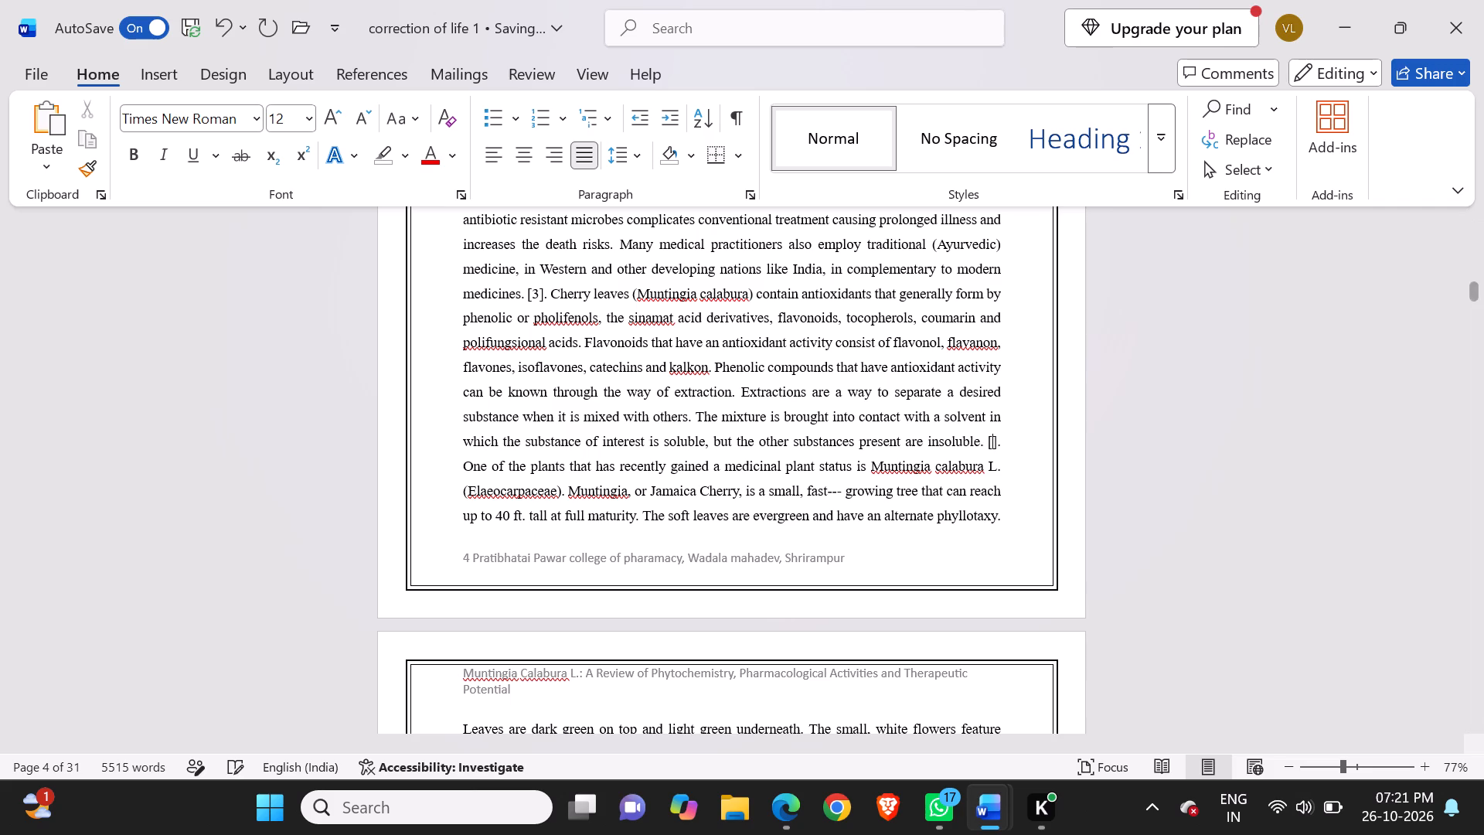
key(4)
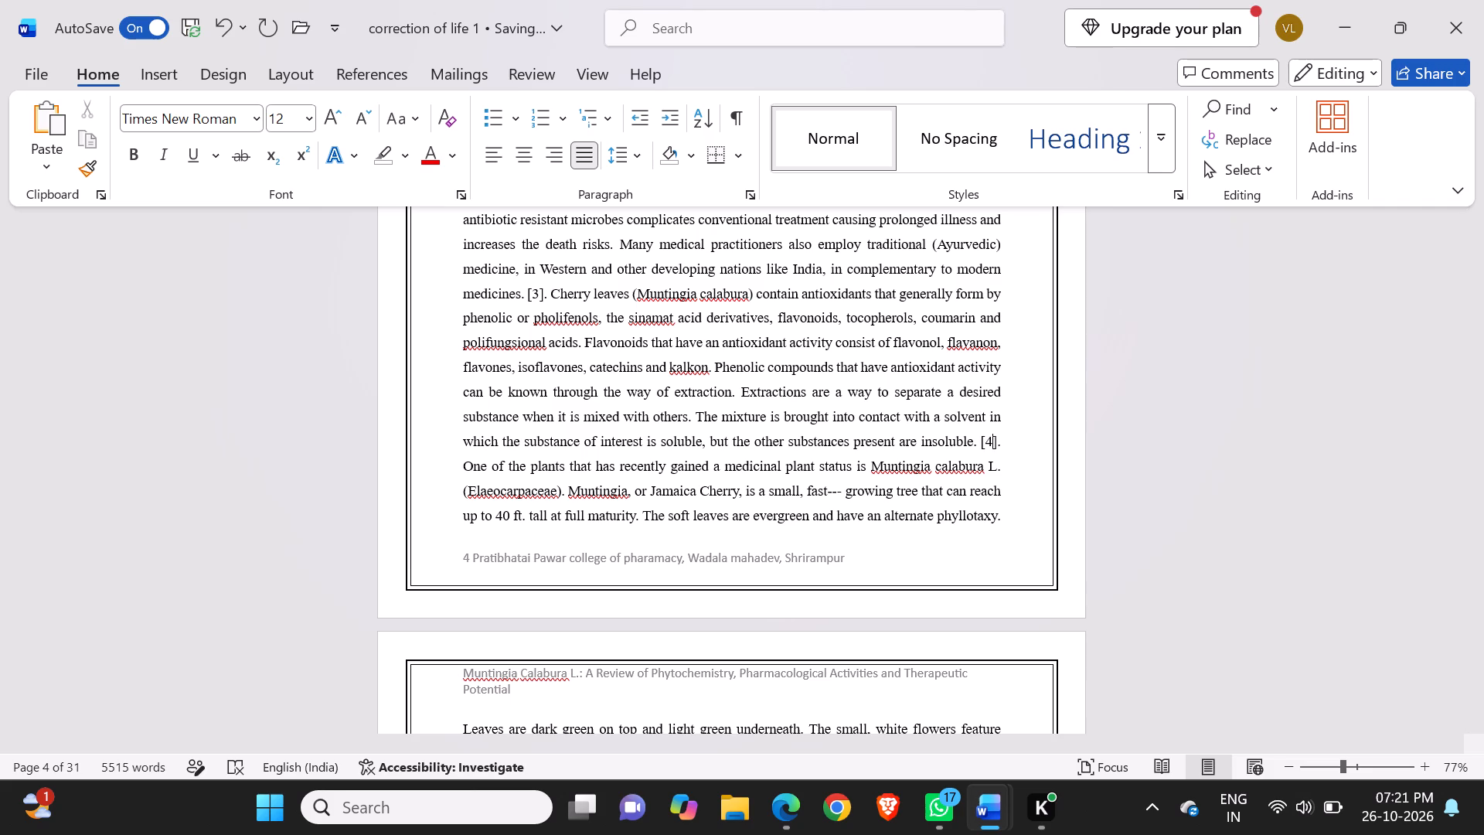
Go to the next highlighted citation, (Mahmood et al., 2014), after "red or yellow color".
scroll(990, 451, down, 7)
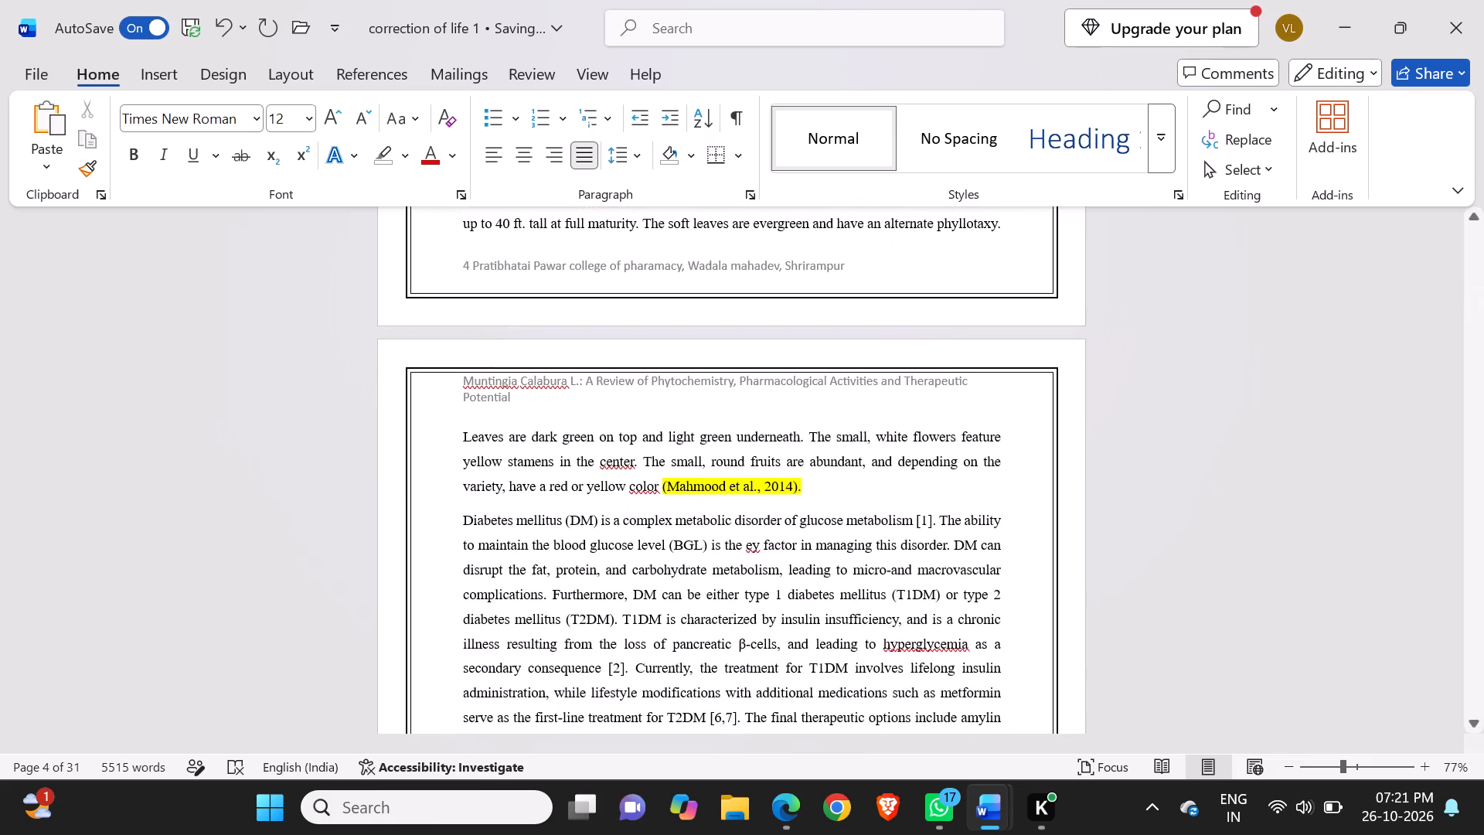
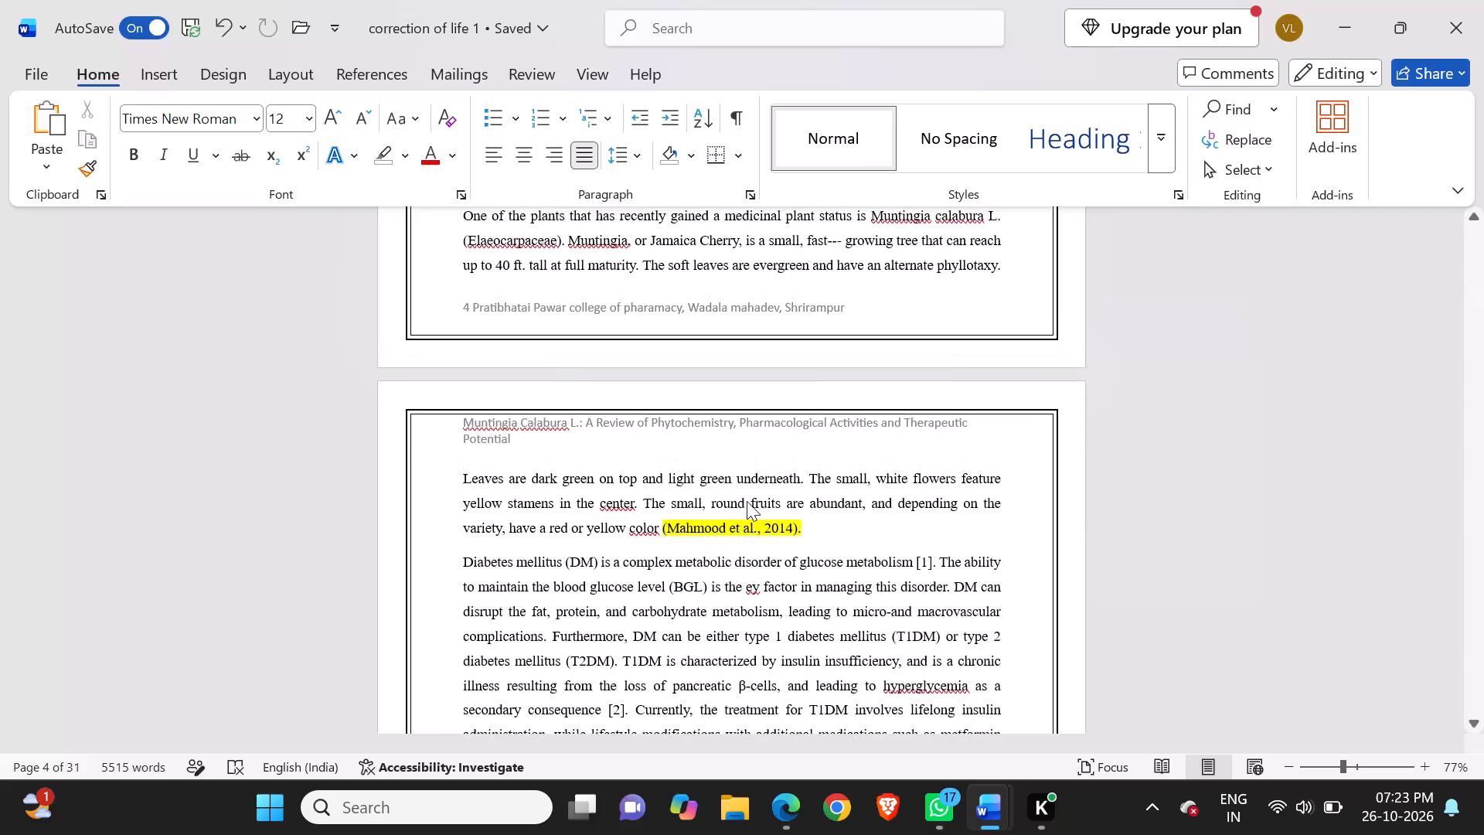
Replace the highlighted citation (Mahmood et al., 2014). after "red or yellow color" with .[5], placing the full stop before the number.
scroll(747, 501, up, 1)
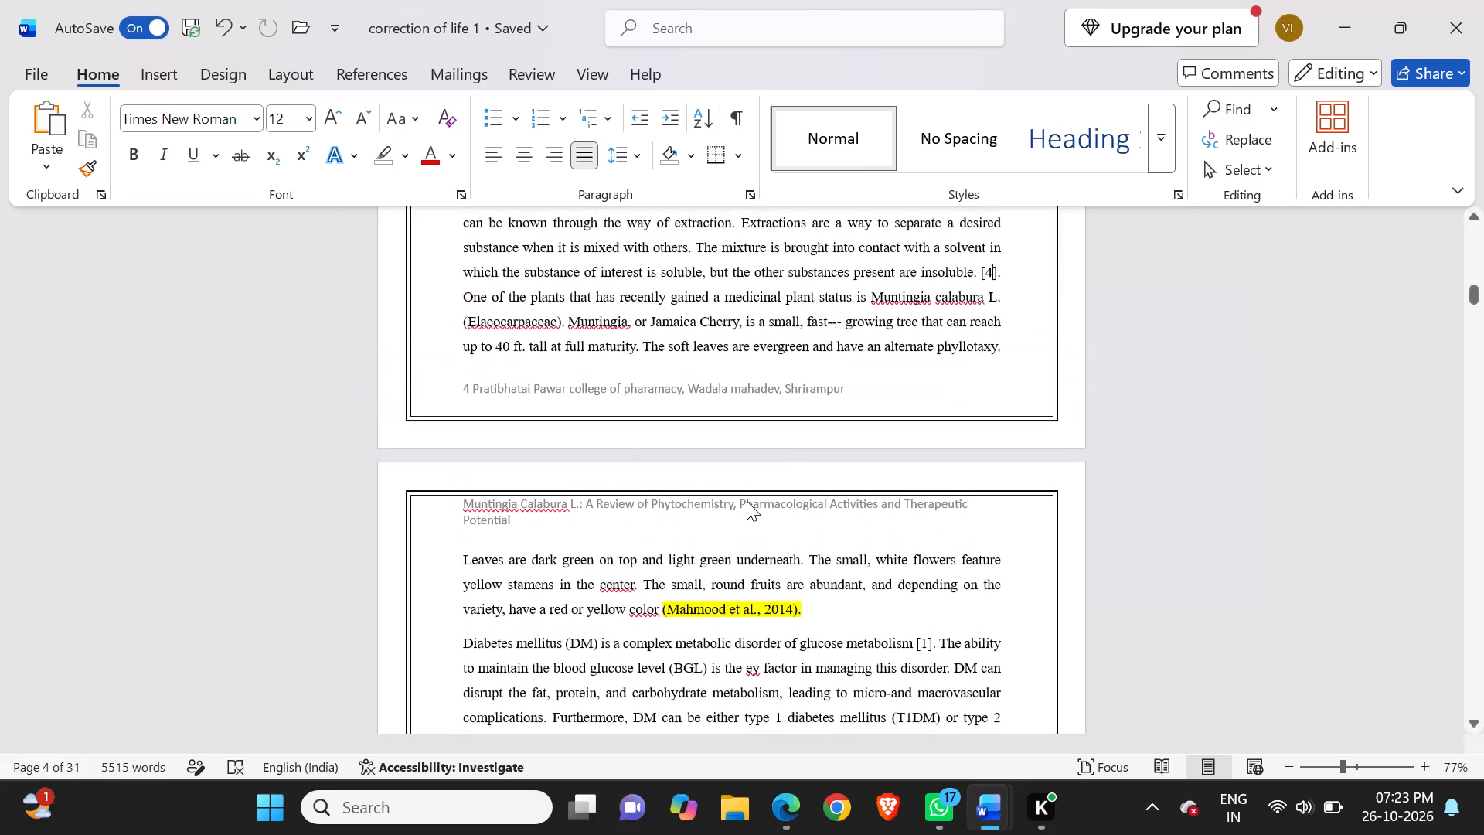
scroll(747, 501, down, 1)
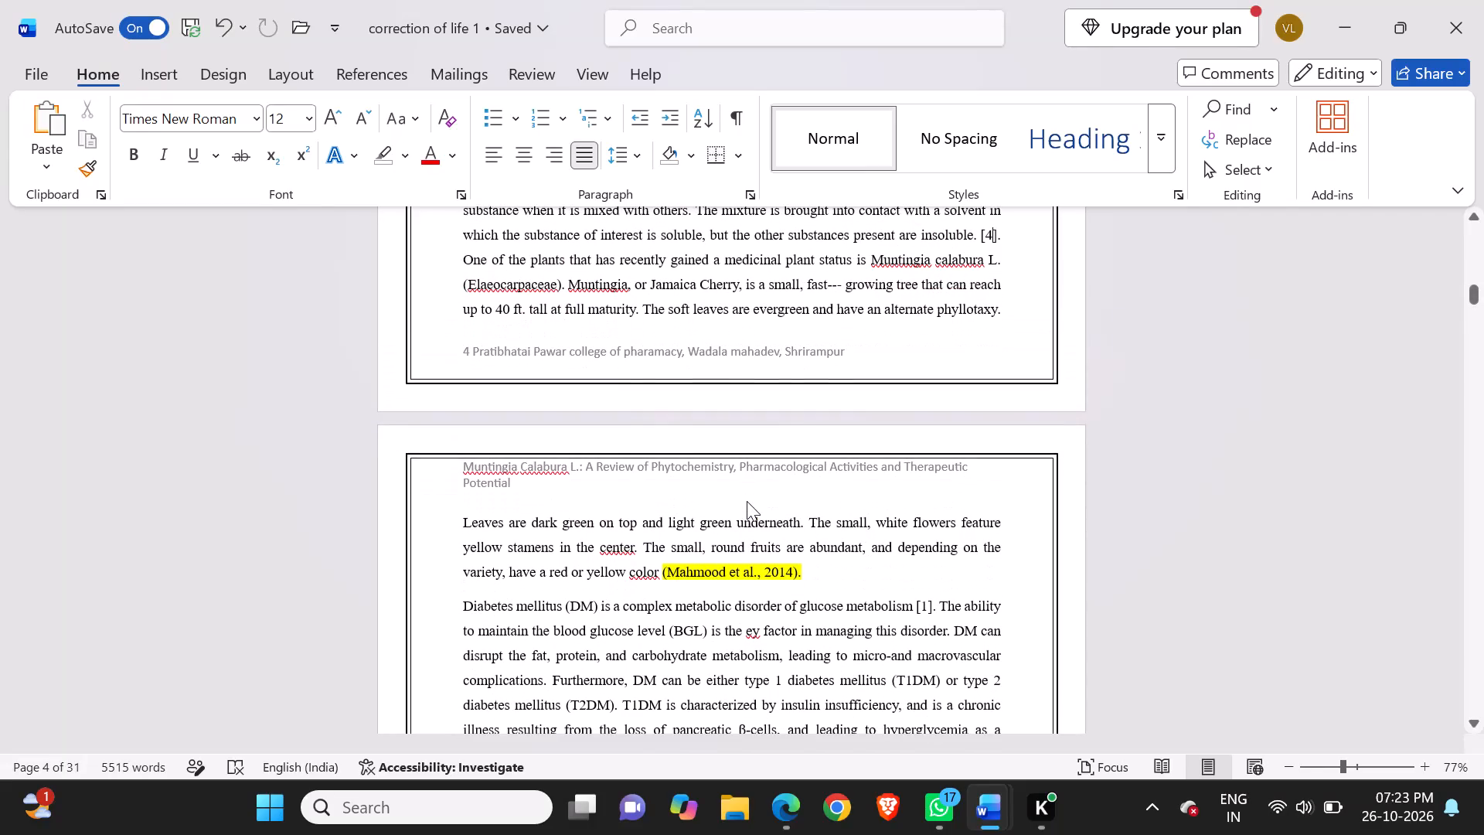
drag(661, 572, 832, 590)
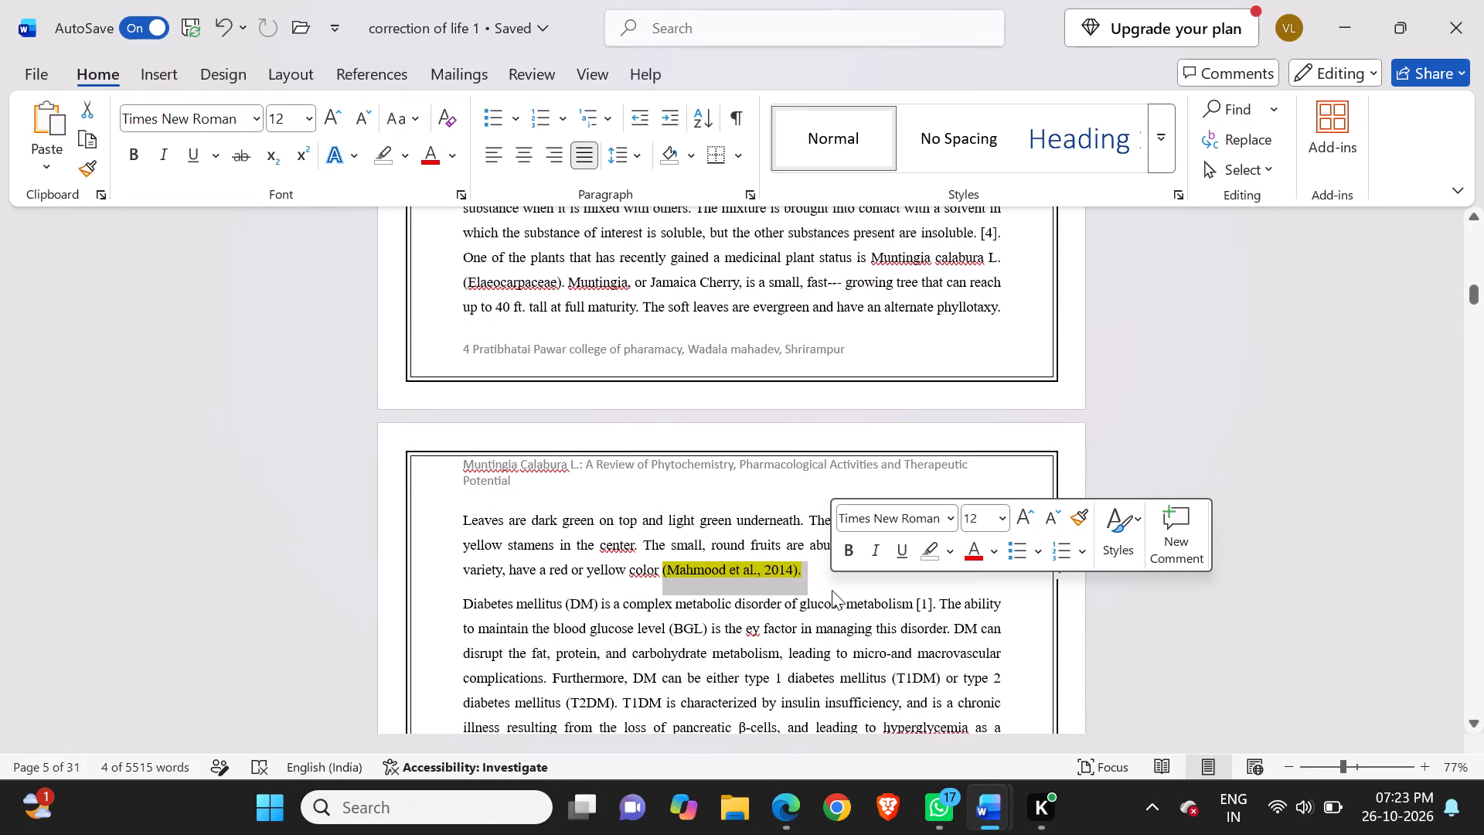
key(Delete)
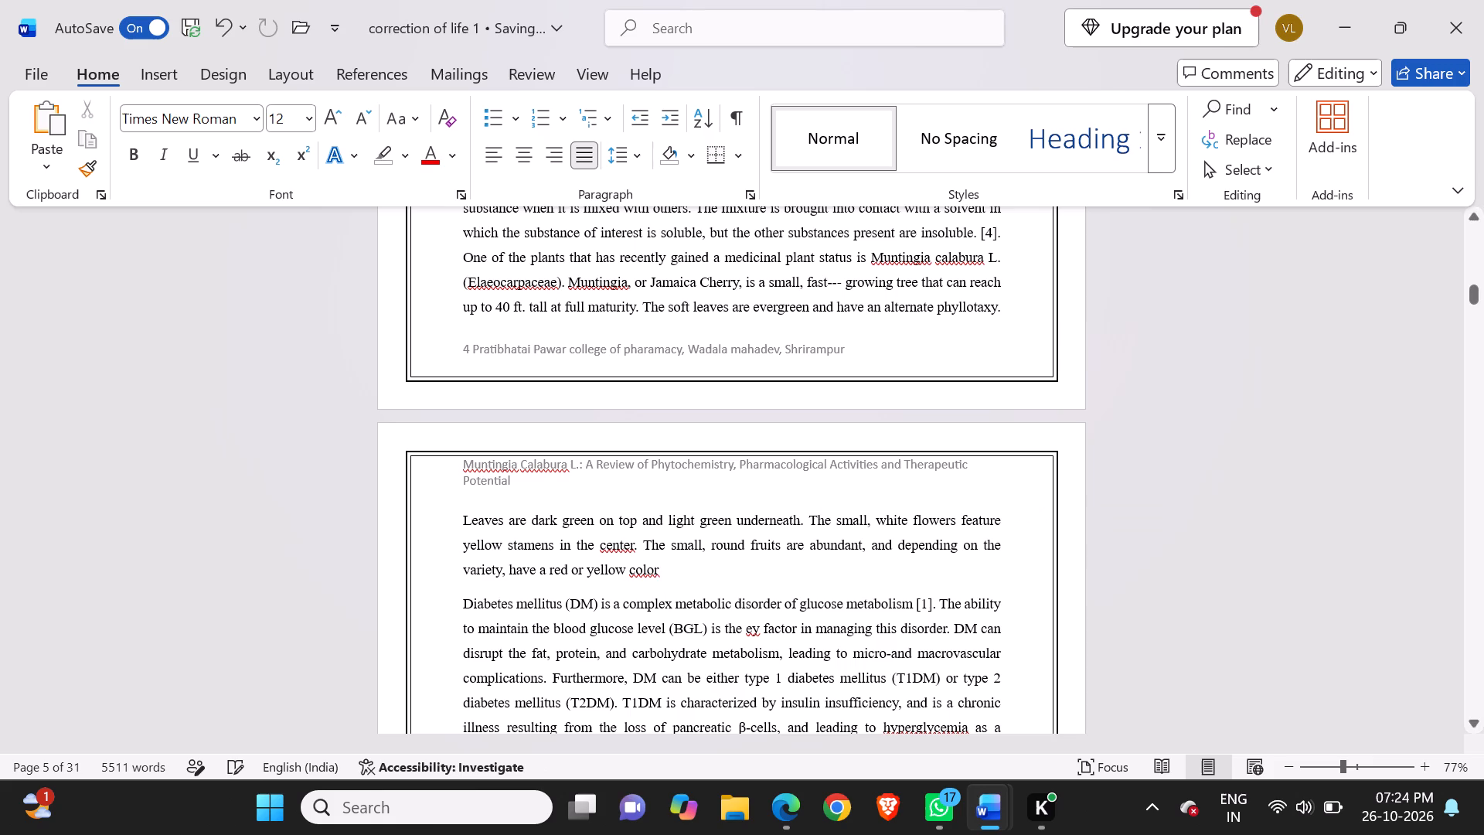
text(.[)
text(5[)
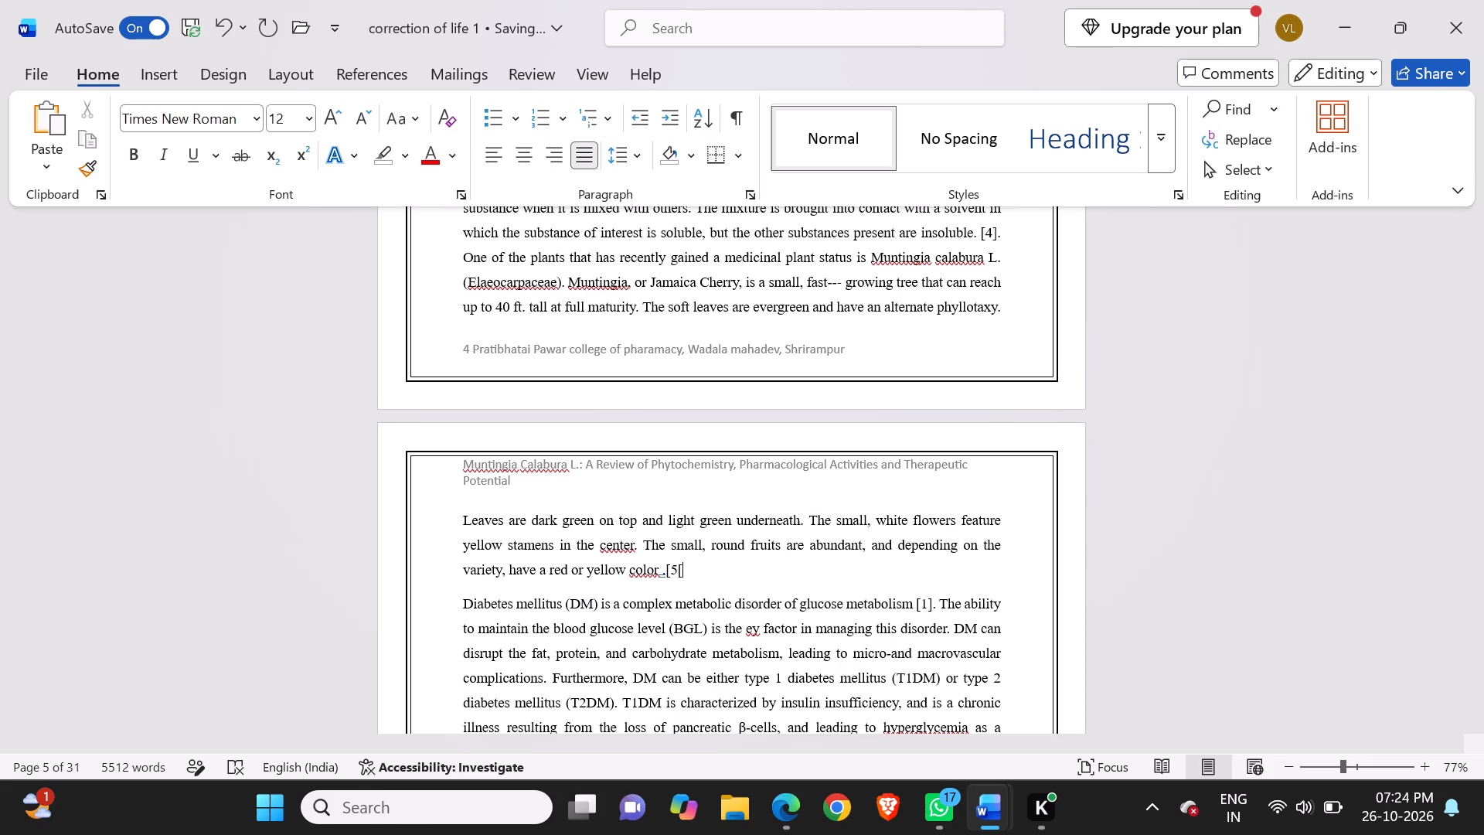
key(BackSpace)
key(bracketright)
Look through the text from the diabetes mellitus paragraph to the Botanical information section for the remaining citations and their numbering.
scroll(832, 587, down, 5)
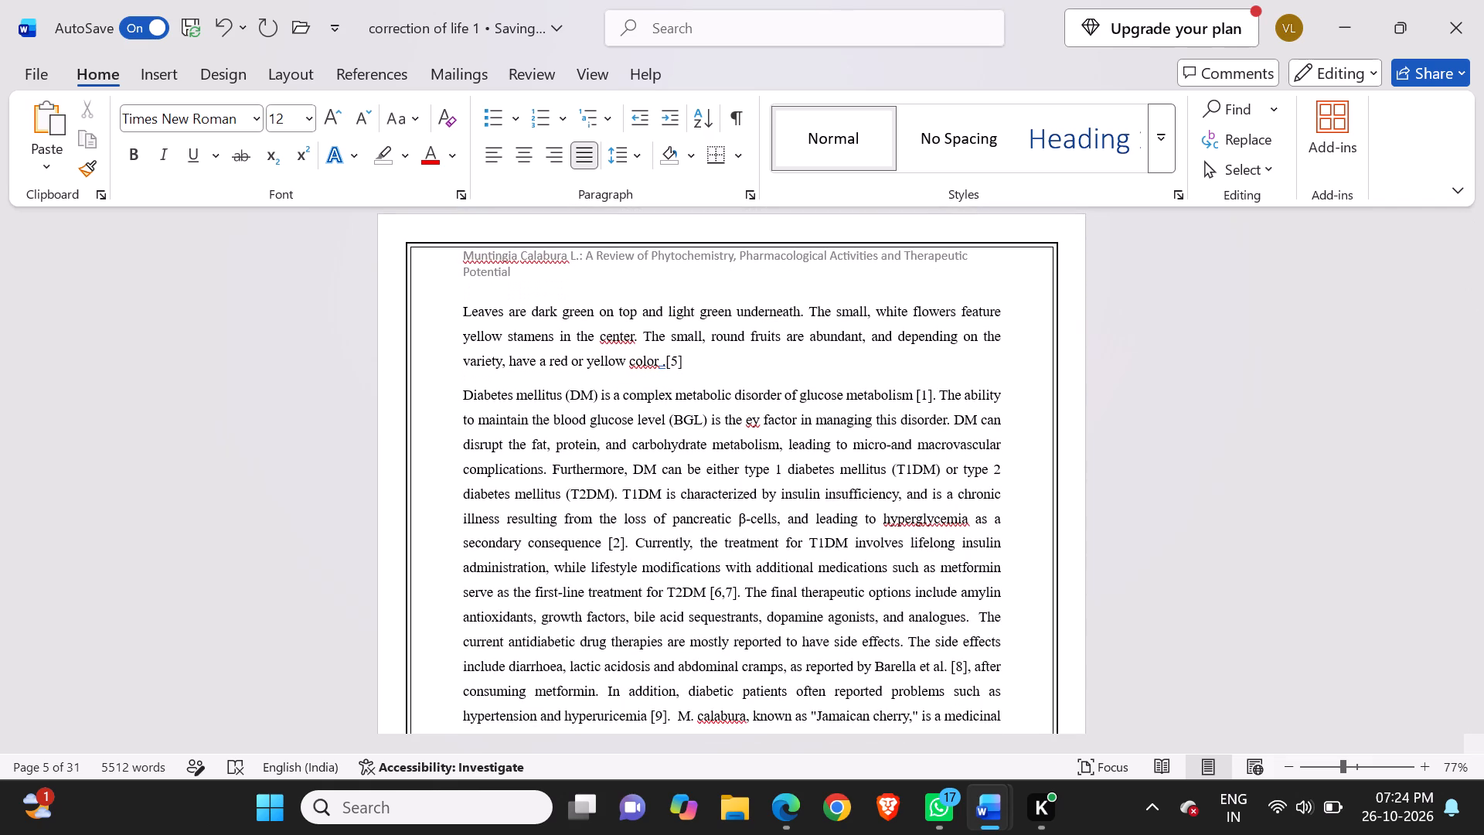
scroll(832, 587, down, 3)
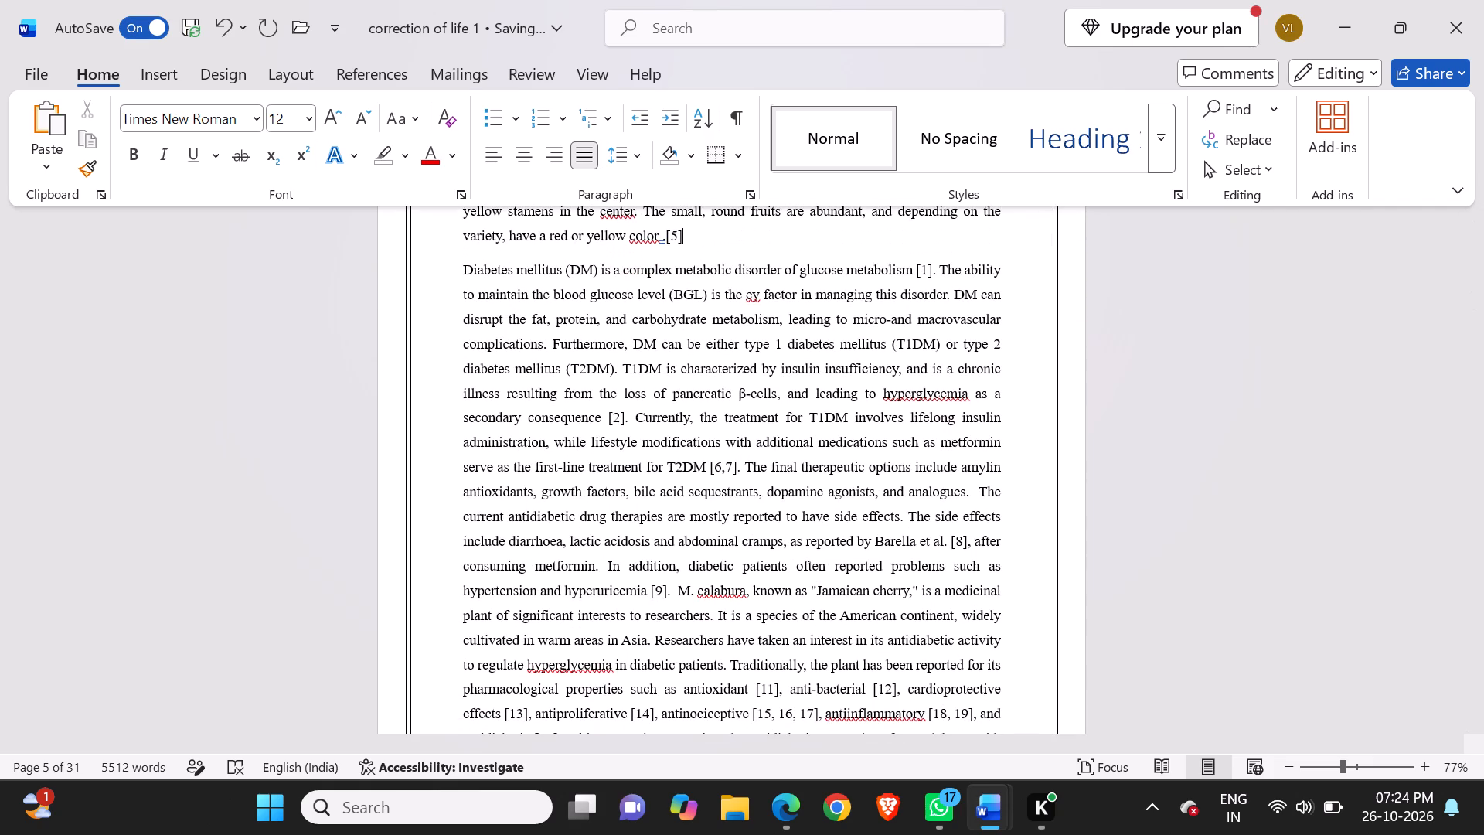
scroll(832, 587, down, 1)
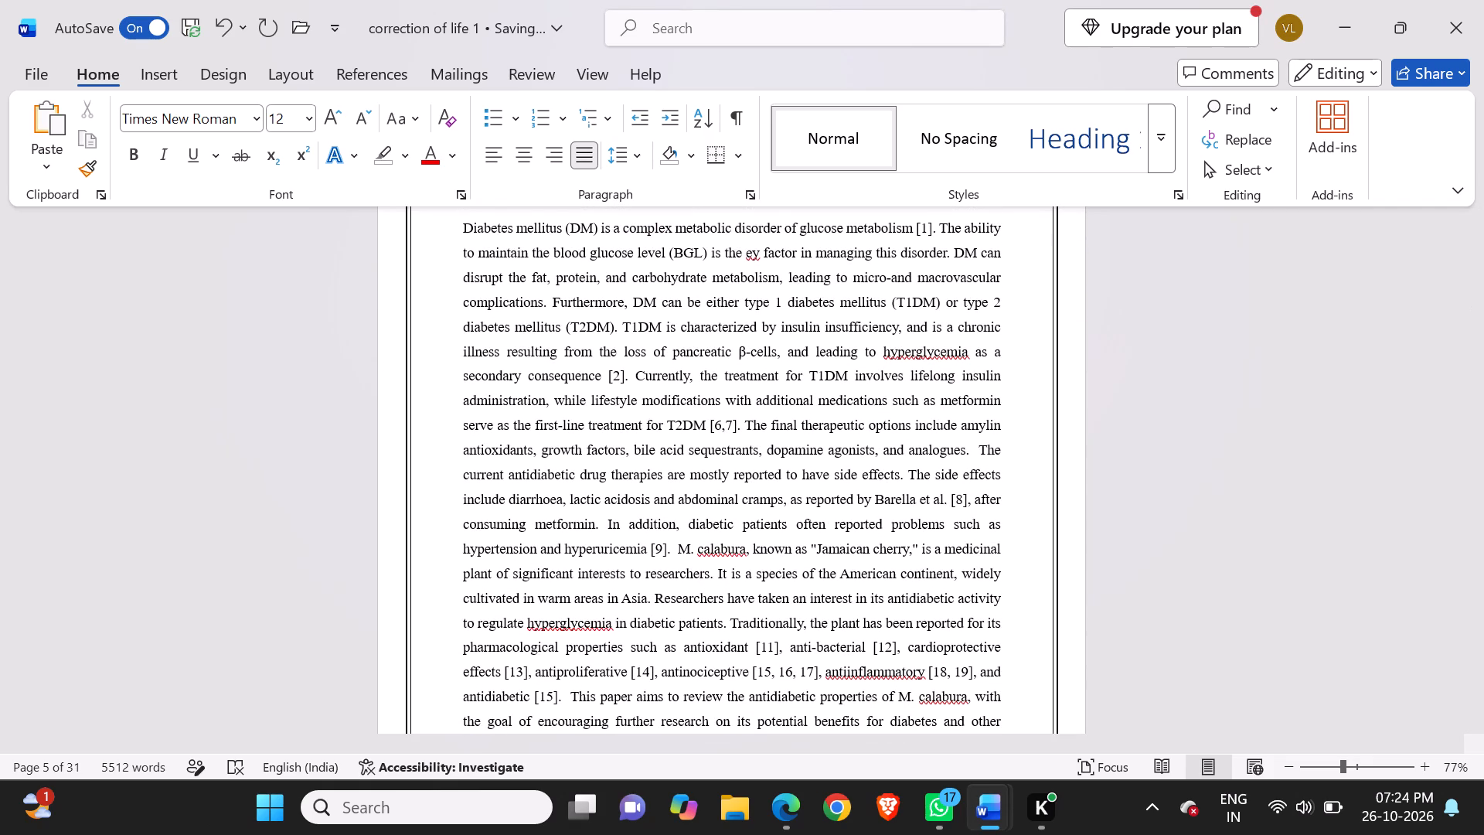
scroll(832, 587, down, 4)
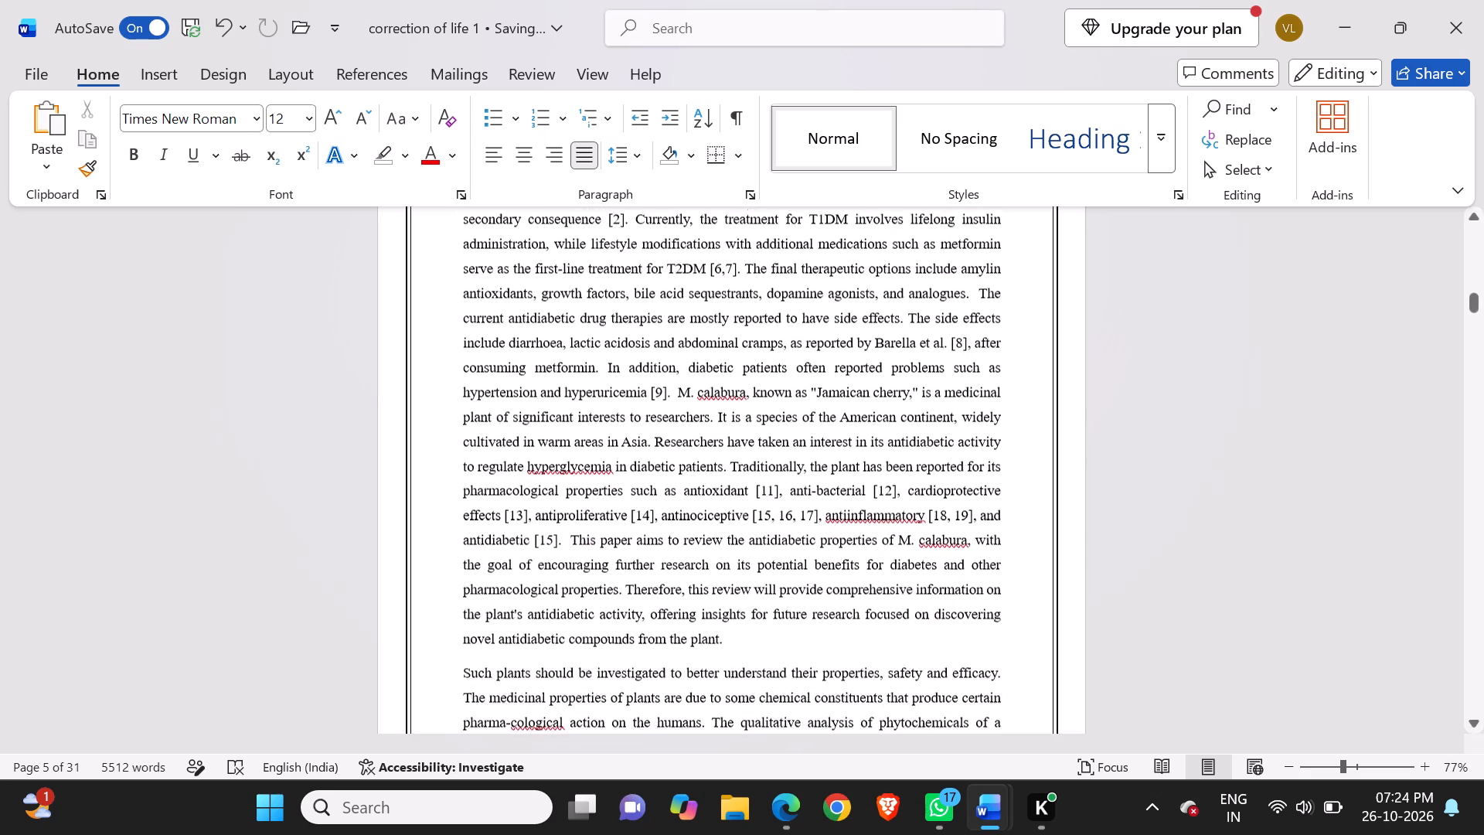
scroll(832, 587, down, 17)
scroll(832, 587, down, 19)
scroll(832, 587, up, 5)
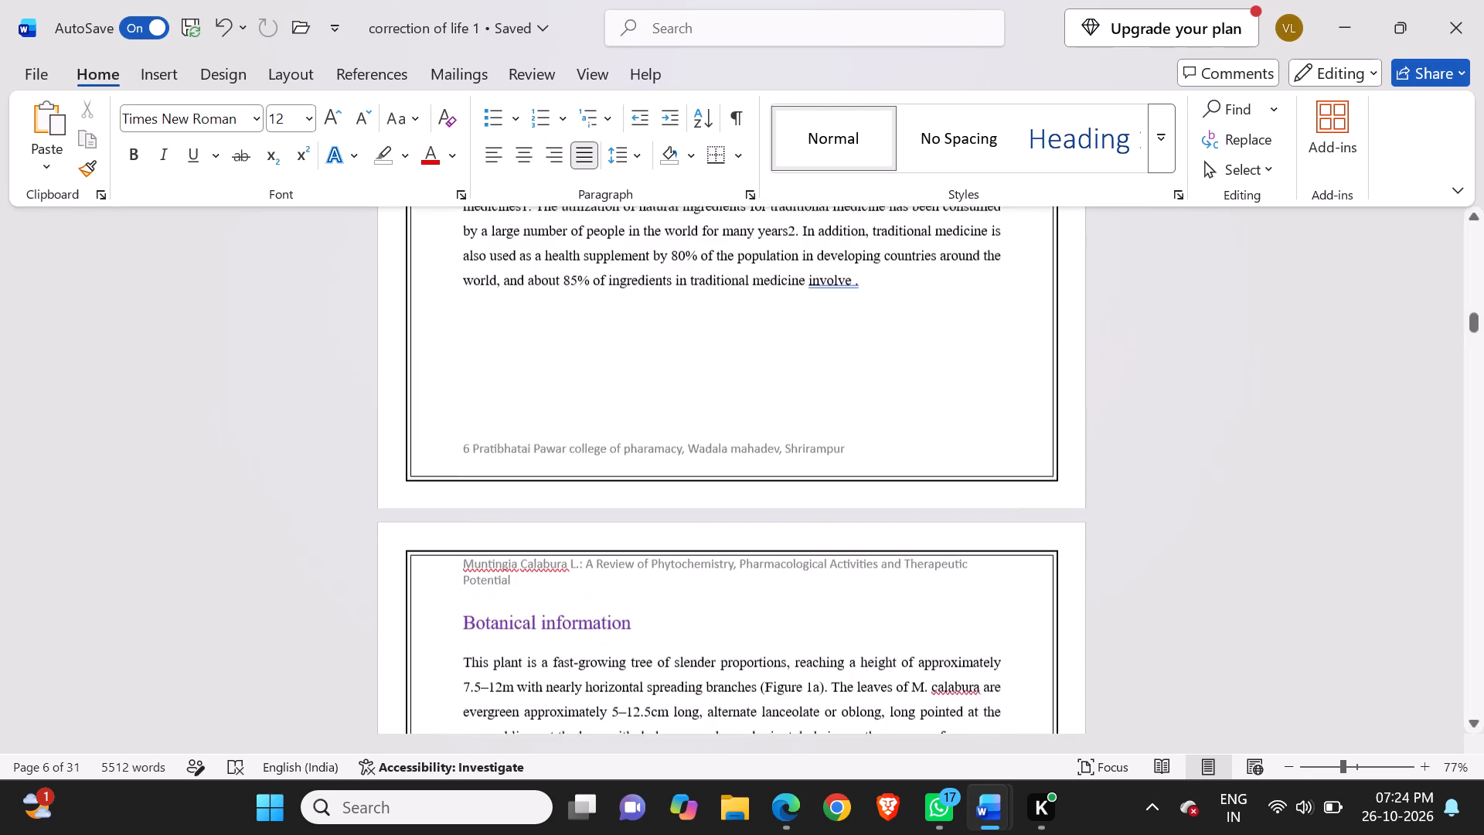
scroll(832, 587, up, 16)
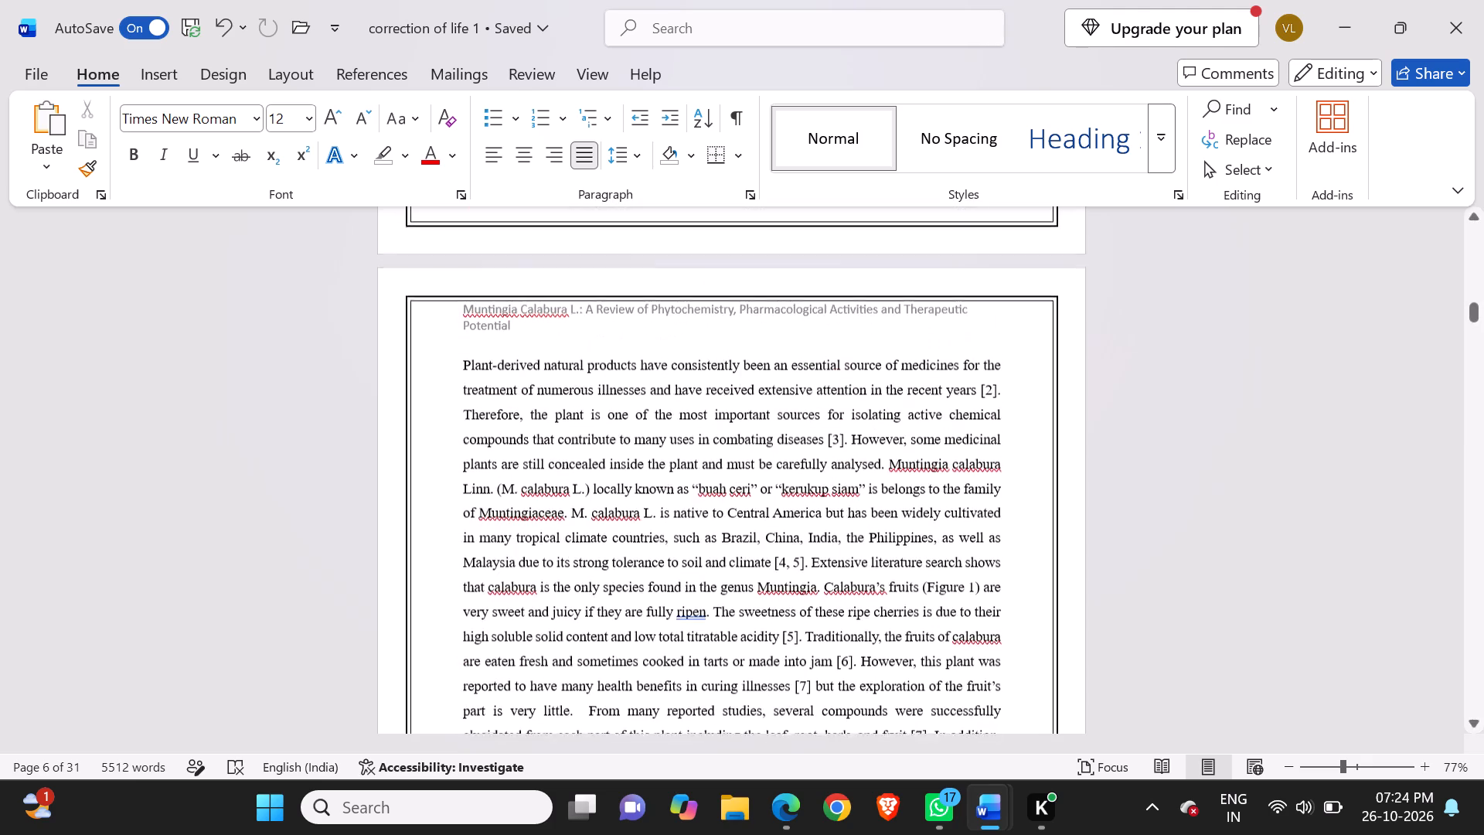
scroll(832, 587, up, 12)
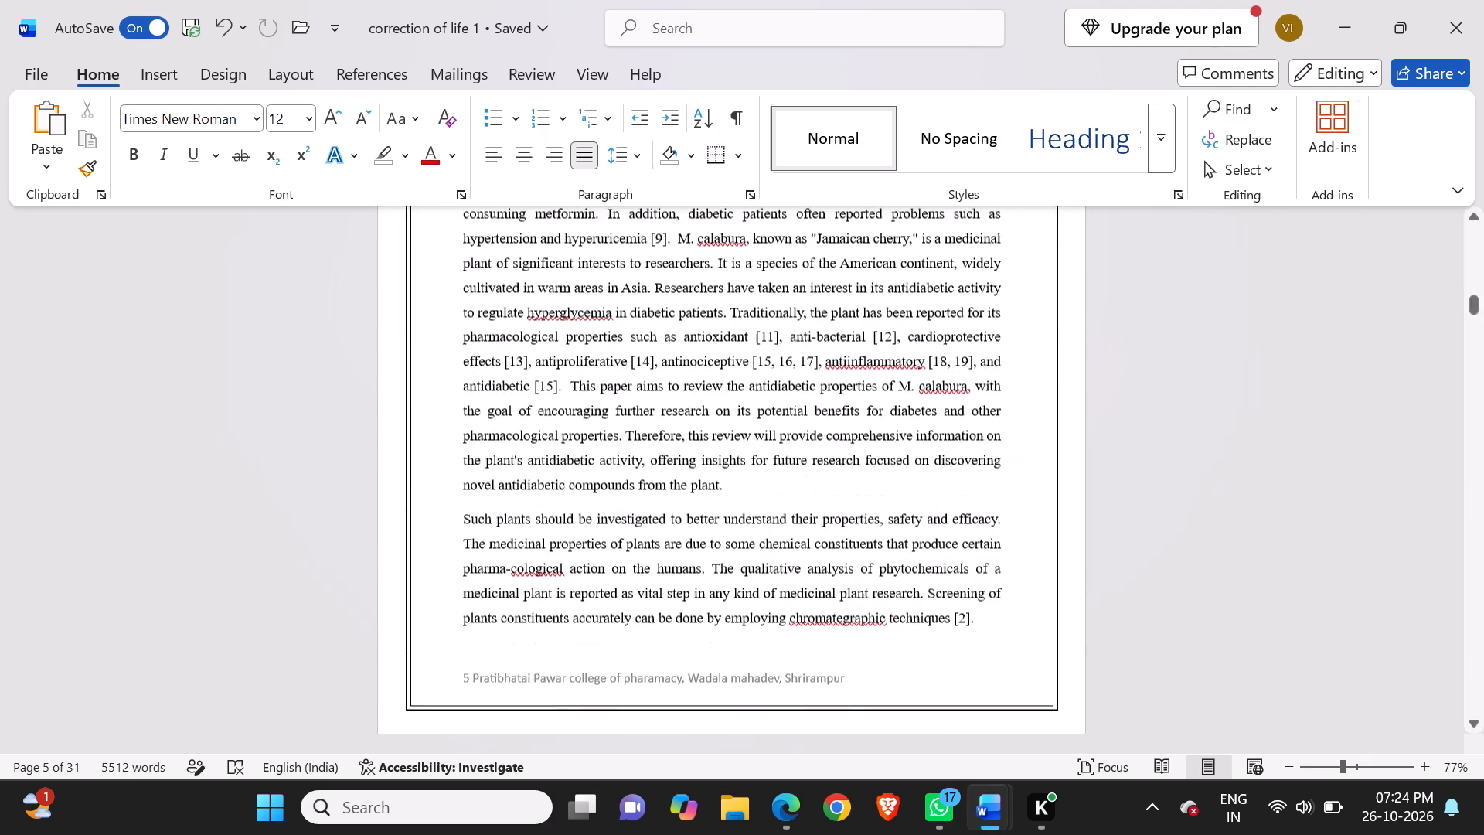
scroll(832, 587, up, 9)
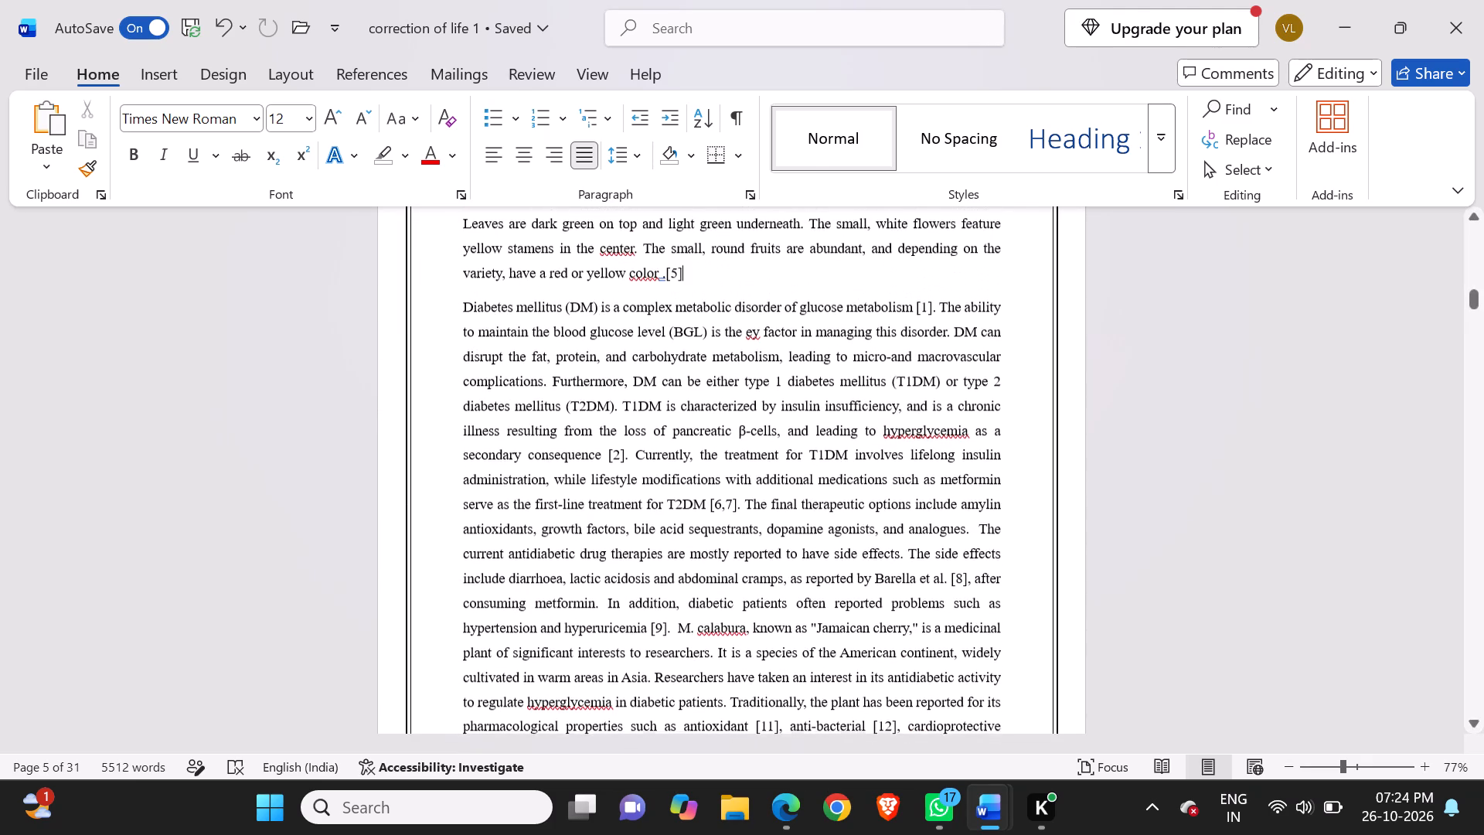
scroll(832, 587, down, 2)
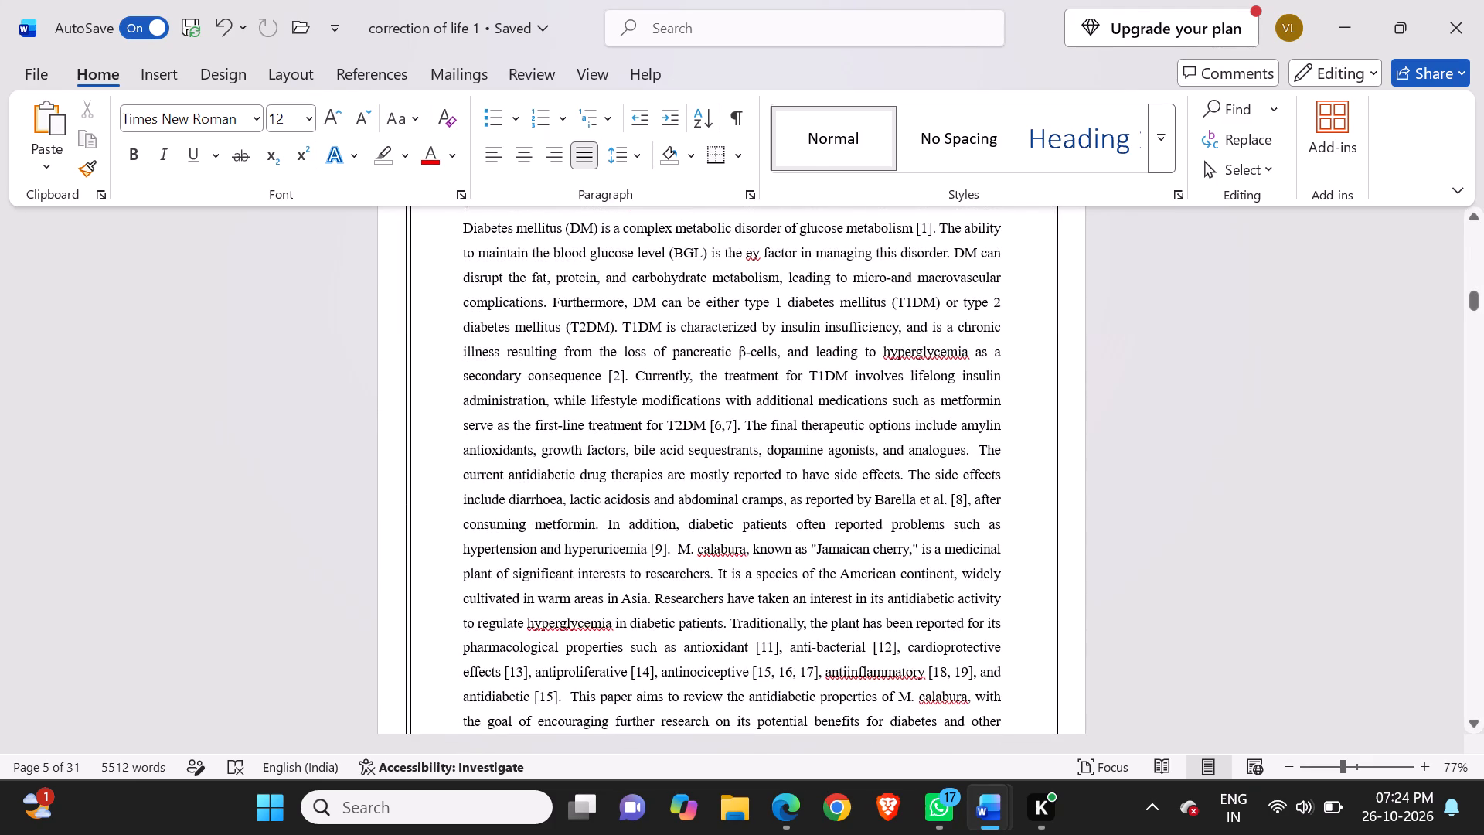
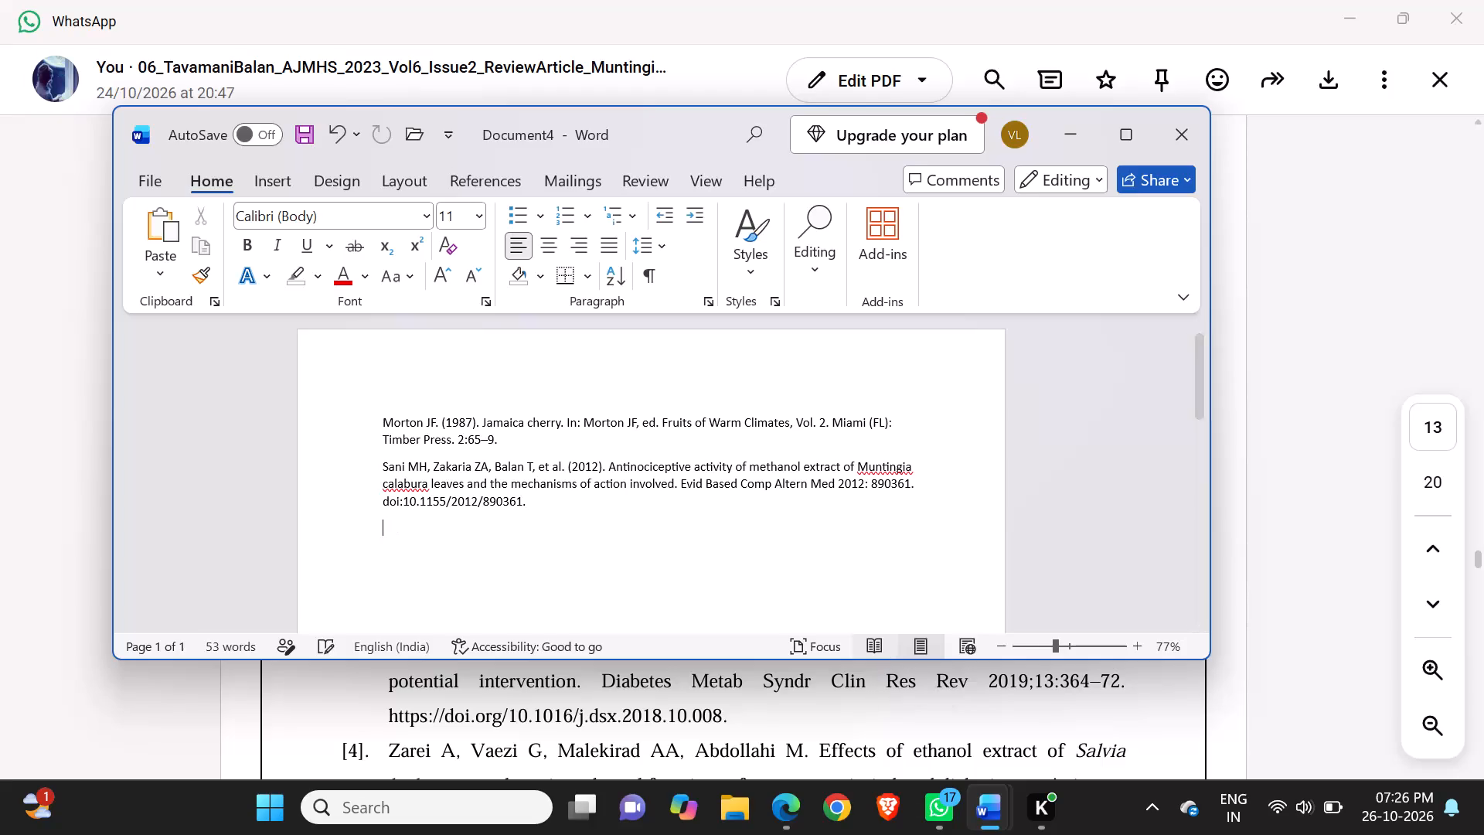
Paste the copied reference [1] by Kazeem et al. on α-amylase inhibition into Document4, a few blank lines below the Sani reference.
key(Return)
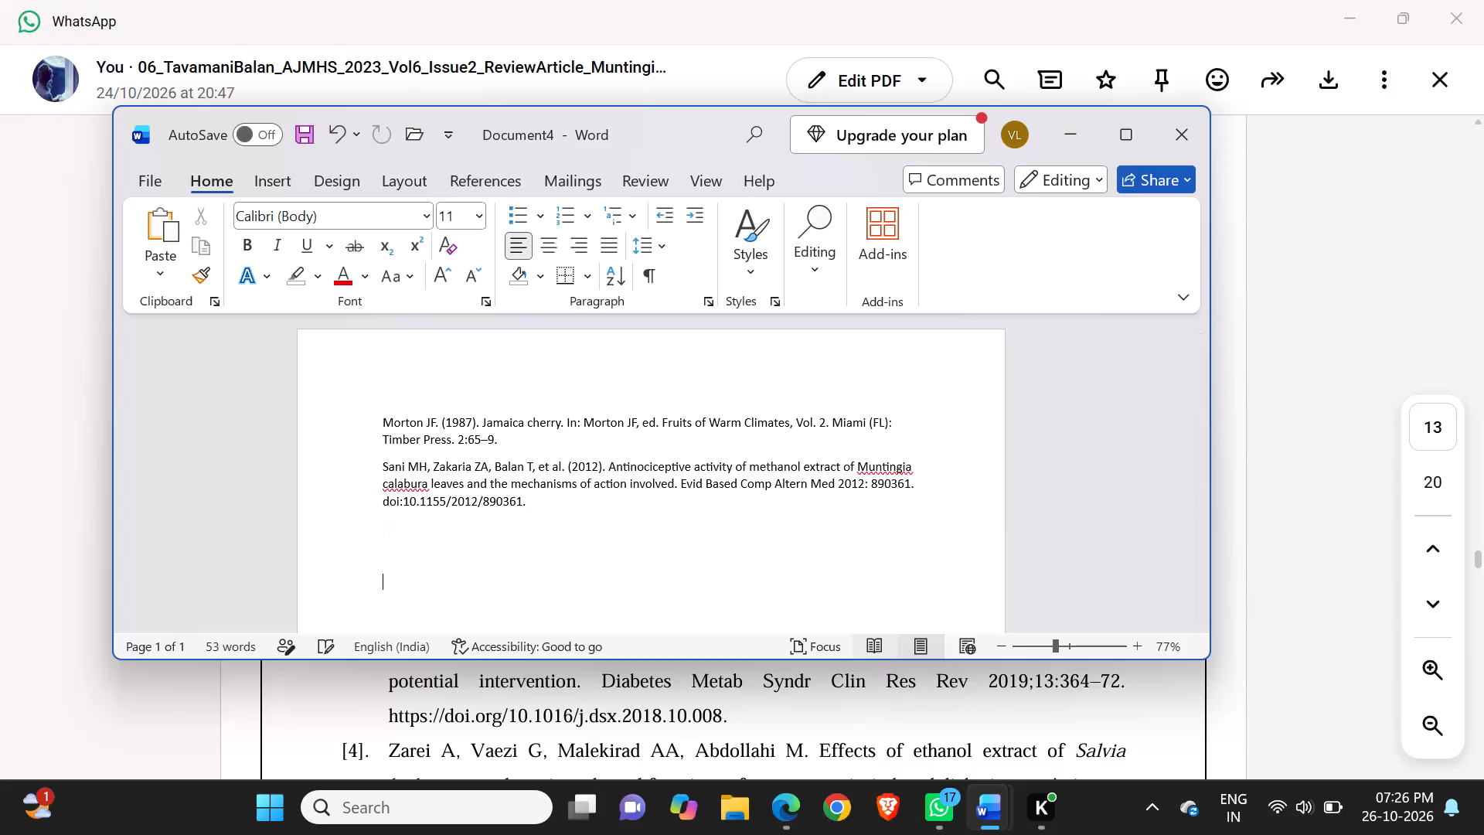
key(Return)
key(ctrl+v)
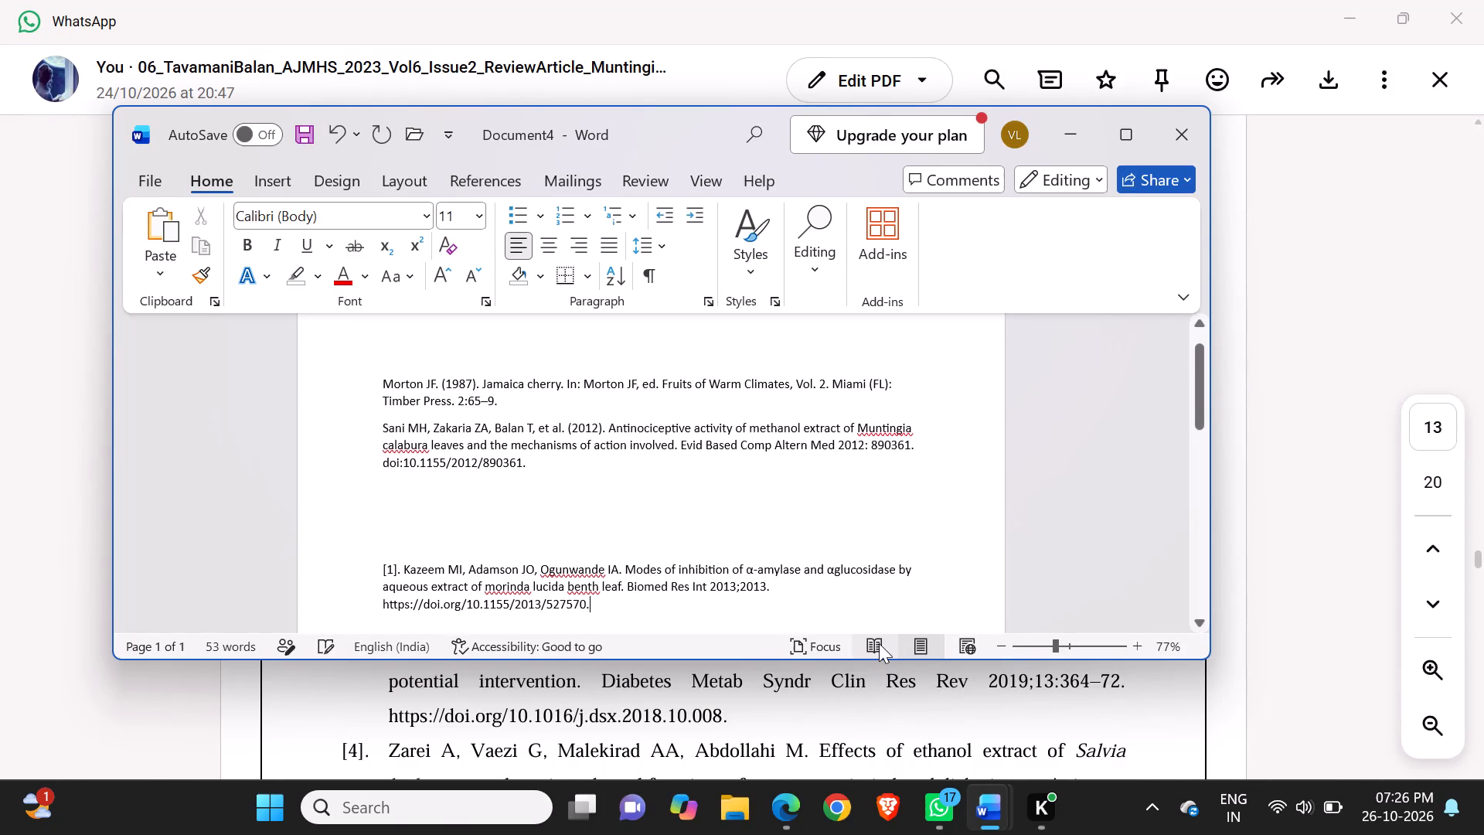
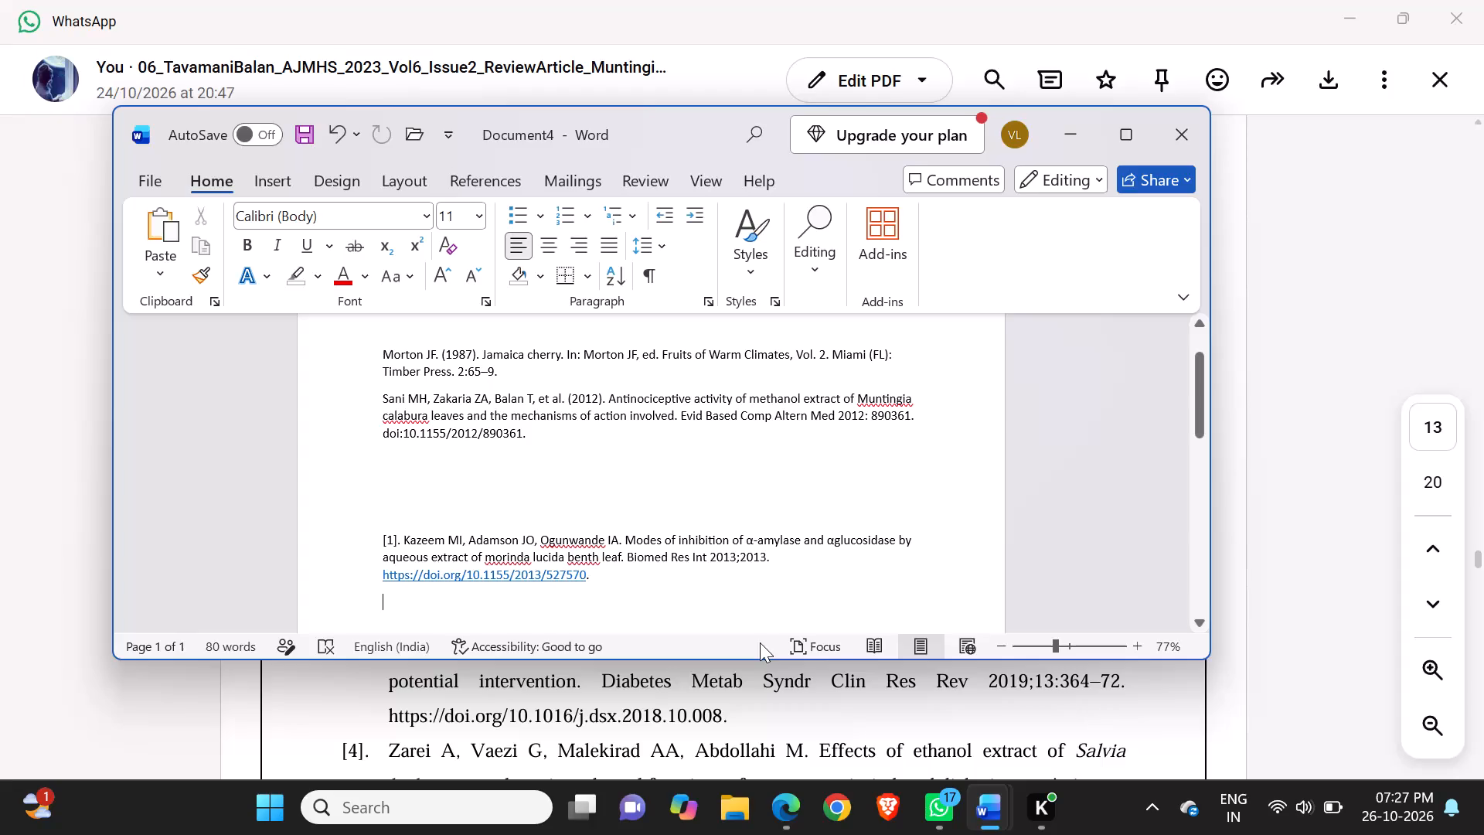
Paste the copied reference [2] by Katsarou et al. on type 1 diabetes mellitus below reference [1] and start a new line after it.
key(ctrl+v)
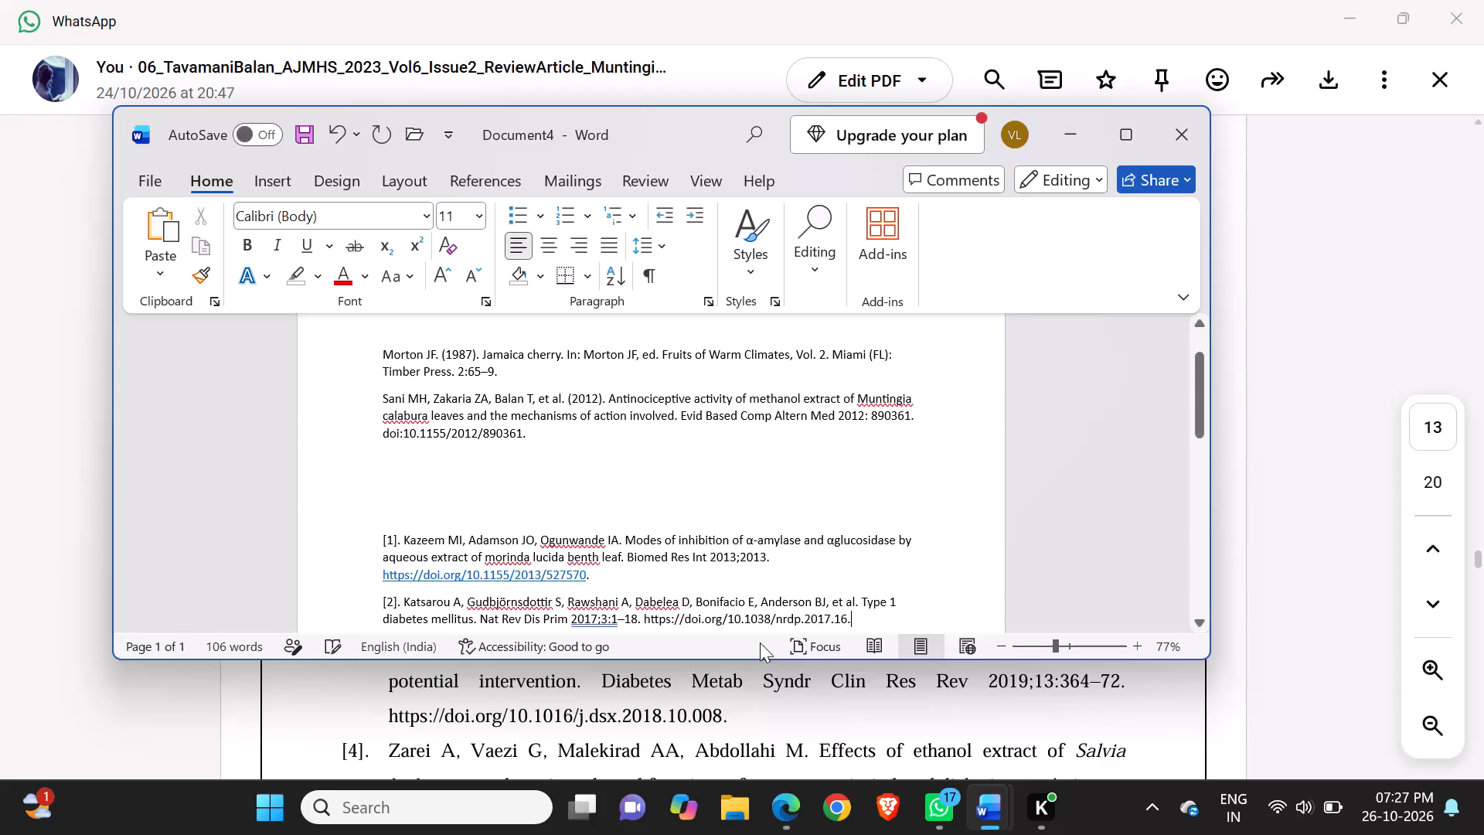
scroll(708, 622, down, 4)
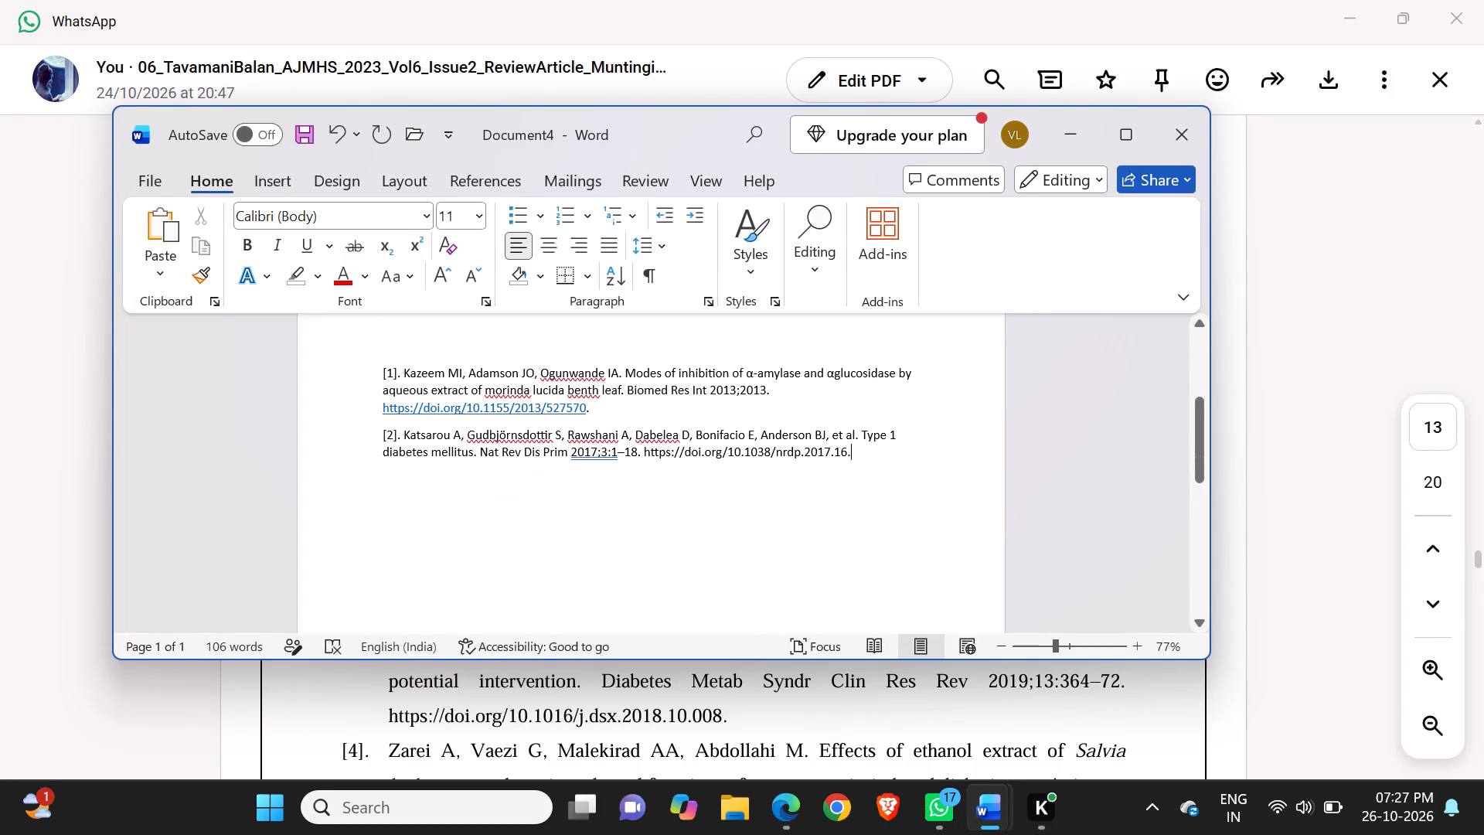
key(Return)
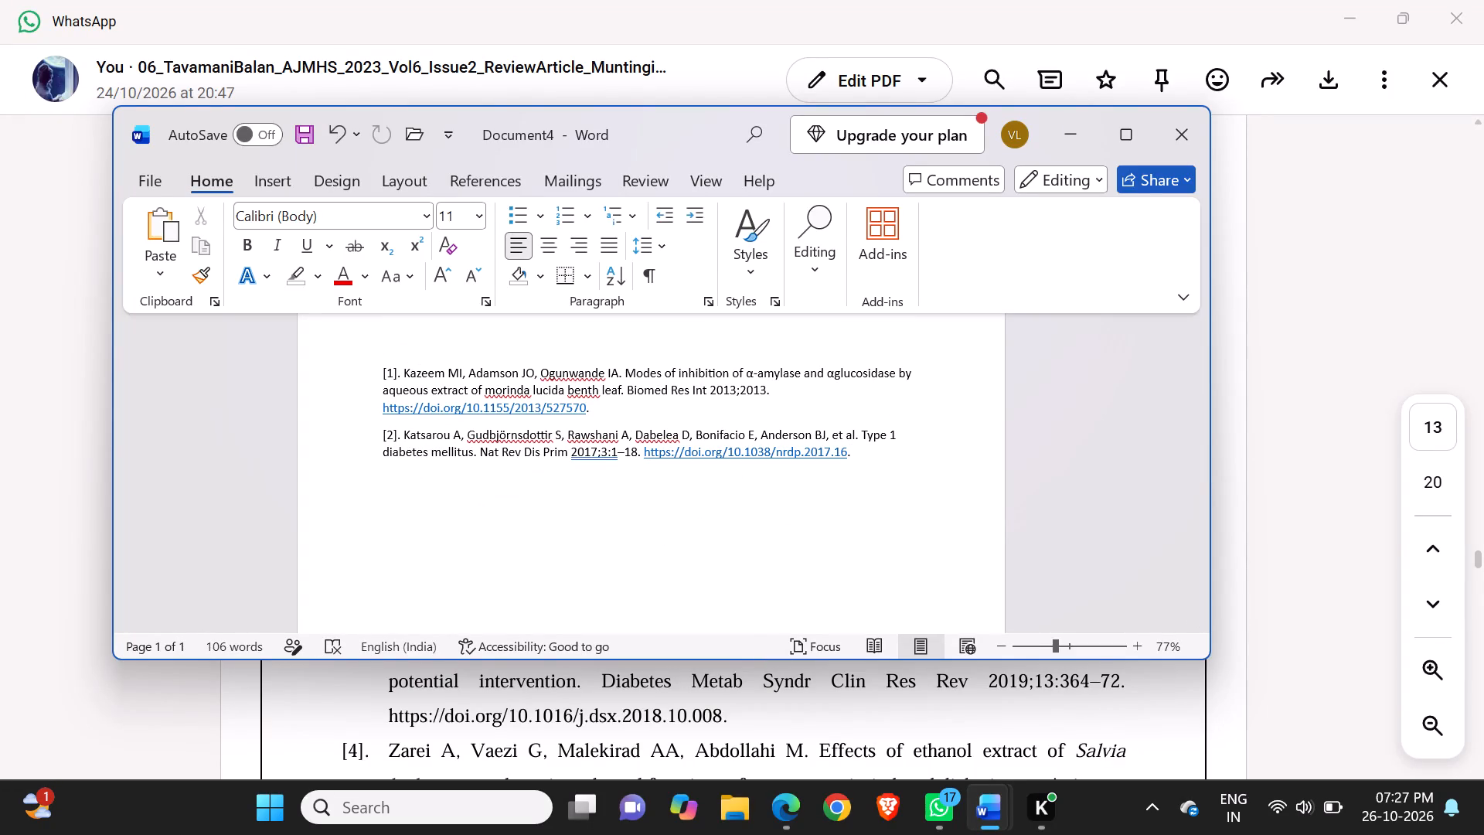
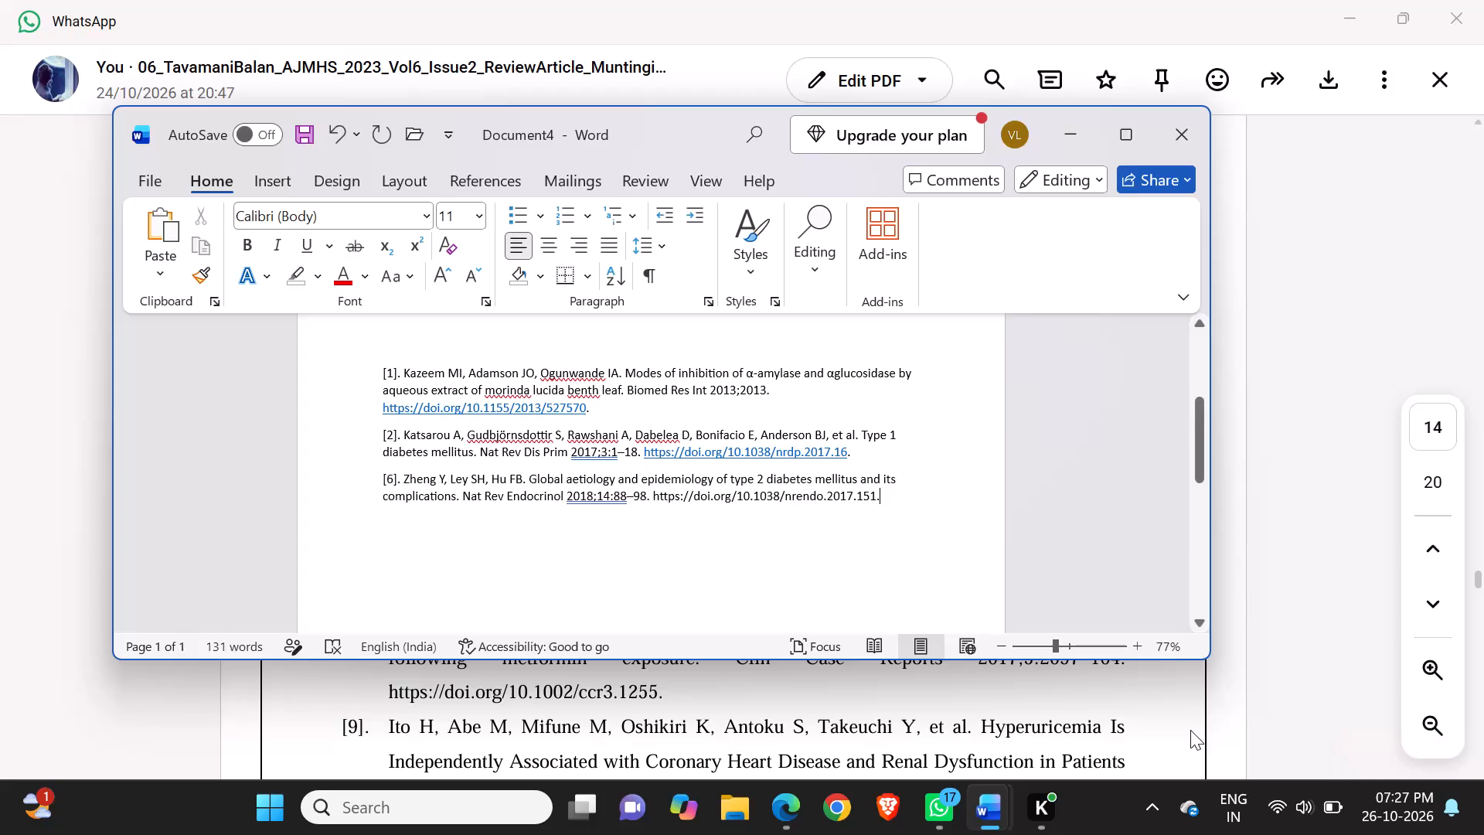
Start a new line after the Zheng et al. reference on type 2 diabetes mellitus at the end of the reference list.
key(Return)
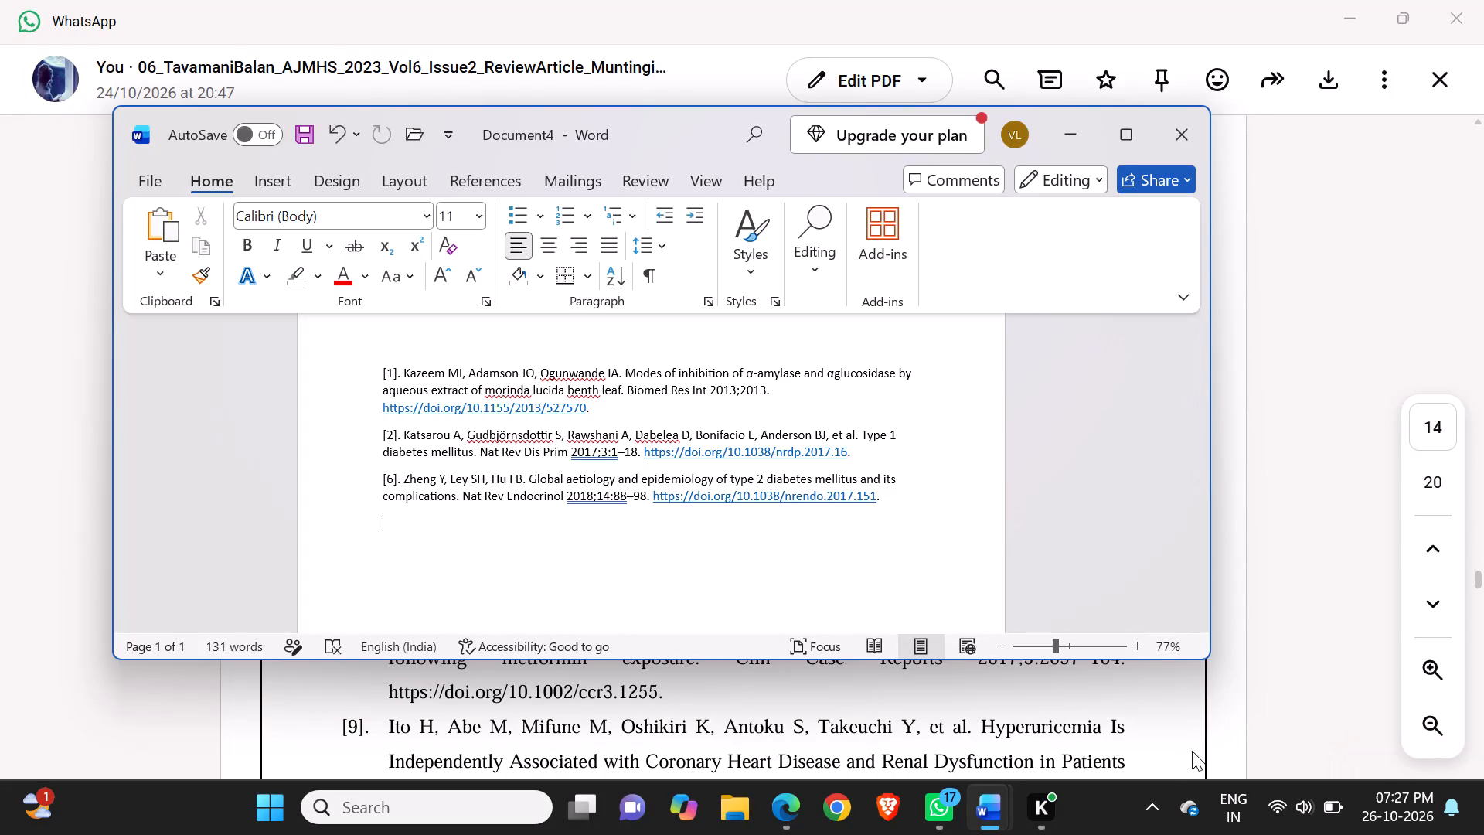
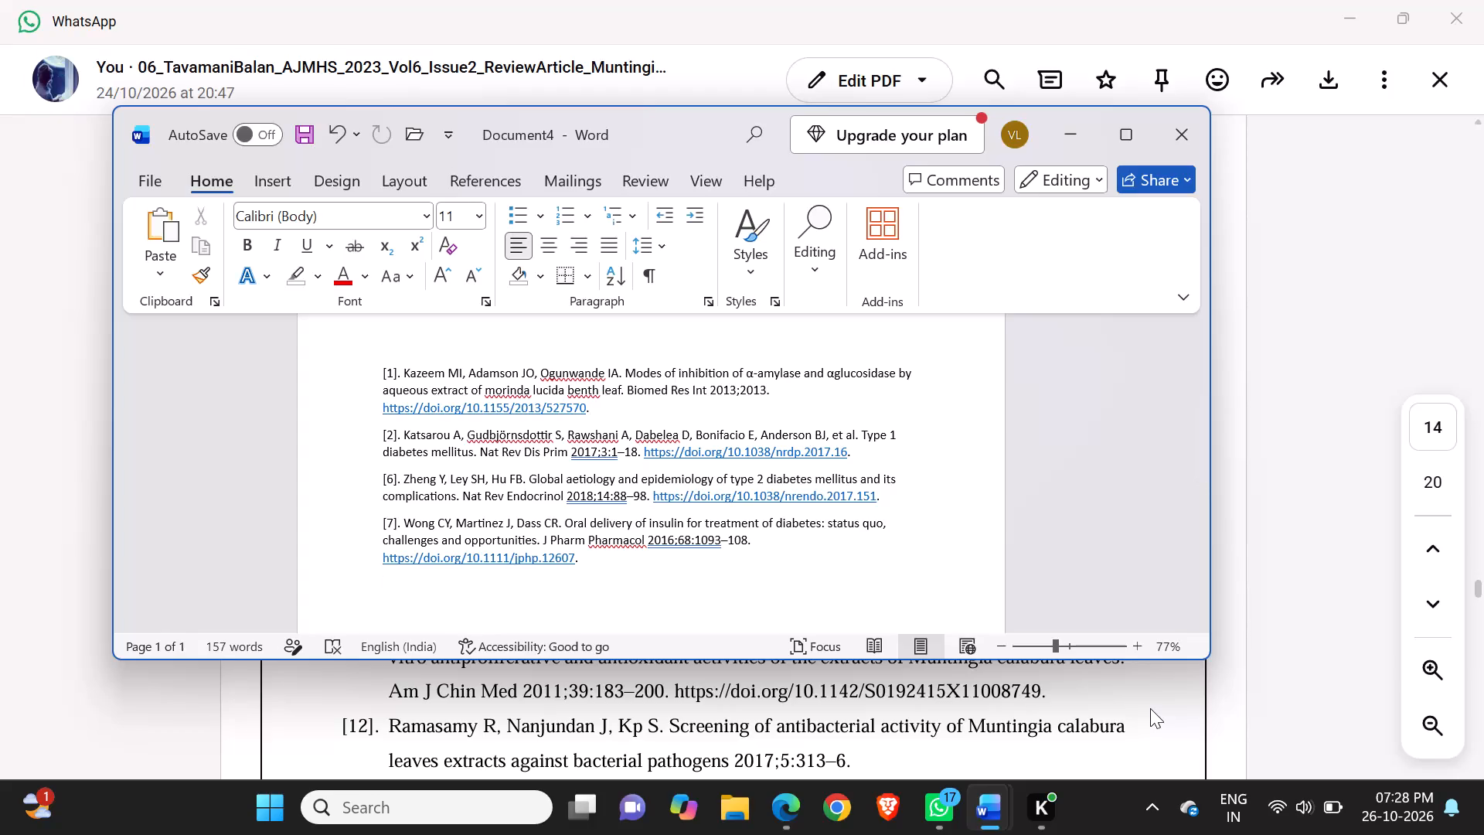
Paste the copied Barrella et al. reference [8] on metformin exposure in a dog below reference [7] in the reference list.
key(ctrl+v)
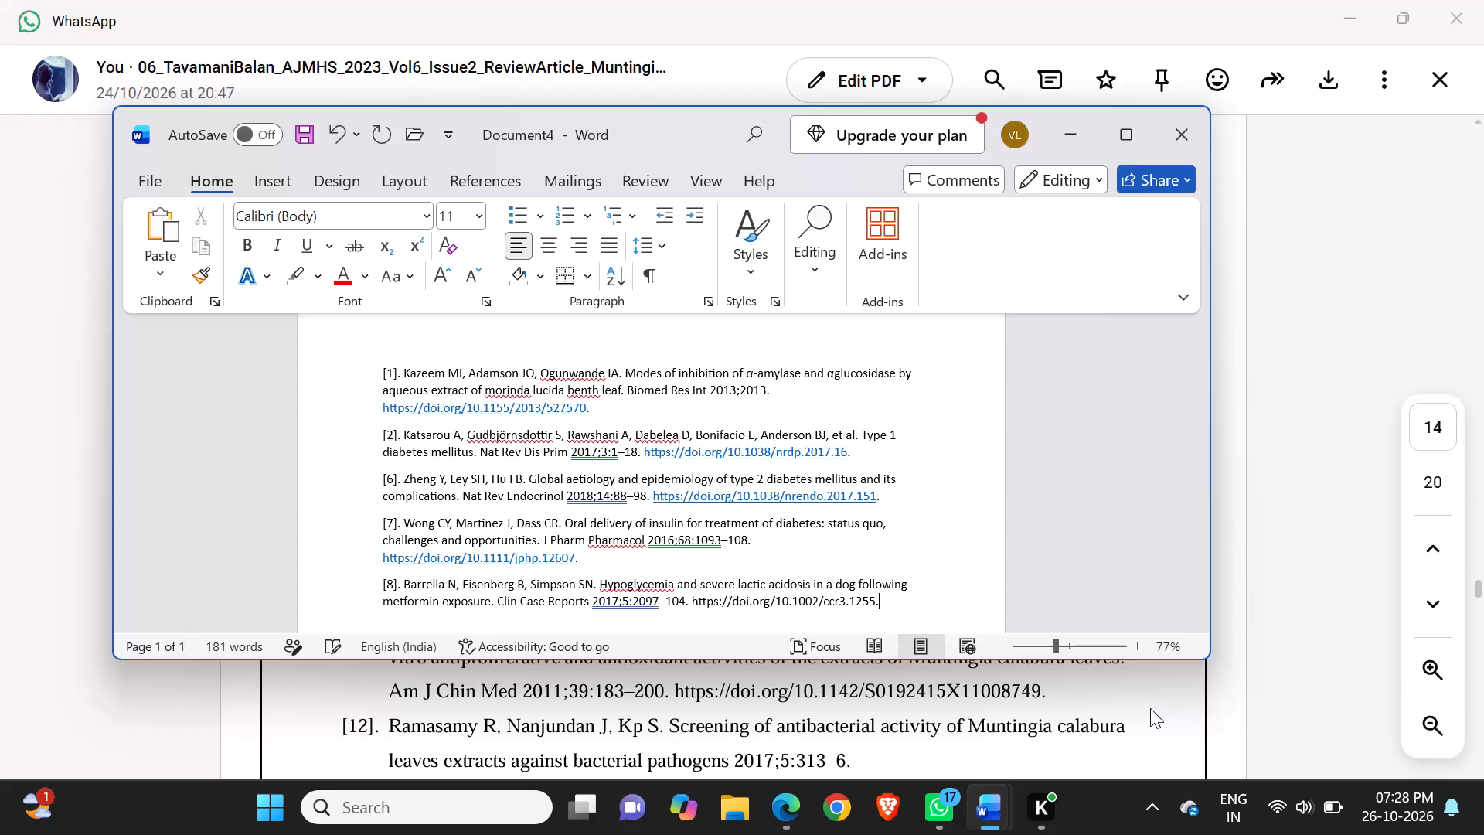
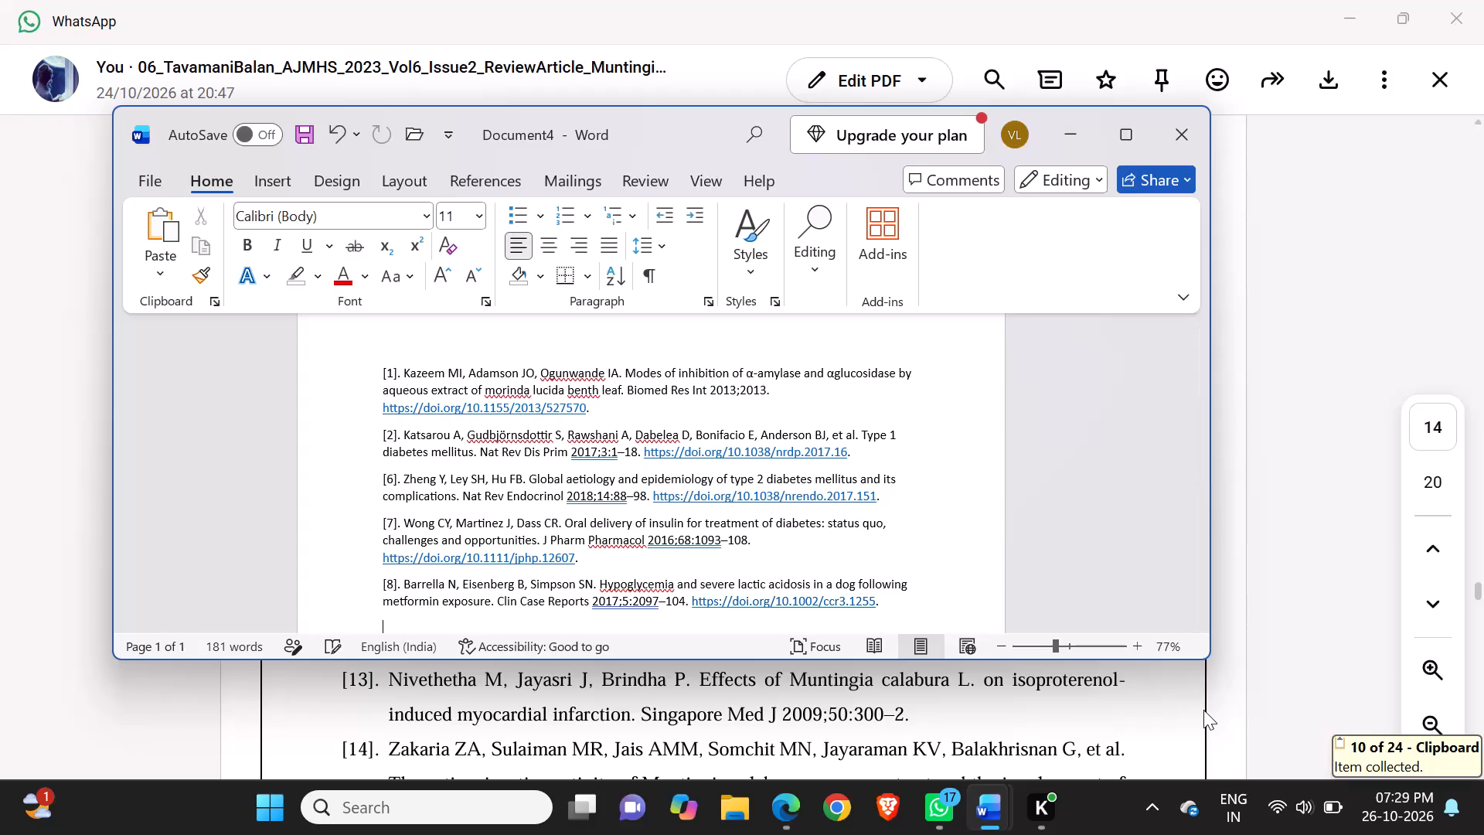
Paste the copied Ito et al. reference [9] on hyperuricemia in type 2 diabetes below reference [8] in the reference list.
key(ctrl+v)
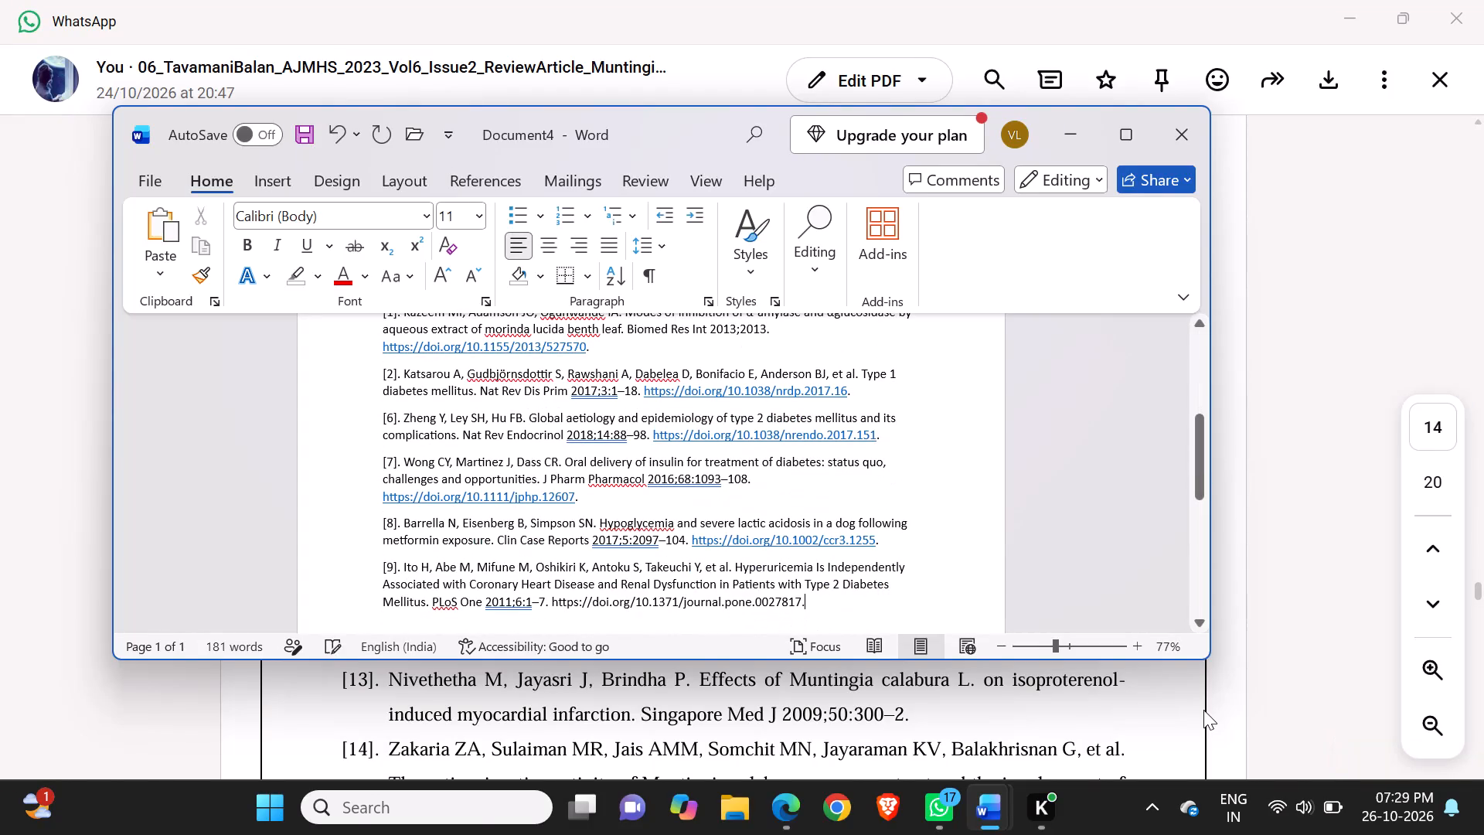
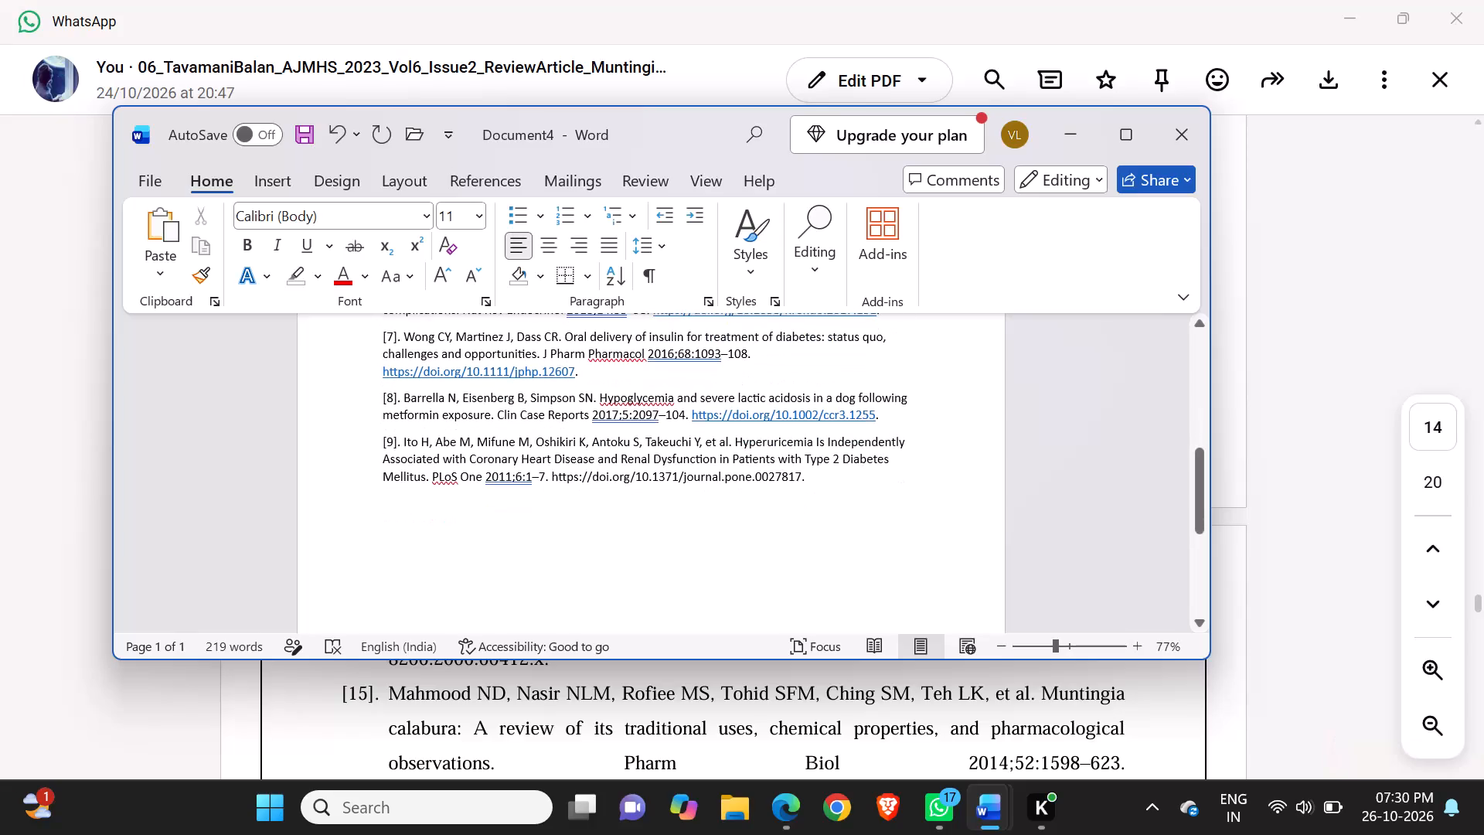
Paste the copied references [11] to [14] on Muntingia calabura as a new paragraph below reference [9] in the reference list.
key(Return)
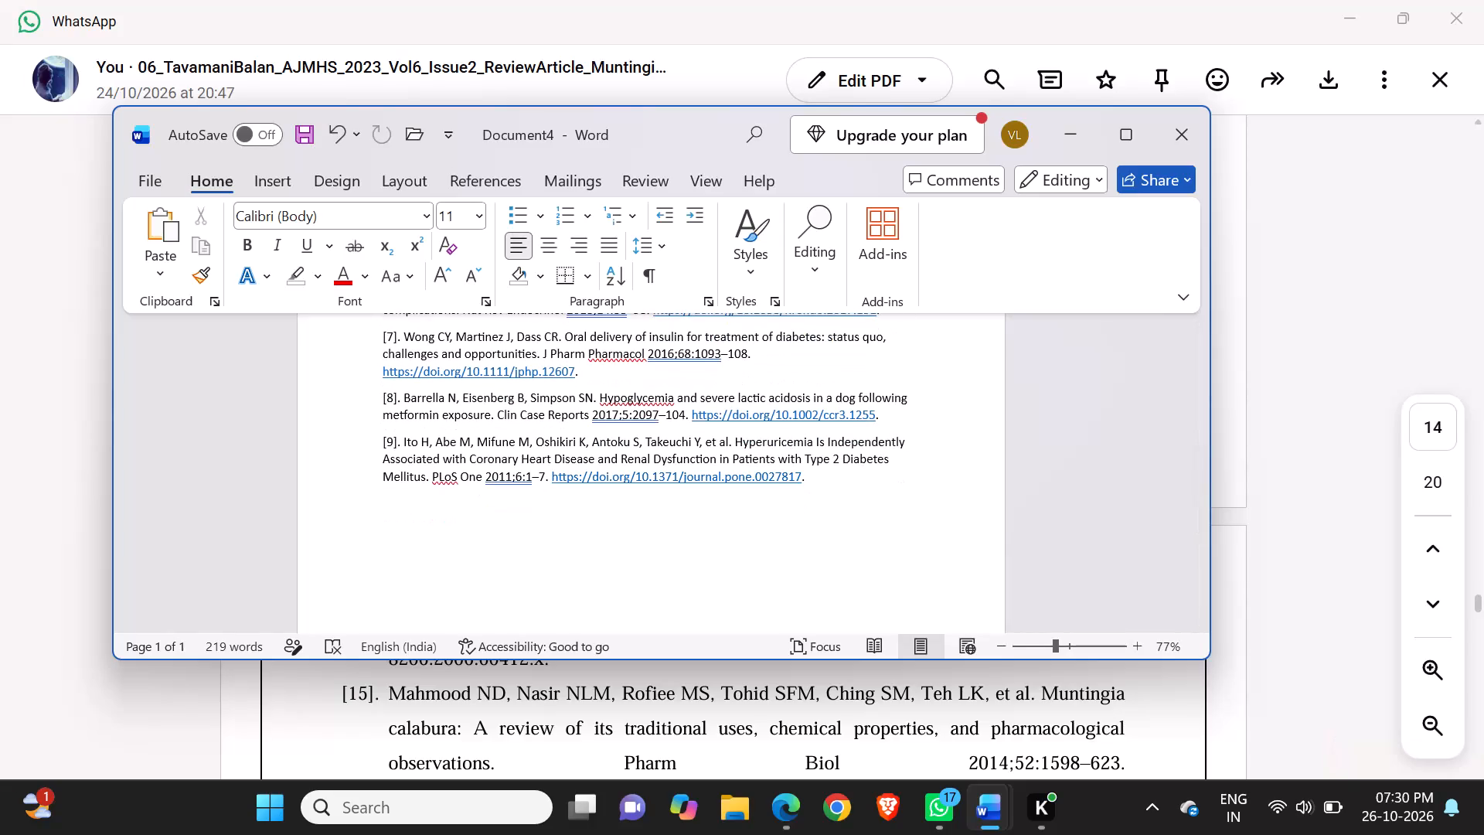
key(ctrl+v)
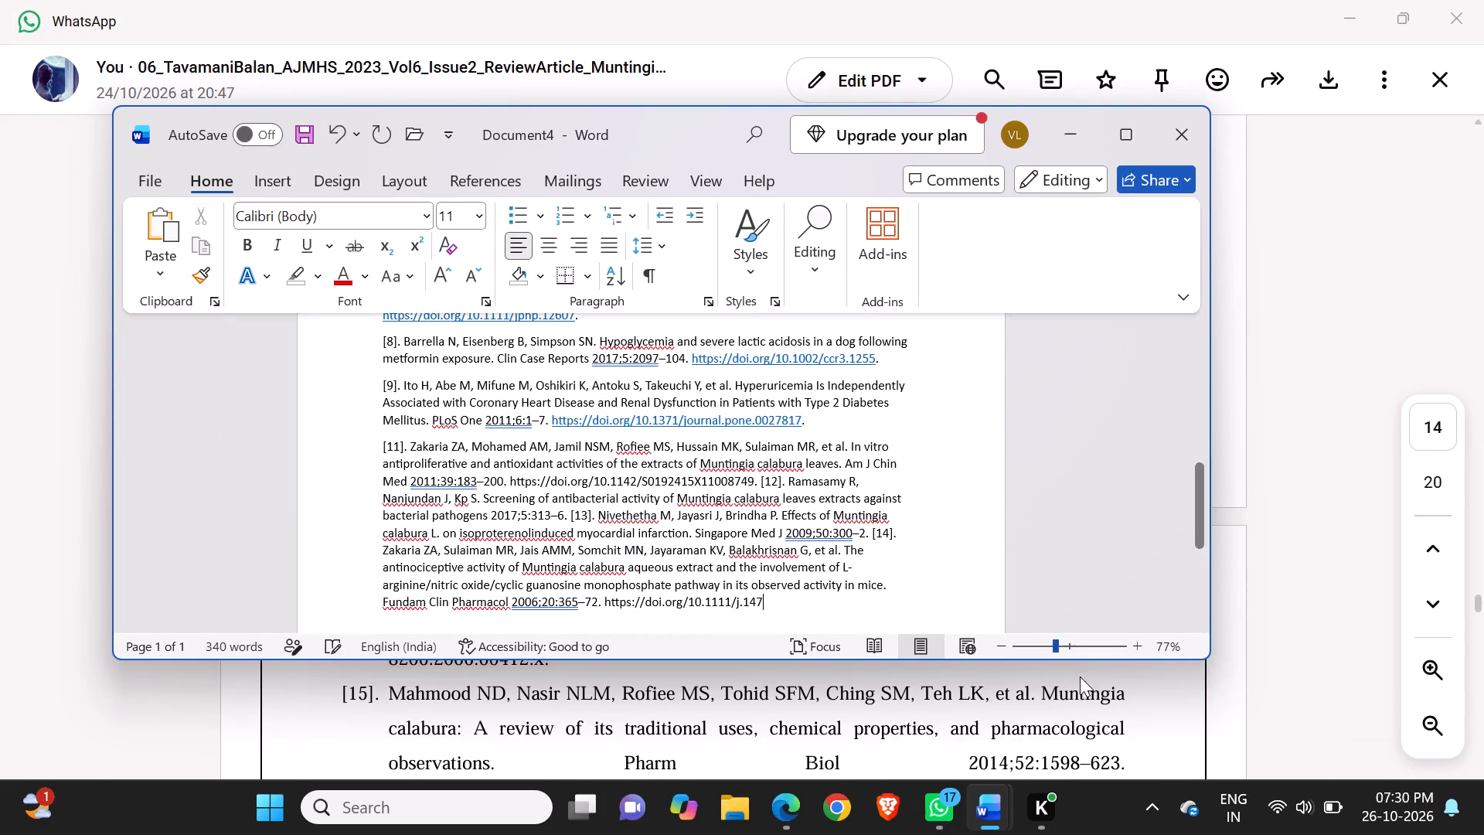
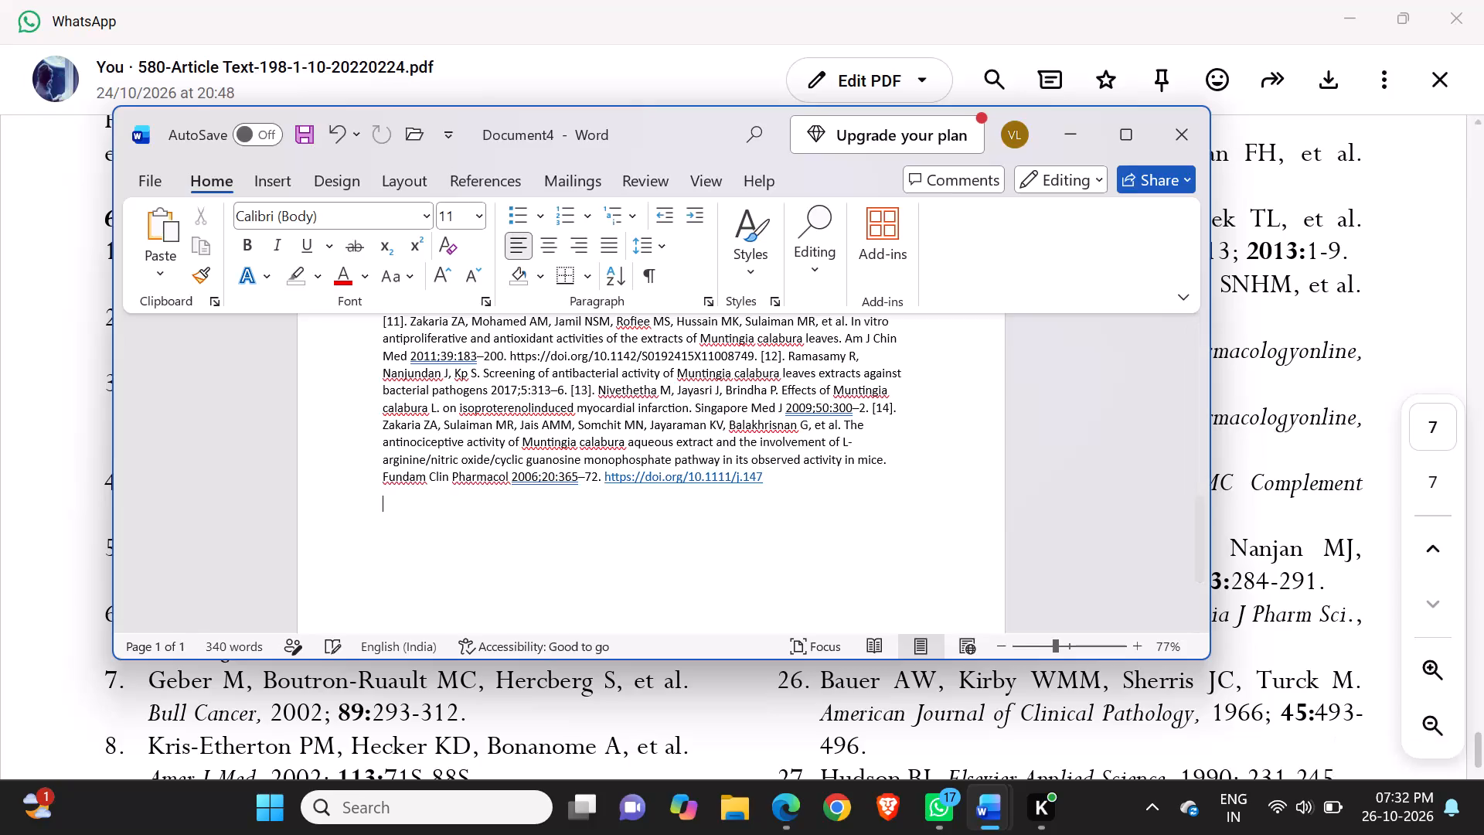
Paste the copied references 2 to 7, from Sneader to Geber, as a new paragraph below reference [14] in the reference list.
key(ctrl+v)
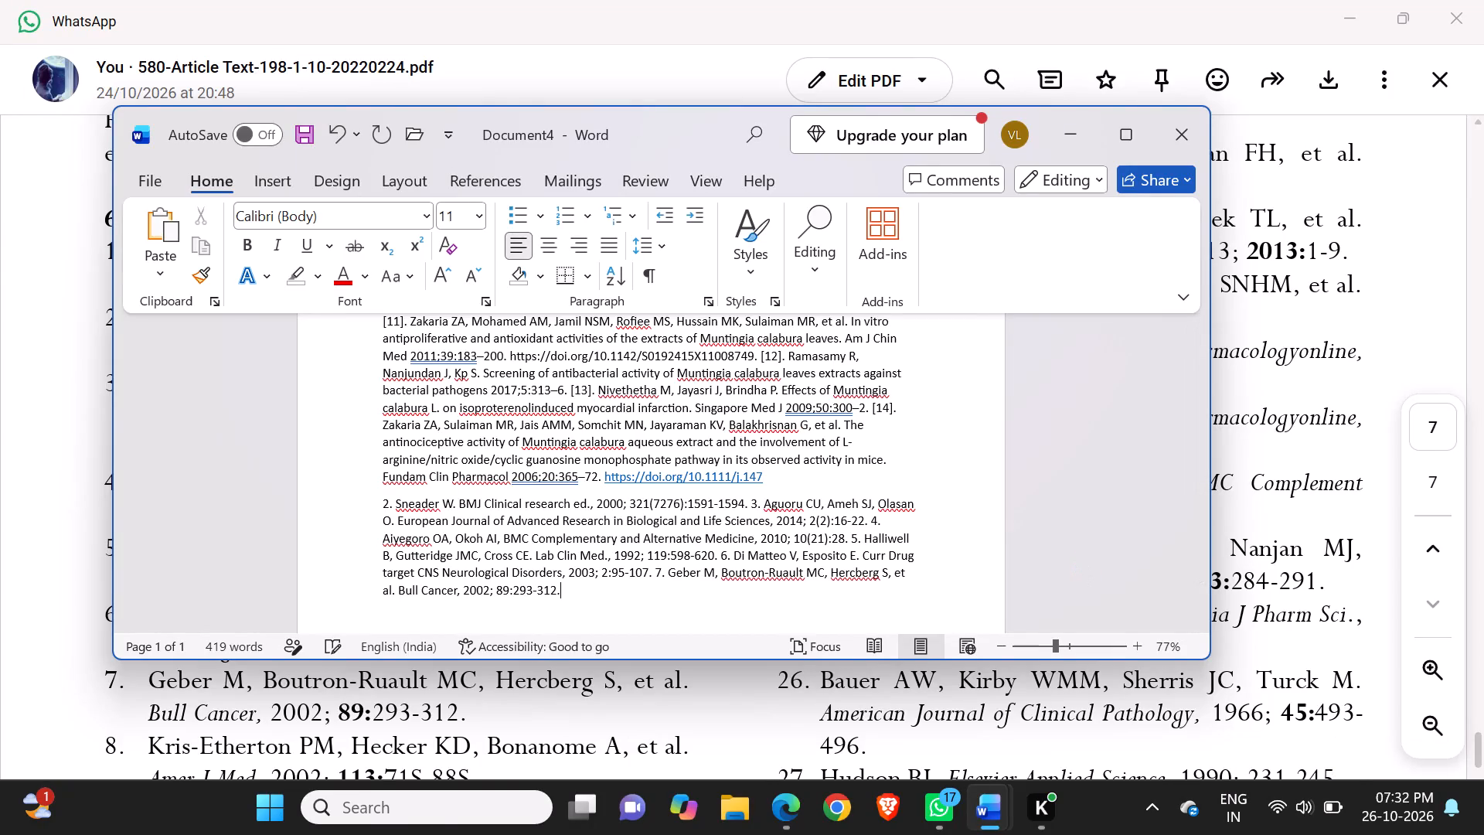
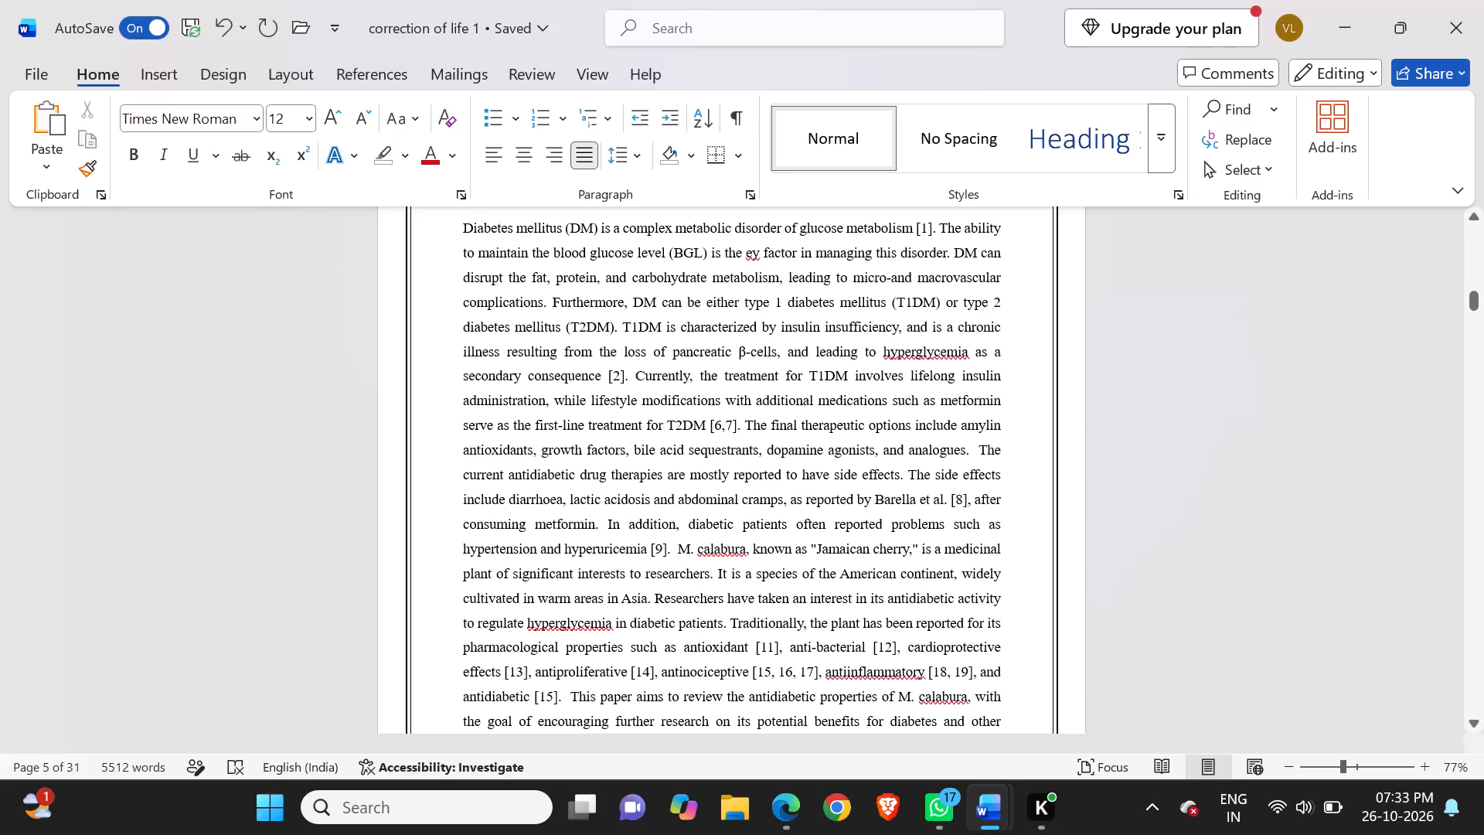
Look back through the Introduction, Keywords and Abstract pages of the medicinal plant document.
scroll(865, 575, up, 8)
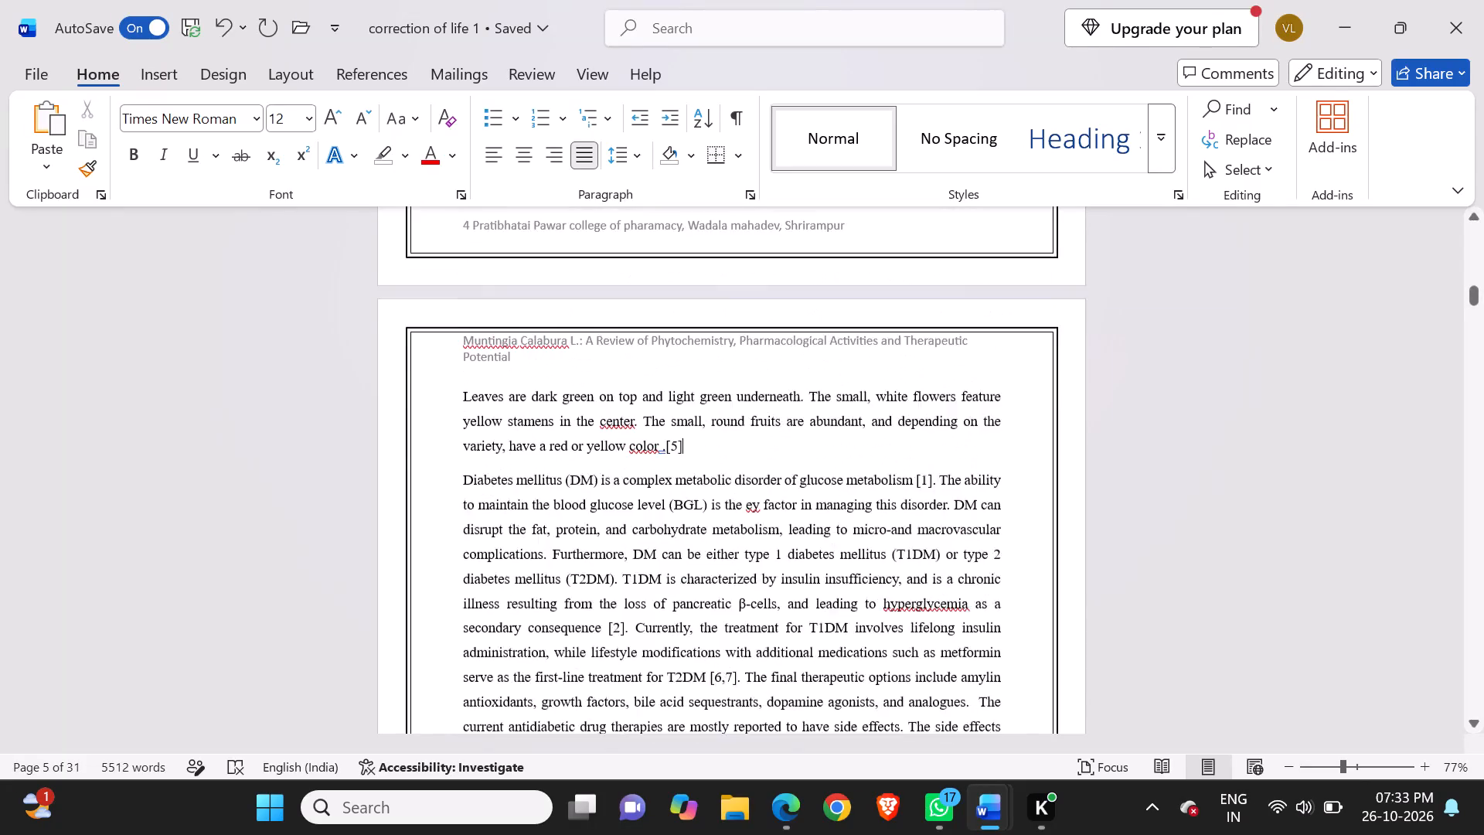
scroll(863, 575, up, 10)
scroll(854, 575, up, 13)
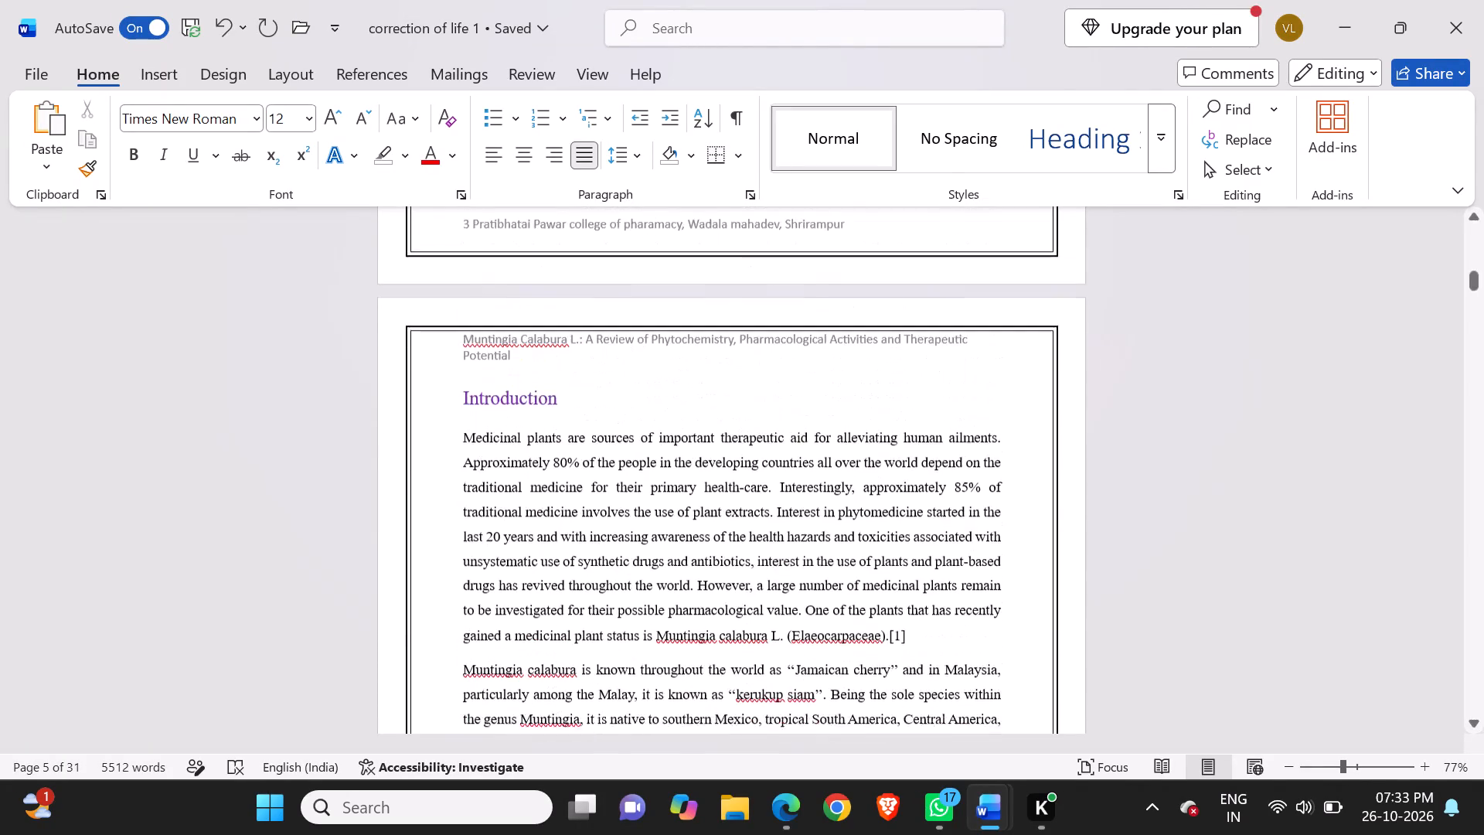
scroll(854, 575, up, 17)
scroll(854, 575, up, 6)
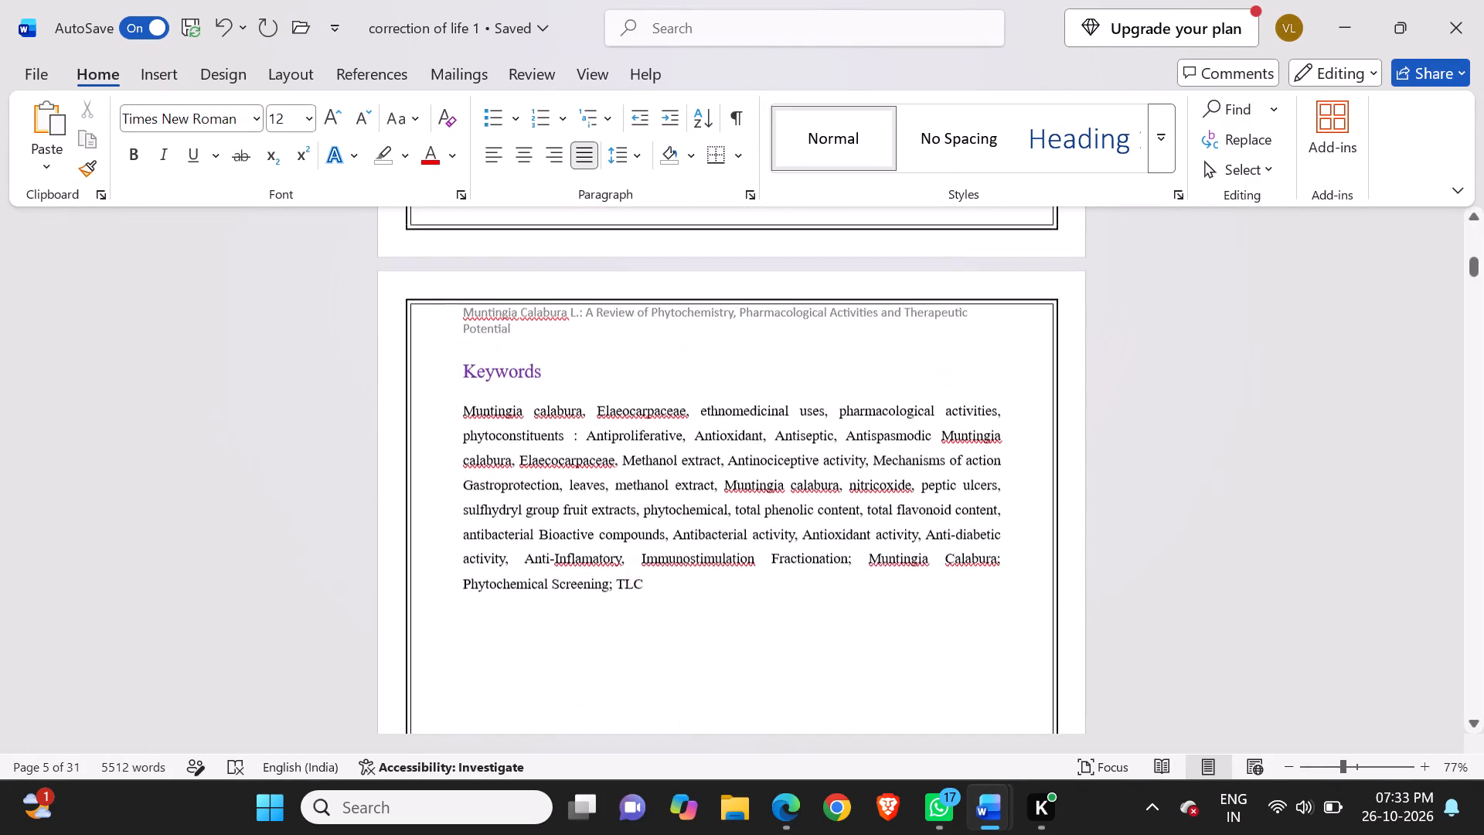
scroll(854, 575, up, 14)
scroll(854, 575, up, 10)
scroll(836, 603, down, 3)
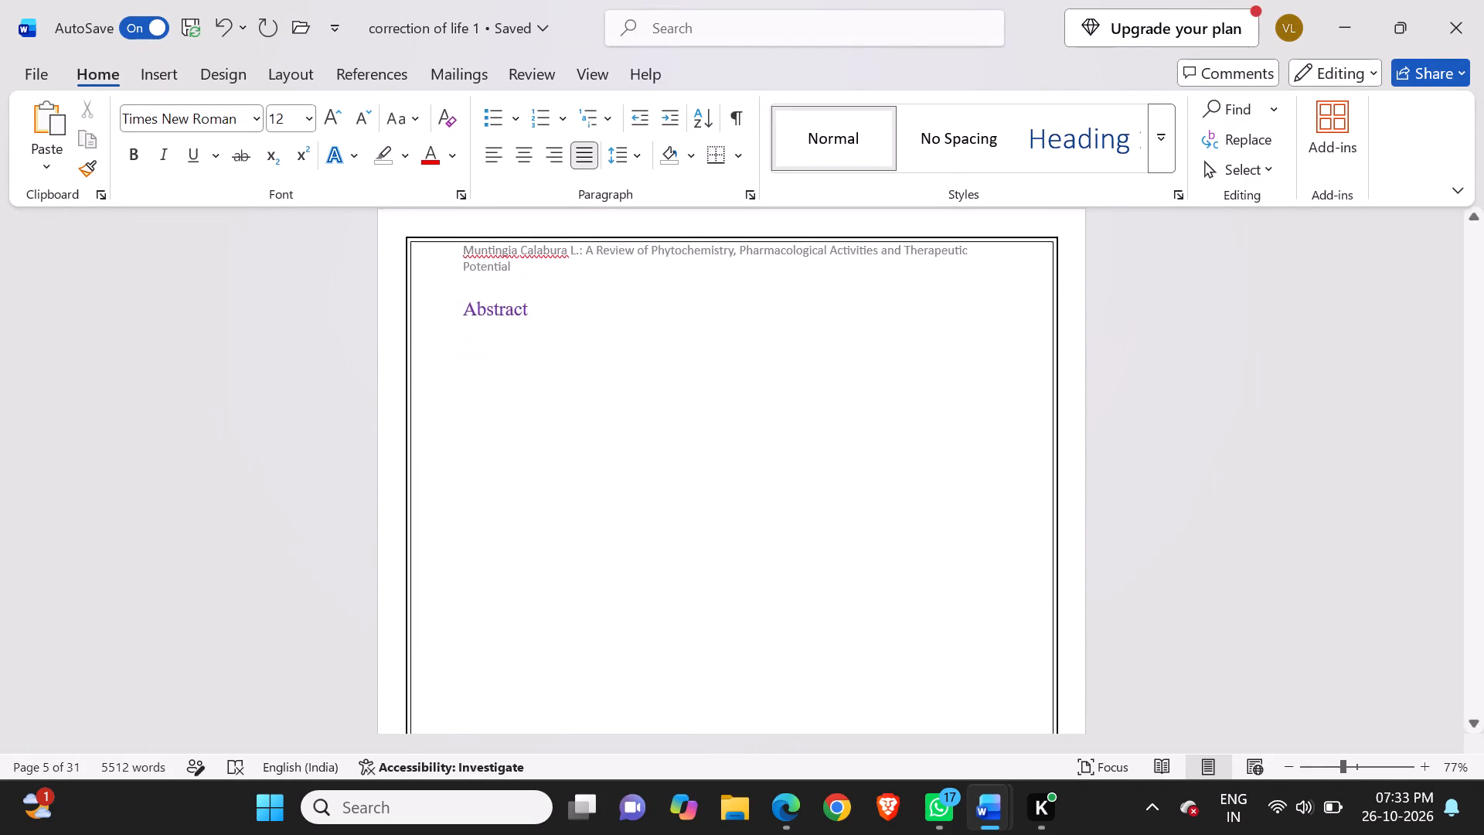
scroll(821, 619, down, 20)
scroll(821, 619, down, 14)
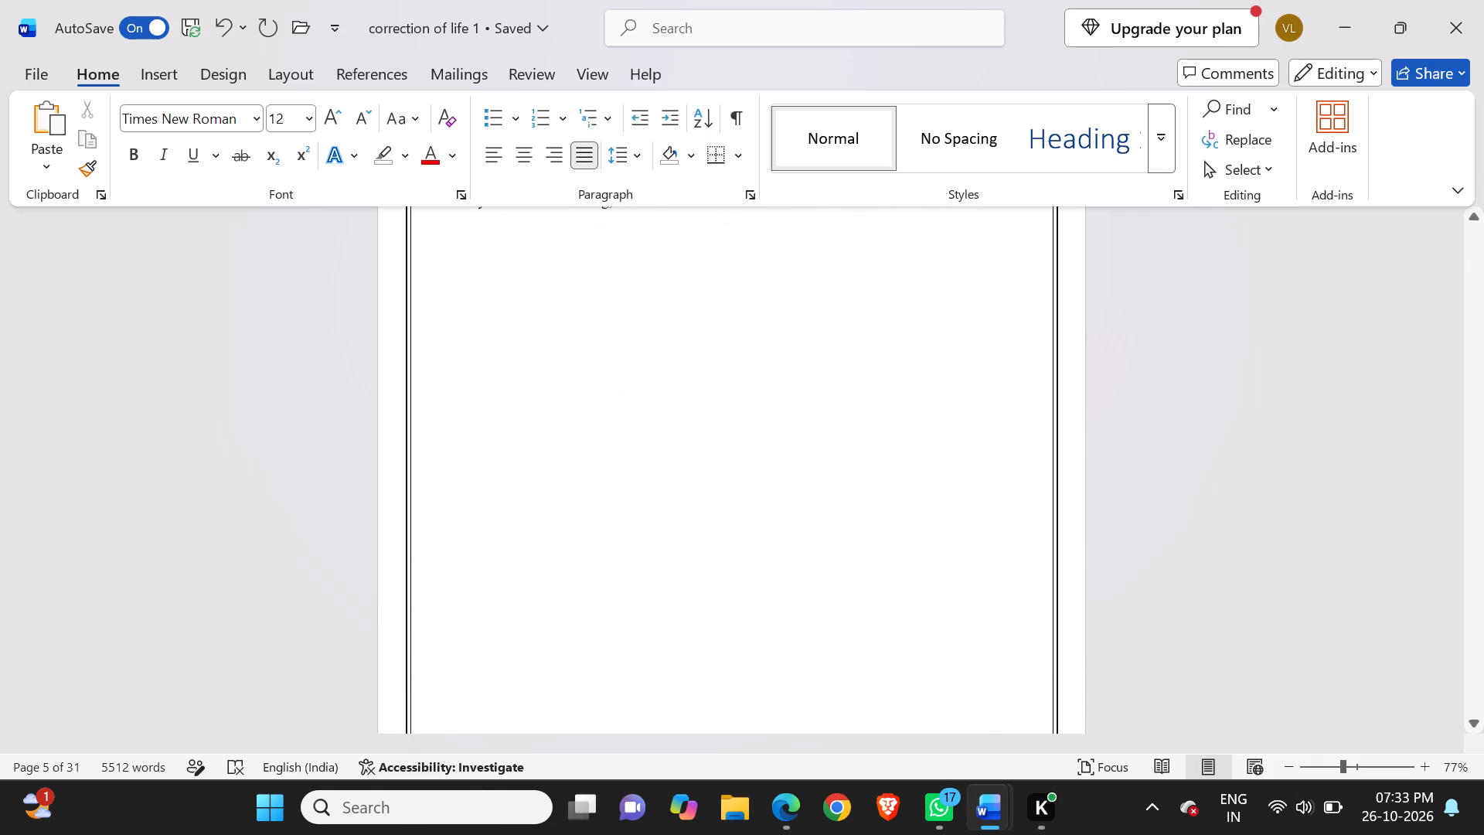
scroll(806, 633, down, 10)
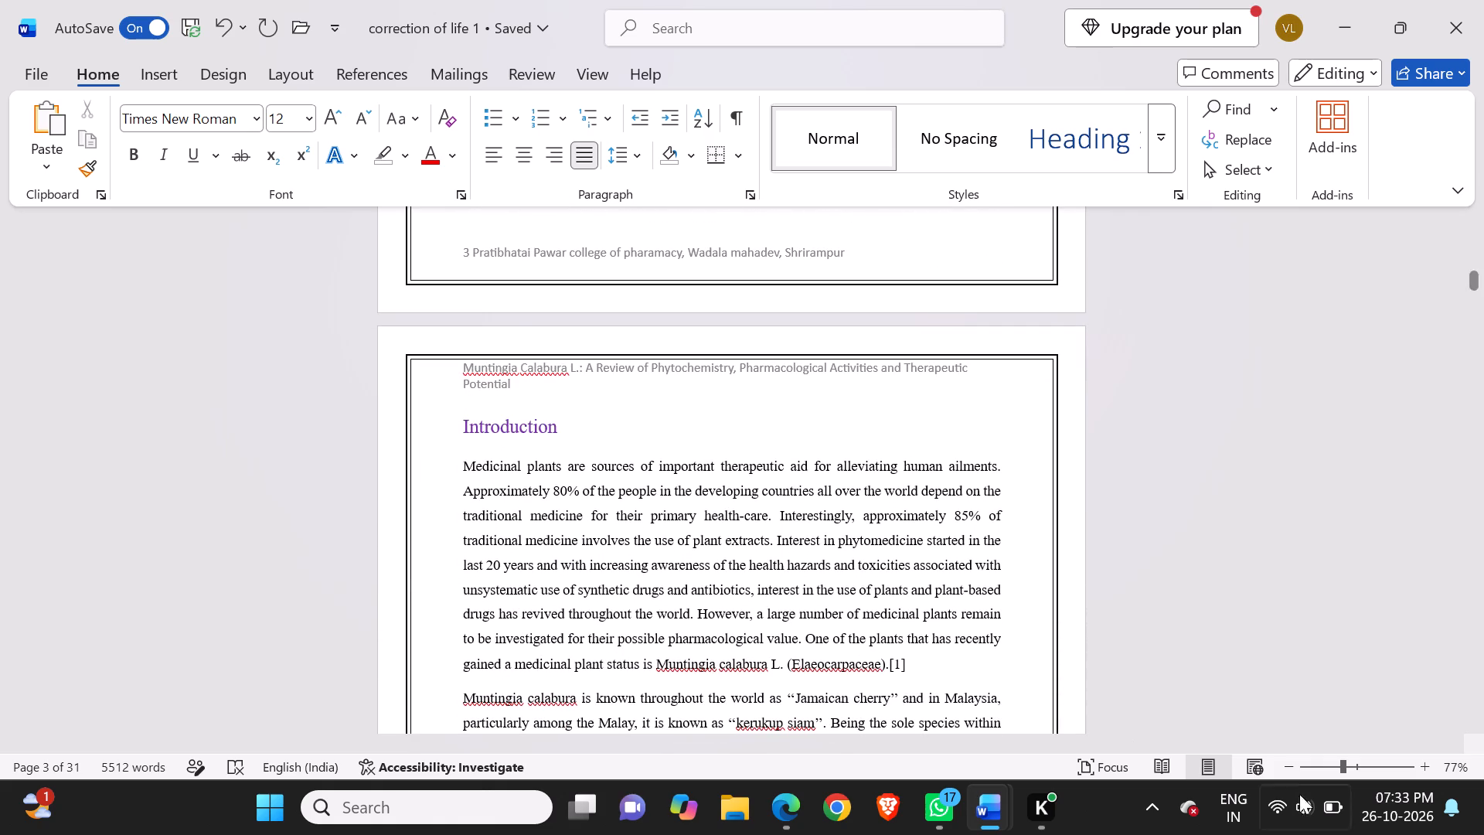
Enlarge the page view to 93% and examine the bracketed citations in the Introduction paragraphs.
click(1346, 763)
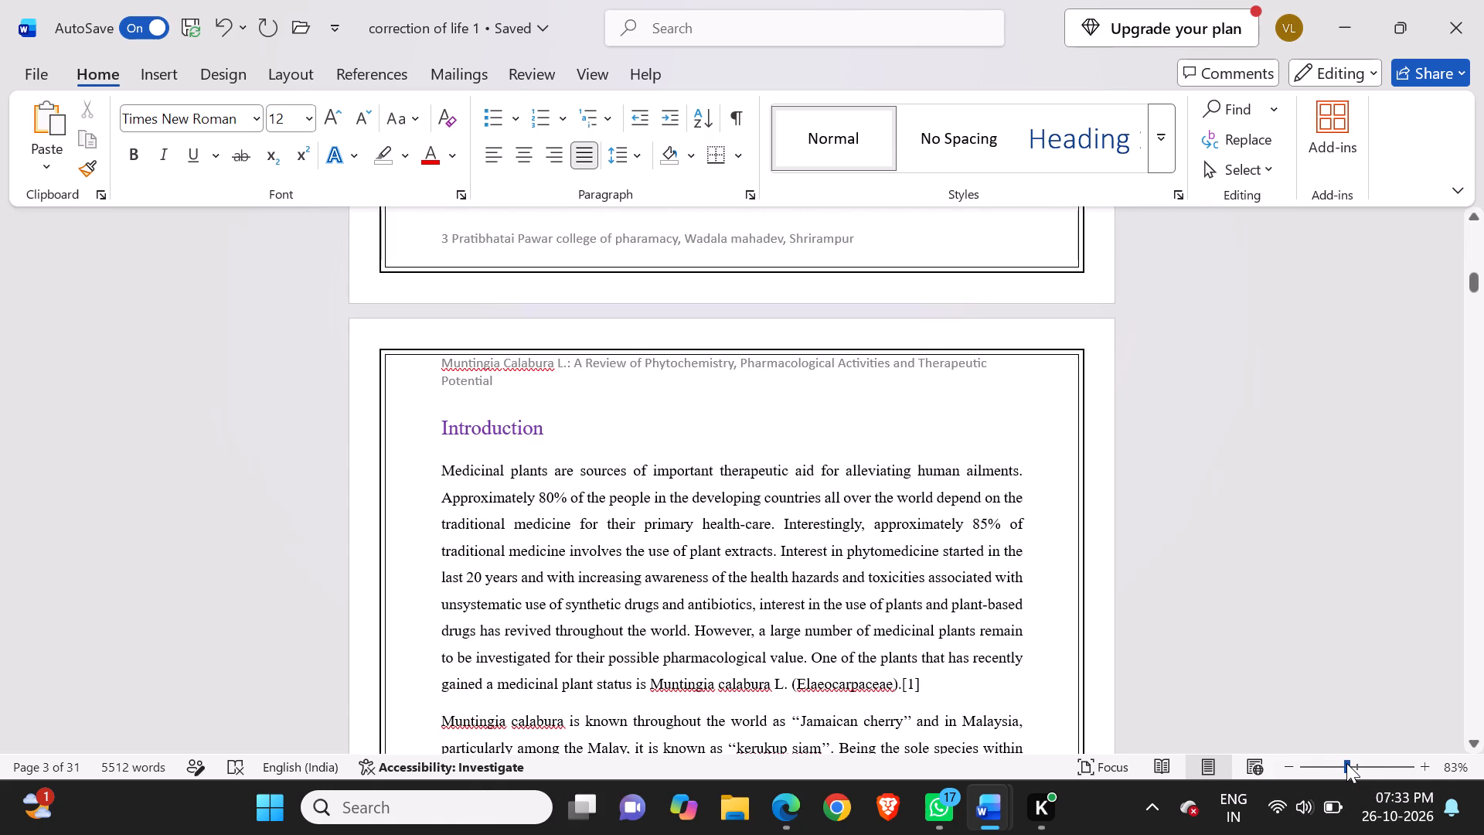
click(1353, 763)
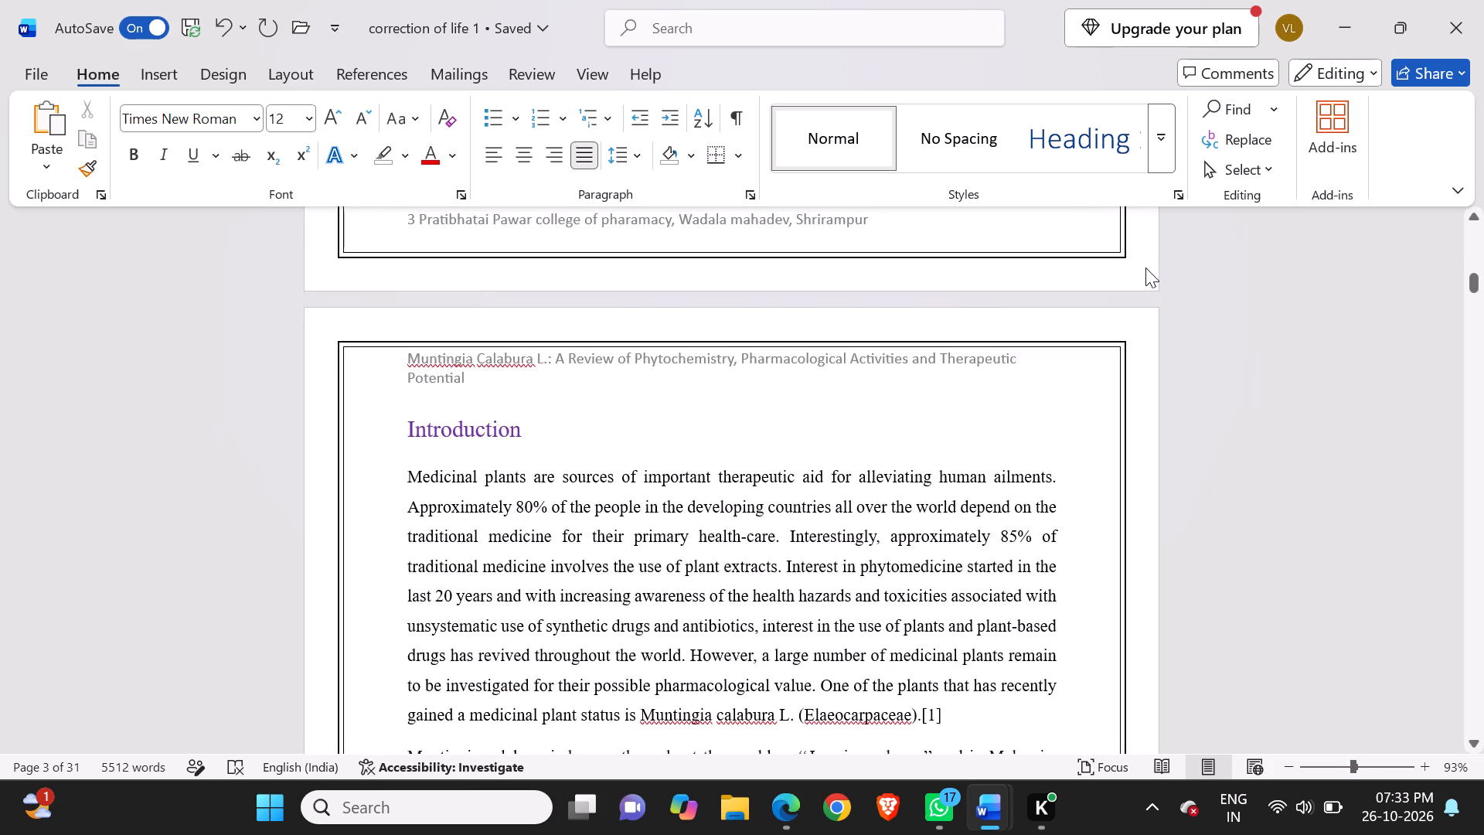
scroll(1145, 267, down, 2)
scroll(1044, 308, down, 1)
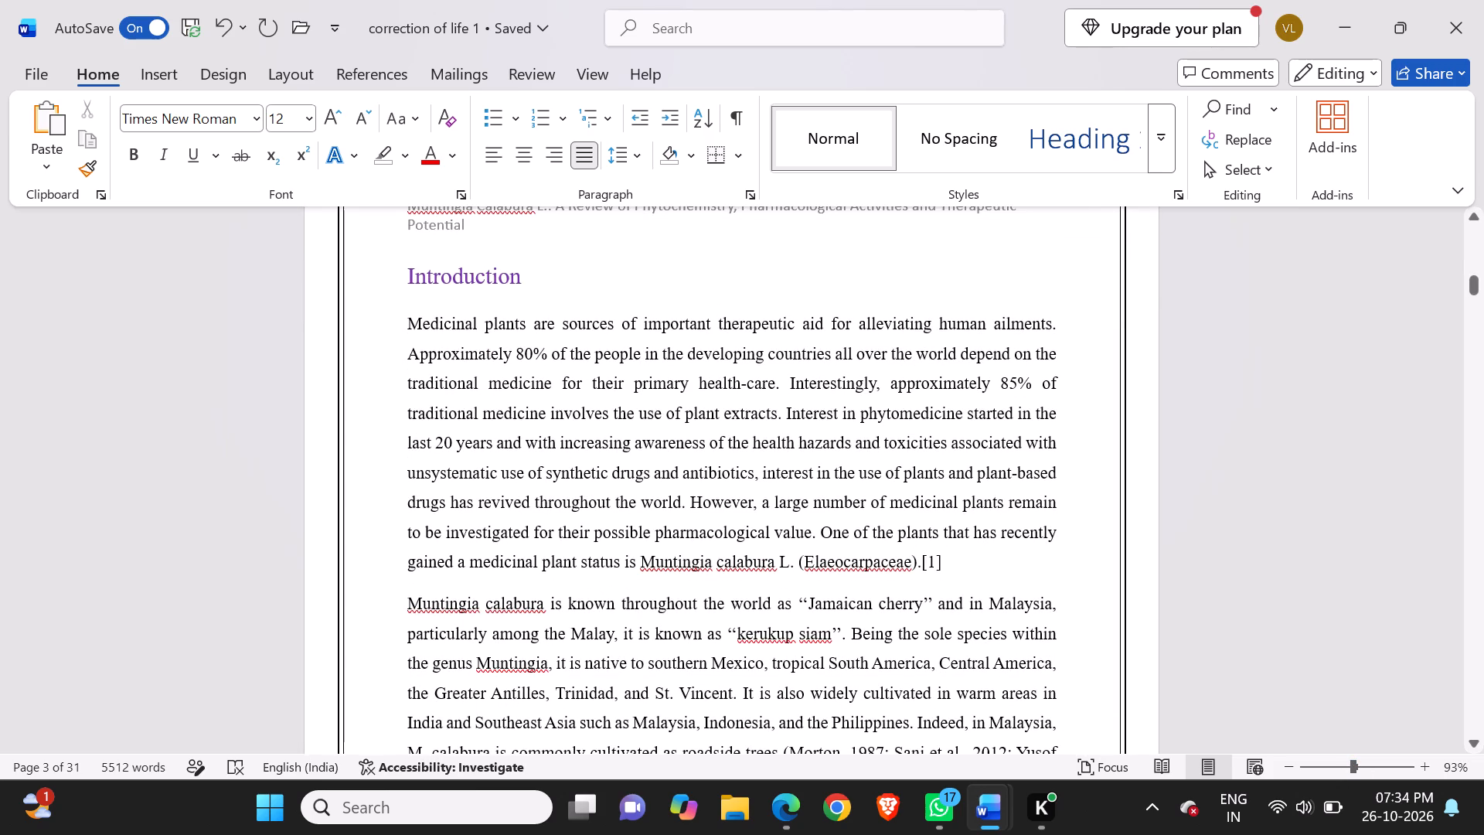
scroll(922, 420, down, 5)
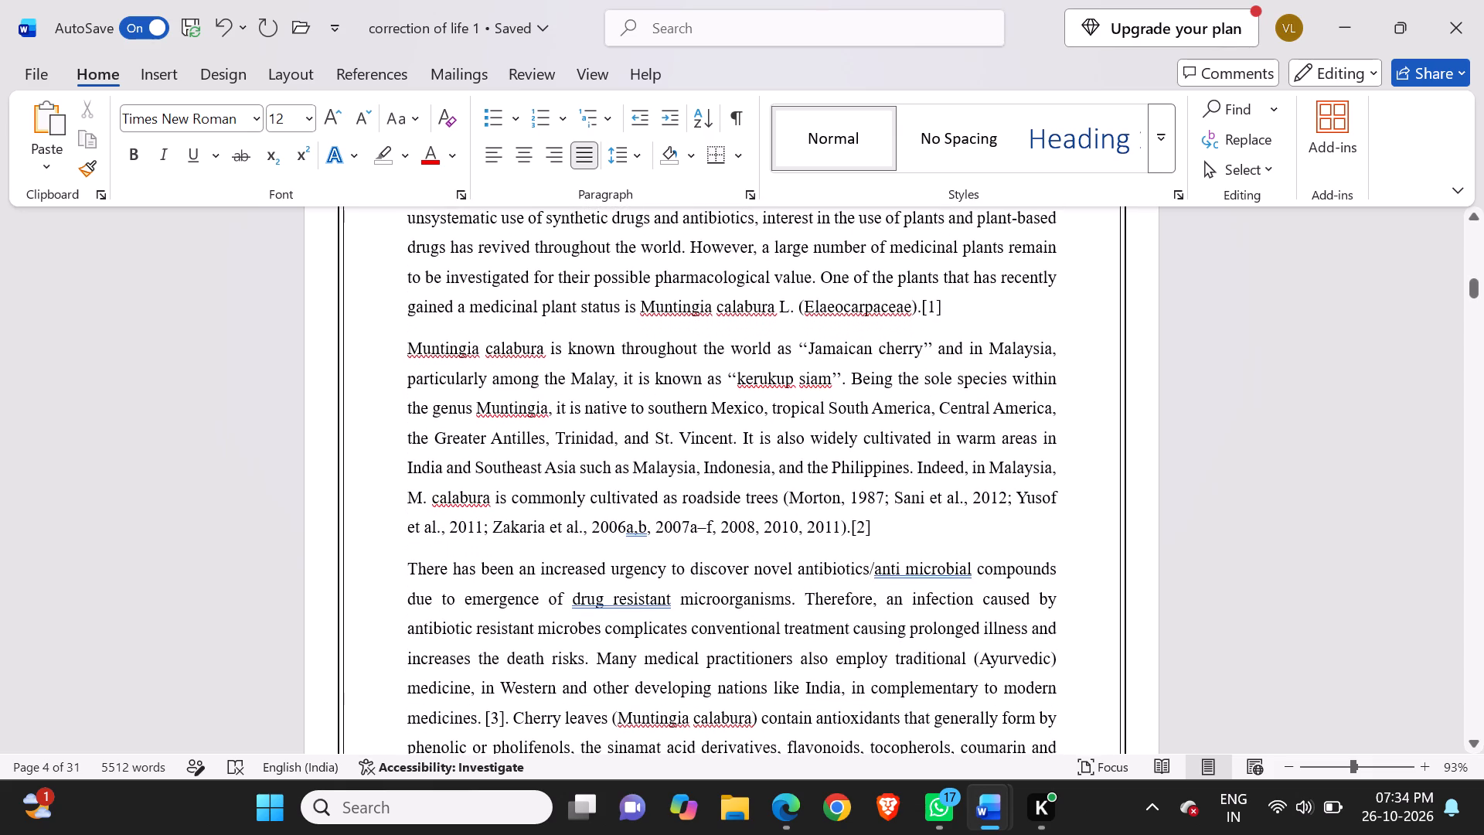
scroll(861, 484, down, 10)
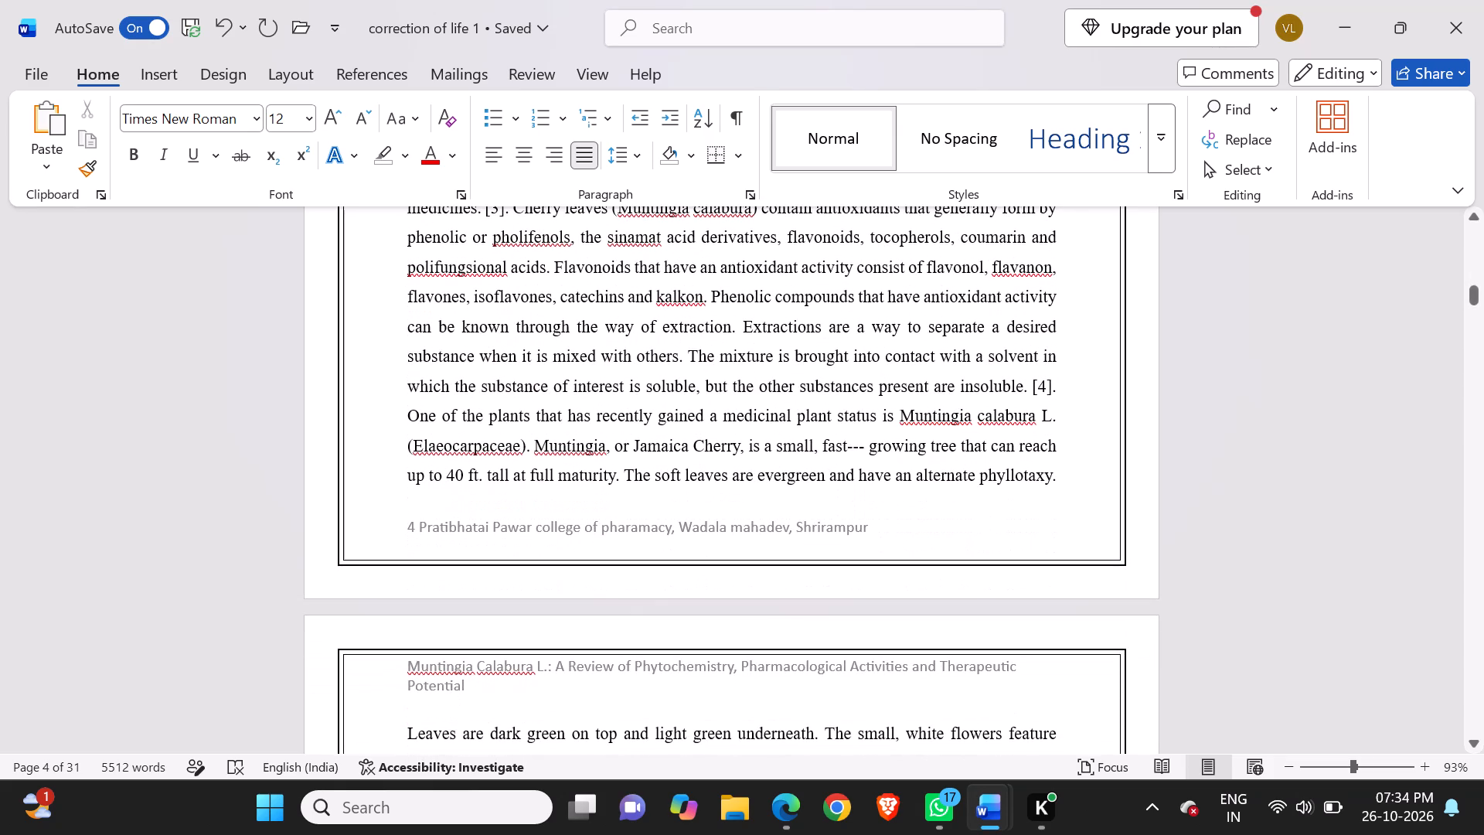
scroll(861, 484, up, 2)
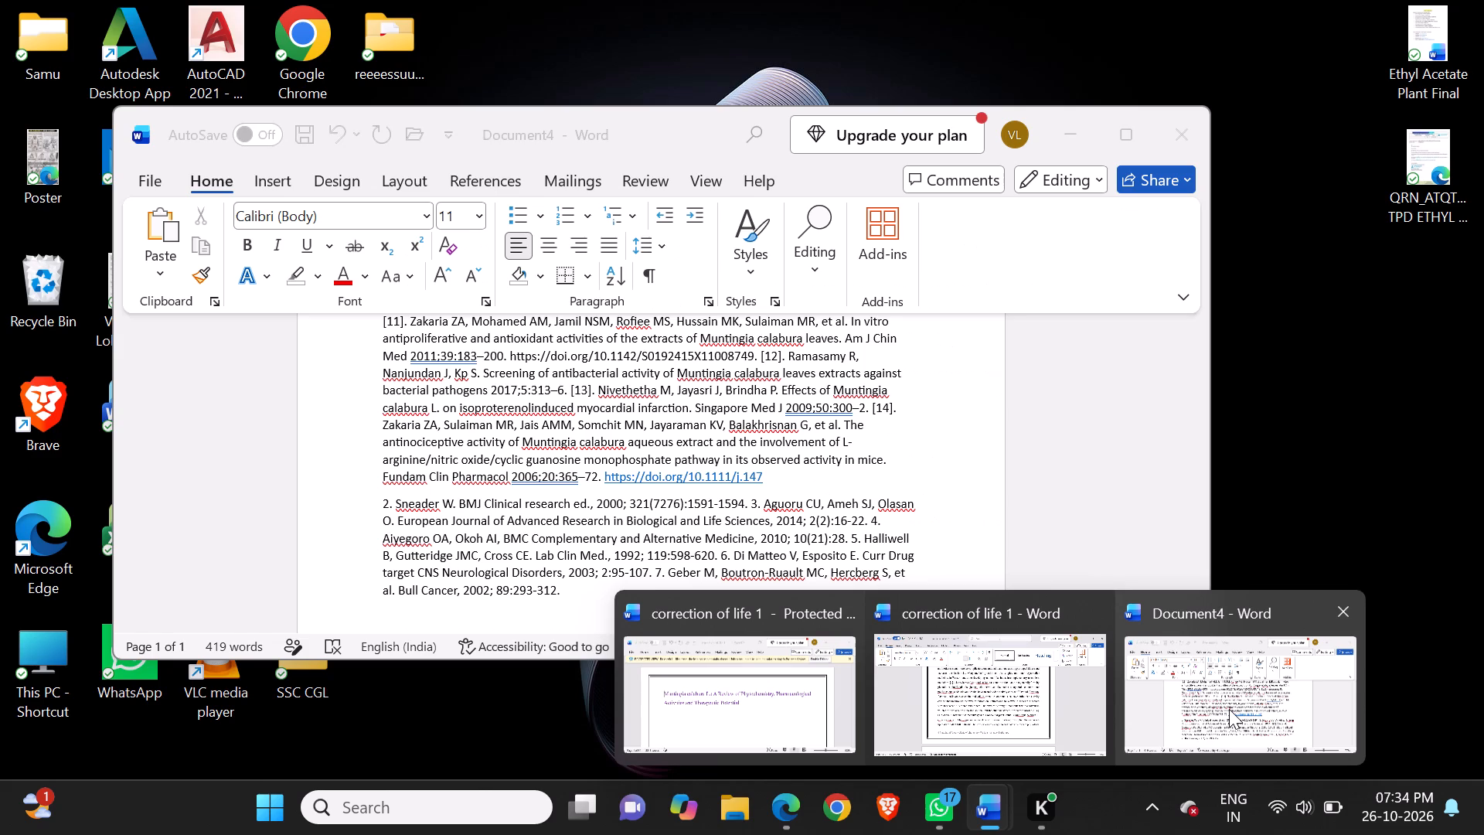
In Document4, copy the Morton (1987) and Sani (2012) references at the start of the list.
click(1229, 709)
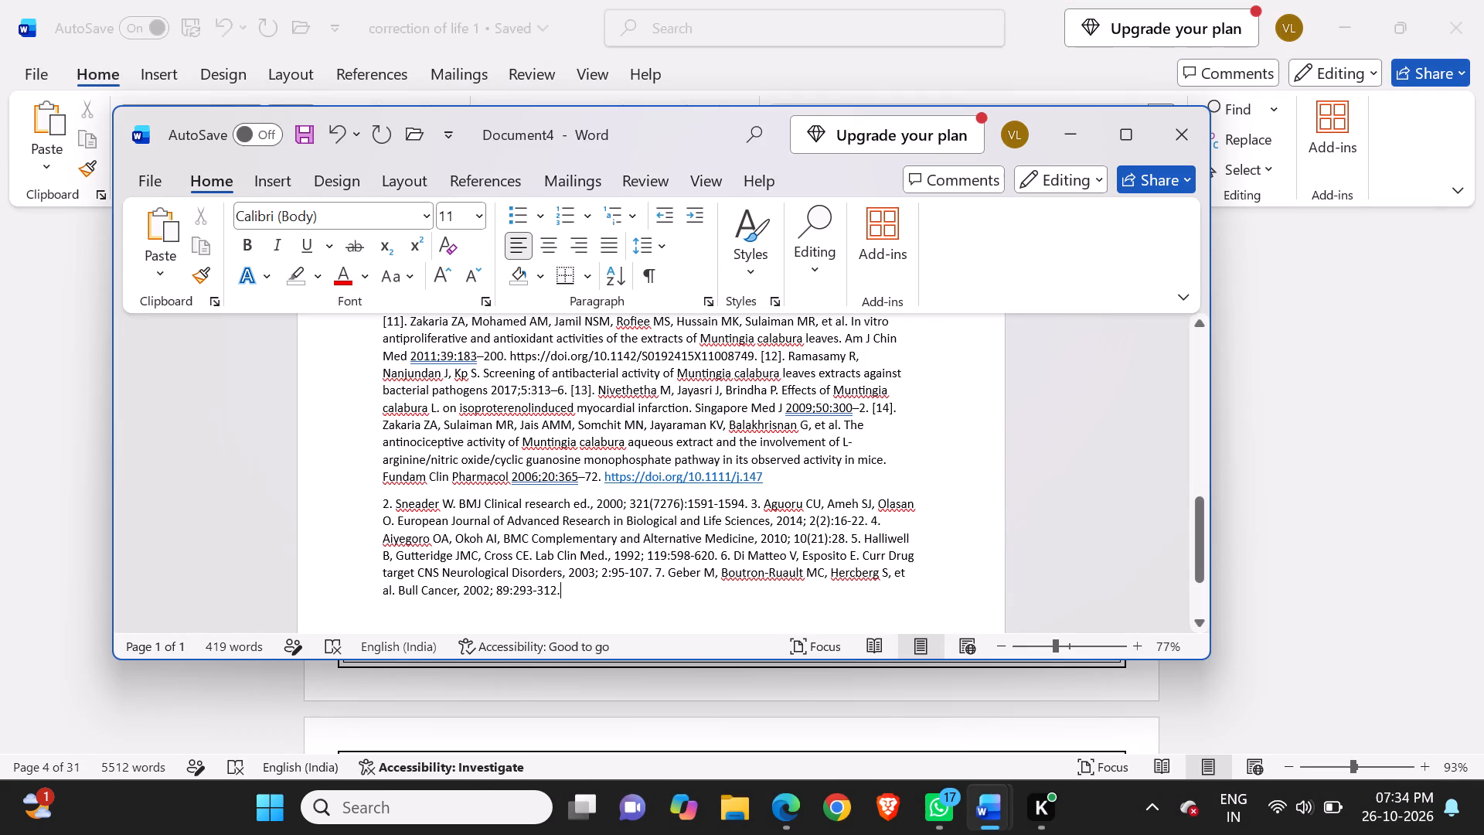
scroll(822, 416, up, 14)
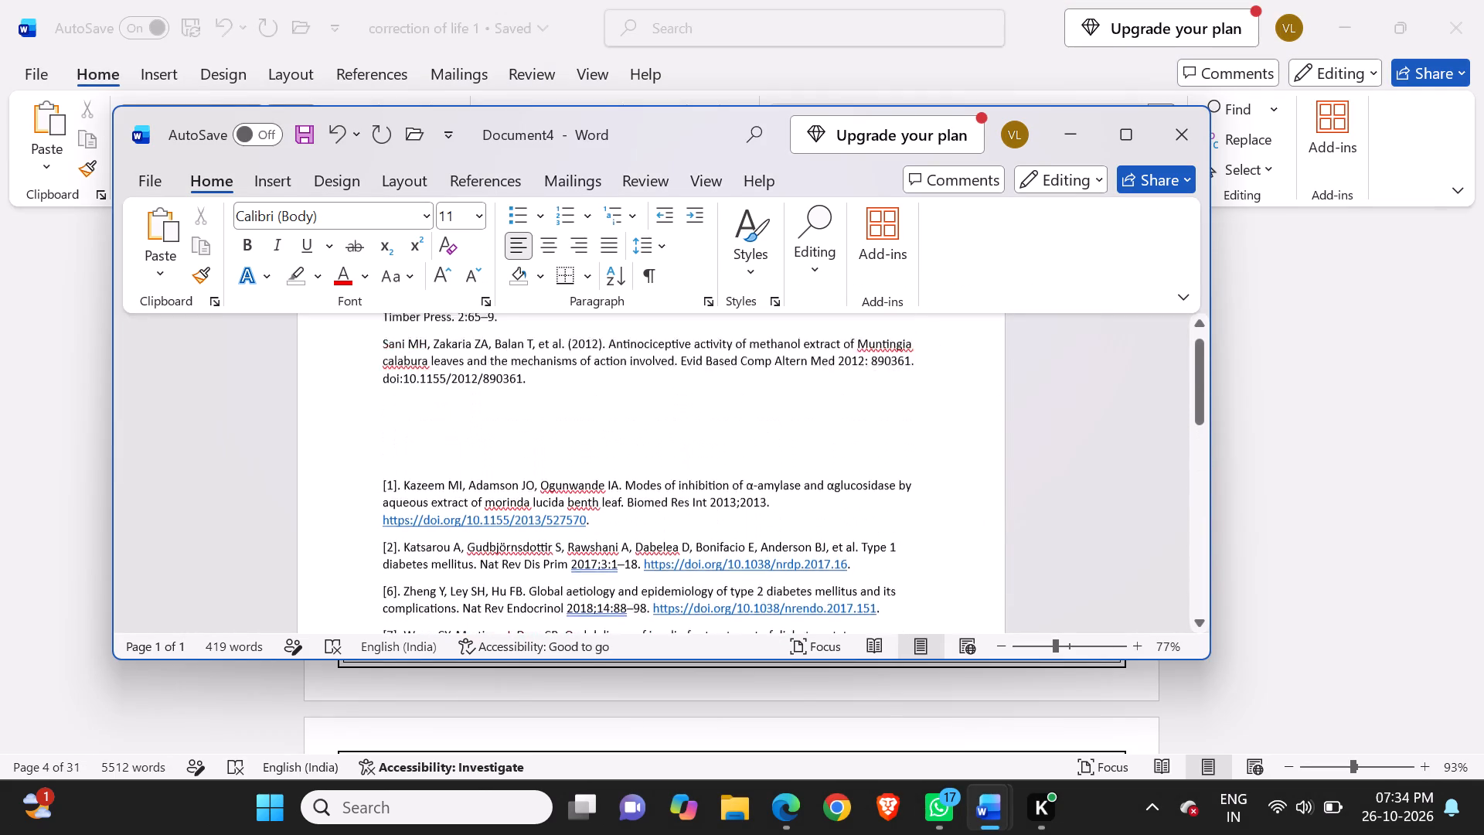
scroll(821, 416, up, 2)
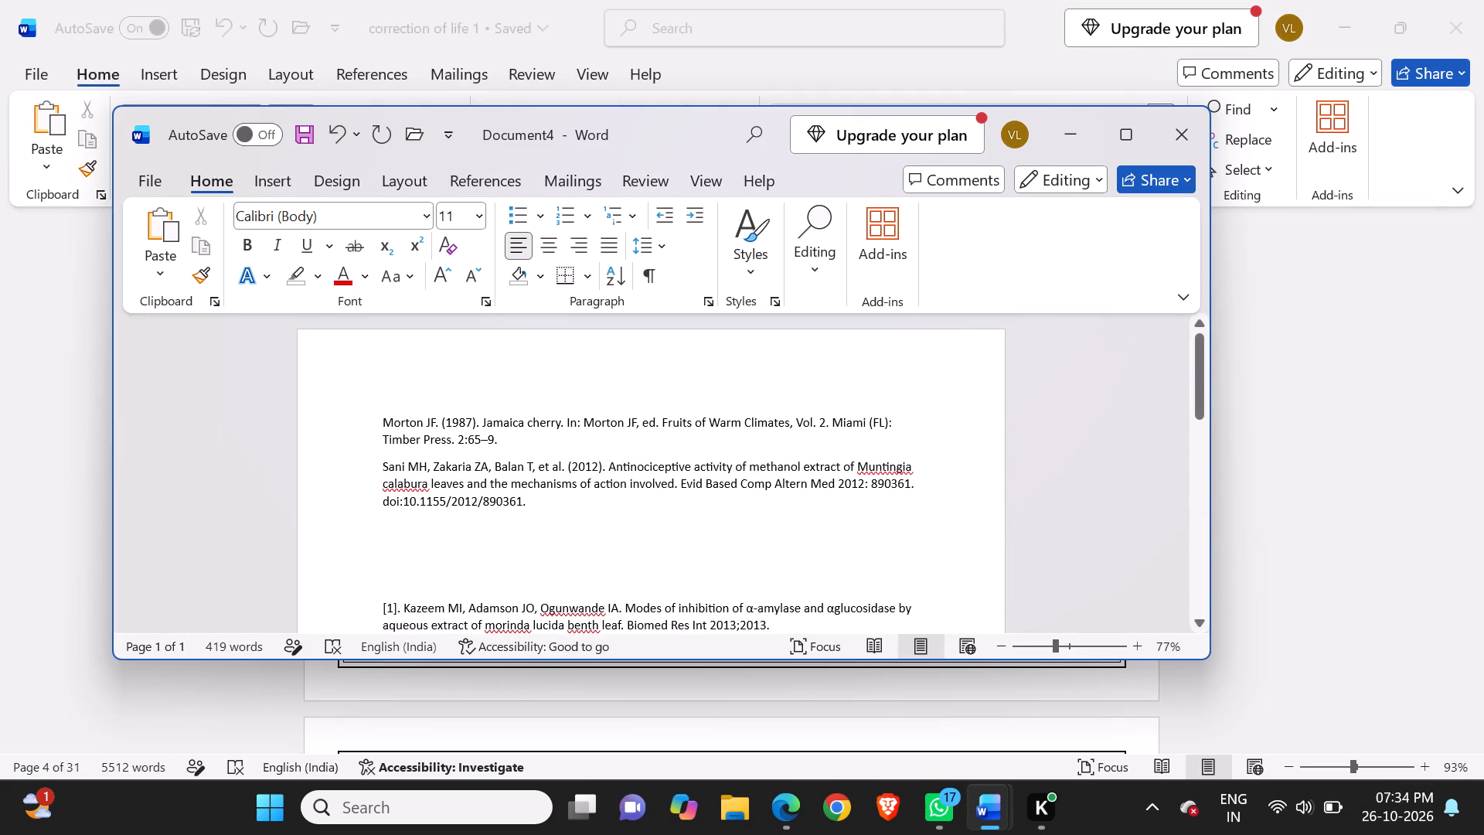
drag(378, 419, 525, 509)
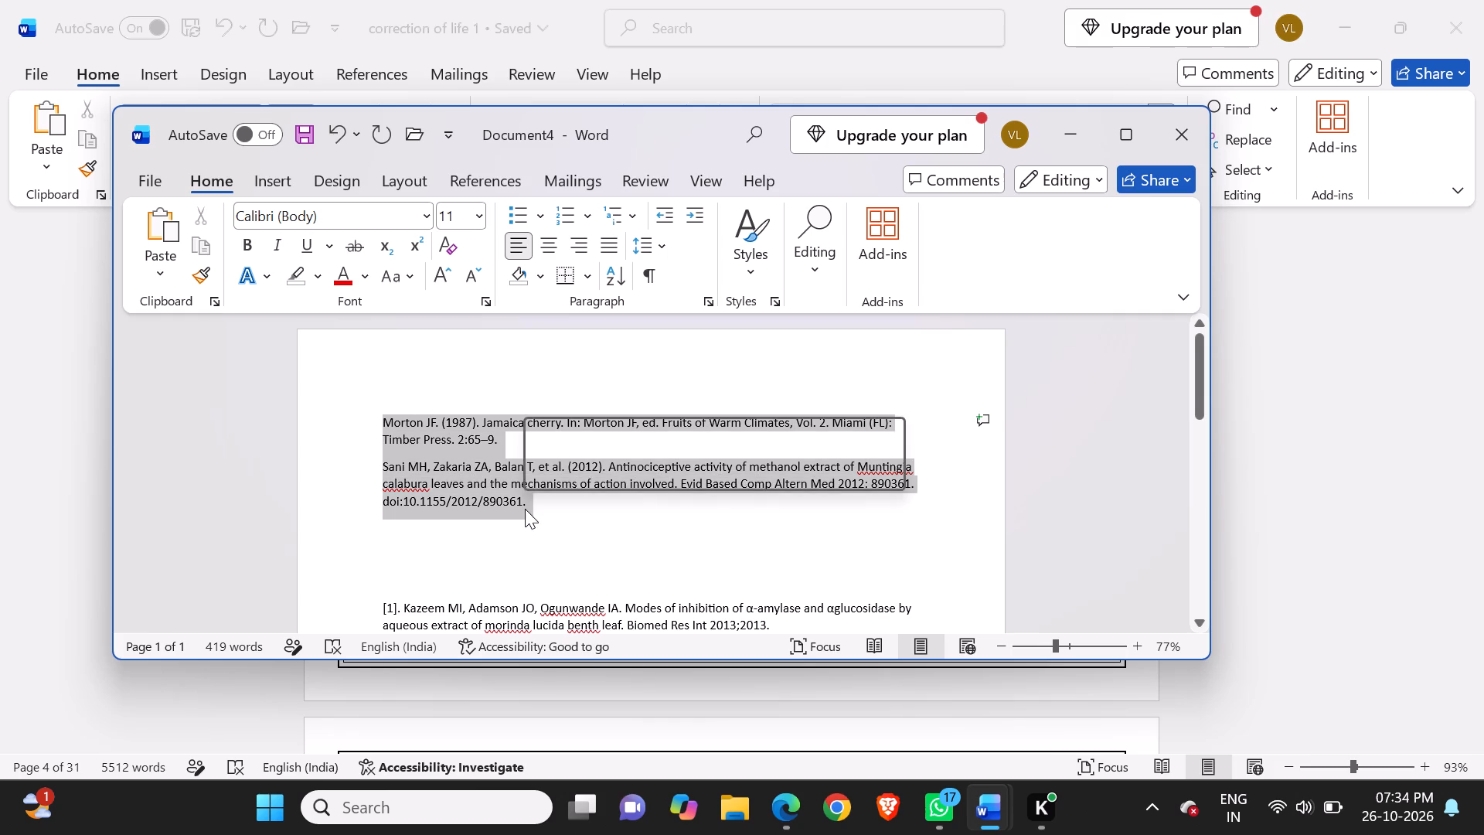
right_click(505, 485)
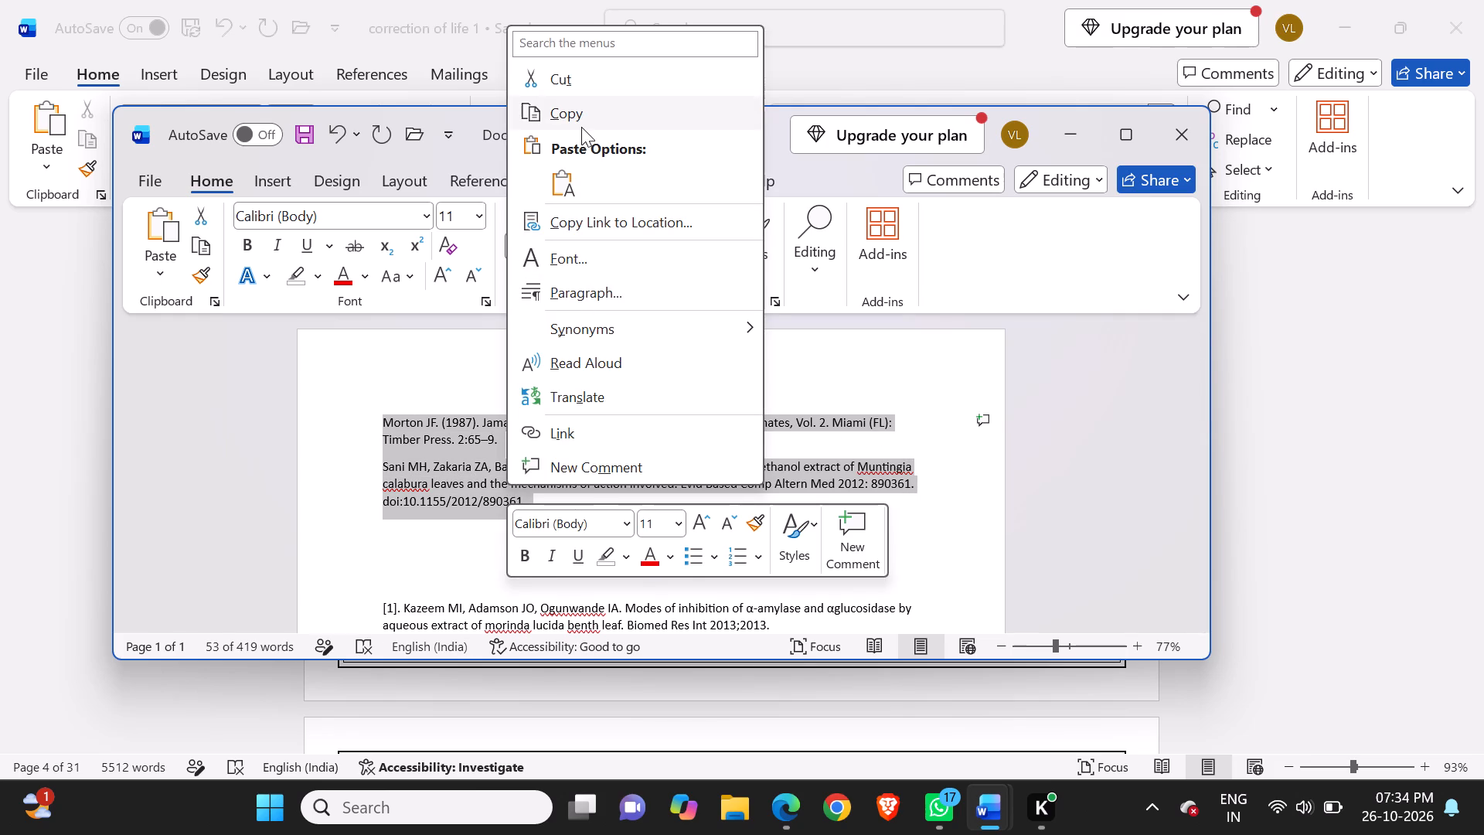
click(582, 125)
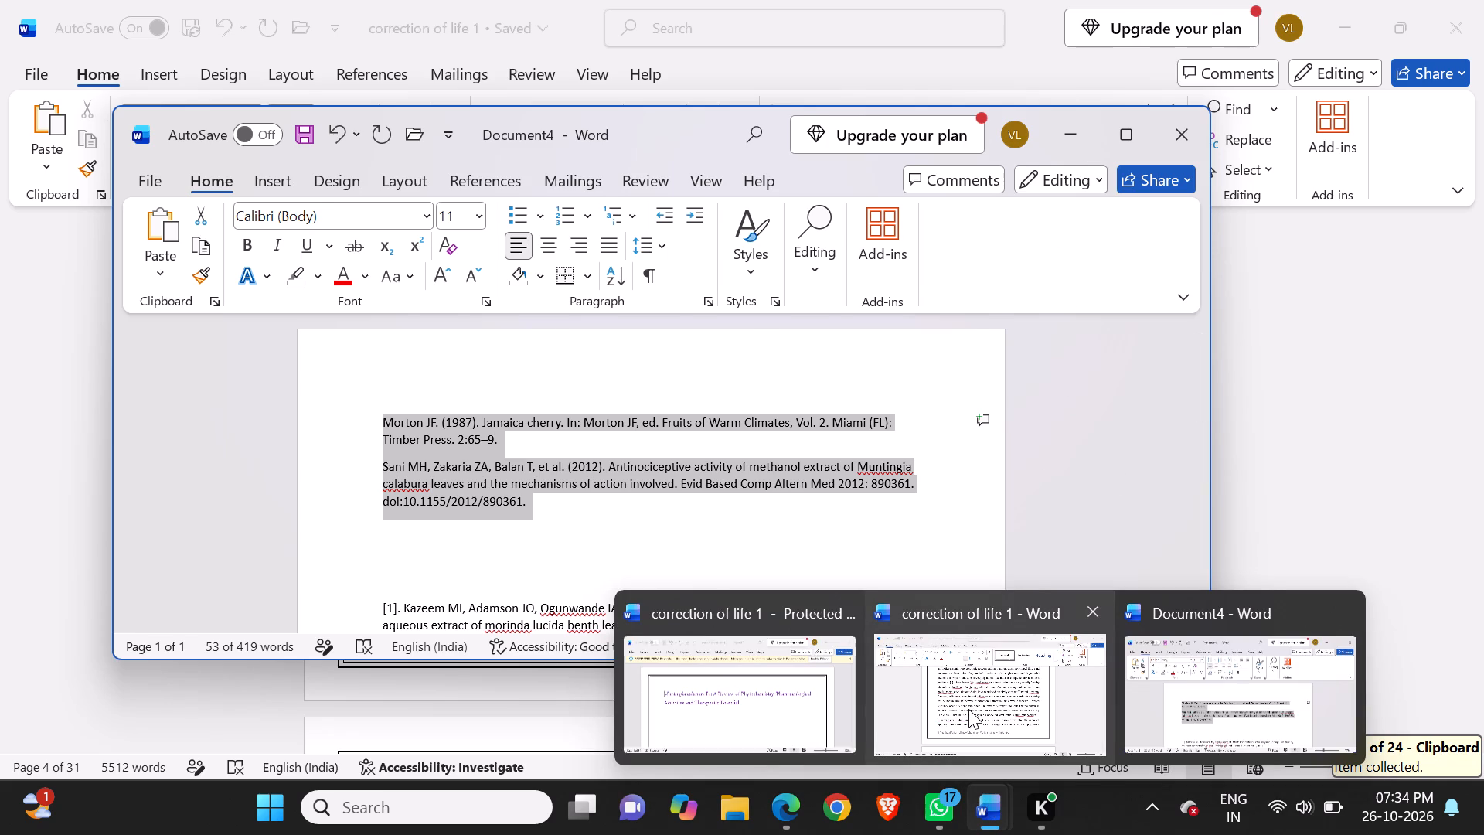
Switch back to correction of life 1 and add the heading text "Reference" after the final Conclusion paragraph.
click(968, 709)
scroll(940, 639, down, 20)
scroll(940, 639, down, 3)
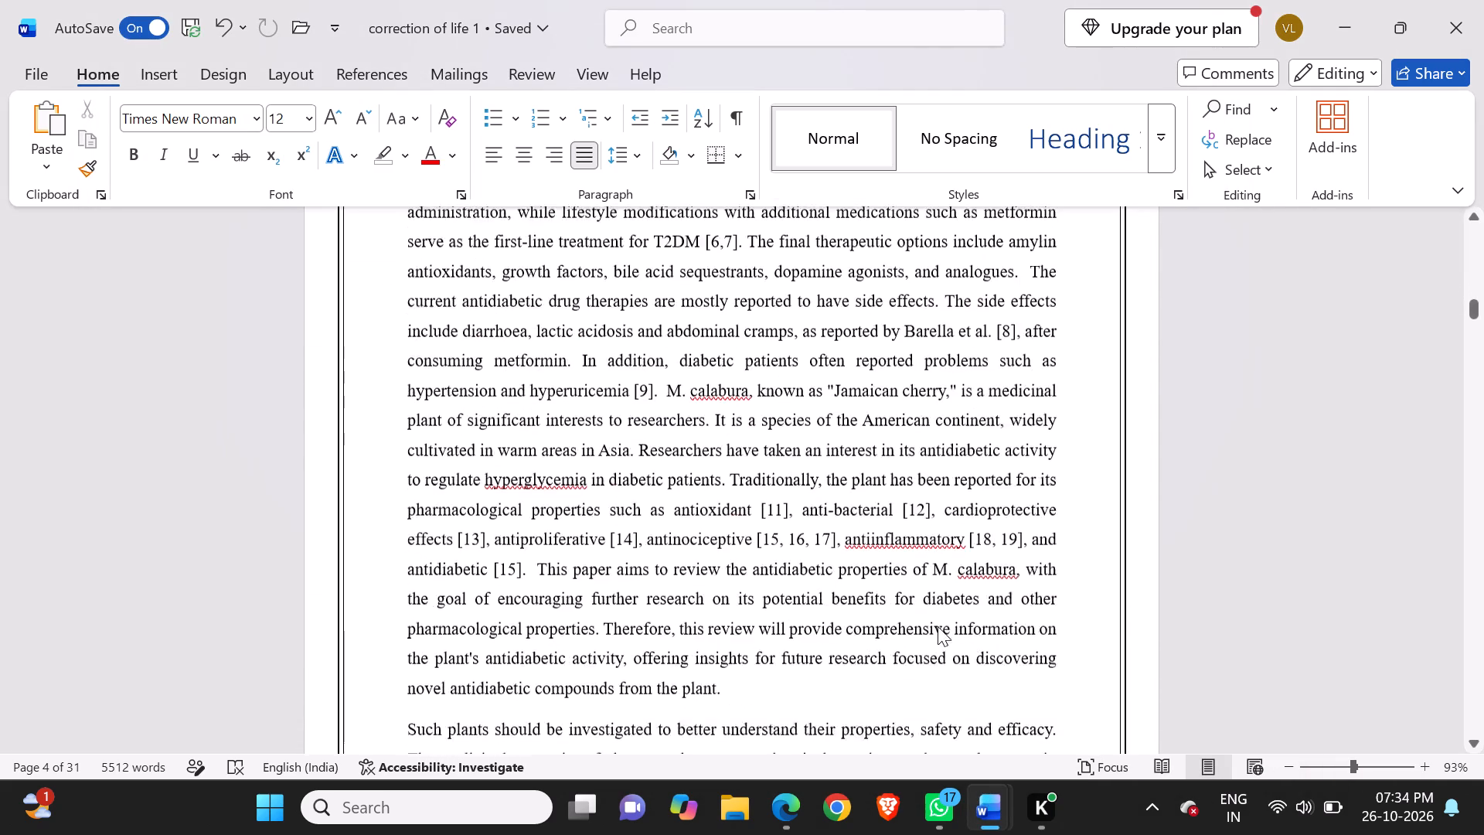
scroll(938, 626, down, 20)
scroll(938, 626, down, 20)
scroll(938, 626, down, 7)
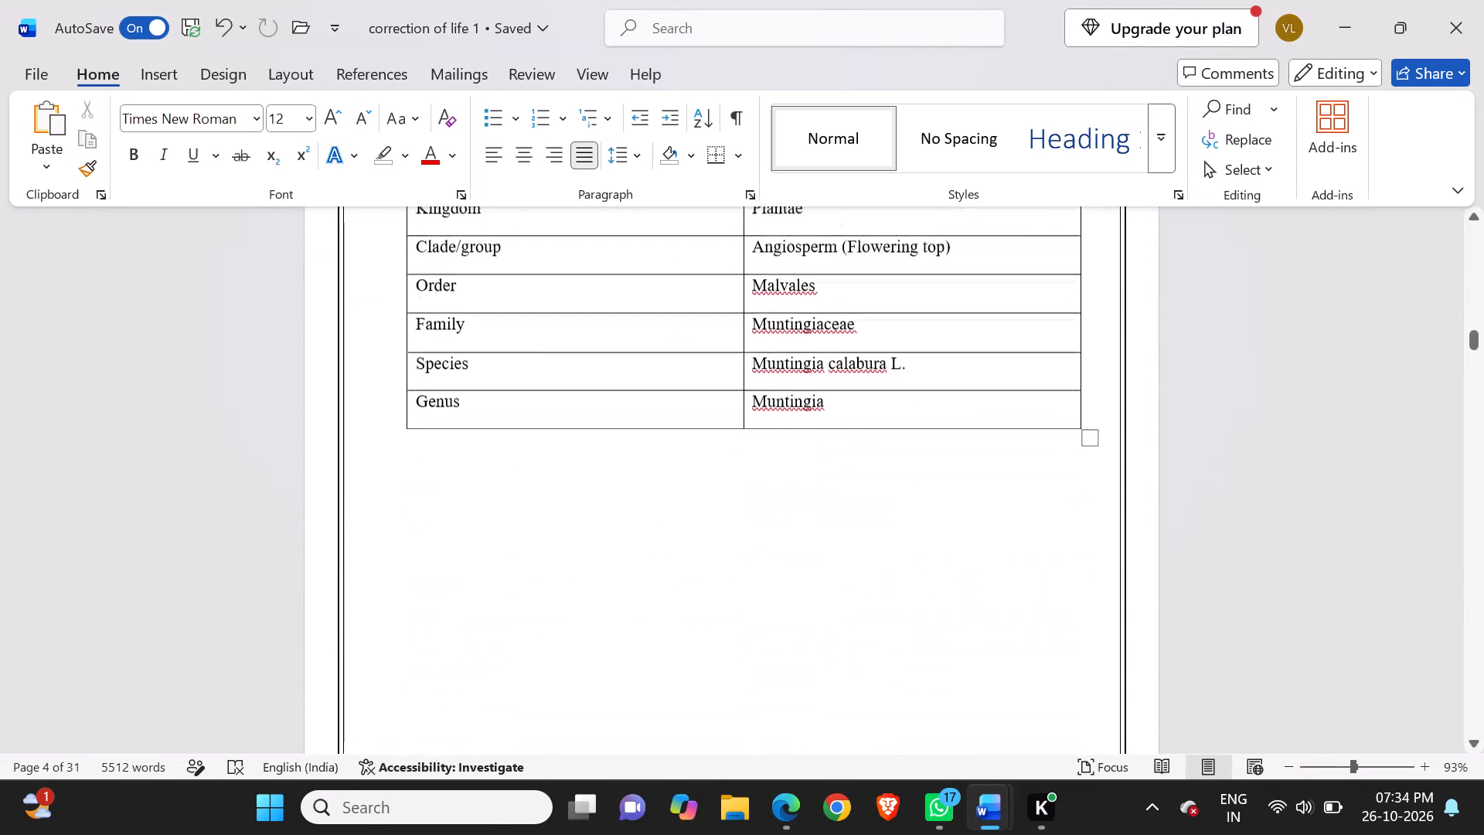
drag(1469, 591, 1482, 603)
scroll(1481, 603, down, 20)
scroll(1481, 603, down, 11)
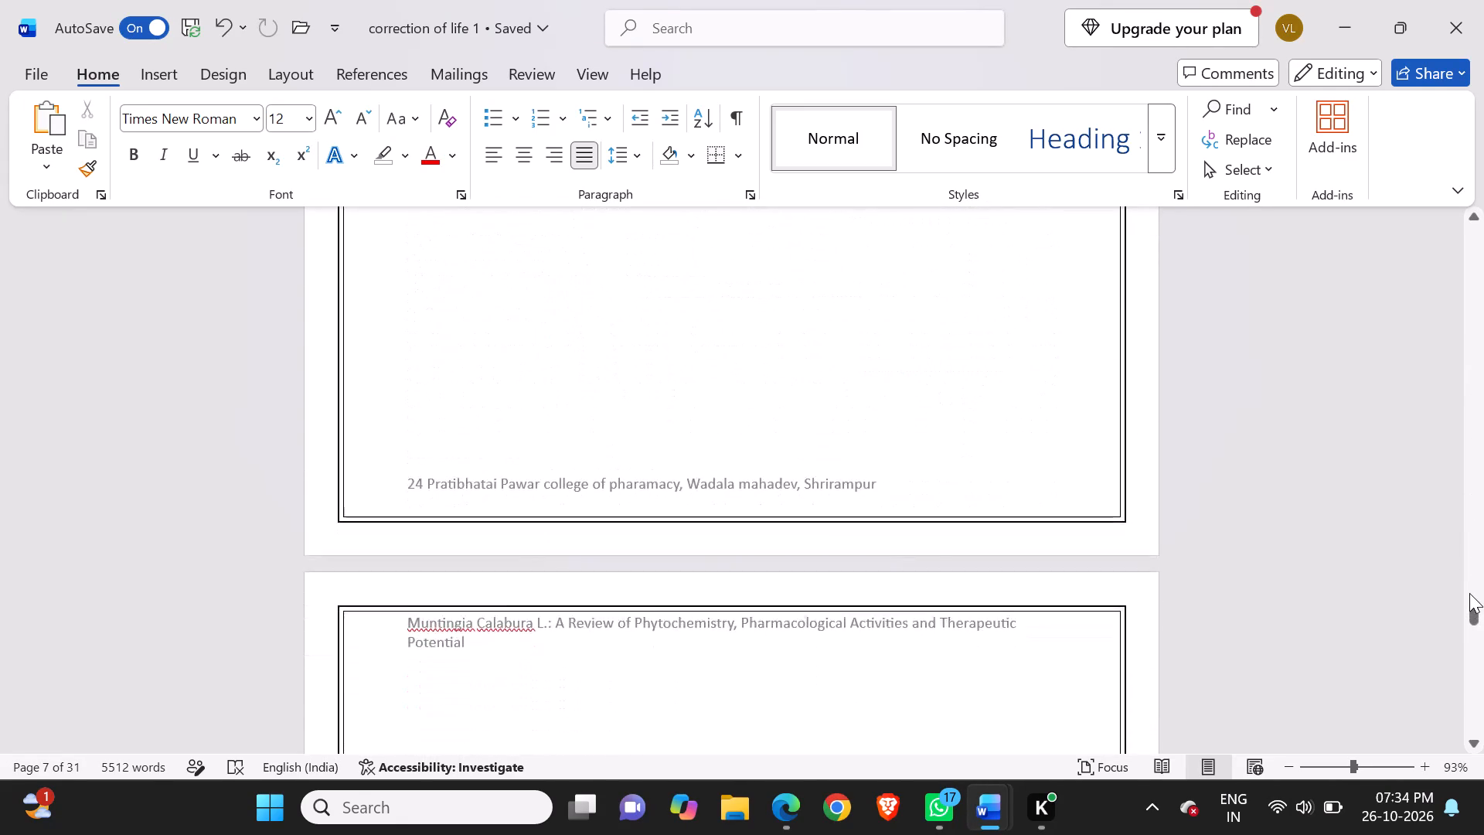
scroll(1469, 593, up, 6)
scroll(1468, 591, down, 16)
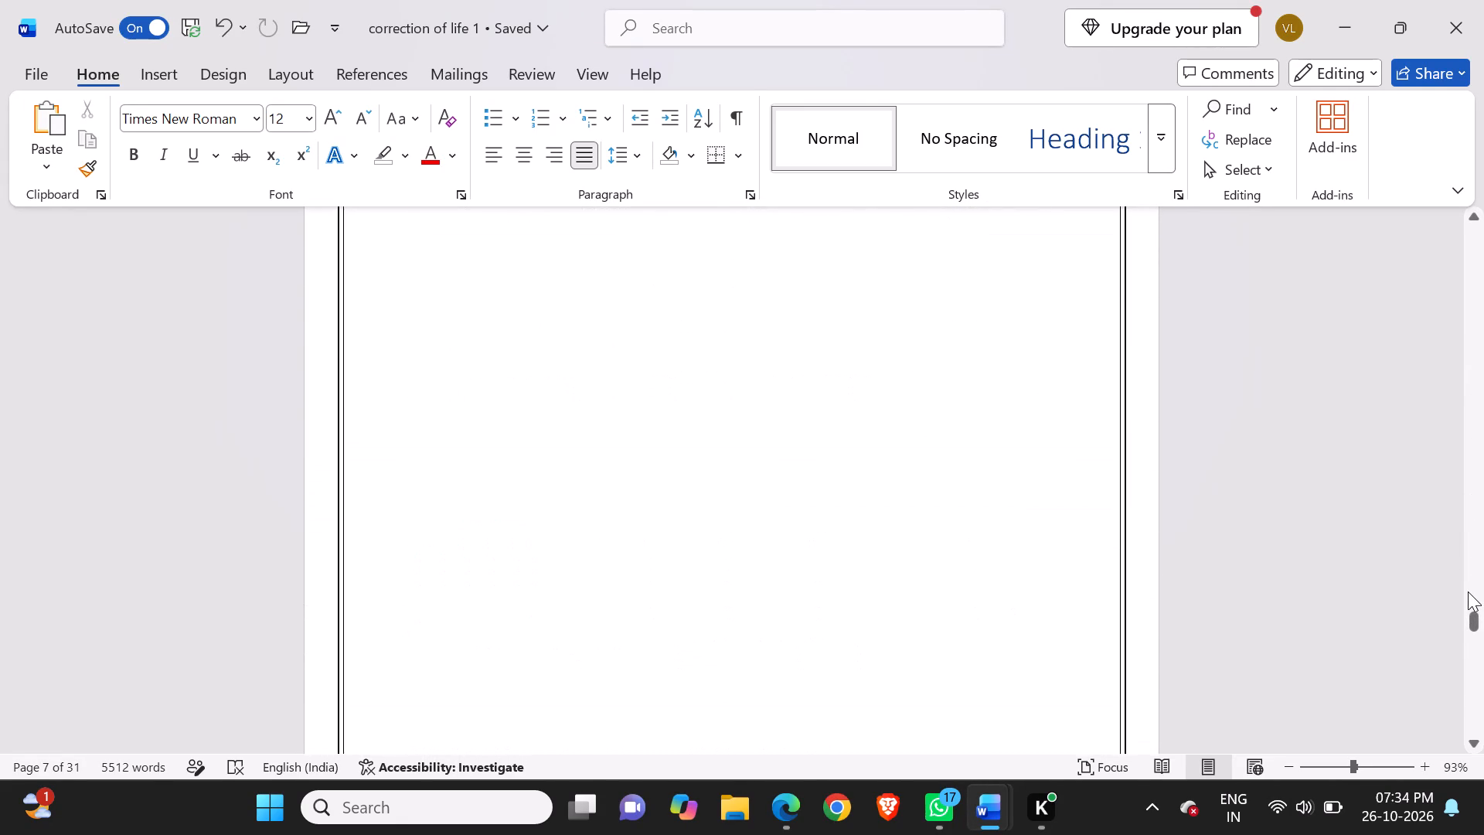
scroll(1468, 591, up, 15)
scroll(1465, 588, up, 13)
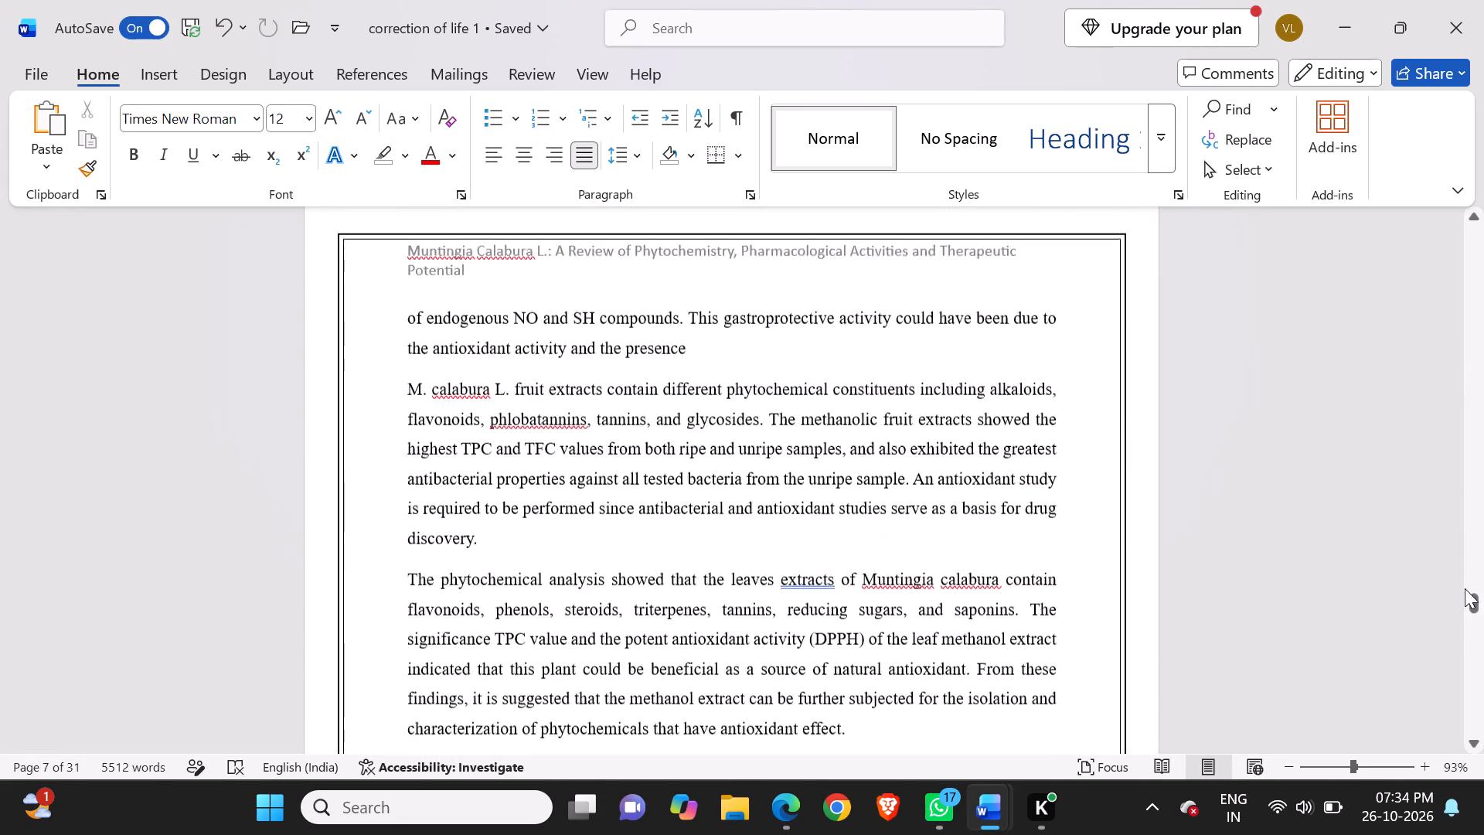
scroll(1465, 588, up, 17)
scroll(1464, 588, up, 8)
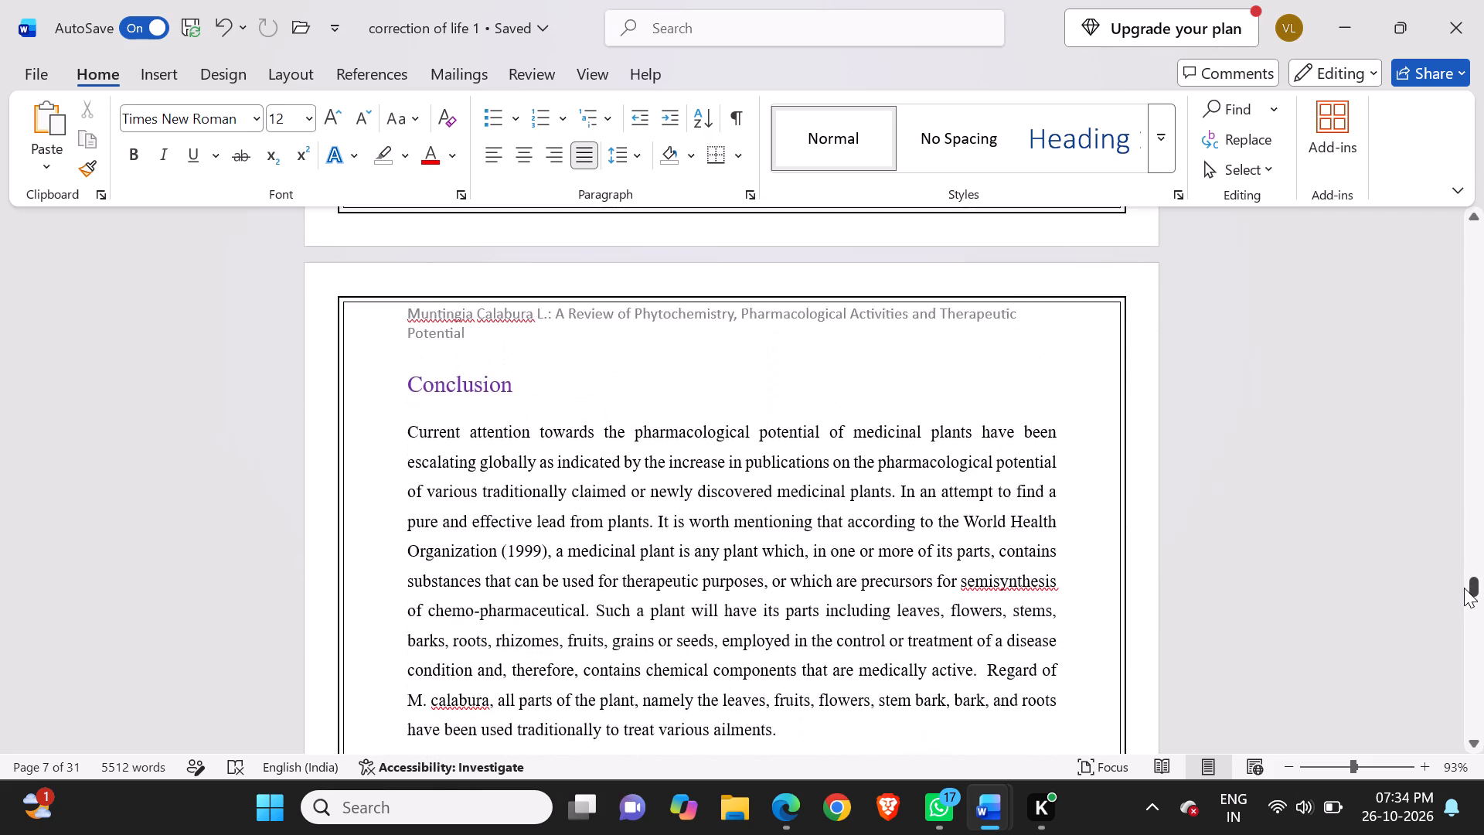
scroll(1464, 588, down, 15)
scroll(1464, 588, down, 20)
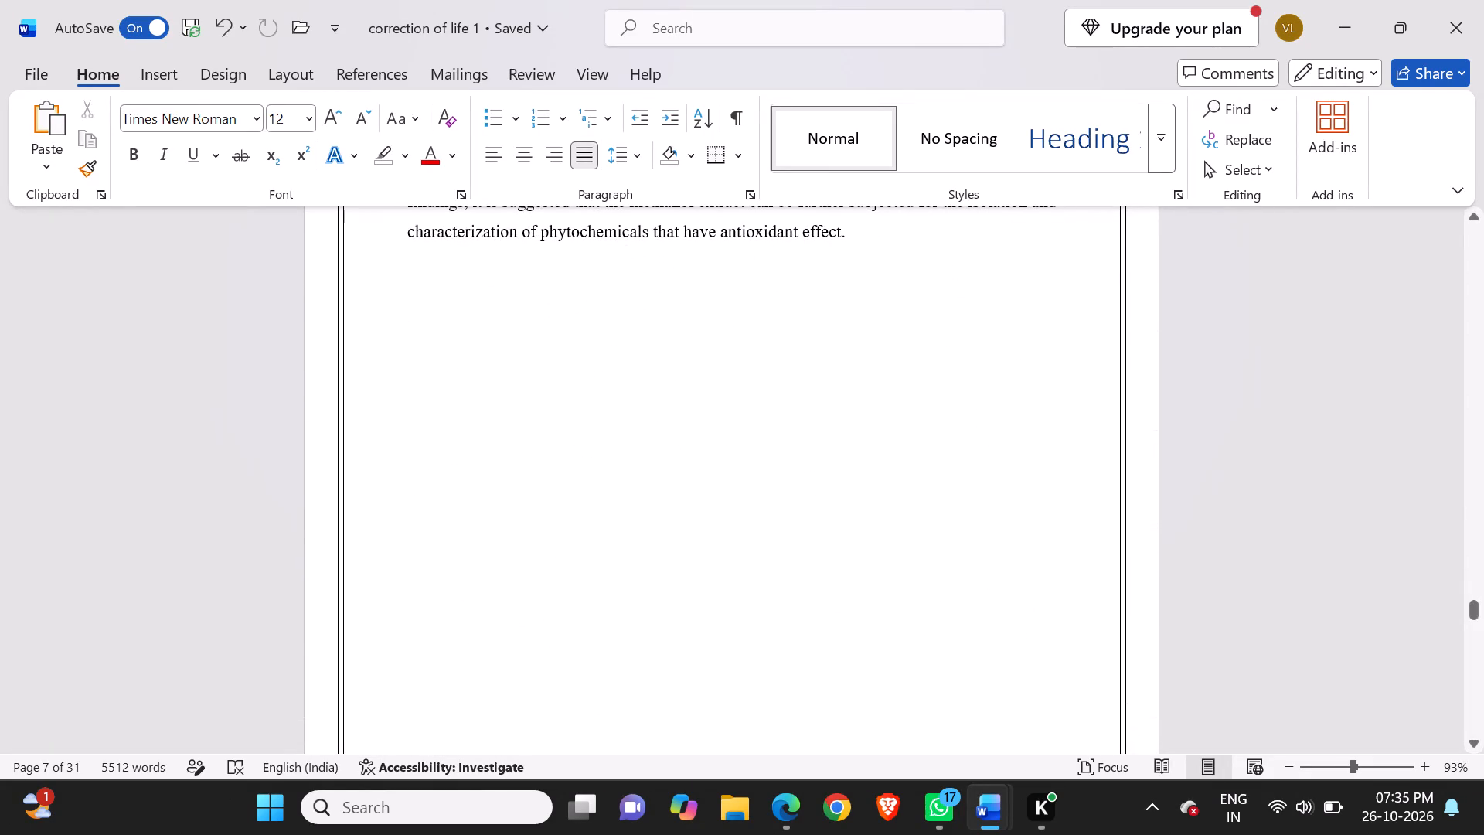
click(409, 291)
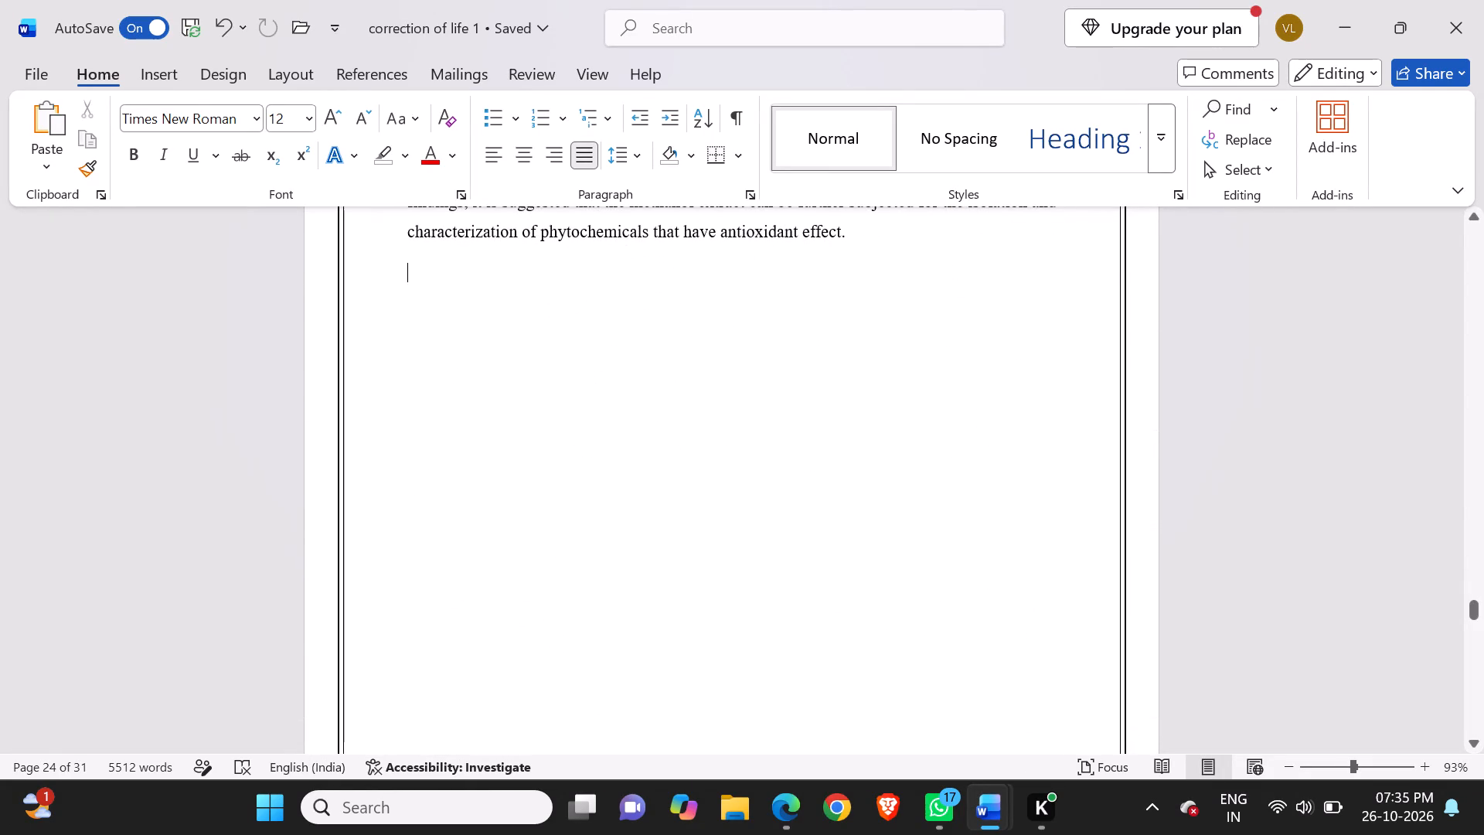
text(re)
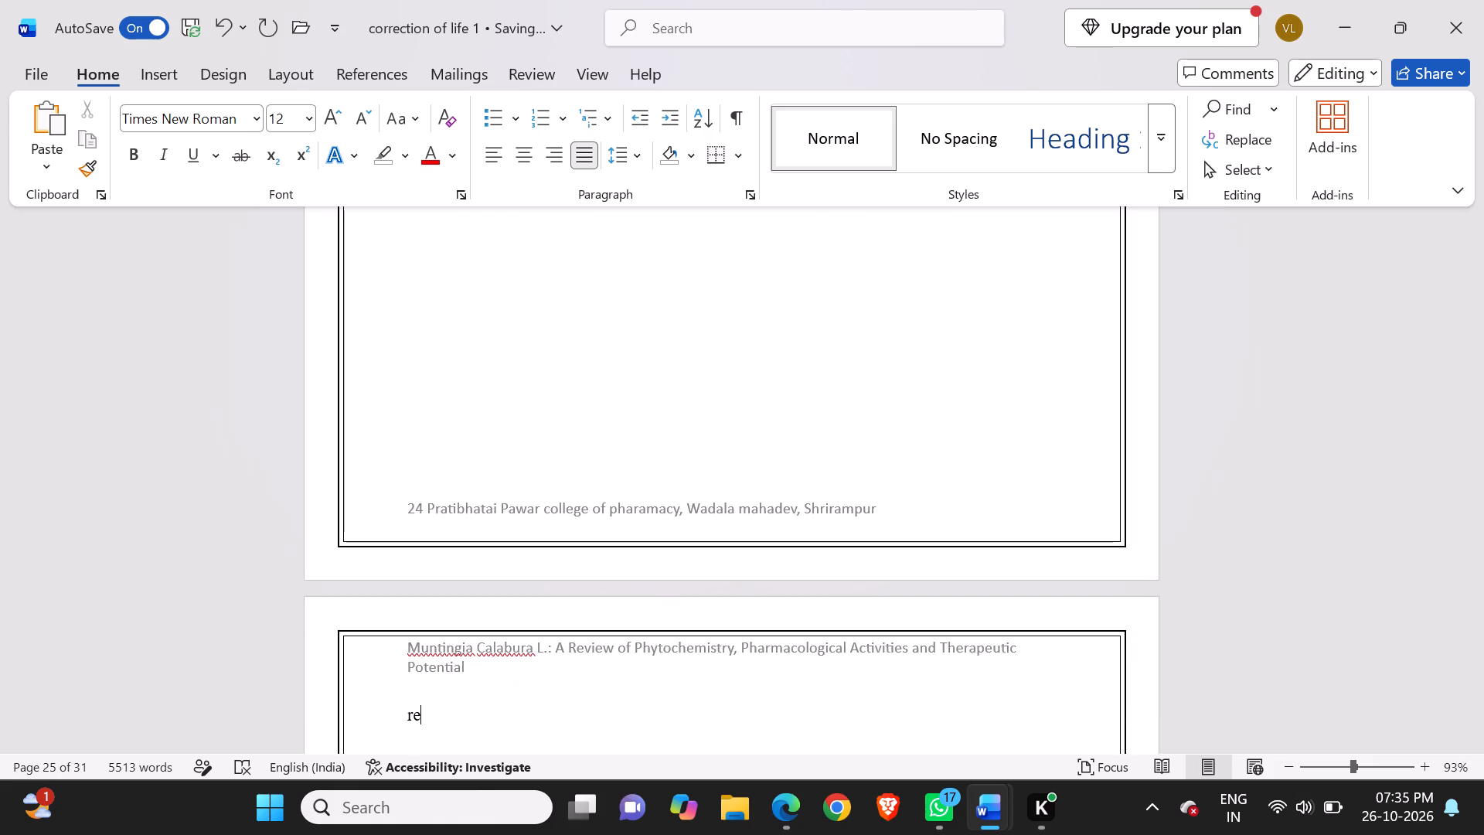
key(BackSpace)
key(BackSpace)
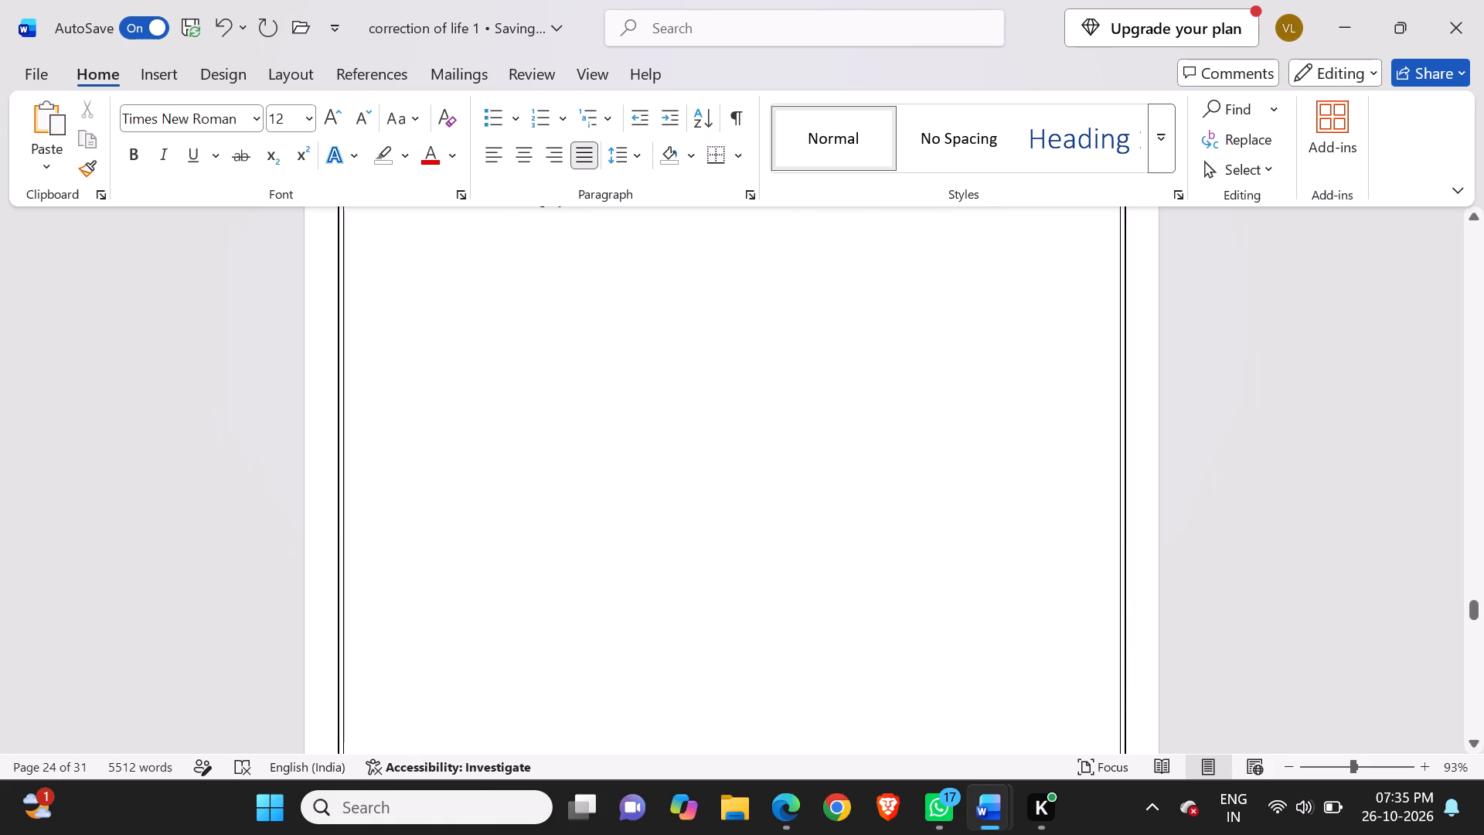
key(r)
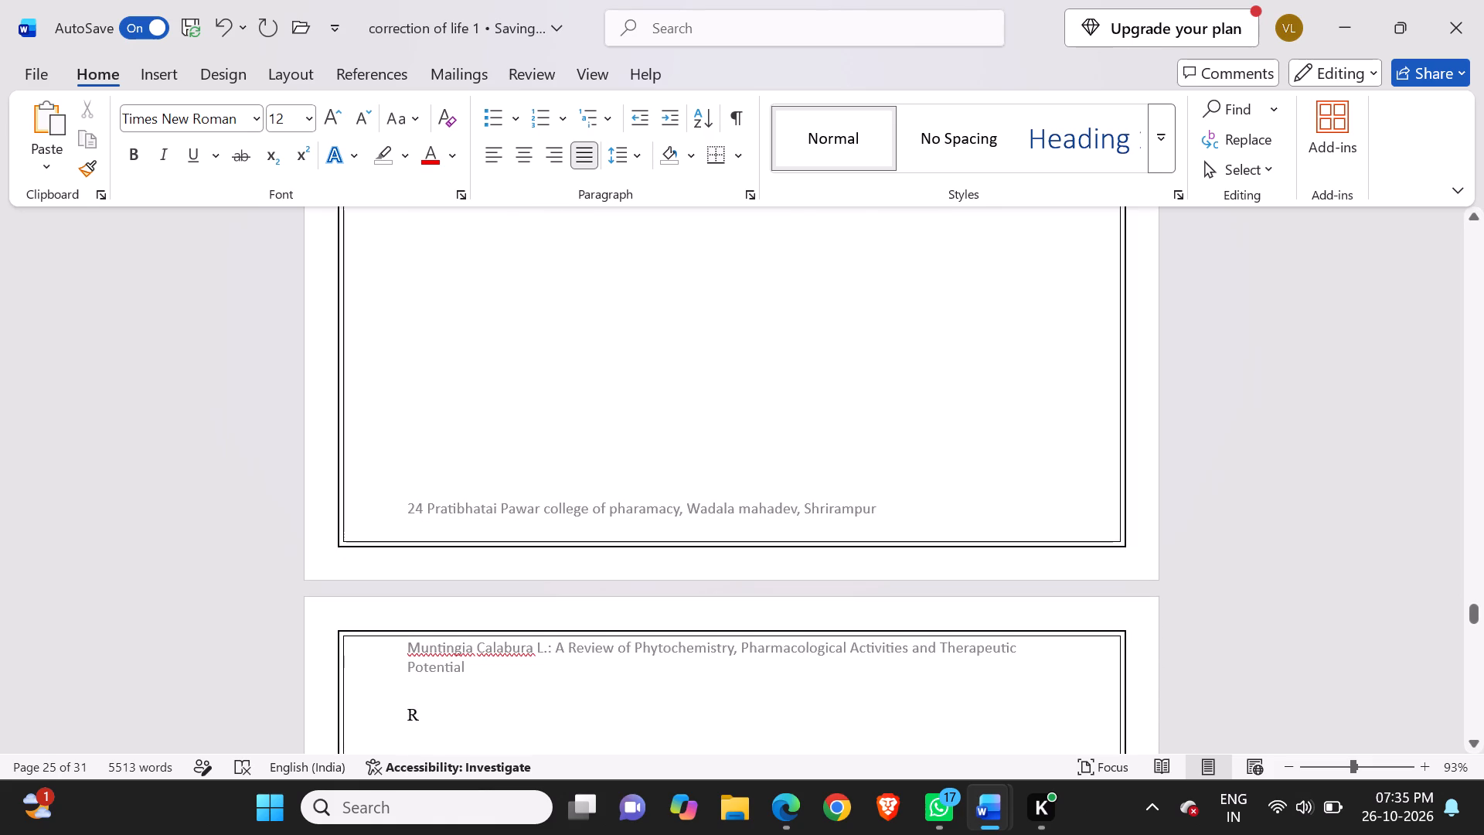
text(efere)
text(nce)
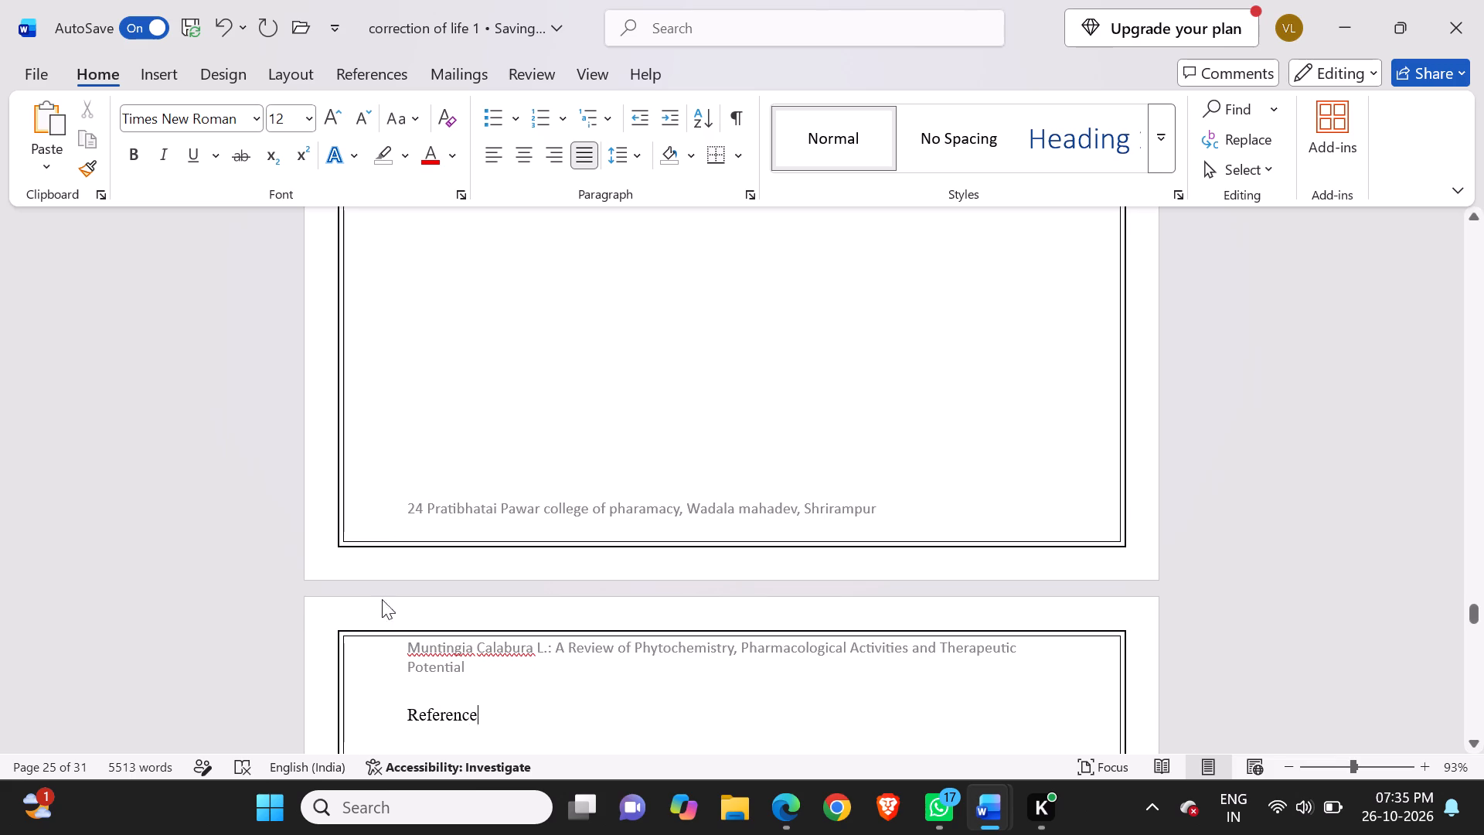
Remove the page break before "Reference" so that it directly follows the last Conclusion paragraph.
click(404, 706)
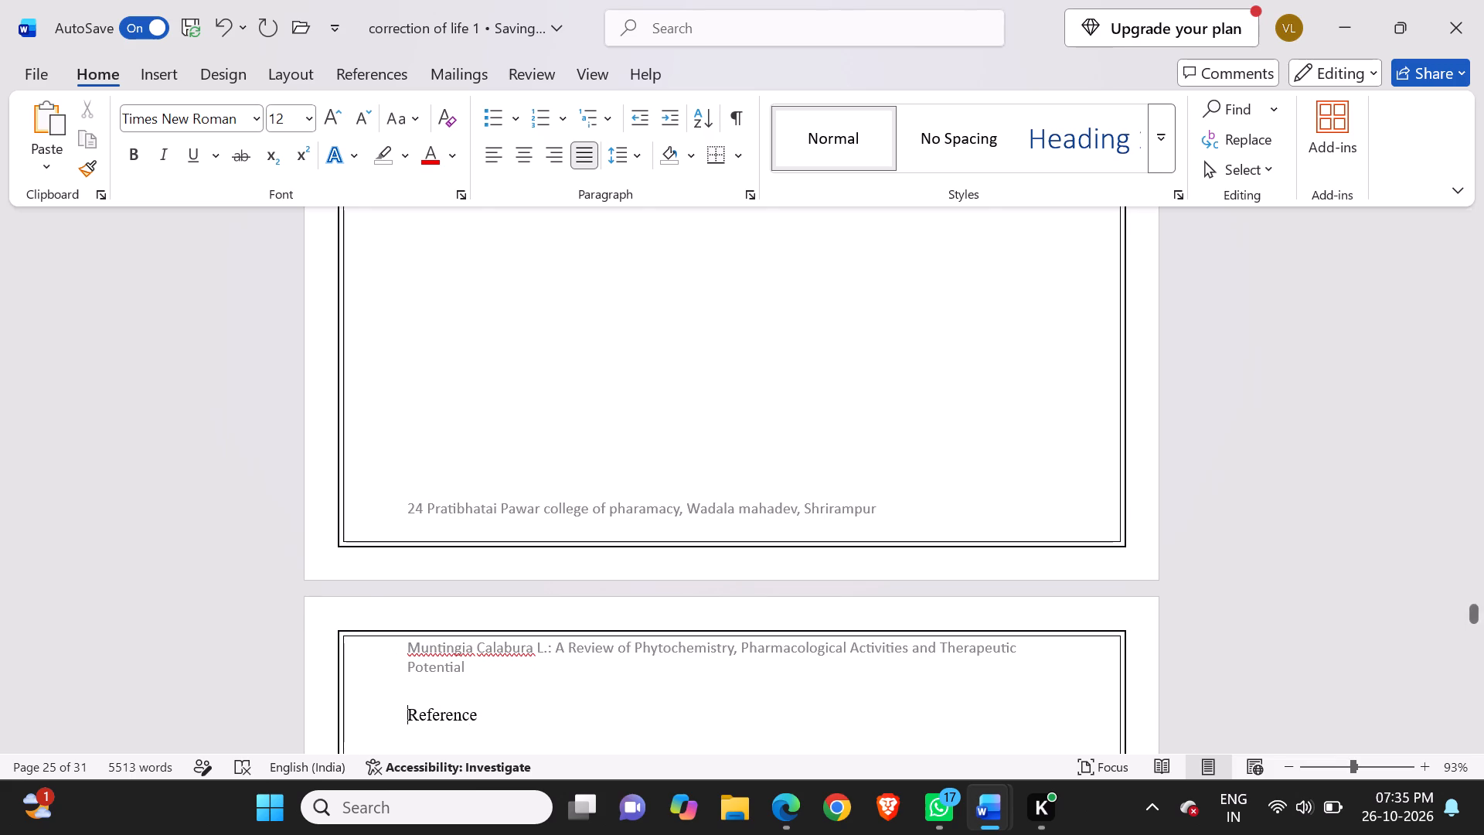
key(BackSpace)
Set the font size of the "Reference" heading to 16.
scroll(383, 735, up, 3)
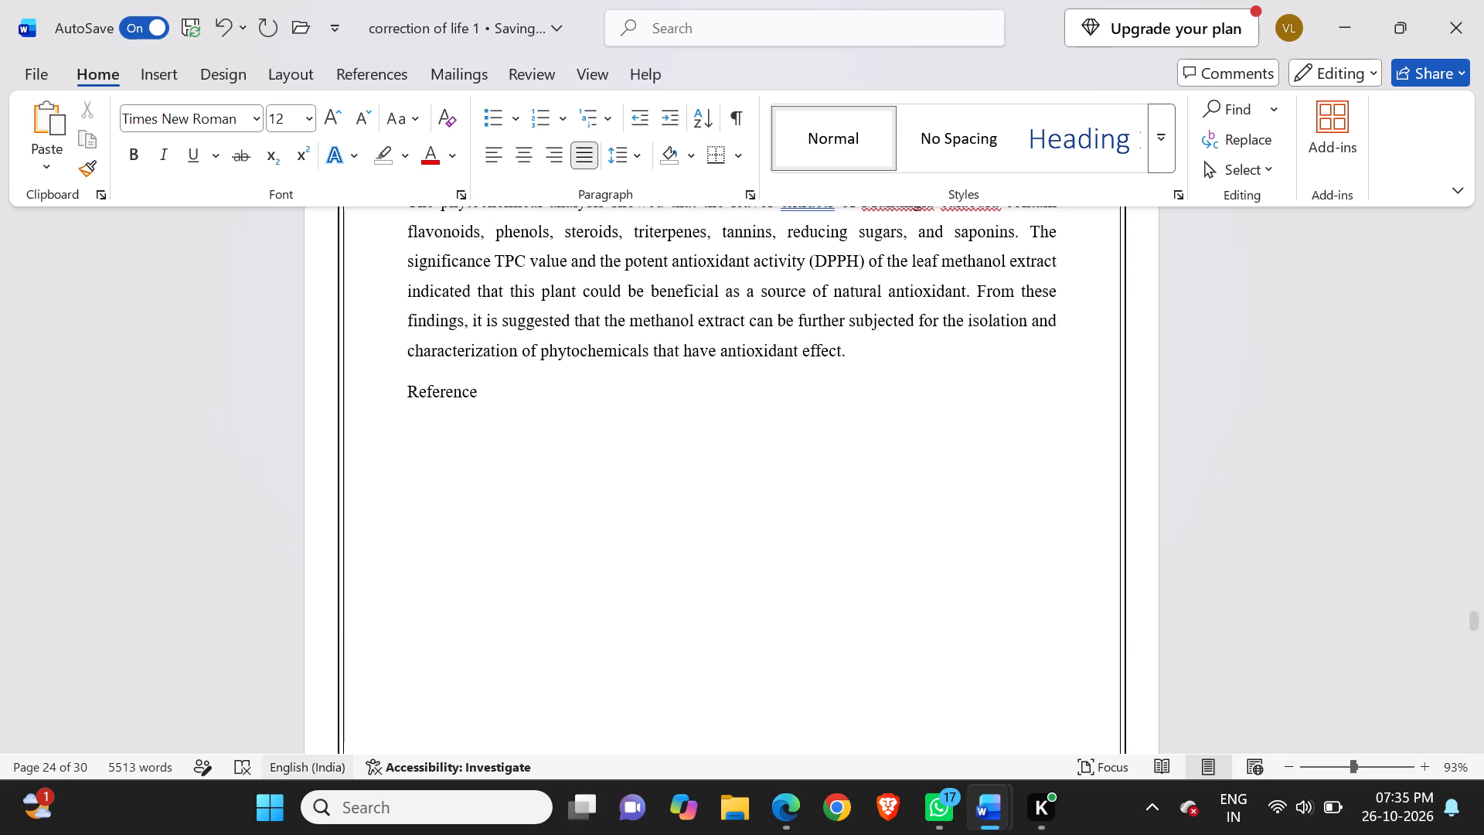
drag(403, 399, 474, 411)
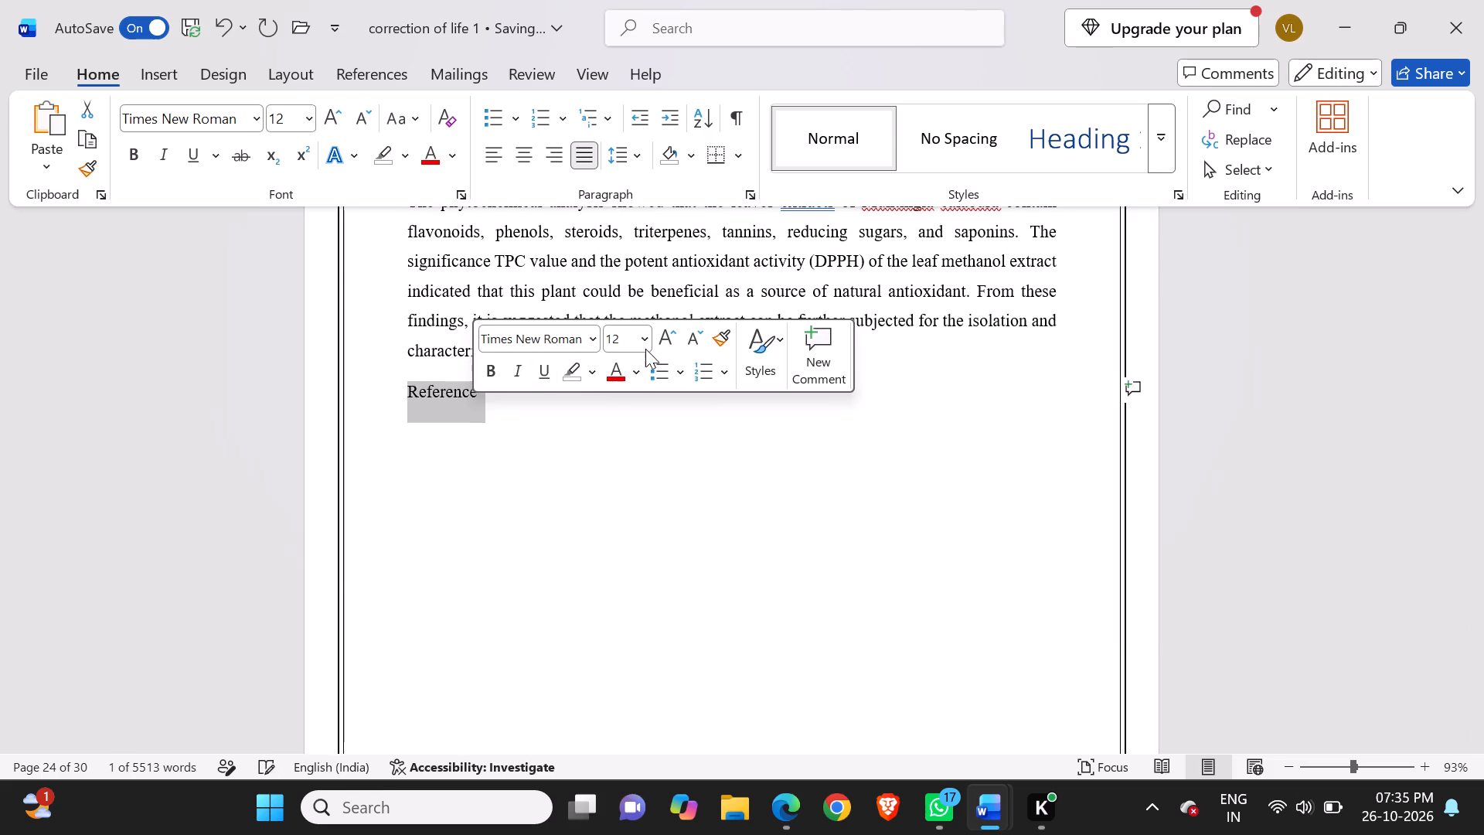
click(645, 349)
click(627, 542)
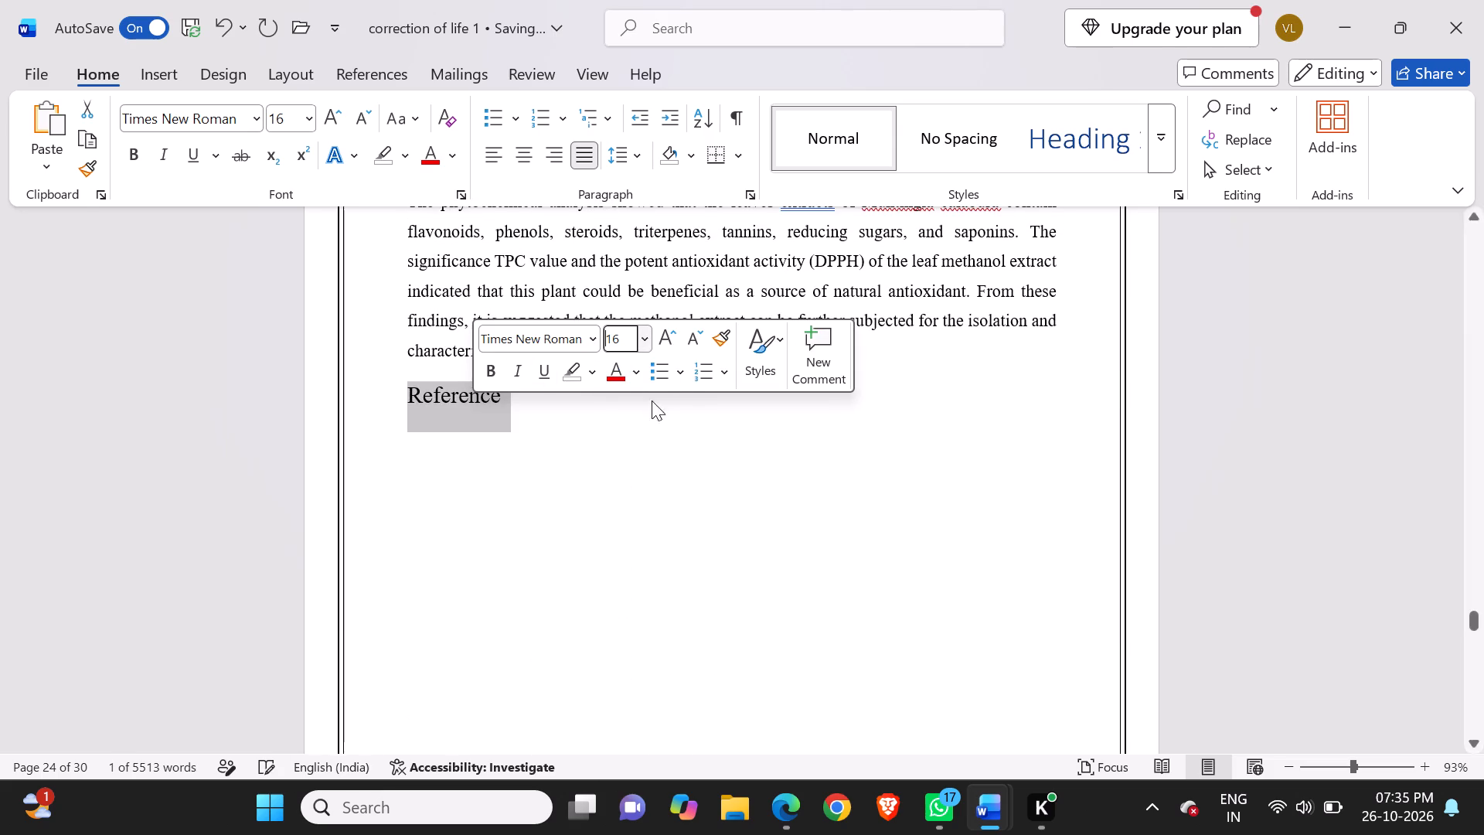
Open the font colour choices for the "Reference" heading and bring up the standard colours.
click(631, 377)
scroll(795, 689, down, 3)
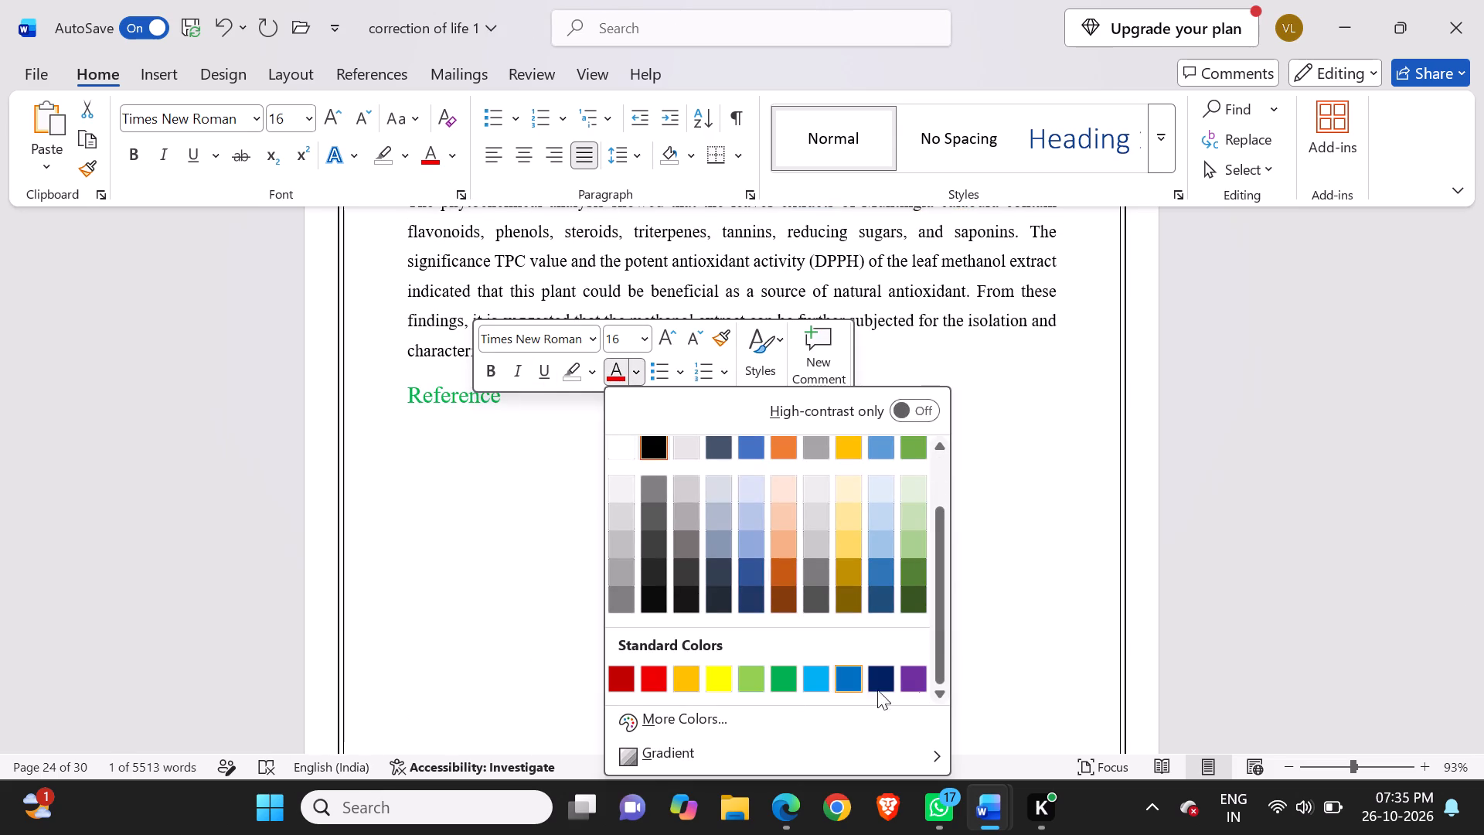
Colour the "Reference" heading with the standard purple.
click(920, 673)
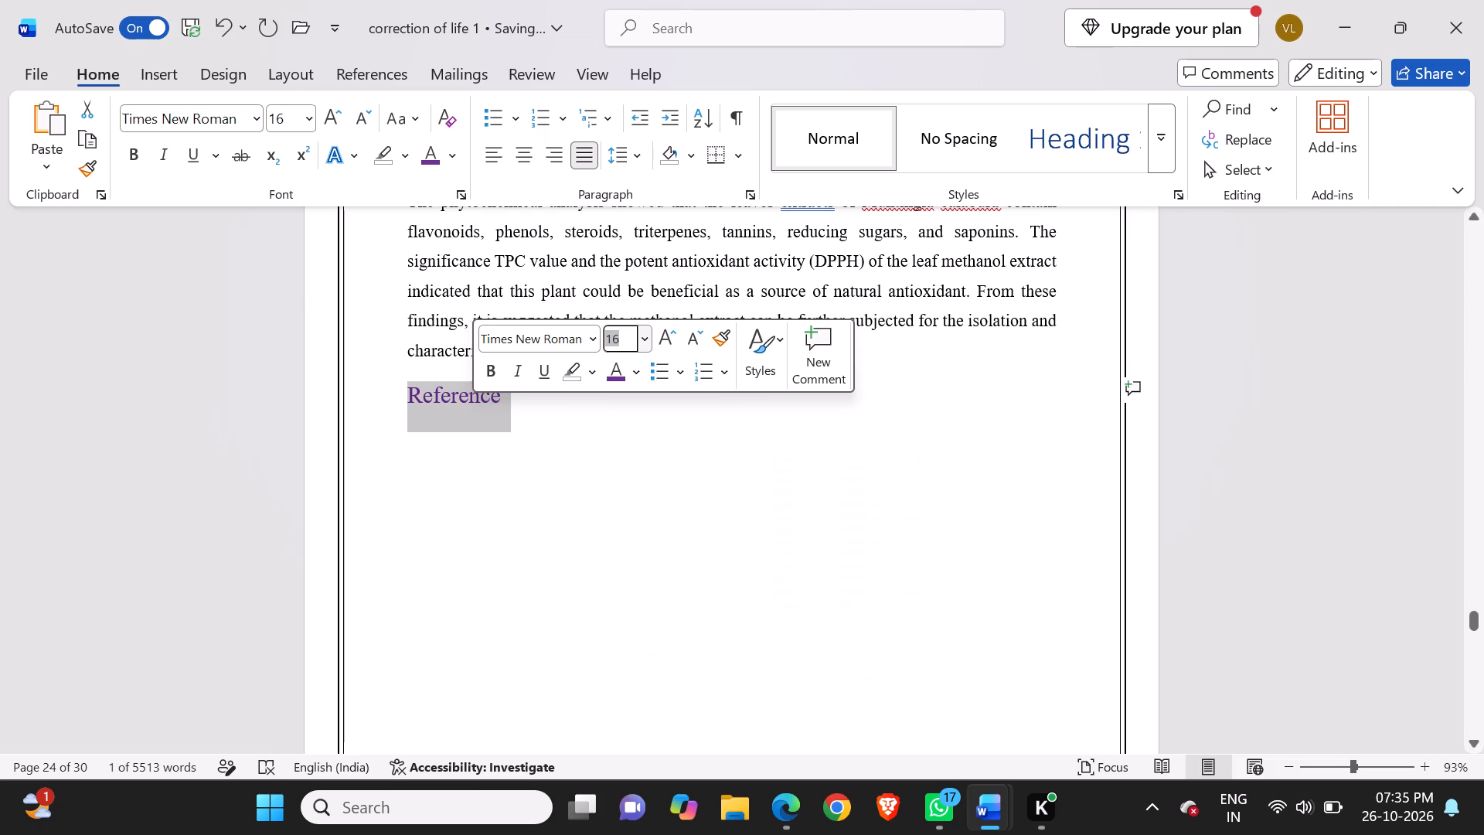
click(817, 613)
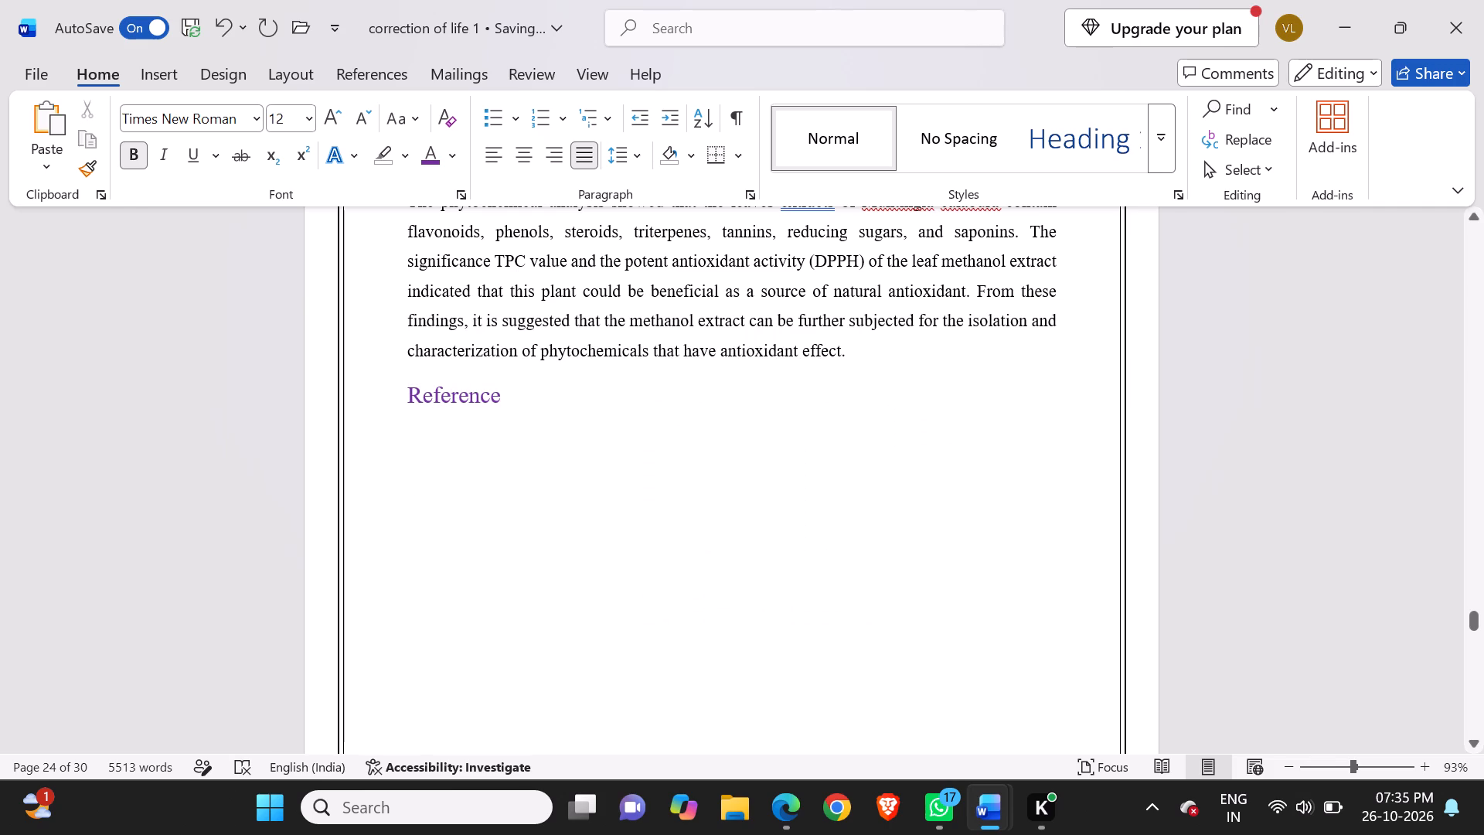
Paste the copied Jamaica cherry and antinociceptive activity references on the empty line below the "Reference" heading.
click(417, 441)
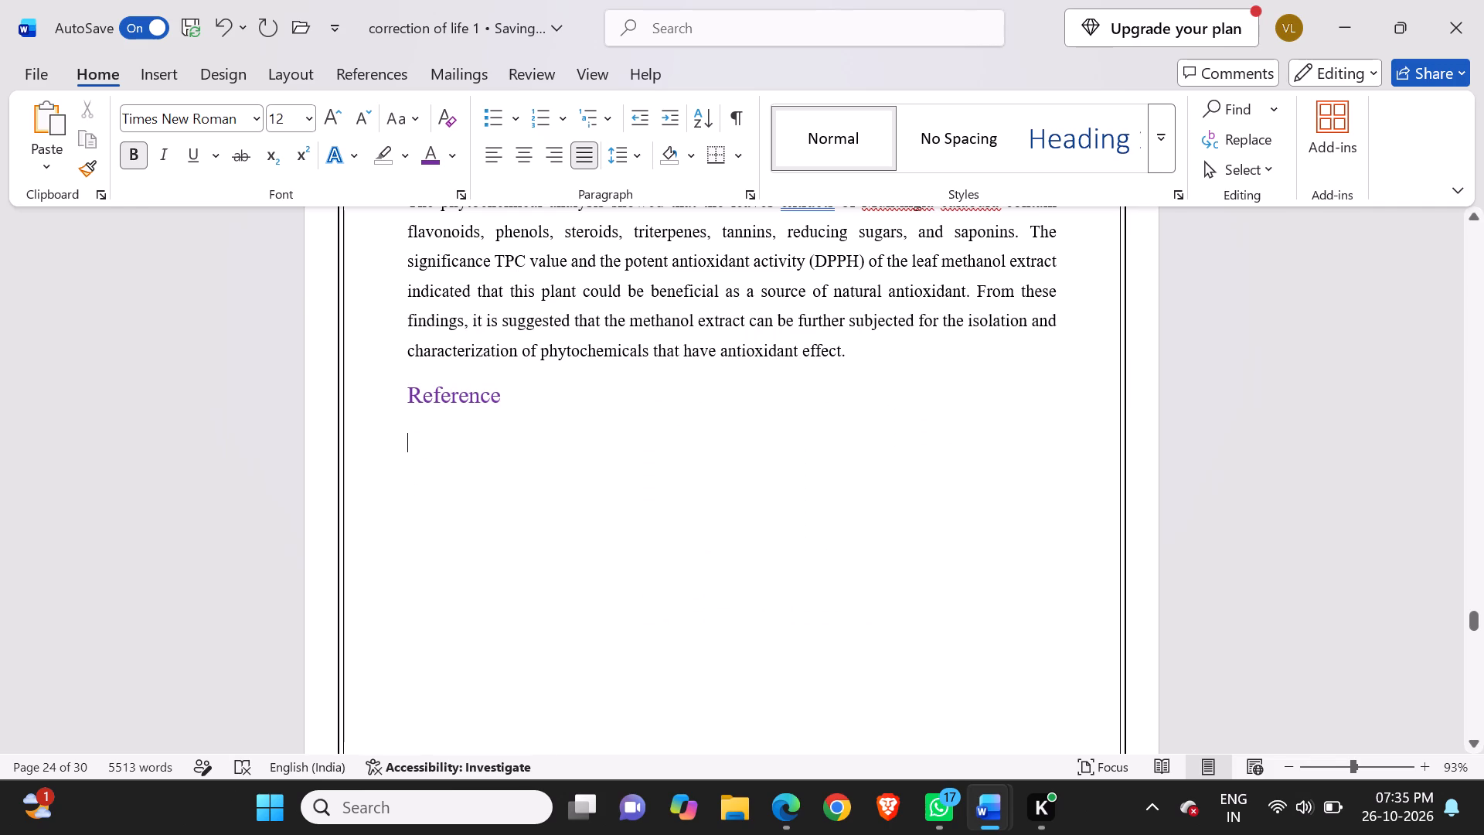
key(ctrl+v)
Number the pasted references by adding 1 before the Jamaica cherry entry and 2 before the antinociceptive activity entry, each followed by two spaces.
click(407, 436)
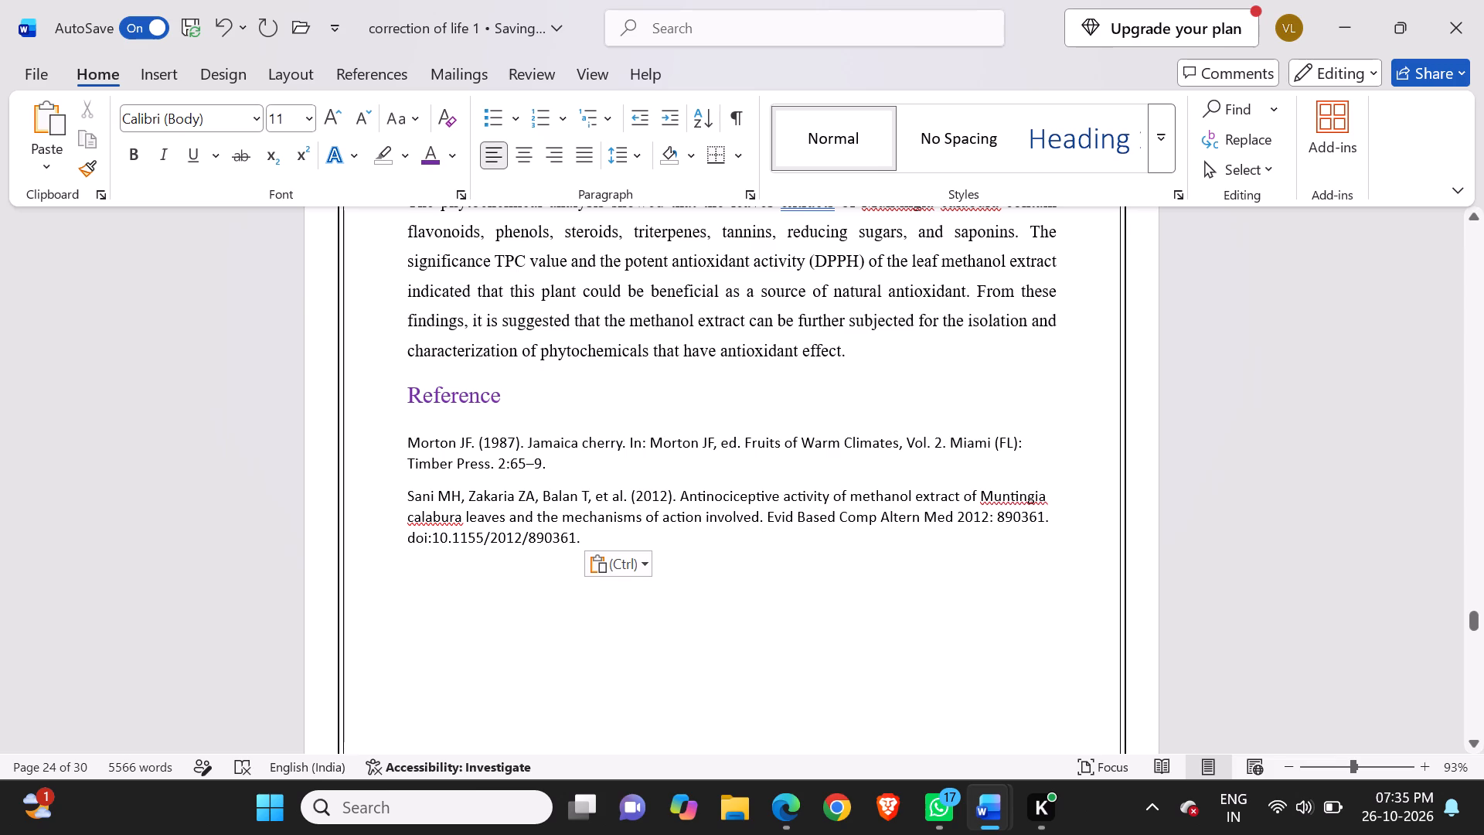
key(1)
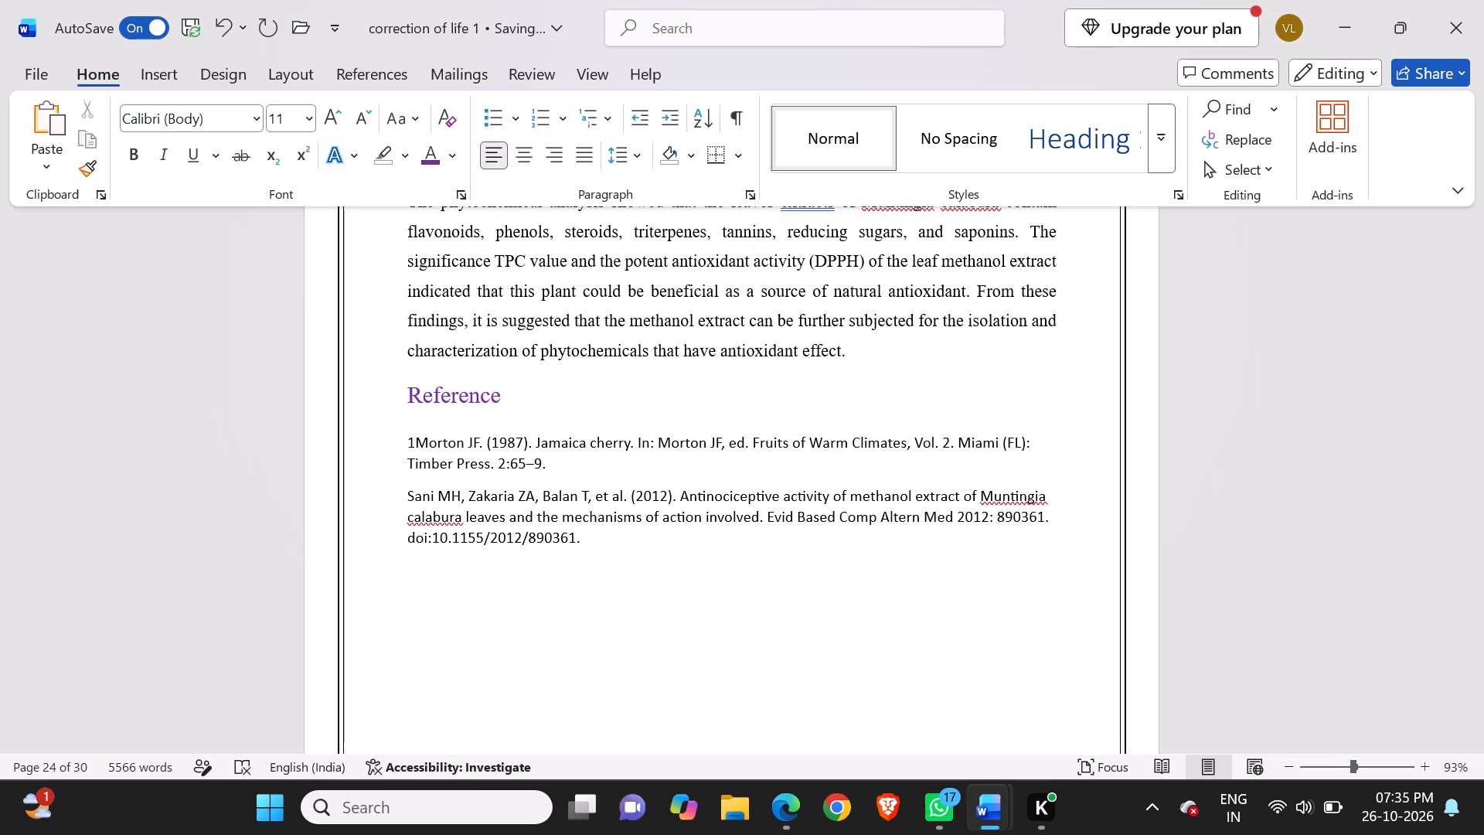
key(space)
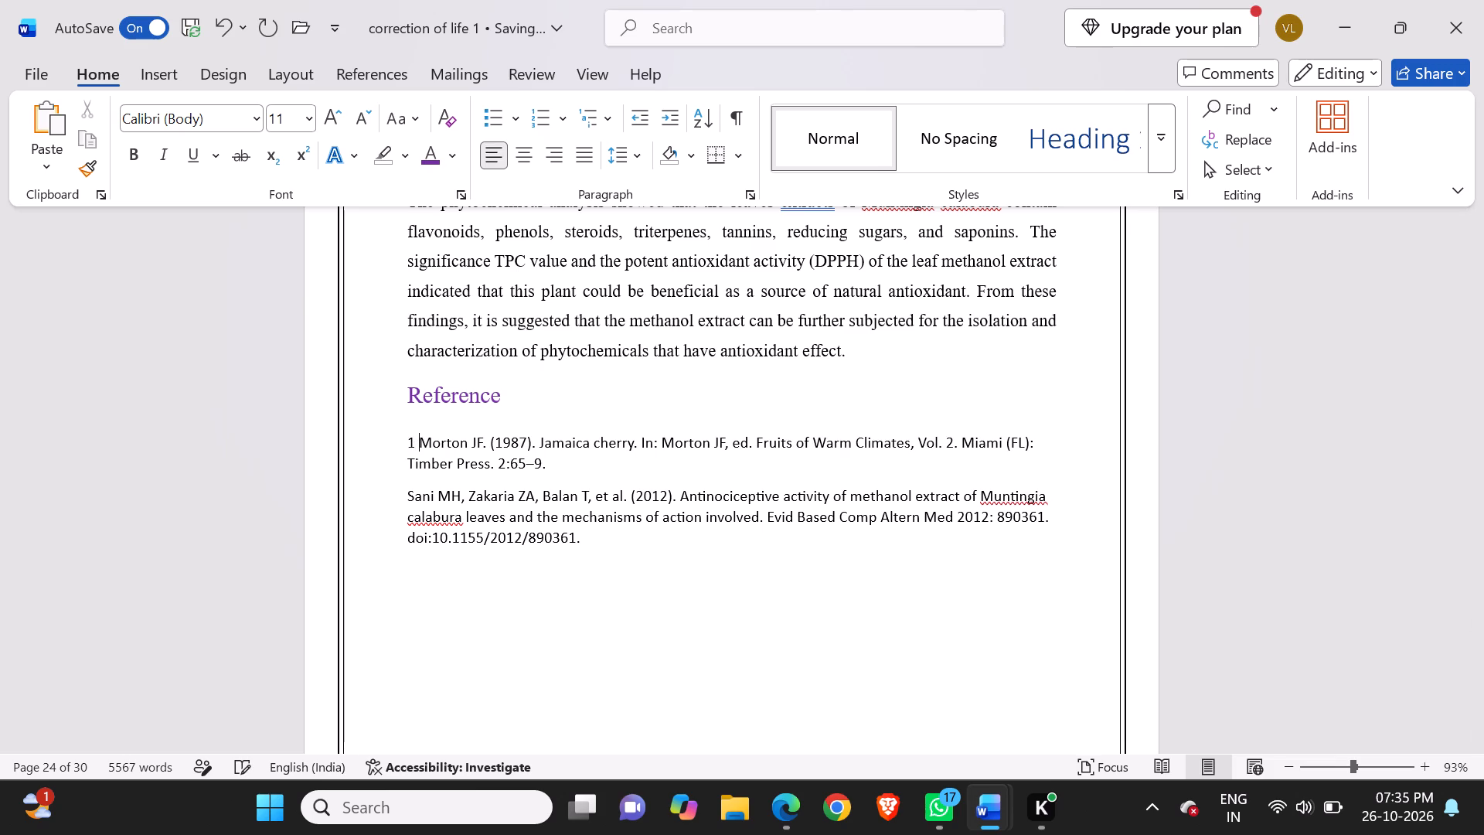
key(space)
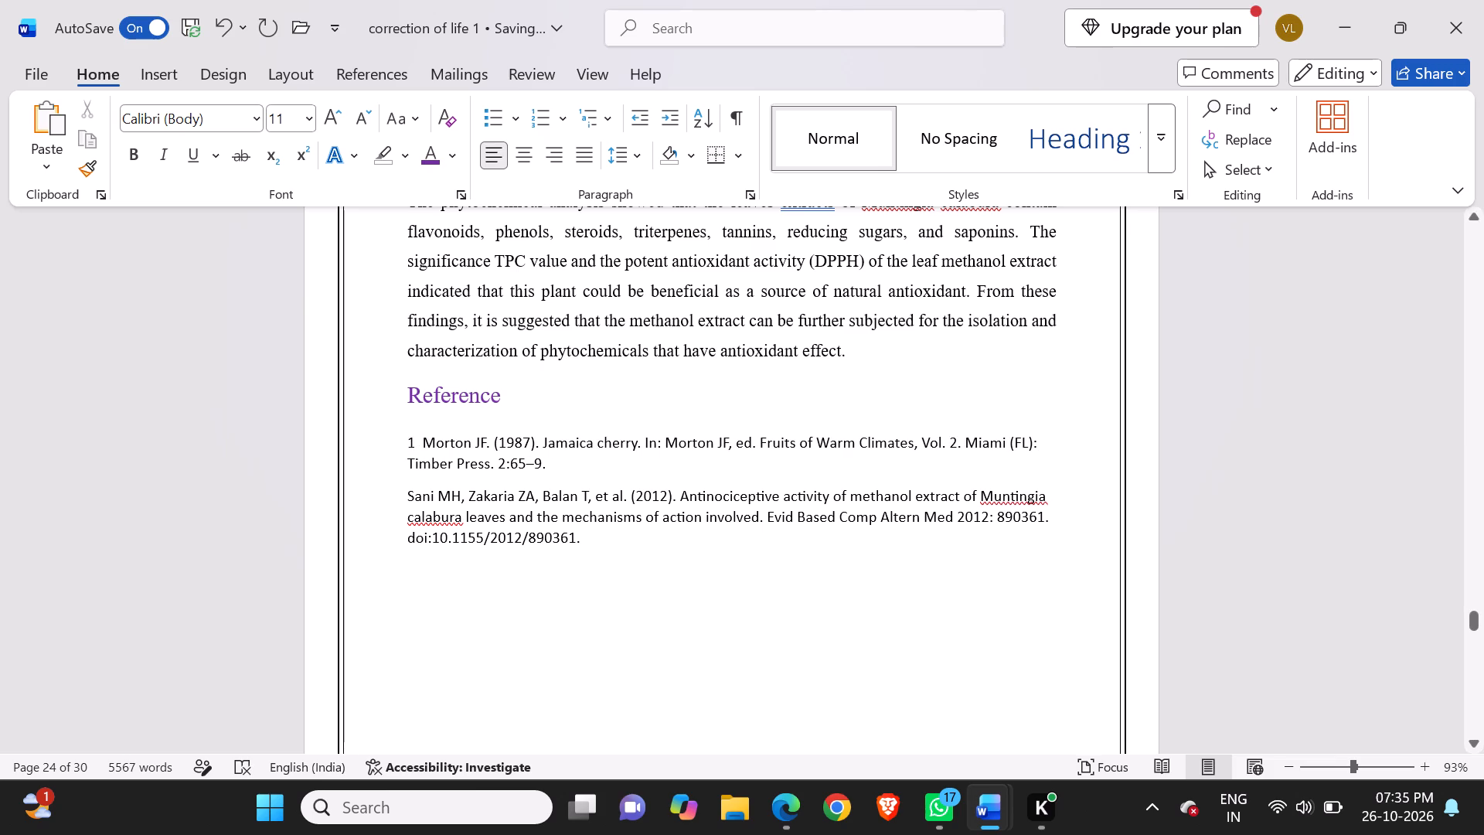
click(403, 508)
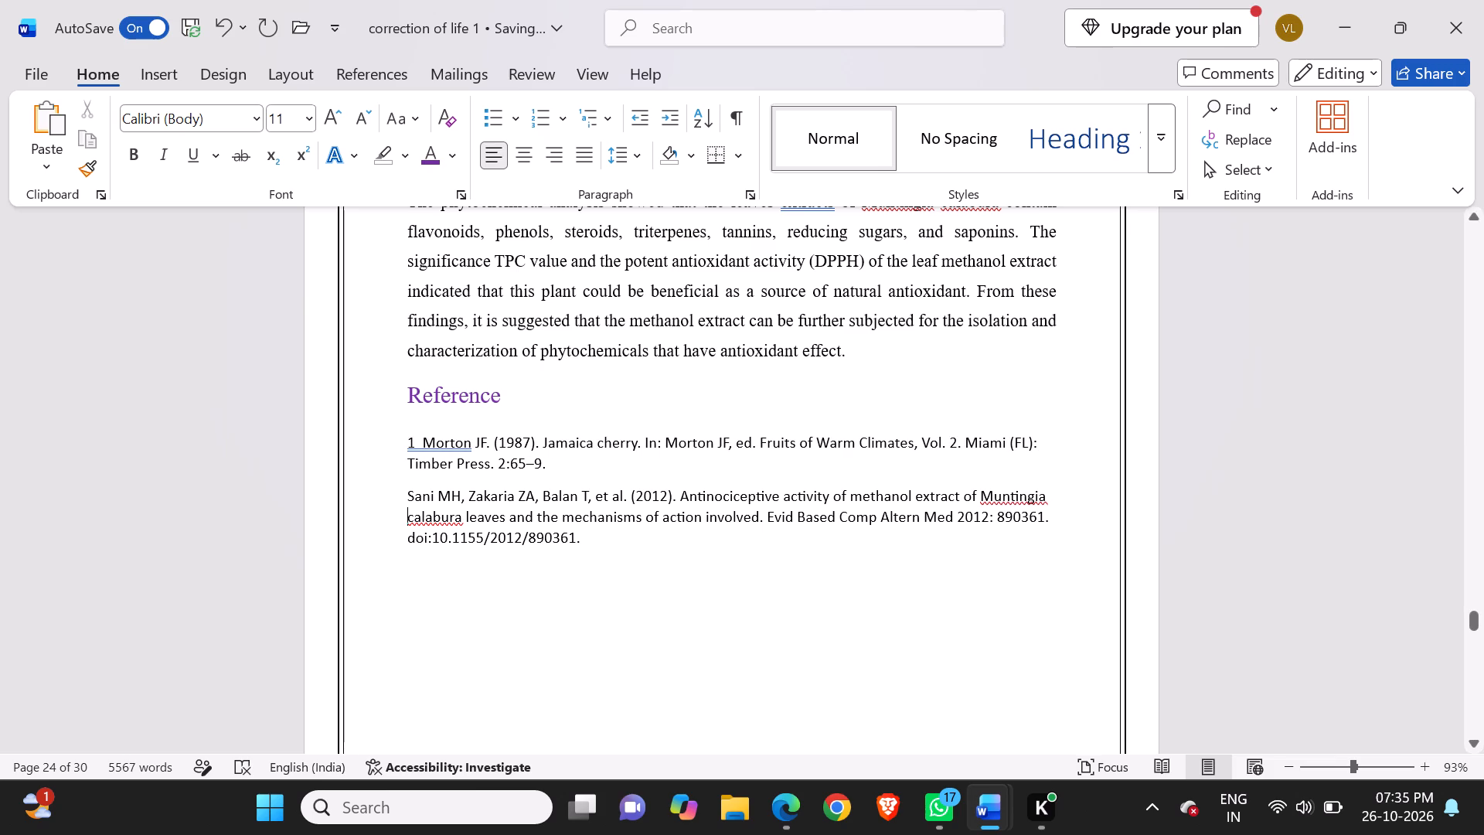
click(404, 500)
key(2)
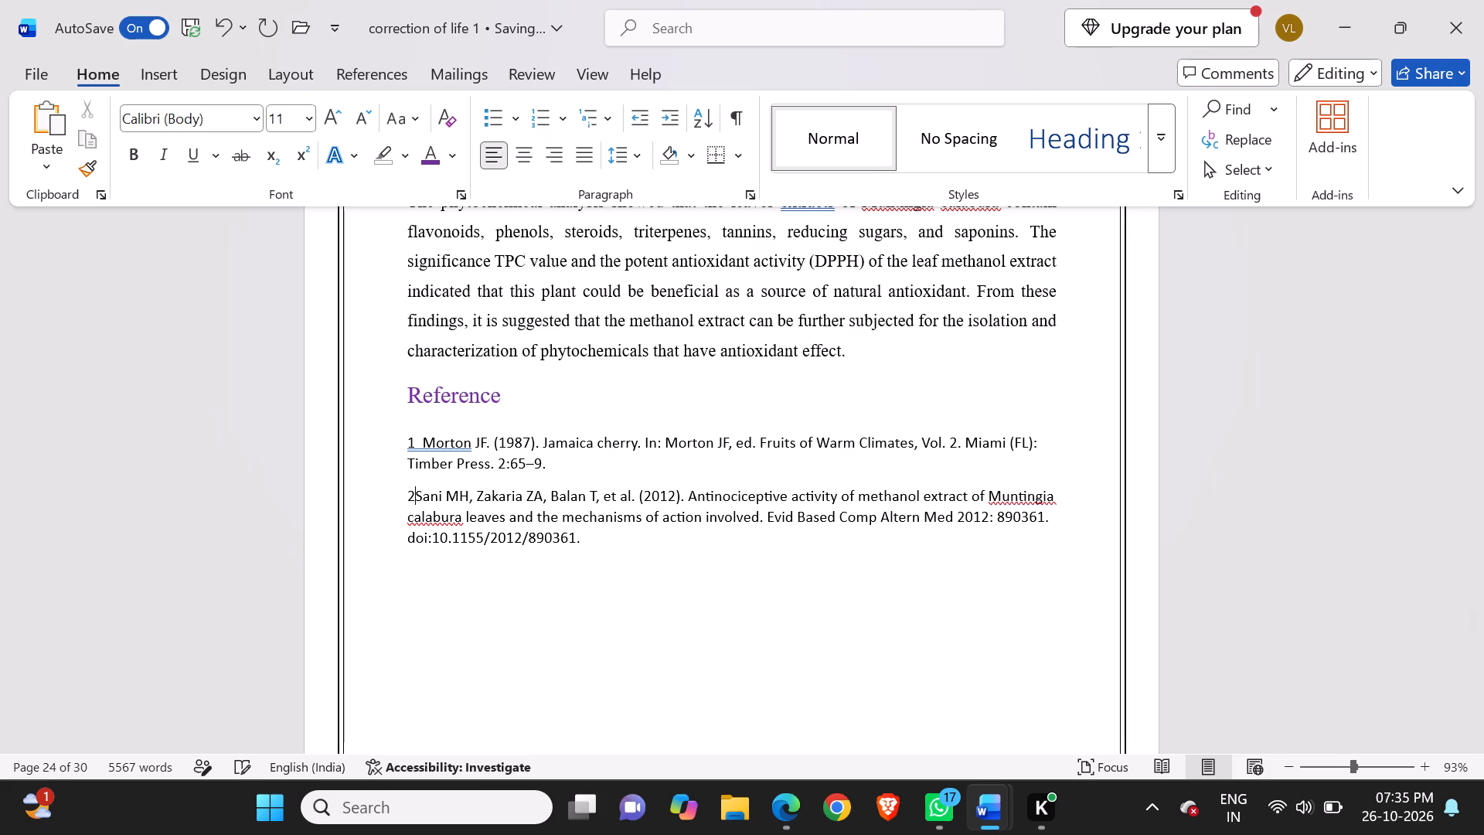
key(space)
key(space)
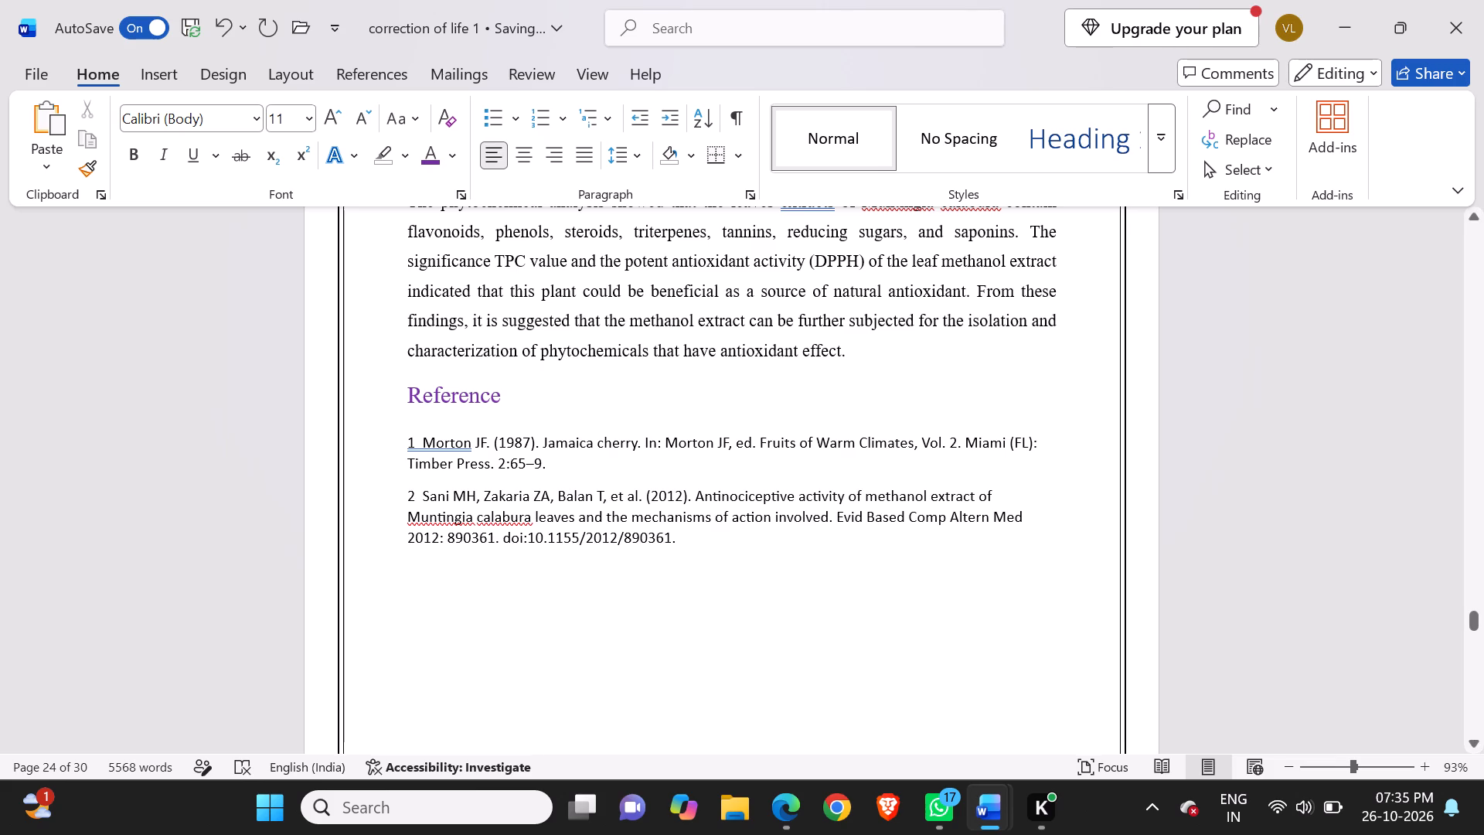
click(410, 562)
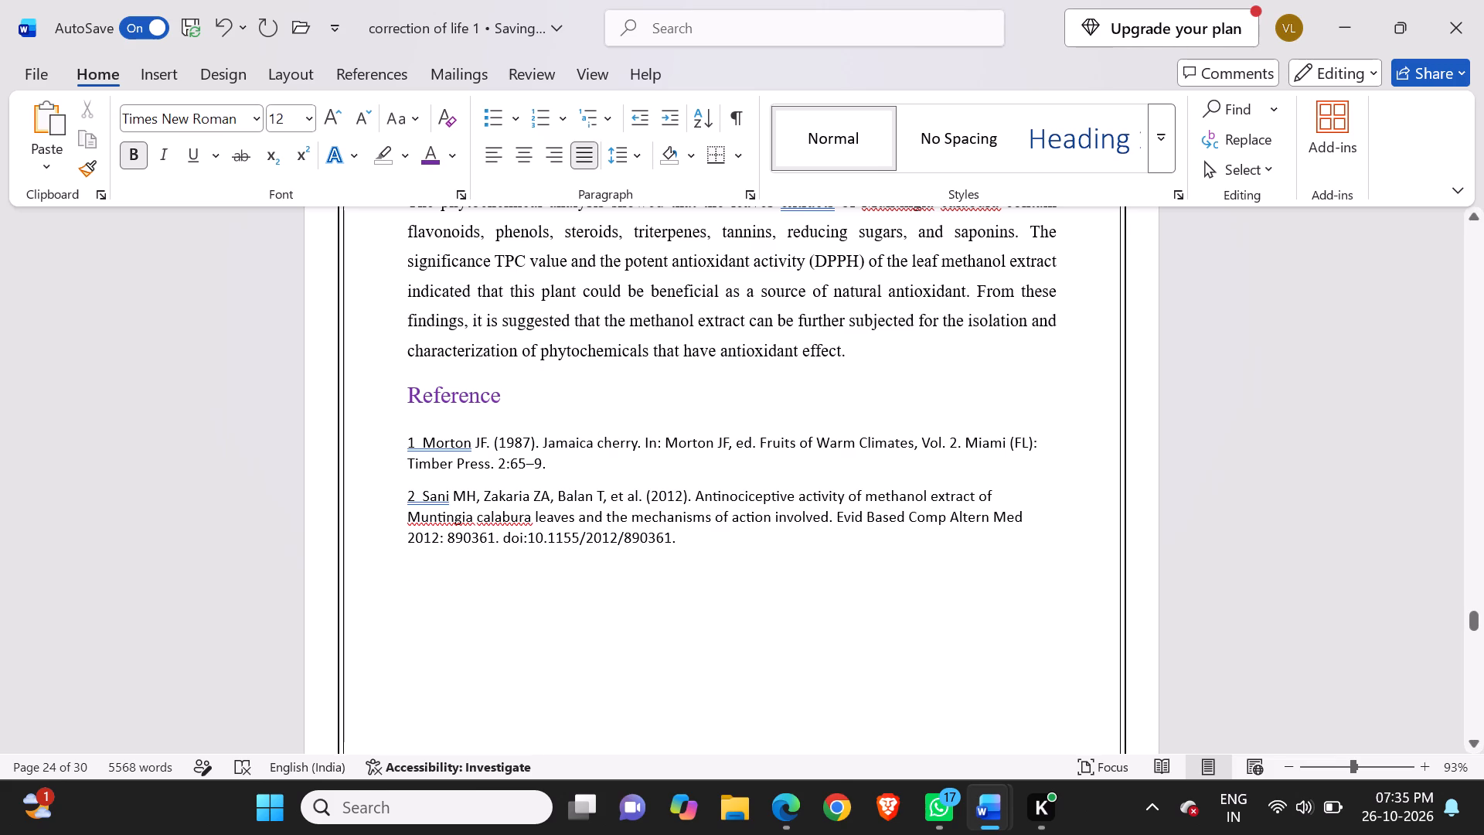
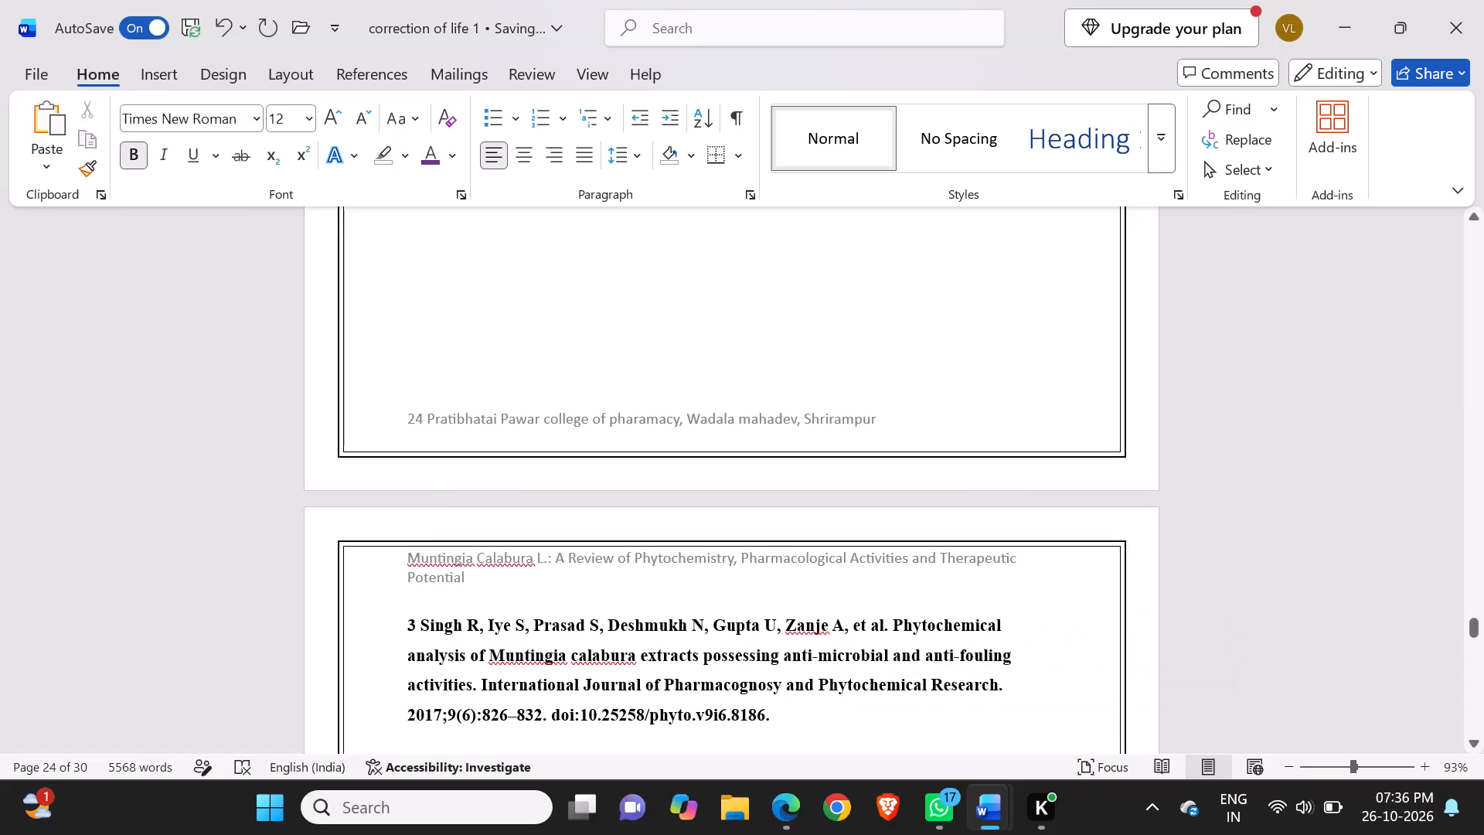
Remove the page break before reference 3 (Singh R, Iye S, et al.) so that it follows reference 2.
click(410, 623)
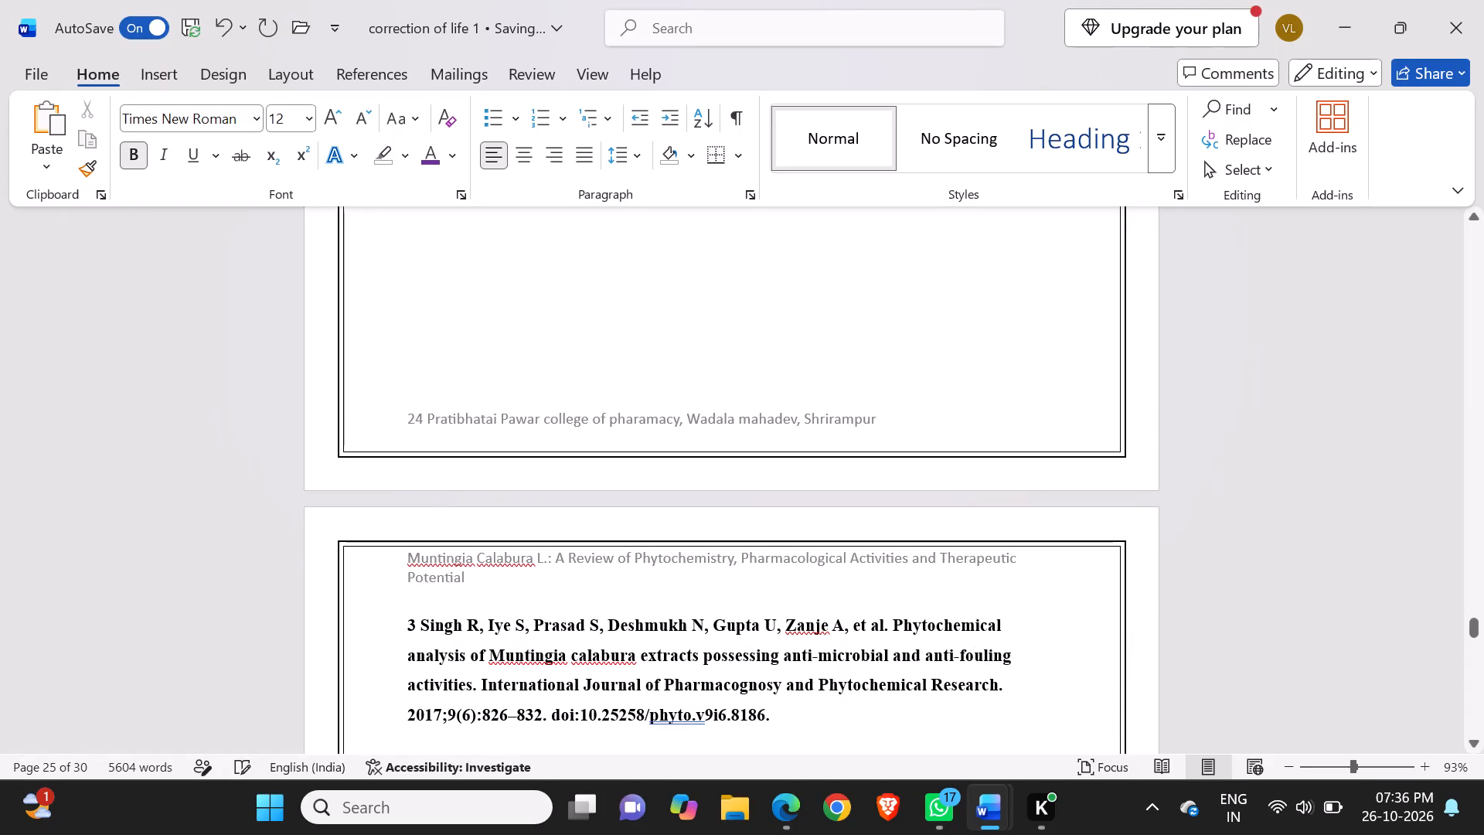
key(BackSpace)
Add an extra space between the number 3 and "Singh R" to match the spacing of references 1 and 2.
scroll(418, 649, up, 3)
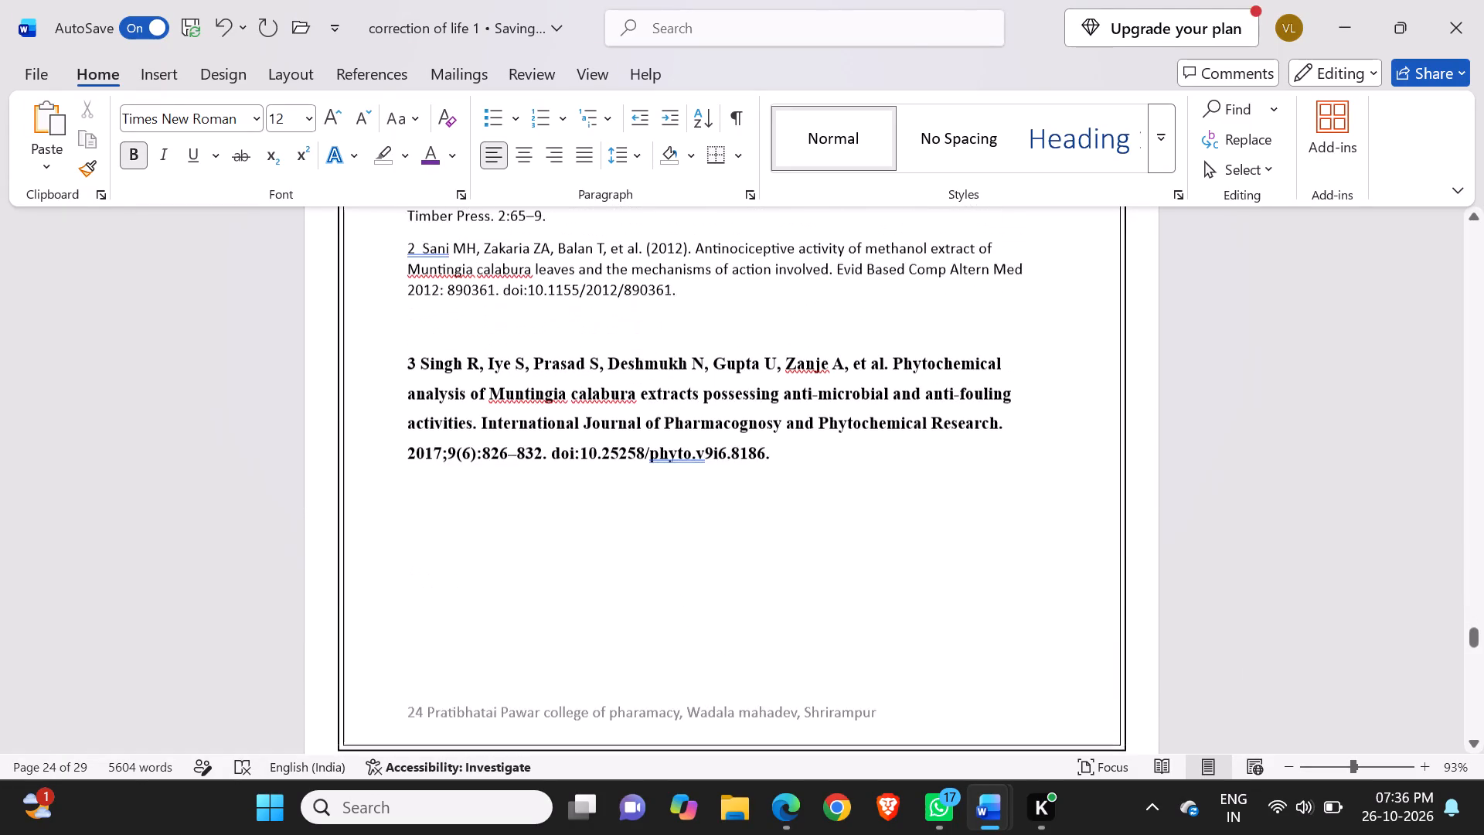
click(419, 399)
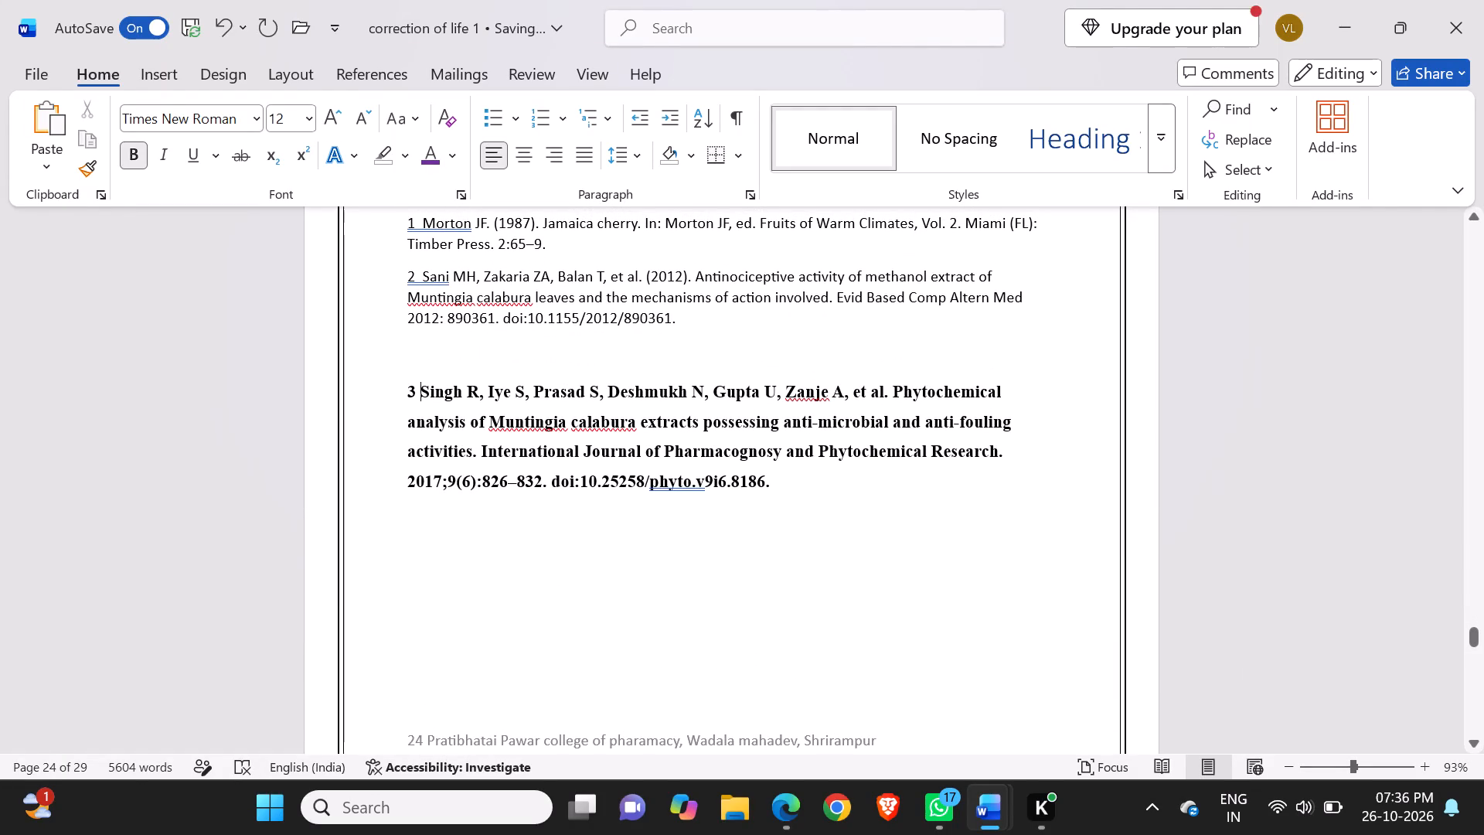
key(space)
Remove the bold formatting from the whole of reference 3, from its number through the doi.
drag(410, 391, 564, 452)
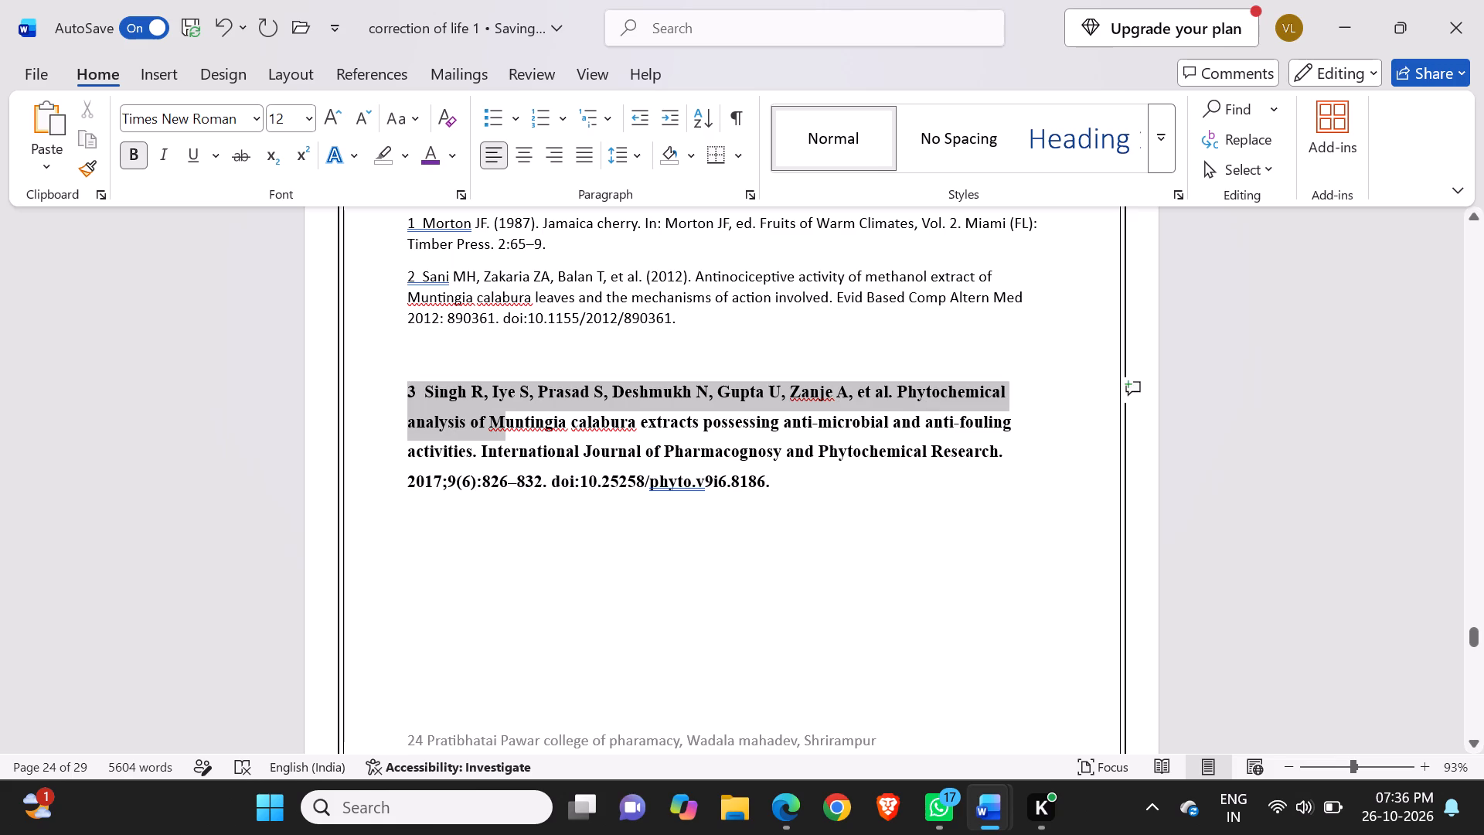
drag(564, 452, 782, 492)
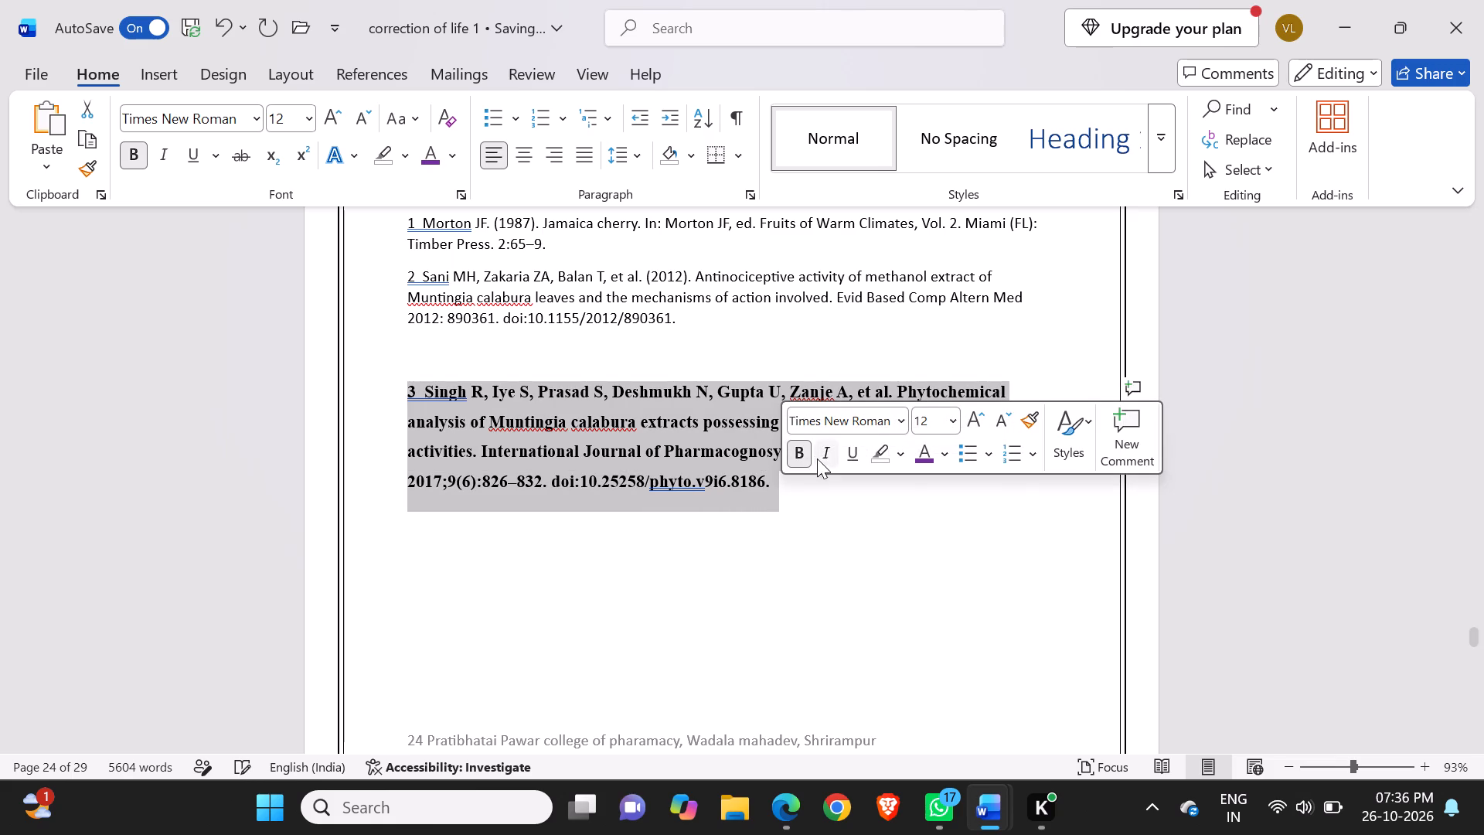
click(802, 448)
Start a new paragraph after the doi at the end of reference 3.
click(714, 494)
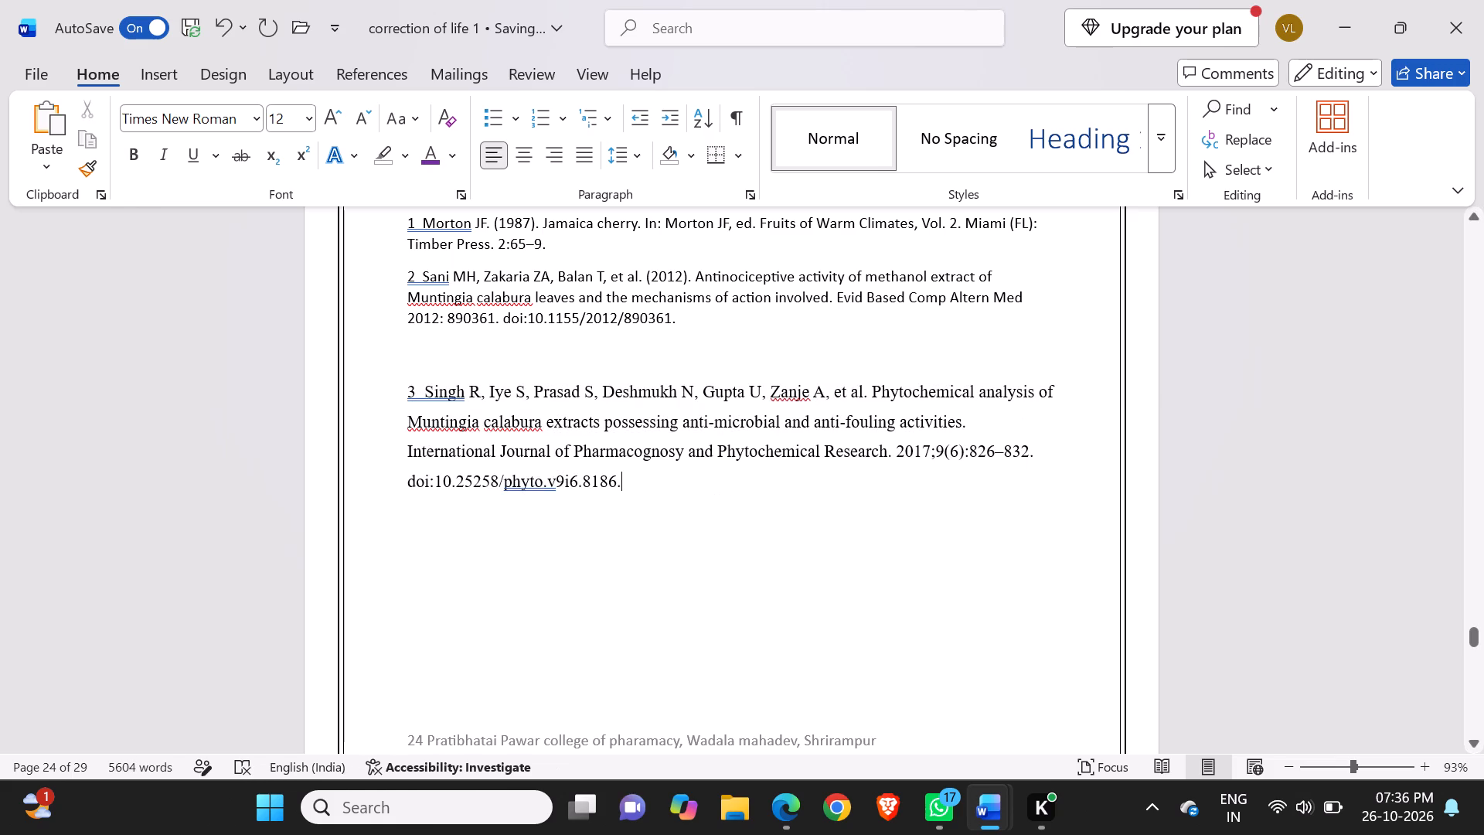
key(Return)
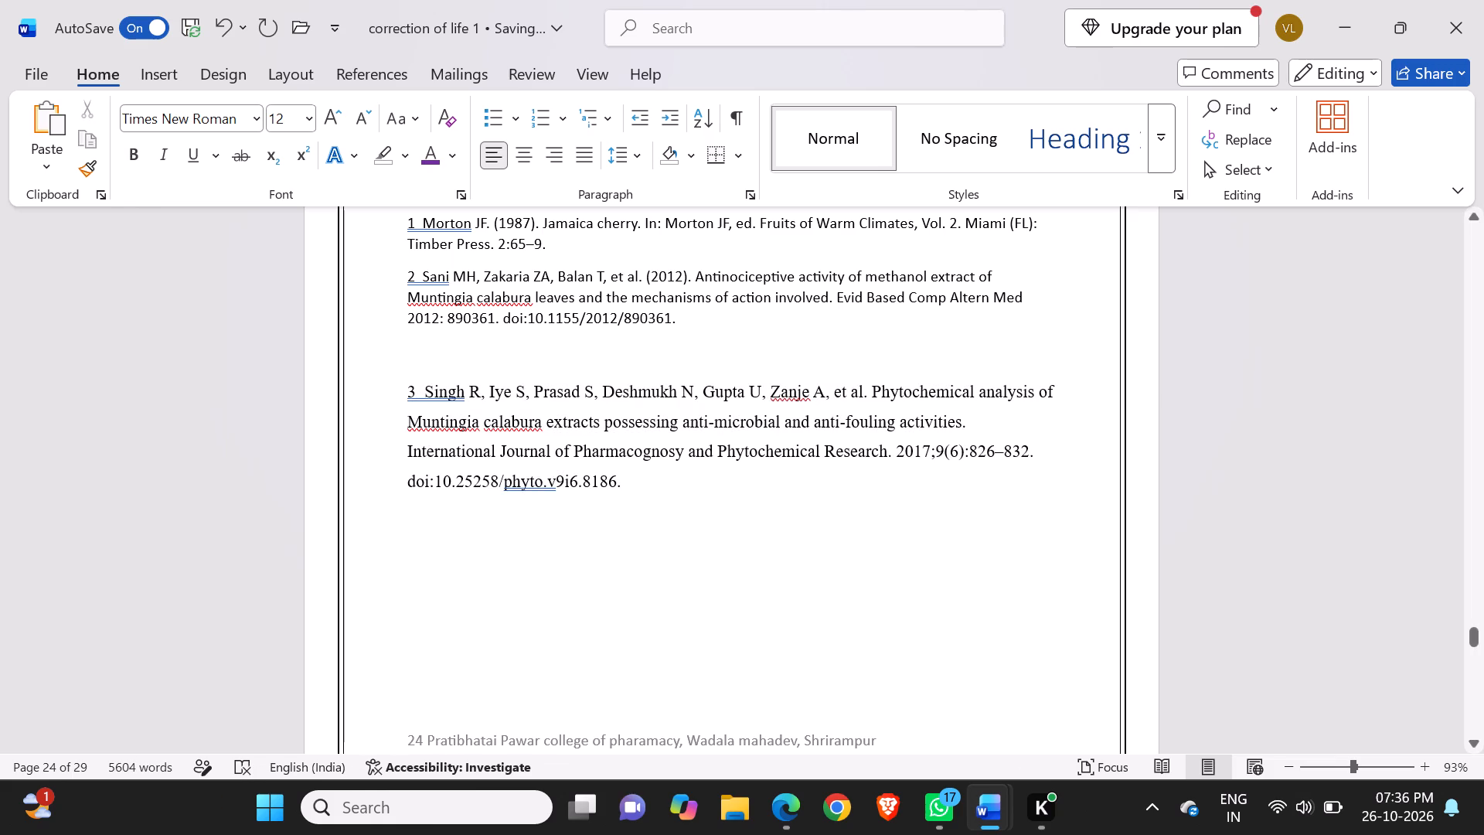
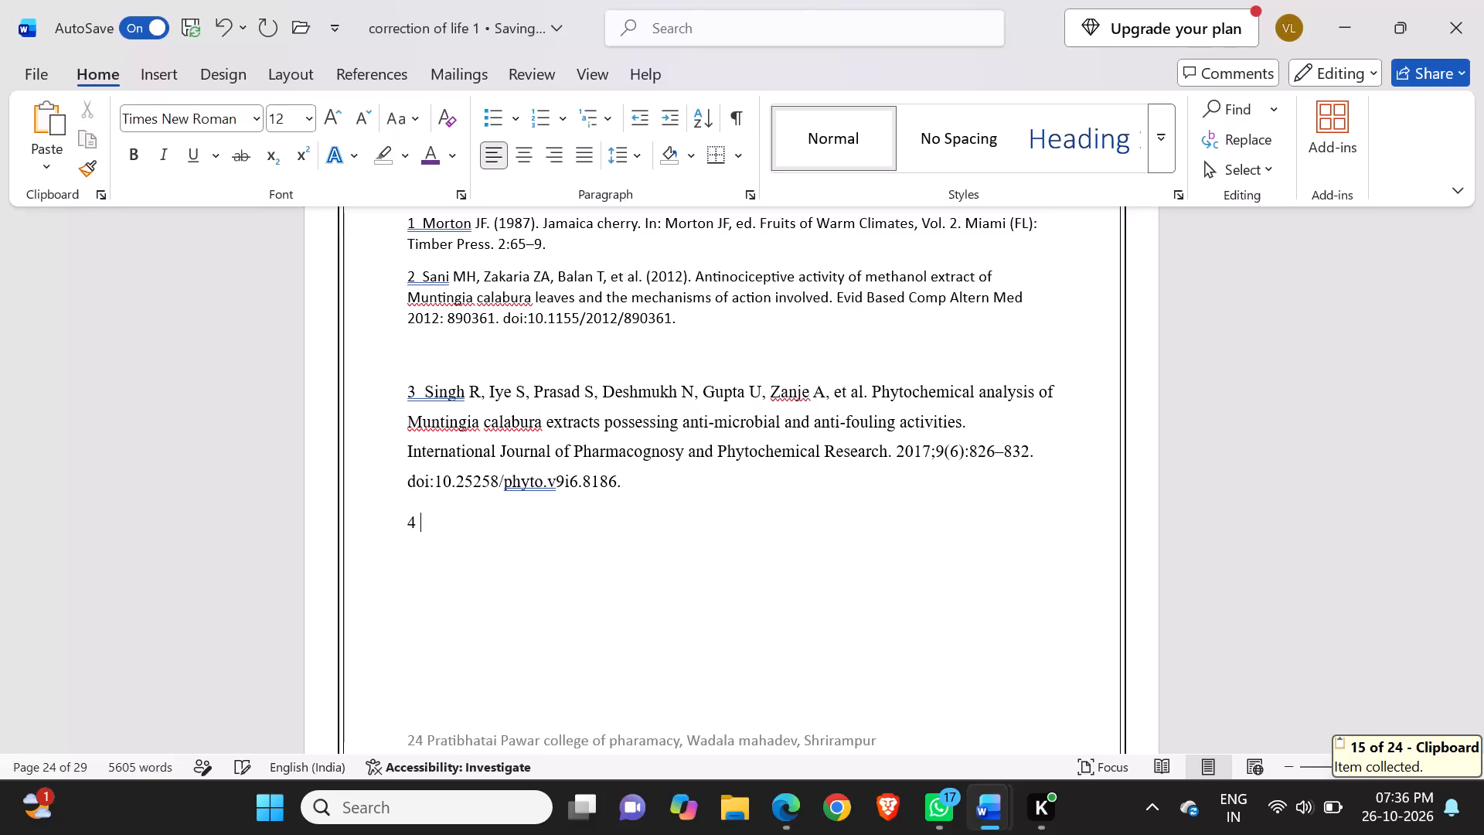
Paste the copied 2017 reference "Estimation of chemical compounds and antioxidant activity of Muntingia calabura extract" as entry 4 of the reference list.
key(ctrl+v)
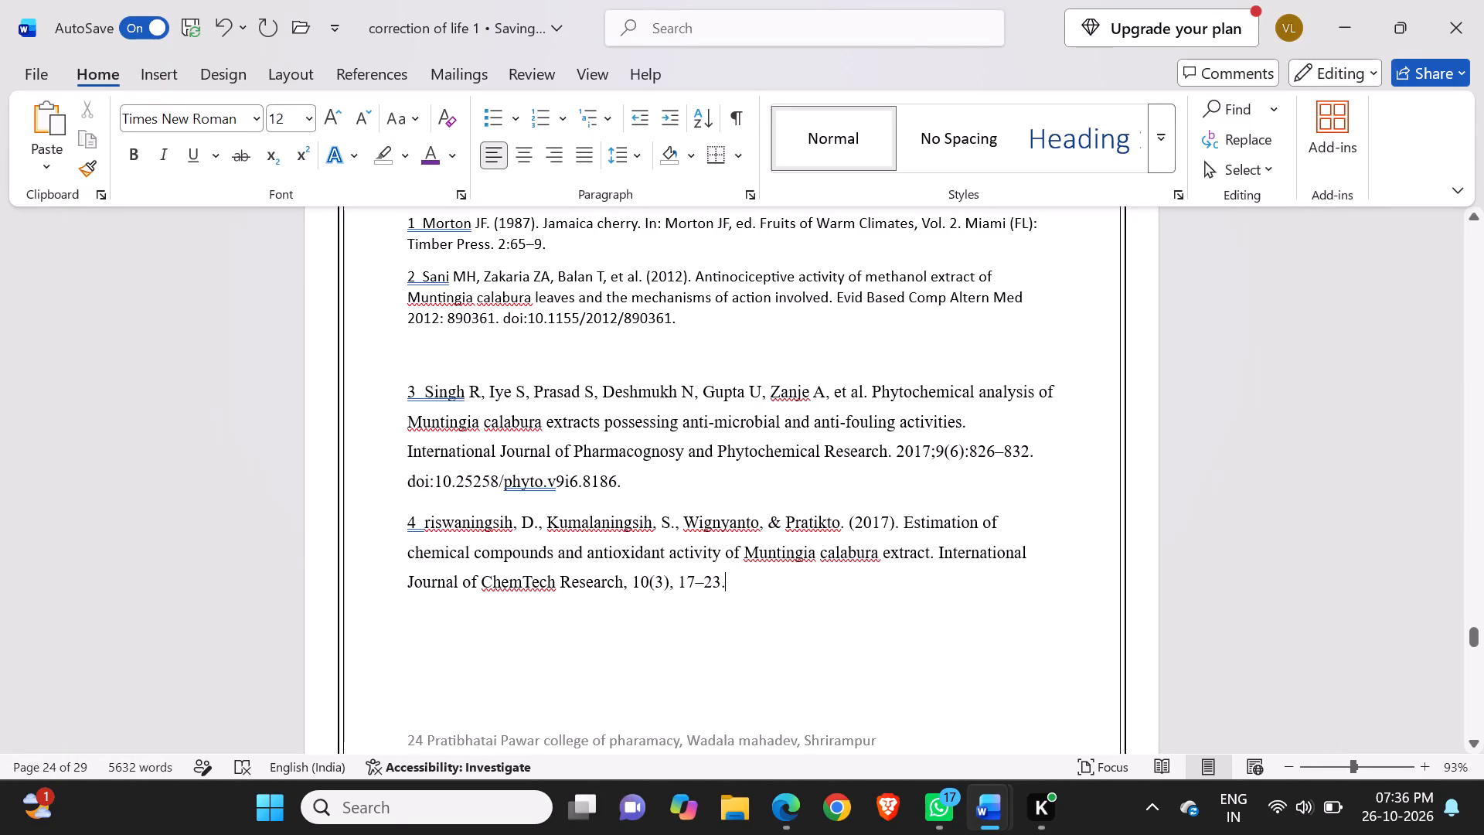
Start a new reference entry numbered 5 on its own line below entry 4.
key(Return)
key(5)
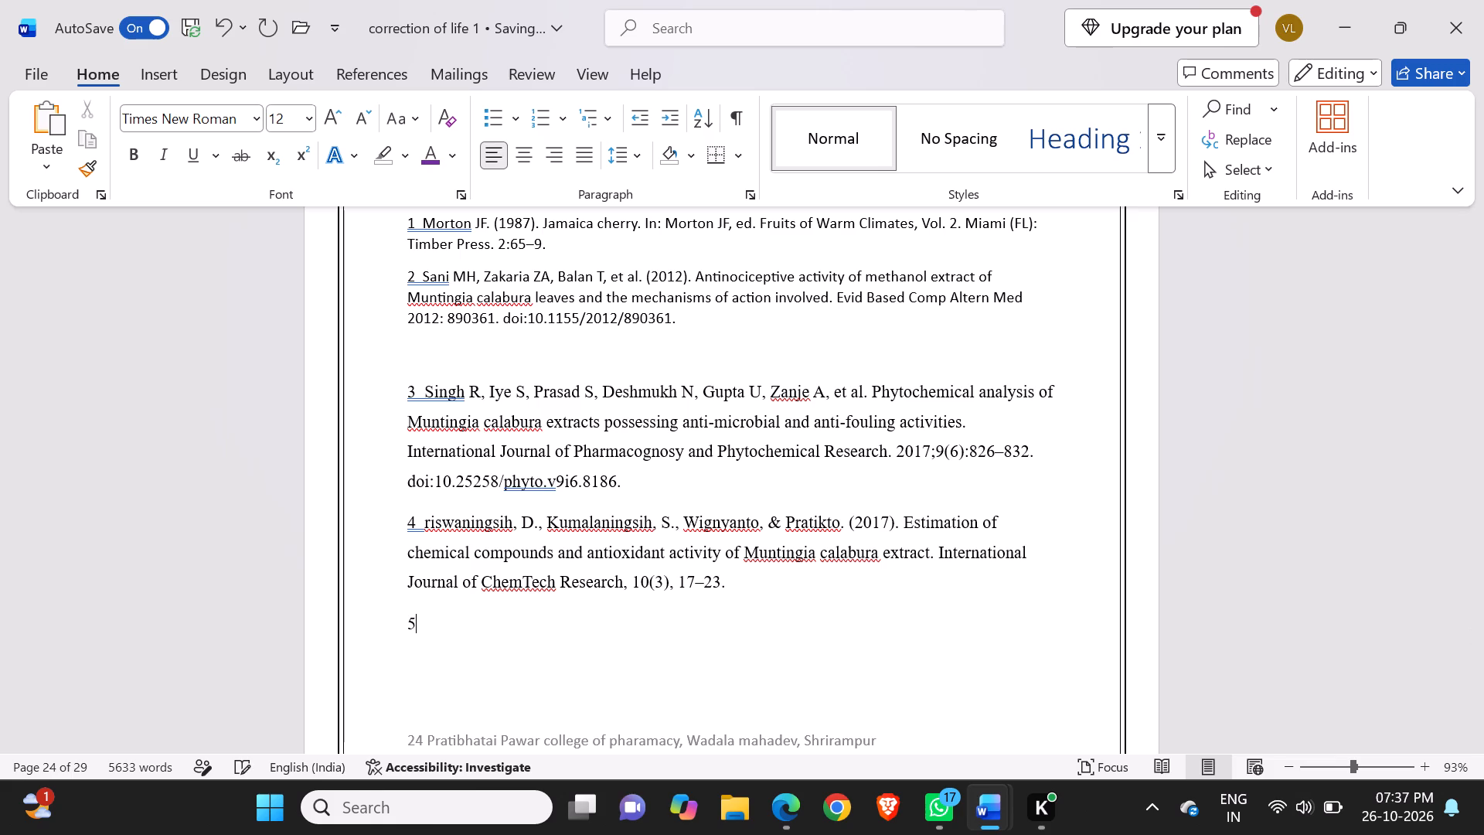
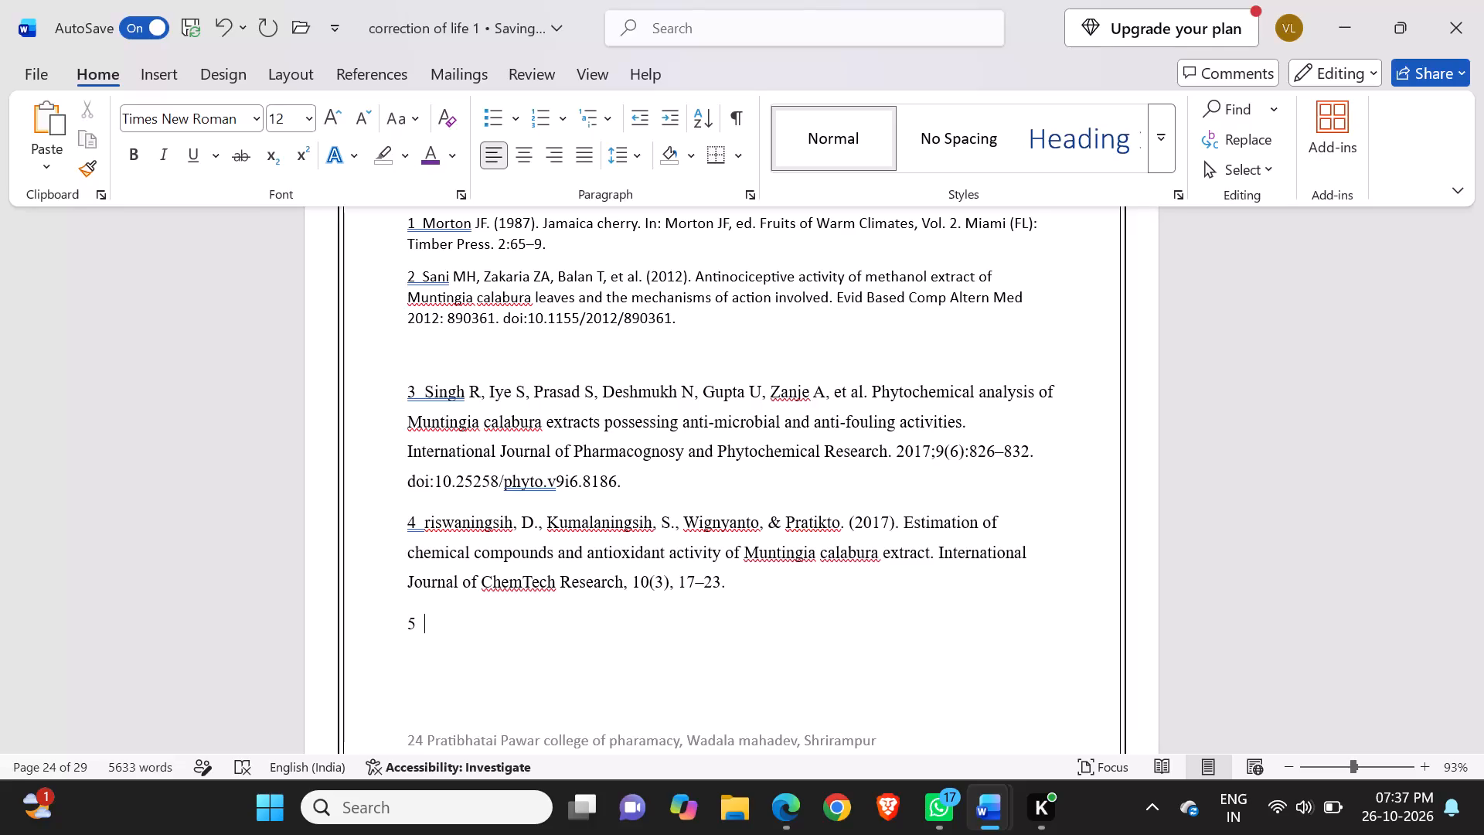
Paste the copied 2014 reference "Muntingia calabura: A review of its traditional uses, chemical properties, and pharmacological observations" as entry 5 of the reference list.
key(ctrl+v)
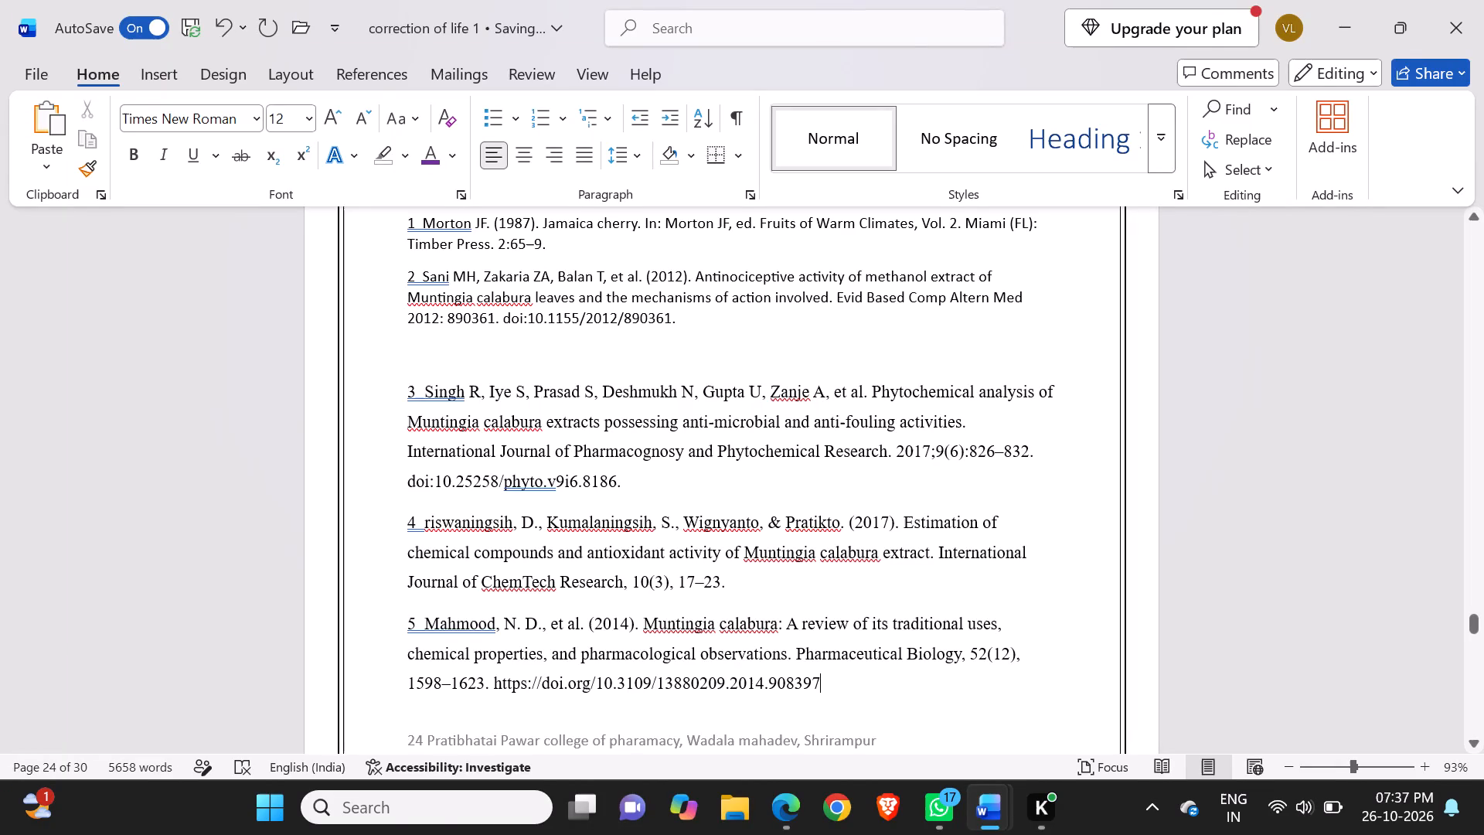
scroll(979, 717, down, 1)
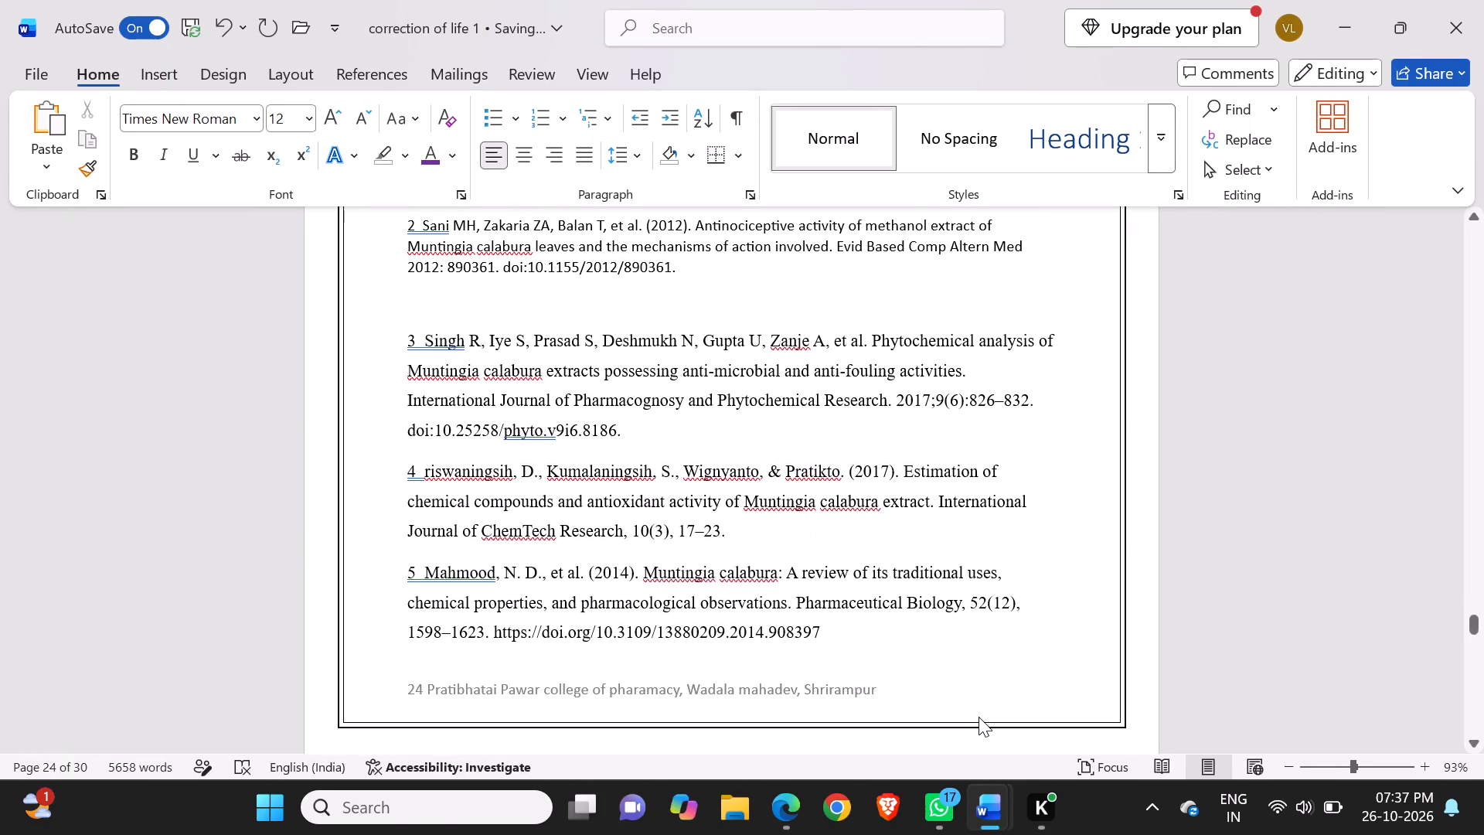
scroll(943, 540, up, 6)
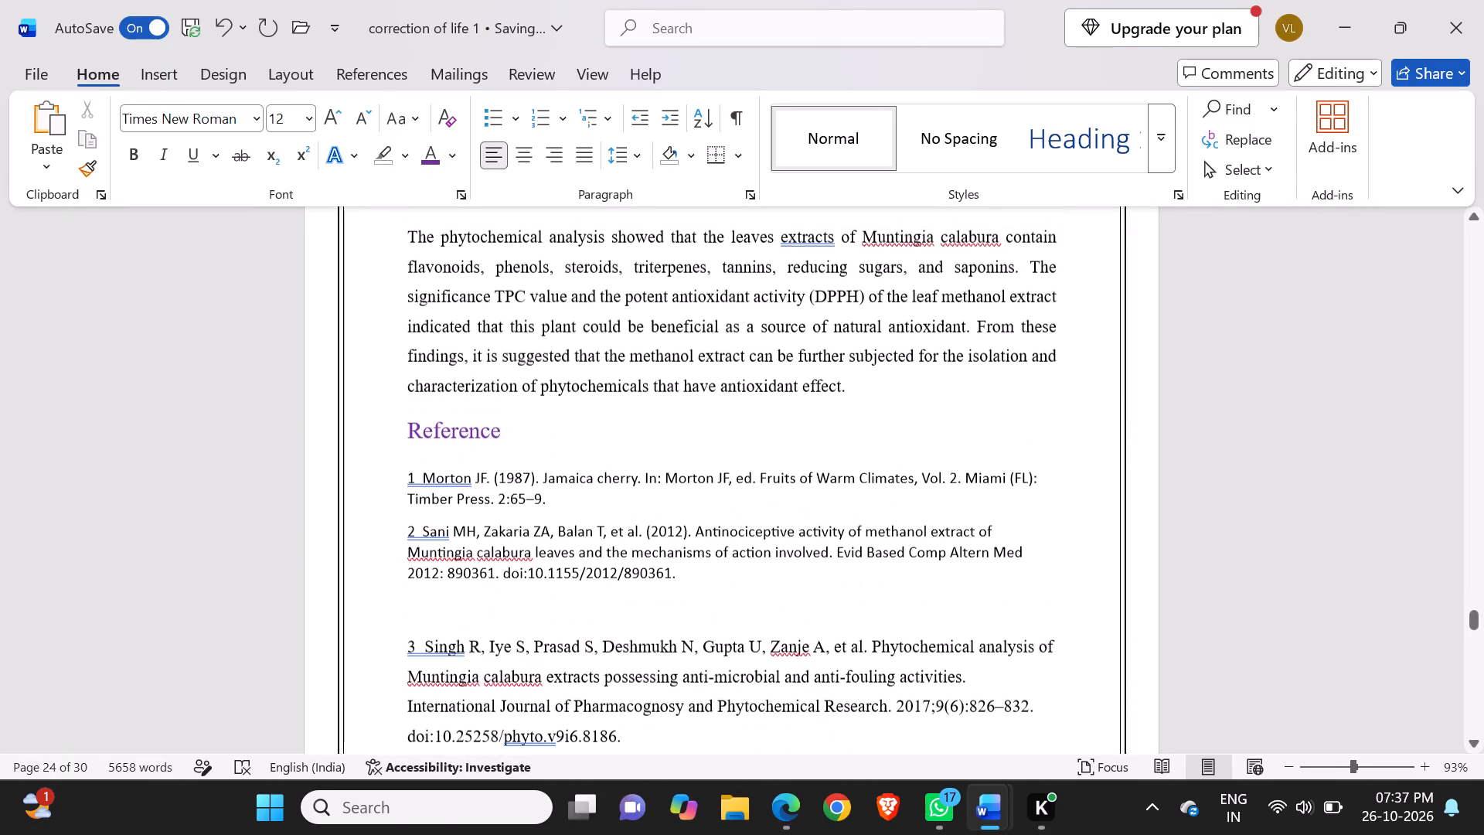
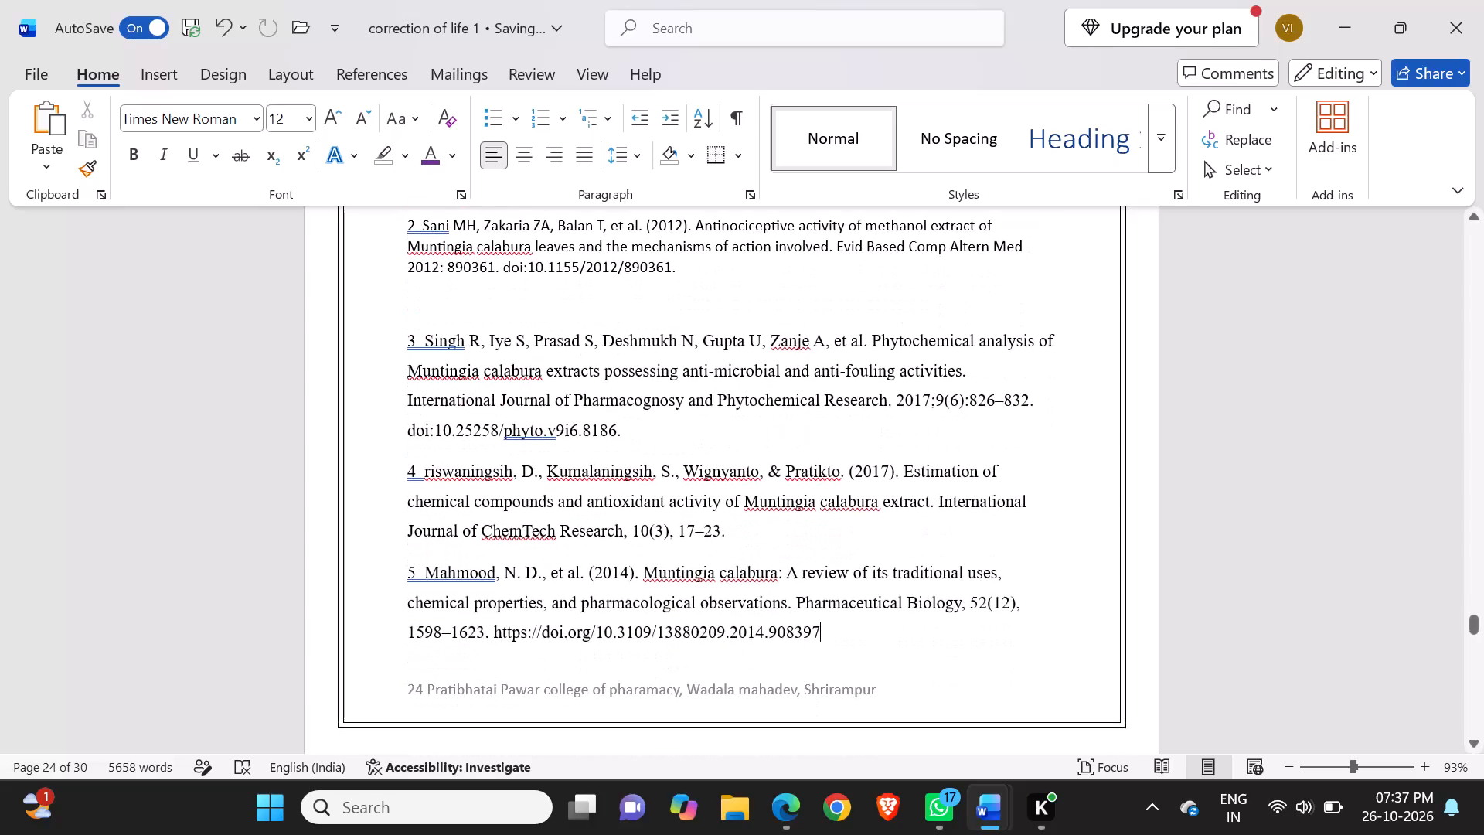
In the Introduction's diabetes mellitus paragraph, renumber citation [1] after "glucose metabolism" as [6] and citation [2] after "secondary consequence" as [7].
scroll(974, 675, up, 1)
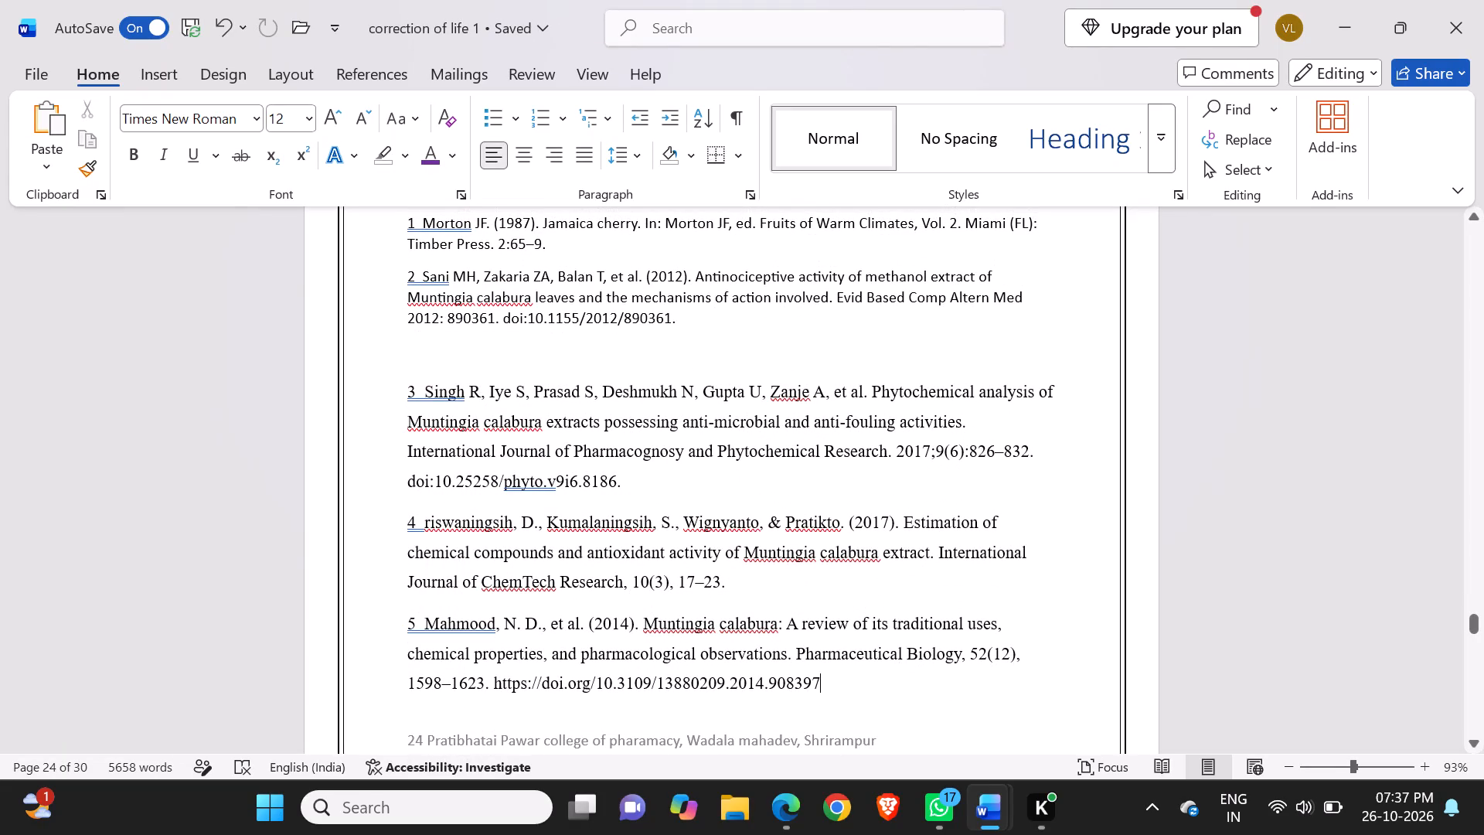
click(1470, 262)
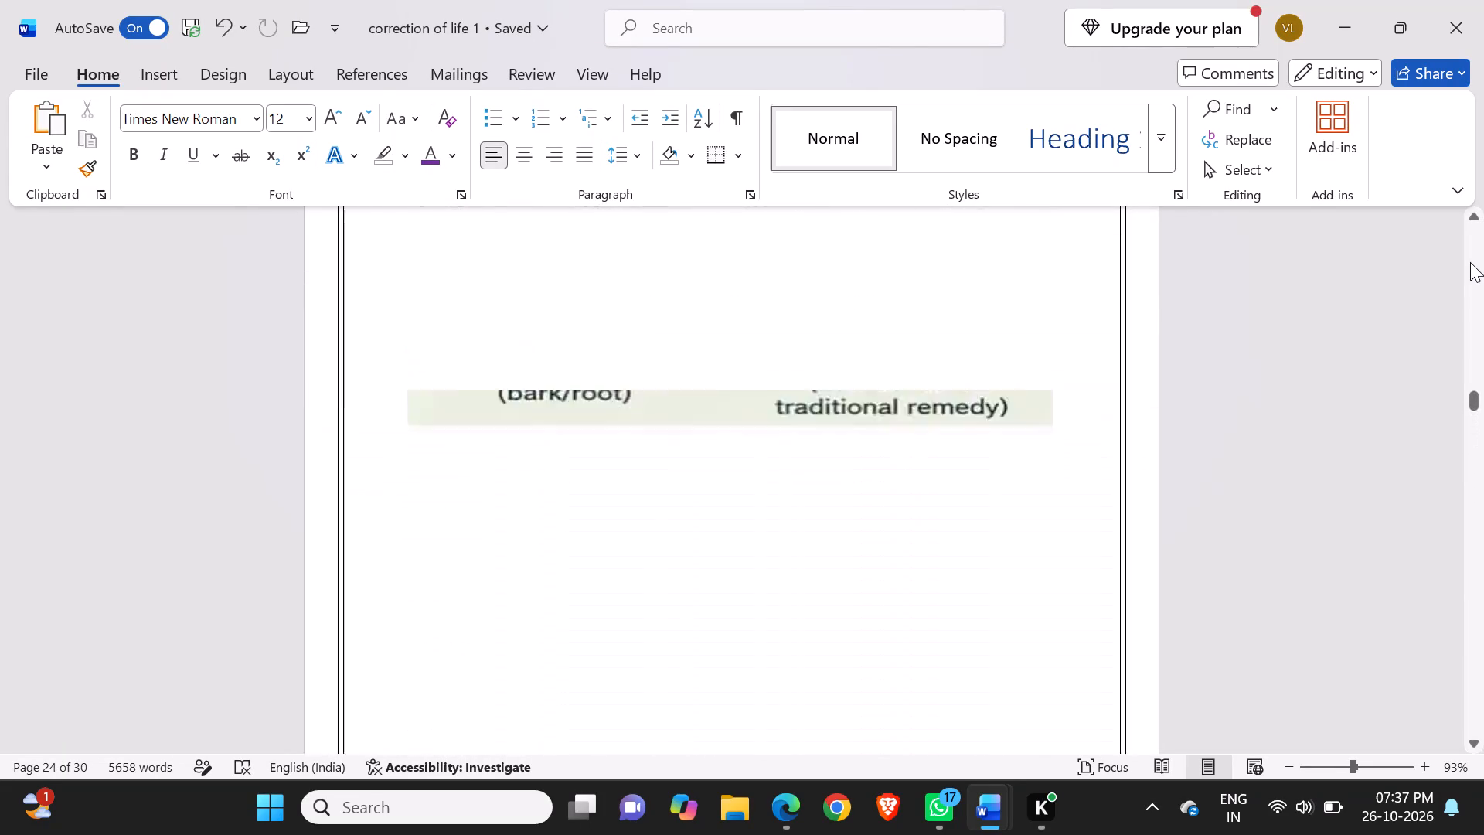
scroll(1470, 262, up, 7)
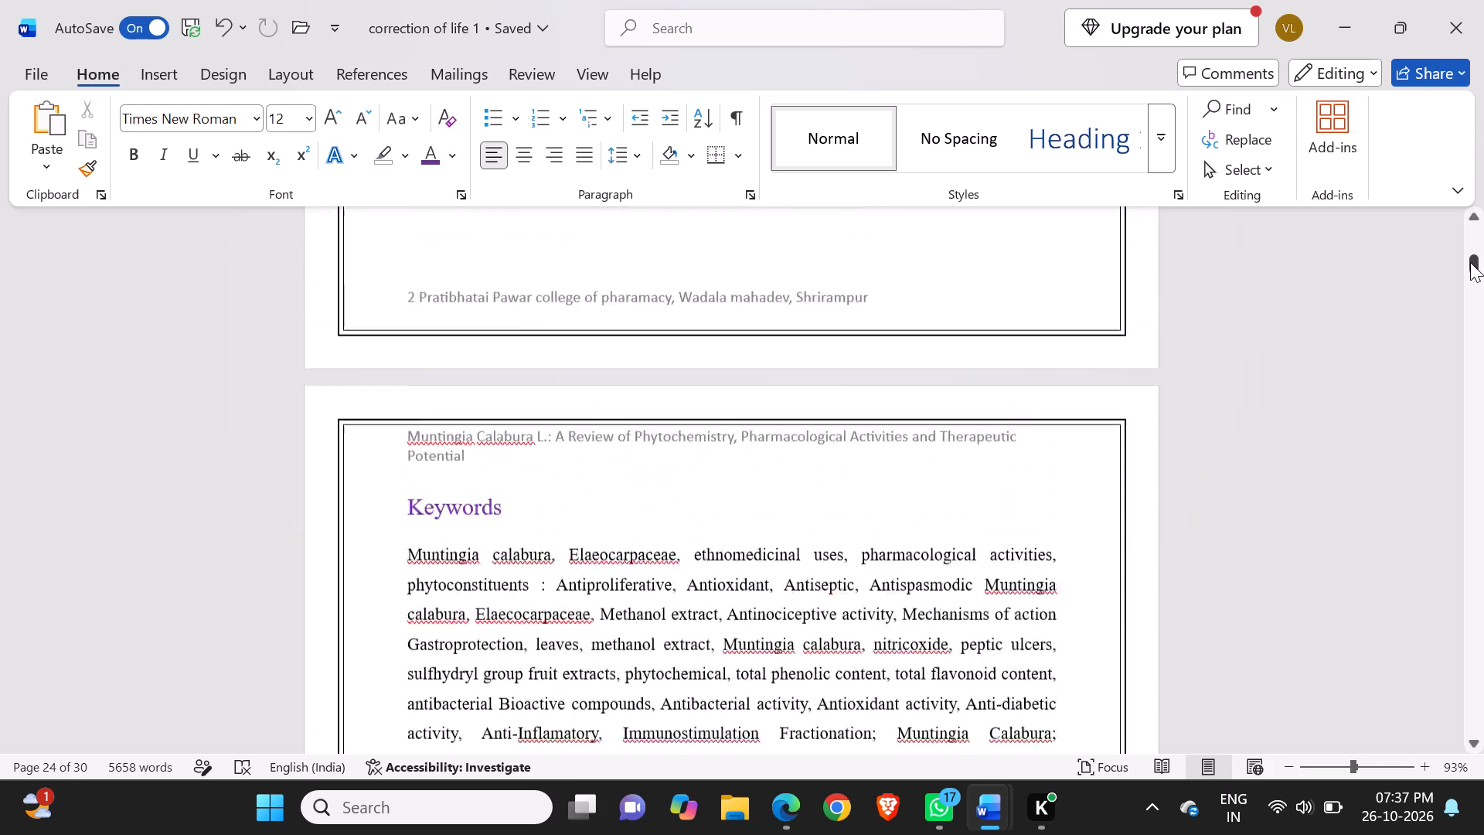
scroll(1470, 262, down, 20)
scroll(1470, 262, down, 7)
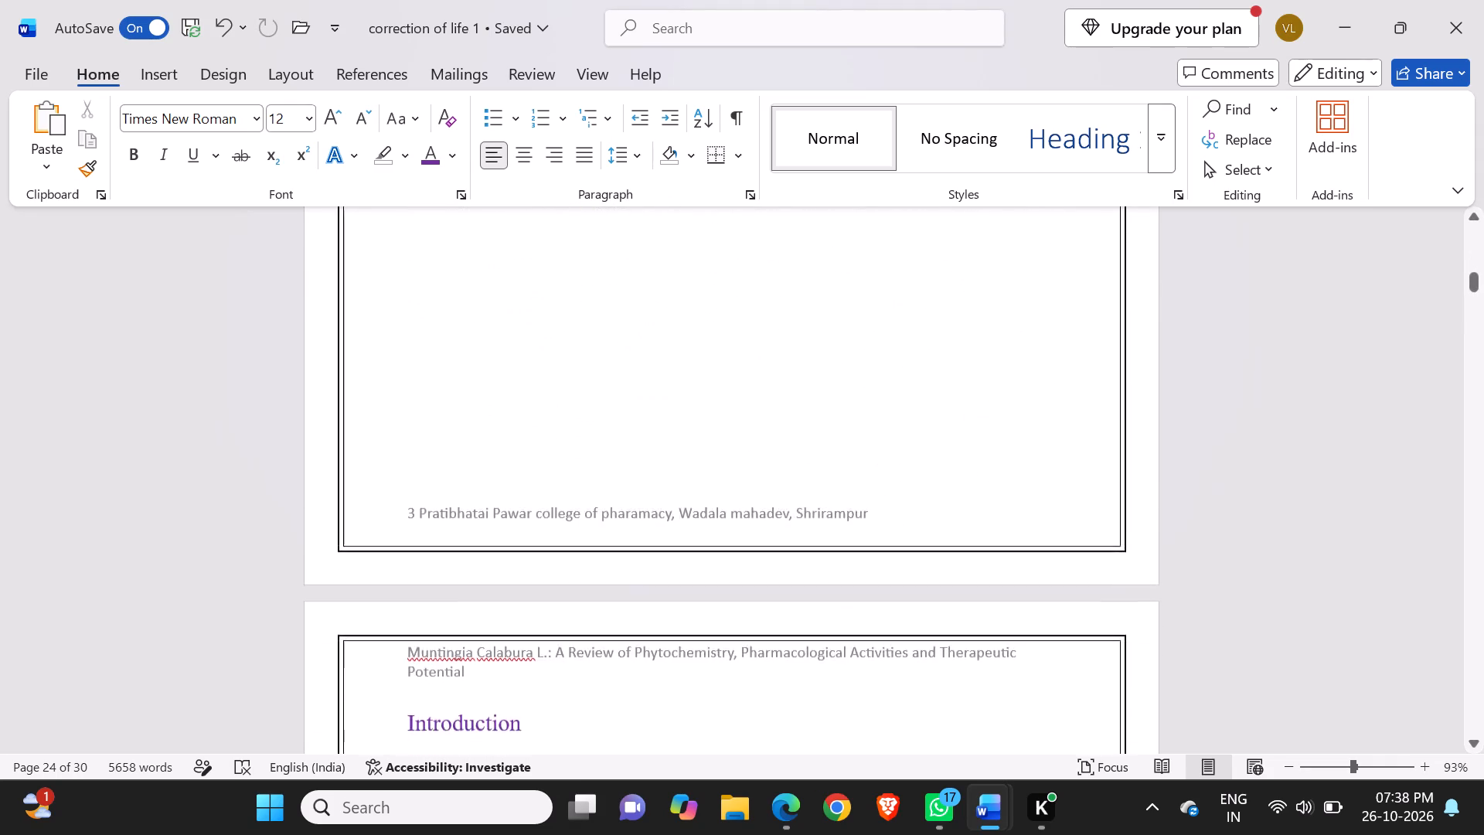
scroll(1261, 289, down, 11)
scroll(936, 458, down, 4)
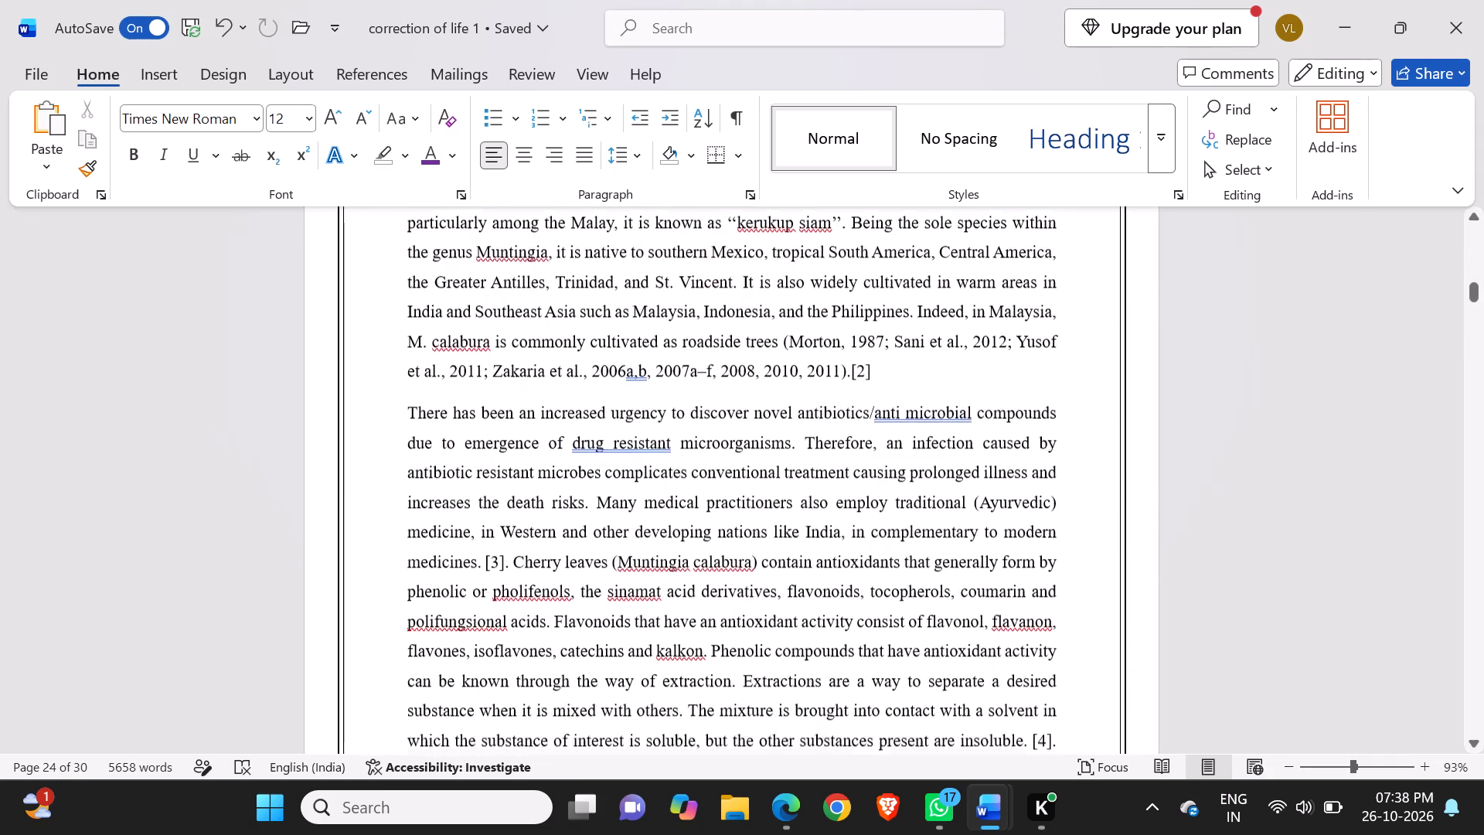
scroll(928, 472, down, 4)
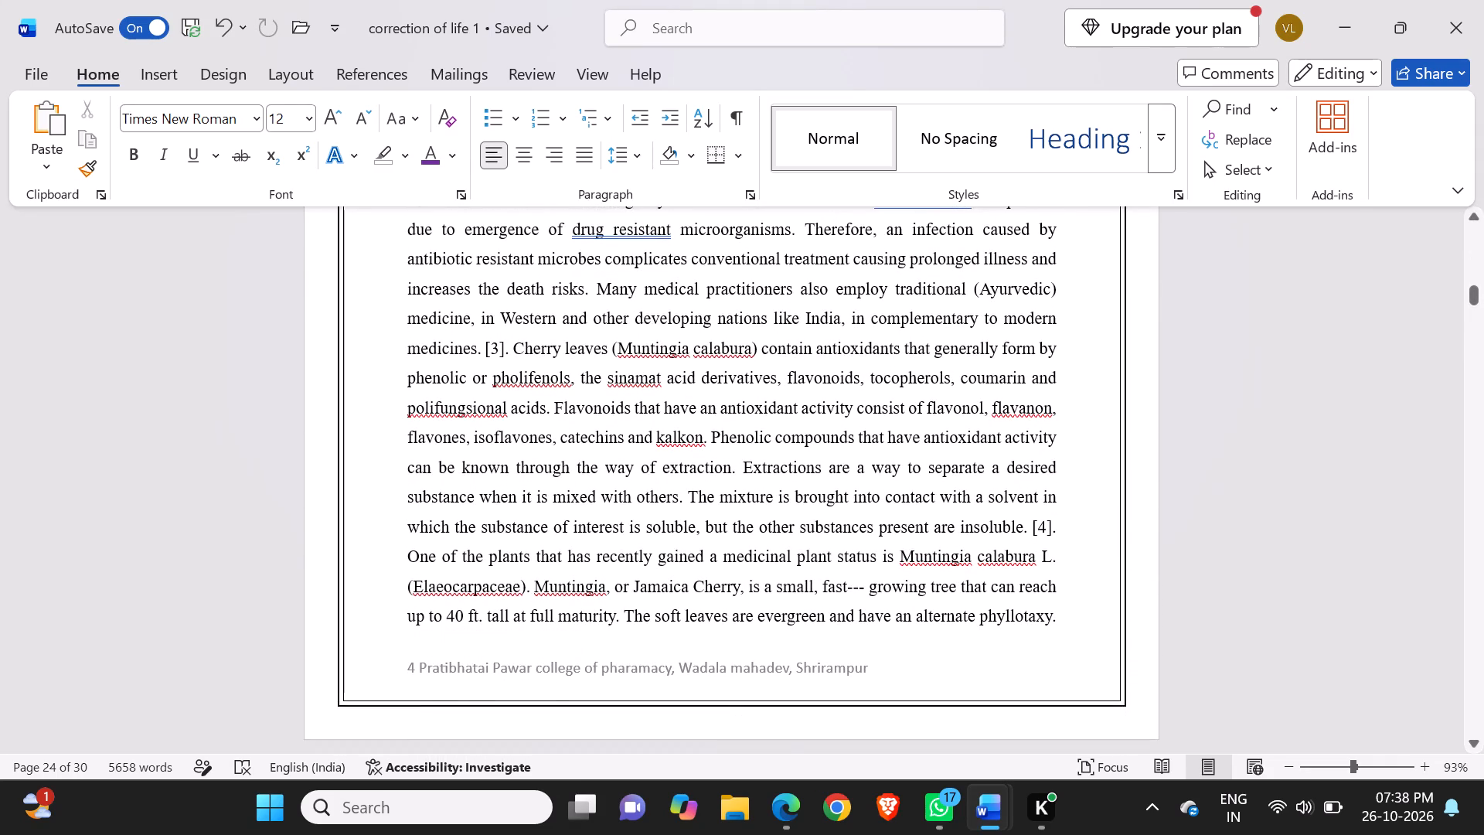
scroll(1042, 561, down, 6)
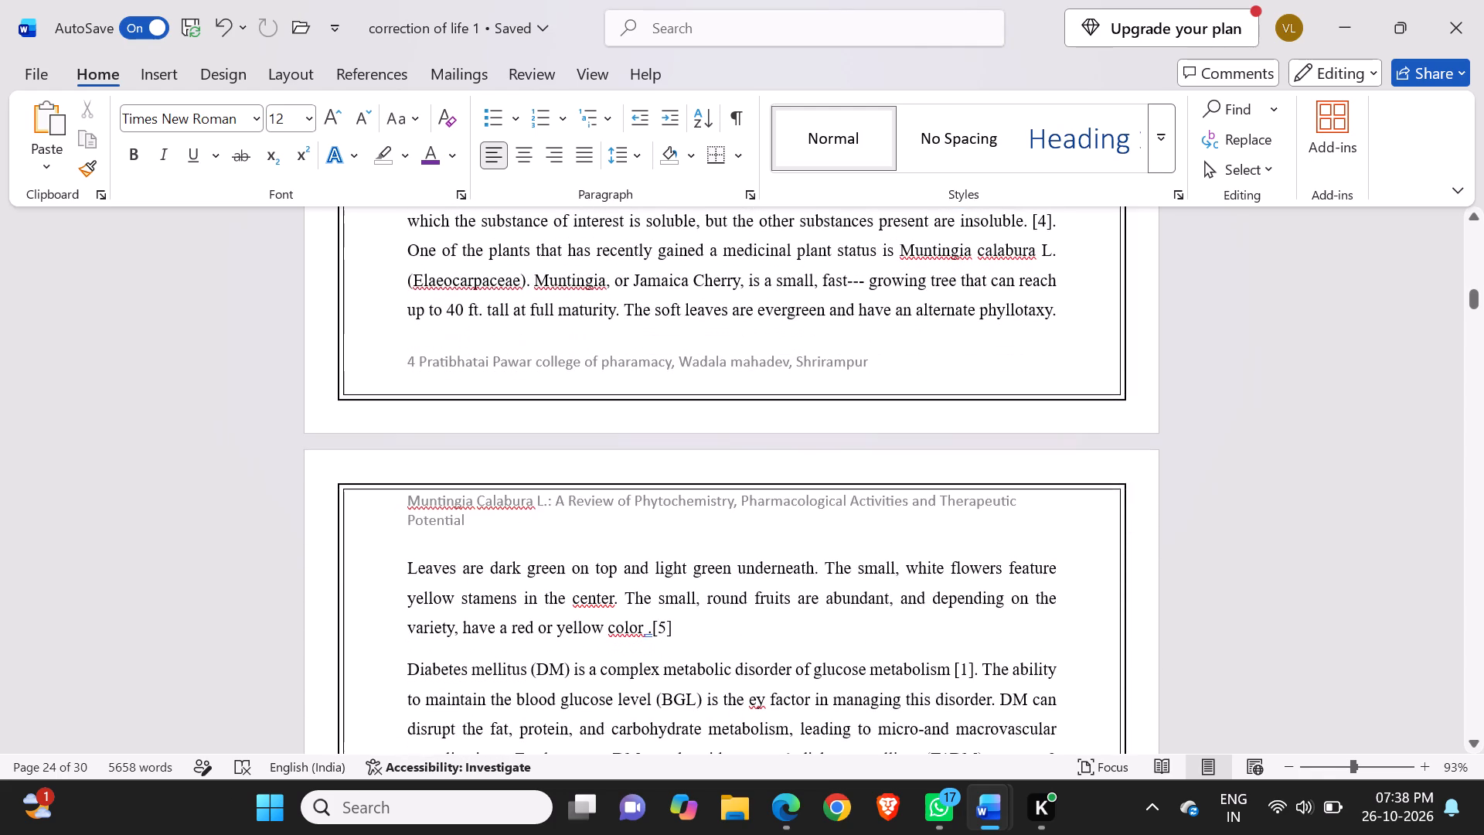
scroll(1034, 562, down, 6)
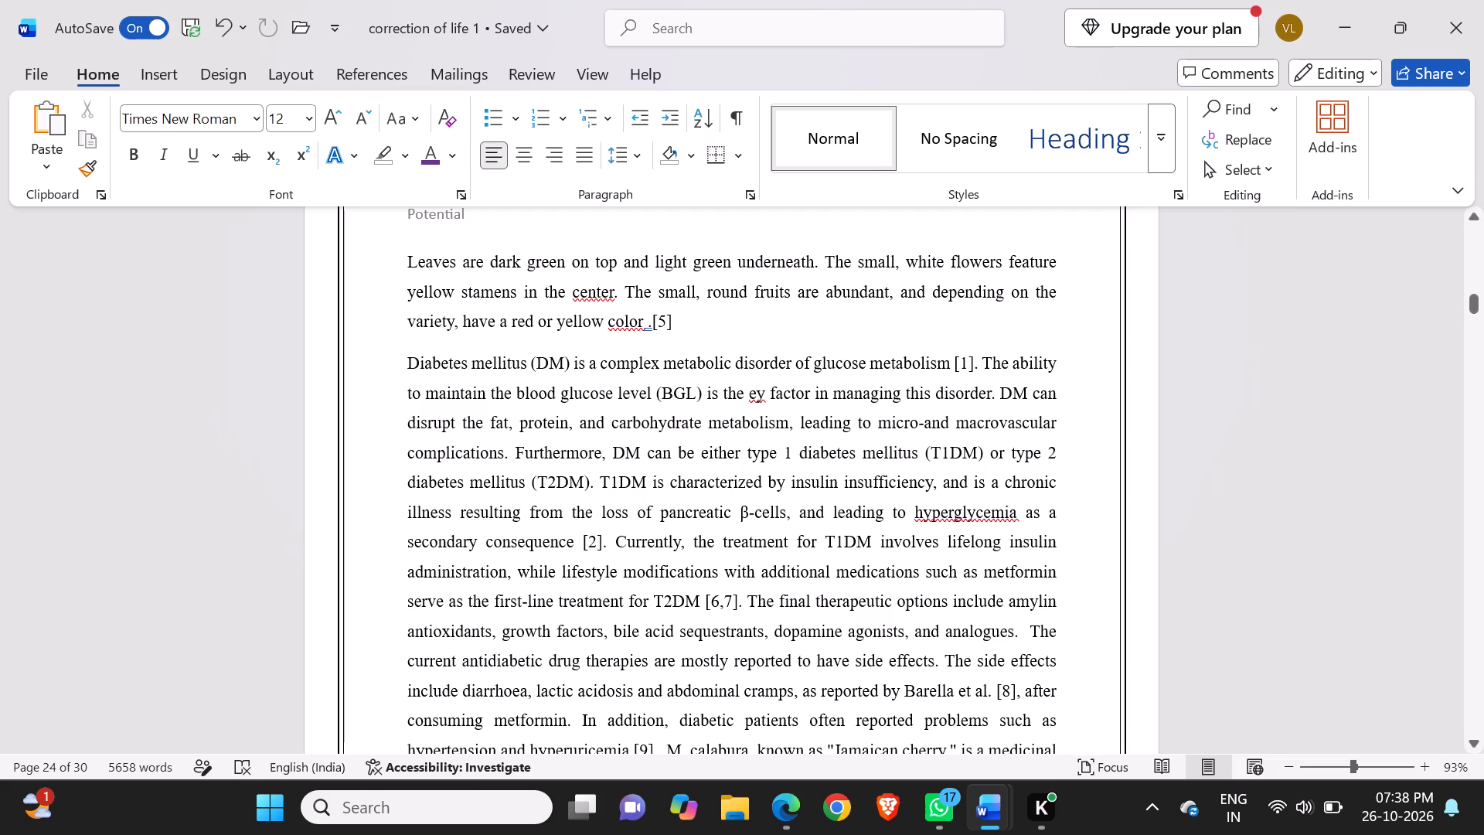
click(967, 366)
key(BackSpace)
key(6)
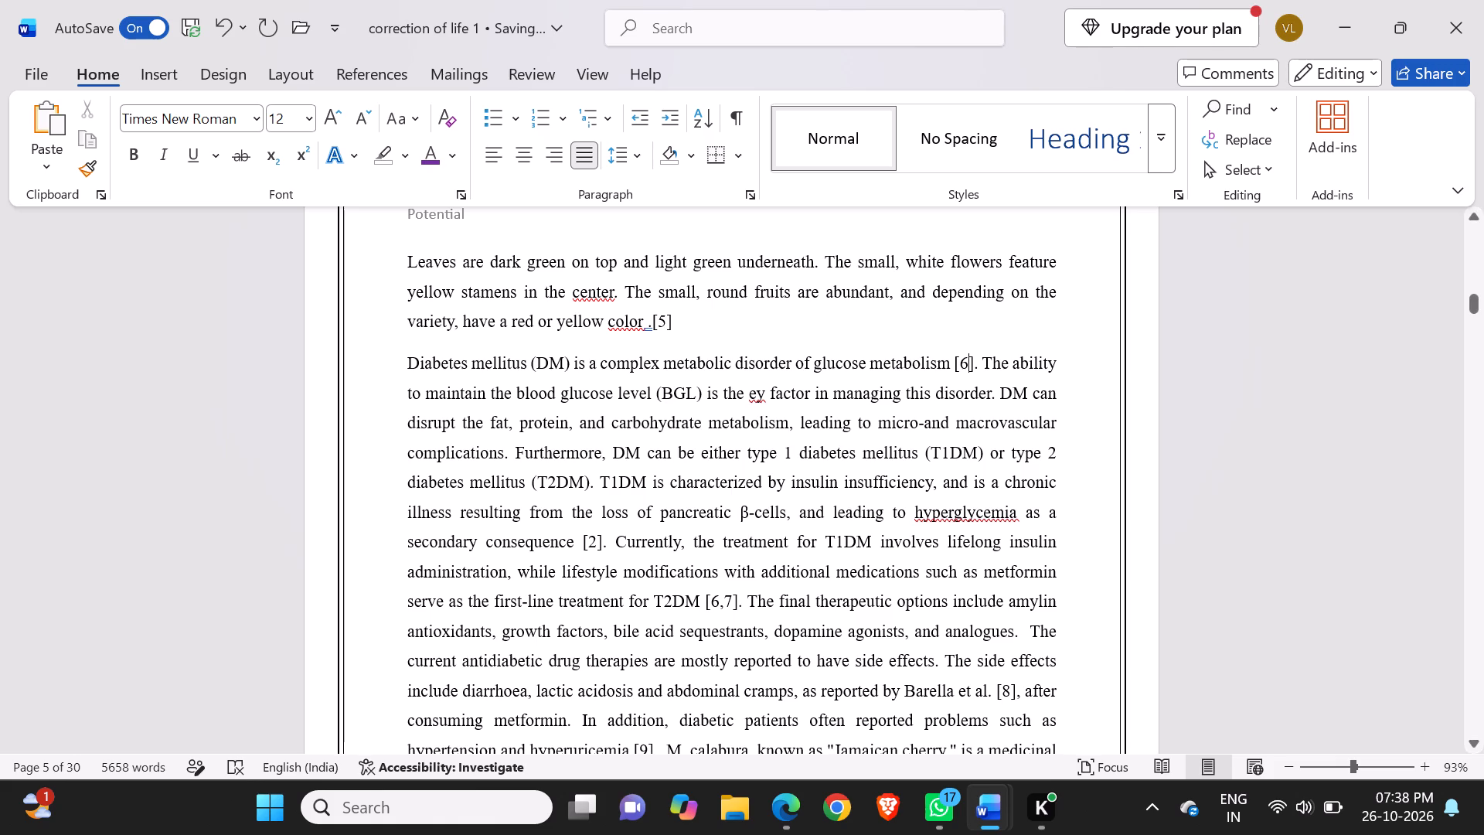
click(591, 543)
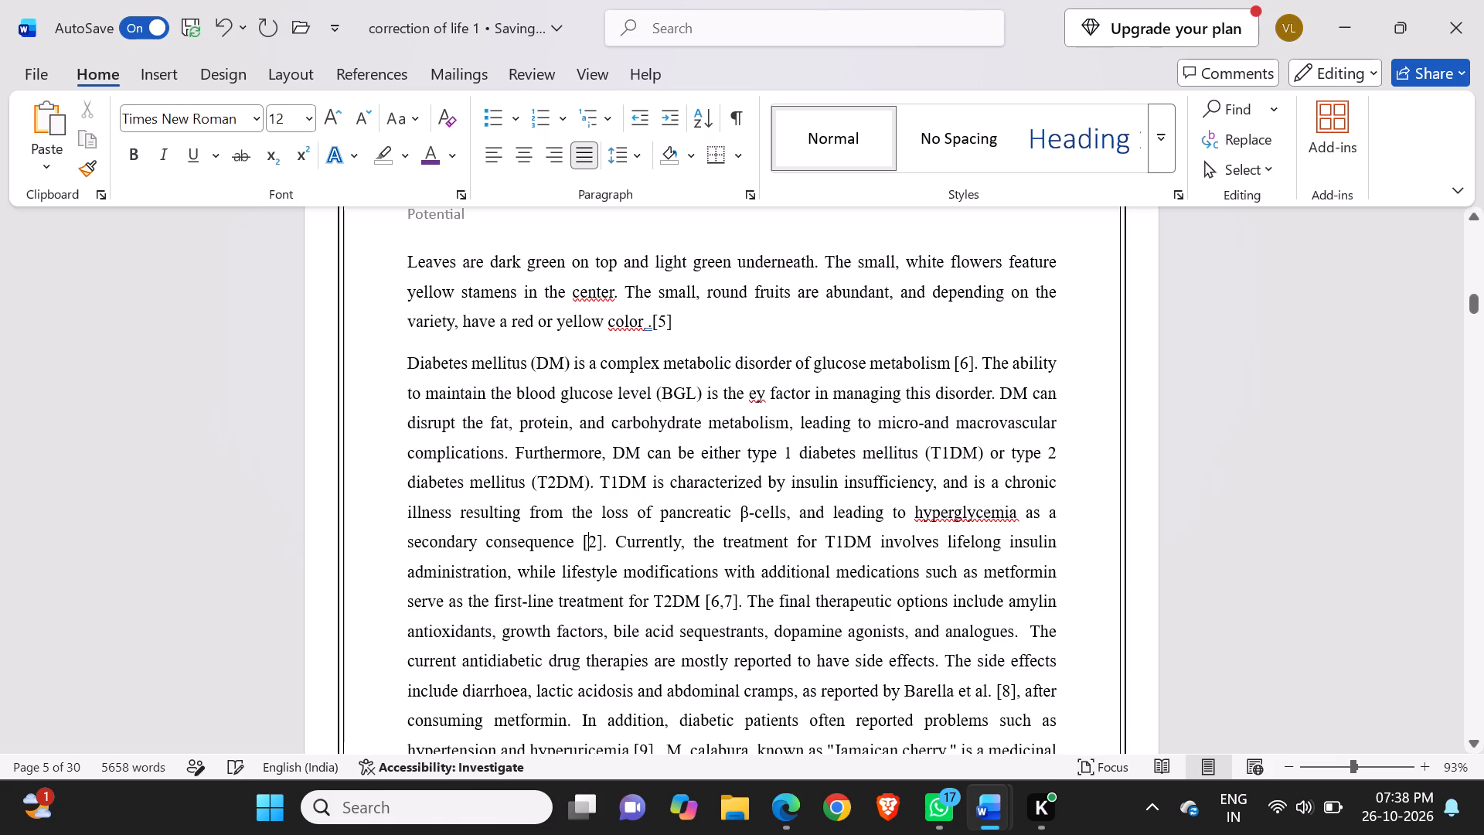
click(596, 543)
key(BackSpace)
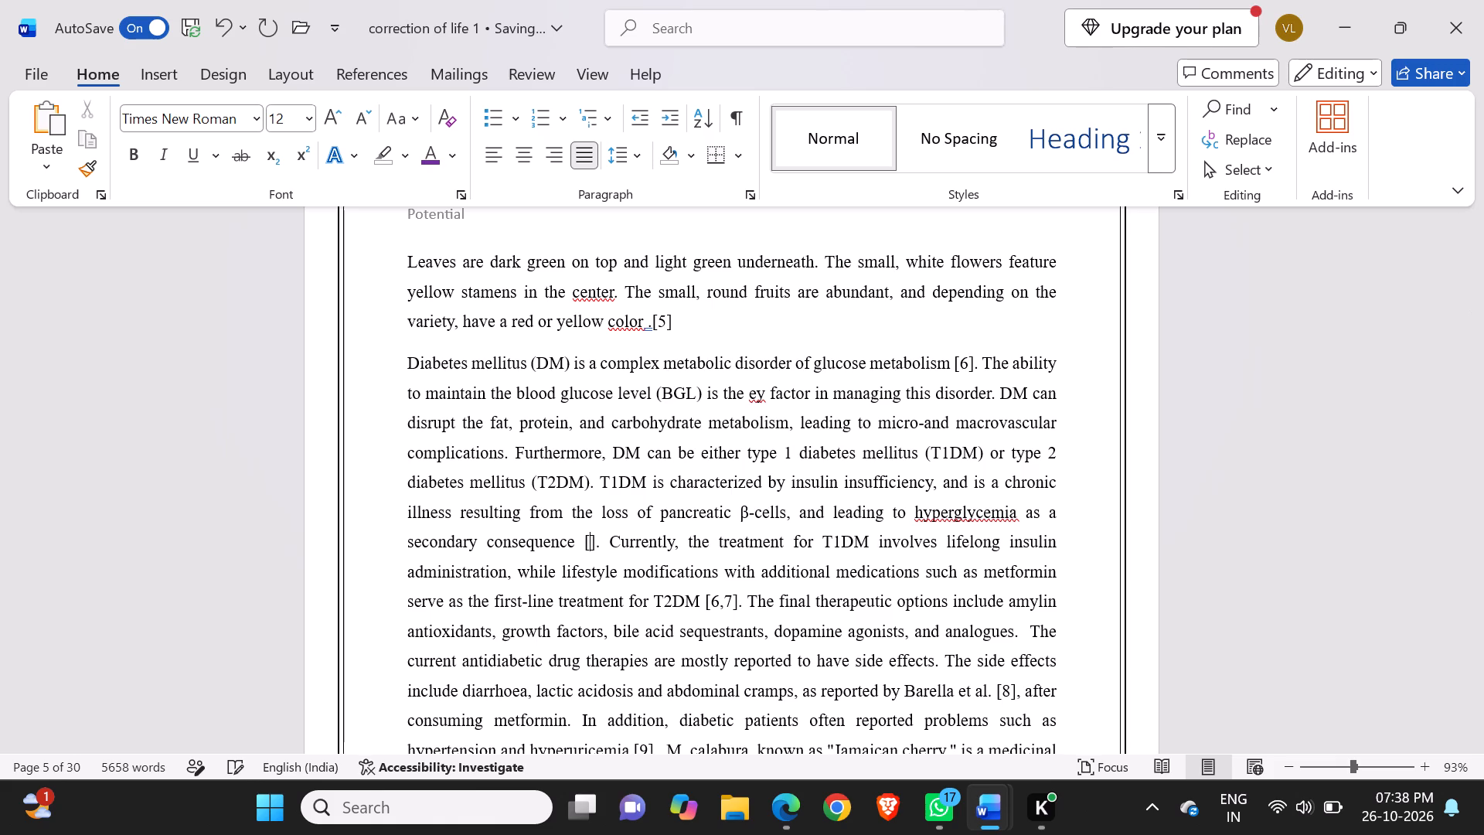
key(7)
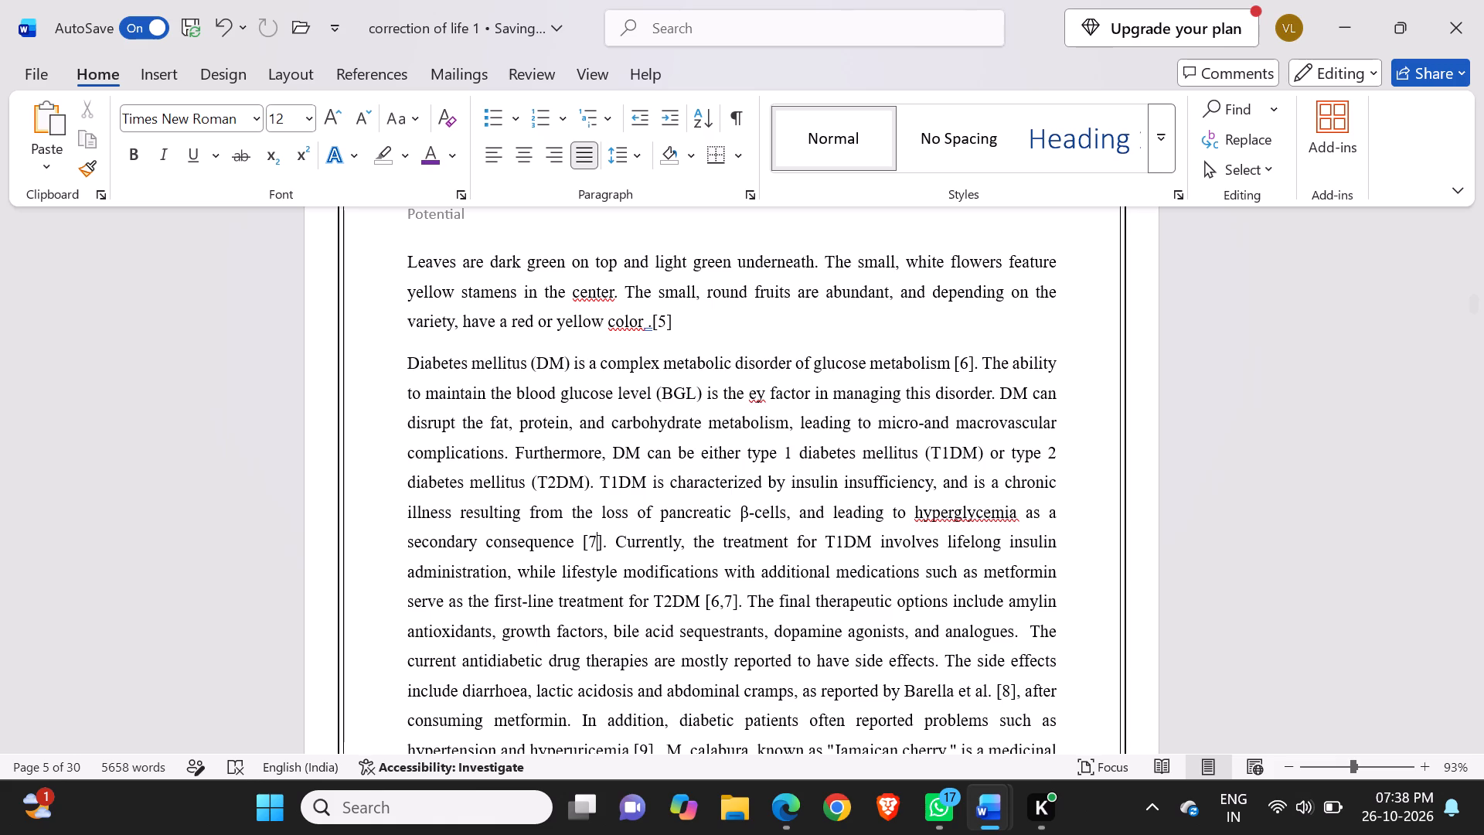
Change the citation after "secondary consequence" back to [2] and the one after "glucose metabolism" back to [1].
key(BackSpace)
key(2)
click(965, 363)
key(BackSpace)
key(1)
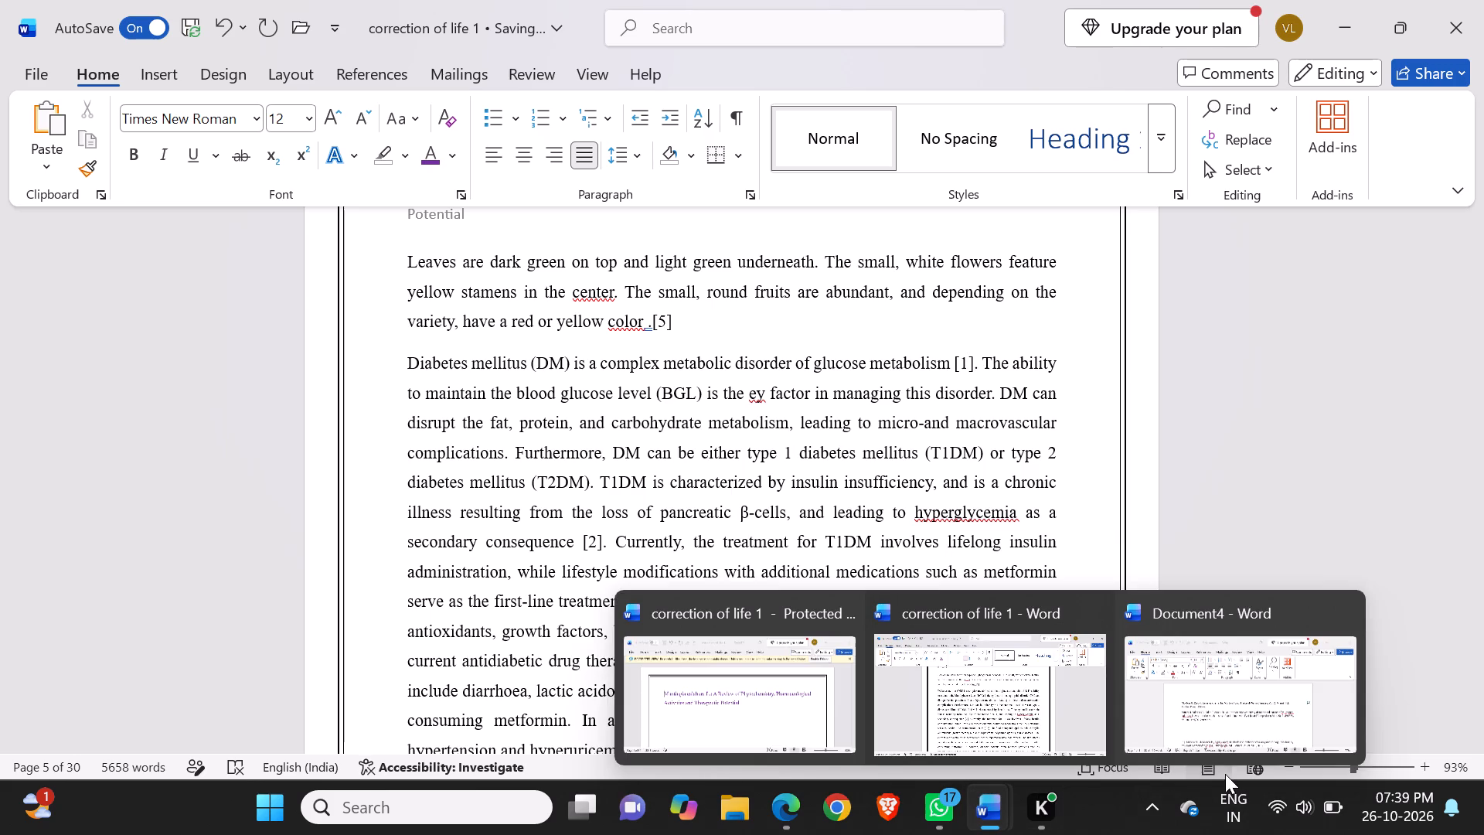
In Document4, copy all references from the [1] Kazeem entry through the end of the document.
click(1237, 721)
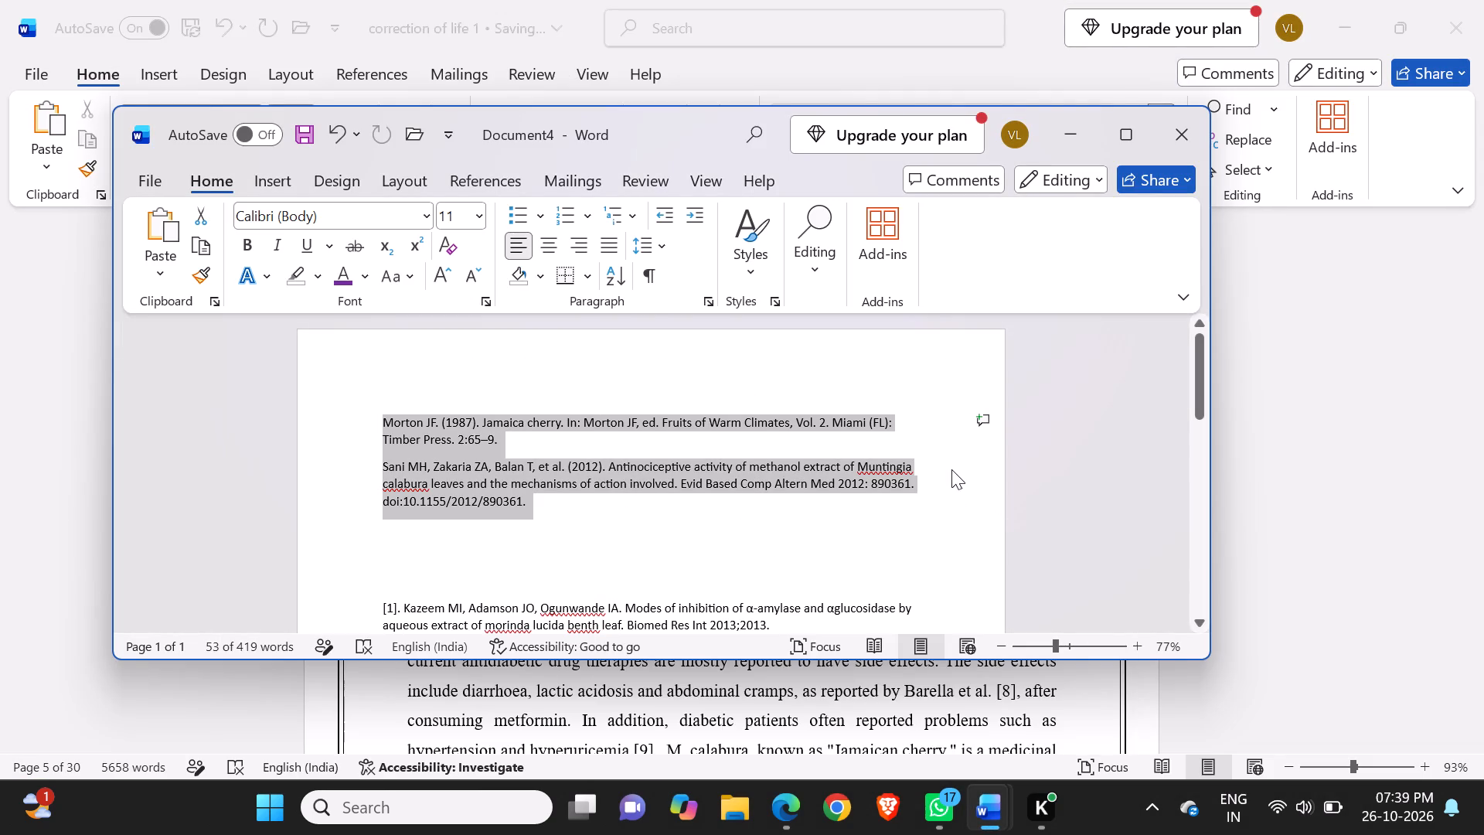
scroll(950, 467, down, 5)
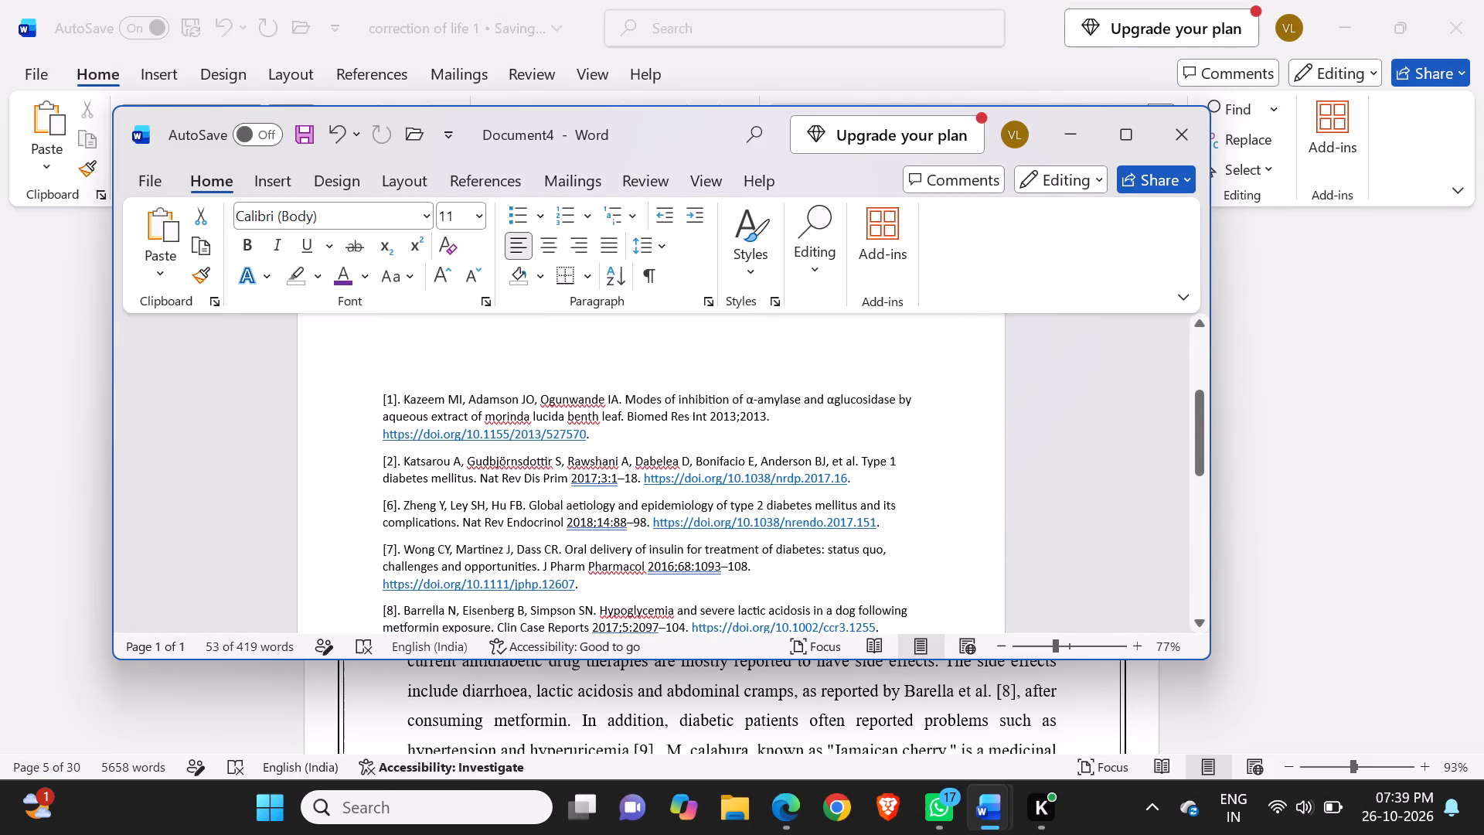
scroll(437, 345, down, 1)
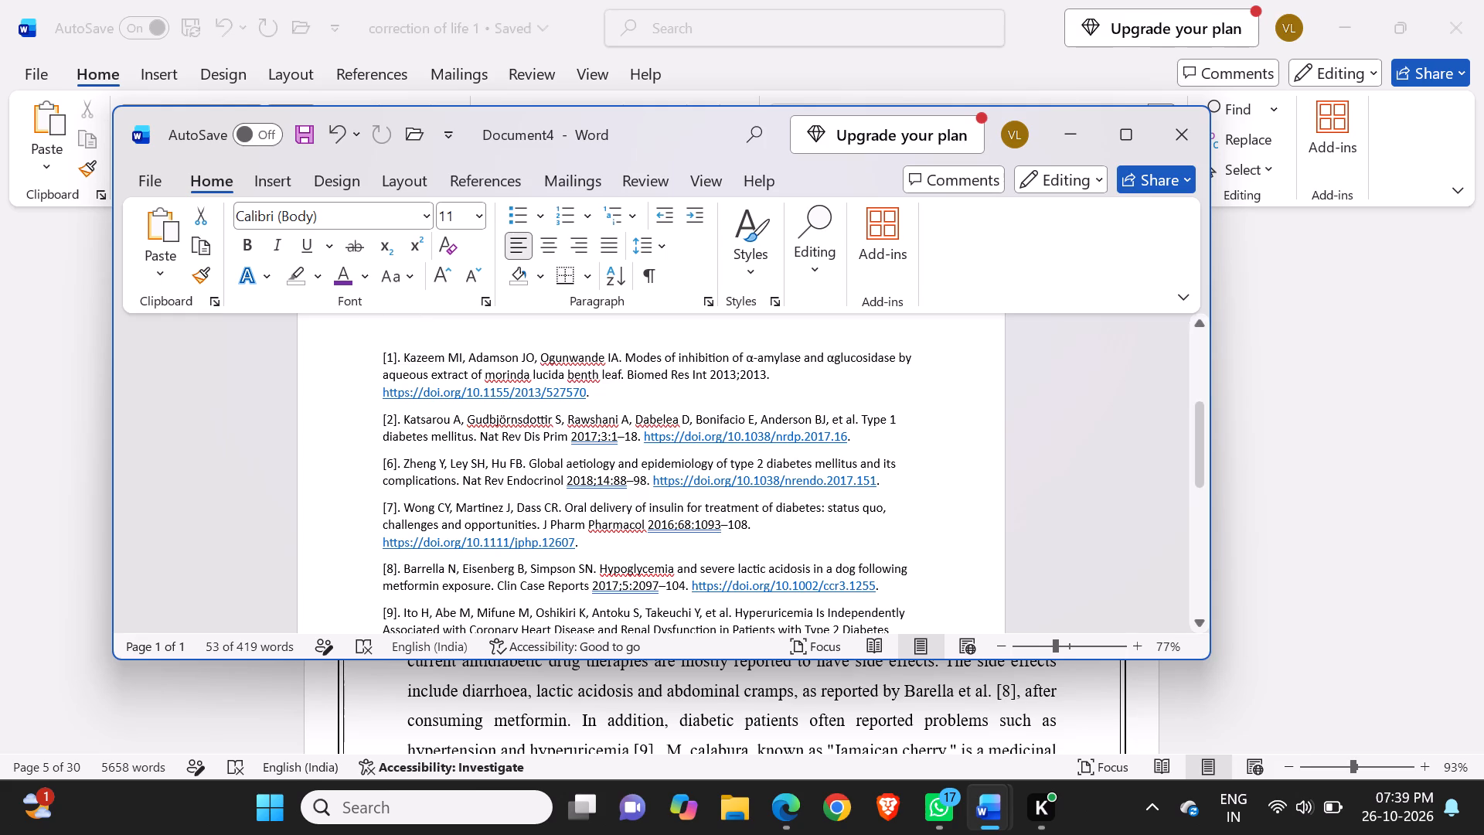
drag(379, 354, 490, 472)
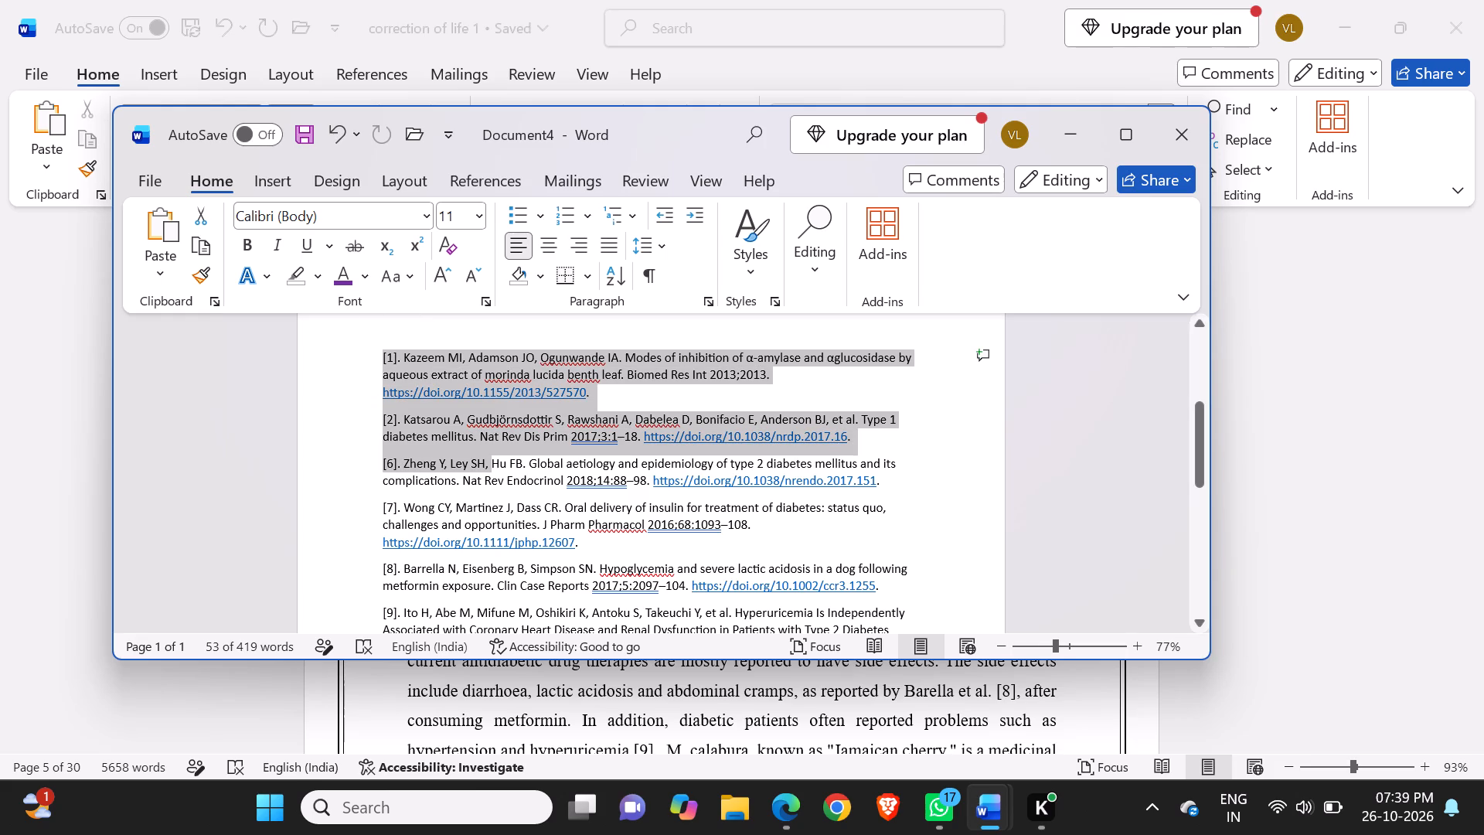
drag(490, 472, 604, 651)
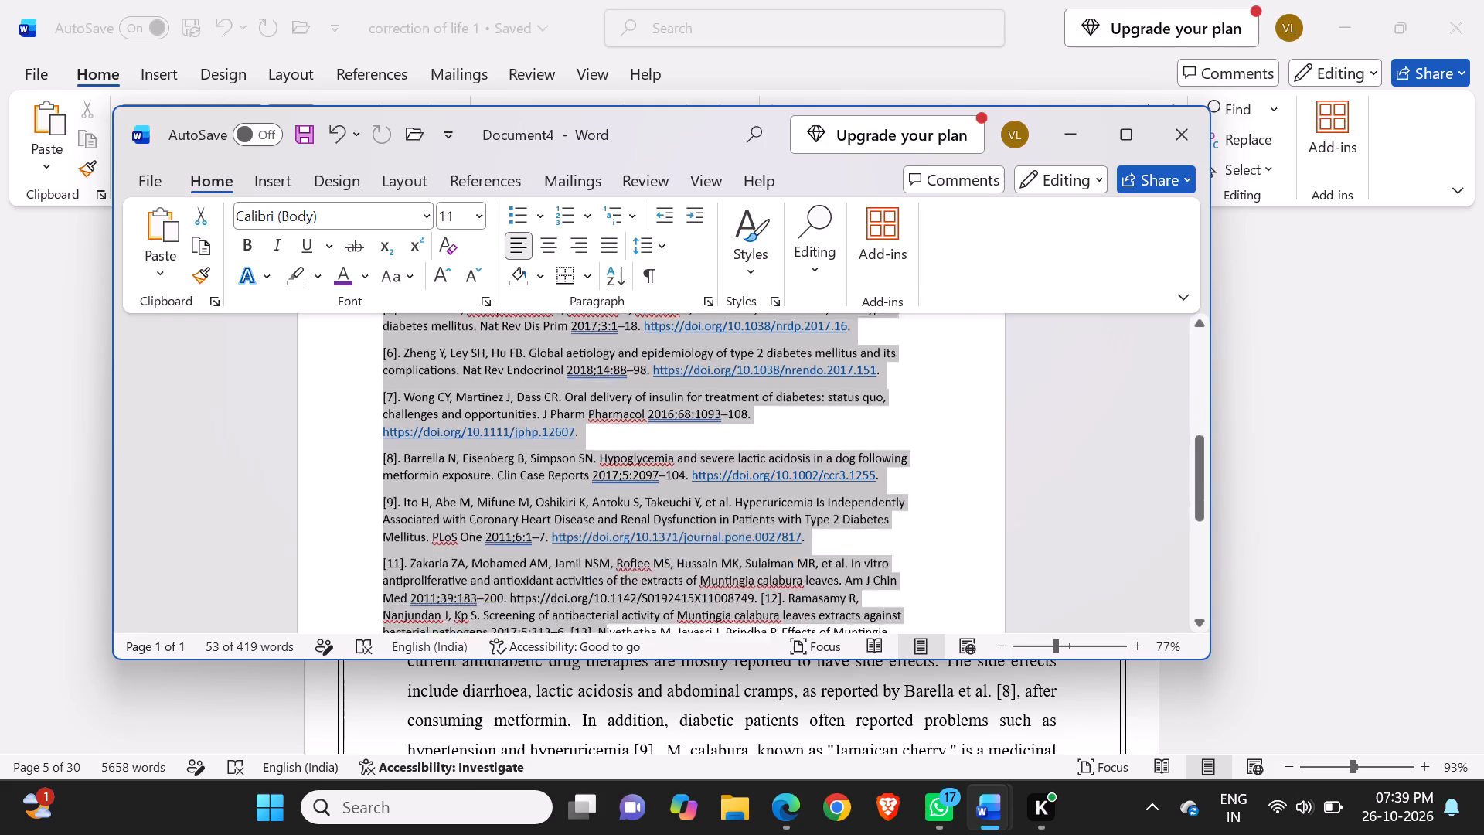
drag(604, 651, 645, 564)
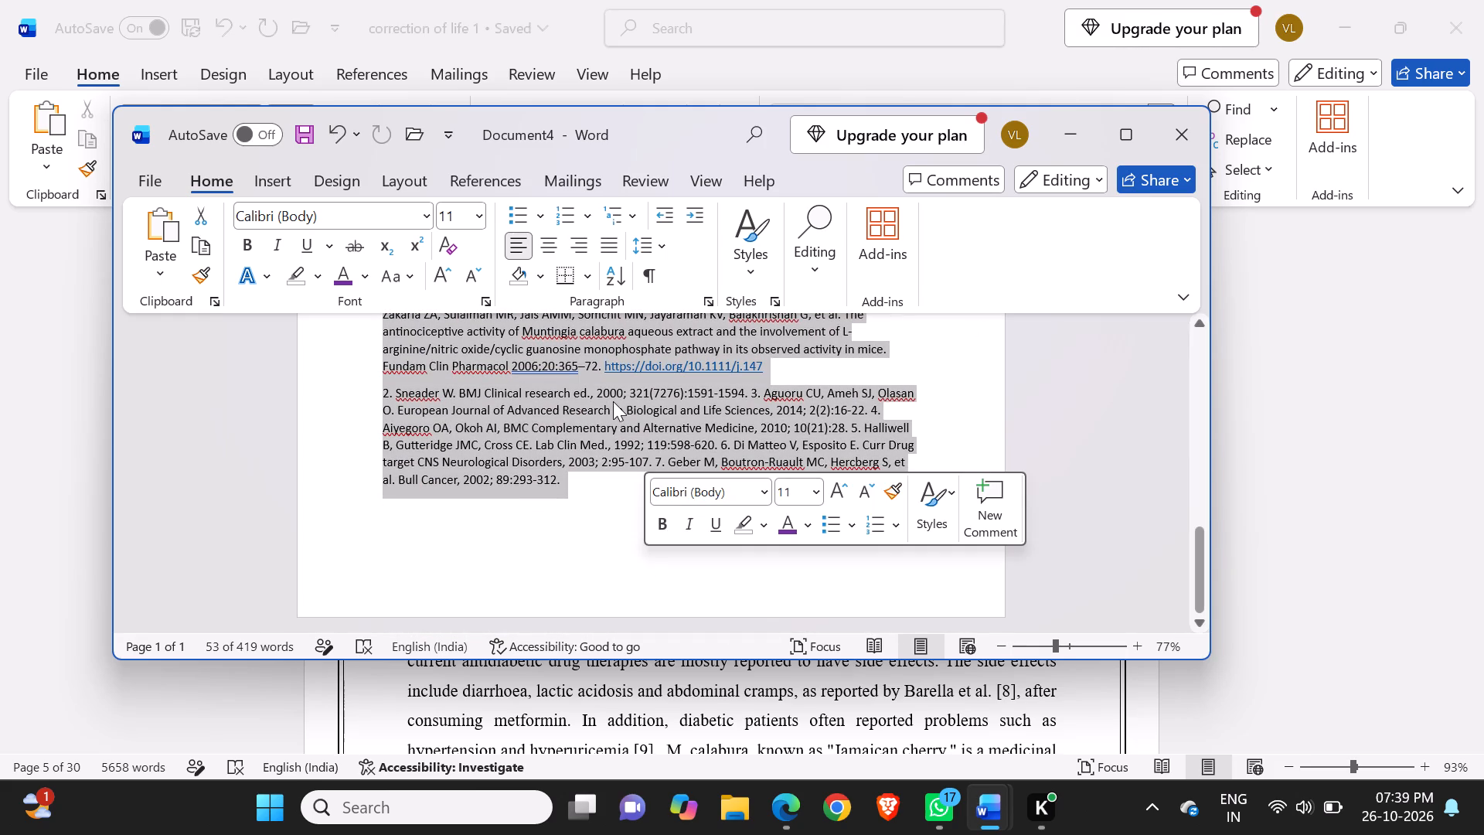
right_click(609, 399)
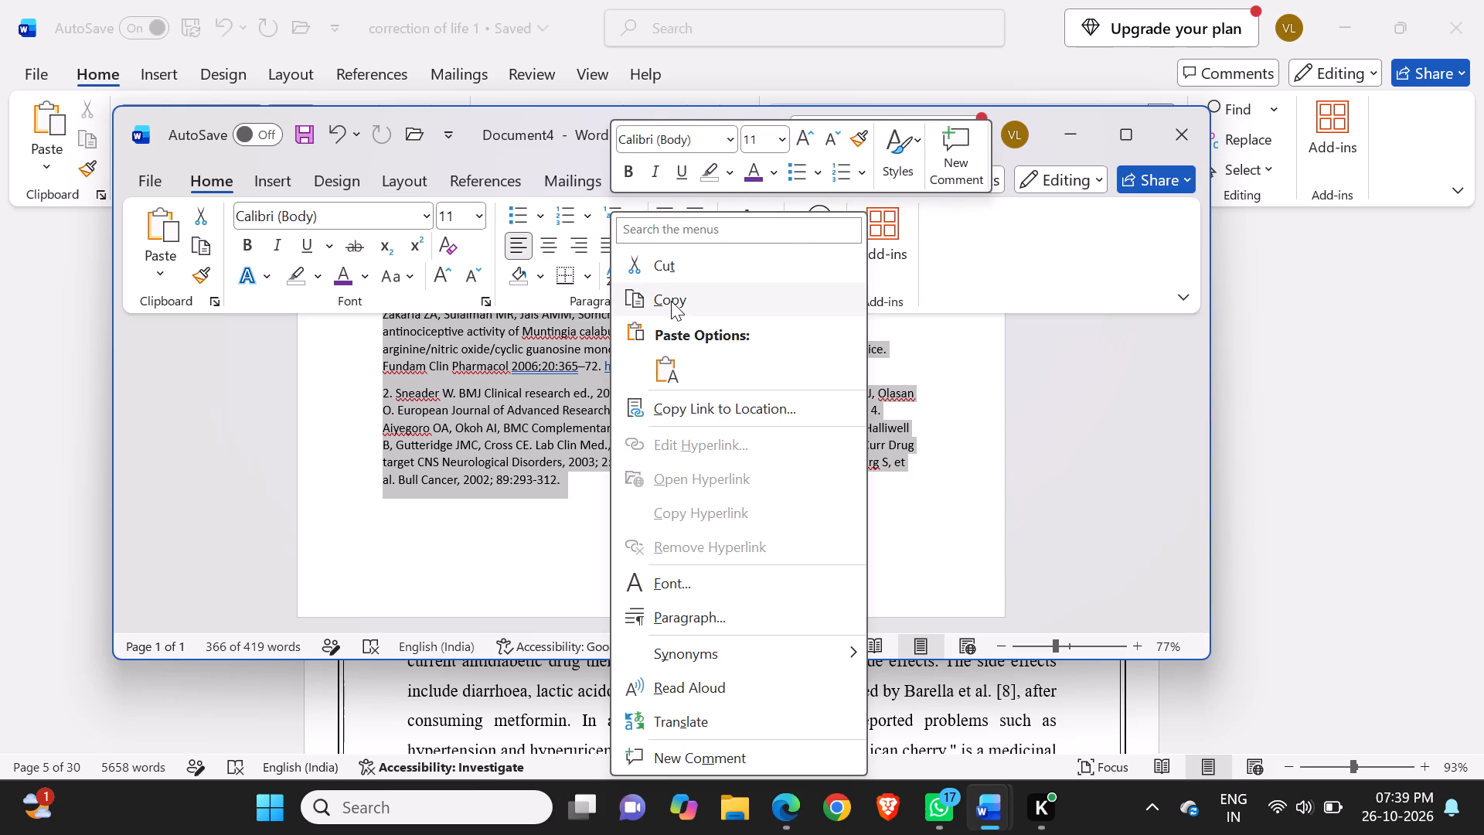
click(669, 301)
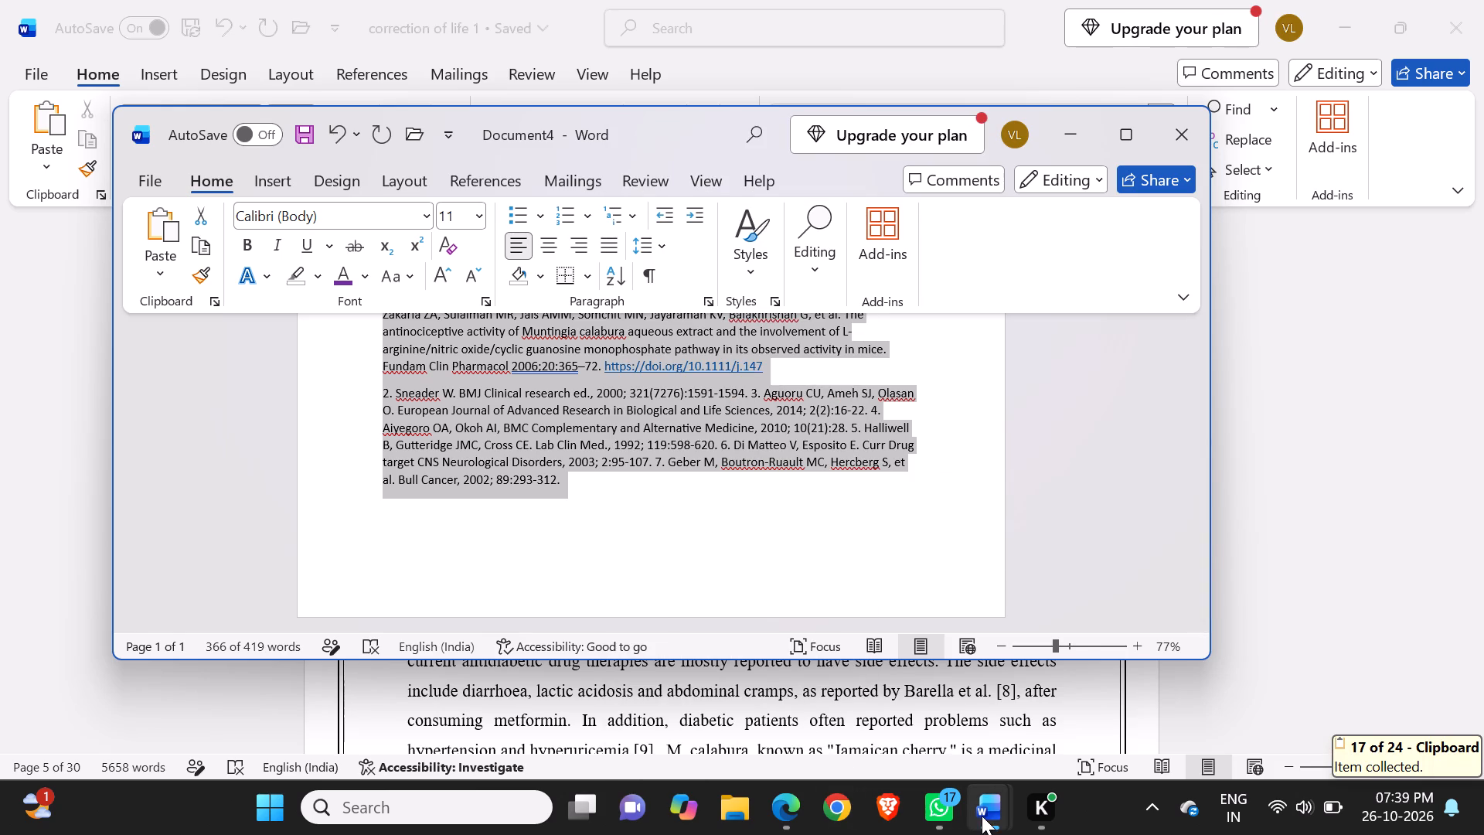
Paste the copied references into the correction of life 1 document, on the blank page following reference entry 5.
click(967, 715)
scroll(852, 630, down, 4)
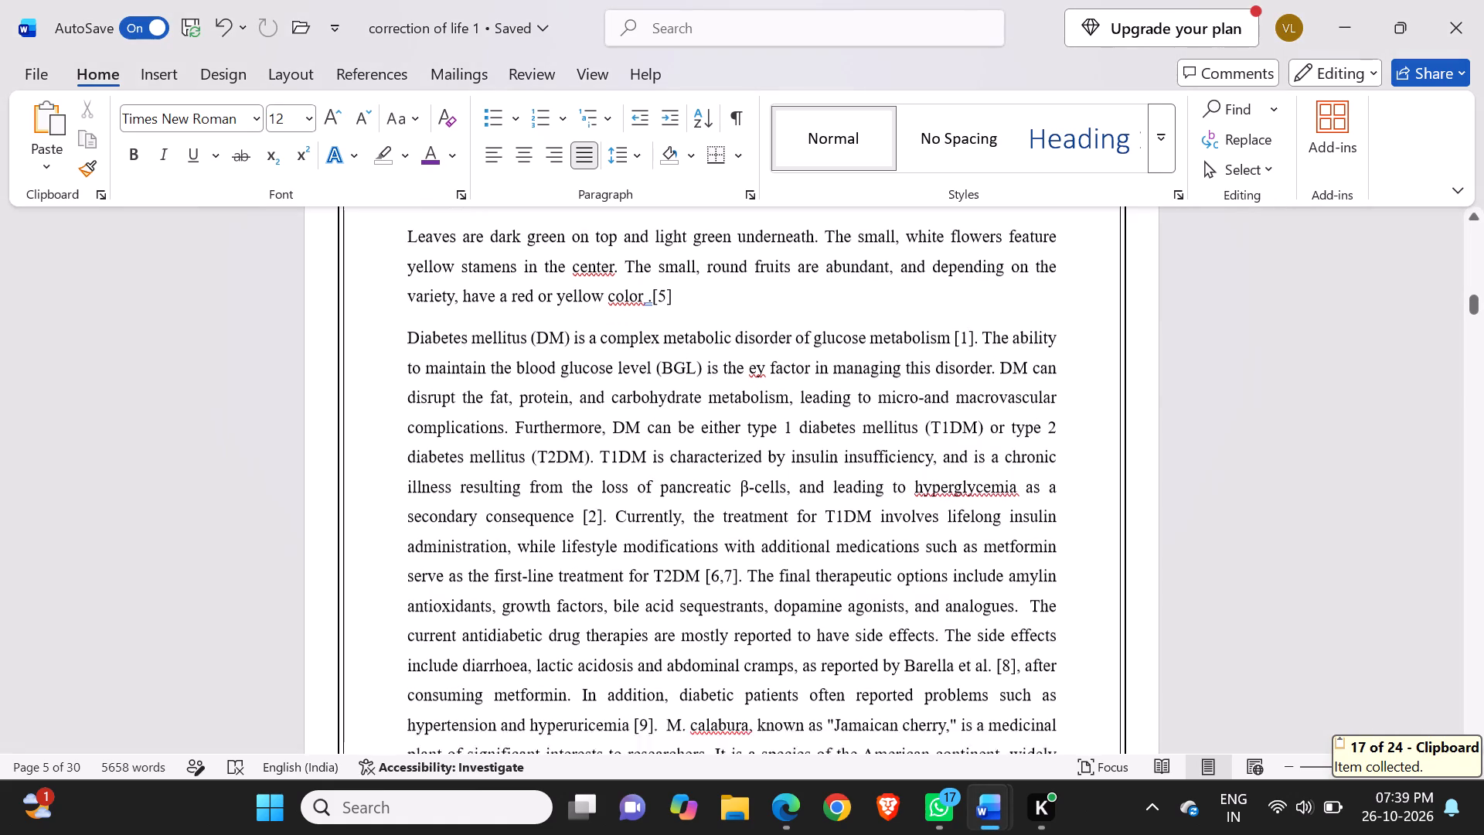
scroll(852, 630, down, 2)
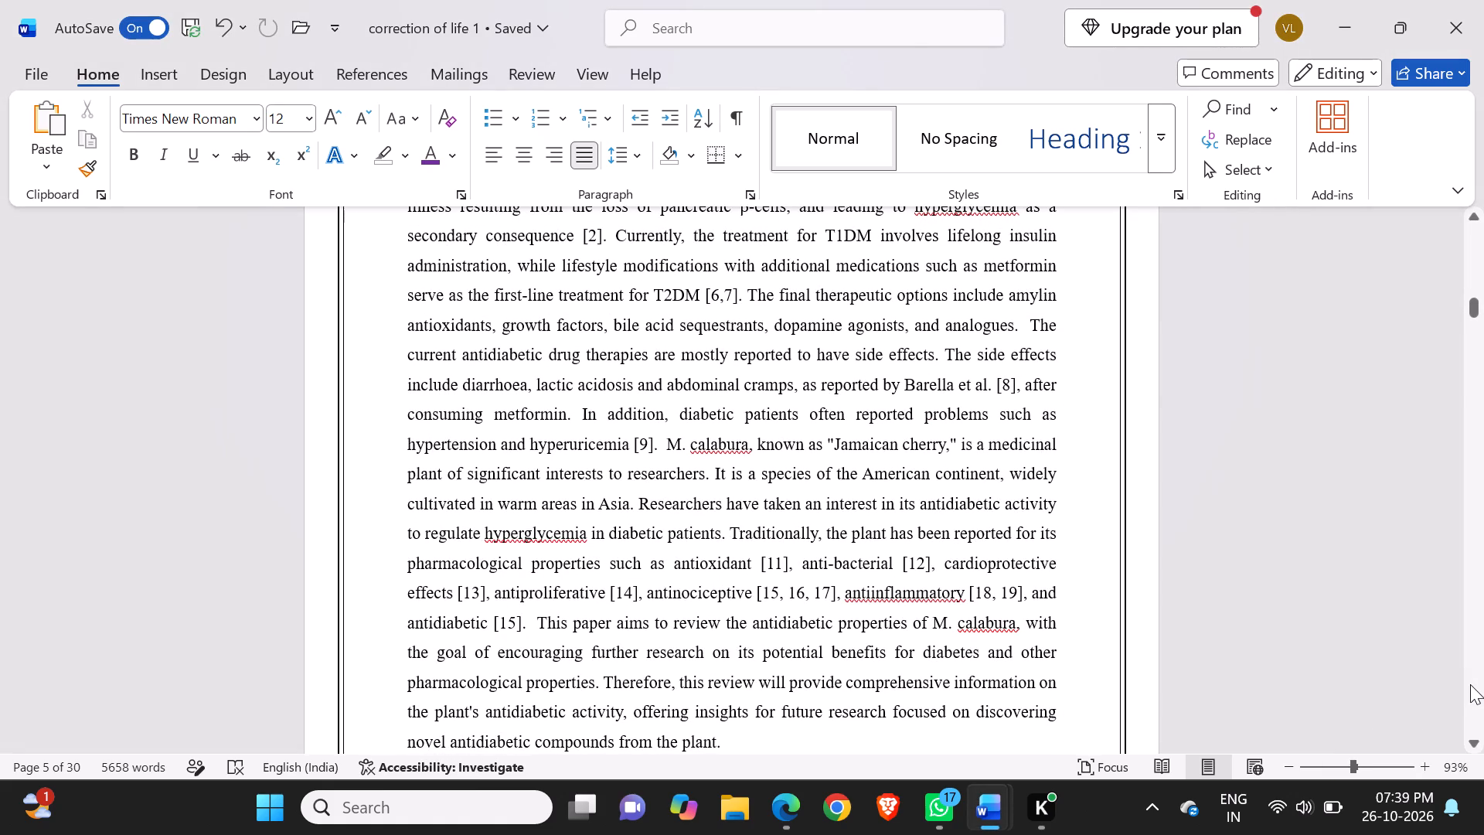
click(1469, 685)
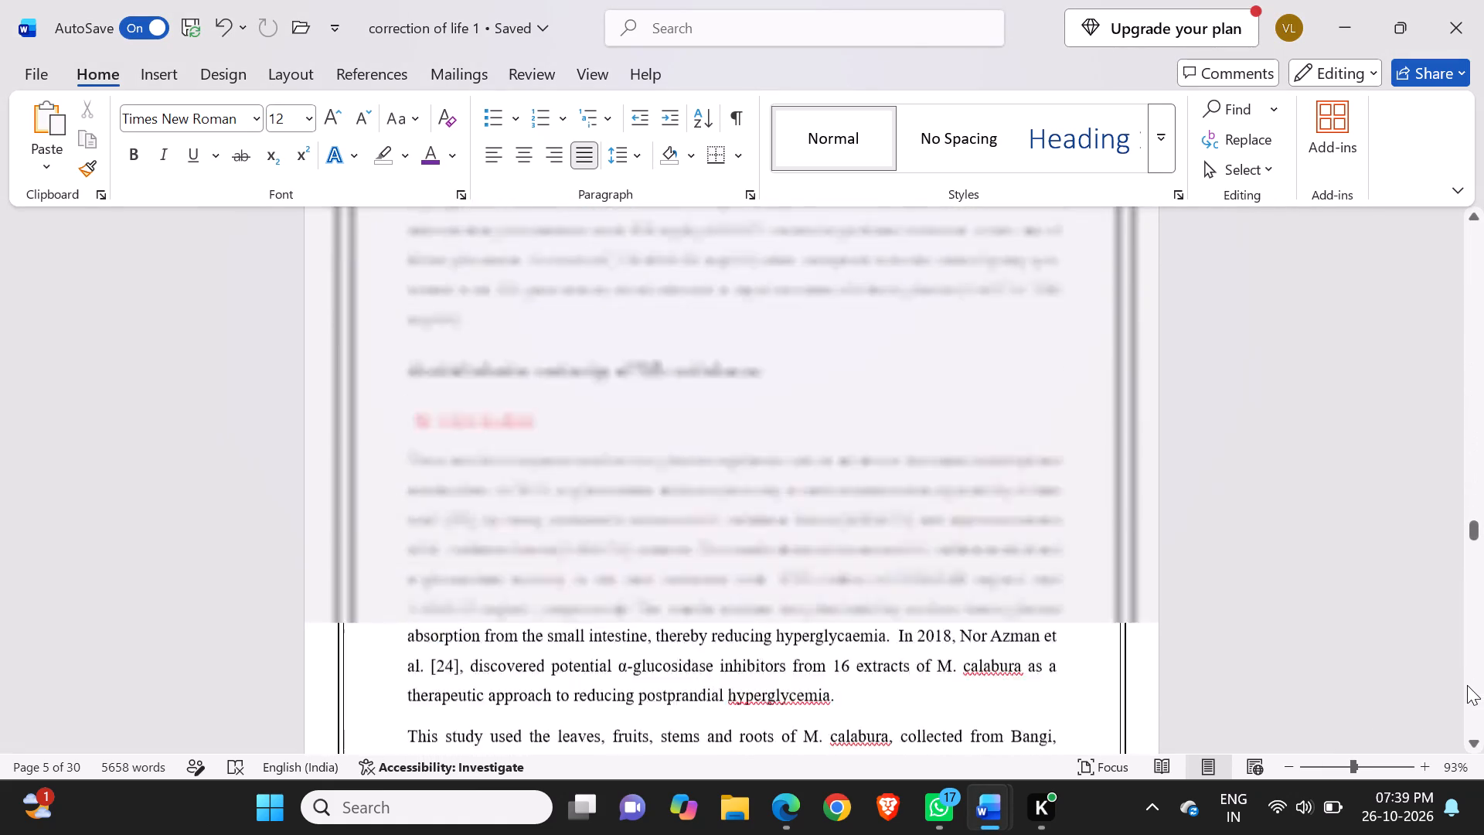
scroll(1466, 686, down, 5)
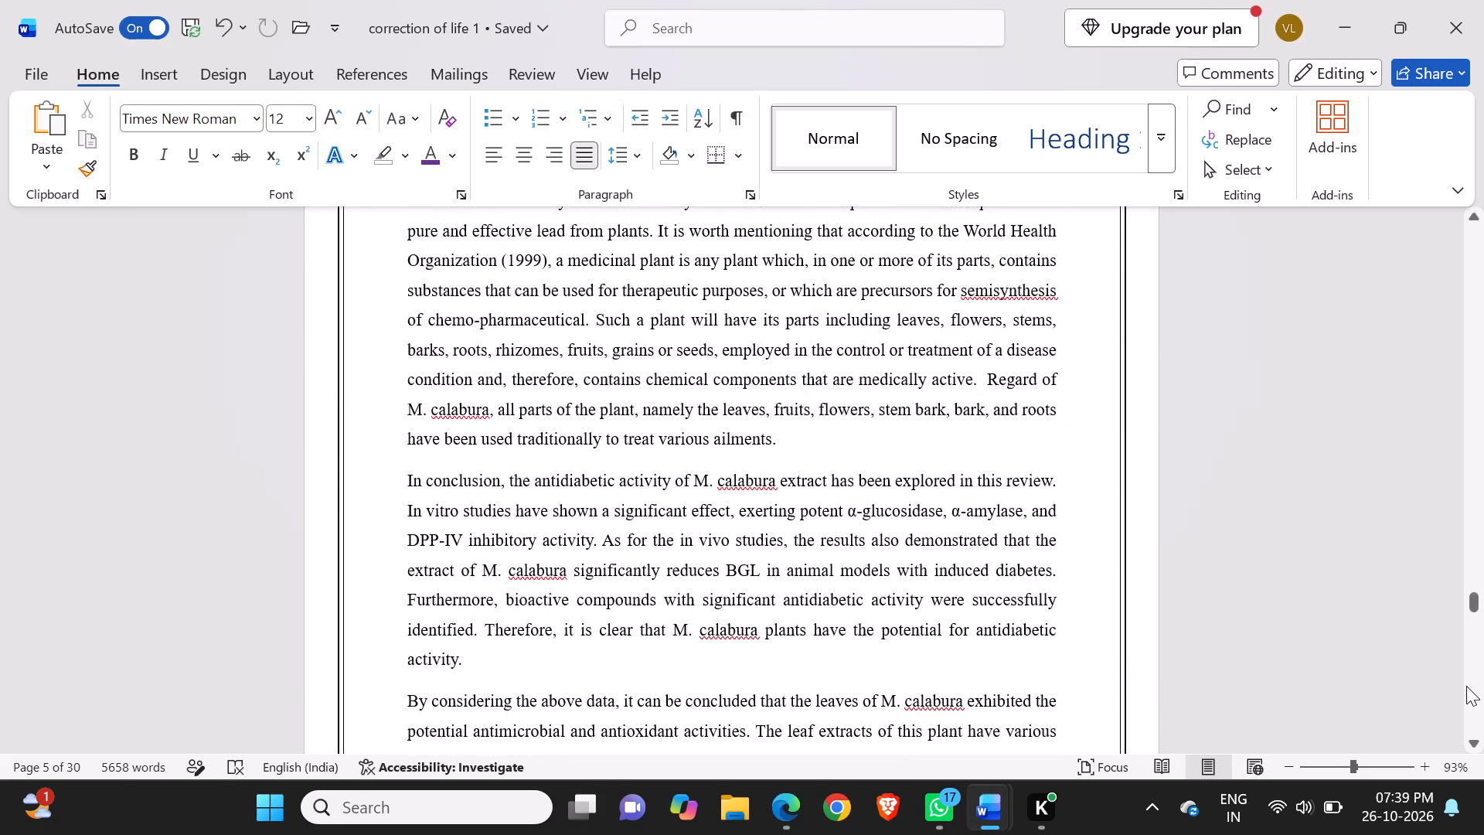
scroll(1466, 686, down, 20)
scroll(1466, 686, down, 16)
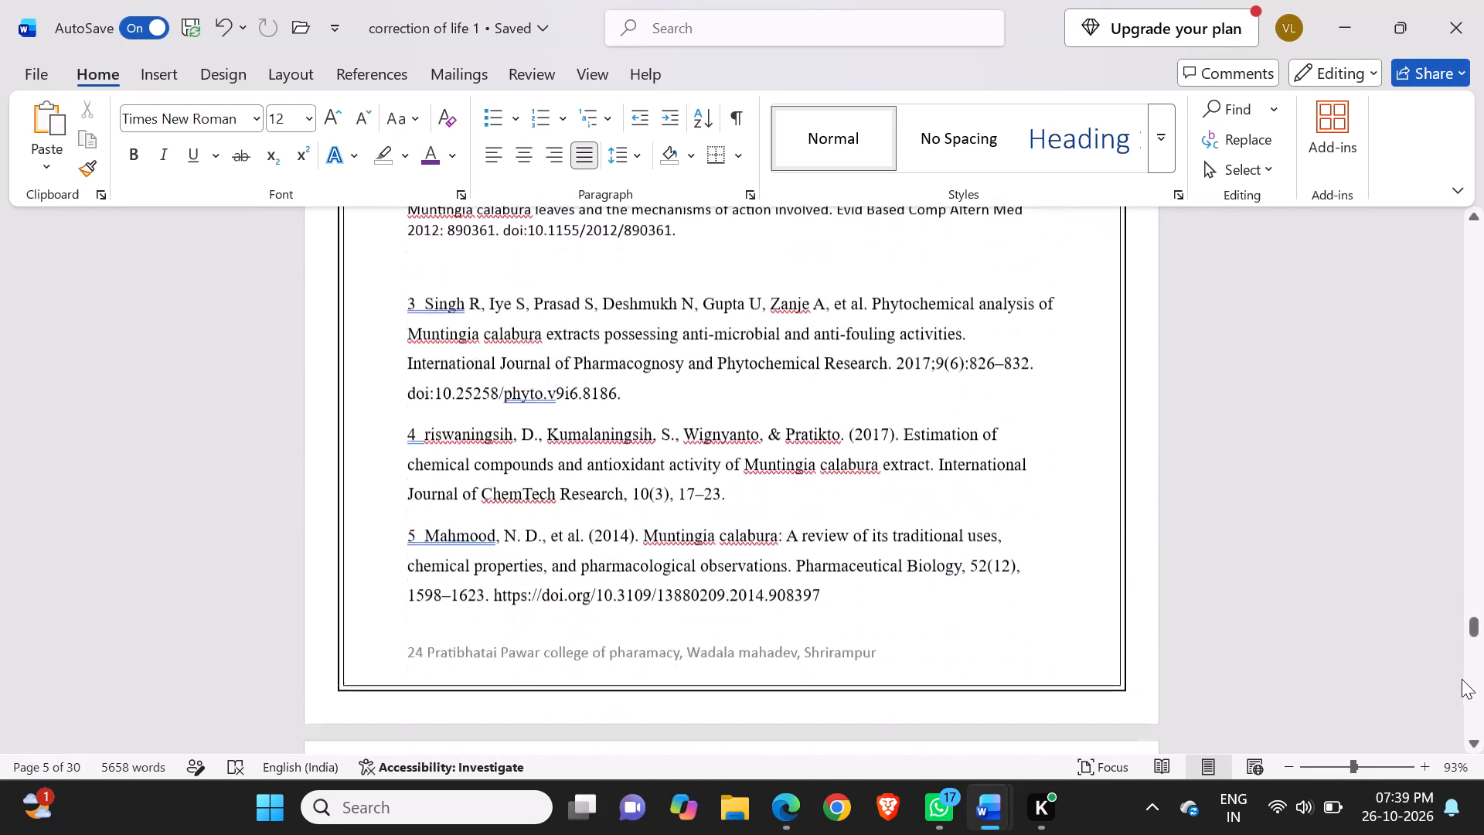
scroll(1462, 679, down, 5)
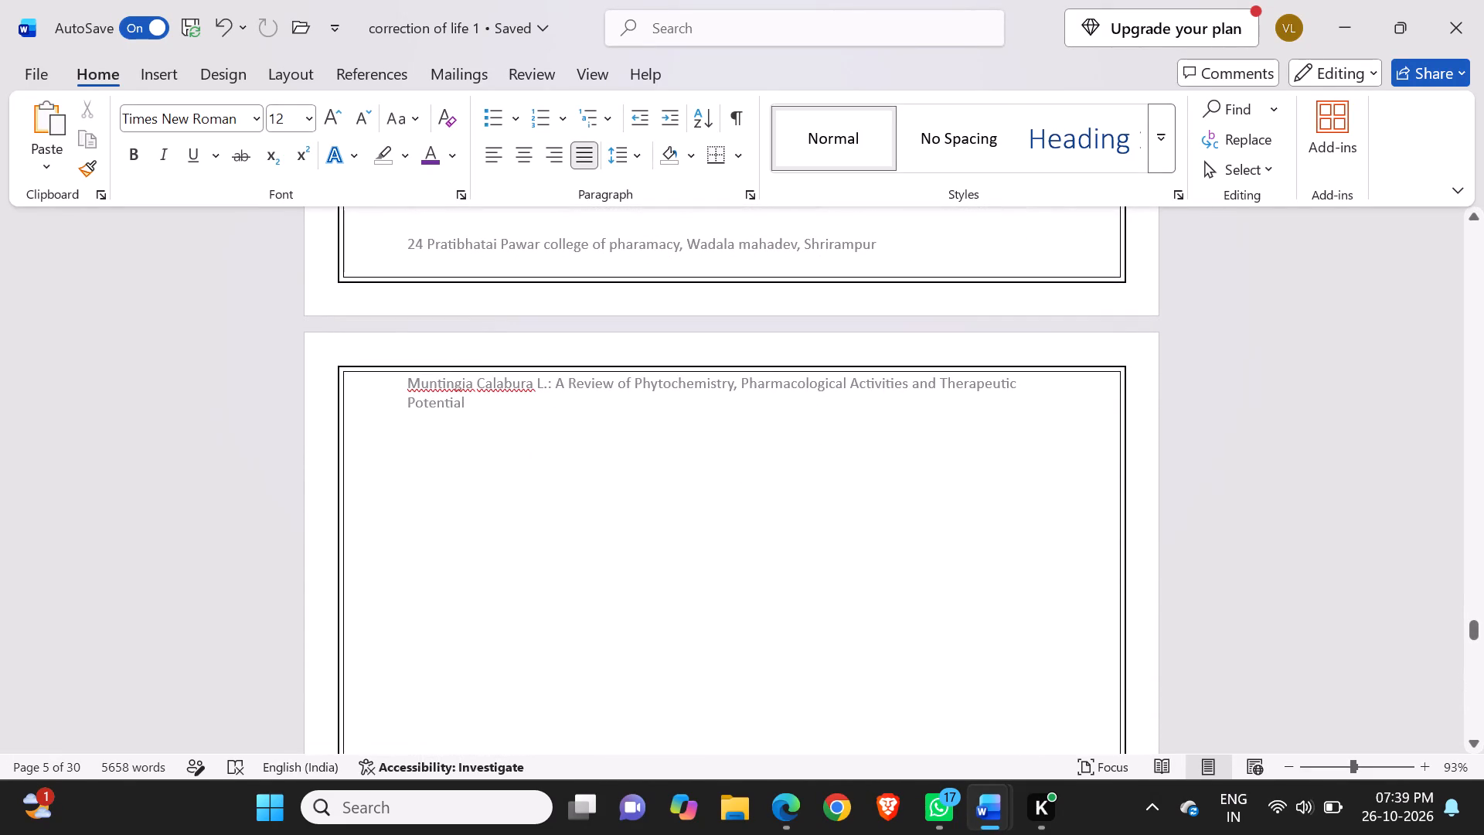
click(427, 451)
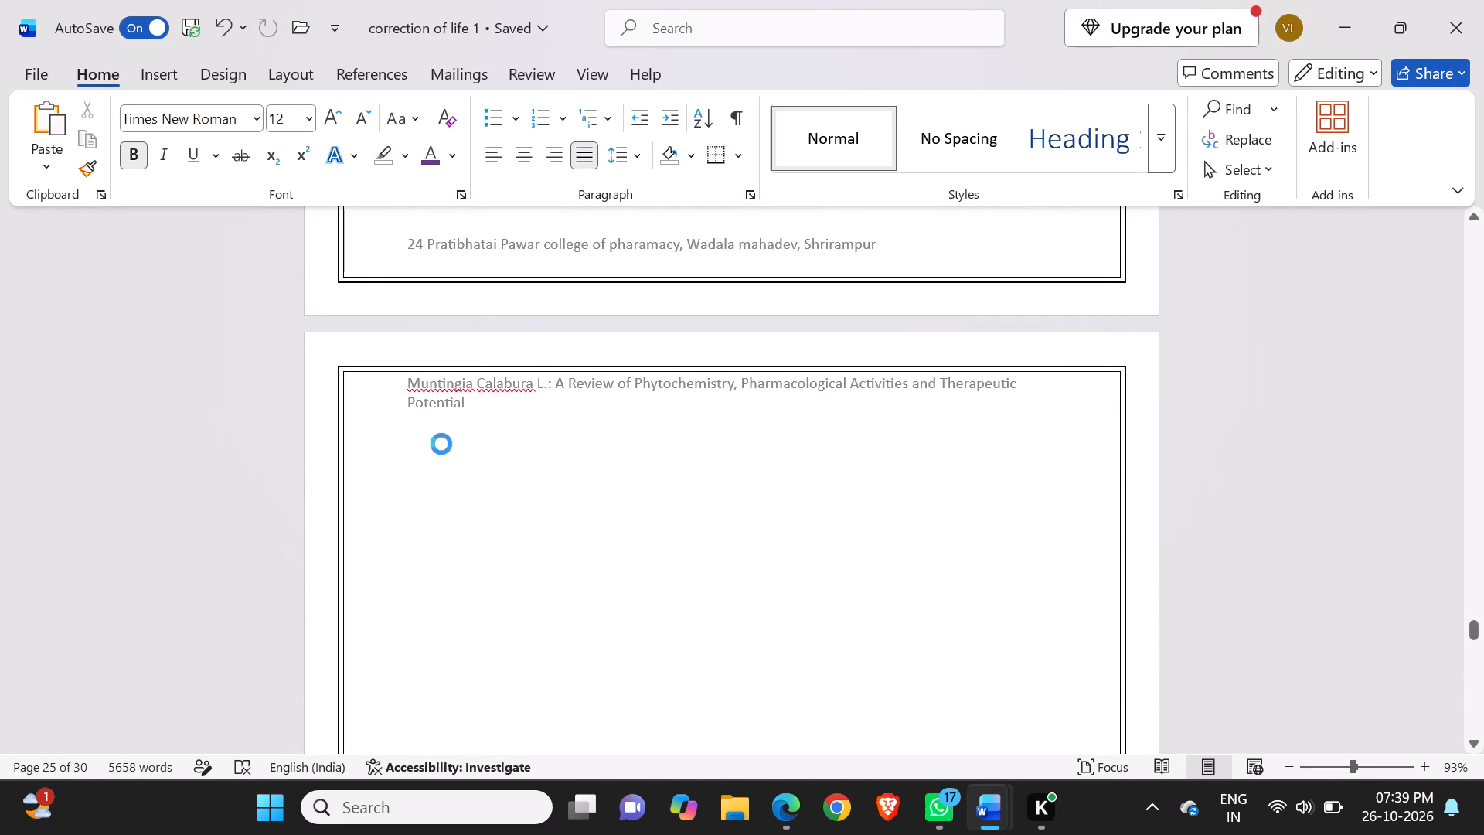
key(ctrl+v)
Renumber the pasted Kazeem reference on α-amylase inhibition as [6].
scroll(441, 444, up, 8)
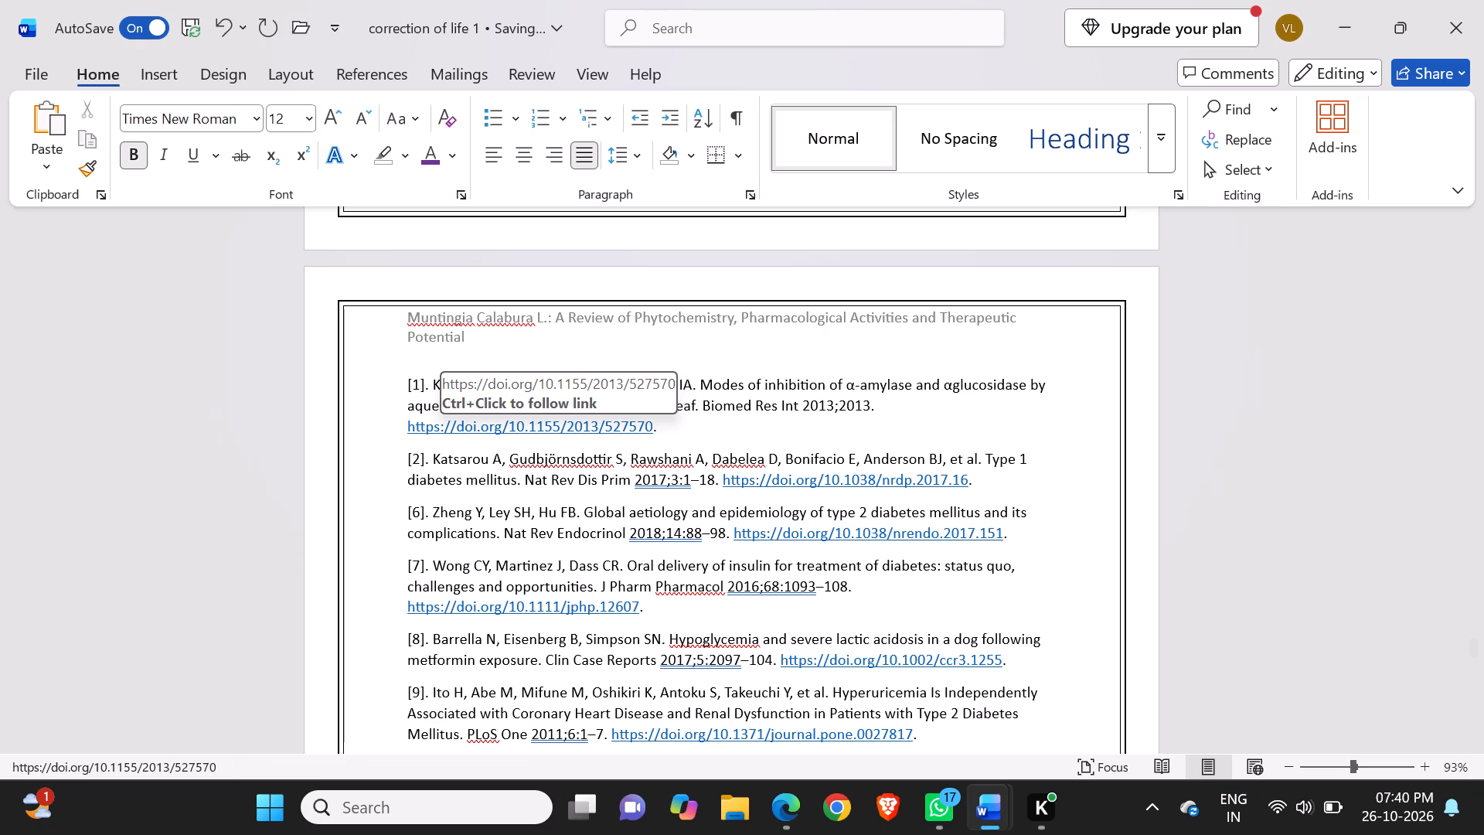
click(421, 386)
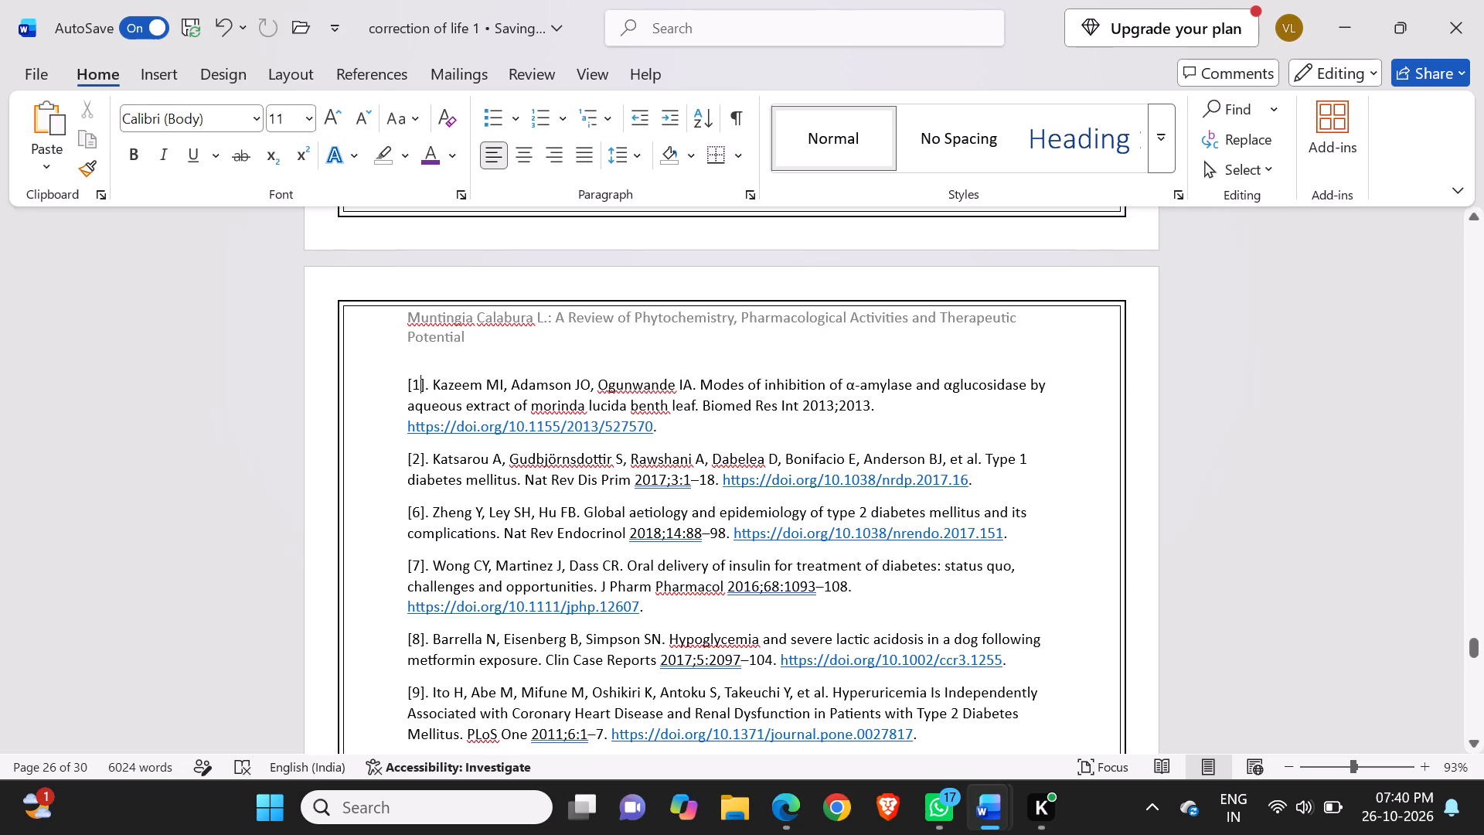
key(BackSpace)
key(6)
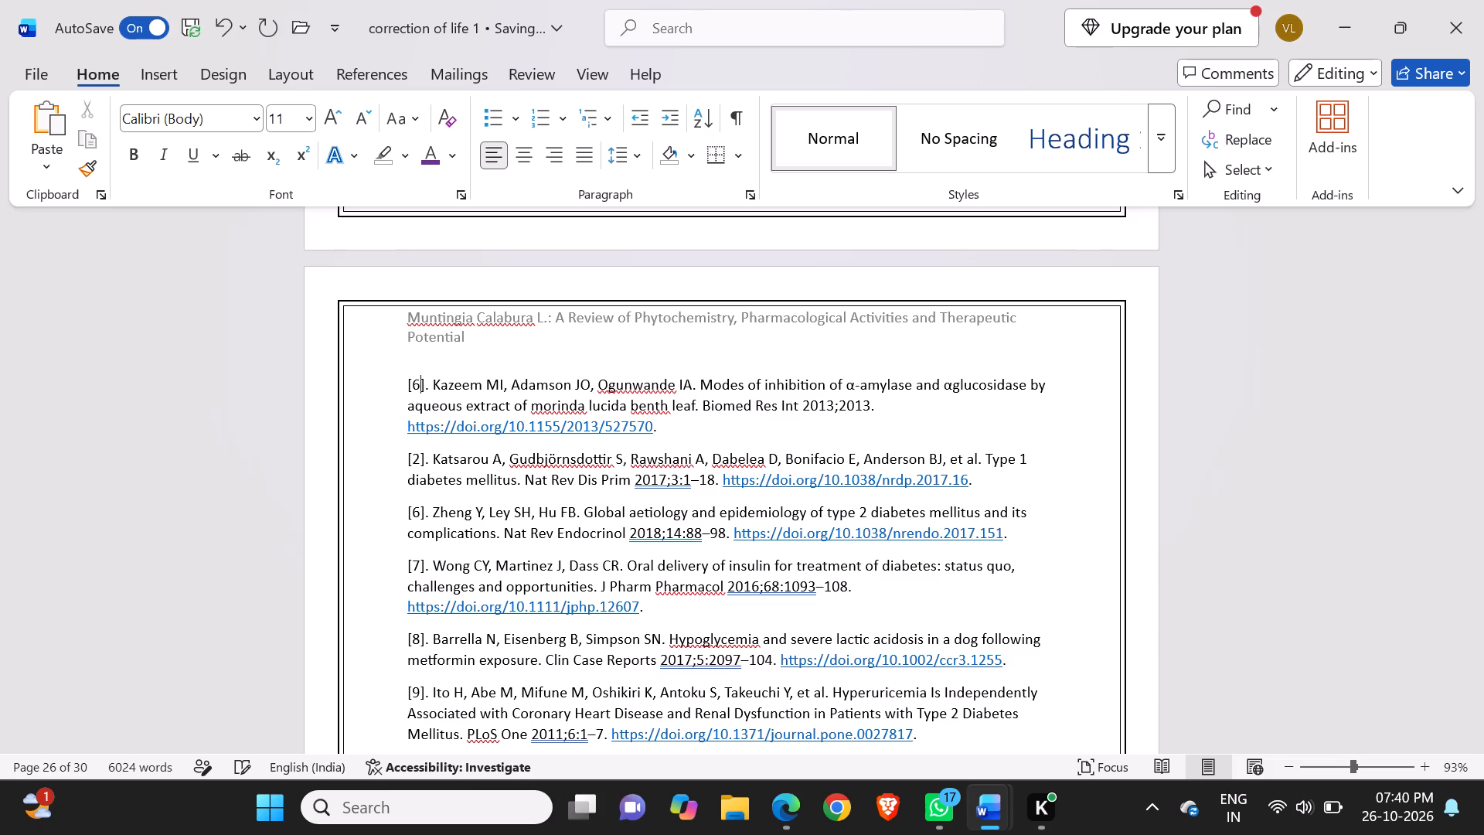
Renumber the Katsarou reference on type 1 diabetes mellitus as [7].
click(417, 462)
key(BackSpace)
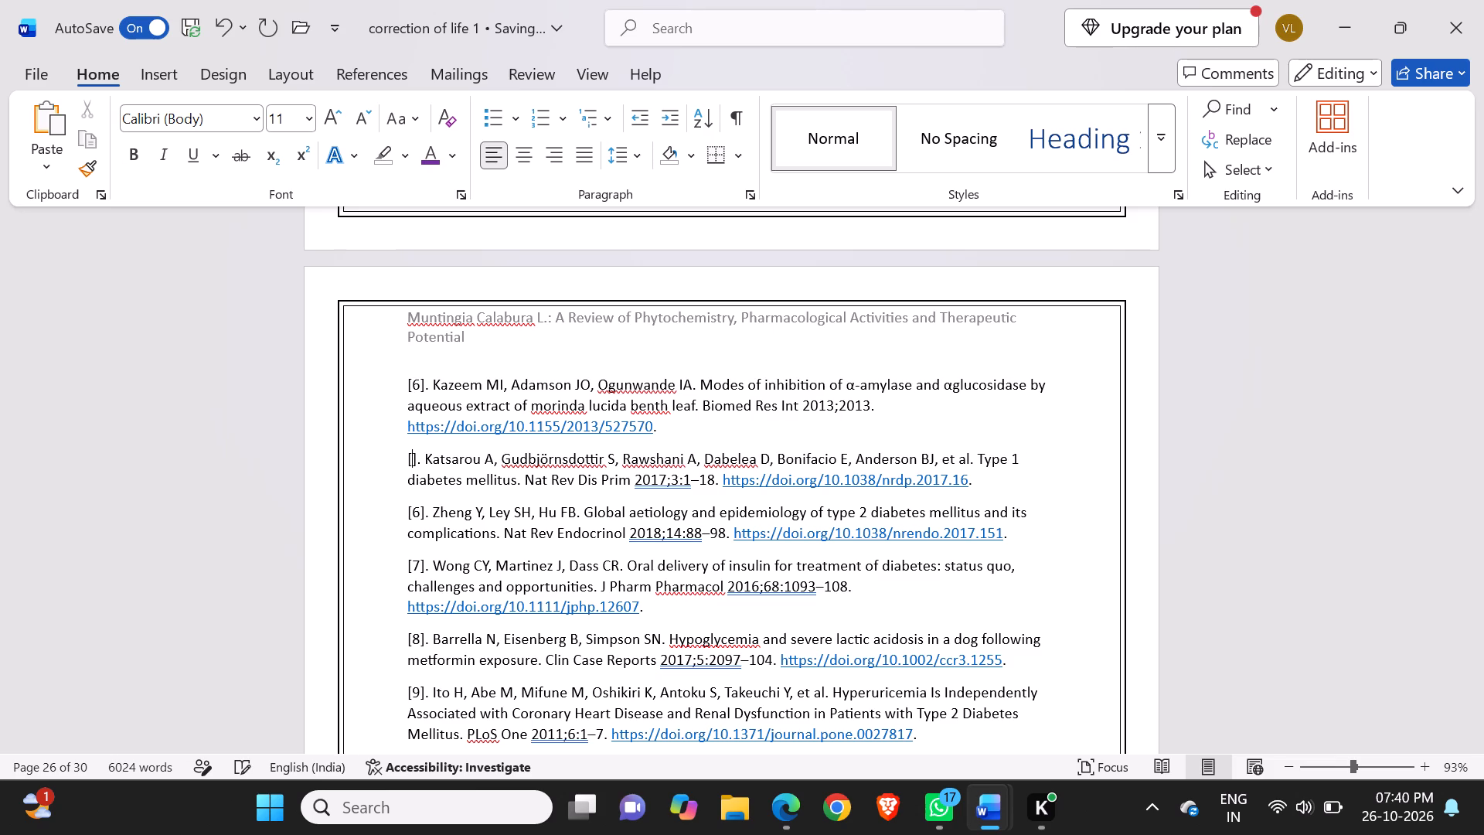
key(7)
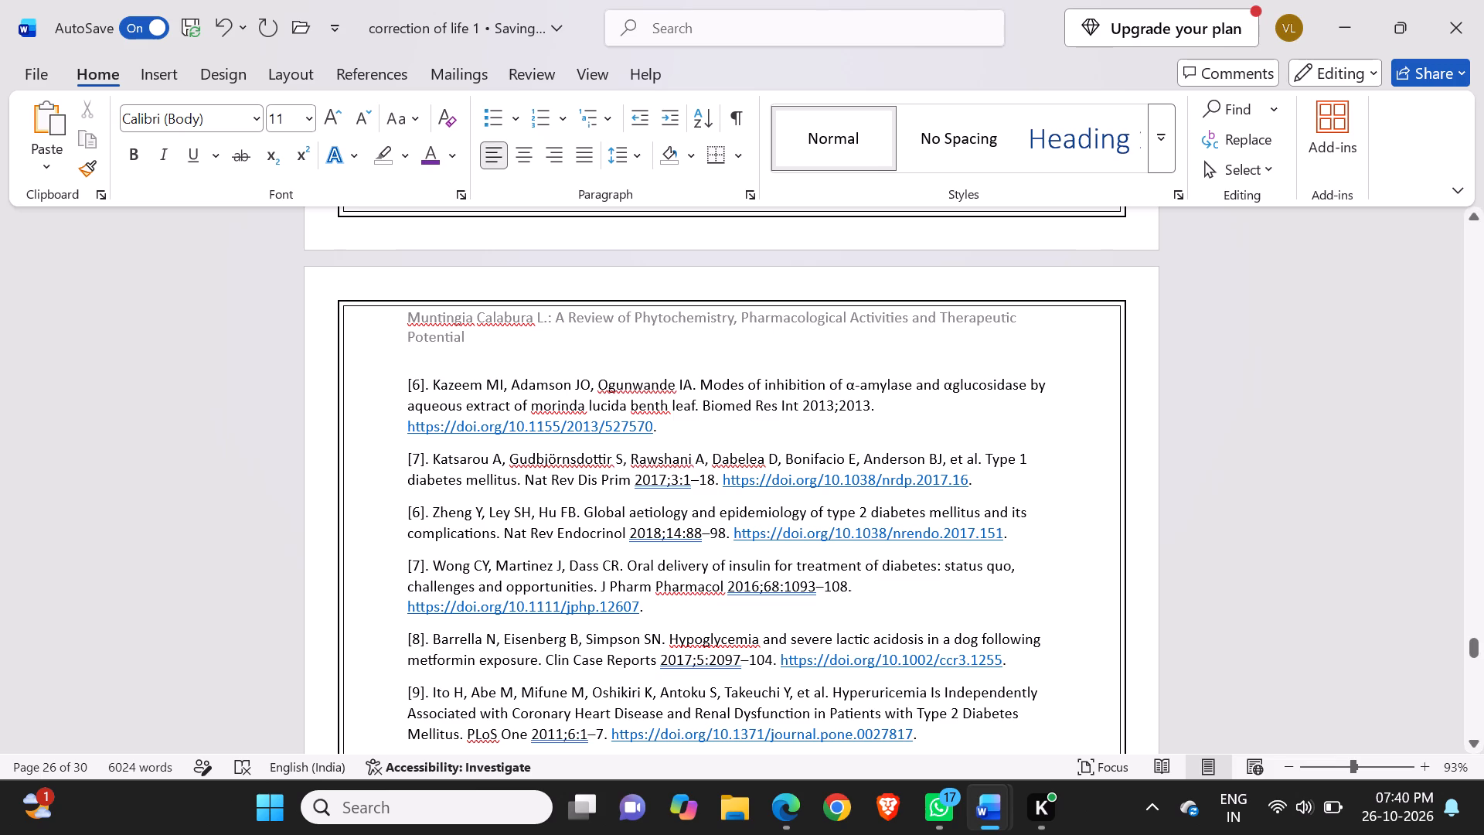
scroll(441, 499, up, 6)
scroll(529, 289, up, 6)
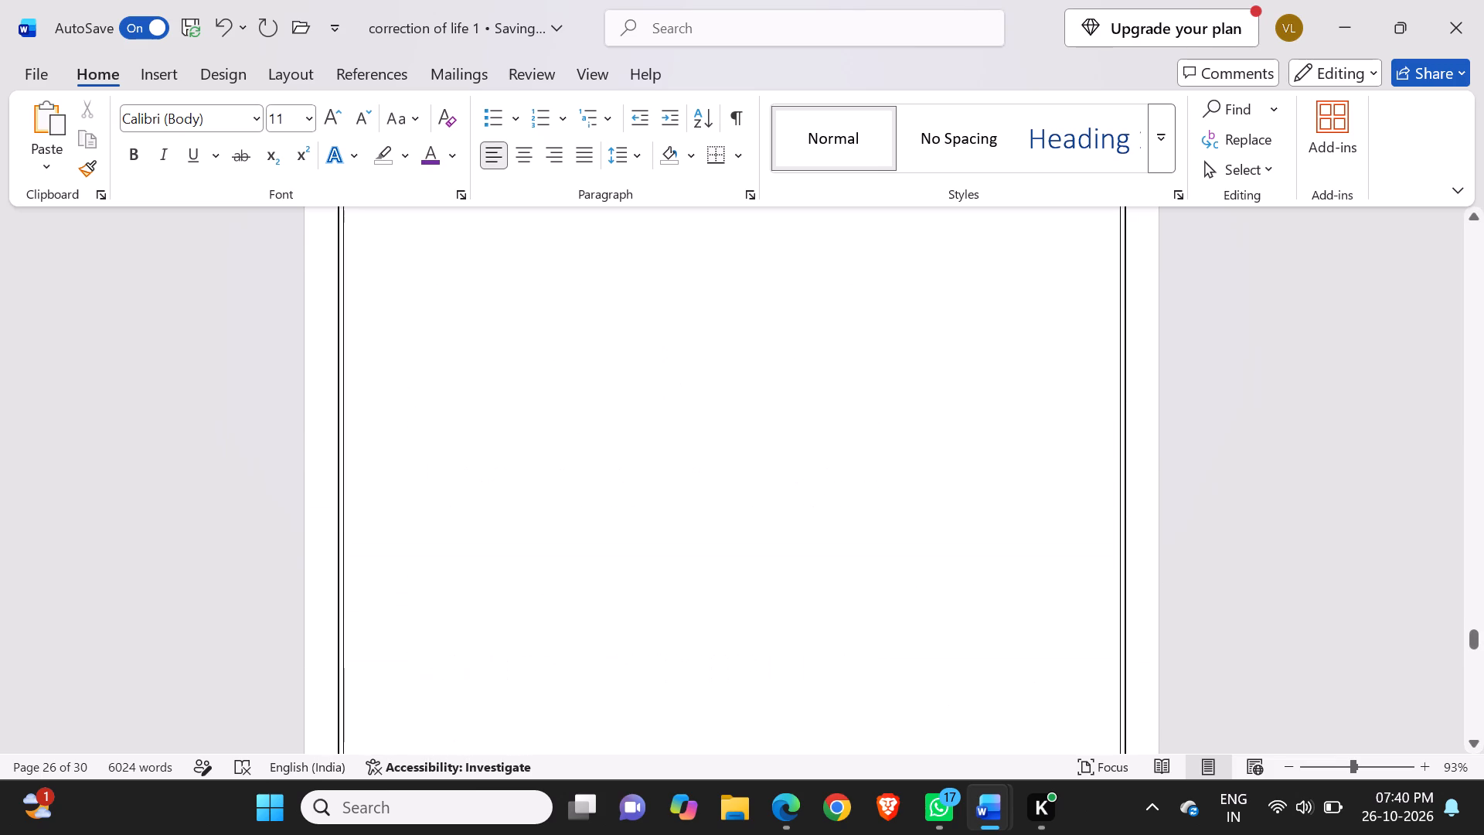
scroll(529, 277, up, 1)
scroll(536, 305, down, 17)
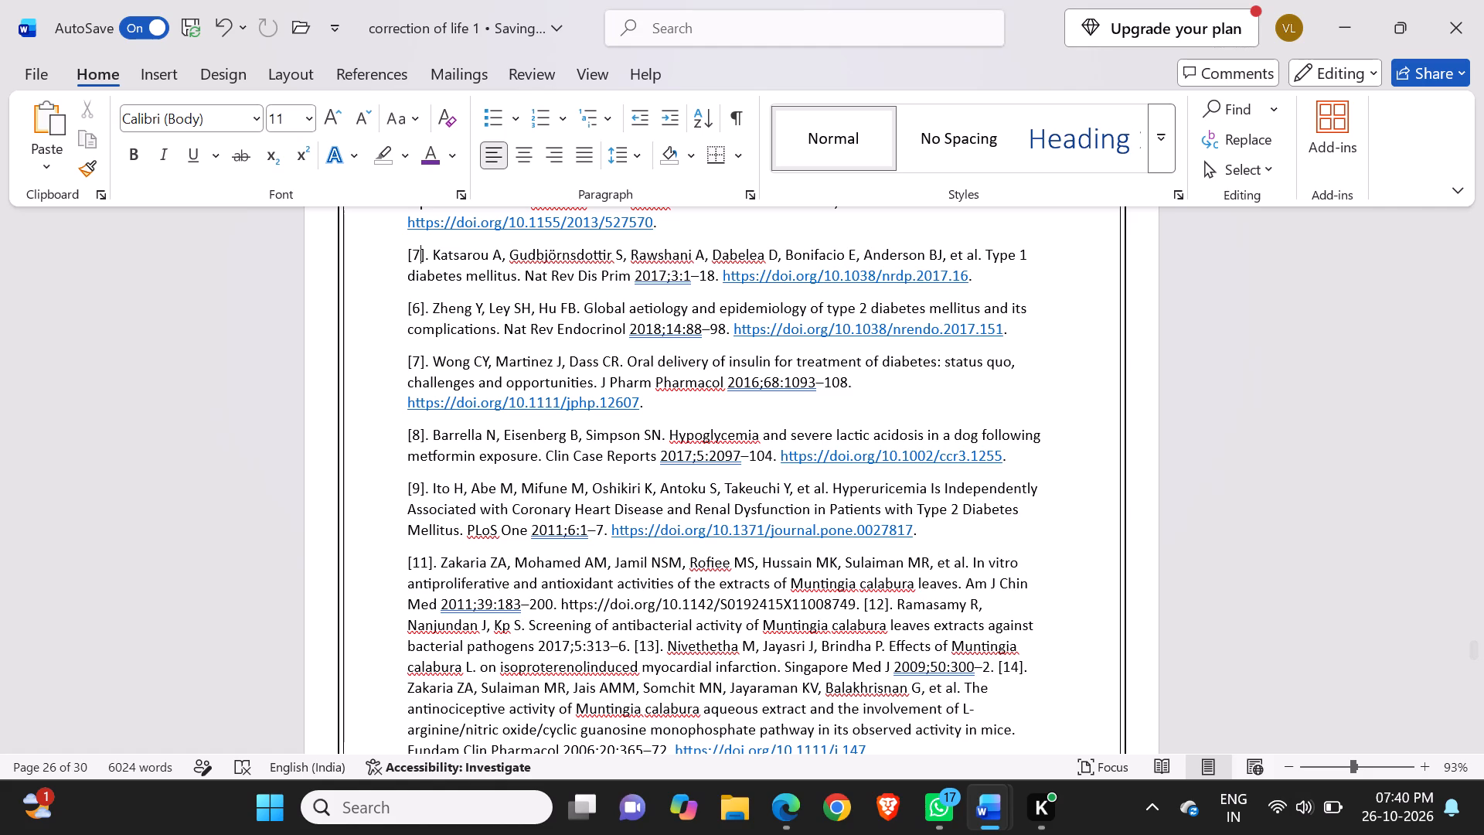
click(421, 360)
In the Introduction's diabetes paragraph, change the citation after "glucose metabolism" to [6] and the one after "secondary consequence" to [7].
scroll(444, 333, up, 1)
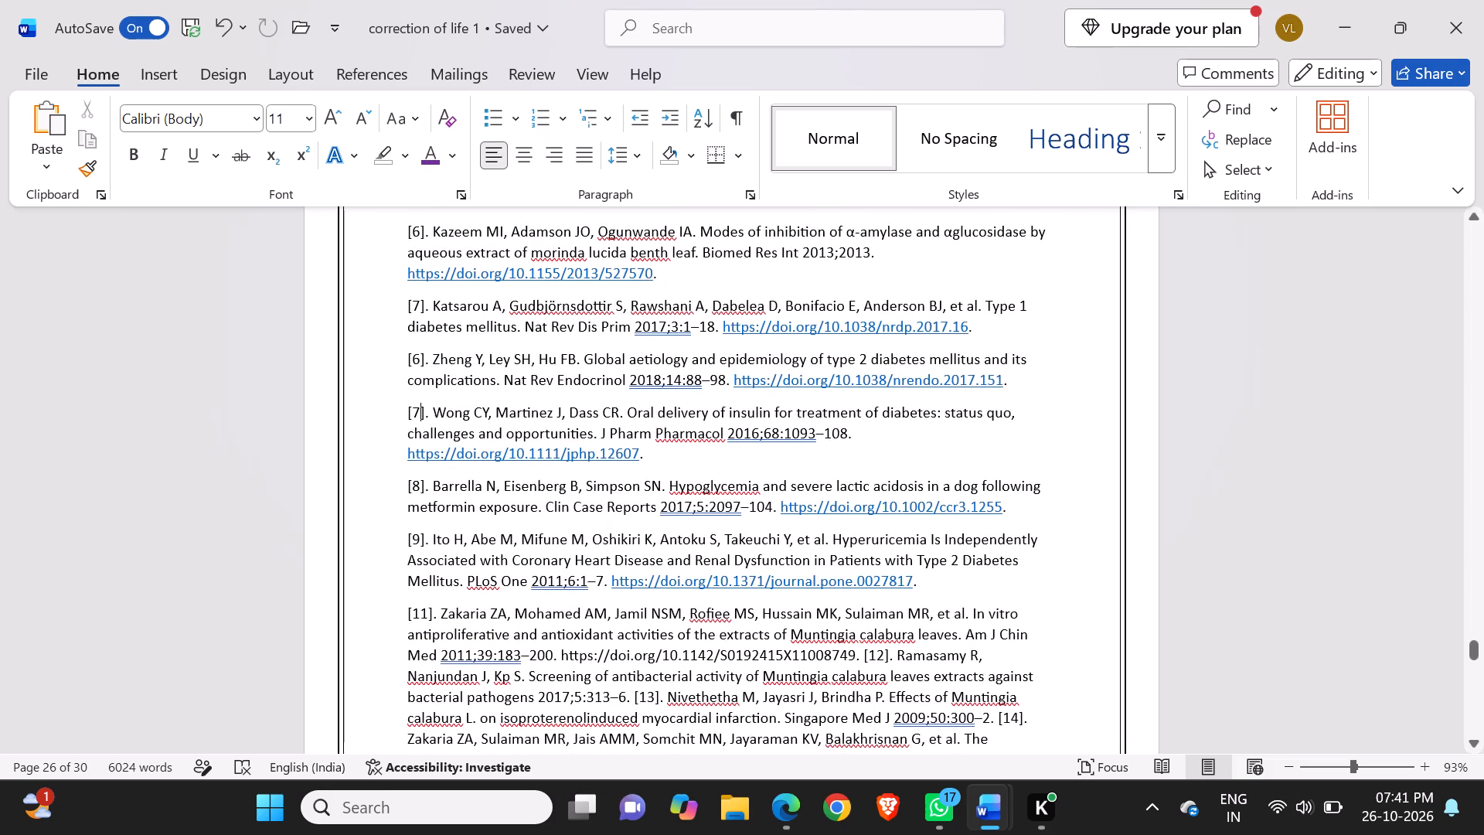
scroll(444, 333, up, 2)
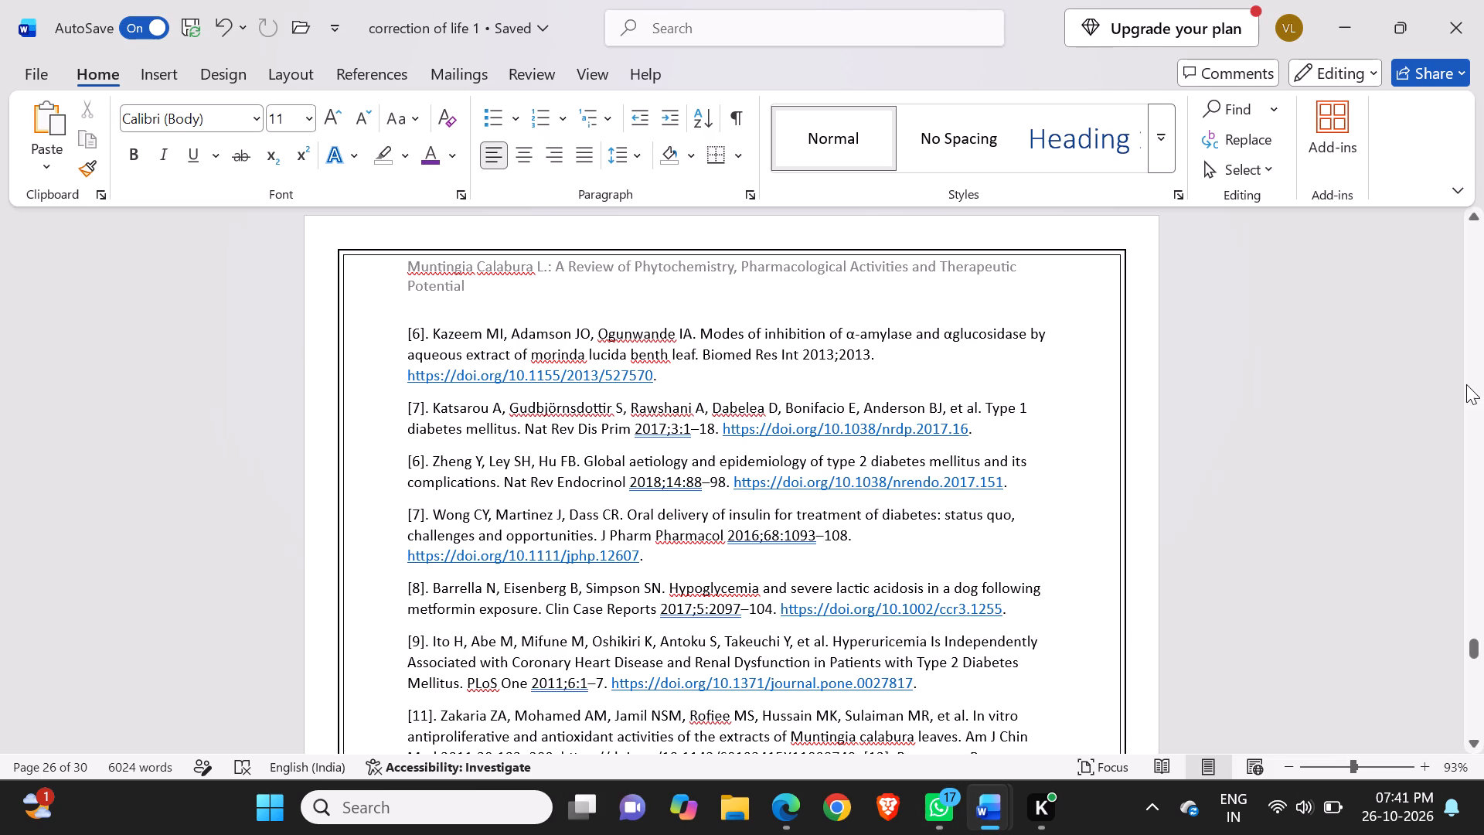
drag(1472, 325, 1473, 267)
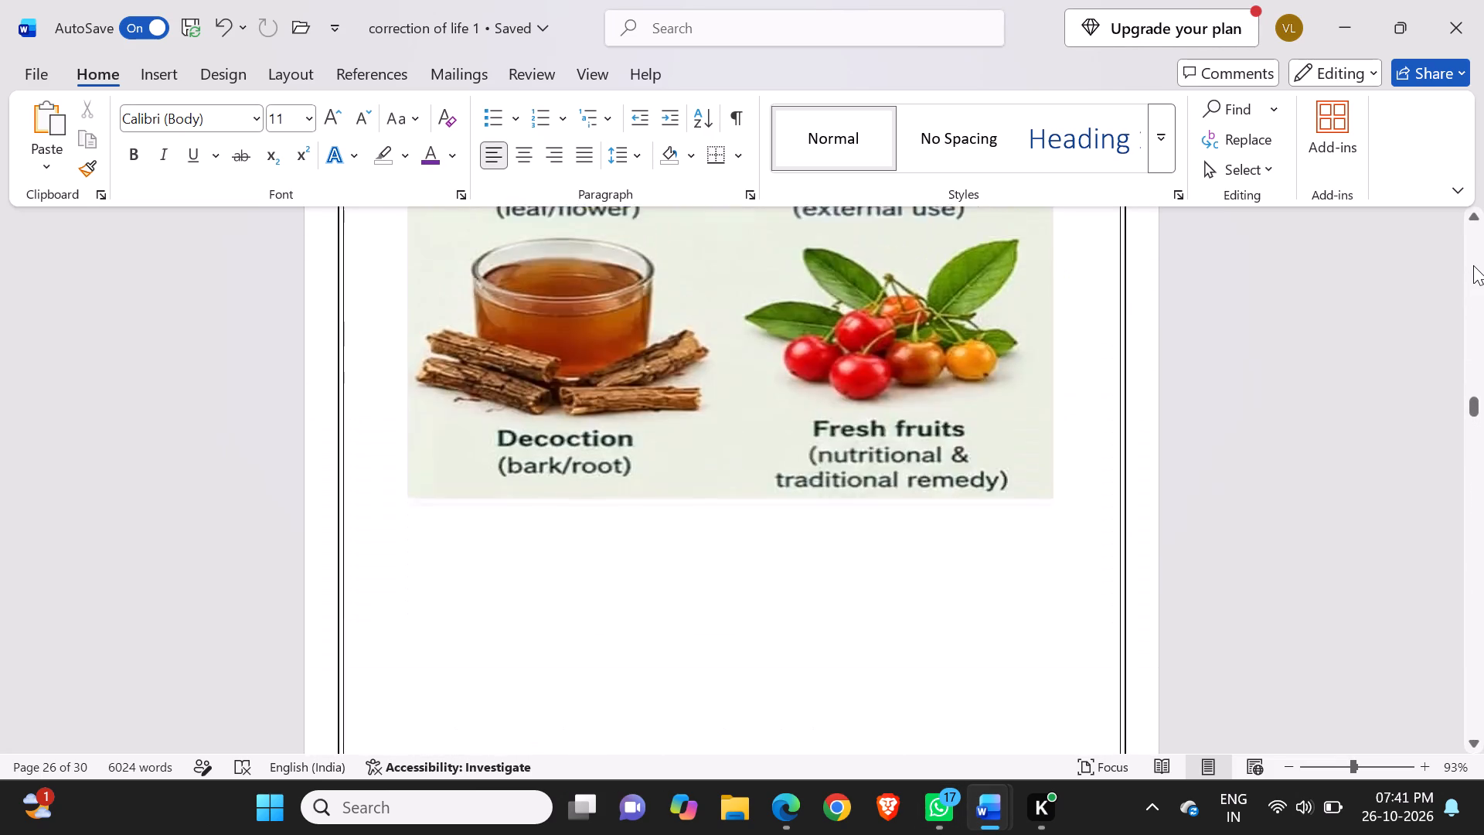
click(1473, 265)
scroll(1473, 264, up, 11)
scroll(1469, 264, down, 20)
scroll(1469, 264, down, 5)
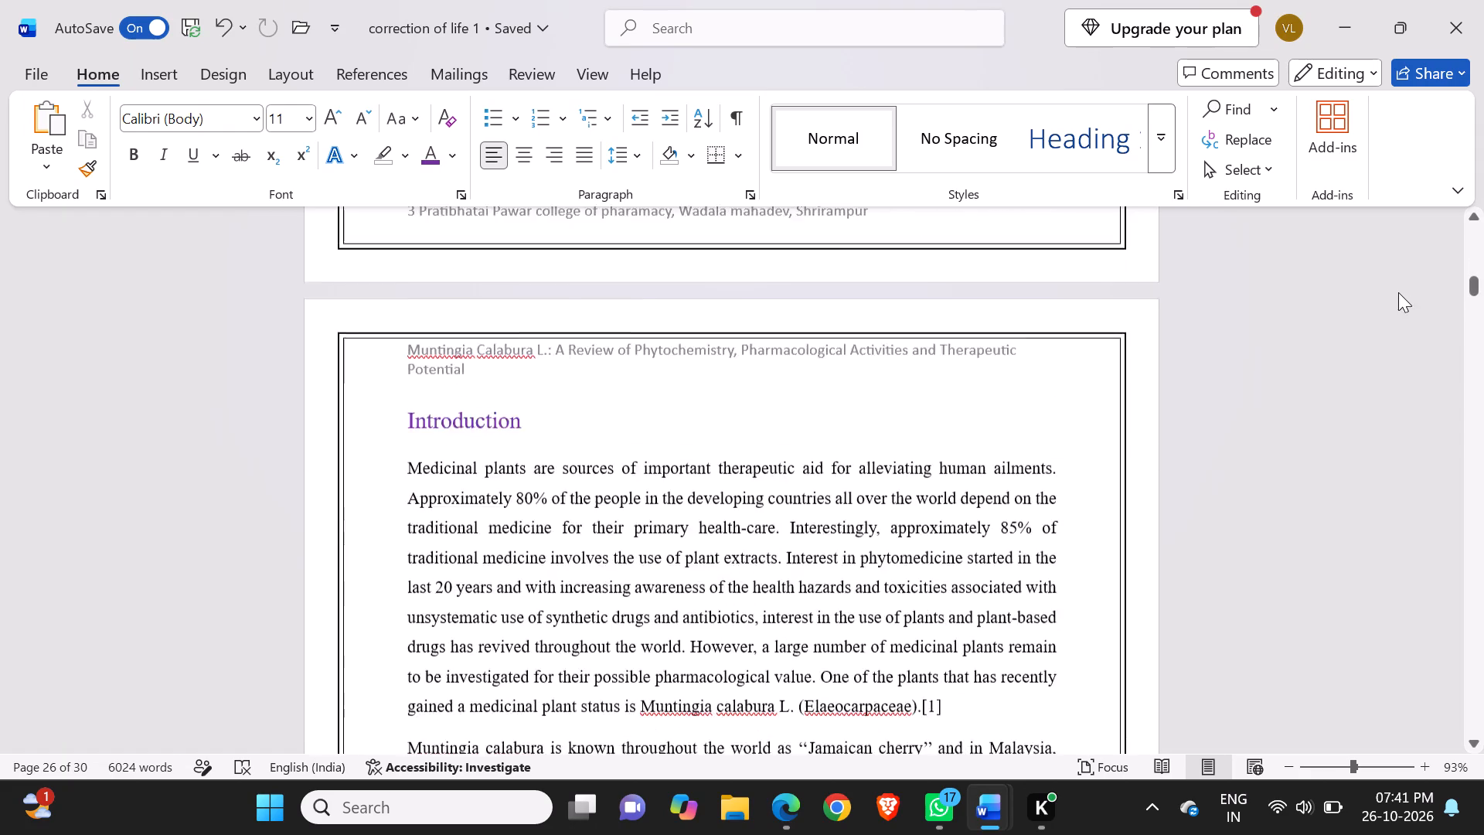
scroll(1398, 292, down, 19)
scroll(1346, 302, down, 4)
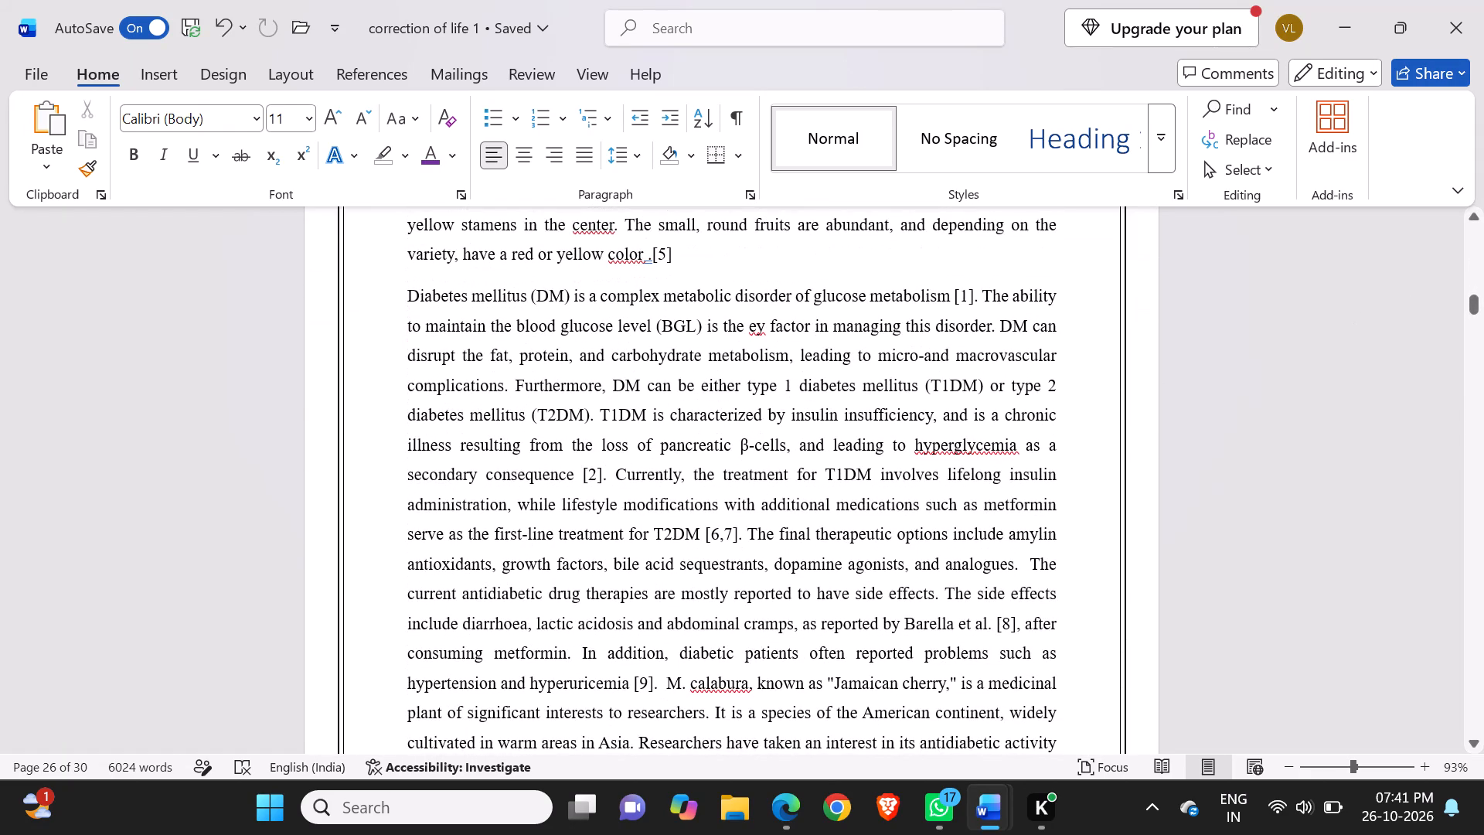
click(967, 302)
key(BackSpace)
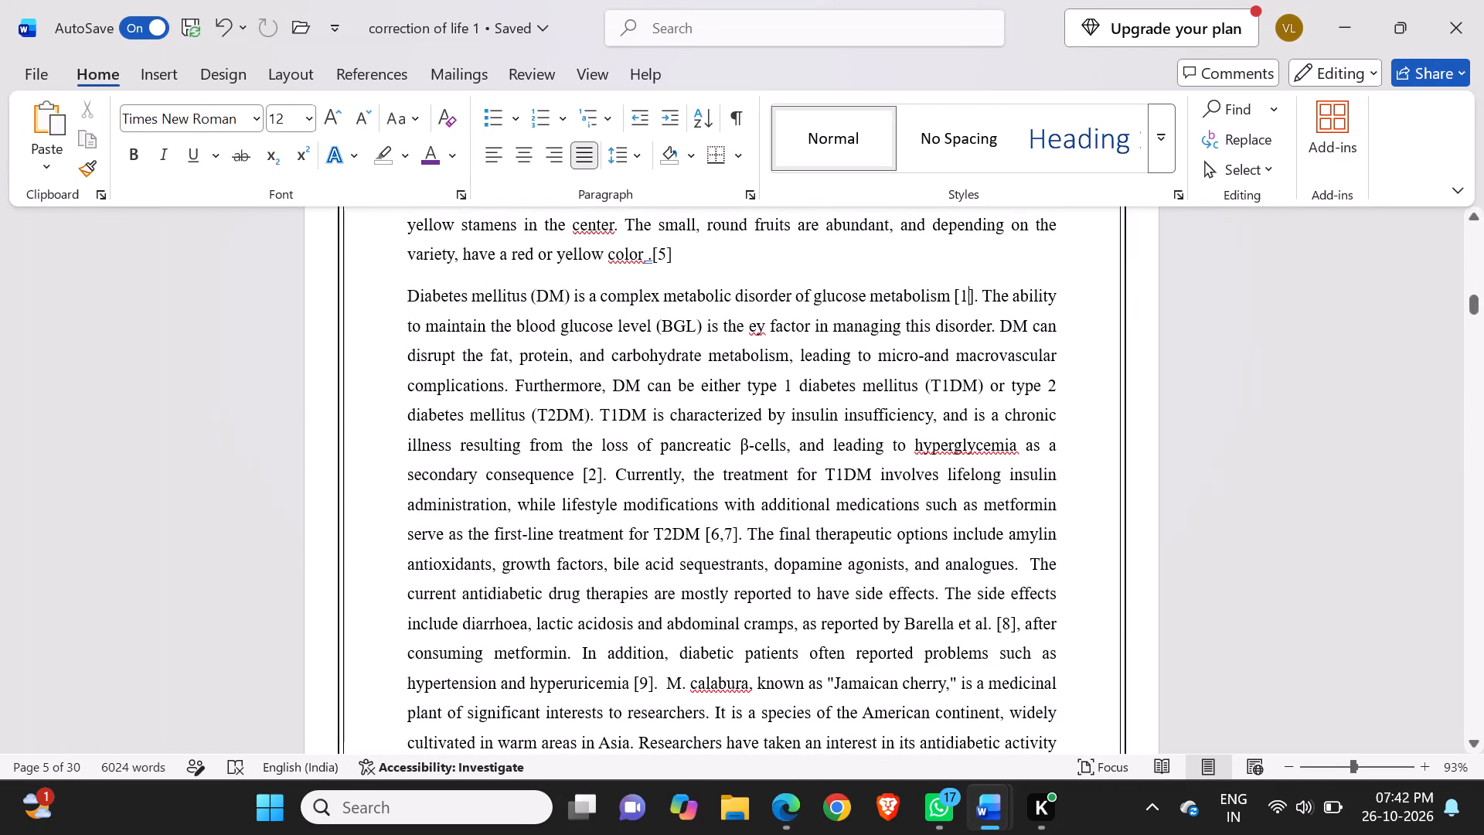
key(6)
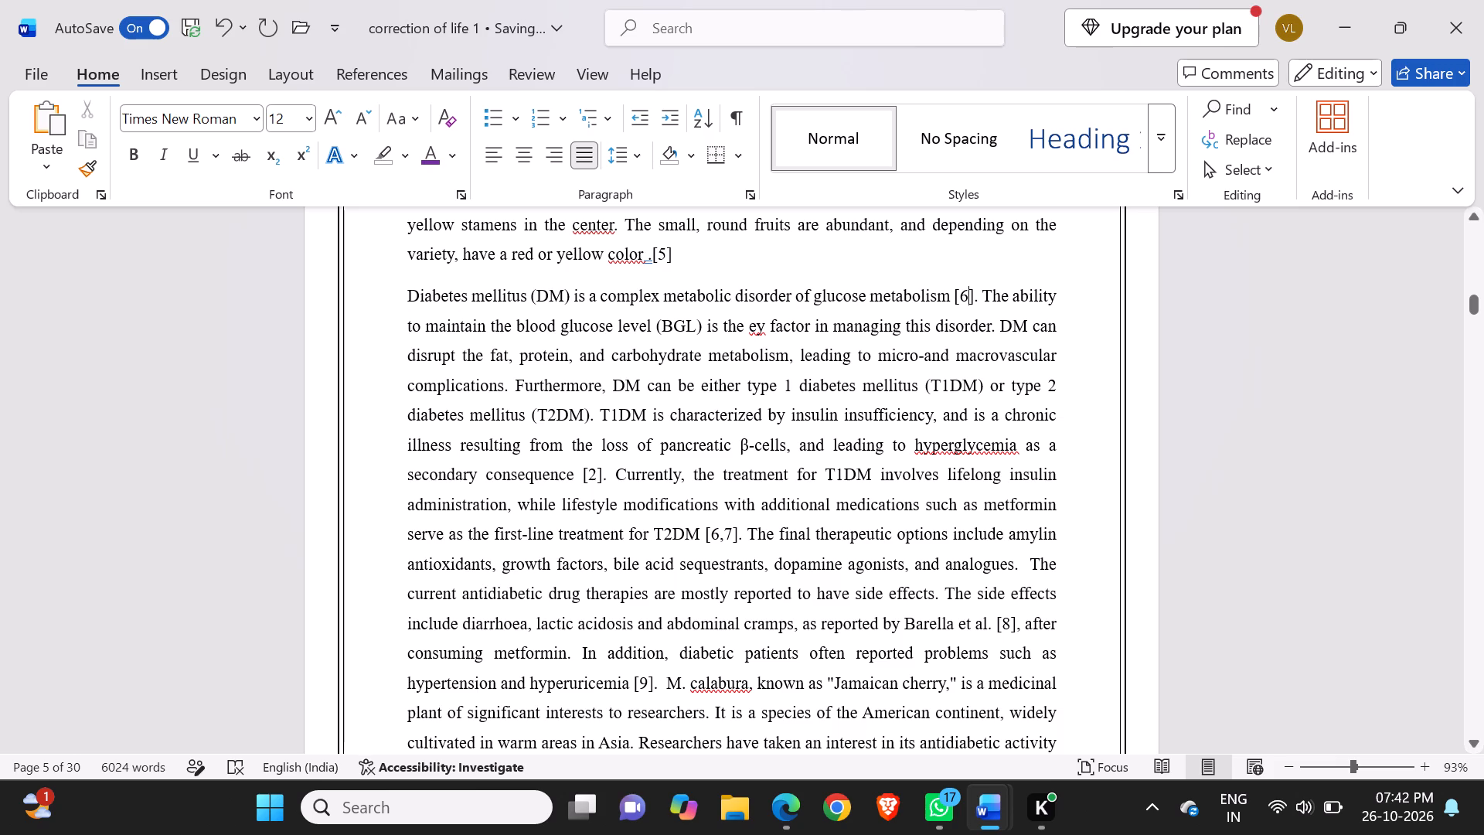
click(594, 483)
key(BackSpace)
key(7)
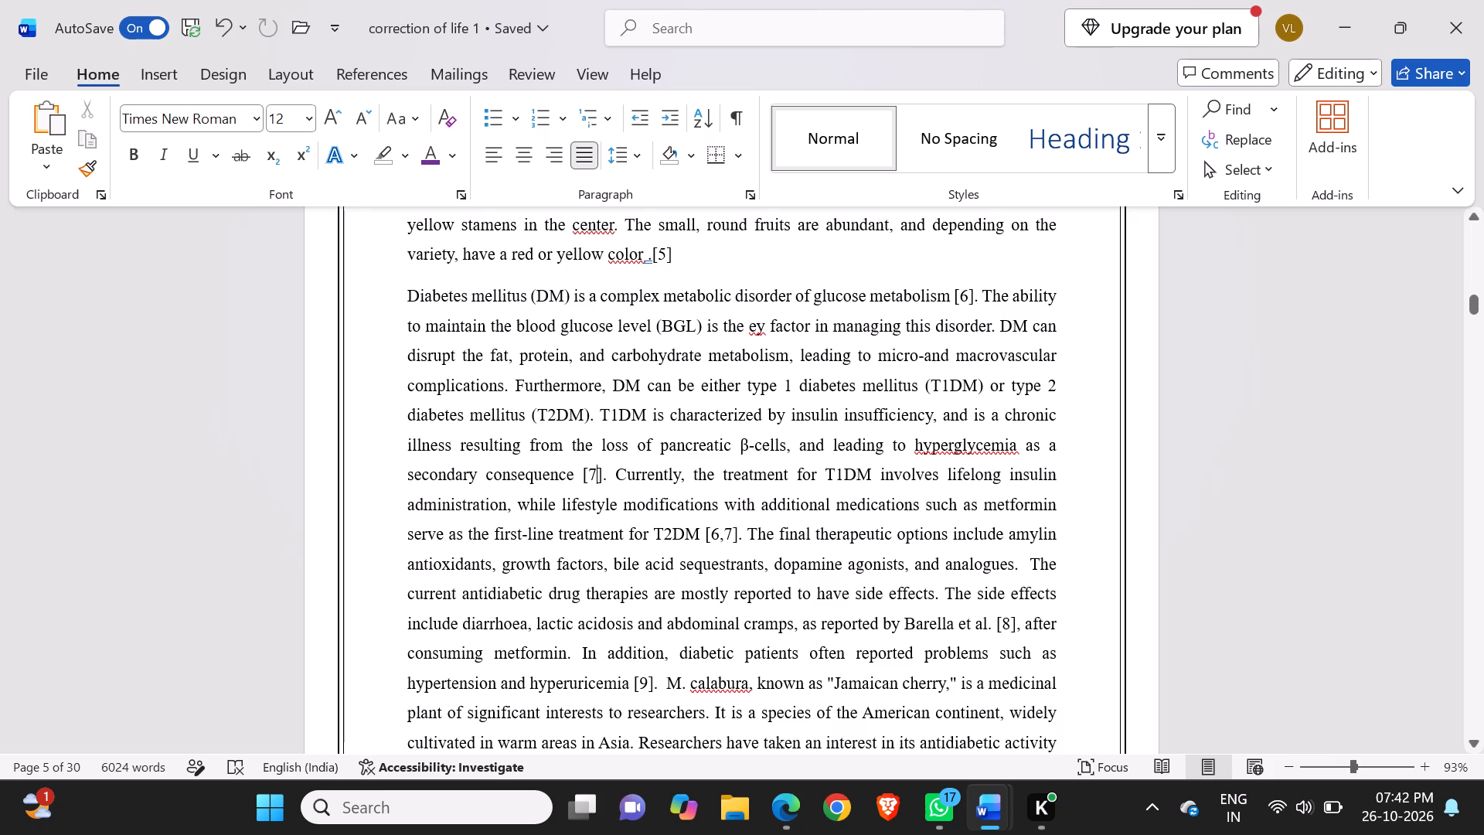
Change the paired citation after "first-line treatment for T2DM" to [8,9].
click(716, 543)
key(BackSpace)
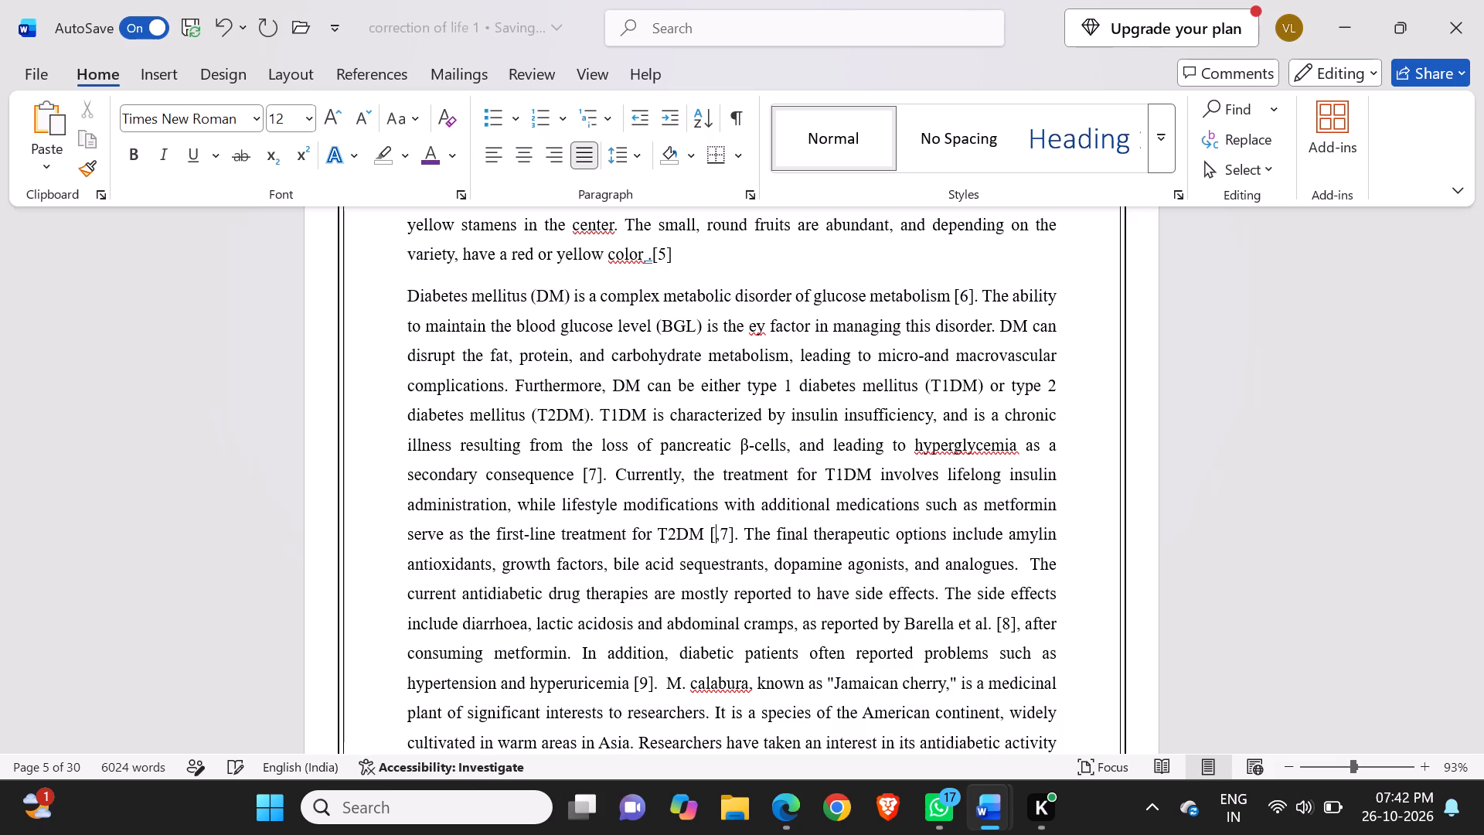
key(8)
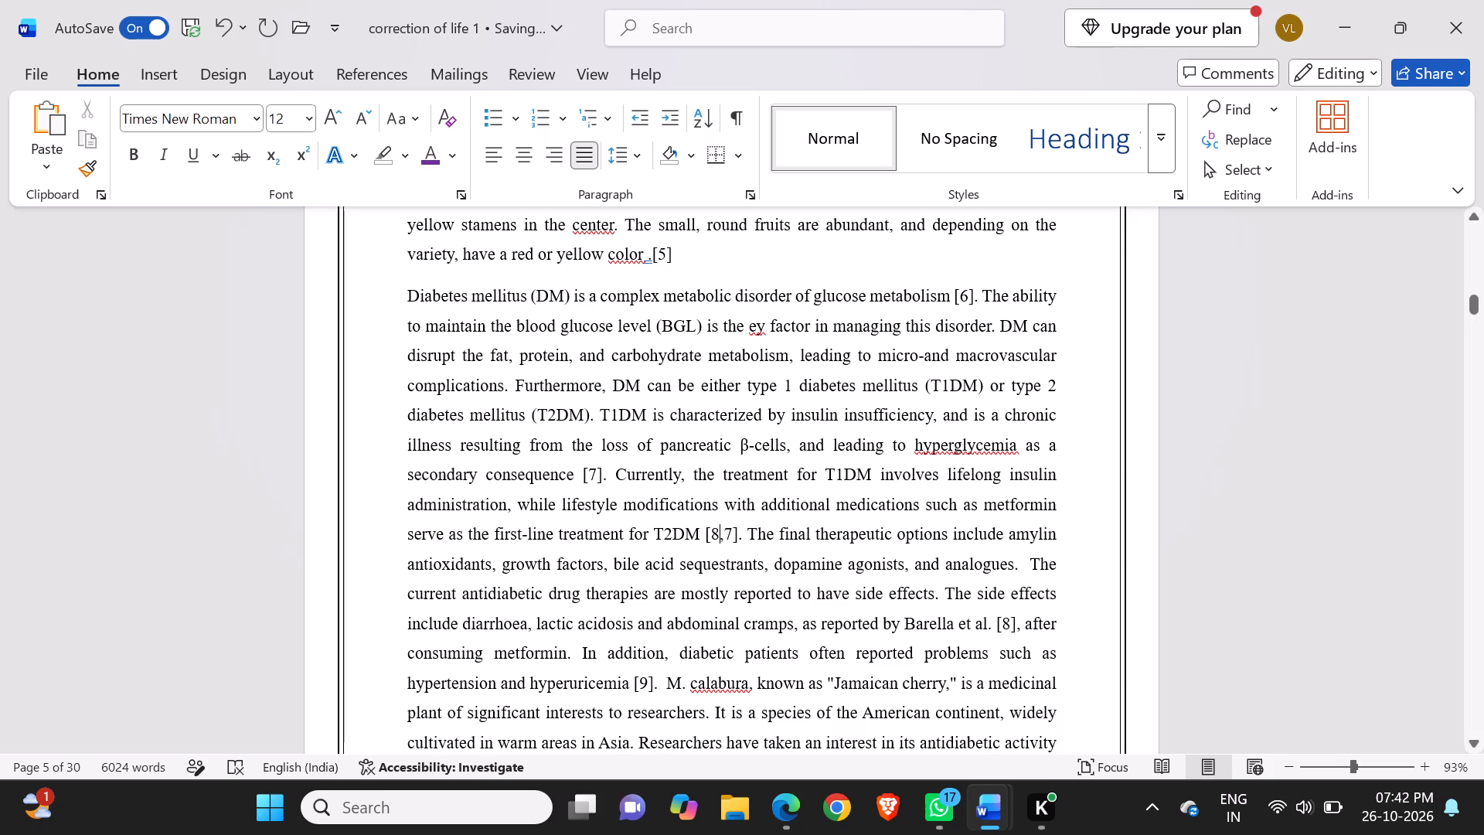
click(731, 530)
key(BackSpace)
key(9)
In the reference list, renumber the Zheng entry on type 2 diabetes as [8] and the Wong entry on oral insulin as [9].
click(1467, 686)
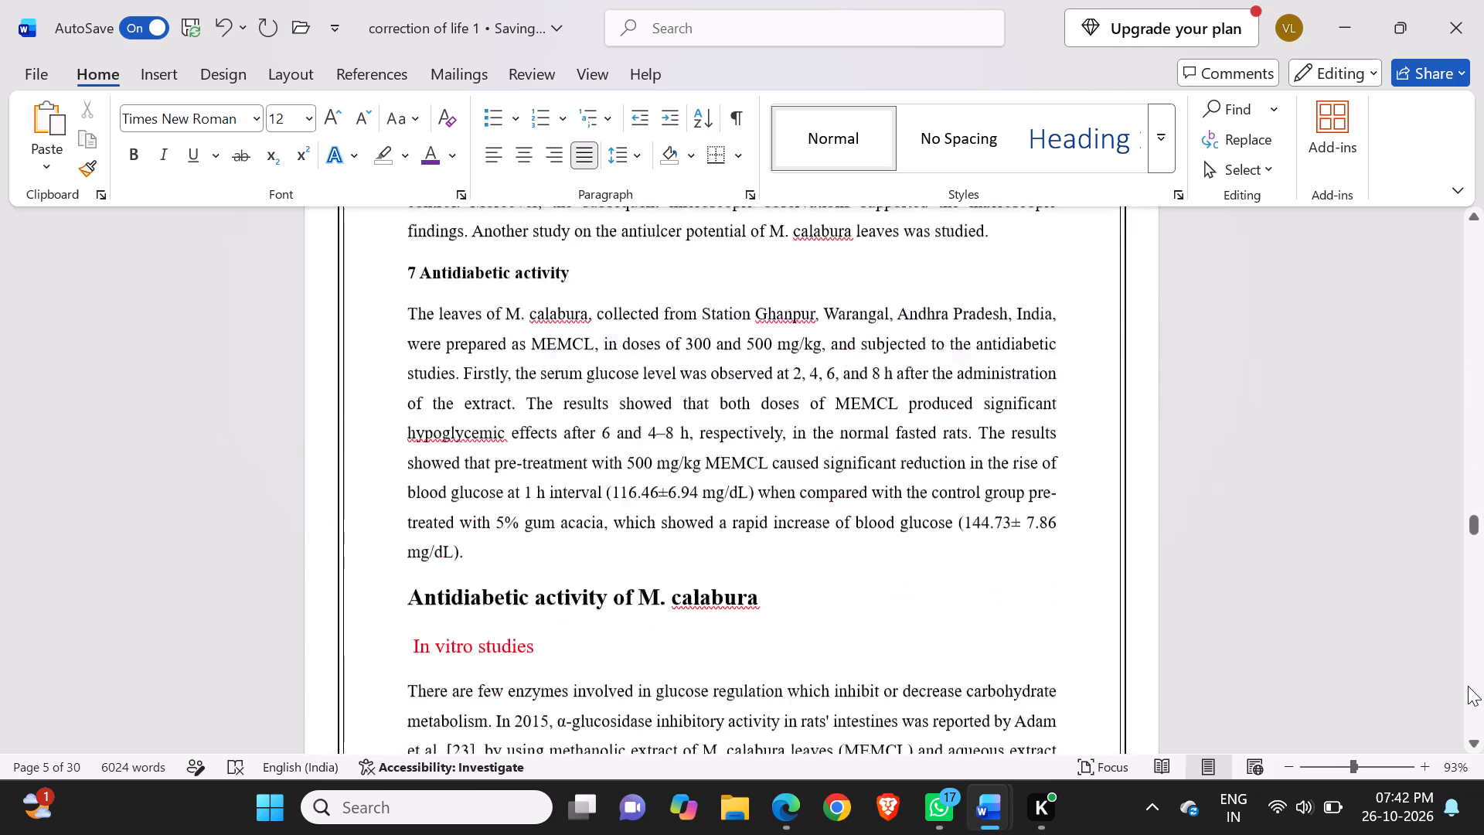
scroll(1222, 453, up, 3)
scroll(1222, 452, down, 6)
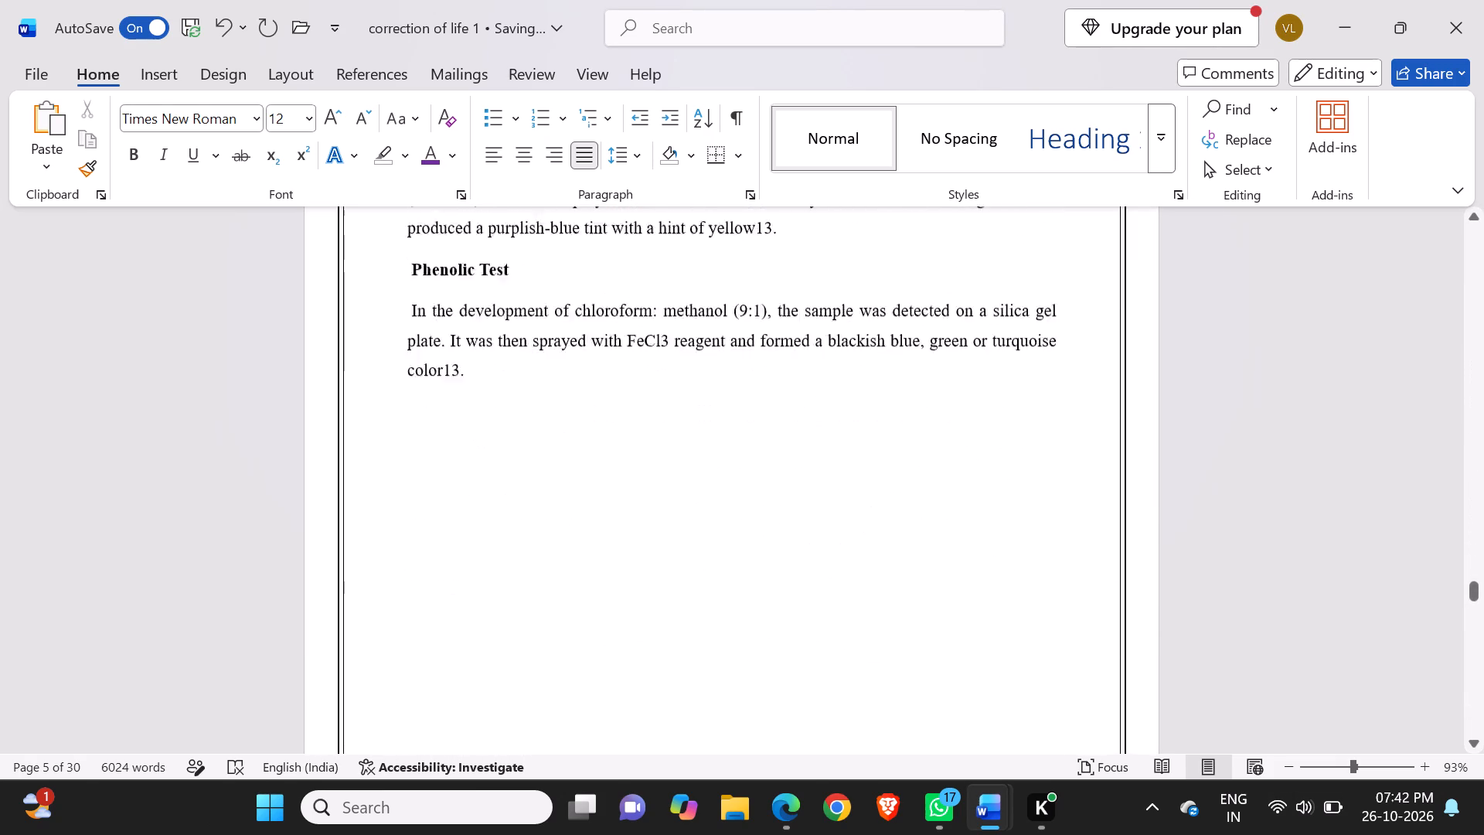
scroll(1222, 450, down, 20)
scroll(1222, 450, down, 20)
scroll(1222, 450, down, 8)
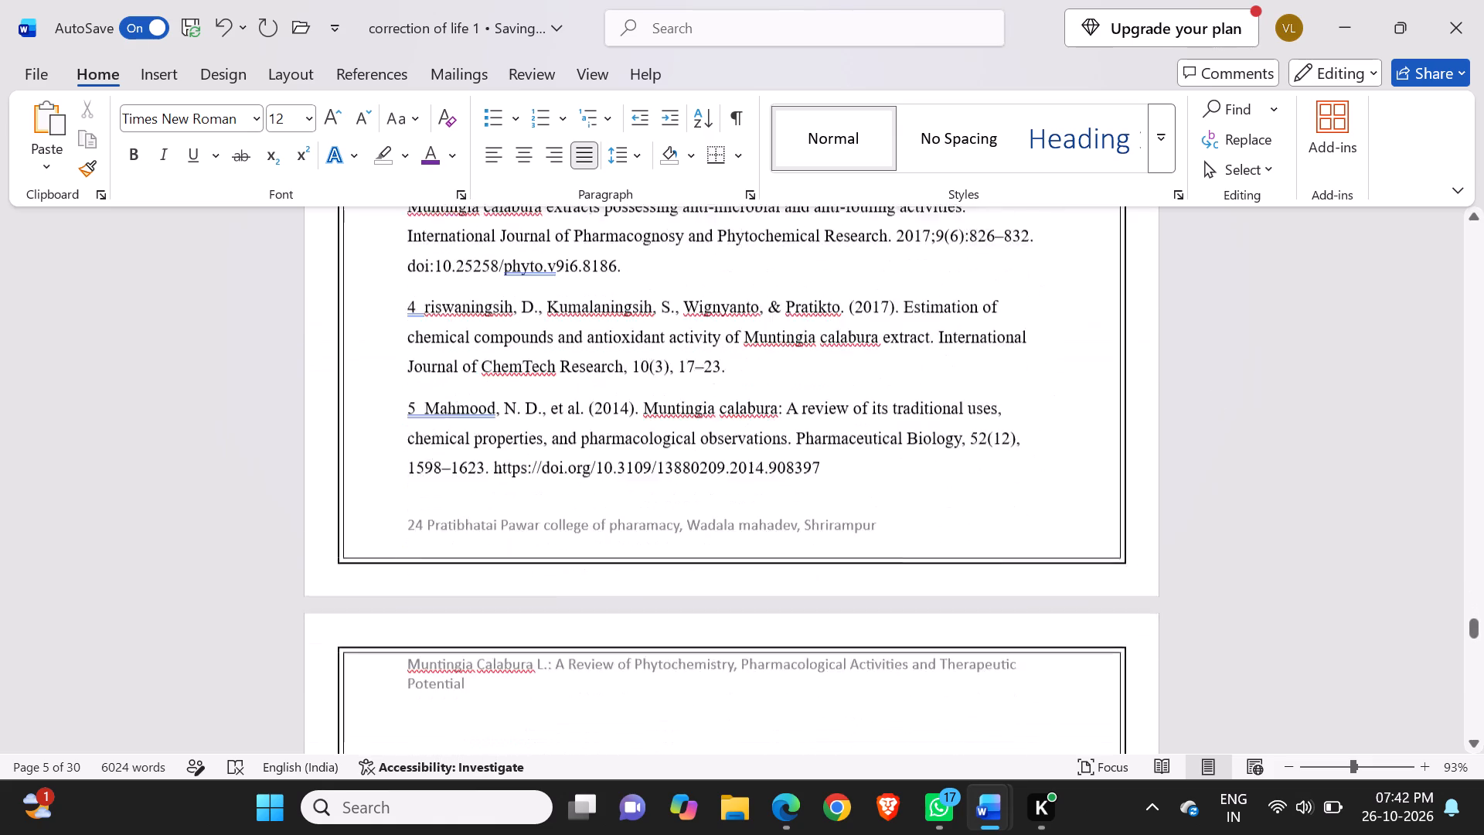
scroll(1209, 385, down, 20)
scroll(1209, 385, down, 16)
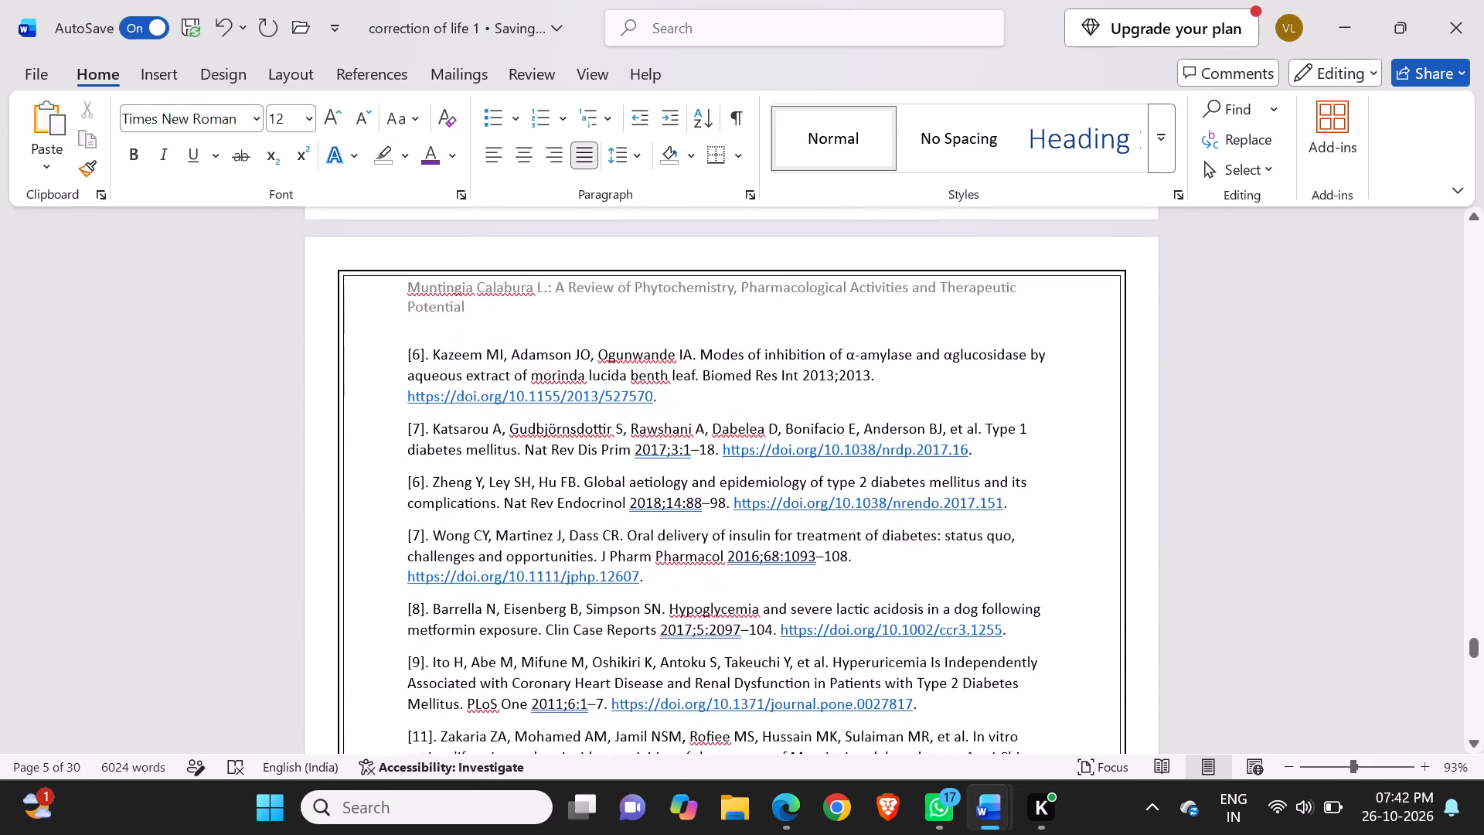
scroll(1208, 383, up, 6)
scroll(1208, 383, up, 16)
scroll(1207, 380, up, 5)
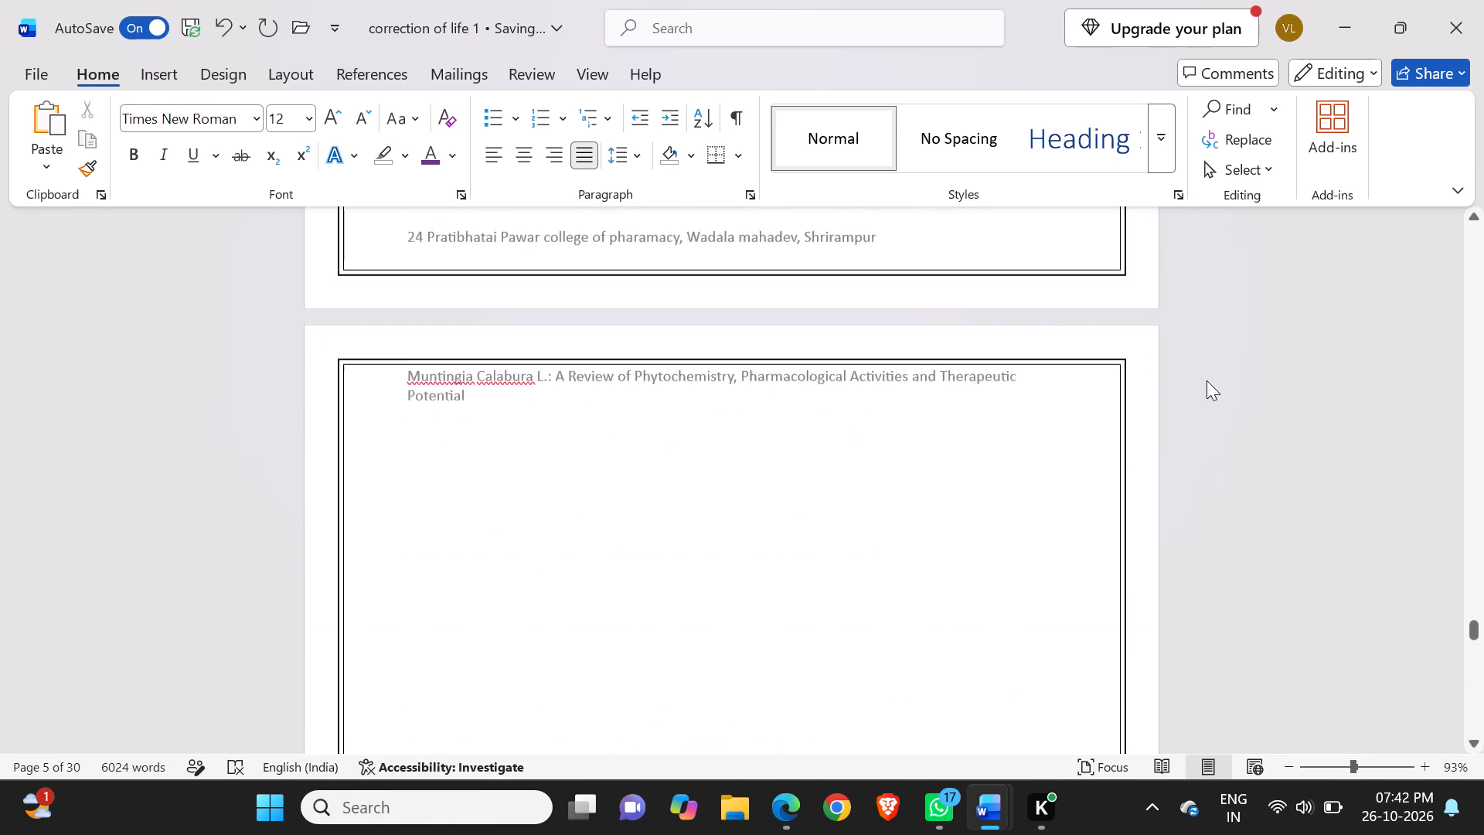
scroll(1207, 380, up, 3)
scroll(1207, 380, down, 12)
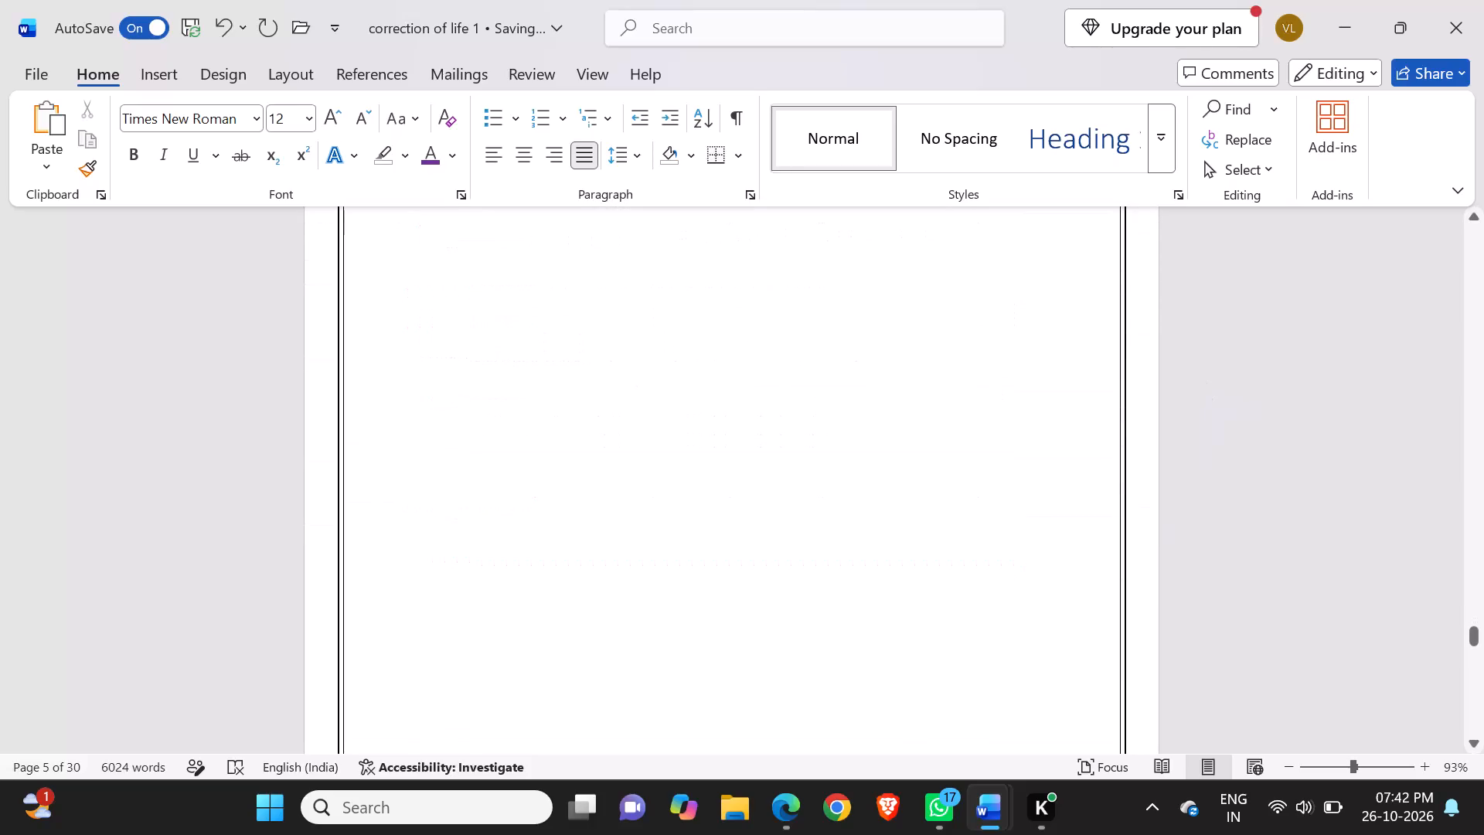
scroll(1206, 380, down, 17)
scroll(1206, 380, down, 4)
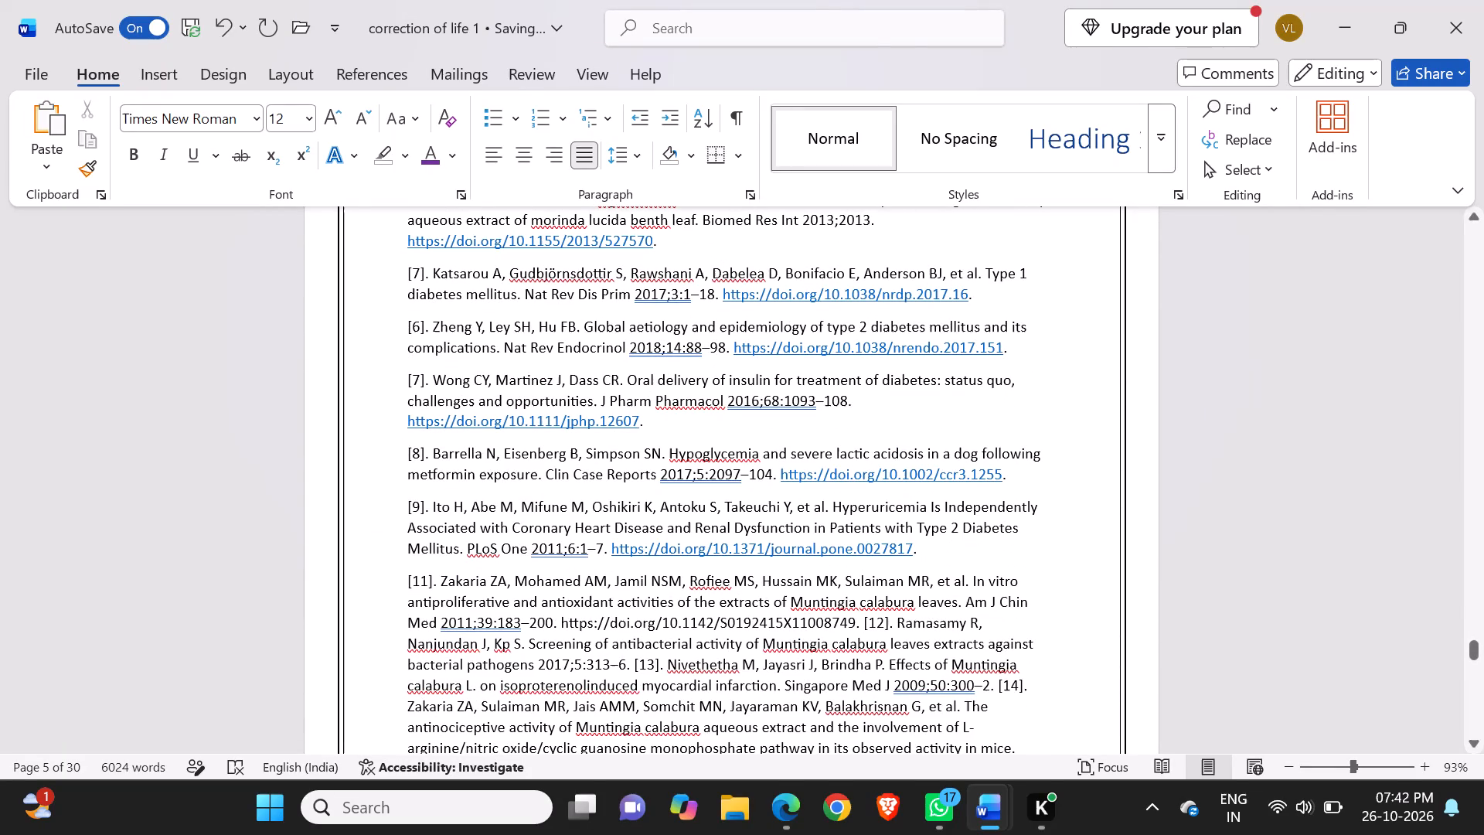
scroll(499, 319, up, 1)
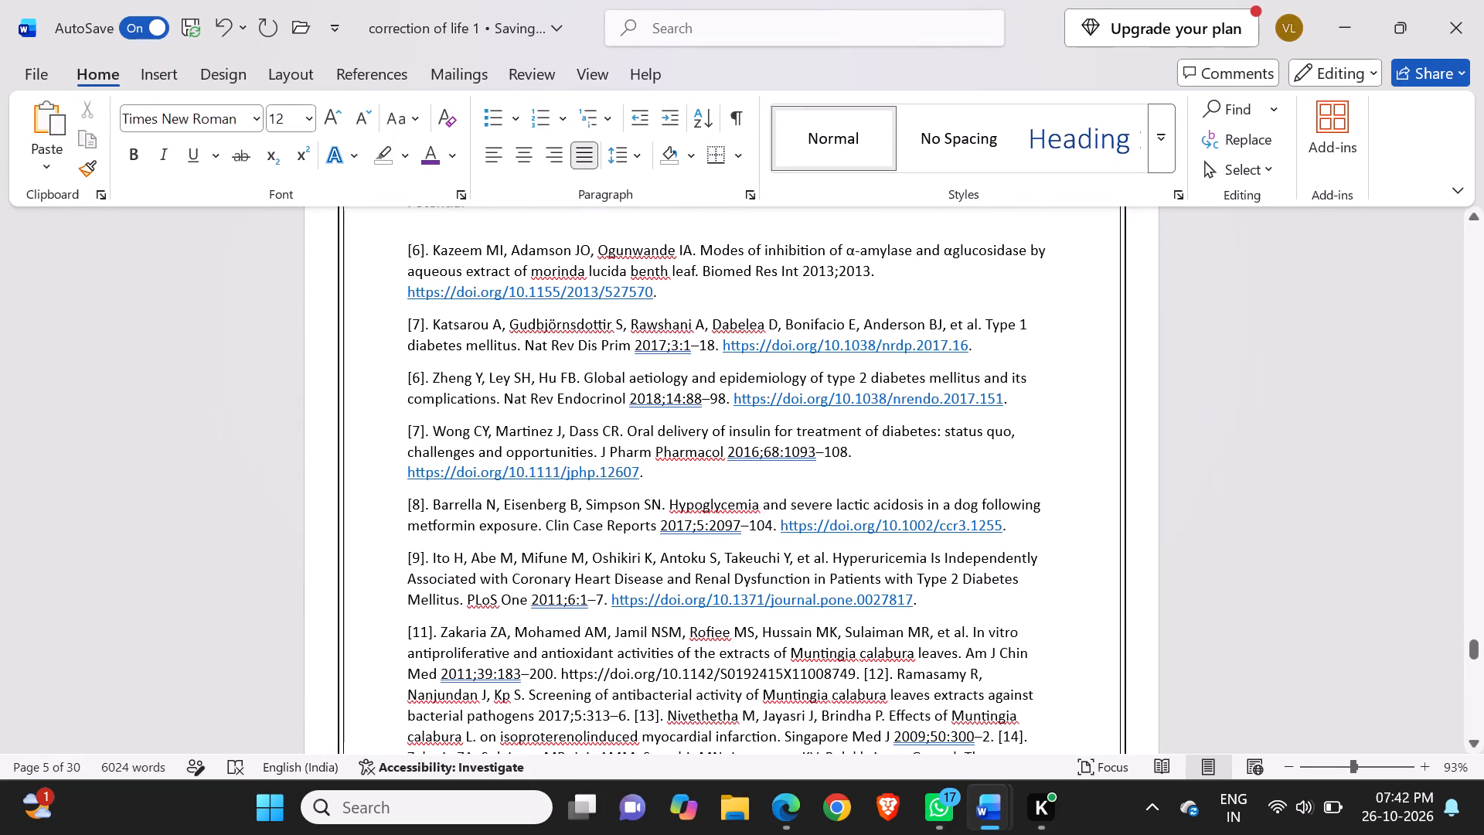
click(417, 377)
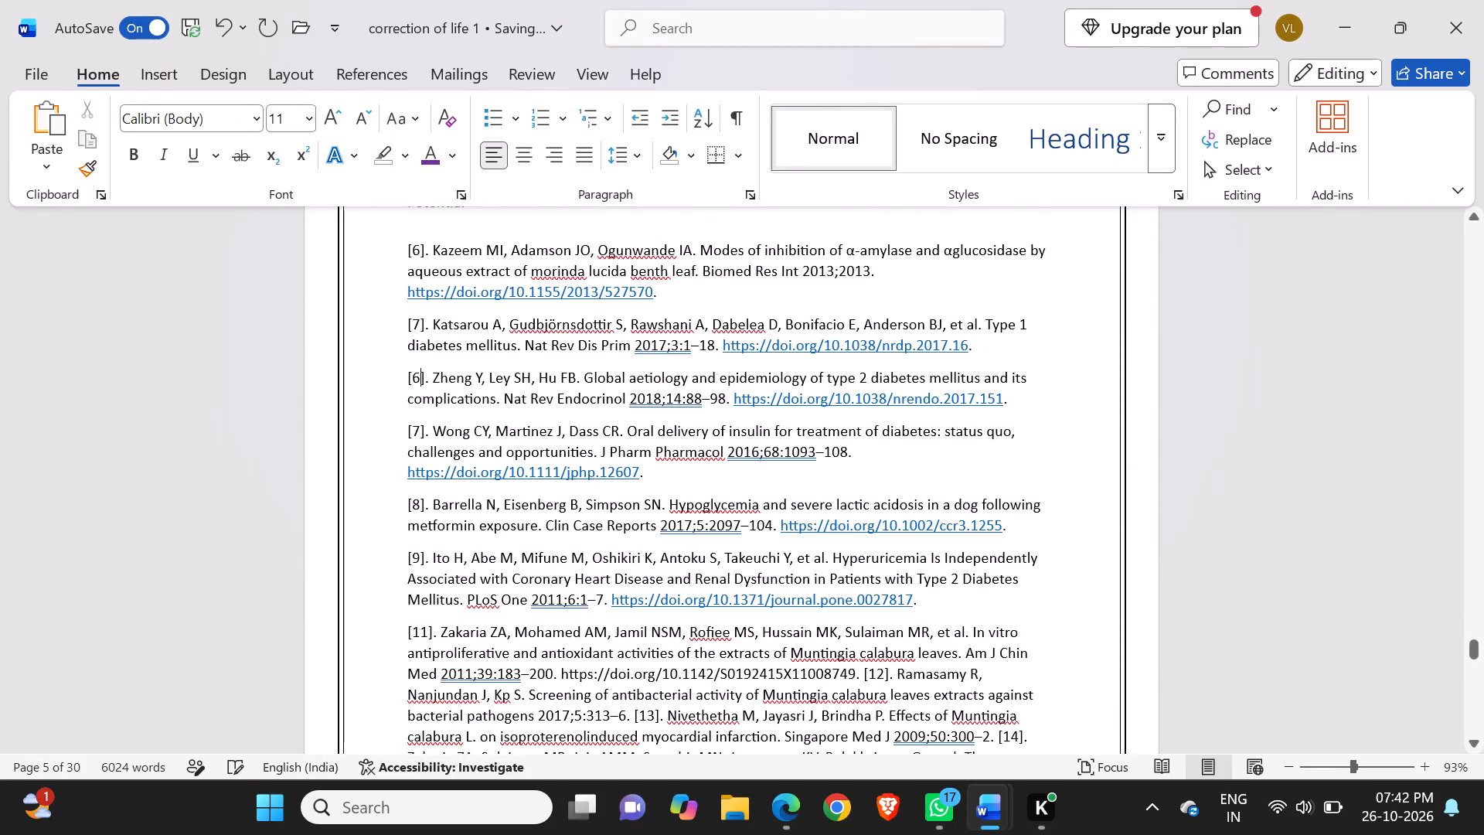
key(BackSpace)
key(8)
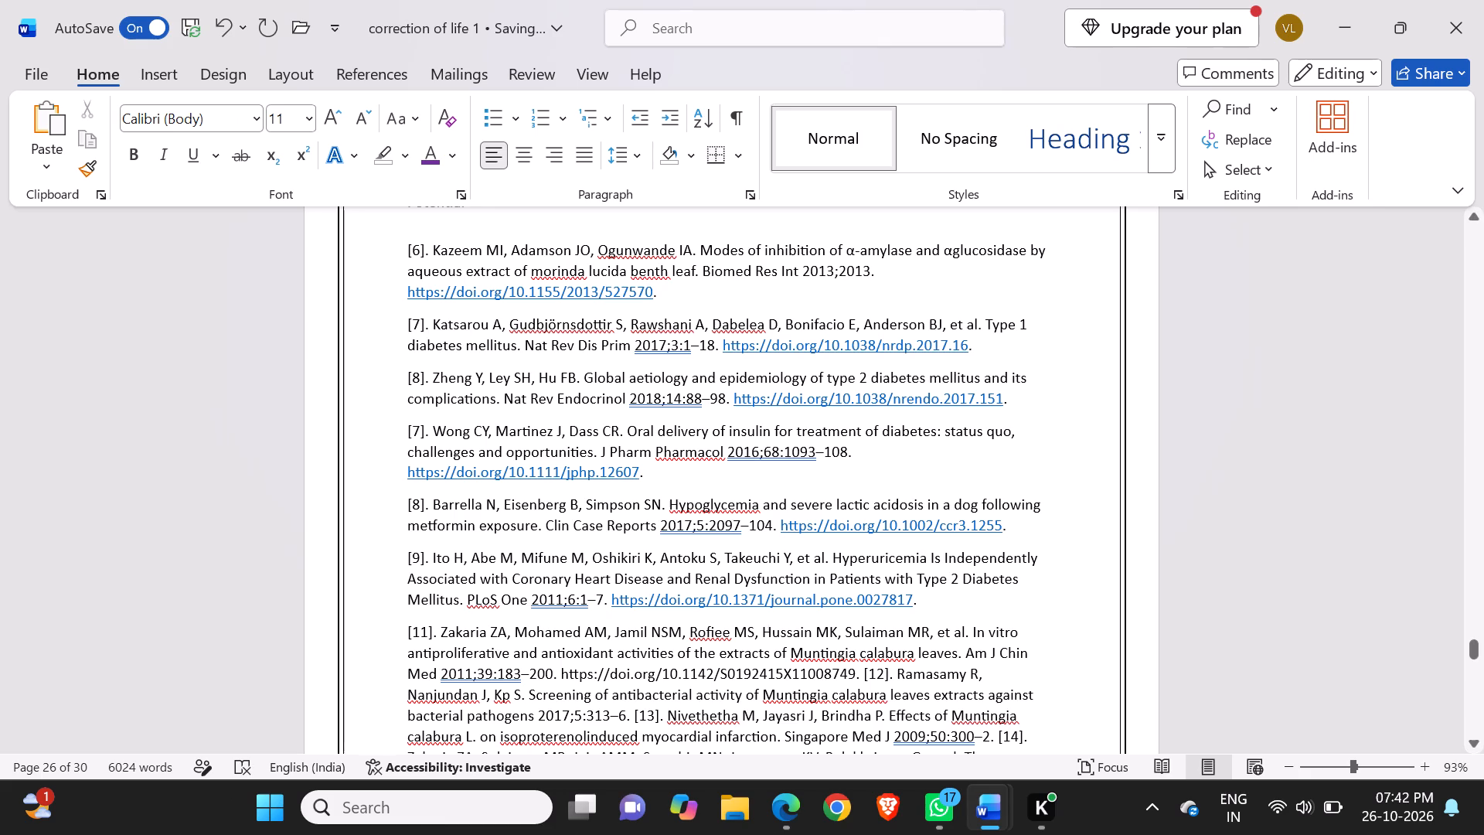
click(418, 432)
key(BackSpace)
key(9)
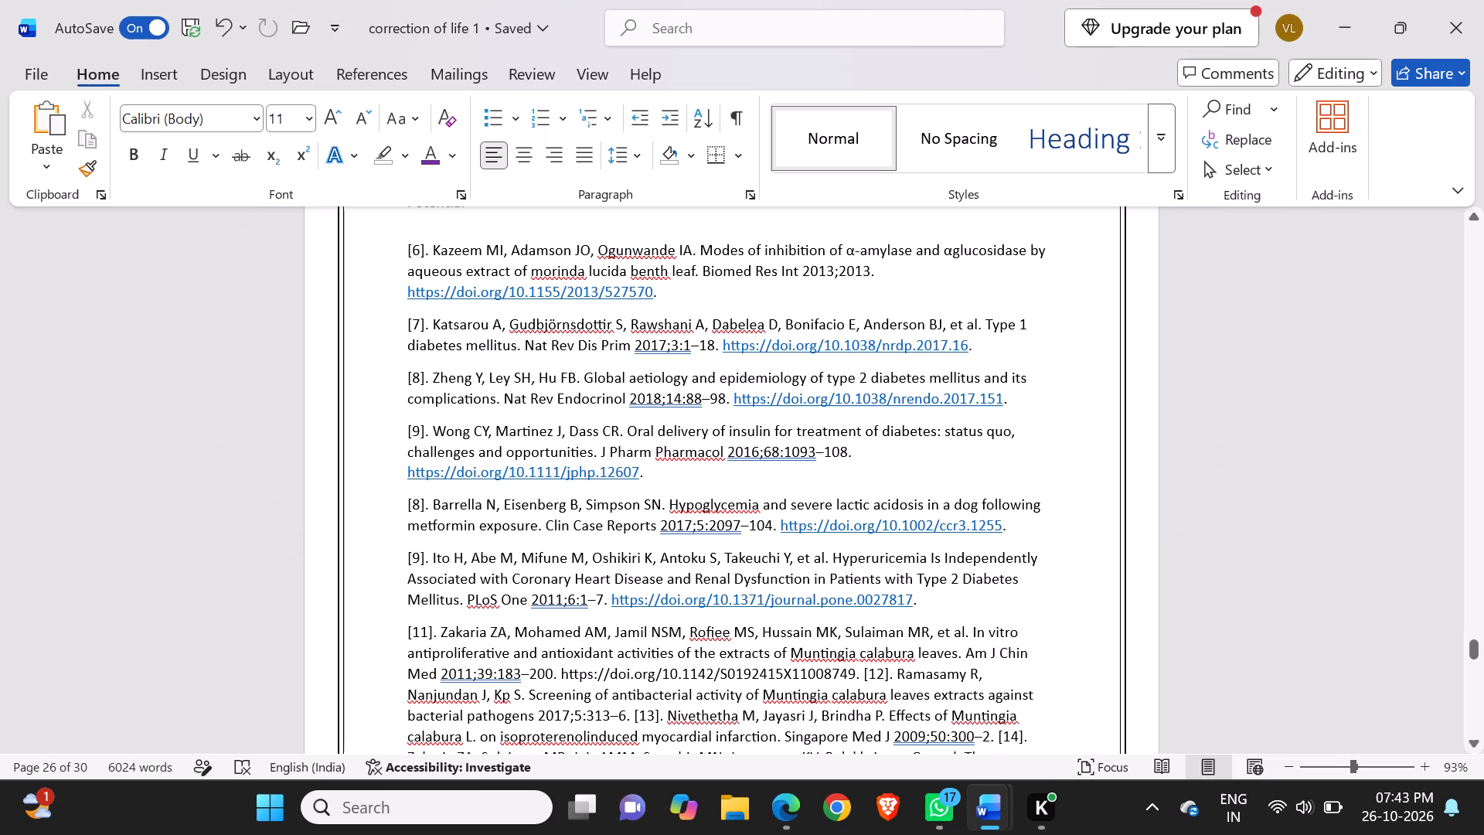
Renumber the Barrella reference on hypoglycemia and lactic acidosis as [10].
click(417, 518)
click(419, 514)
key(BackSpace)
text(10)
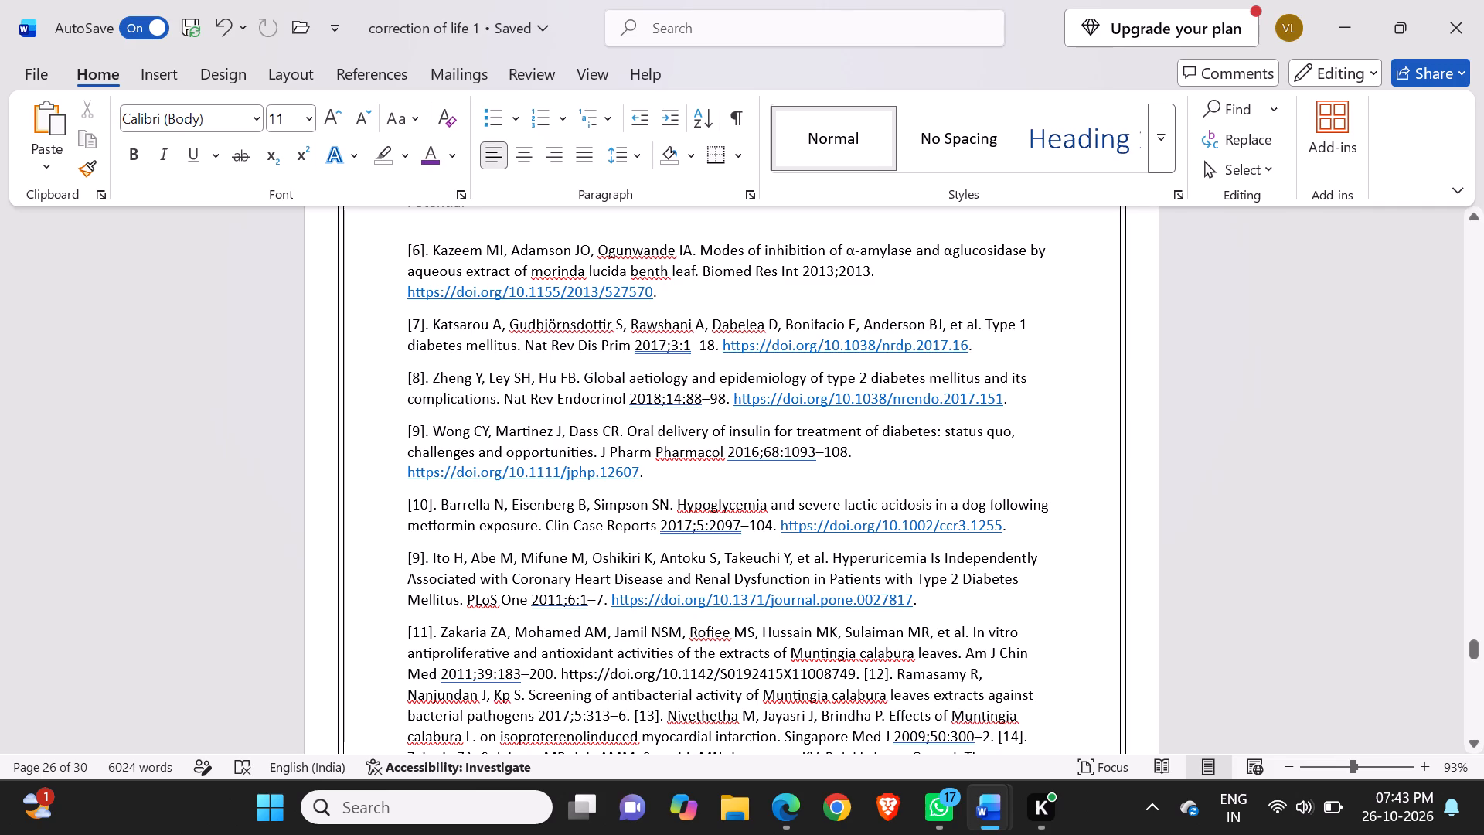
In the reference list, renumber the Ito entry on hyperuricemia as [11].
click(420, 561)
key(BackSpace)
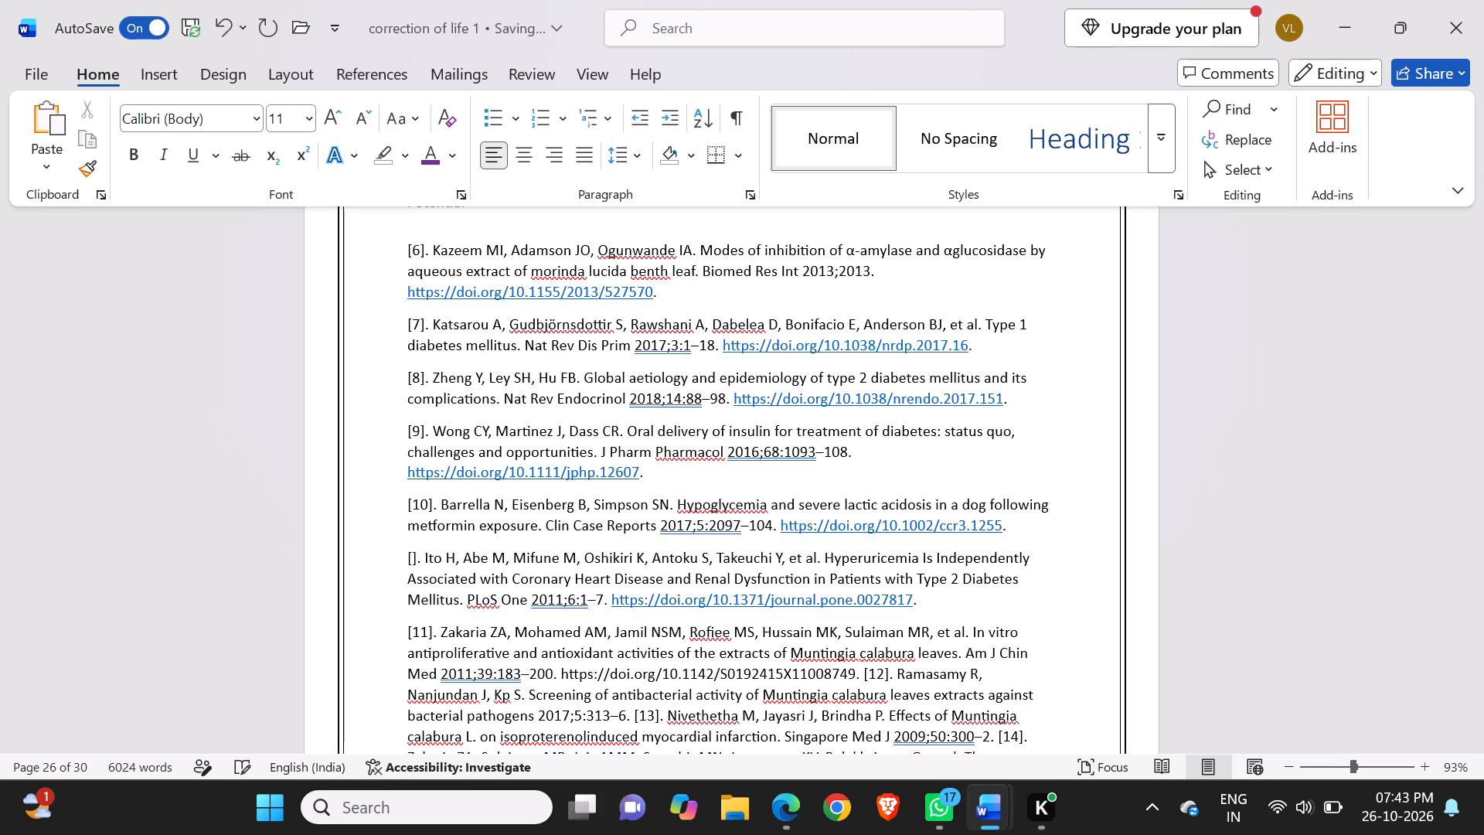
text(11)
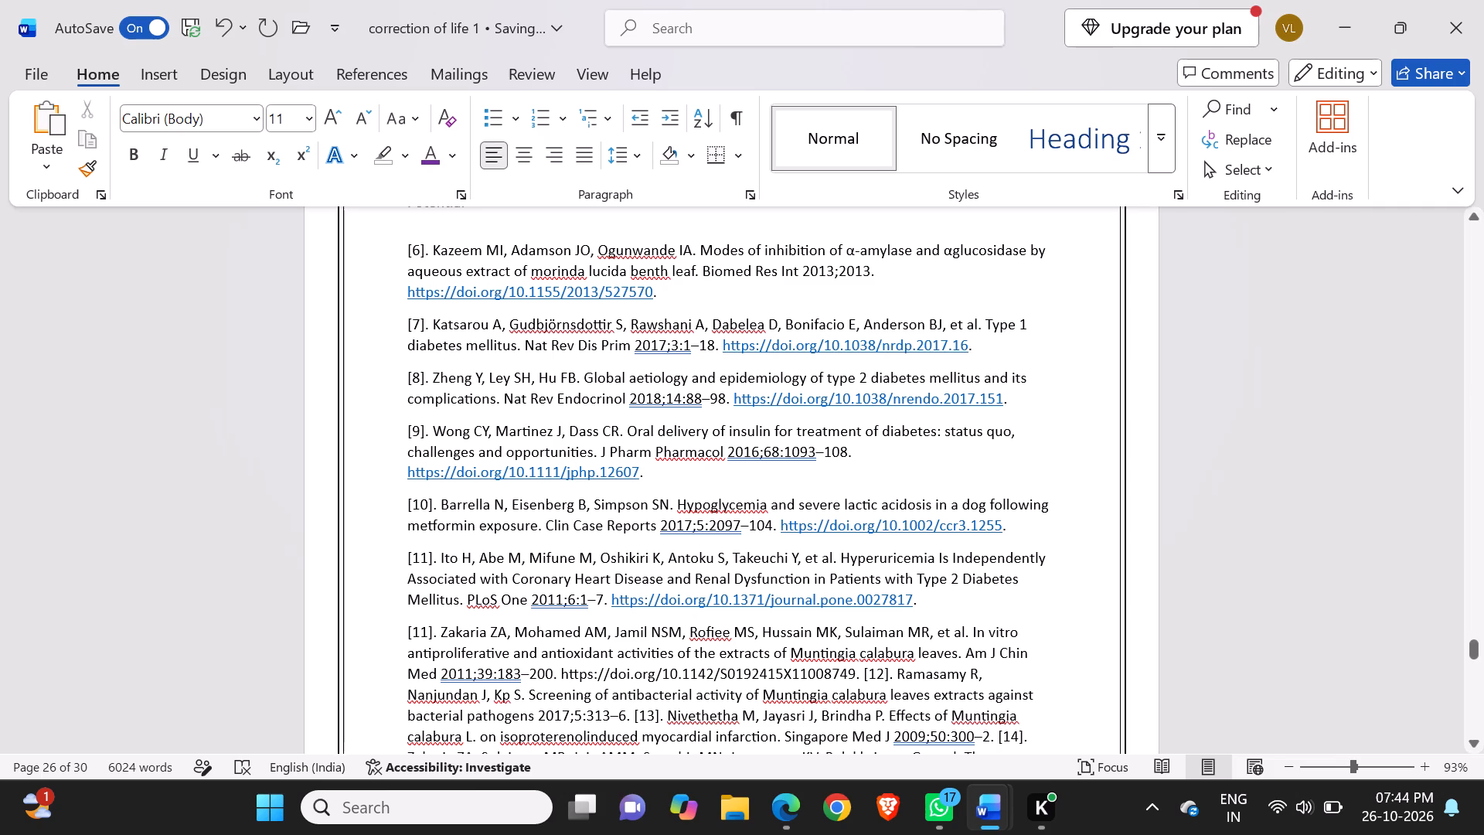
In the Introduction's diabetes paragraph, change the citation after "as reported by Barella et al." to [10].
drag(1479, 373, 1477, 315)
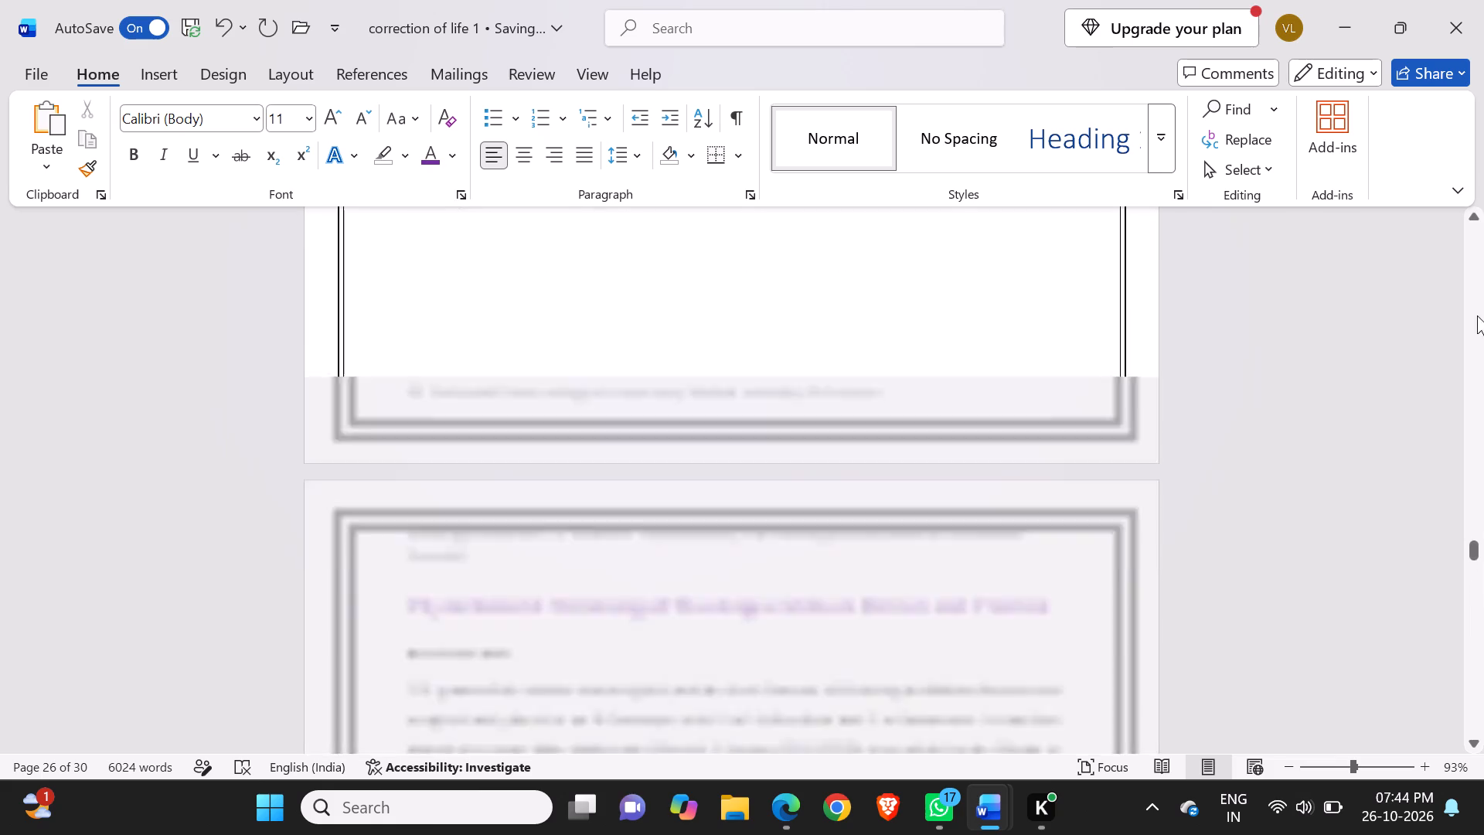
drag(1477, 315, 1475, 303)
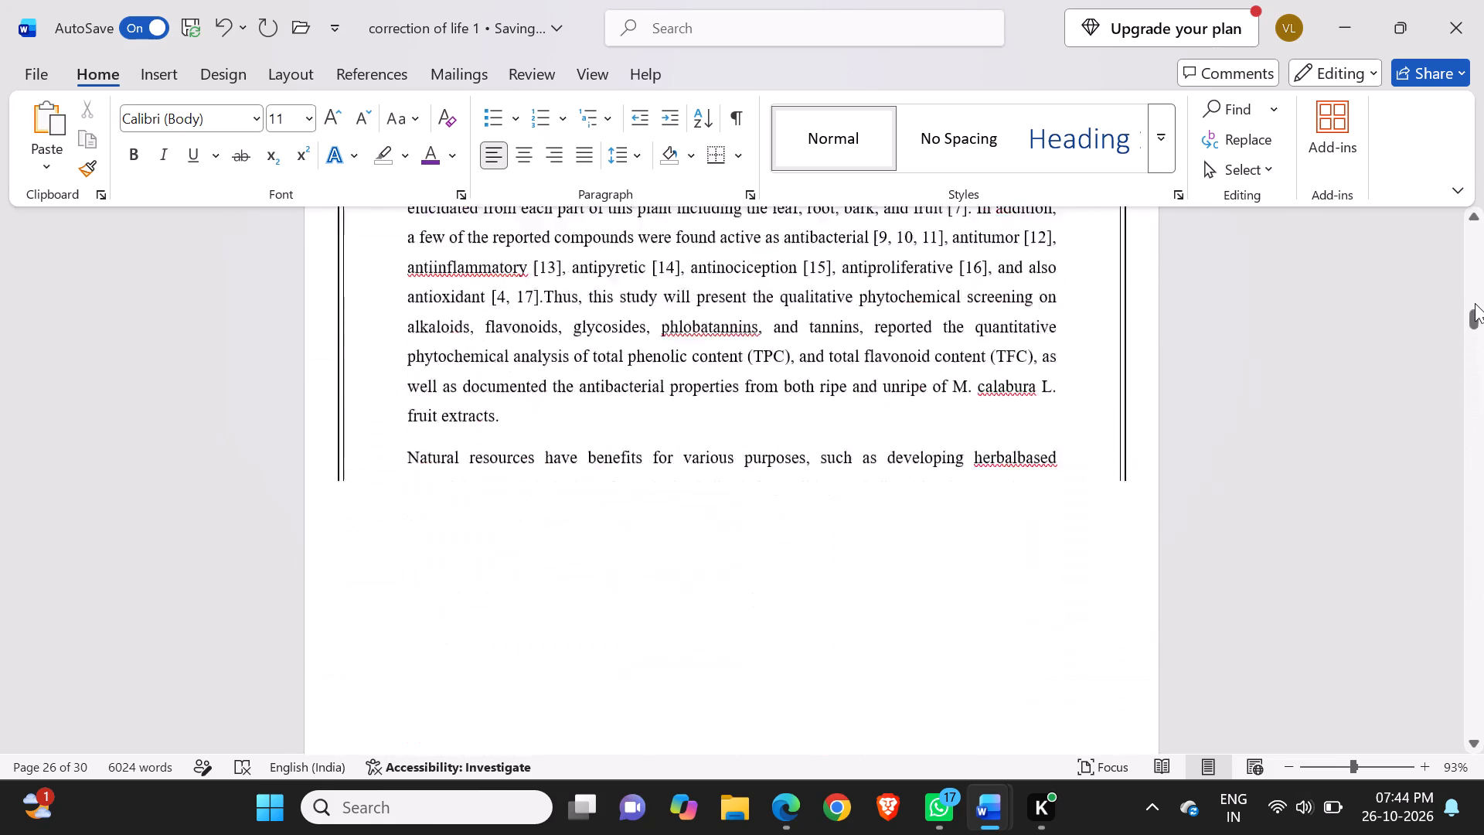
scroll(1160, 379, down, 6)
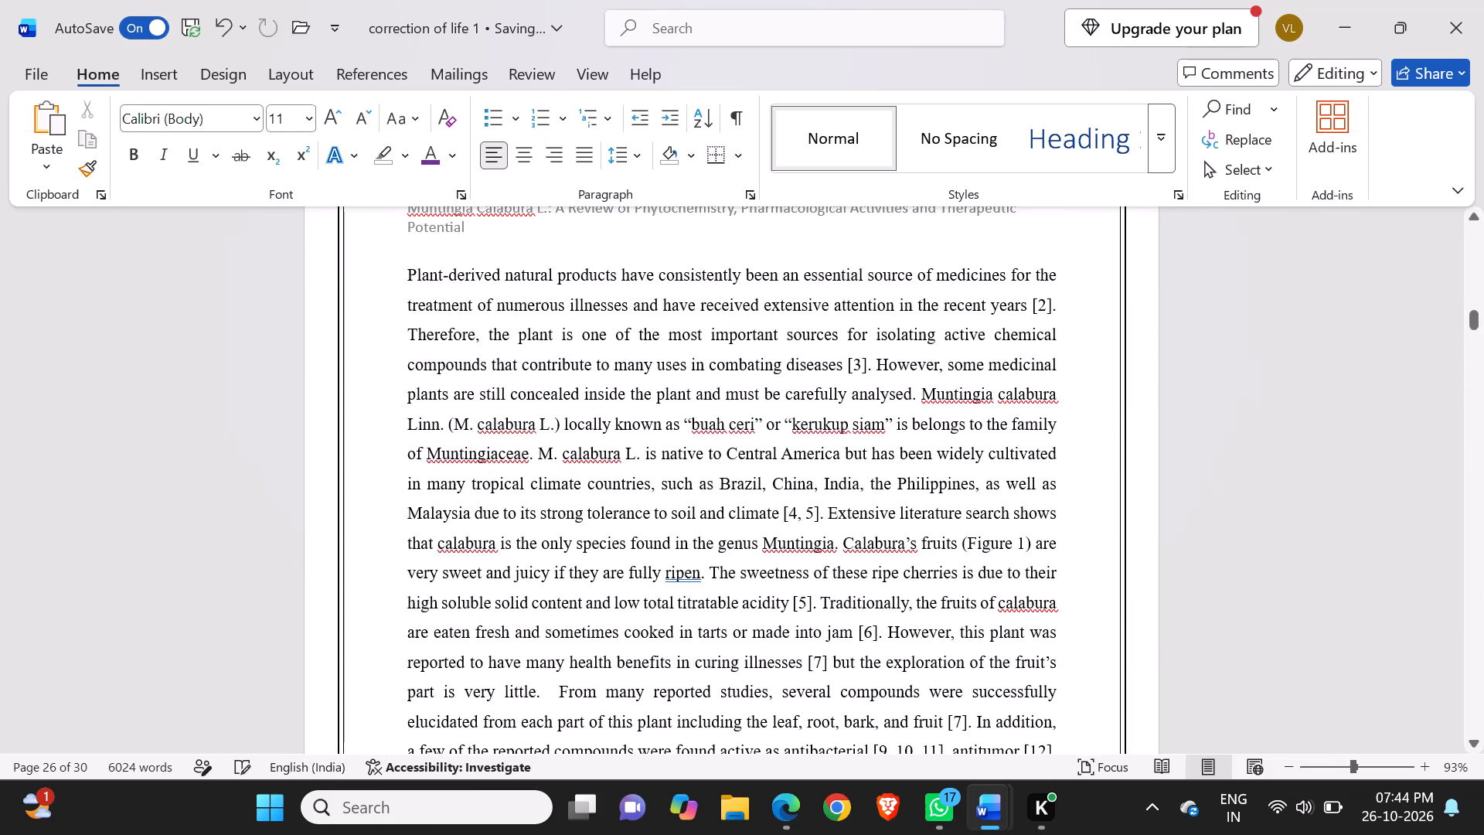
scroll(1149, 380, down, 11)
scroll(1148, 383, up, 5)
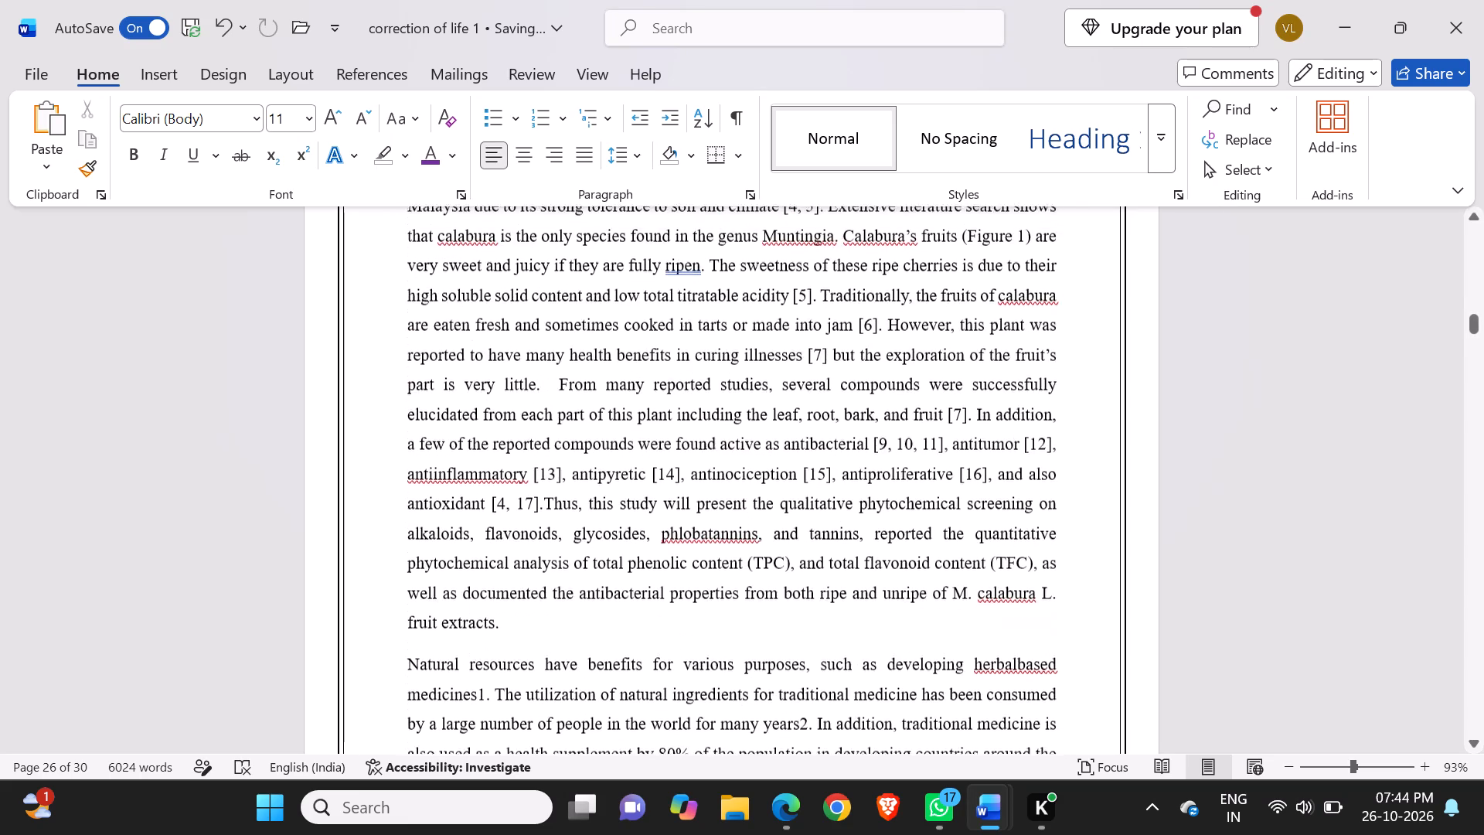
scroll(1146, 383, up, 12)
scroll(1146, 383, up, 18)
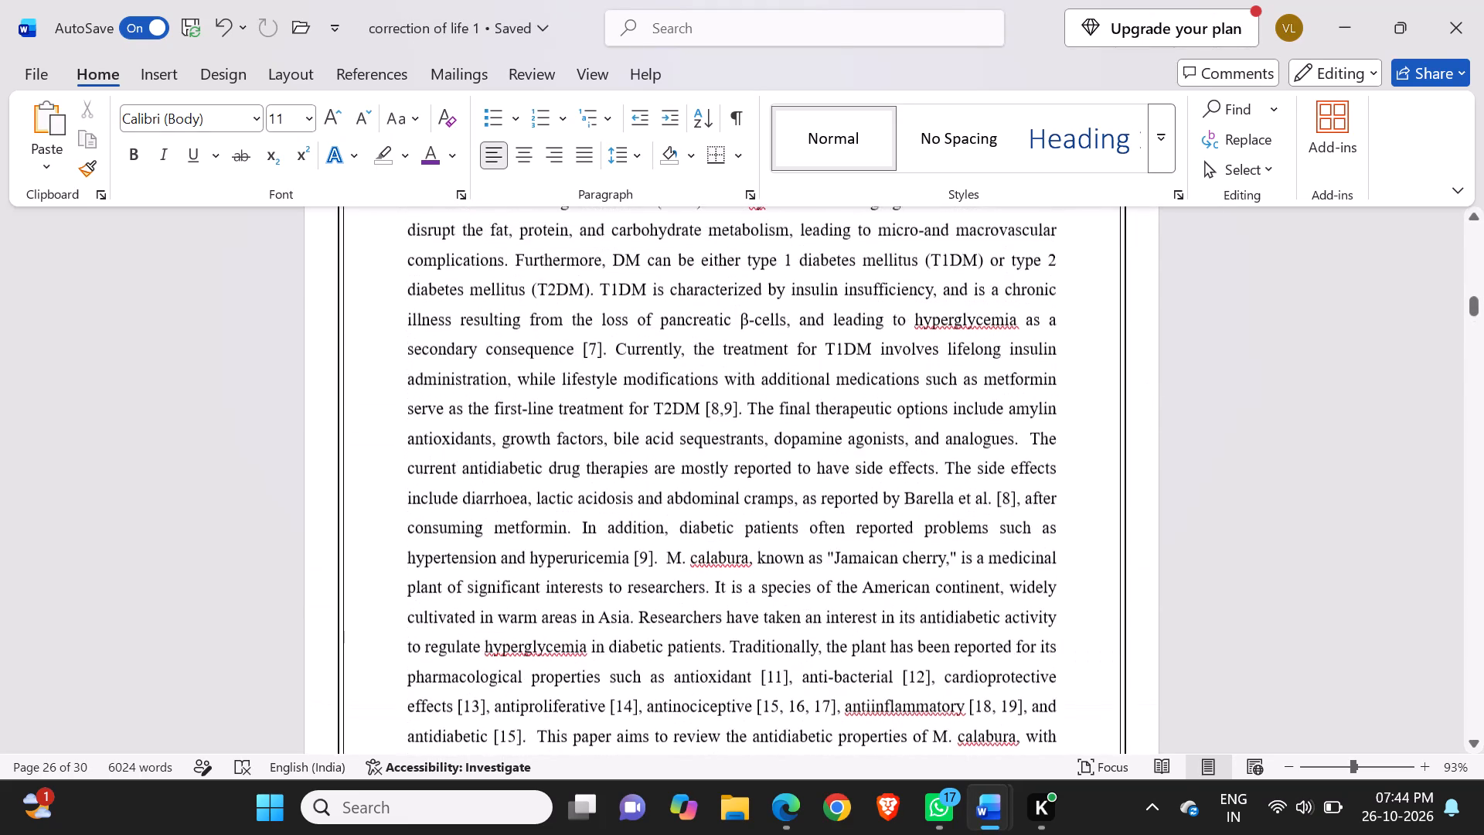
scroll(1145, 383, up, 4)
scroll(1145, 383, down, 4)
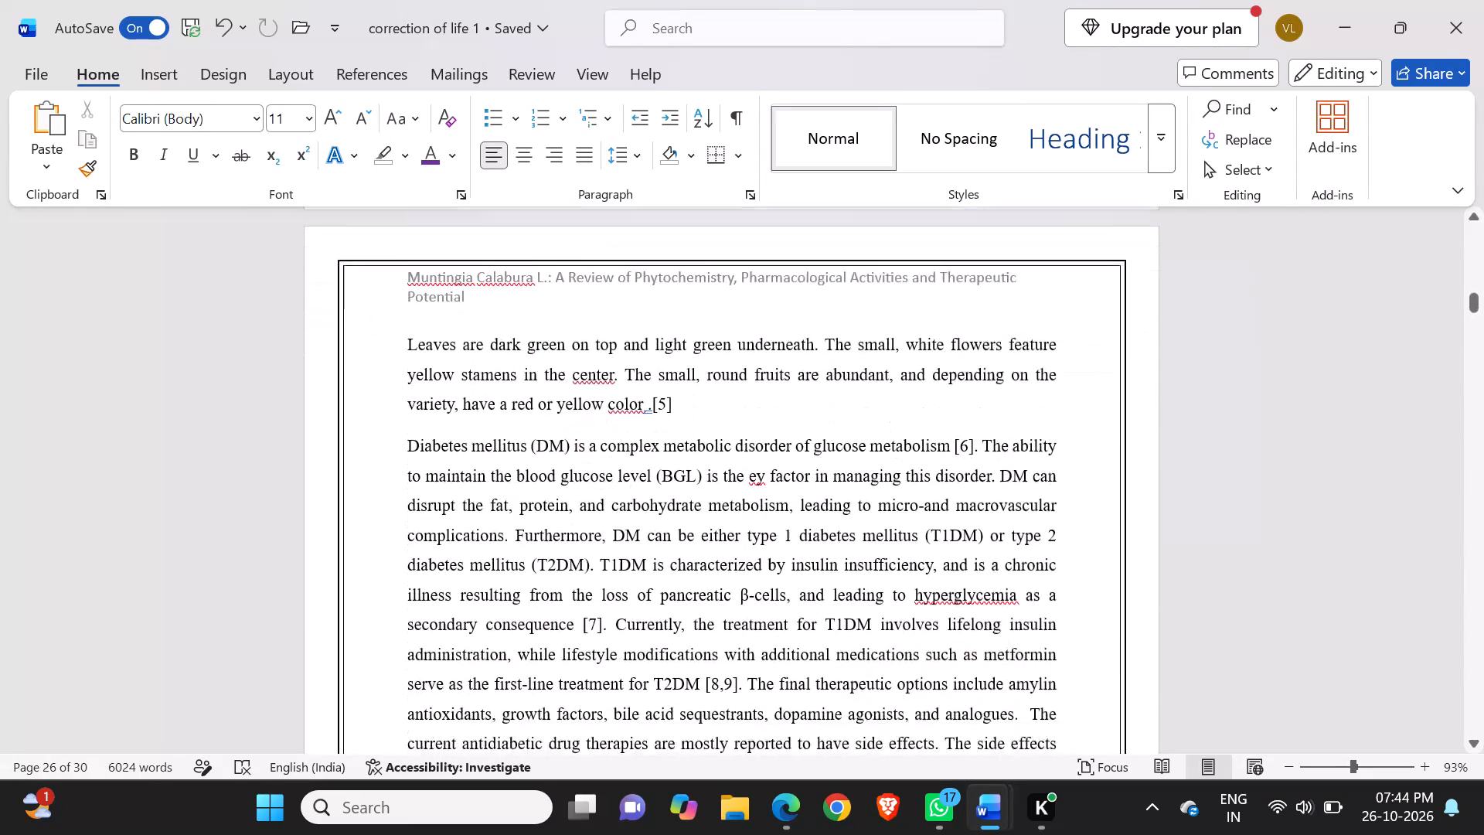
scroll(1145, 383, down, 6)
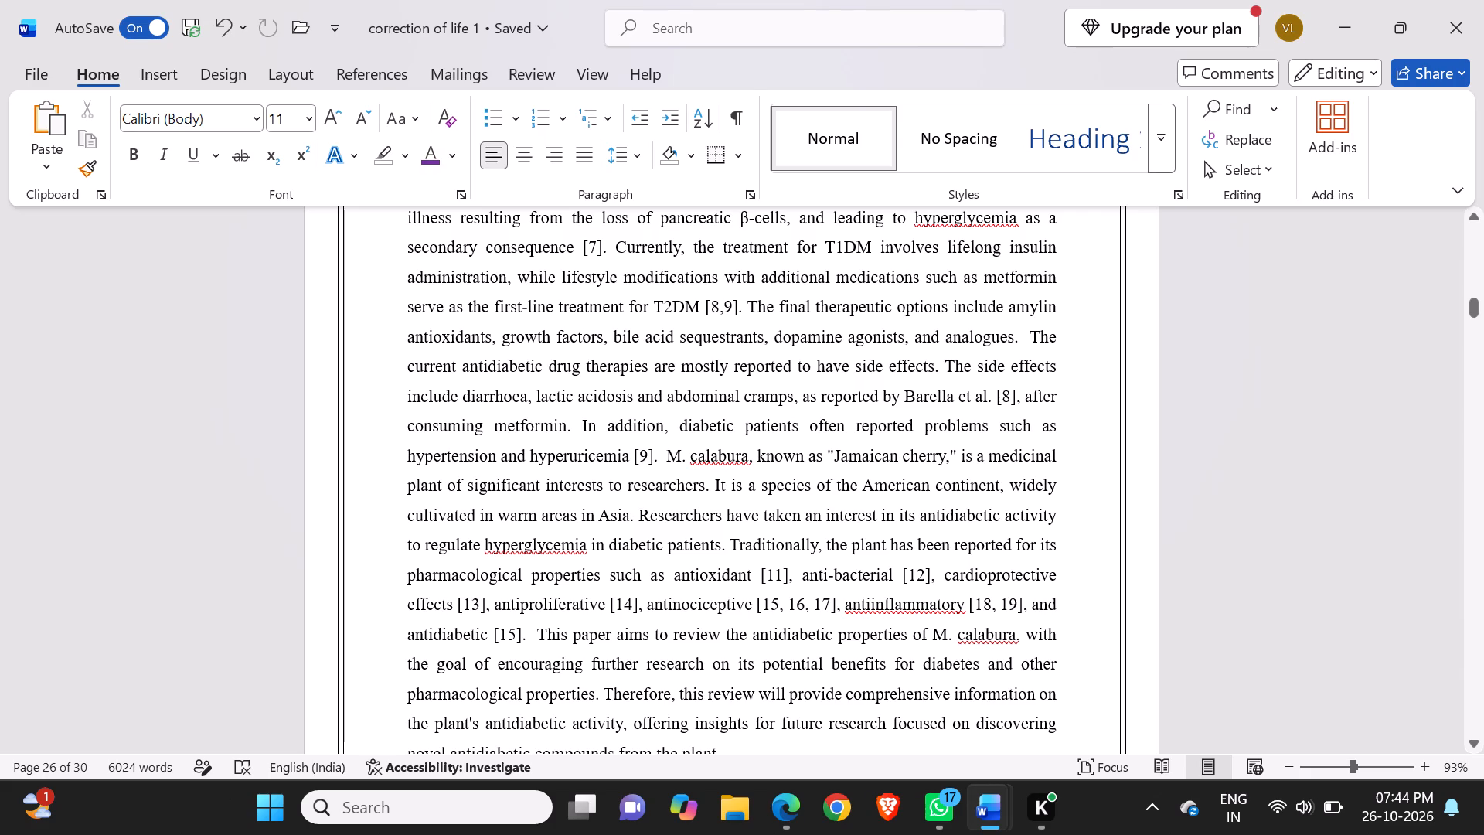
click(1013, 400)
key(BackSpace)
key(BackSpace)
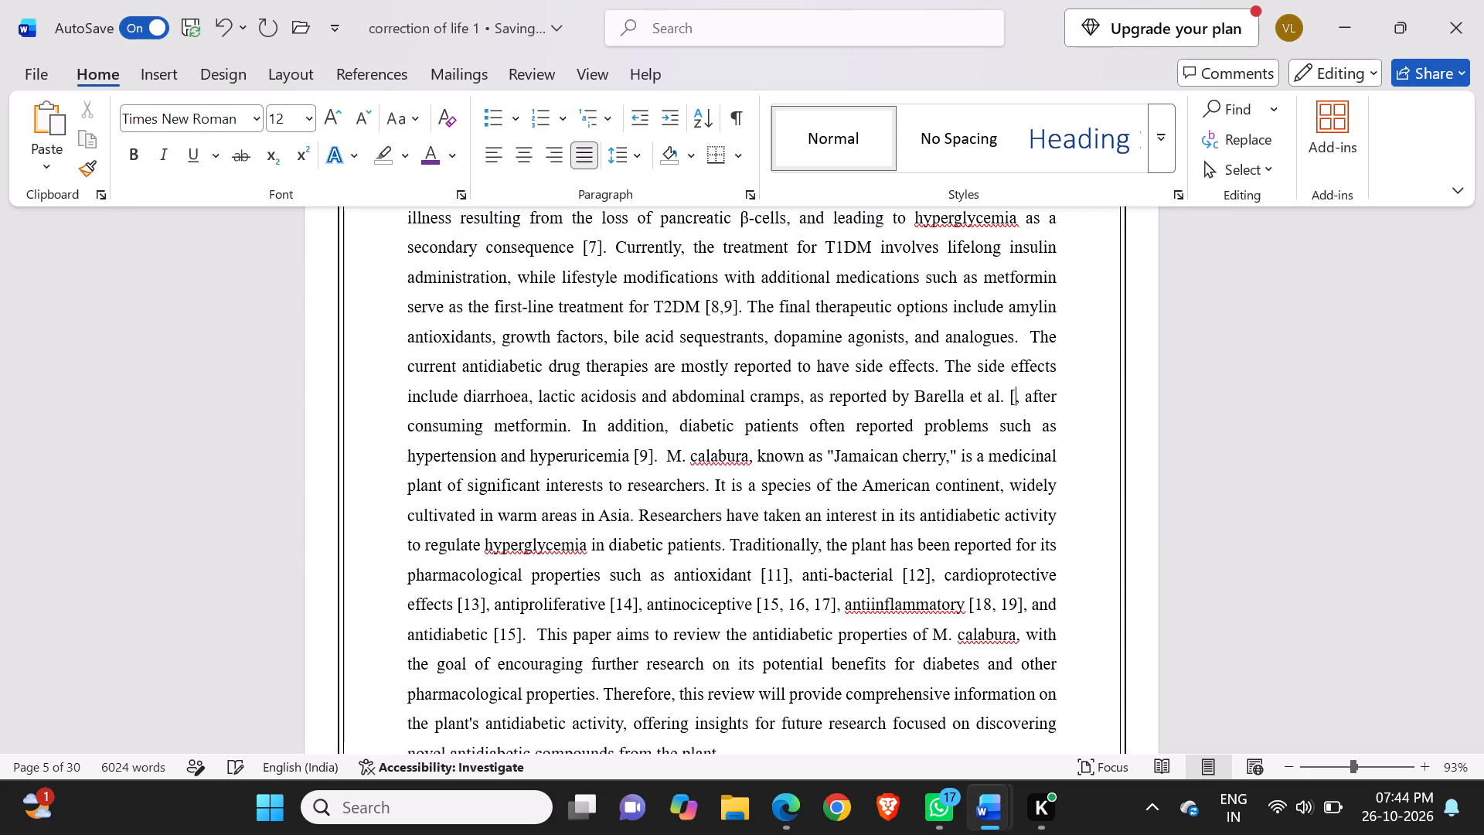
text(10)
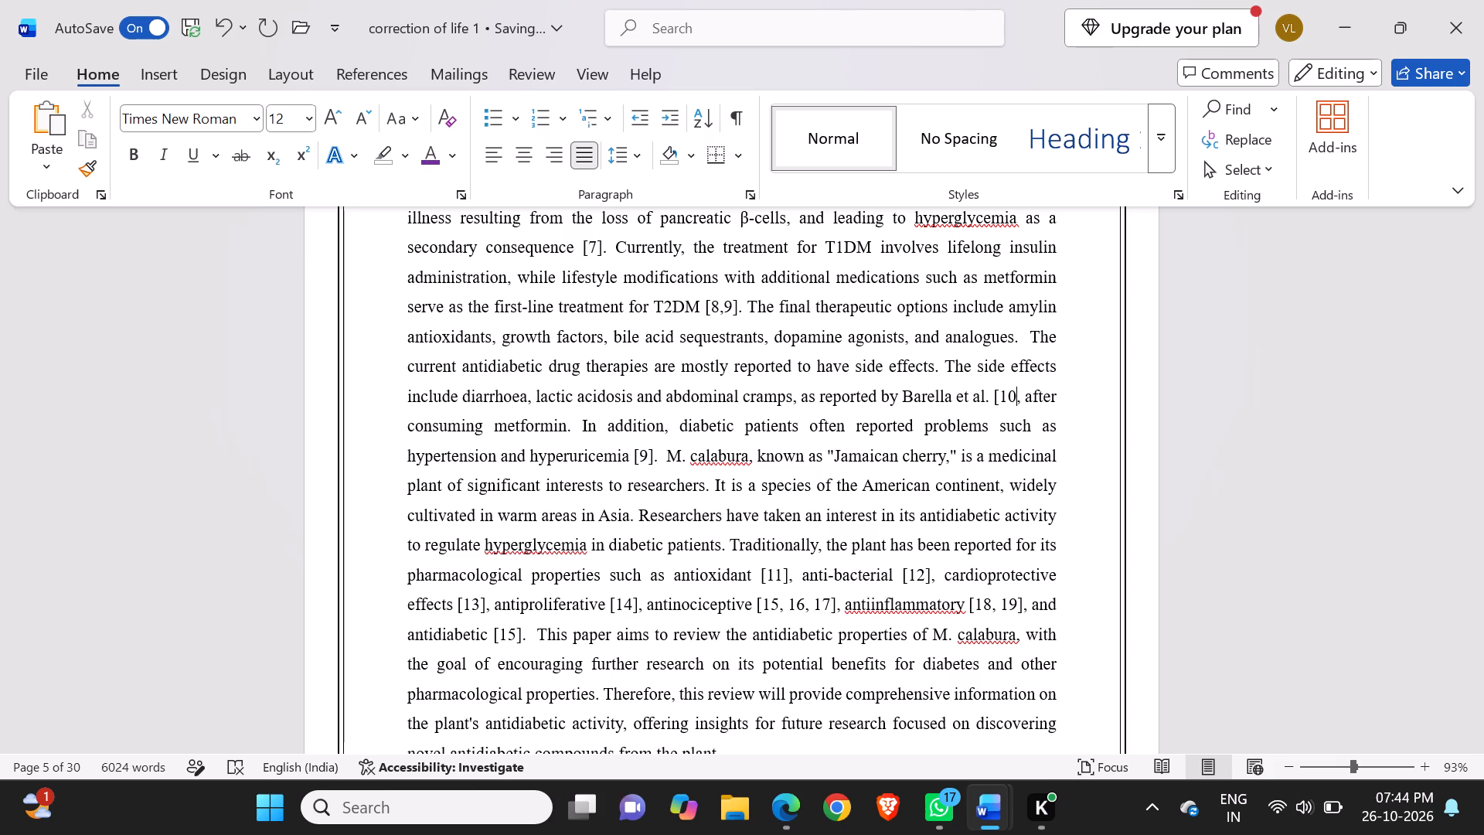
key(bracketright)
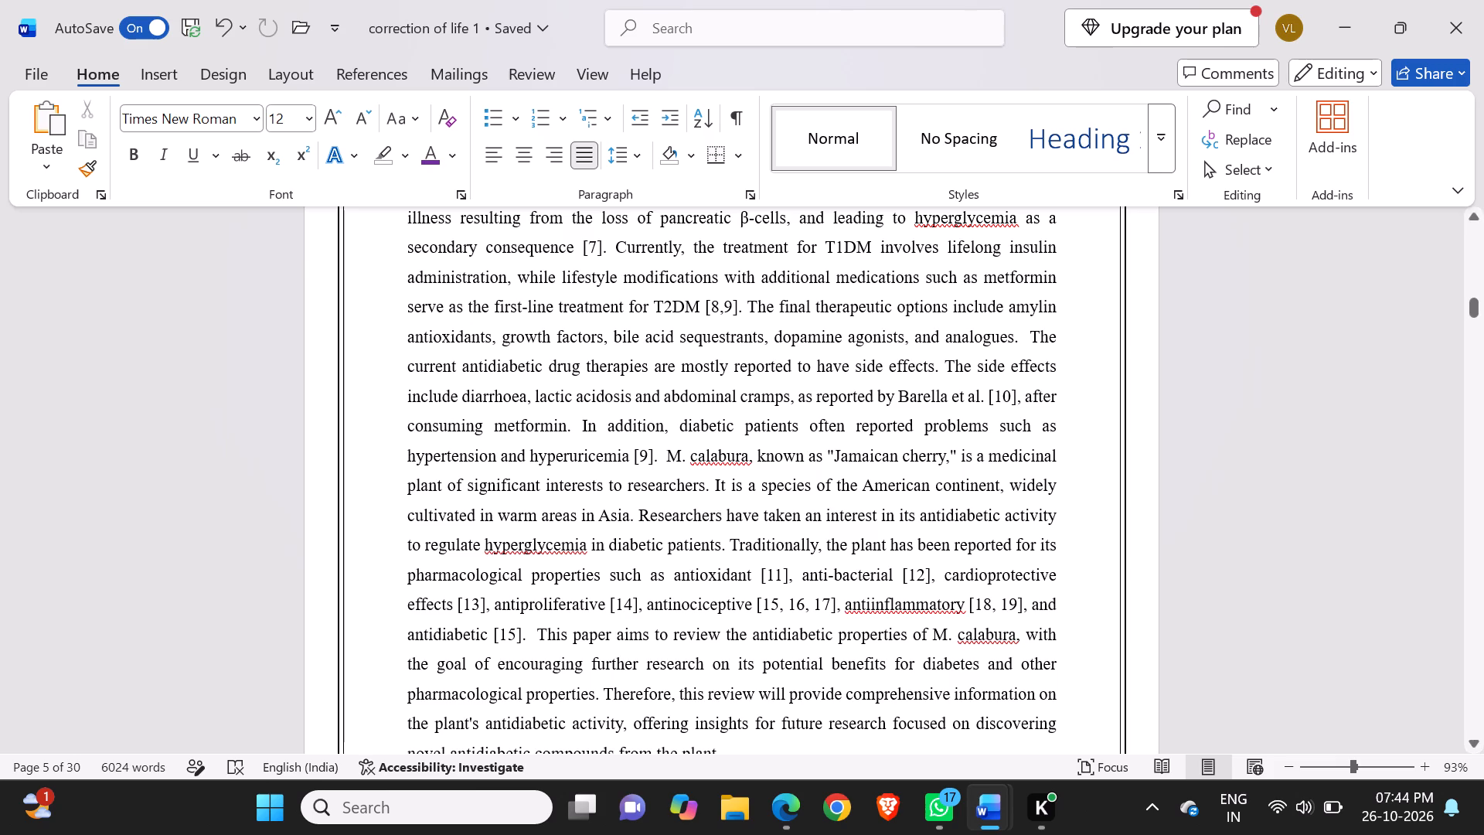
Change the citation after "hypertension and hyperuricemia" to [11].
click(646, 460)
key(BackSpace)
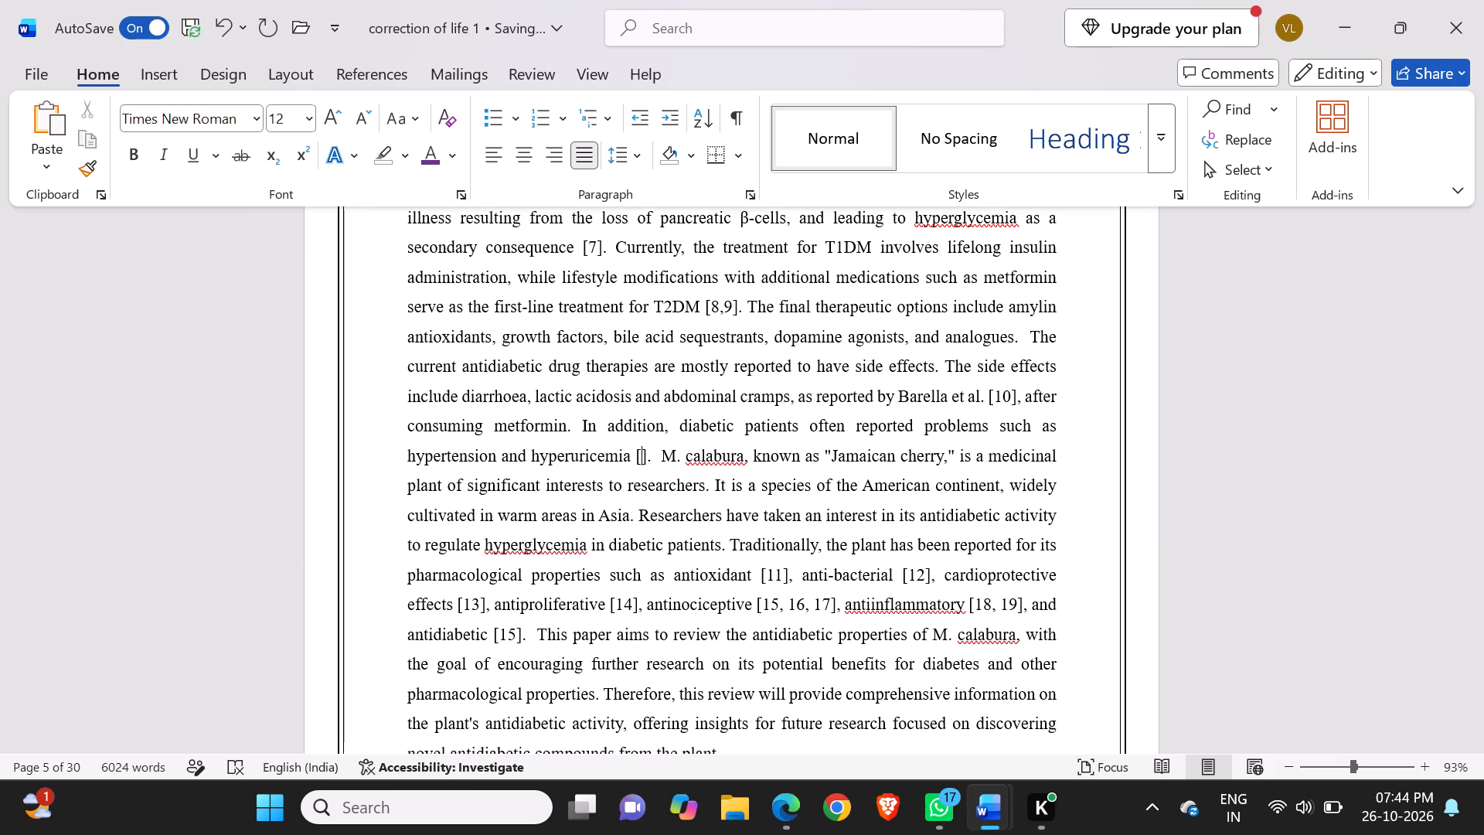
text(11)
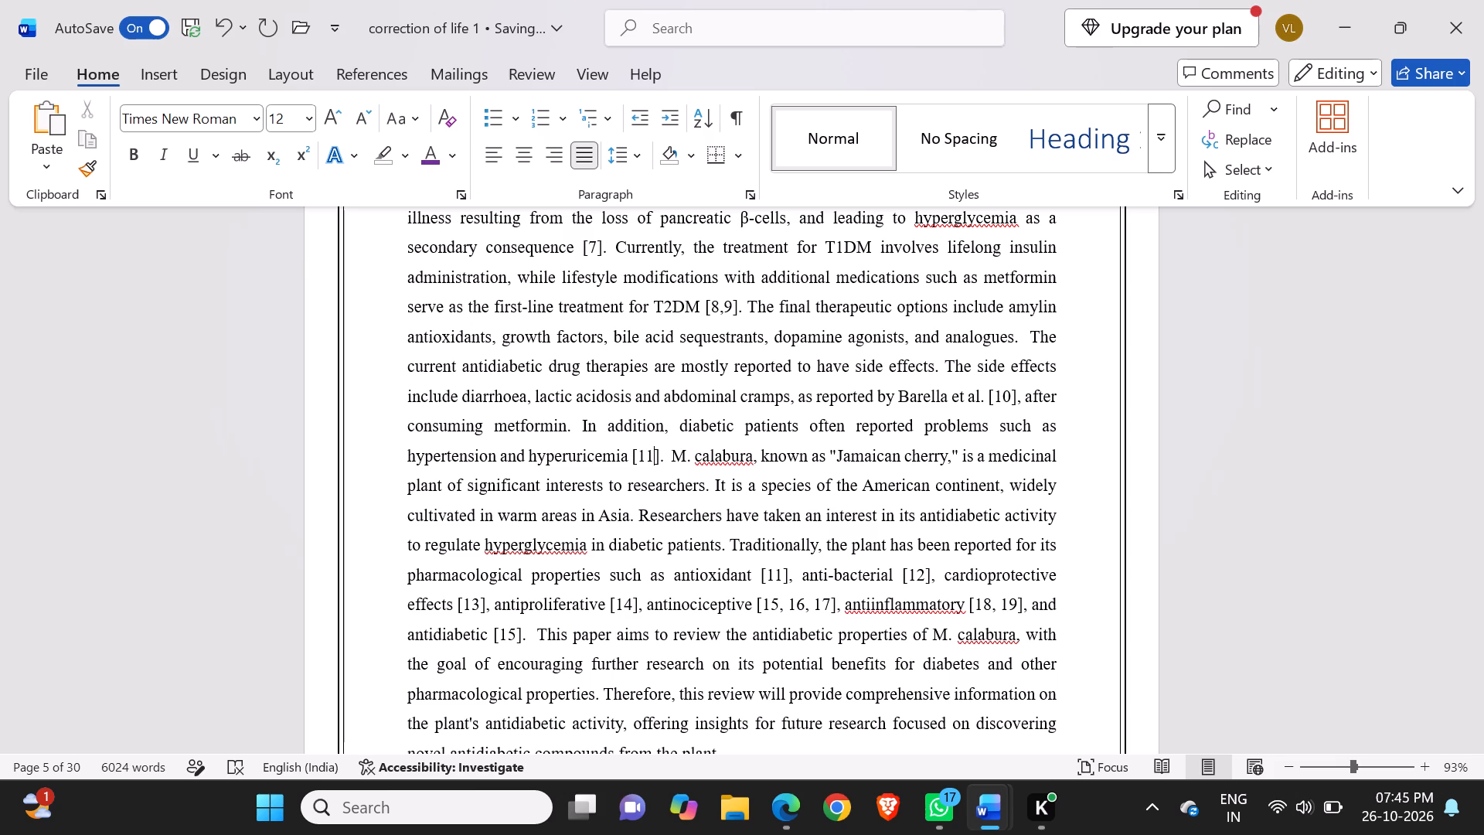
In the sentence on the plant's pharmacological properties, replace the bracketed citation after "antinociceptive" with just a comma.
scroll(646, 460, down, 3)
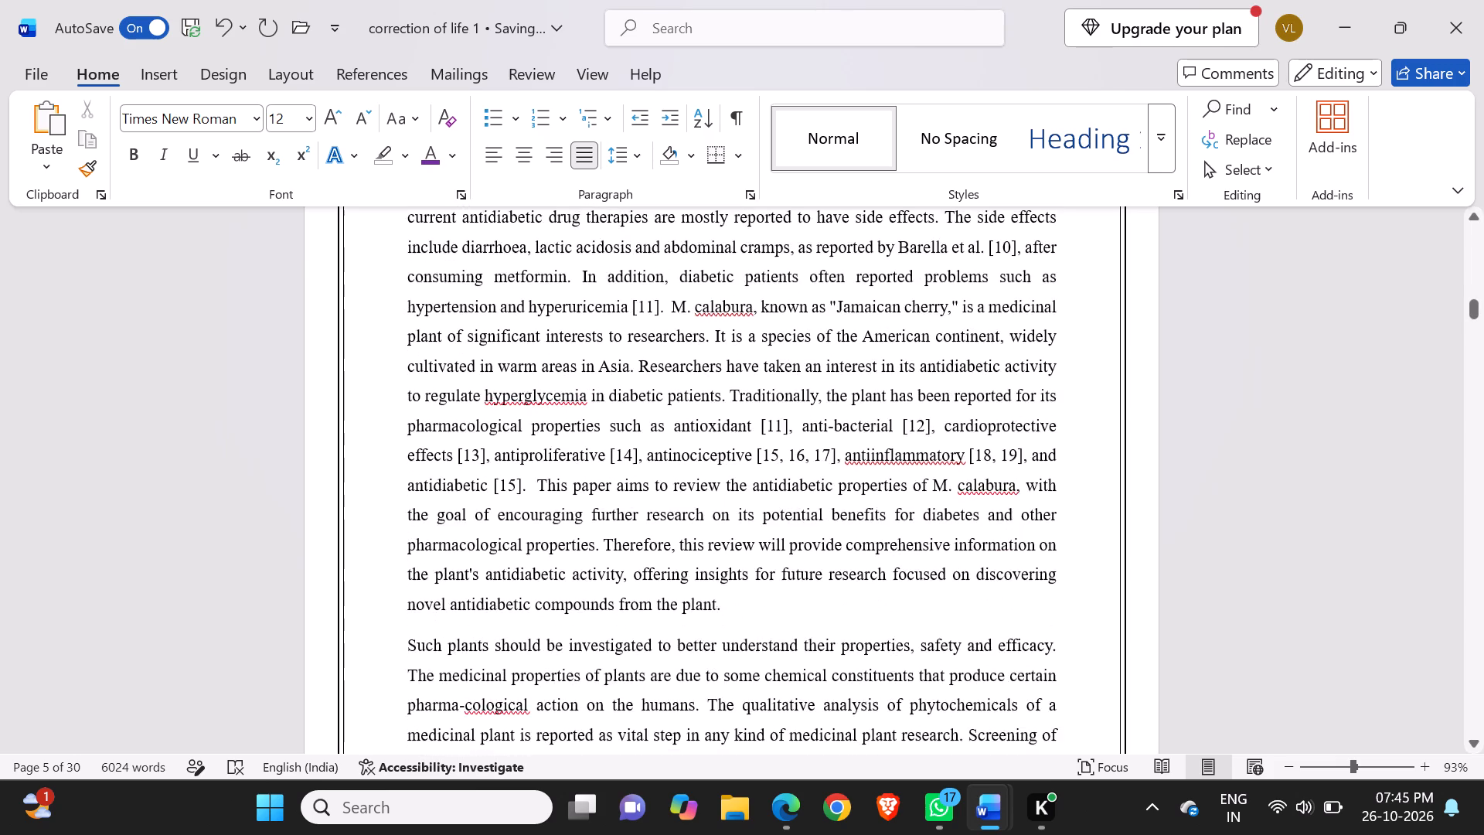
scroll(646, 460, down, 3)
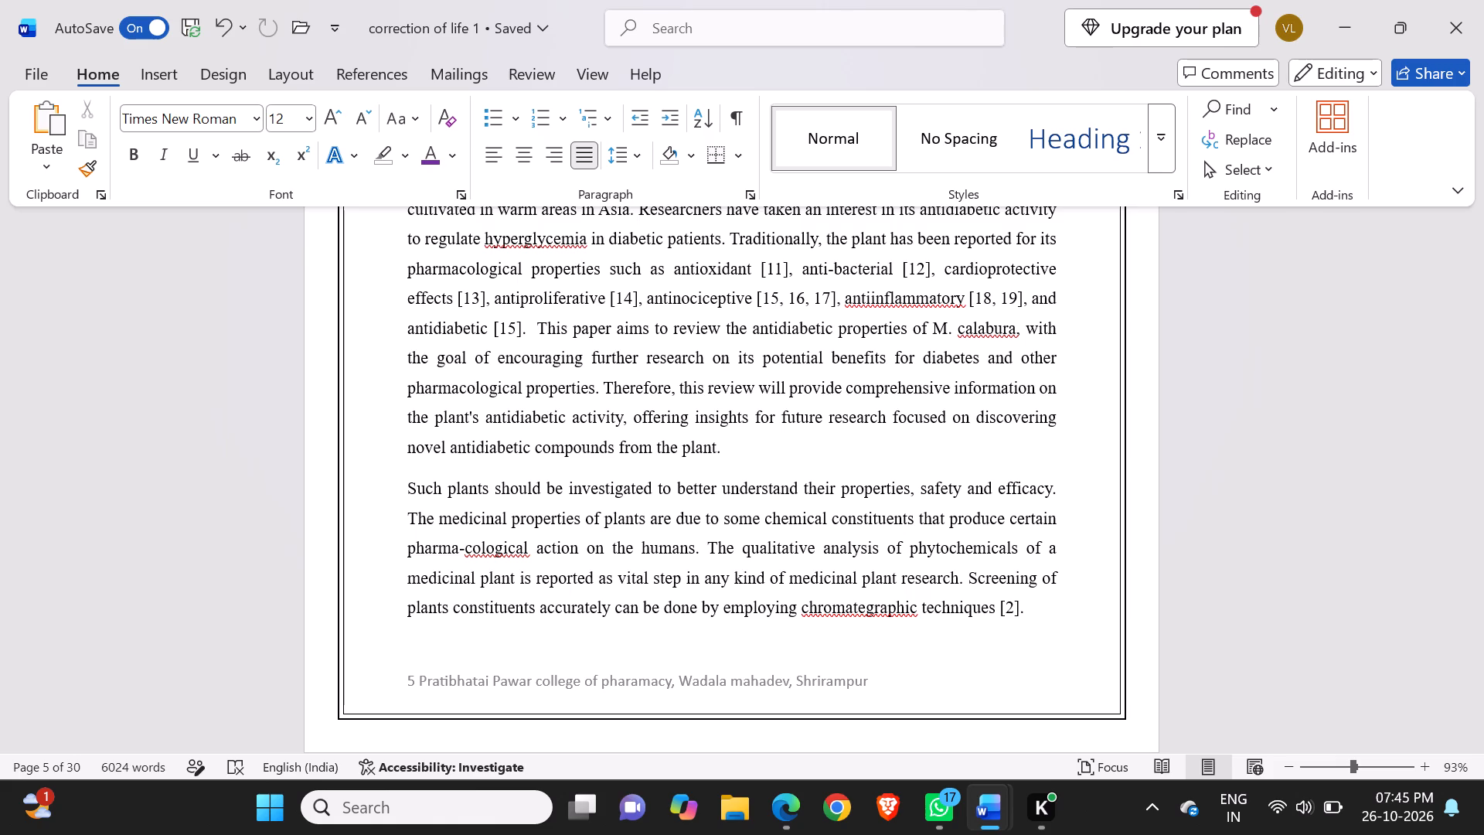
scroll(646, 460, up, 1)
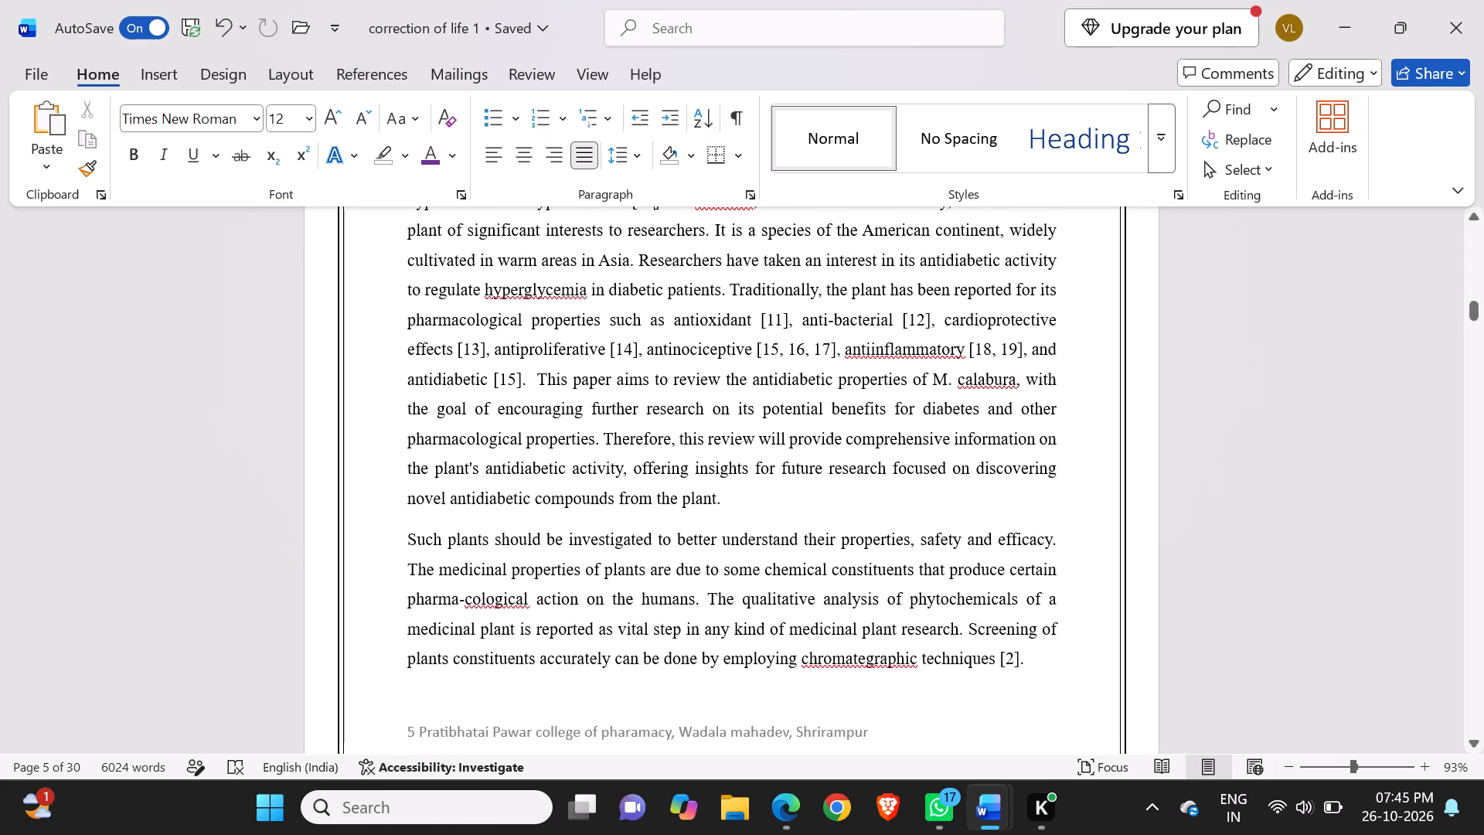
click(840, 358)
key(BackSpace)
key(BackSpace)
key(BackSpace)
key(BackSpace)
key(BackSpace)
key(BackSpace)
key(BackSpace)
key(BackSpace)
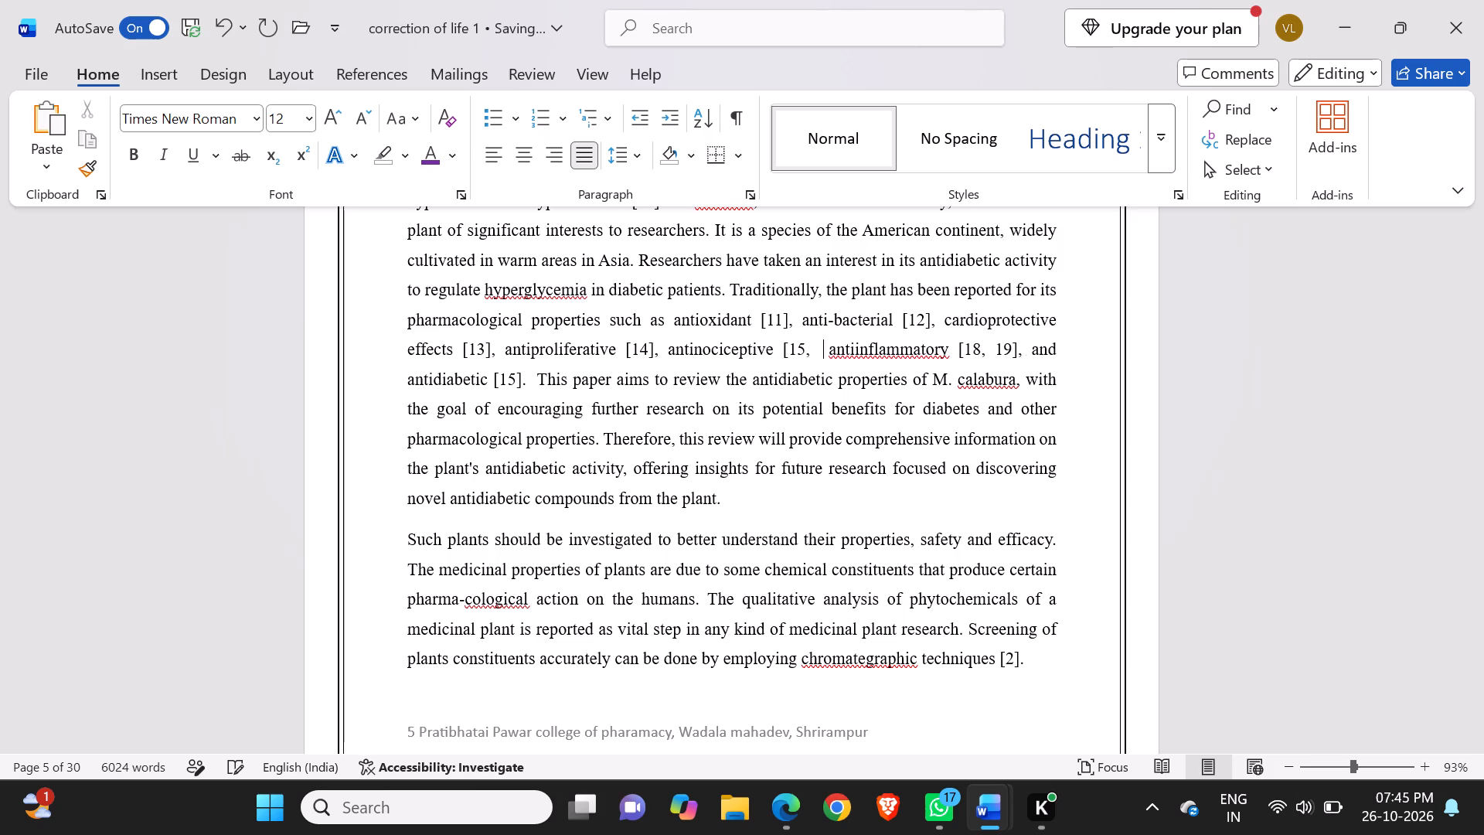
key(BackSpace)
key(BackSpace)
key(BackSpace)
key(BackSpace)
key(BackSpace)
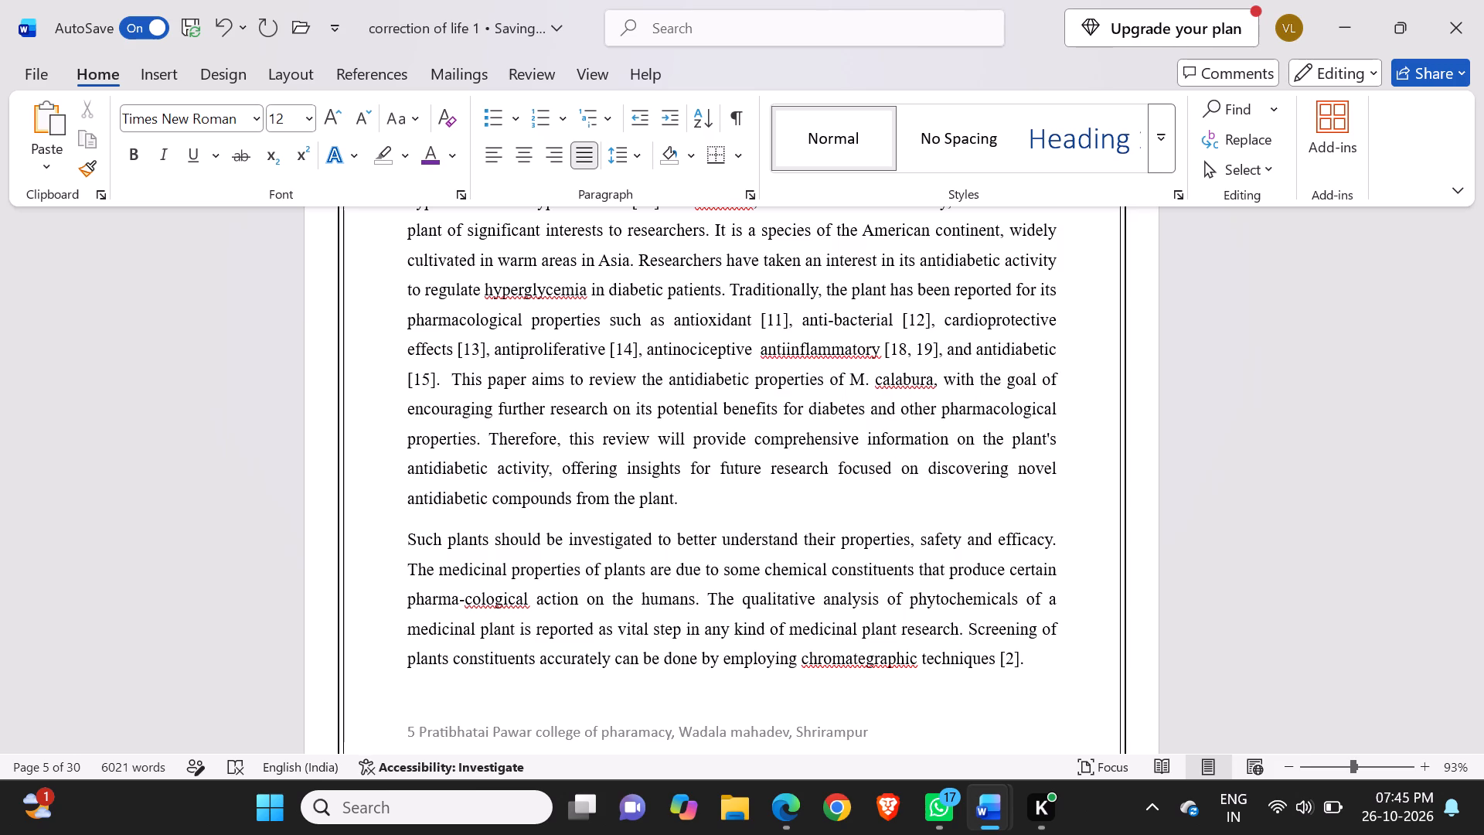
key(comma)
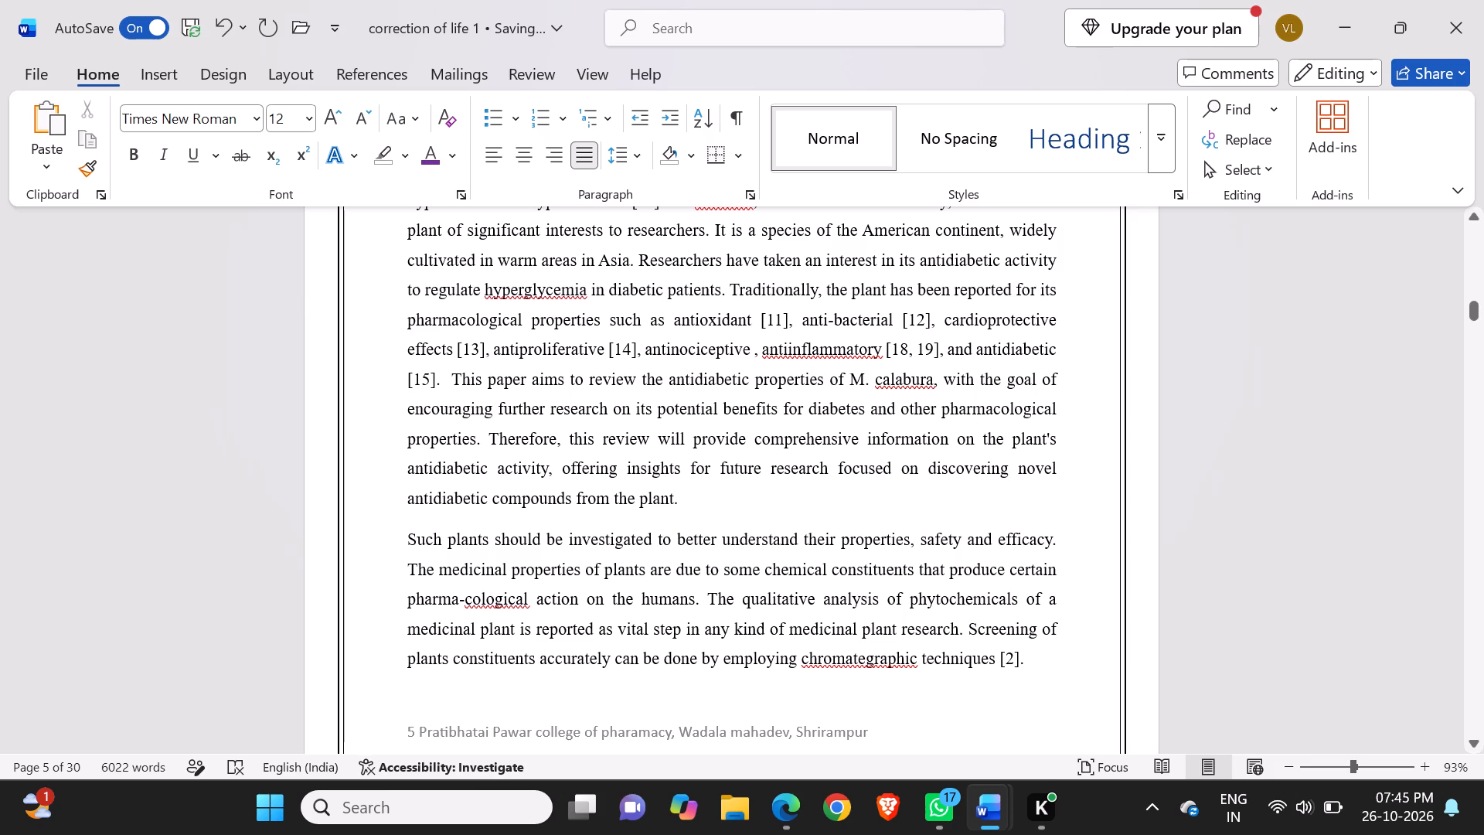
Delete the bracketed citation after "anti-bacterial", leaving only a comma before "cardioprotective effects".
click(933, 321)
key(BackSpace)
key(BackSpace)
key(BackSpace)
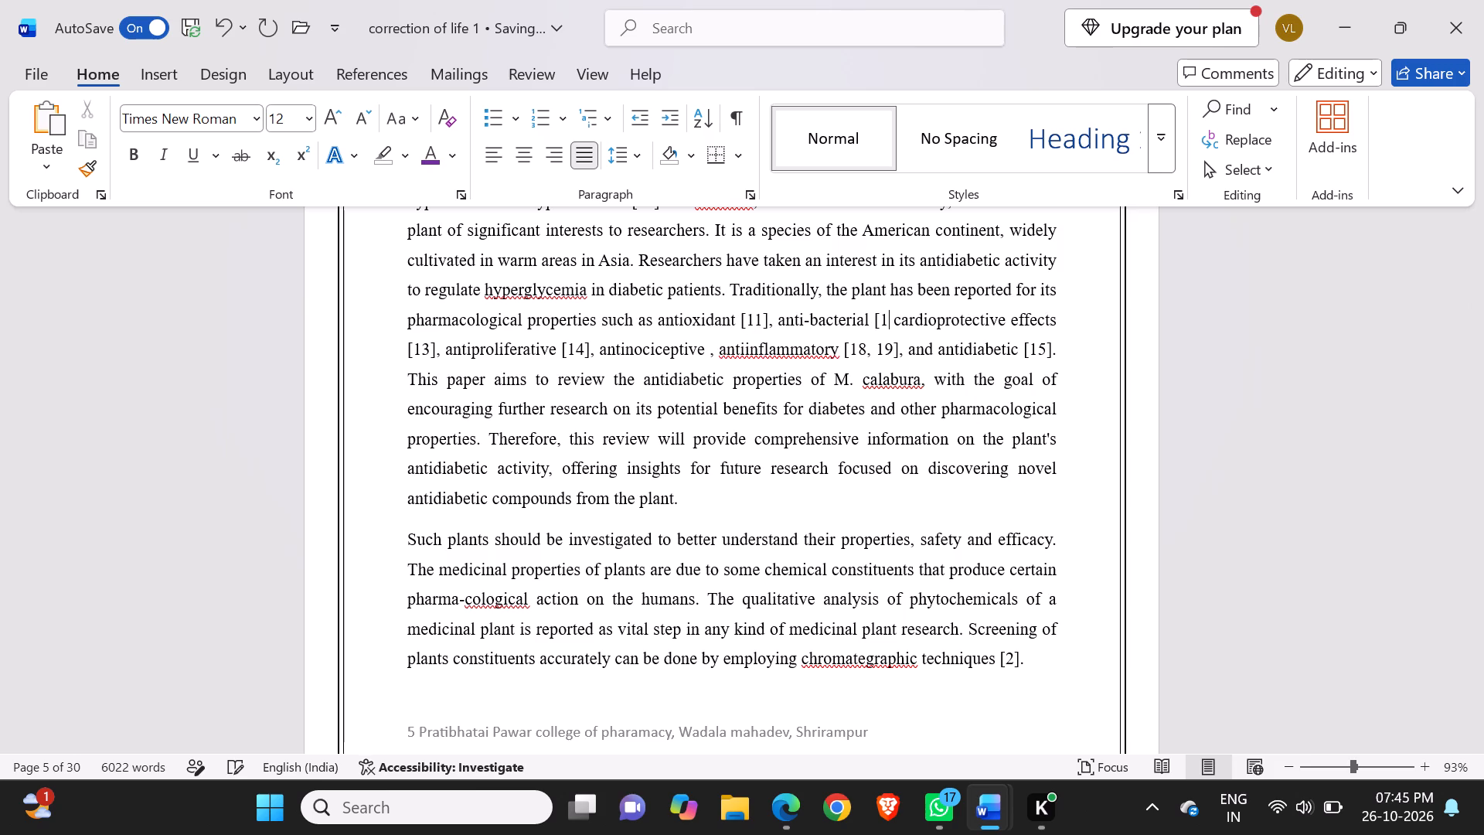
key(BackSpace)
key(BackSpace)
key(BackSpace)
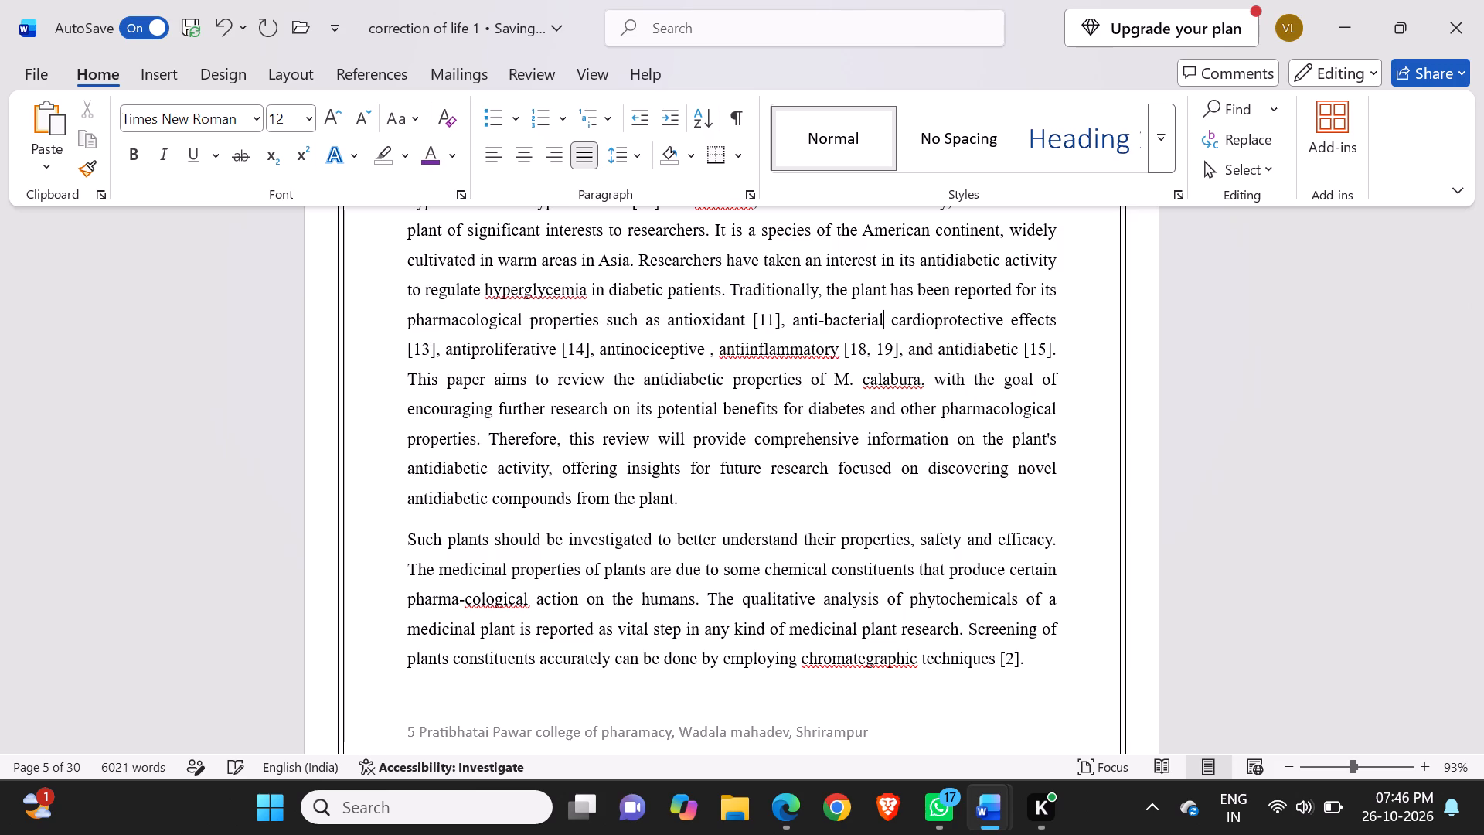
click(890, 319)
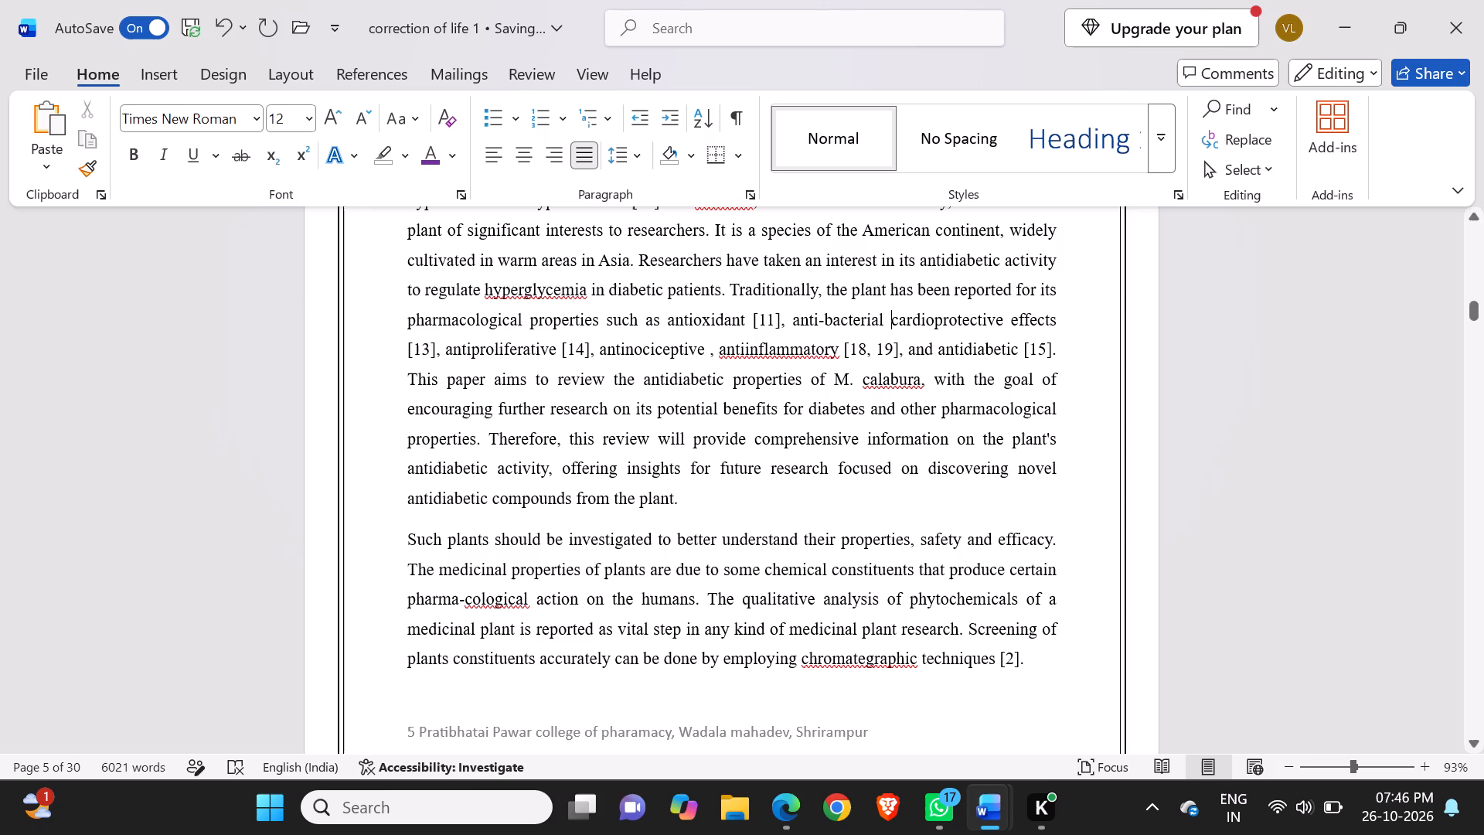
key(BackSpace)
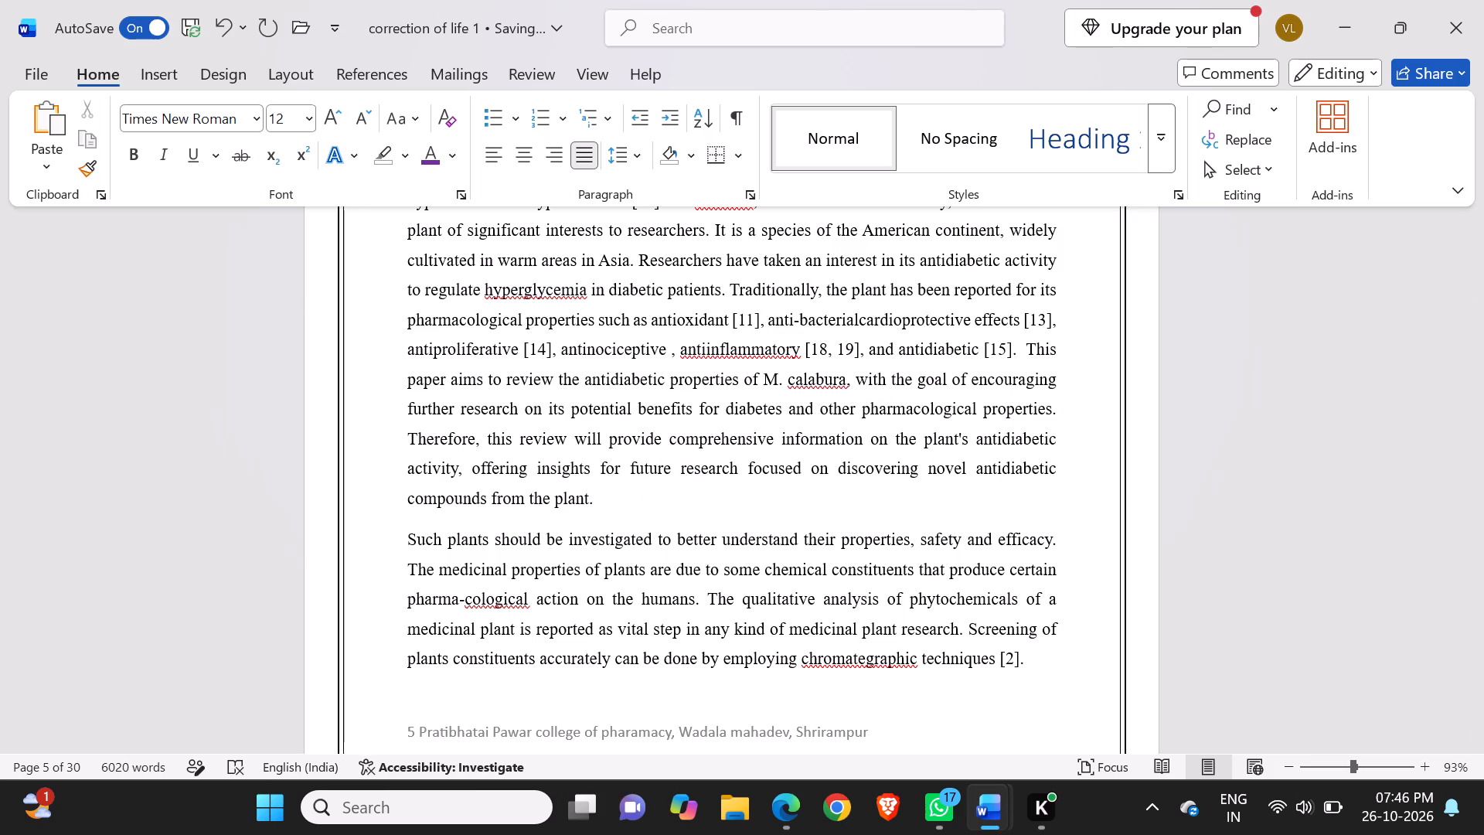
key(comma)
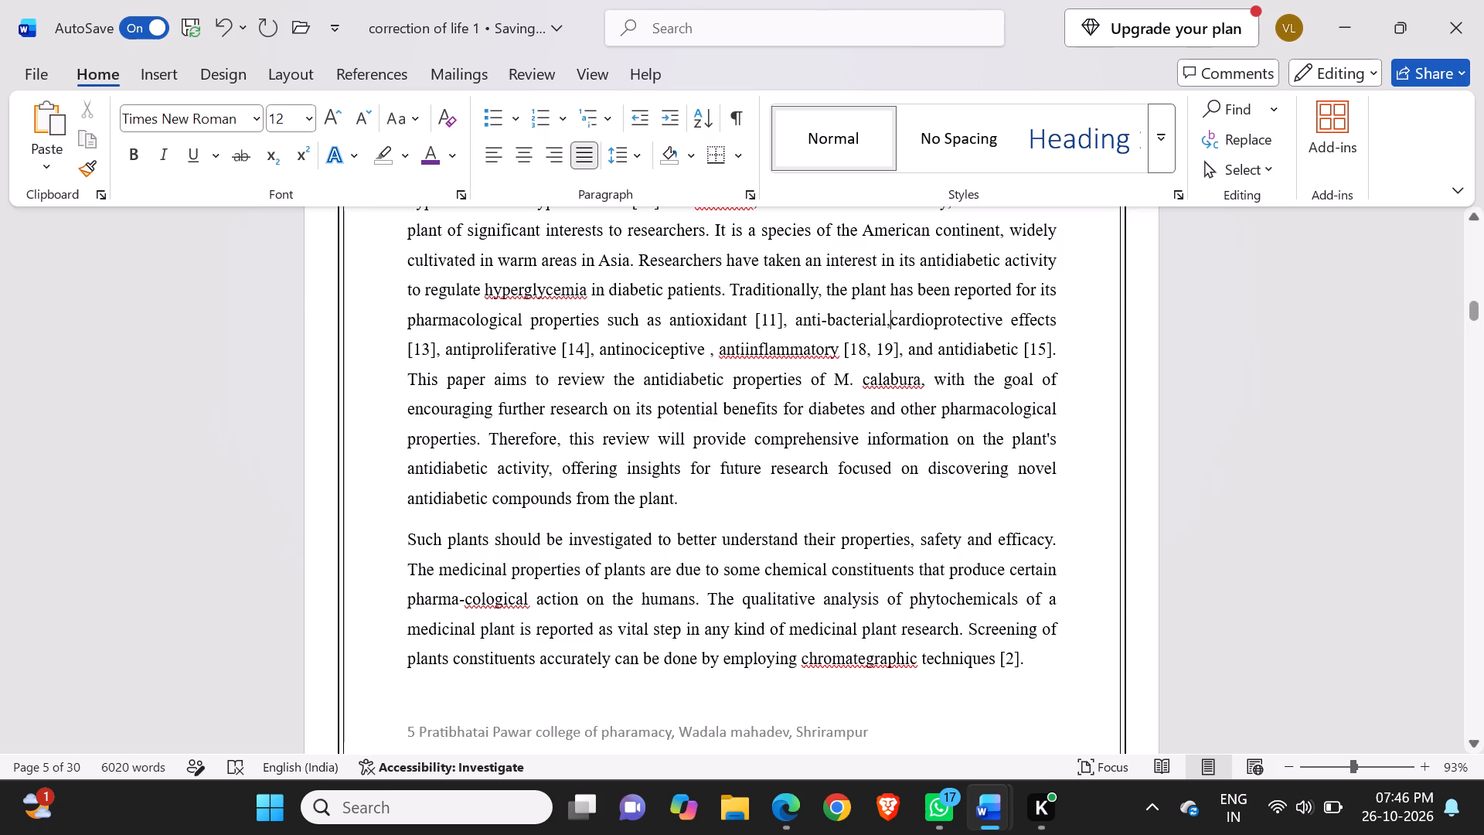
Delete the bracketed citation after "antidiabetic" and end the sentence with a period.
click(1057, 348)
key(BackSpace)
key(BackSpace)
key(BackSpace)
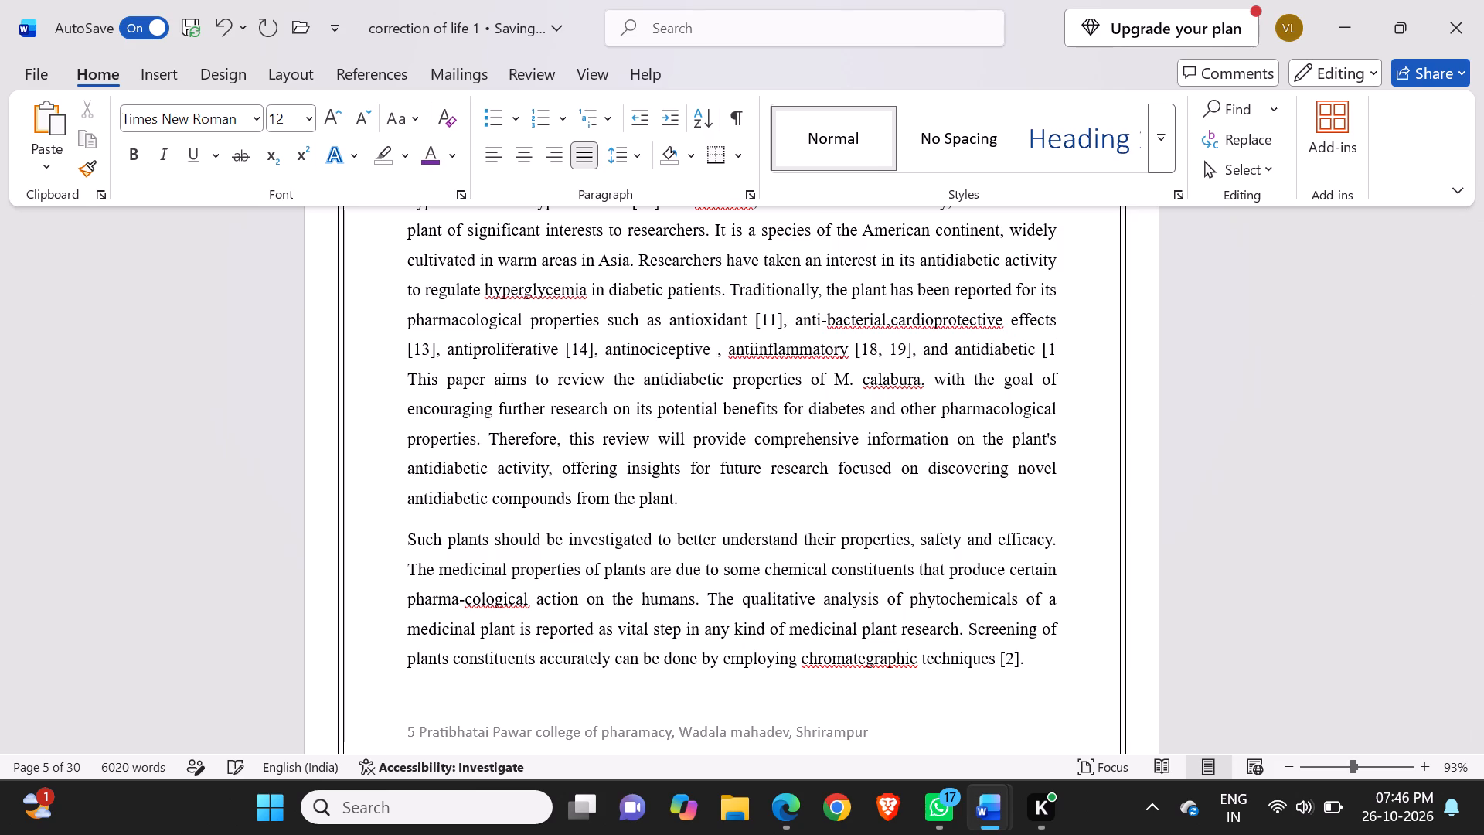
key(BackSpace)
key(BackSpace)
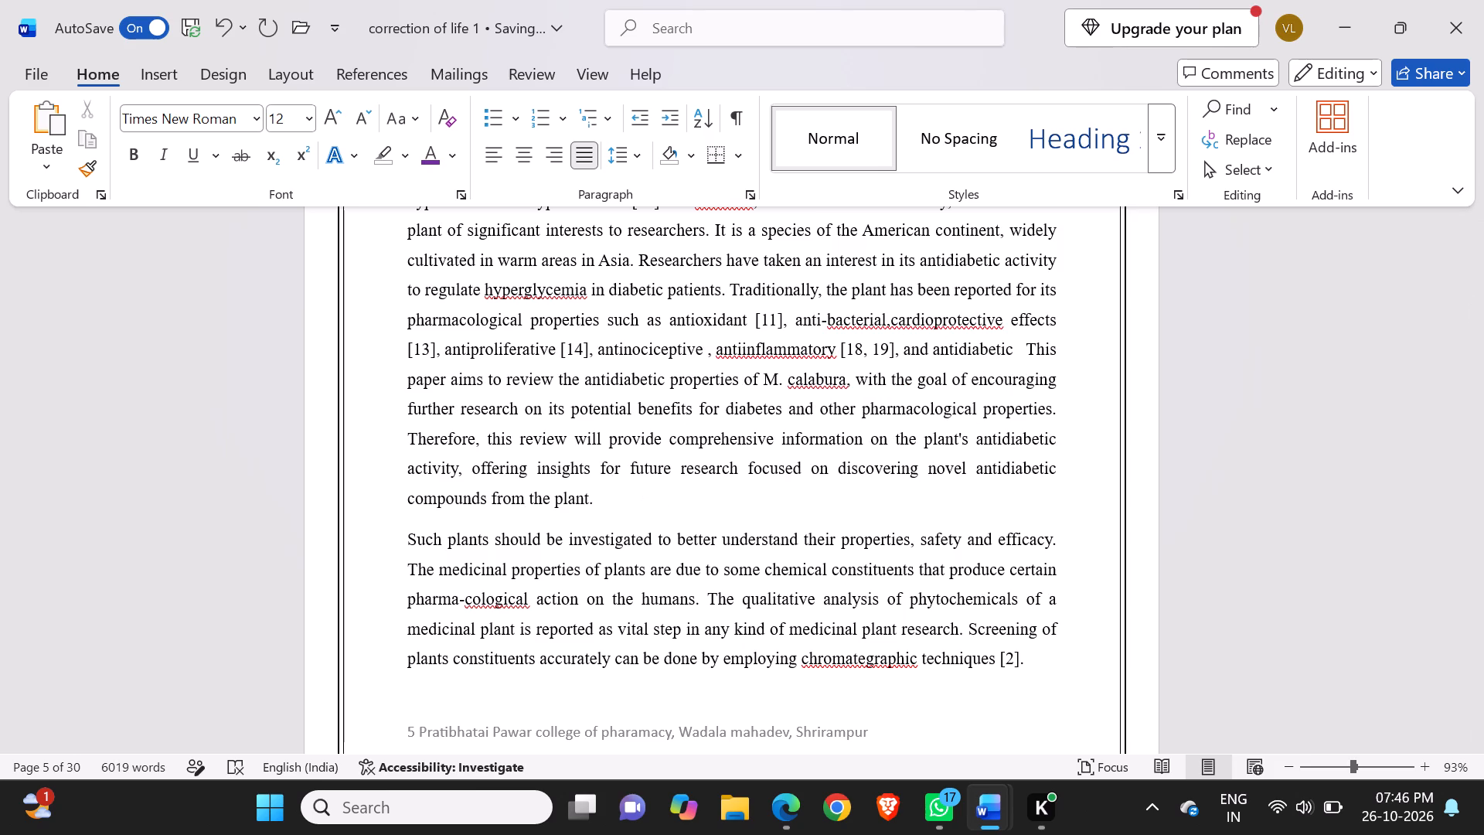
key(period)
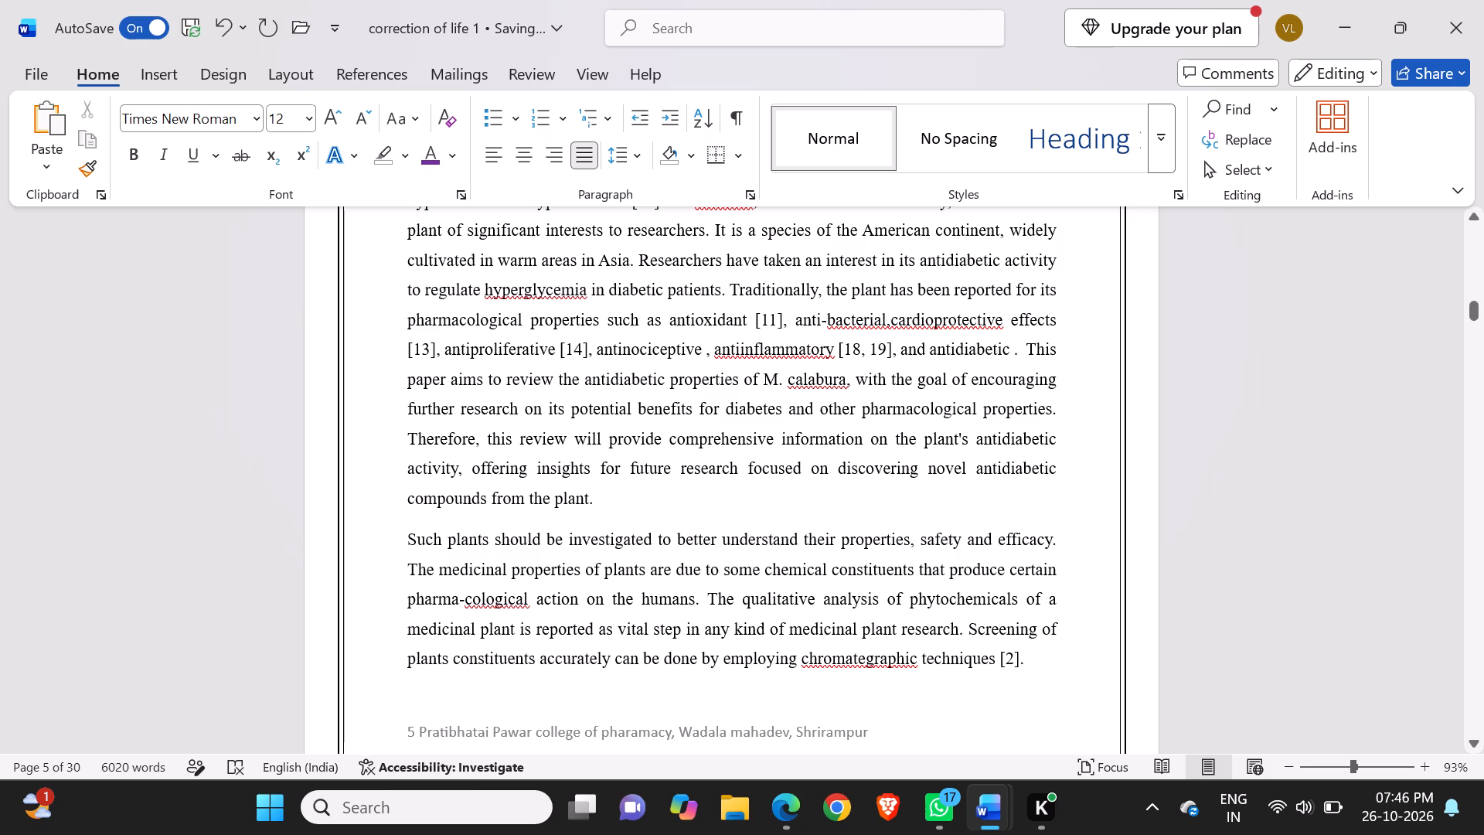
Delete the bracketed citation after "antiinflammatory" in the sentence on pharmacological properties, keeping the comma before "and antidiabetic".
drag(834, 341, 866, 348)
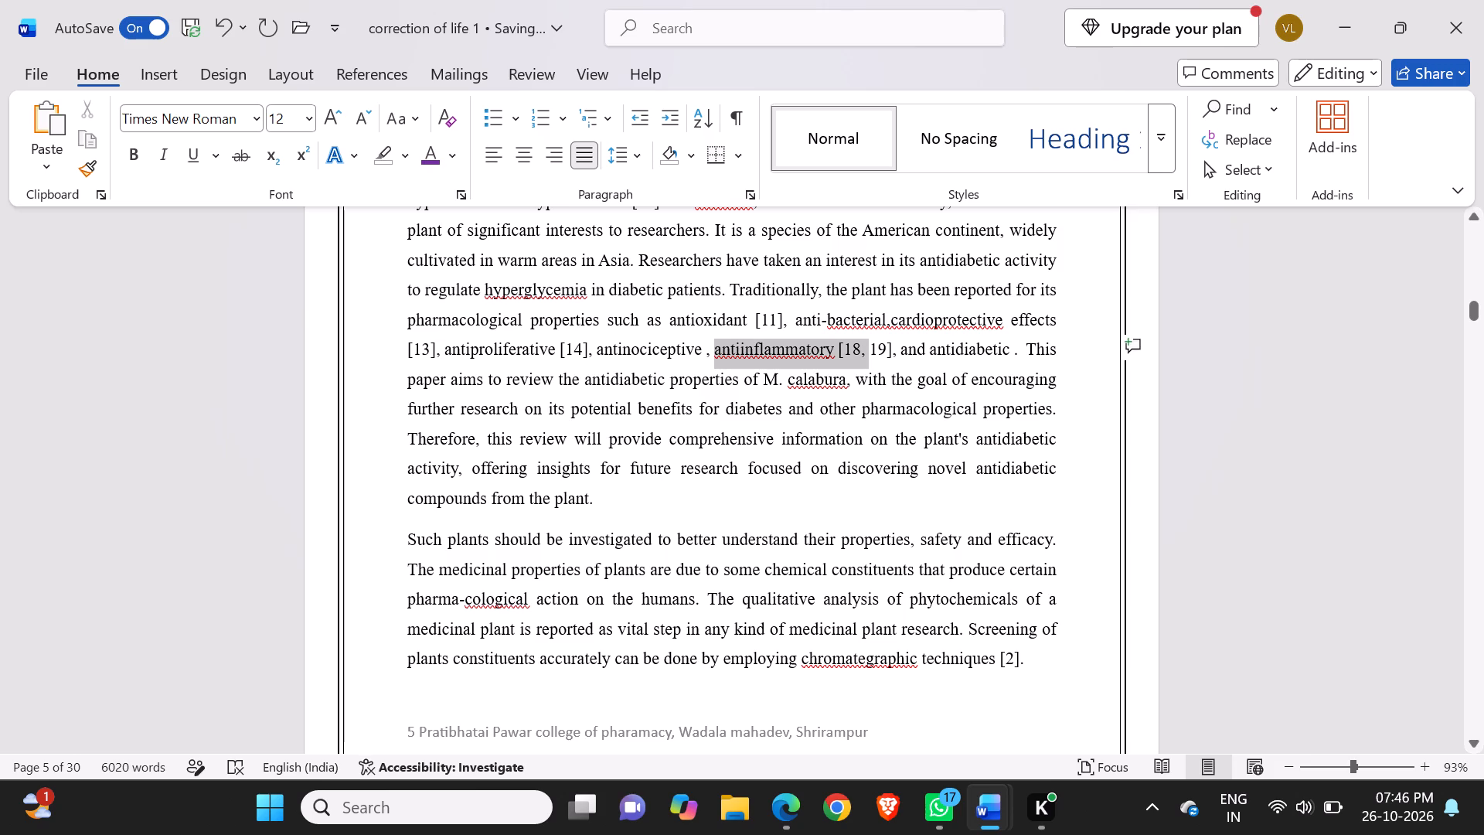
drag(866, 348, 870, 348)
click(870, 348)
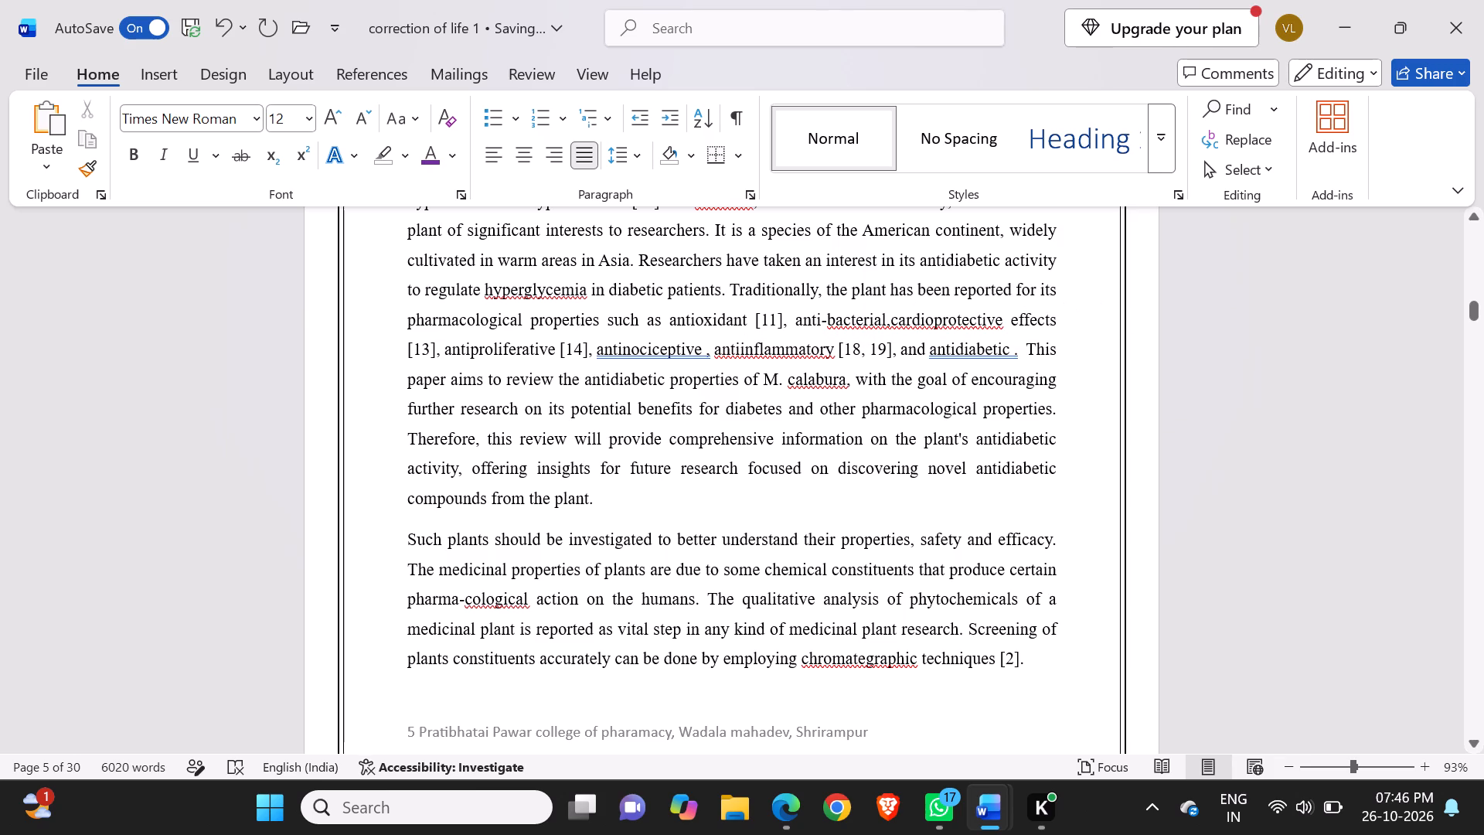
click(890, 350)
key(BackSpace)
key(BackSpace)
key(BackSpace)
key(BackSpace)
key(BackSpace)
key(BackSpace)
key(BackSpace)
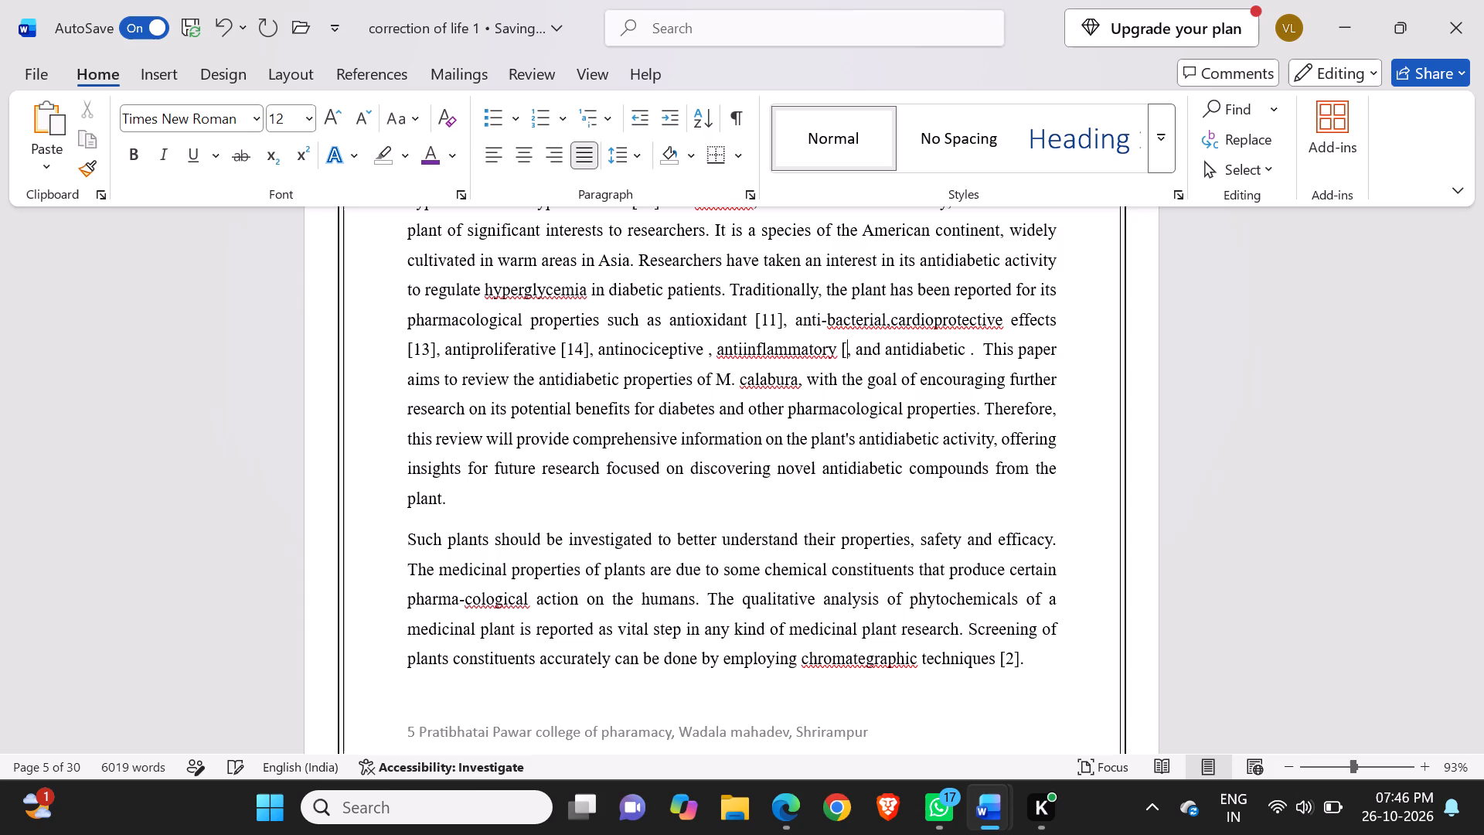
key(BackSpace)
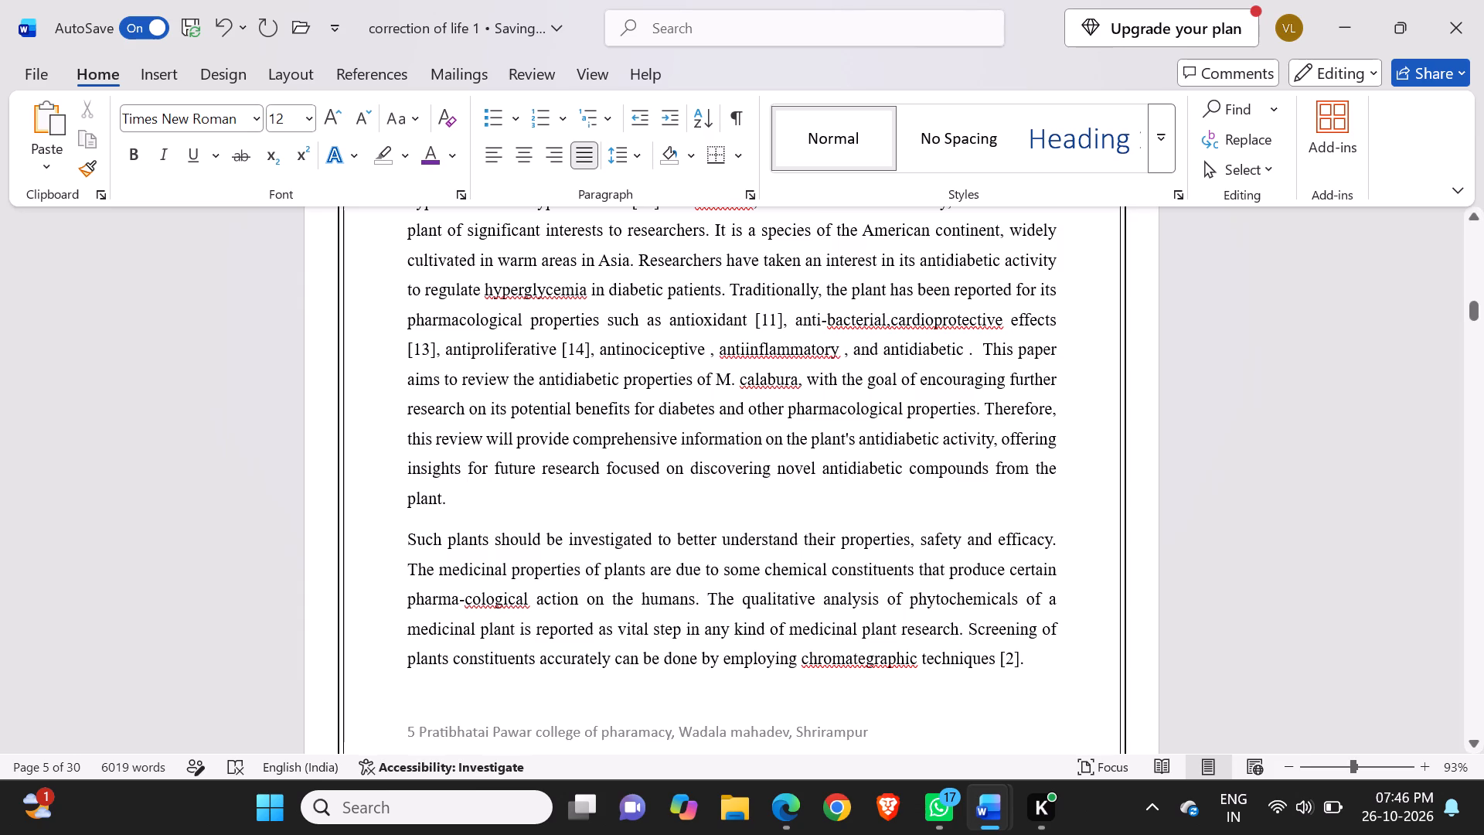
Replace the bracketed citation after "antiproliferative" with just a comma before "antinociceptive".
drag(590, 351, 560, 349)
key(Delete)
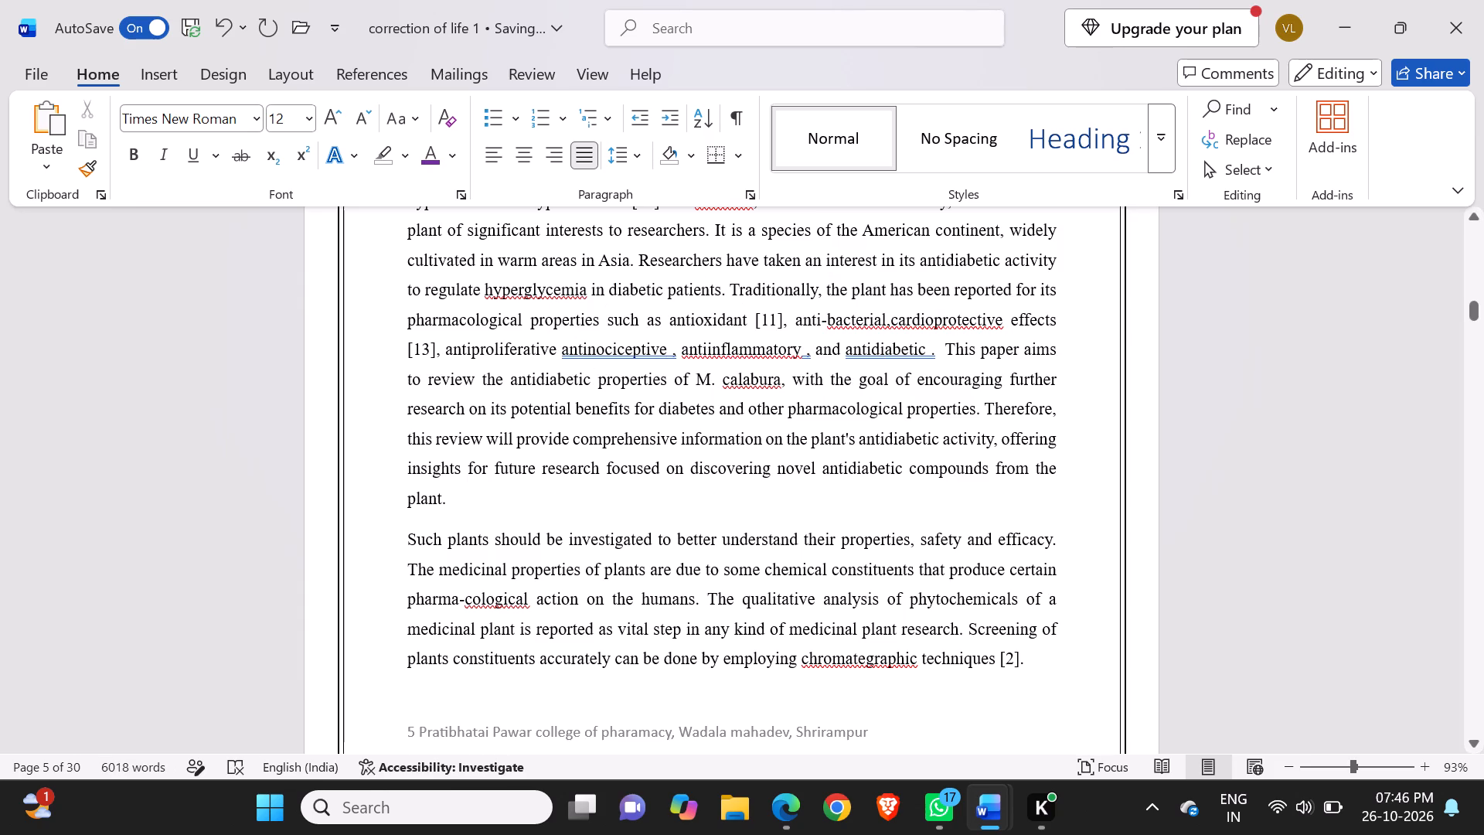
key(comma)
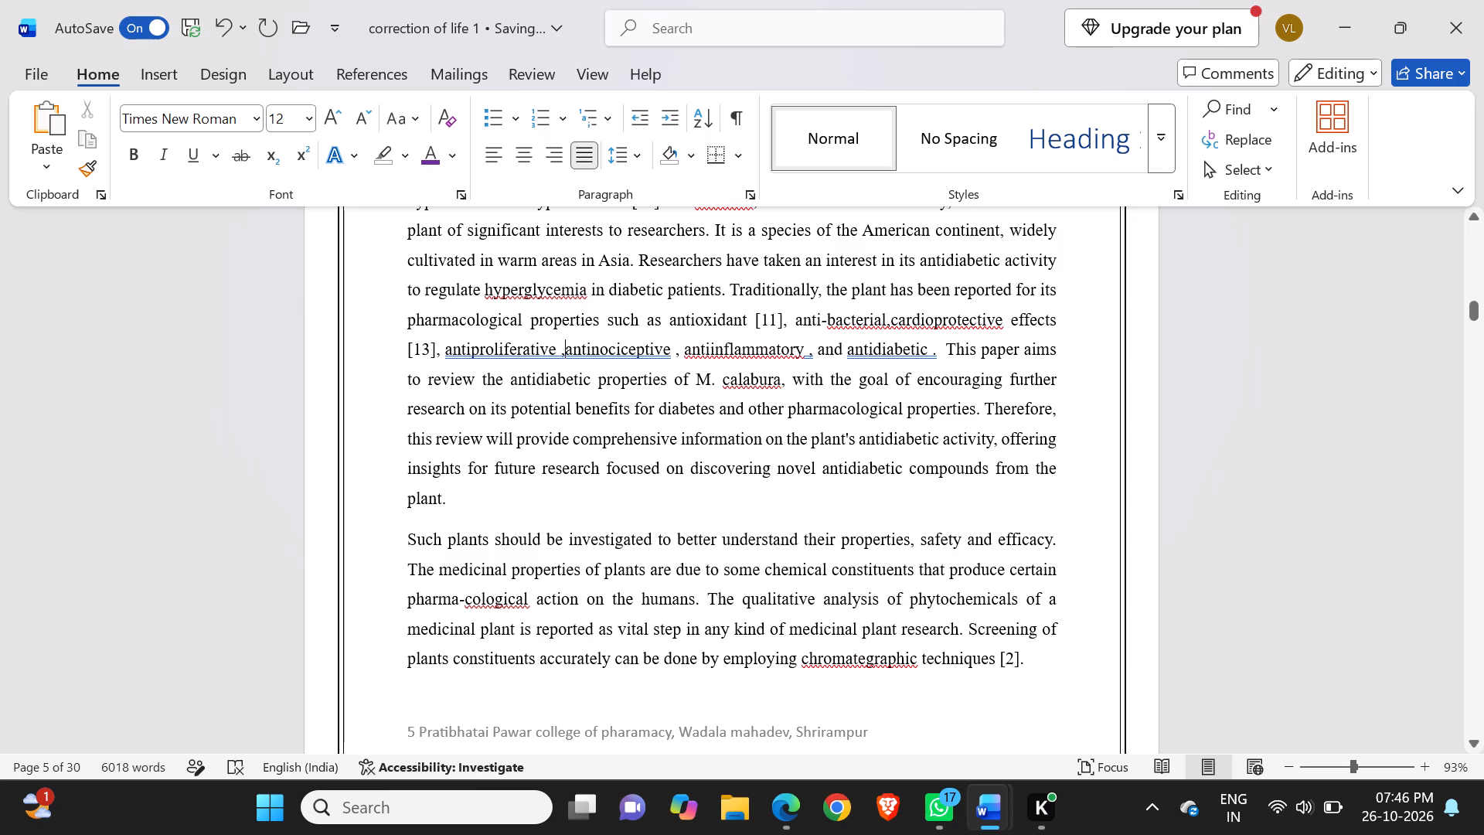
Delete the bracketed citation after "cardioprotective effects", leaving the comma directly after "effects".
click(434, 353)
key(BackSpace)
key(BackSpace)
key(BackSpace)
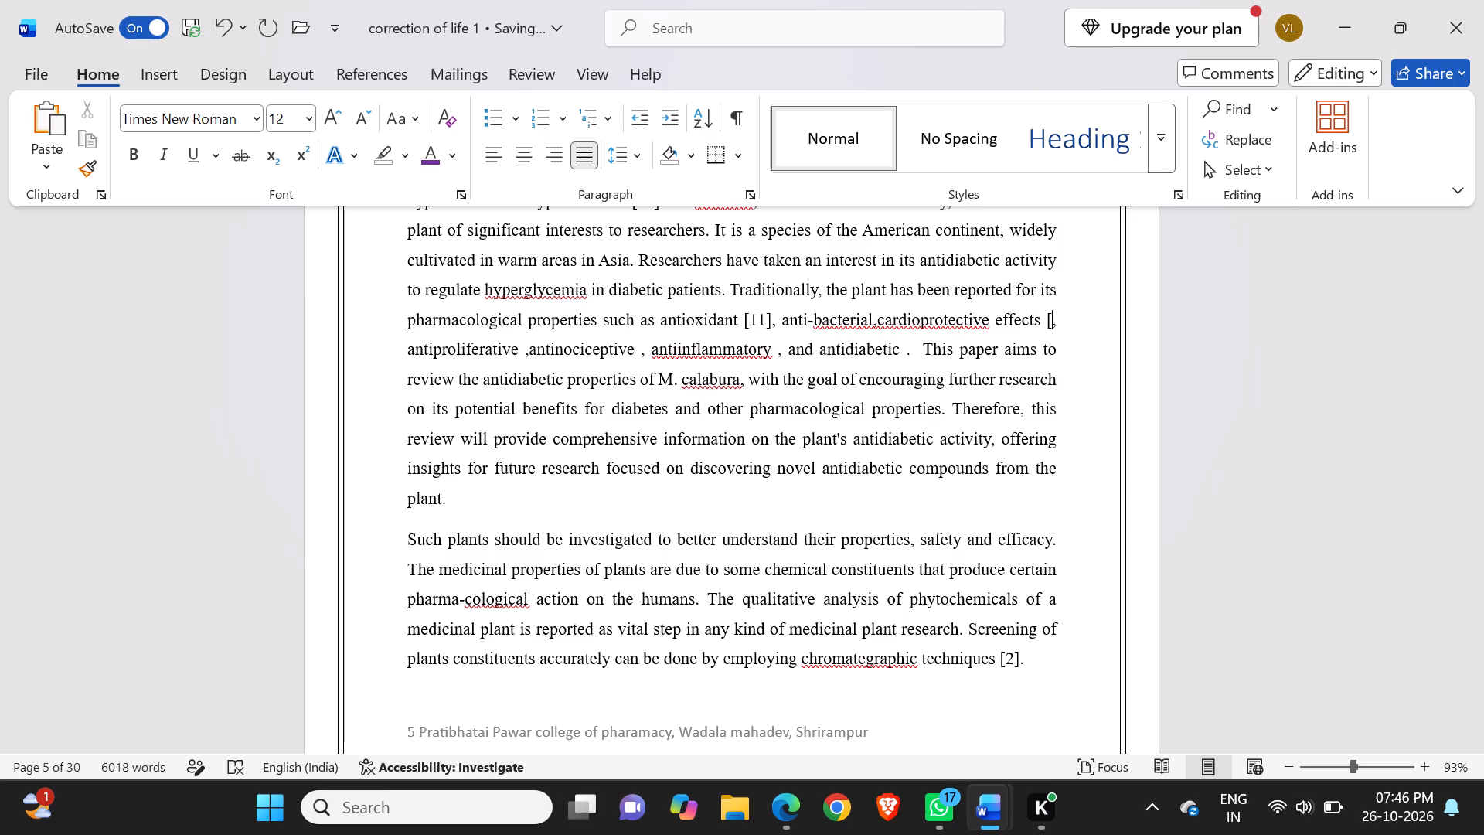
key(BackSpace)
key(BackSpace)
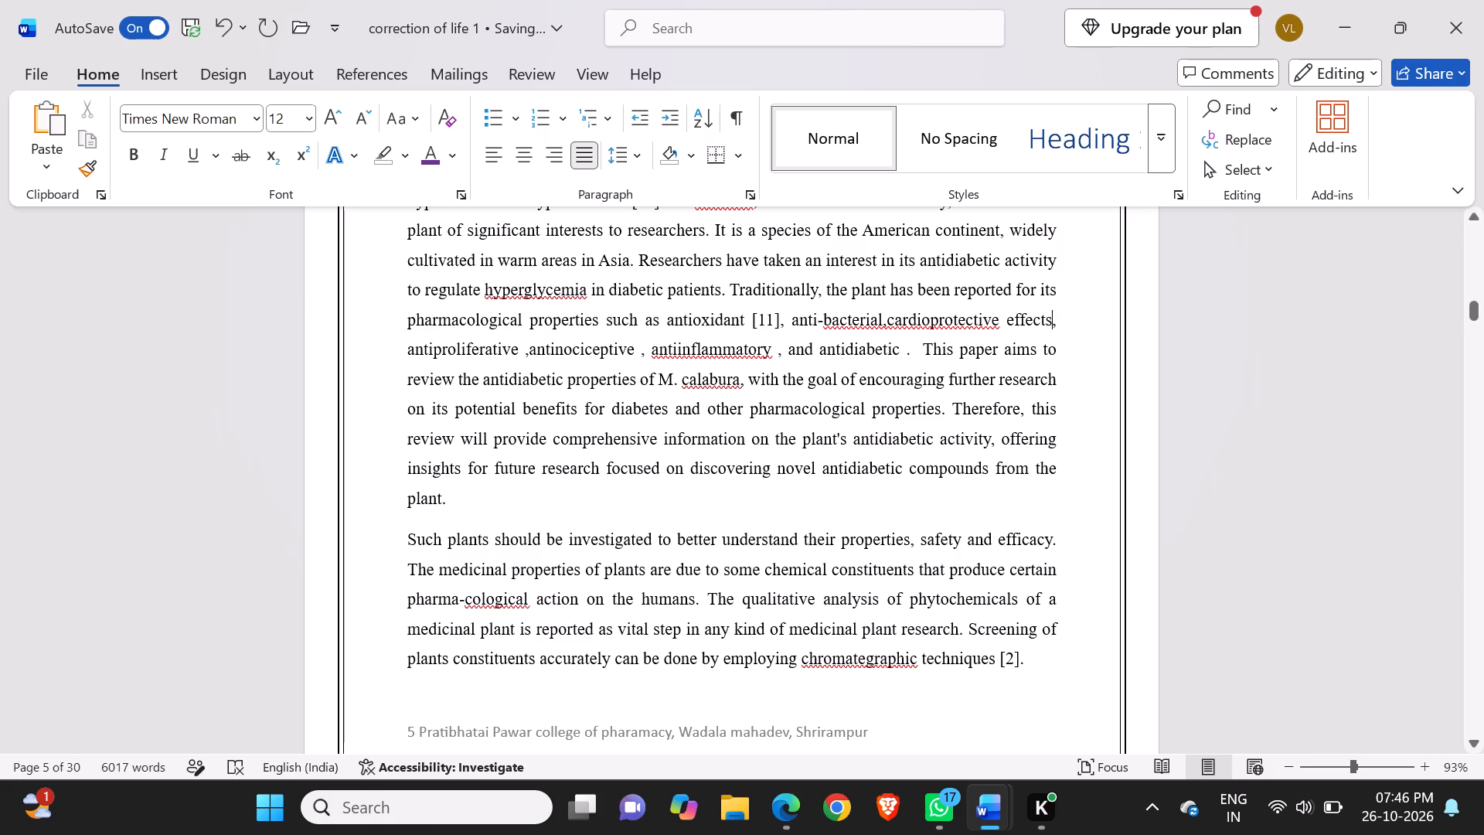
Review the remaining in-text citations in the paragraphs from the end of page 5 through page 6.
scroll(581, 522, down, 4)
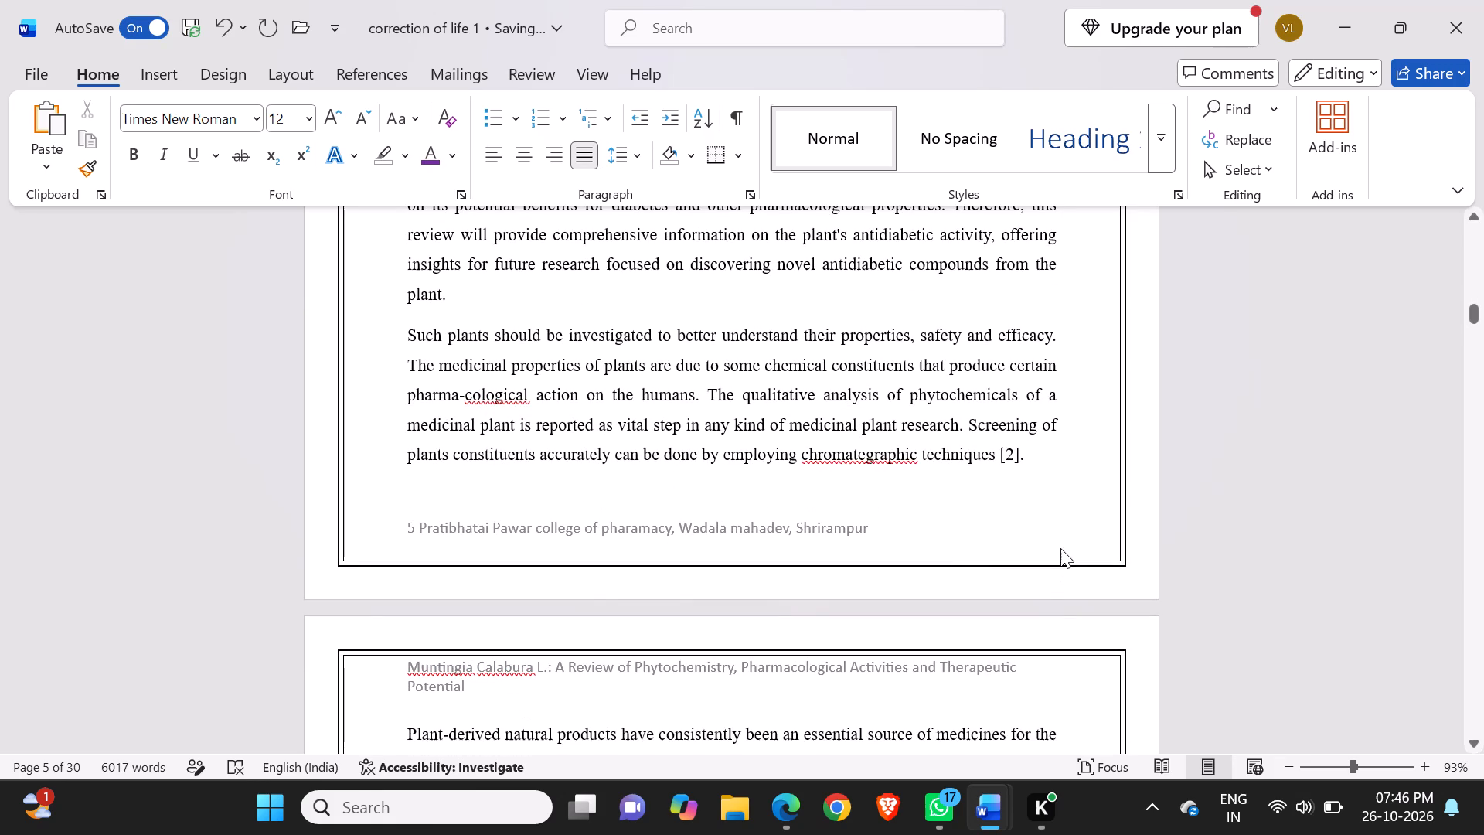
scroll(1001, 464, down, 5)
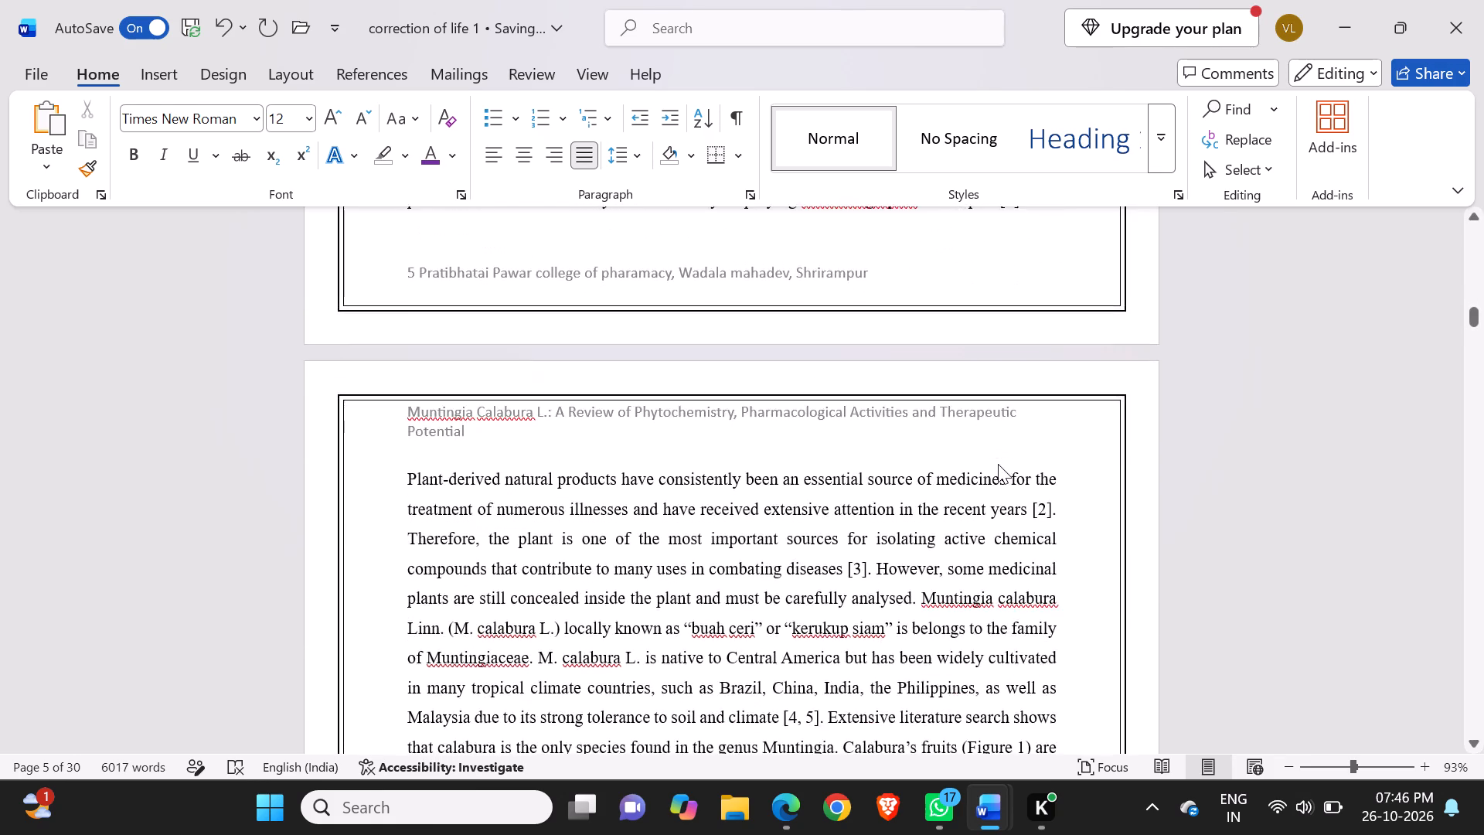
scroll(992, 465, down, 8)
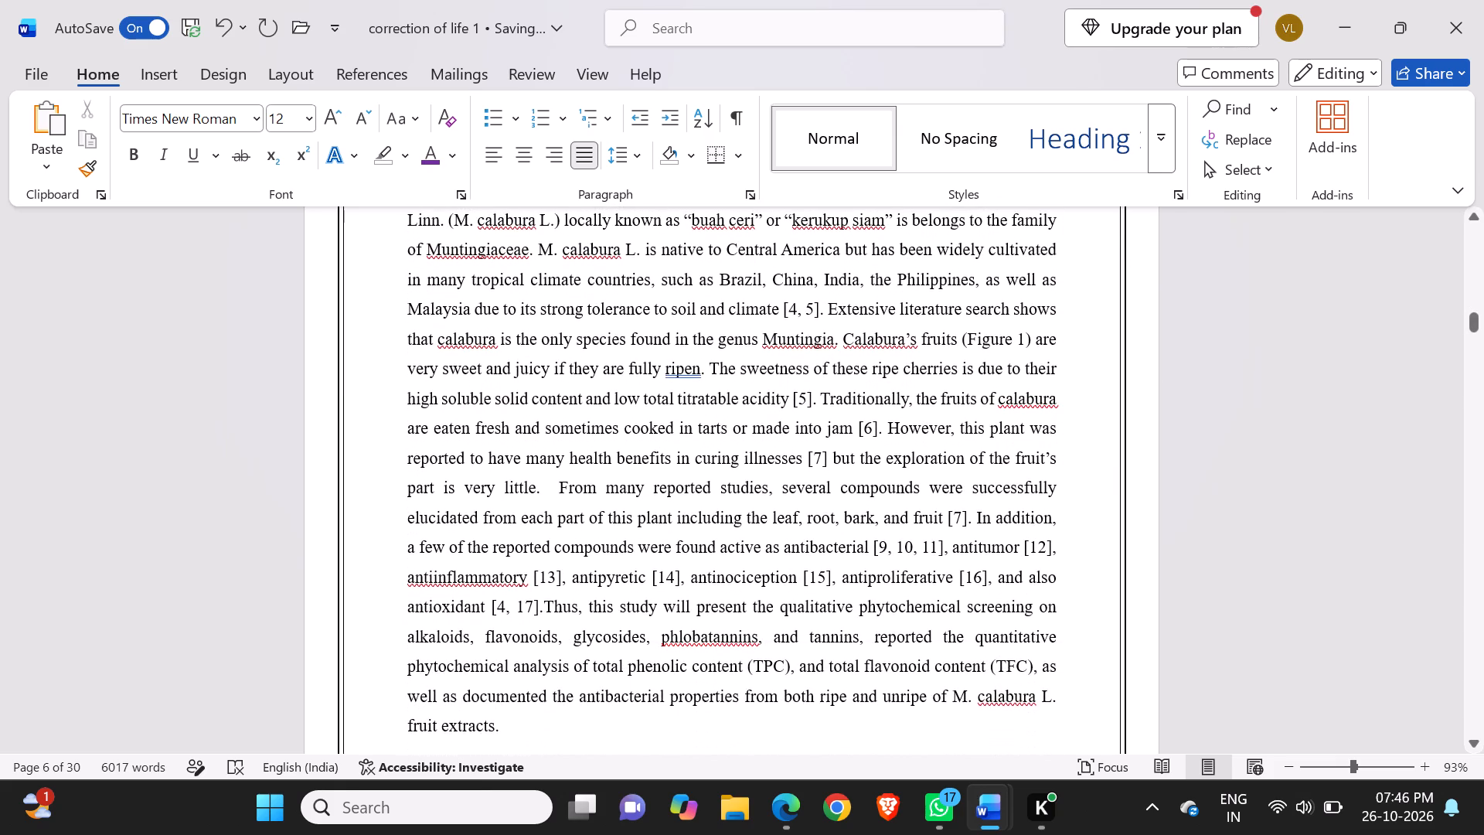
scroll(992, 465, down, 1)
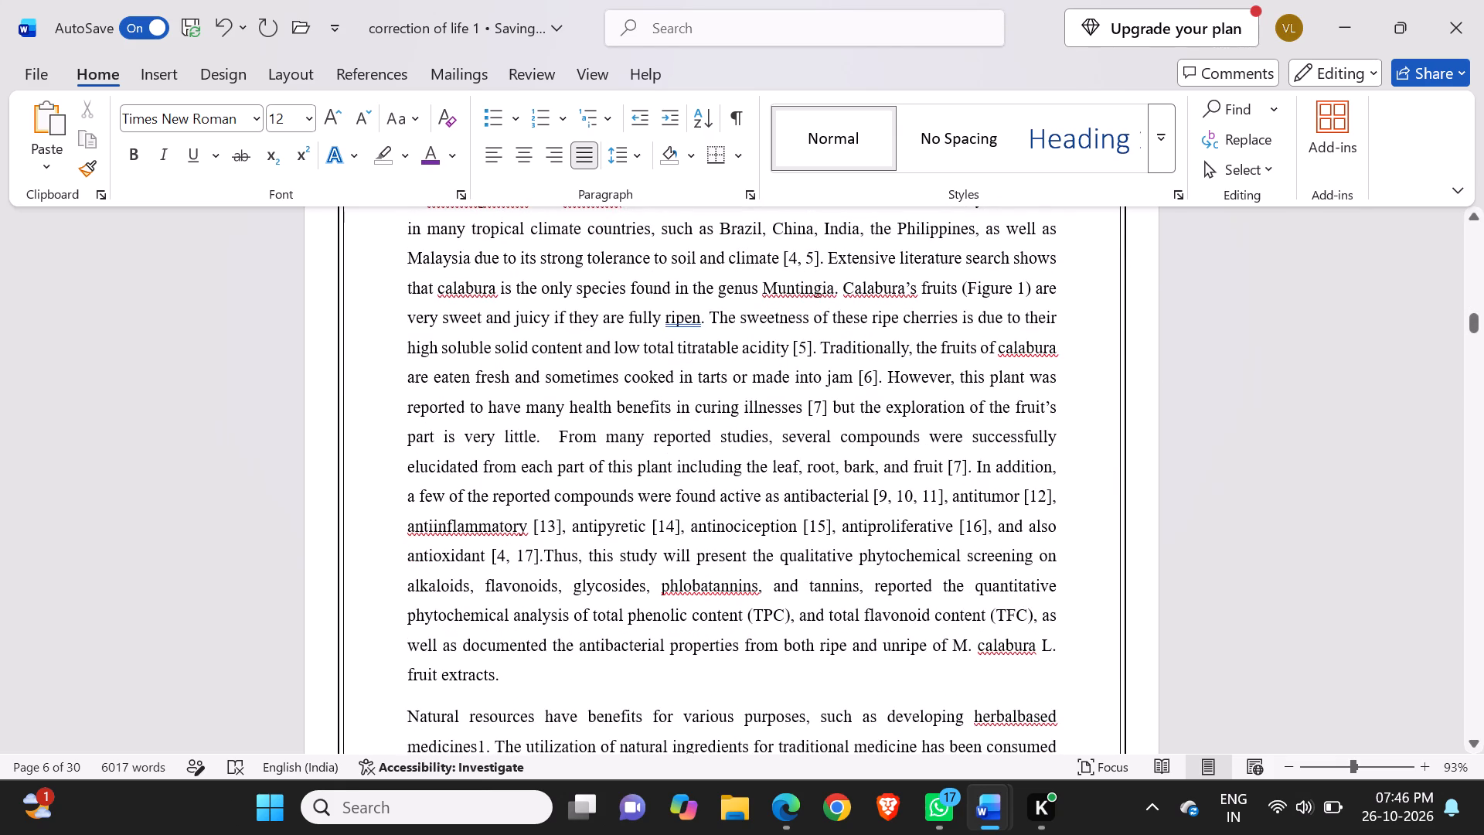
scroll(870, 357, down, 7)
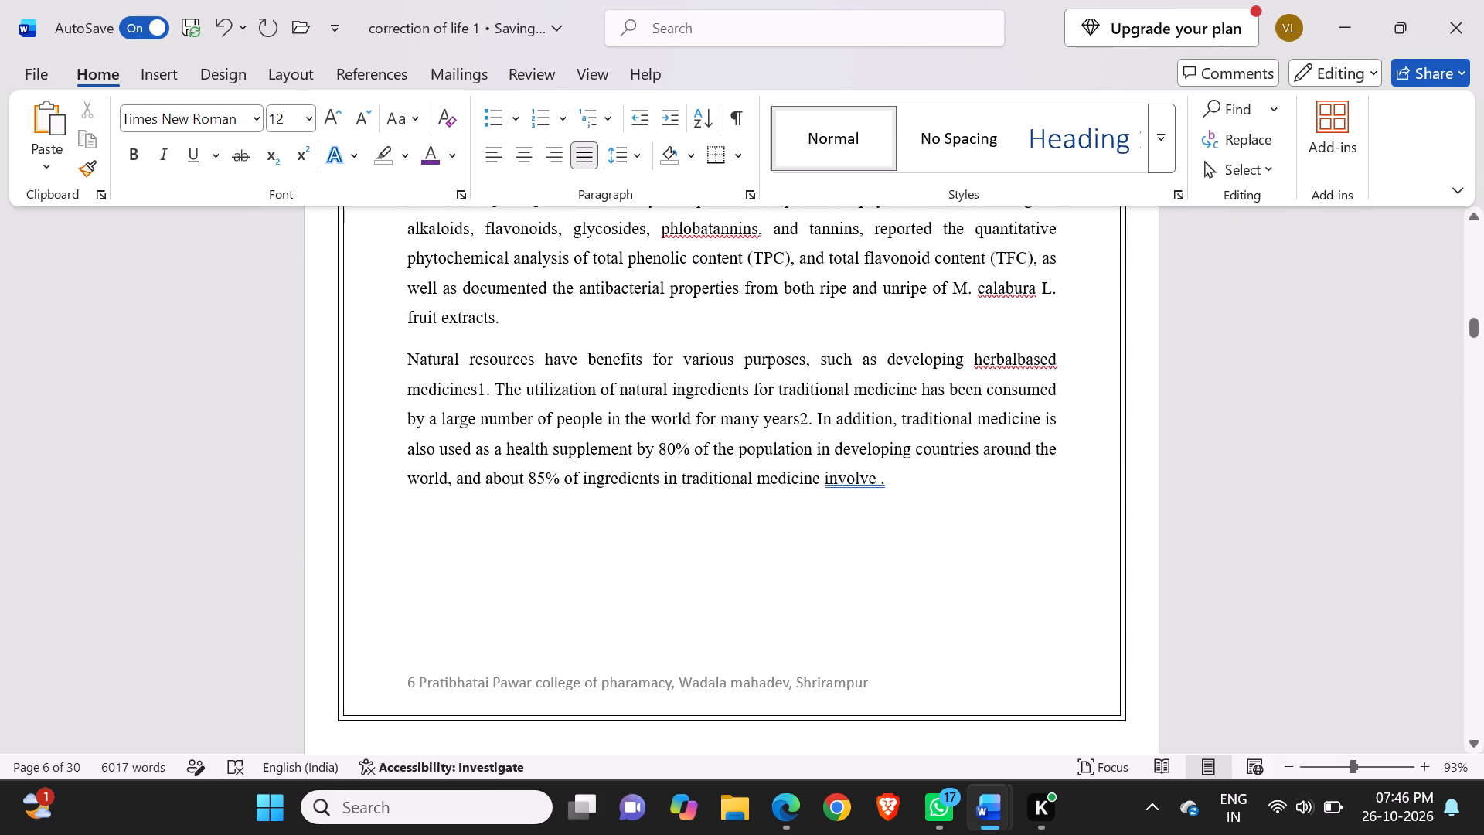
scroll(863, 360, up, 6)
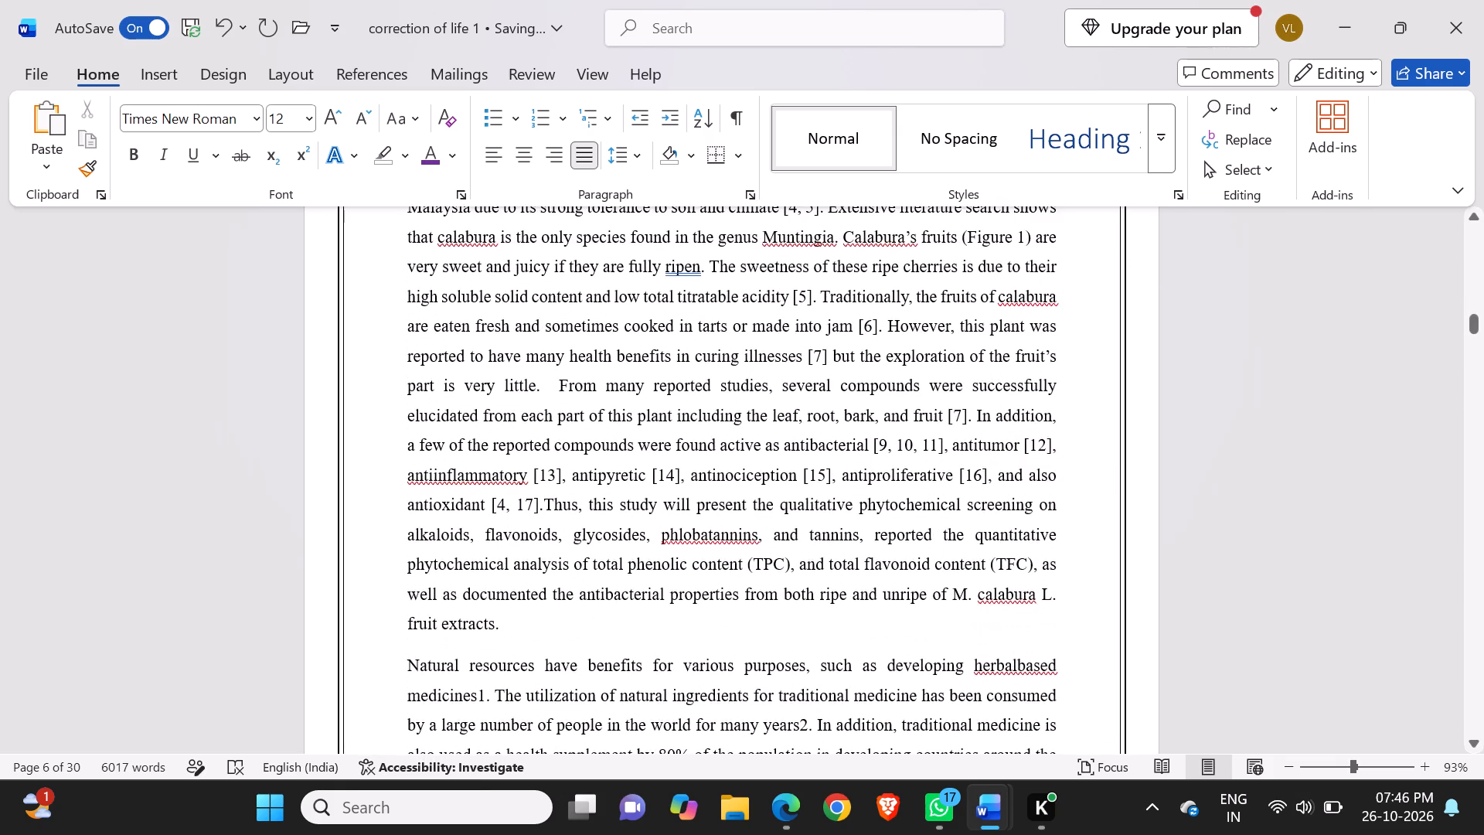
scroll(863, 360, up, 1)
scroll(863, 360, down, 4)
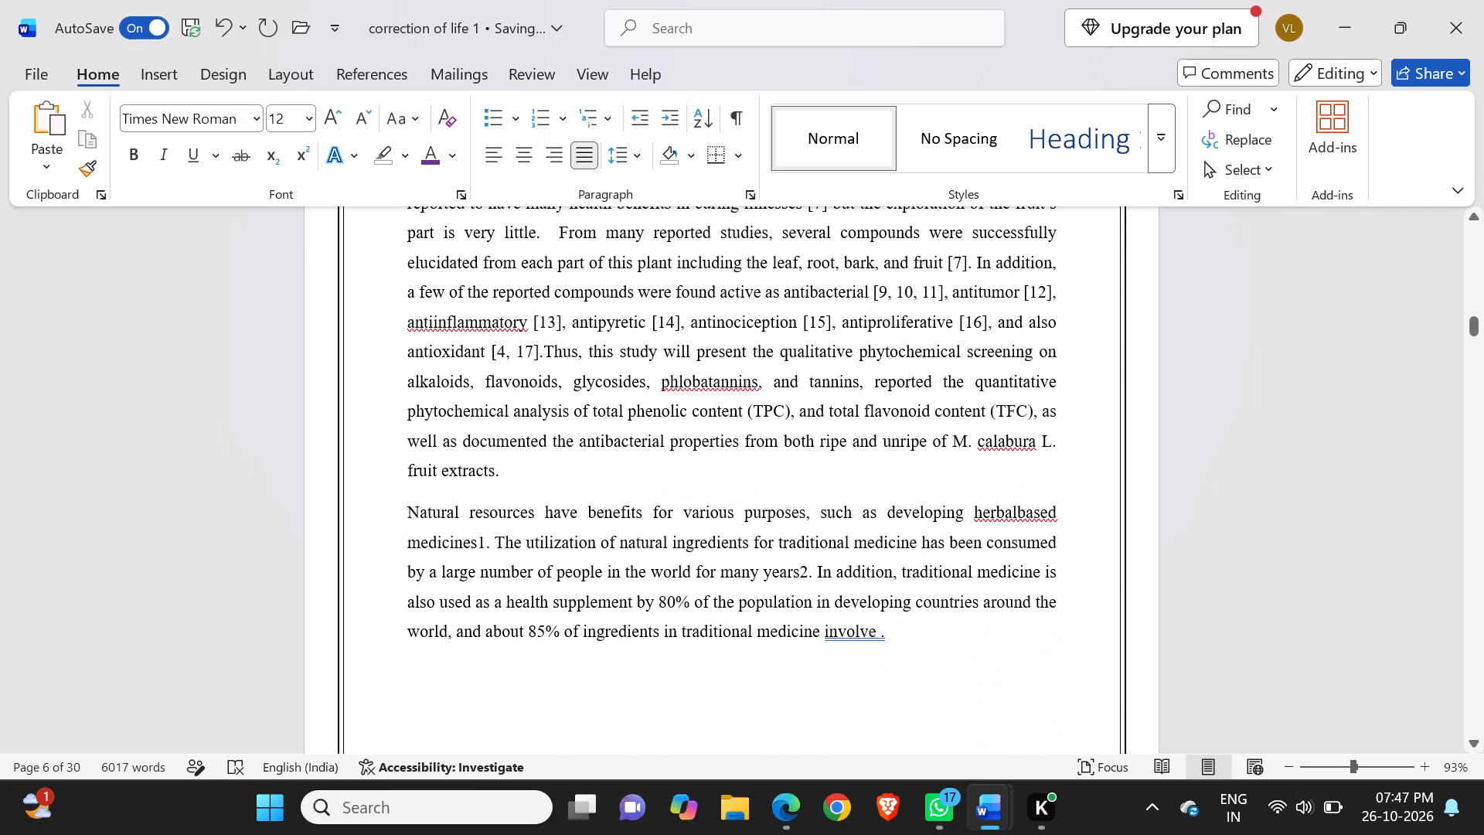
scroll(863, 360, up, 4)
scroll(863, 360, down, 2)
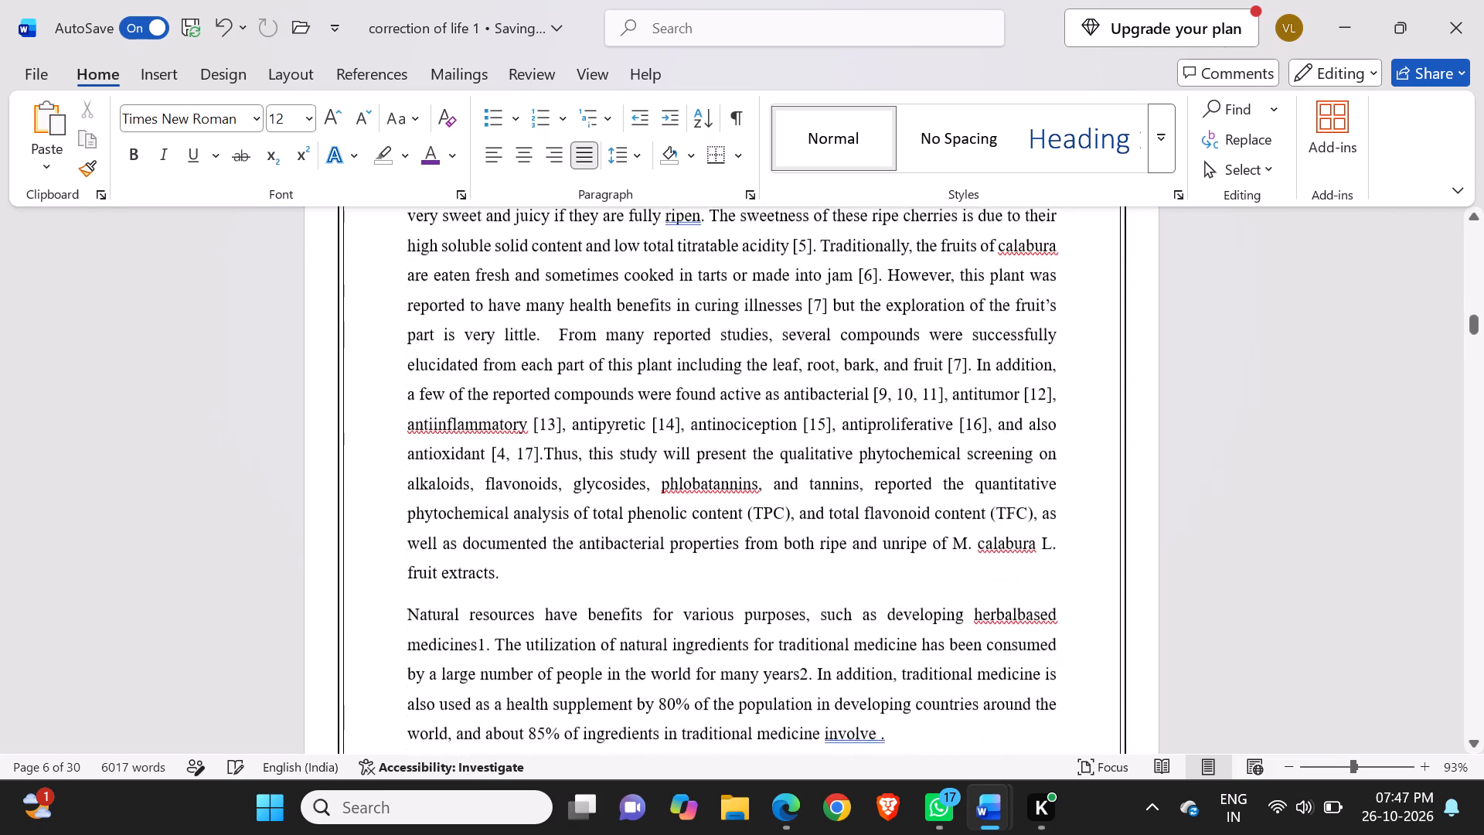
scroll(863, 360, up, 9)
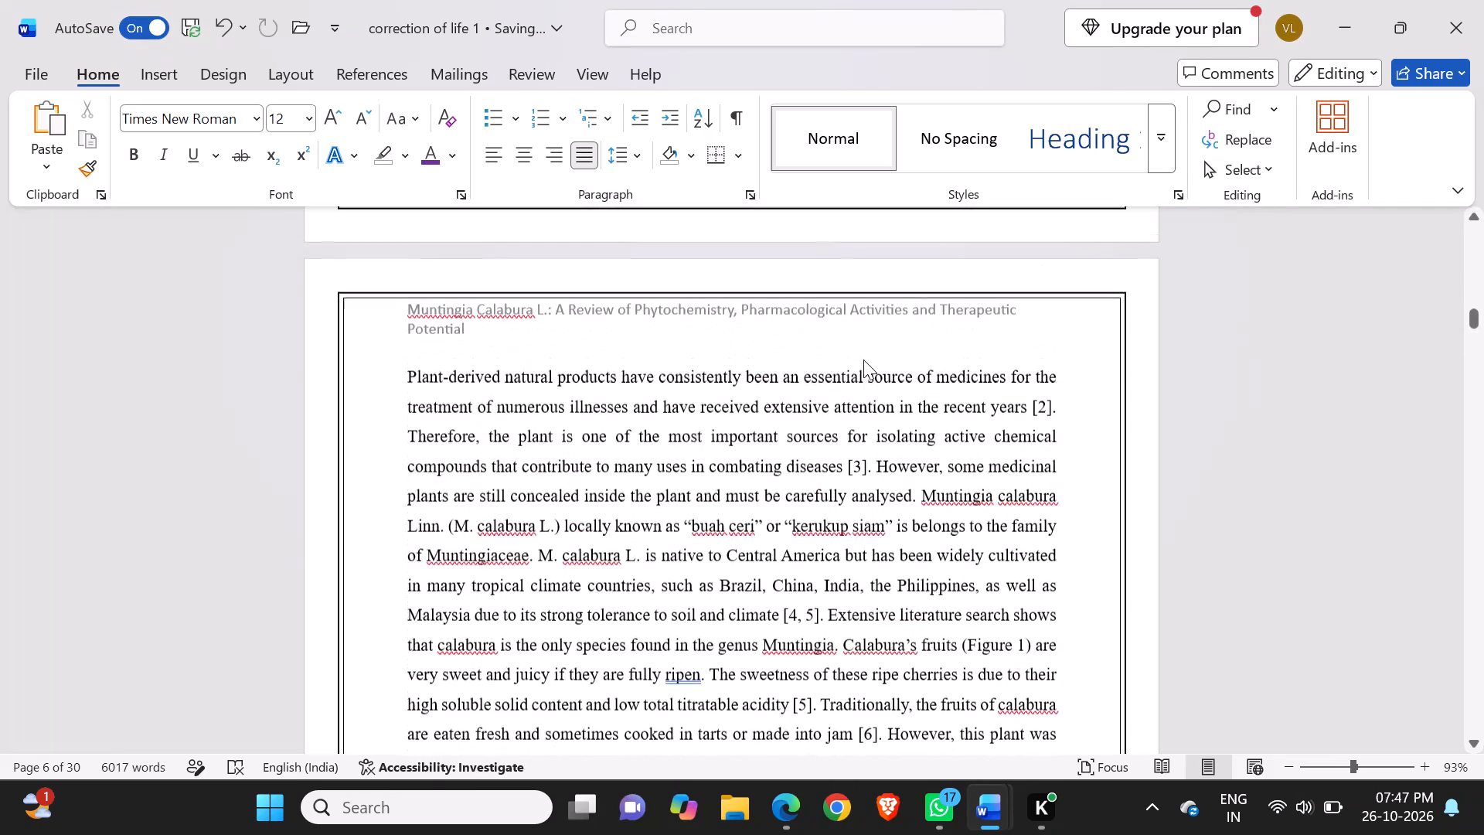
scroll(863, 360, up, 7)
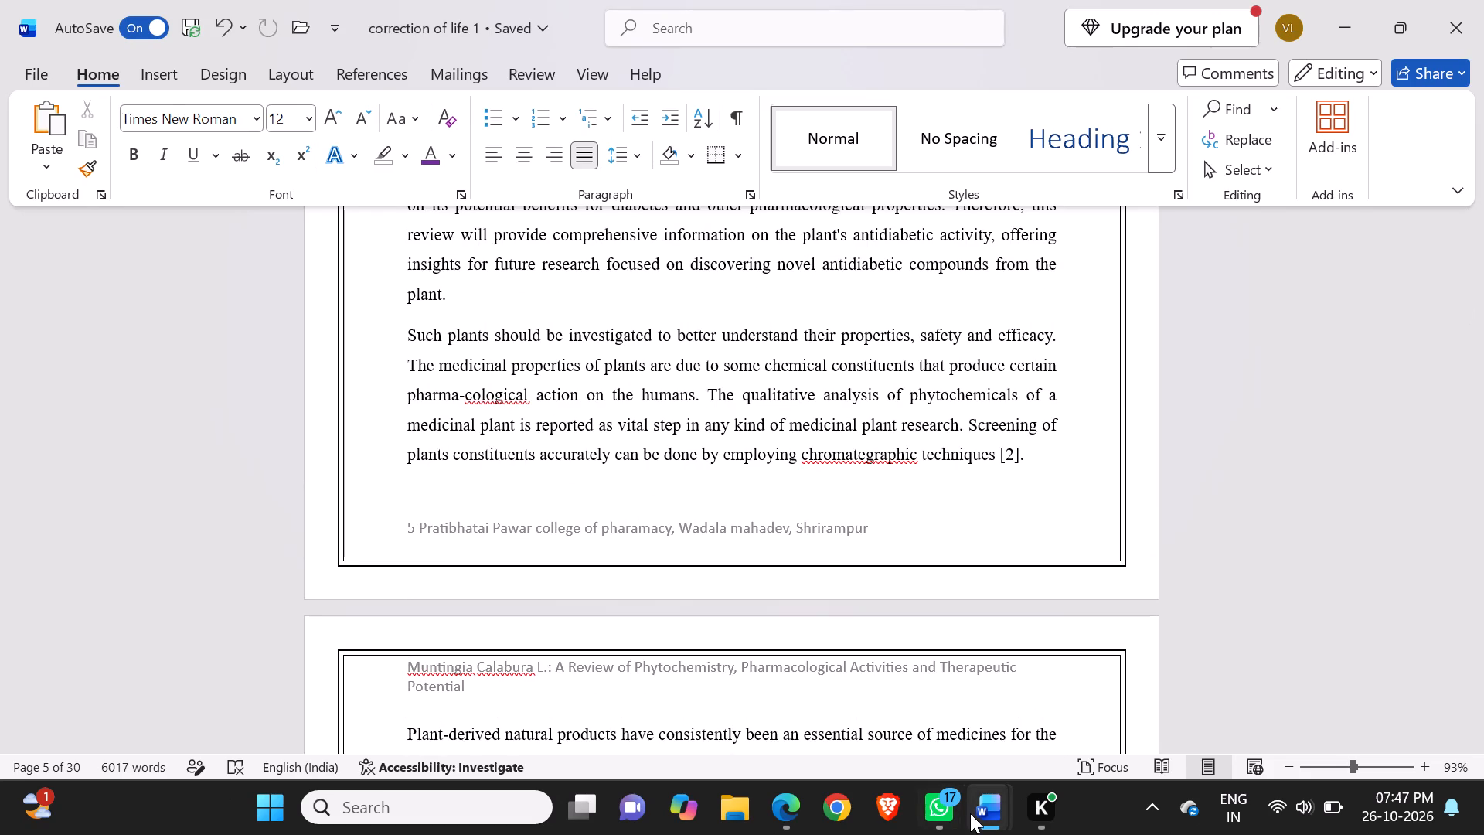
Switch to Document4 and examine the numbered reference entries collected at its end.
click(1244, 710)
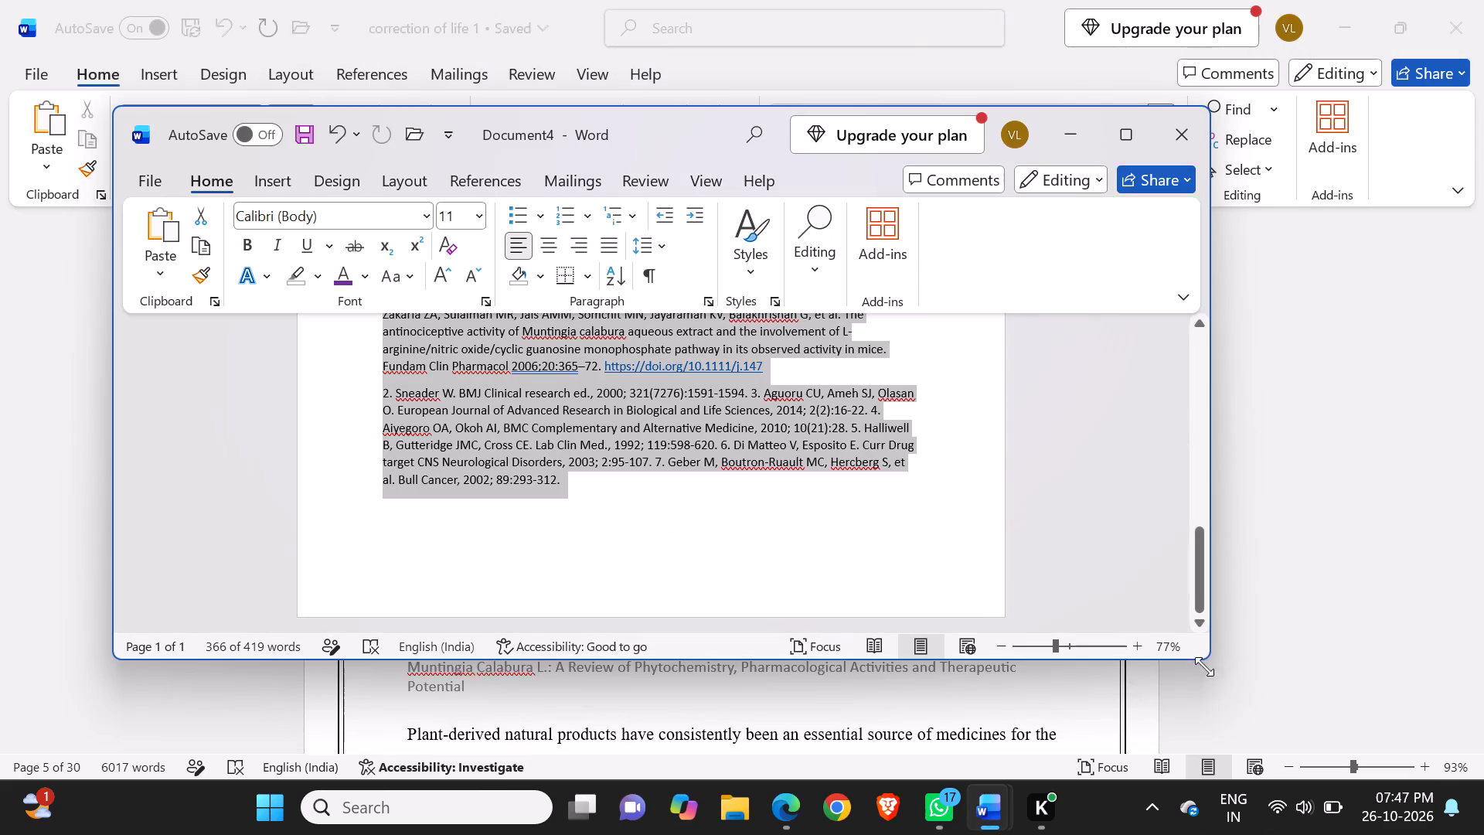
scroll(1120, 610, up, 2)
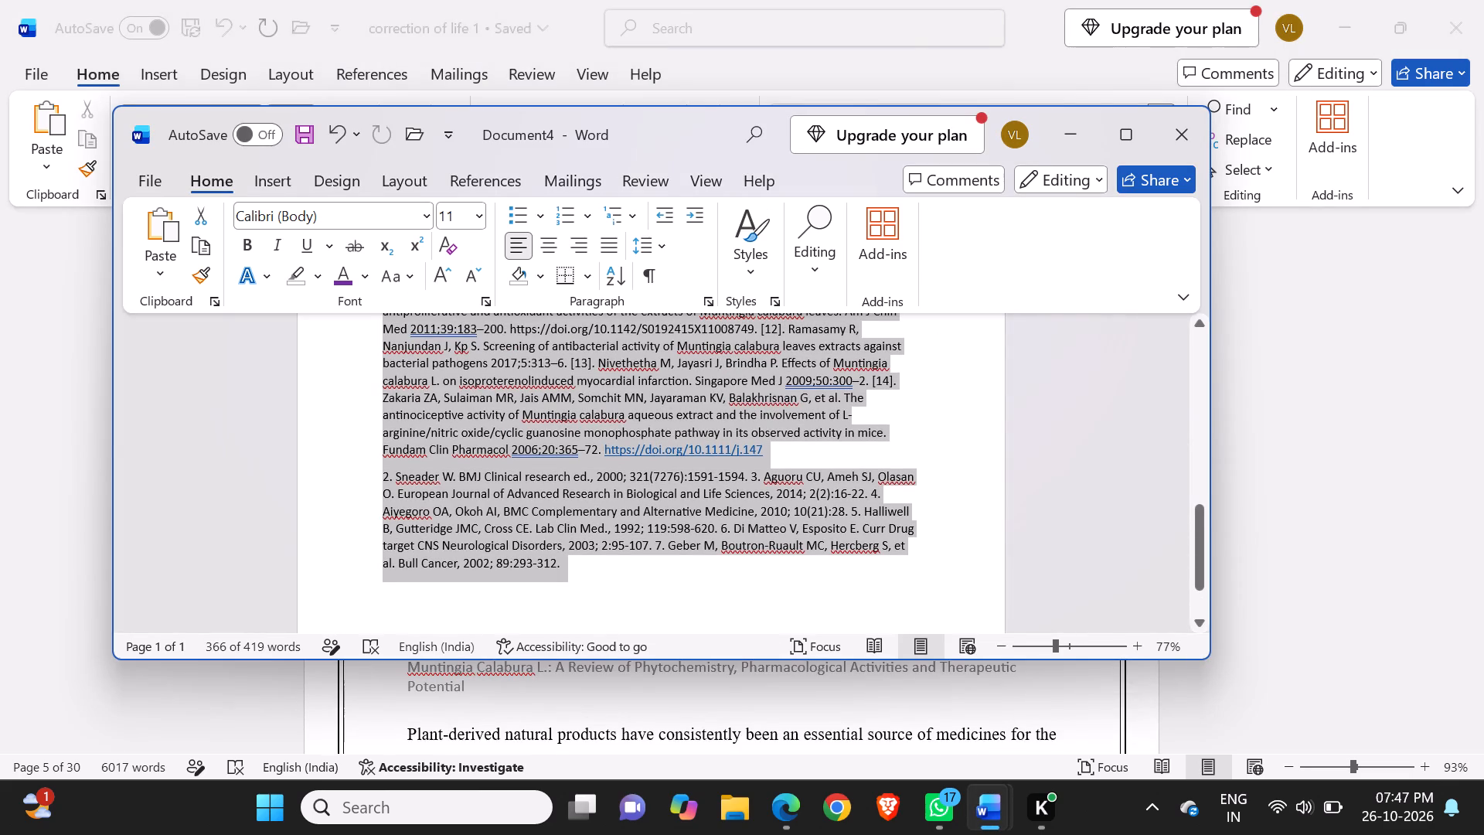
click(964, 490)
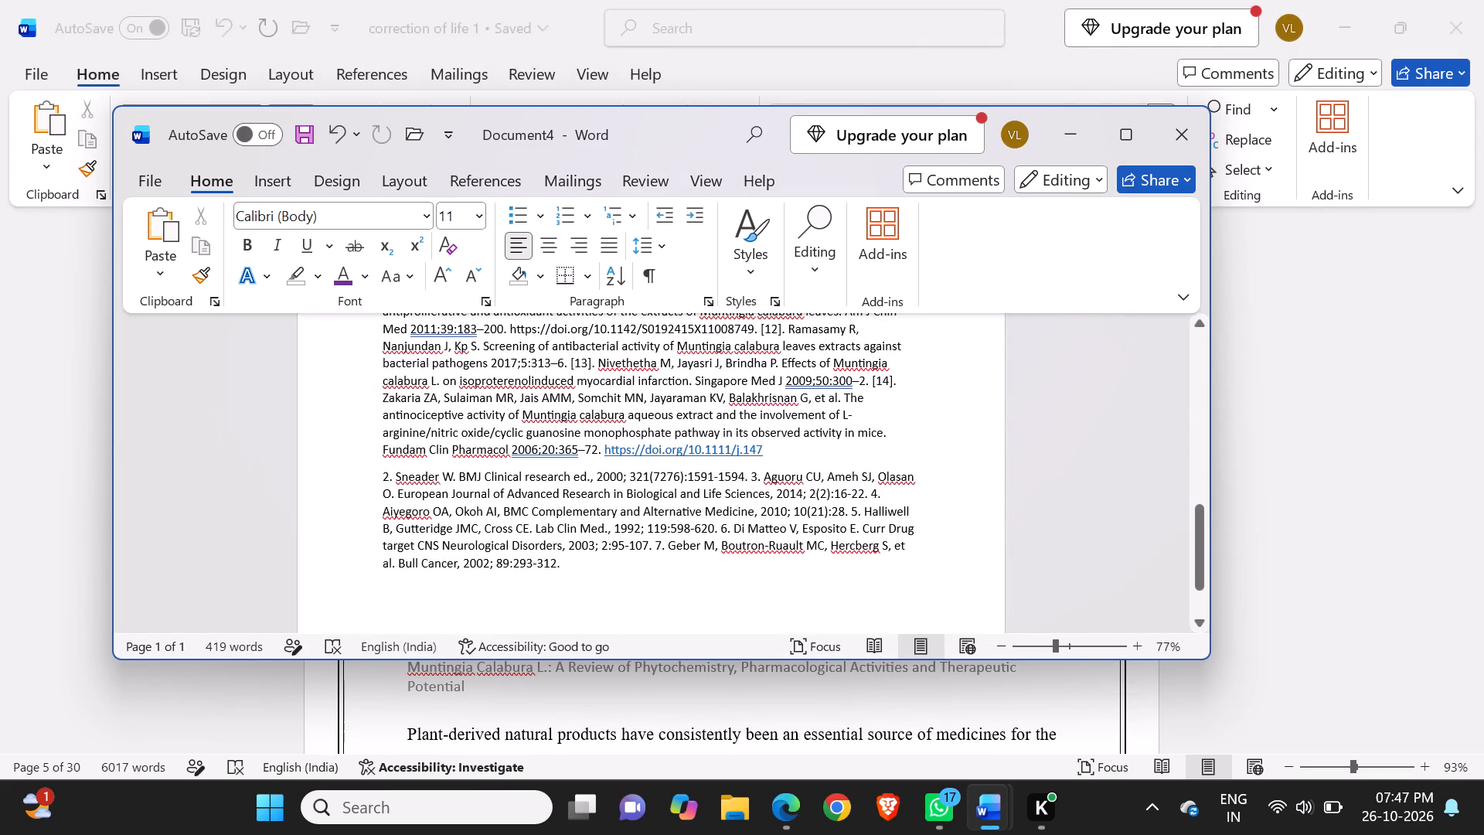
scroll(963, 488, up, 2)
scroll(963, 487, down, 1)
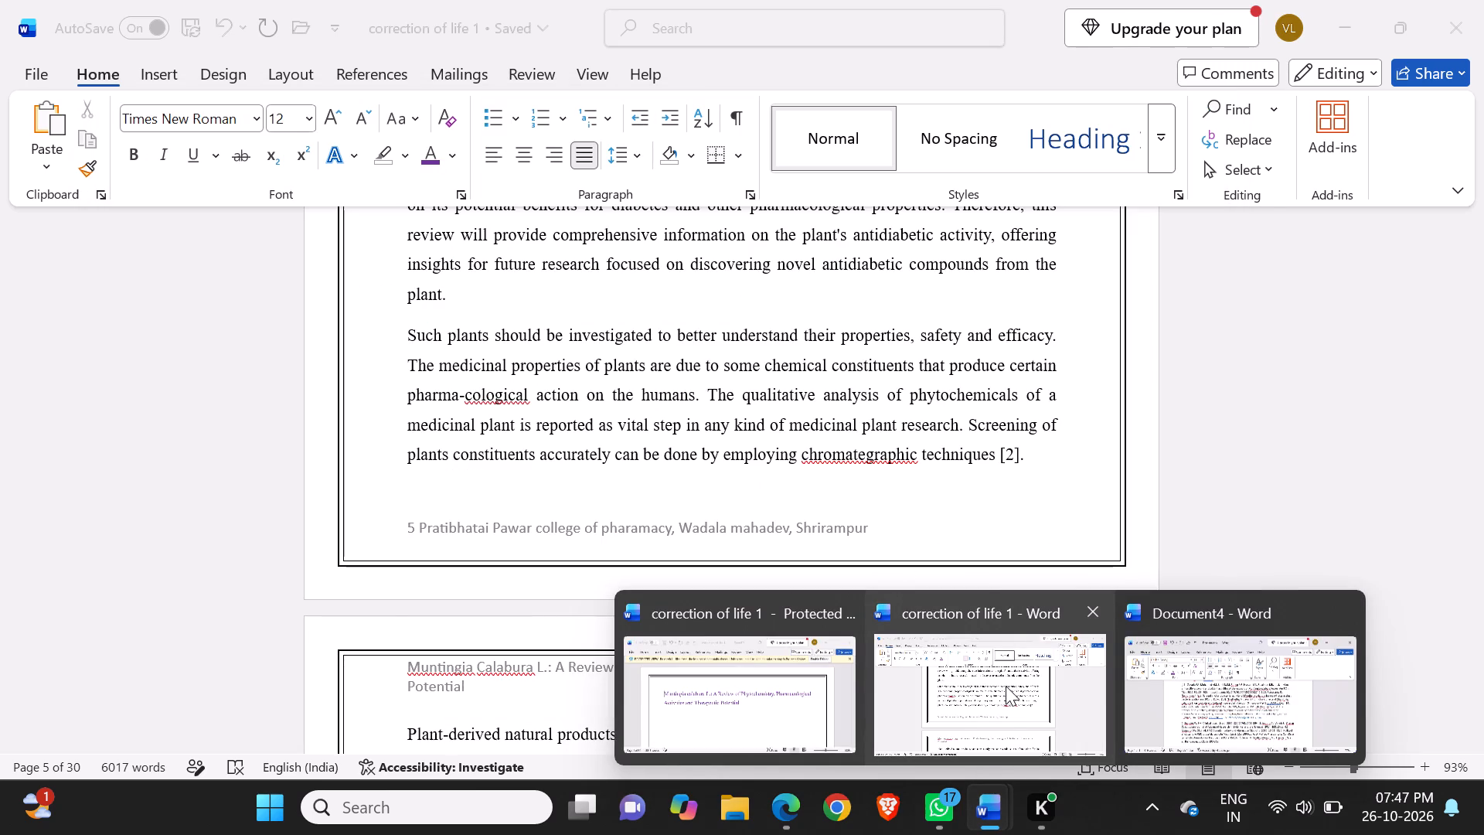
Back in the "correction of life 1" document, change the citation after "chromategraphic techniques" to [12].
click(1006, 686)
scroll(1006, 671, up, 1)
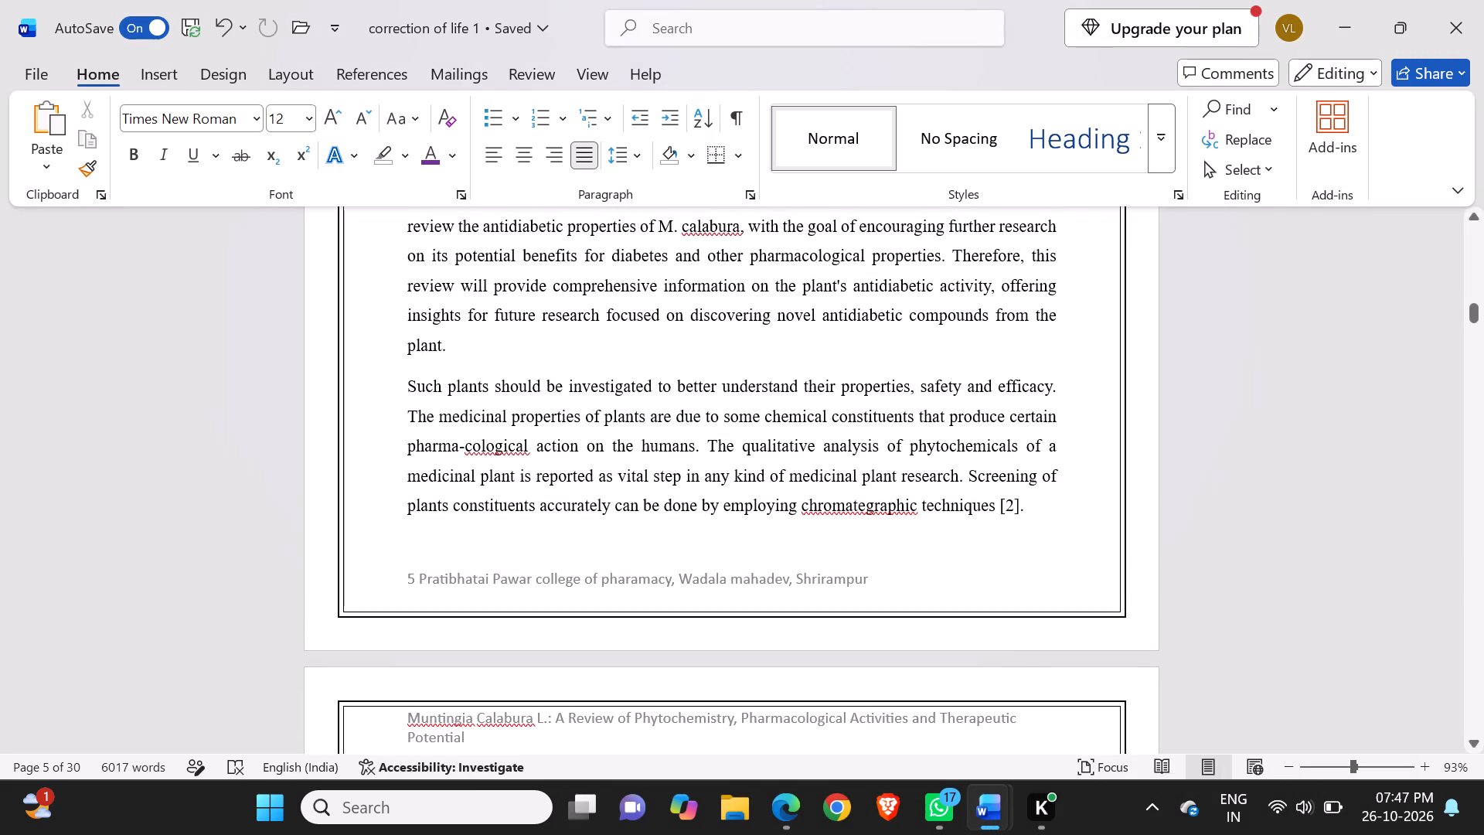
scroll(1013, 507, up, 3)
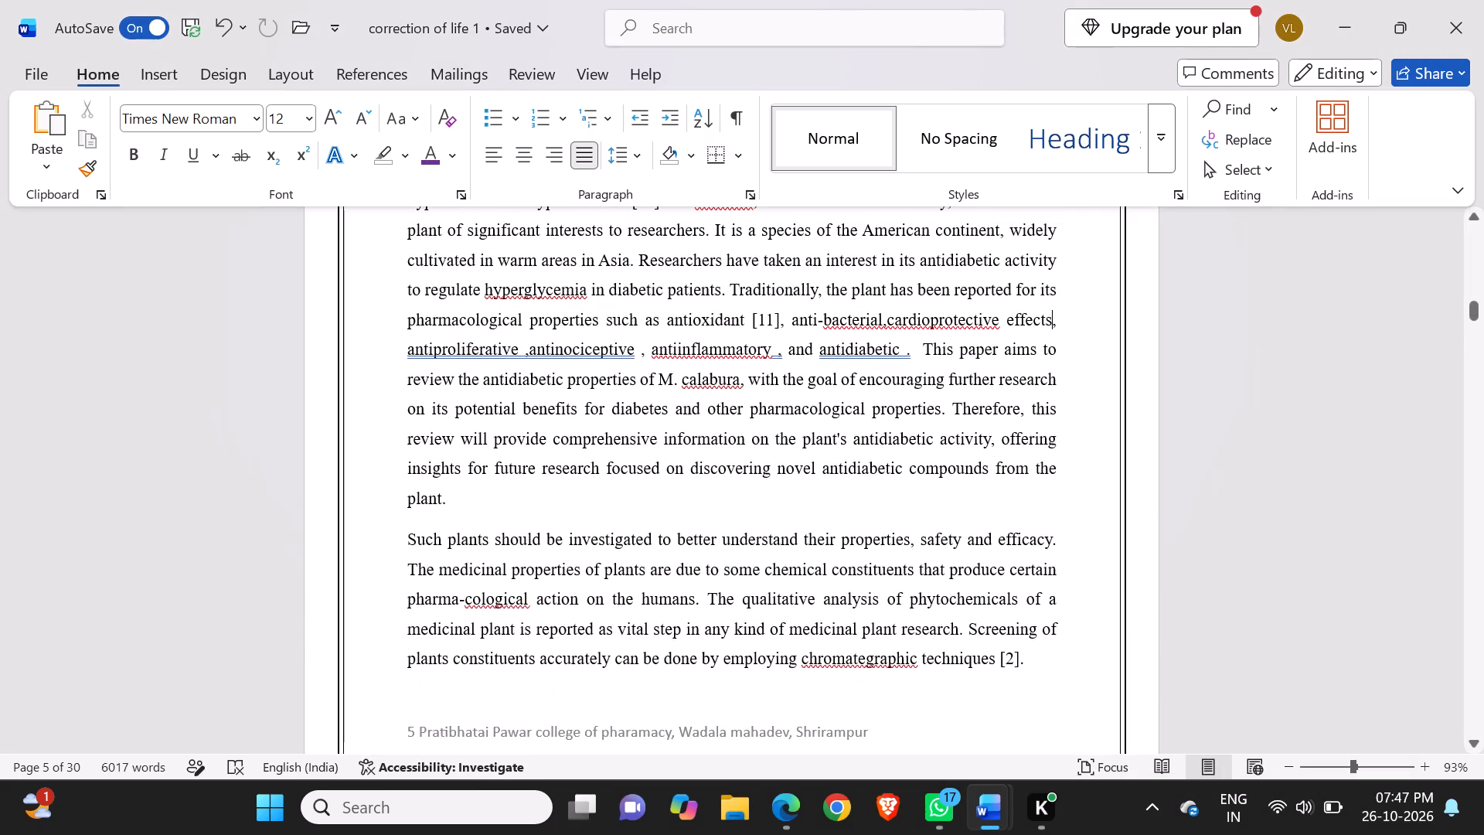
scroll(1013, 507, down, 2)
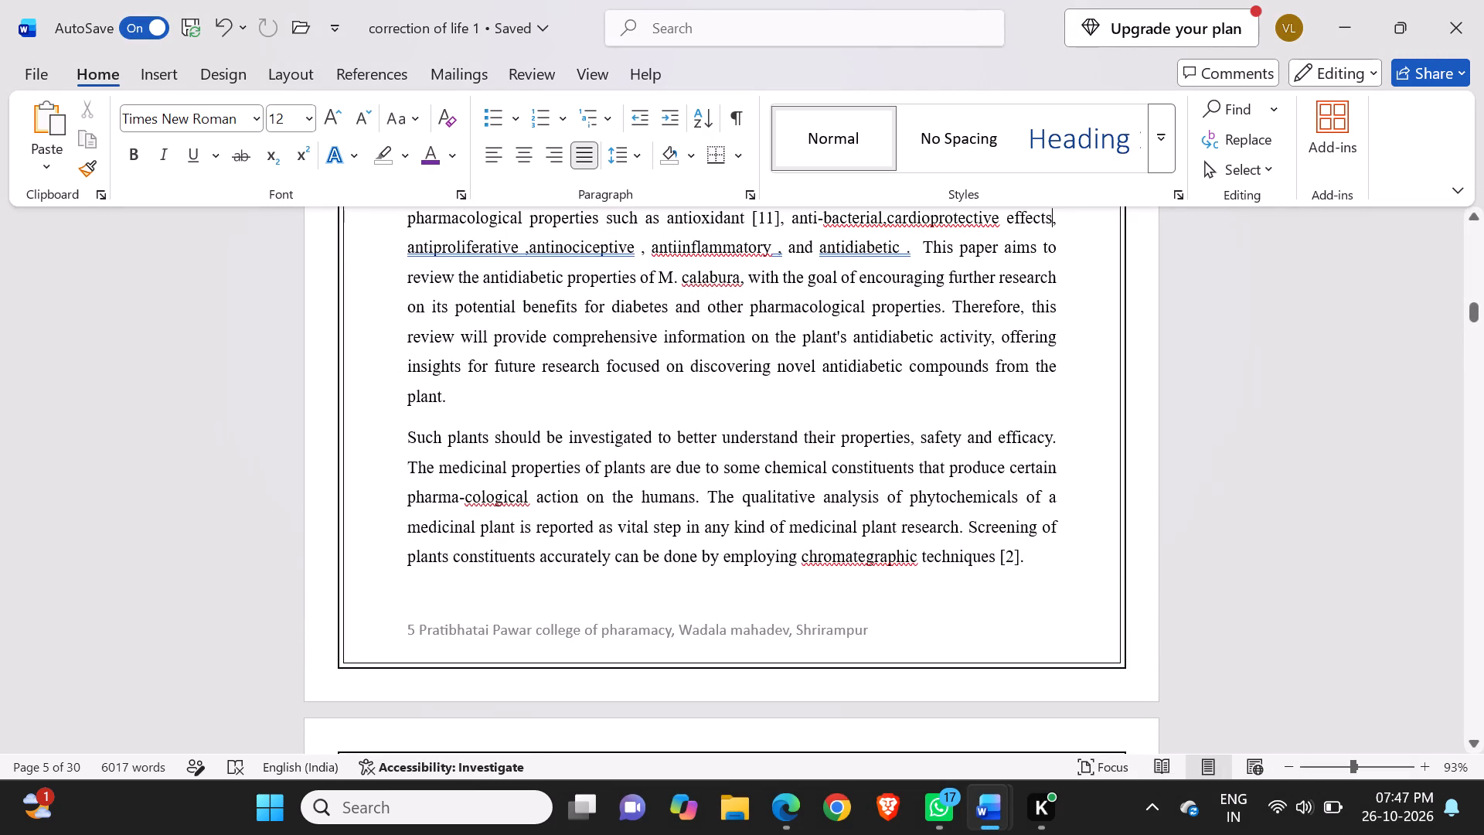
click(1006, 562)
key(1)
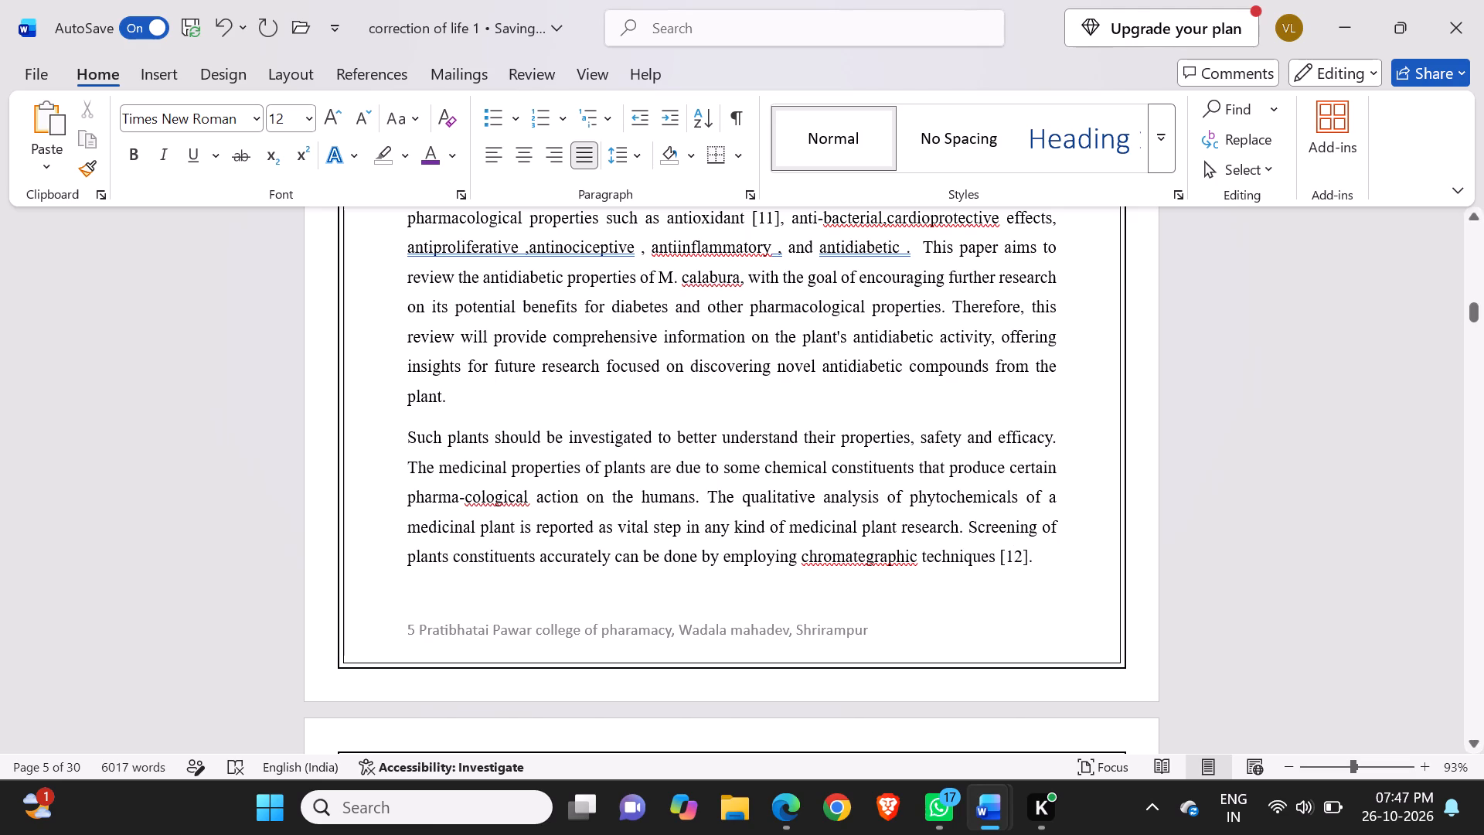
Change the citation after "extensive attention in the recent years" in page 6's first paragraph to [12].
scroll(996, 575, down, 8)
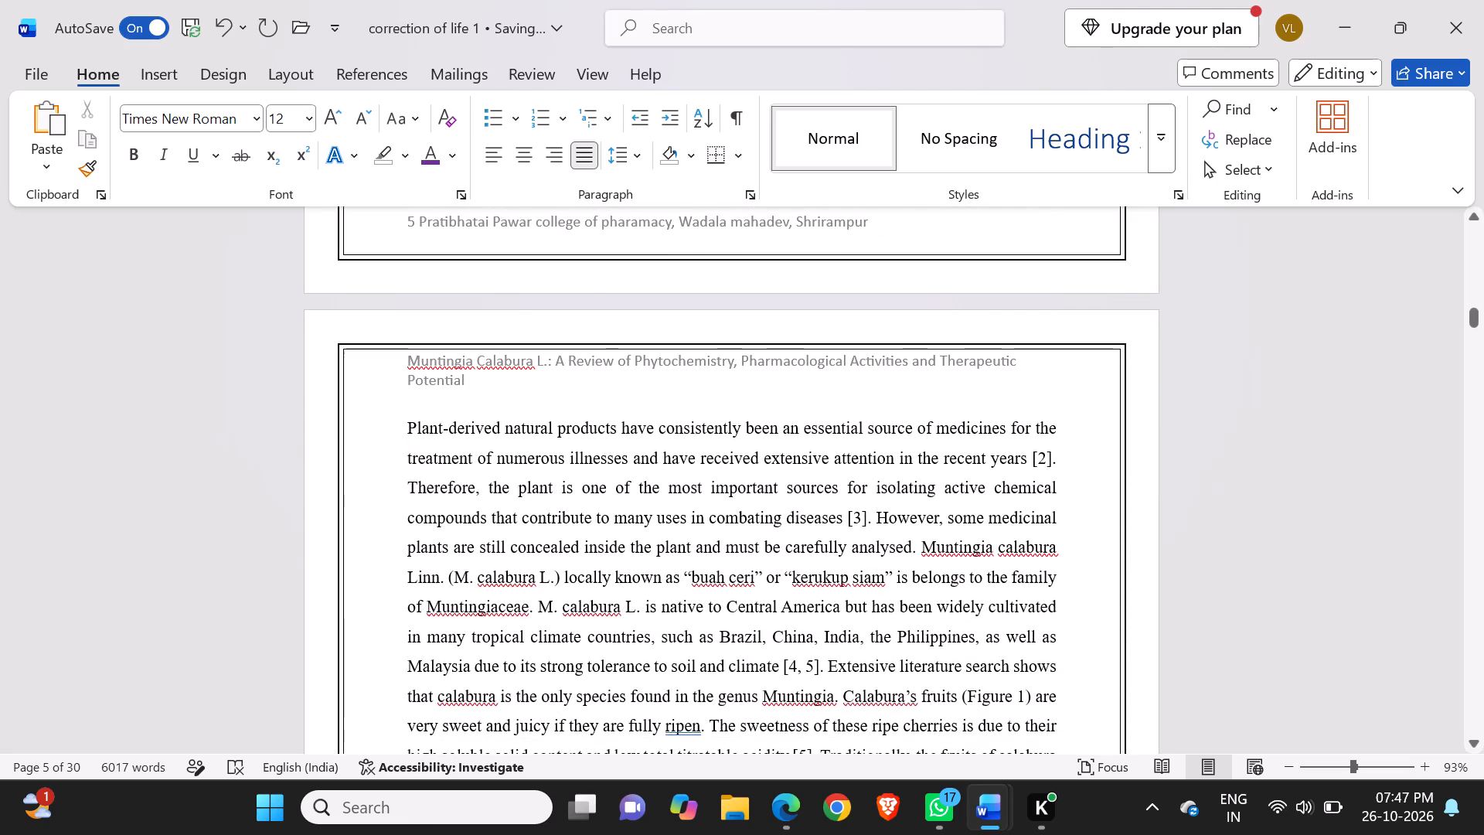
click(1036, 458)
key(1)
Delete the bracketed citation after "chromategraphic techniques" at the end of page 5, keeping the period.
scroll(1036, 458, up, 2)
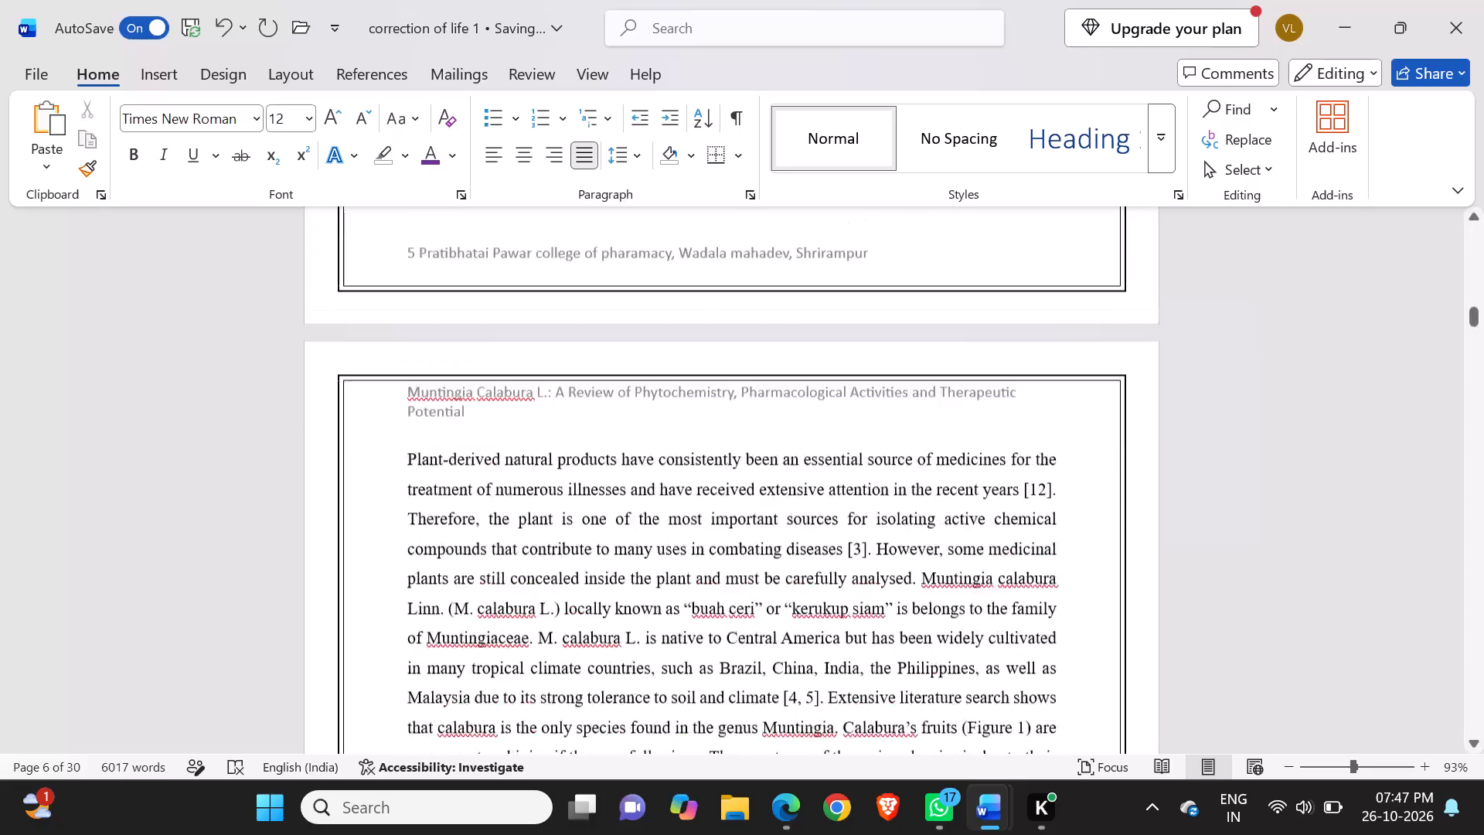
scroll(1036, 458, up, 3)
scroll(1036, 456, down, 1)
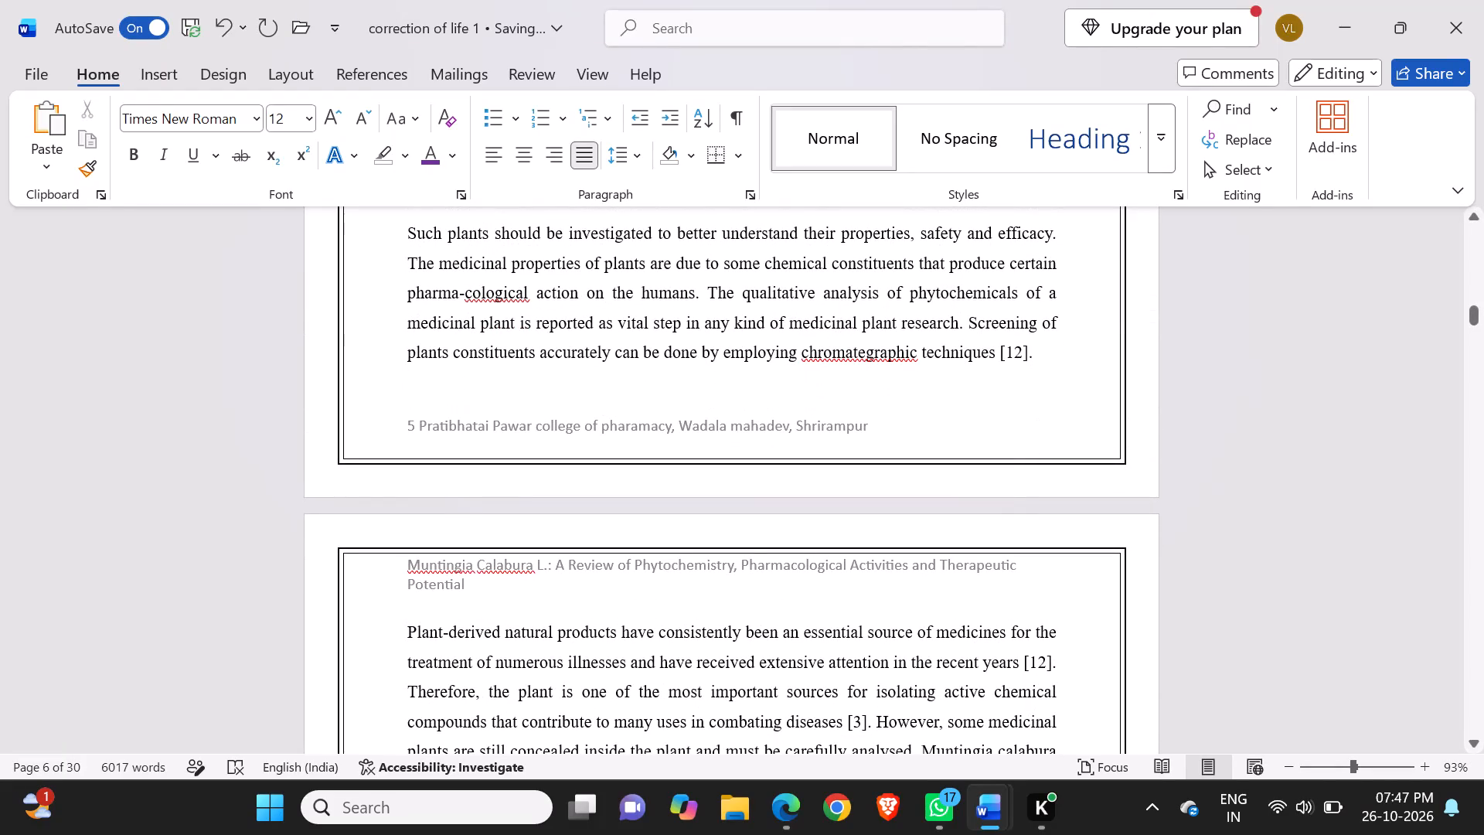
click(1026, 358)
key(BackSpace)
key(BackSpace)
key(BackSpace)
key(BackSpace)
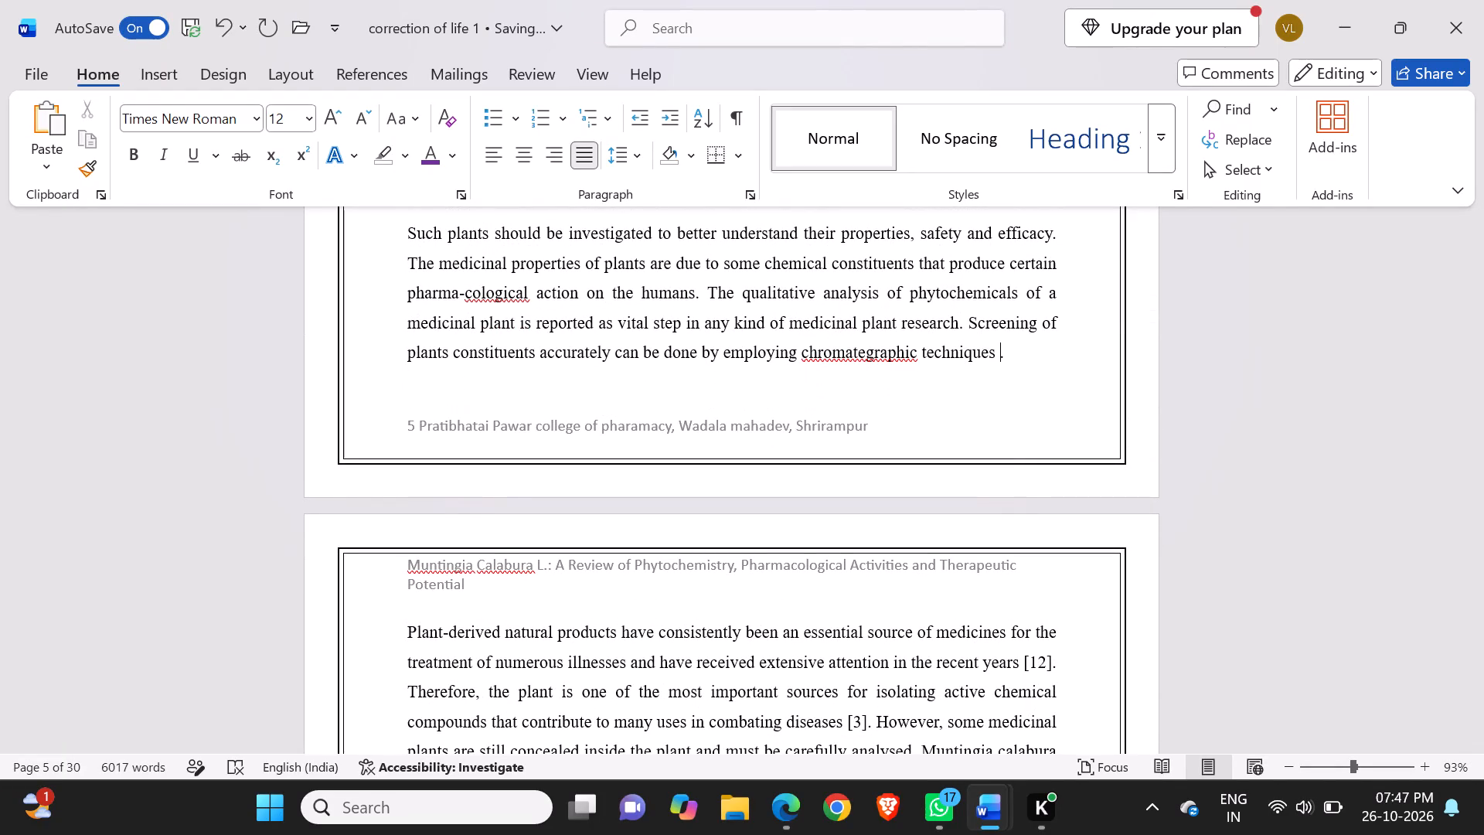
Change the citation after "combating diseases" in page 6's first paragraph to [13].
scroll(1026, 359, down, 4)
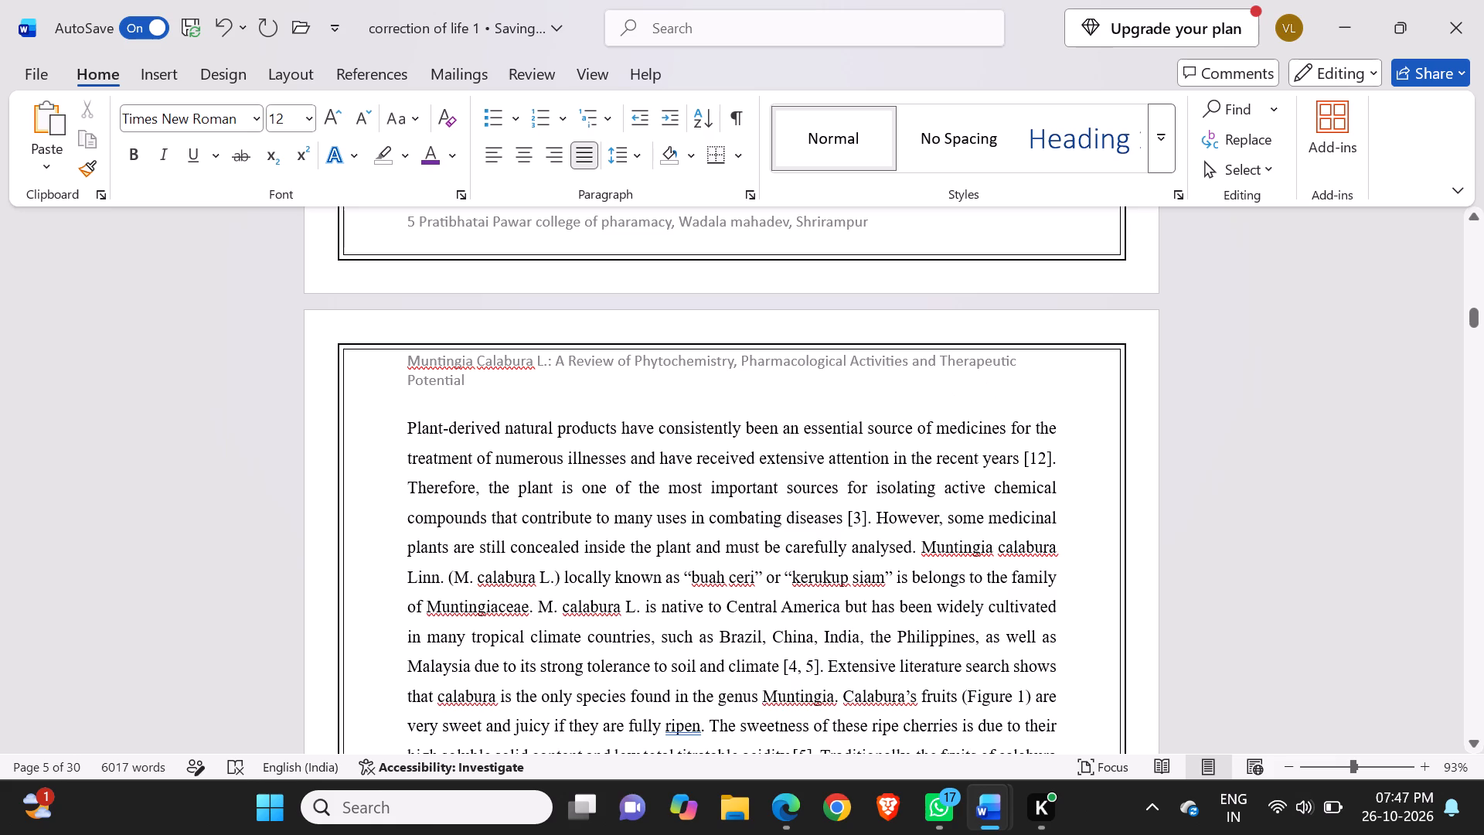
scroll(645, 521, down, 1)
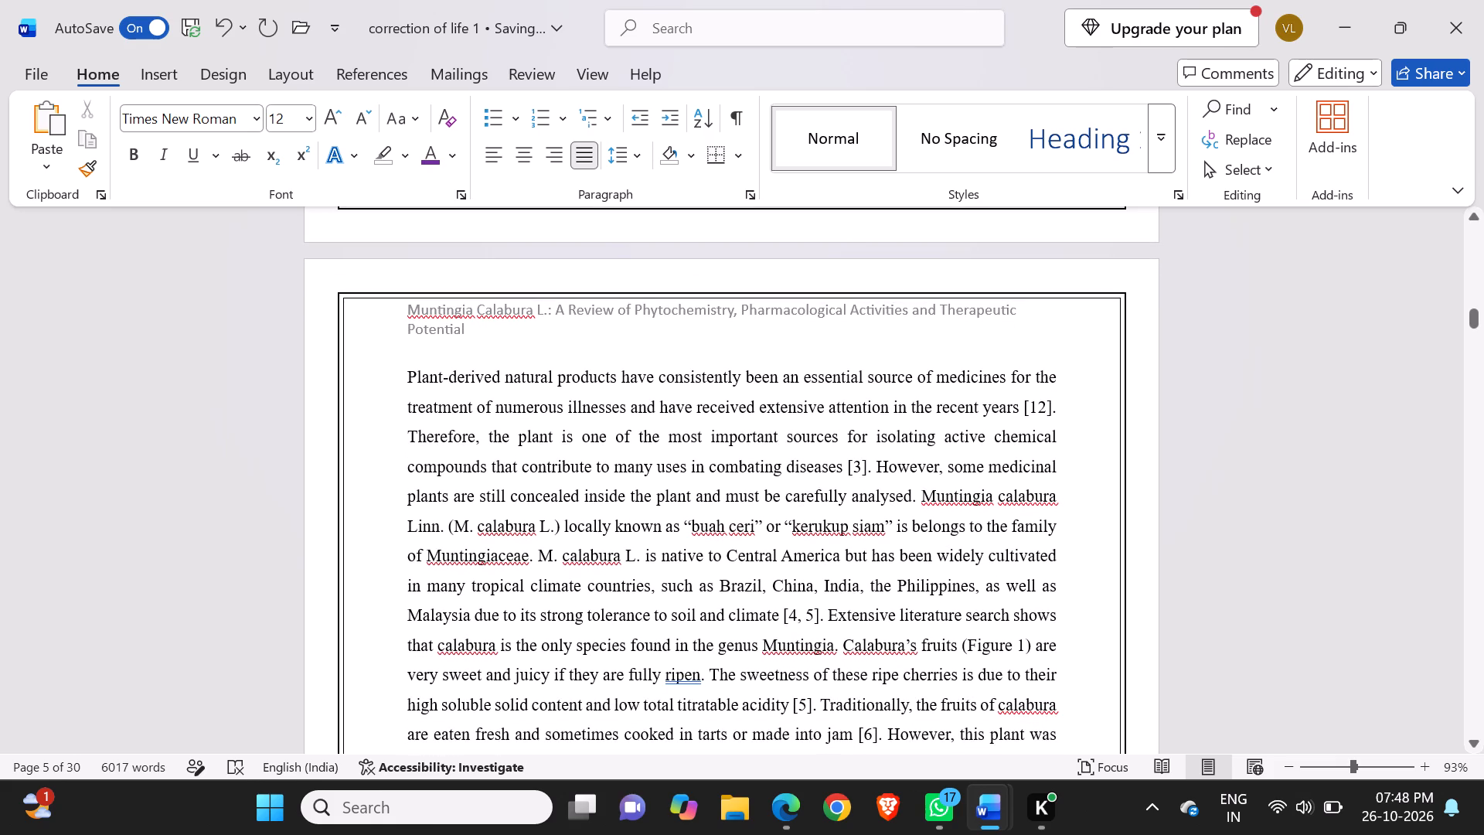
click(849, 472)
click(850, 472)
key(1)
Change the citation after "strong tolerance to soil and climate" to [14, 15].
scroll(850, 472, down, 2)
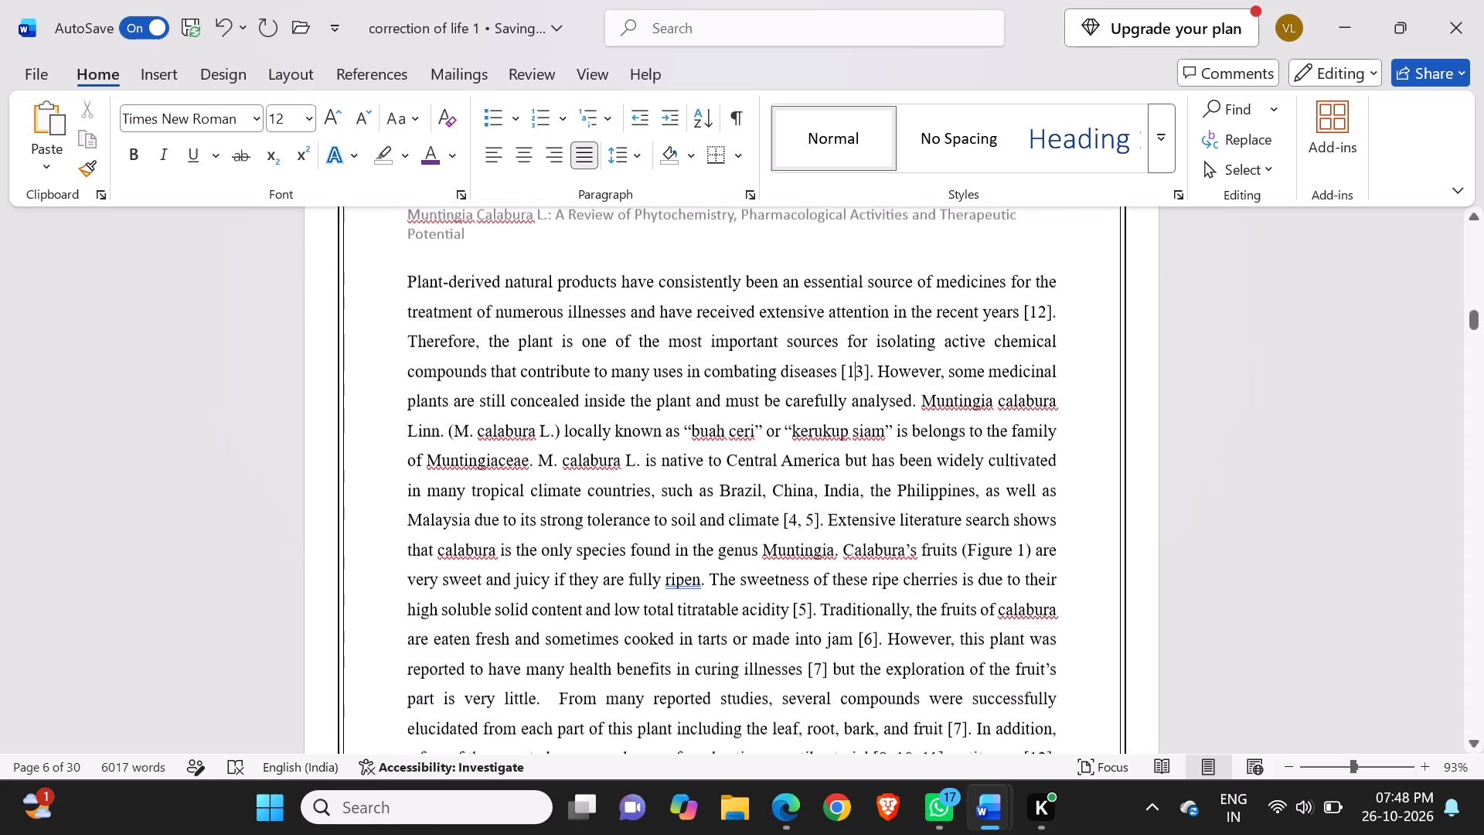
scroll(850, 472, down, 1)
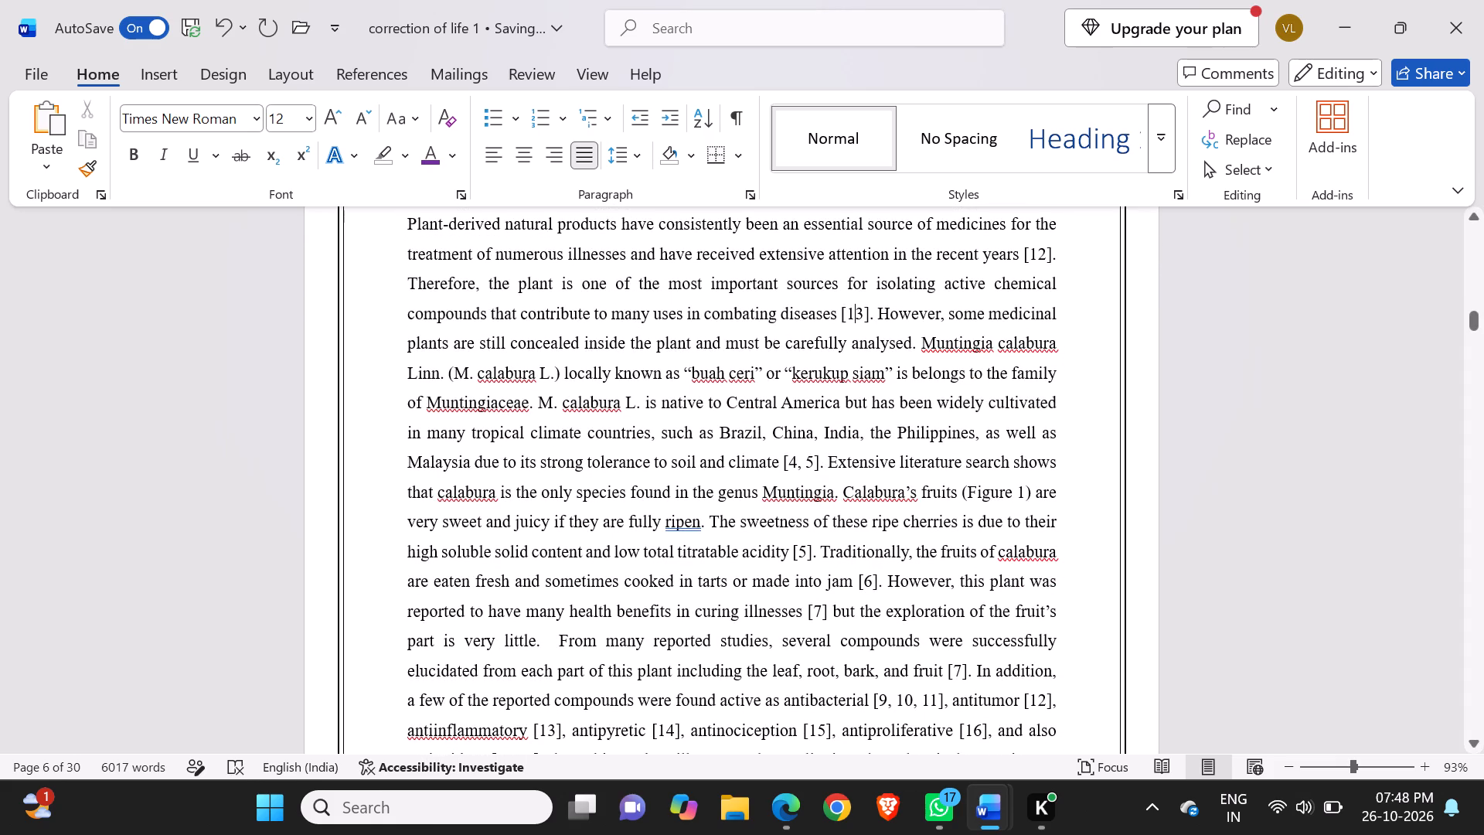
click(786, 460)
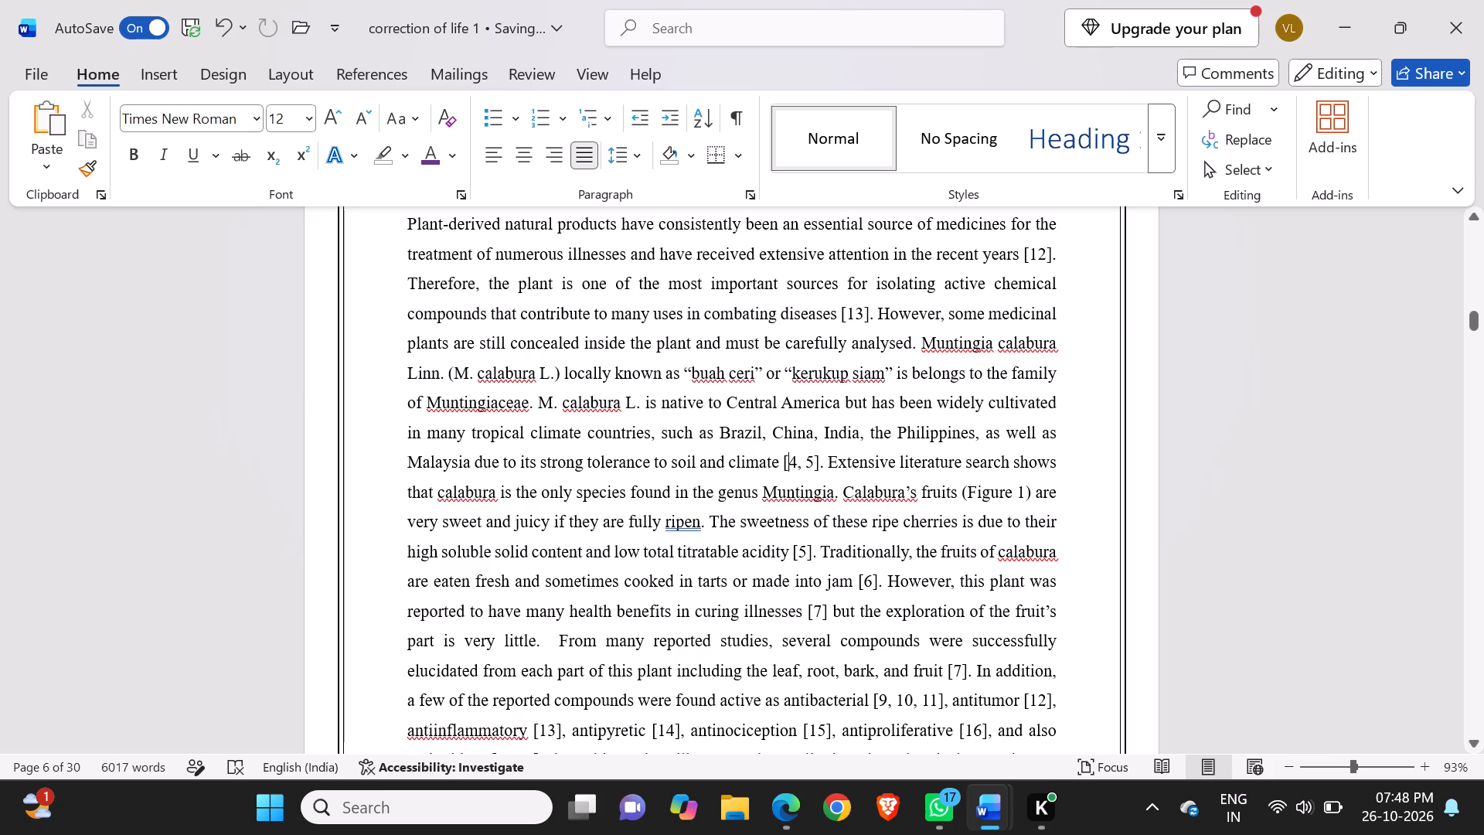
key(1)
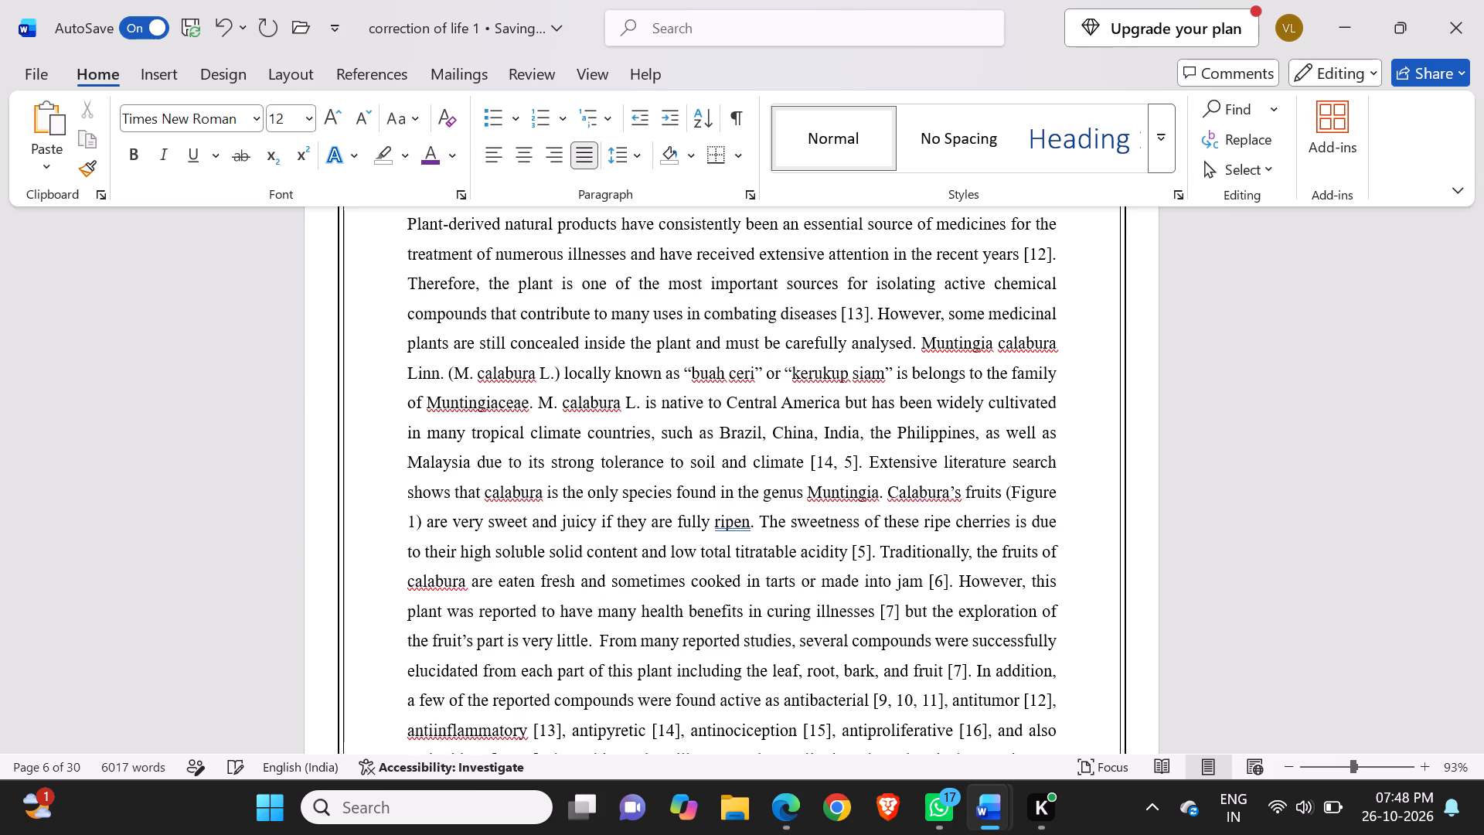
click(844, 459)
key(1)
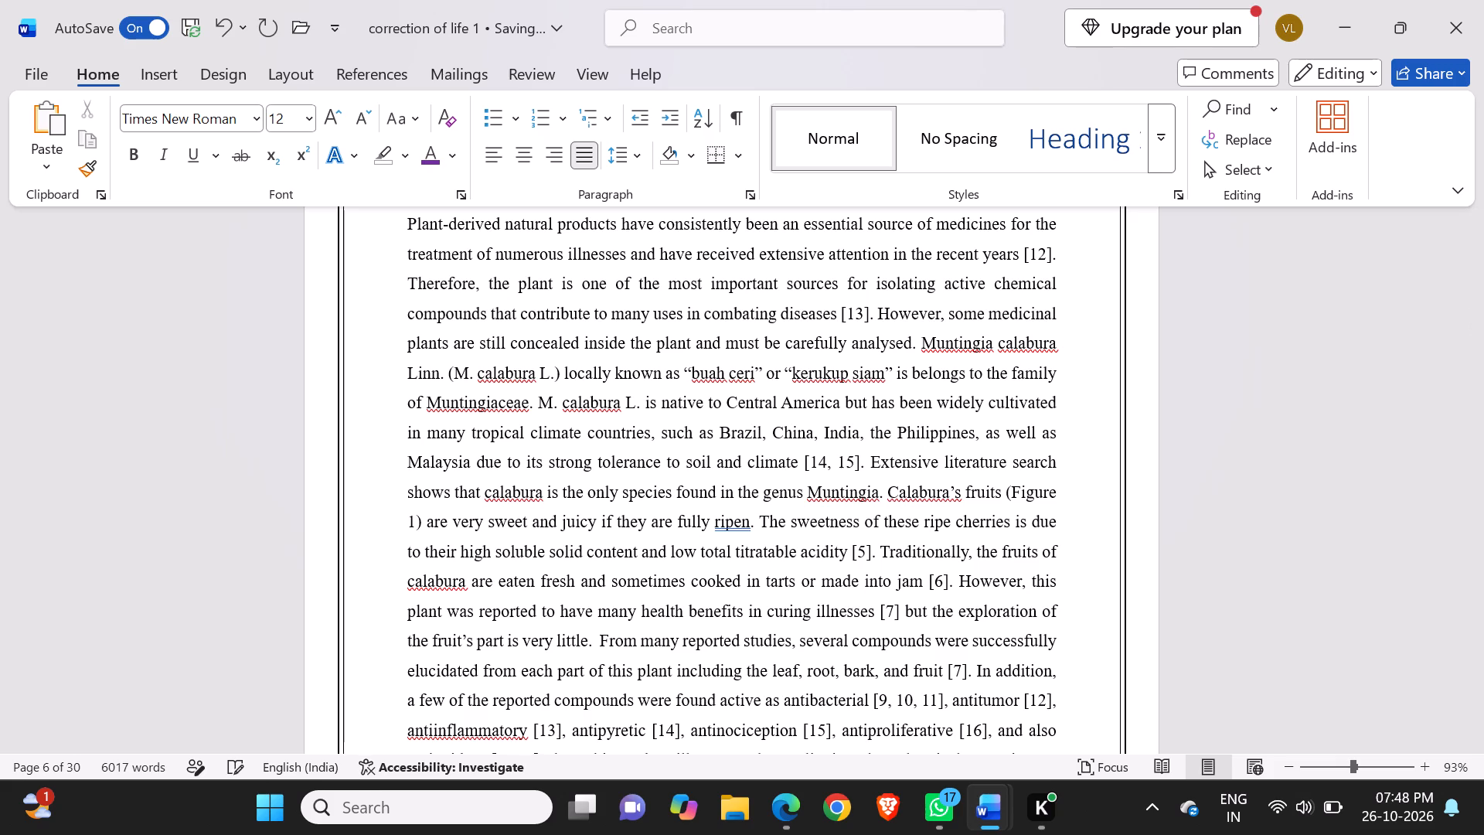
Delete the bracketed citation after "antibacterial" and put a comma directly between "antibacterial" and "antitumor".
scroll(844, 459, down, 4)
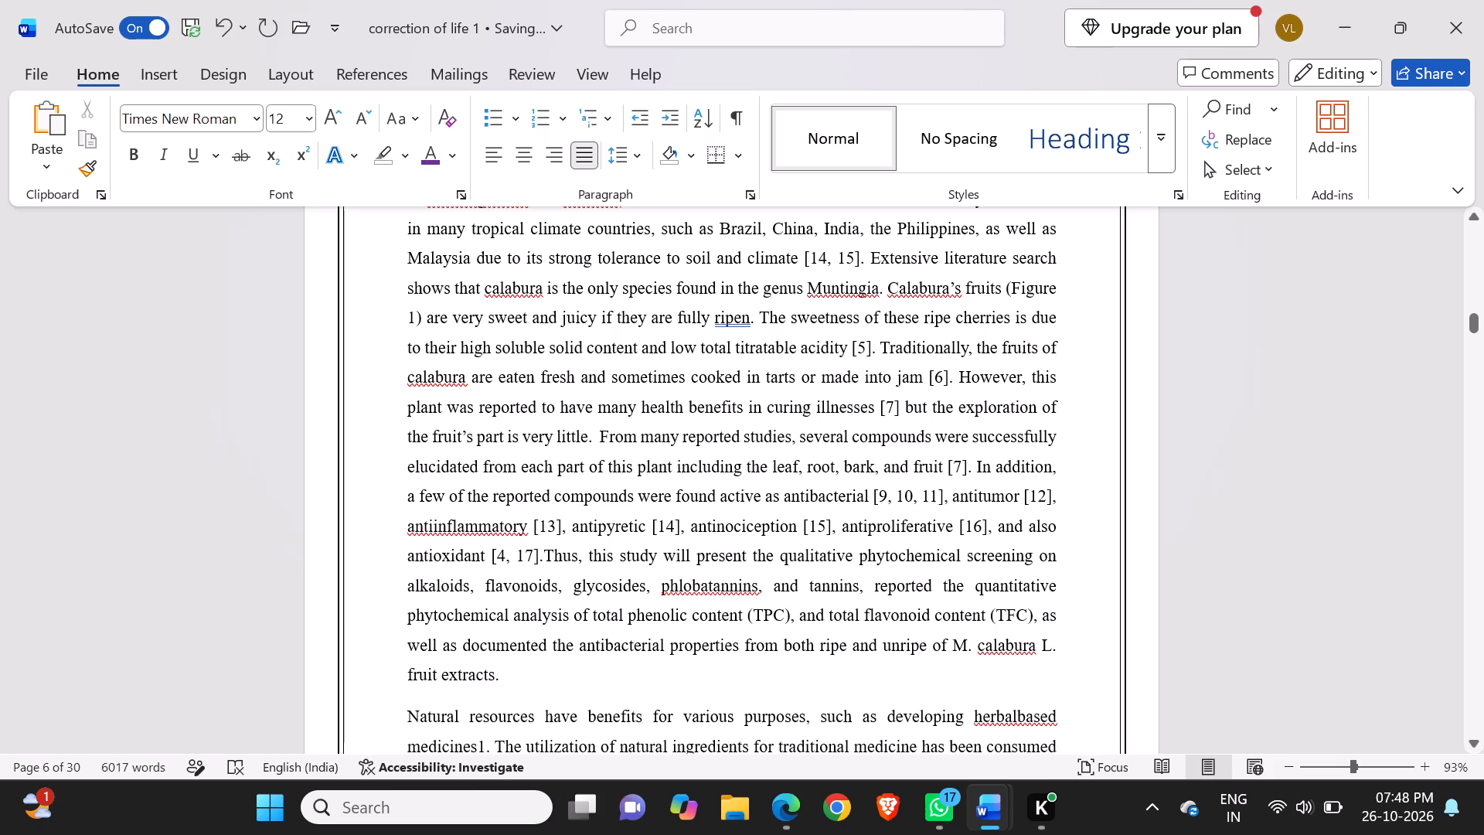
click(946, 503)
key(BackSpace)
key(BackSpace)
key(BackSpace)
key(BackSpace)
key(BackSpace)
key(BackSpace)
key(BackSpace)
key(BackSpace)
key(BackSpace)
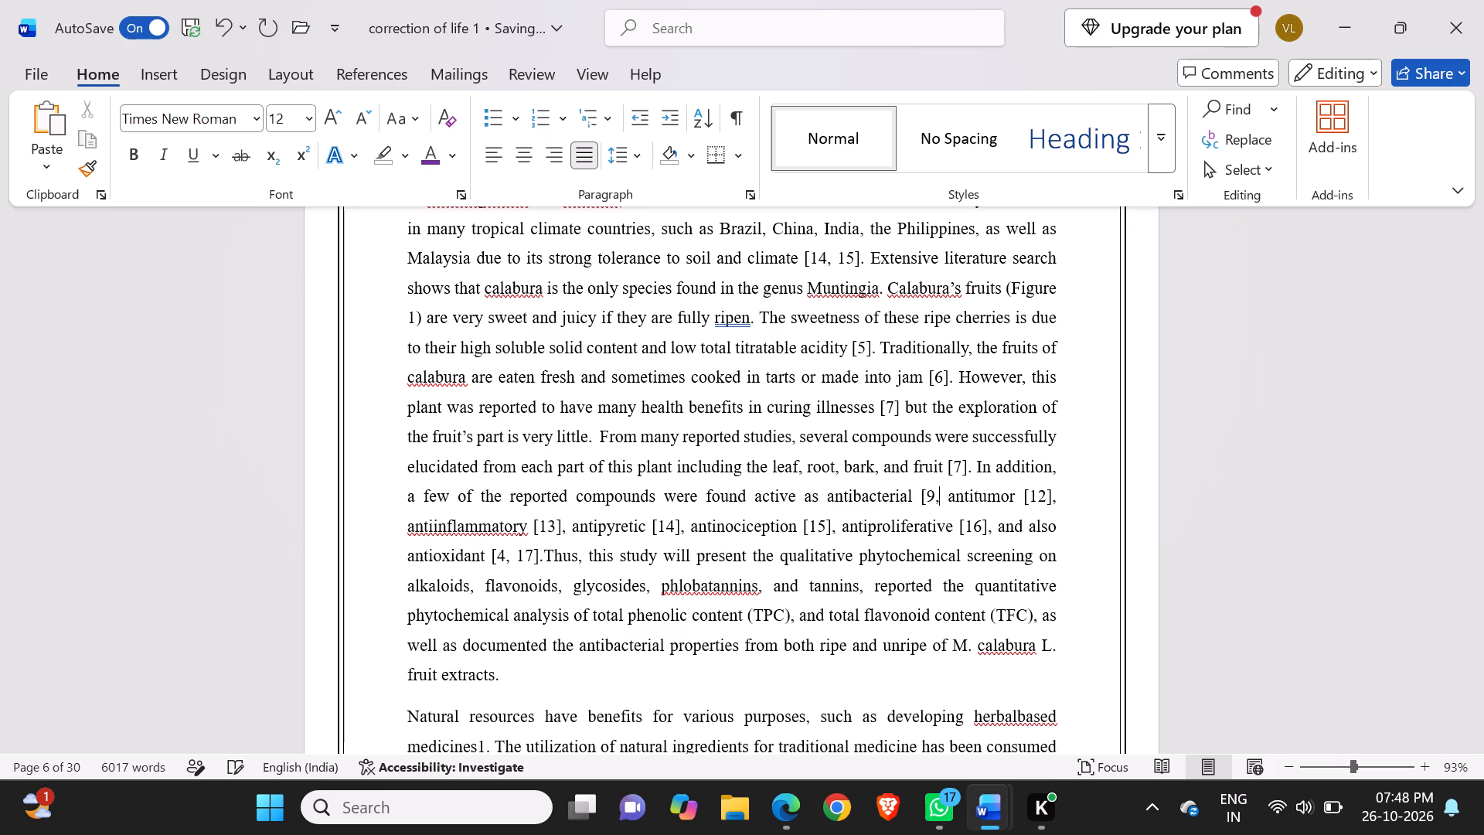
key(BackSpace)
key(BackSpace)
key(BackSpace)
key(BackSpace)
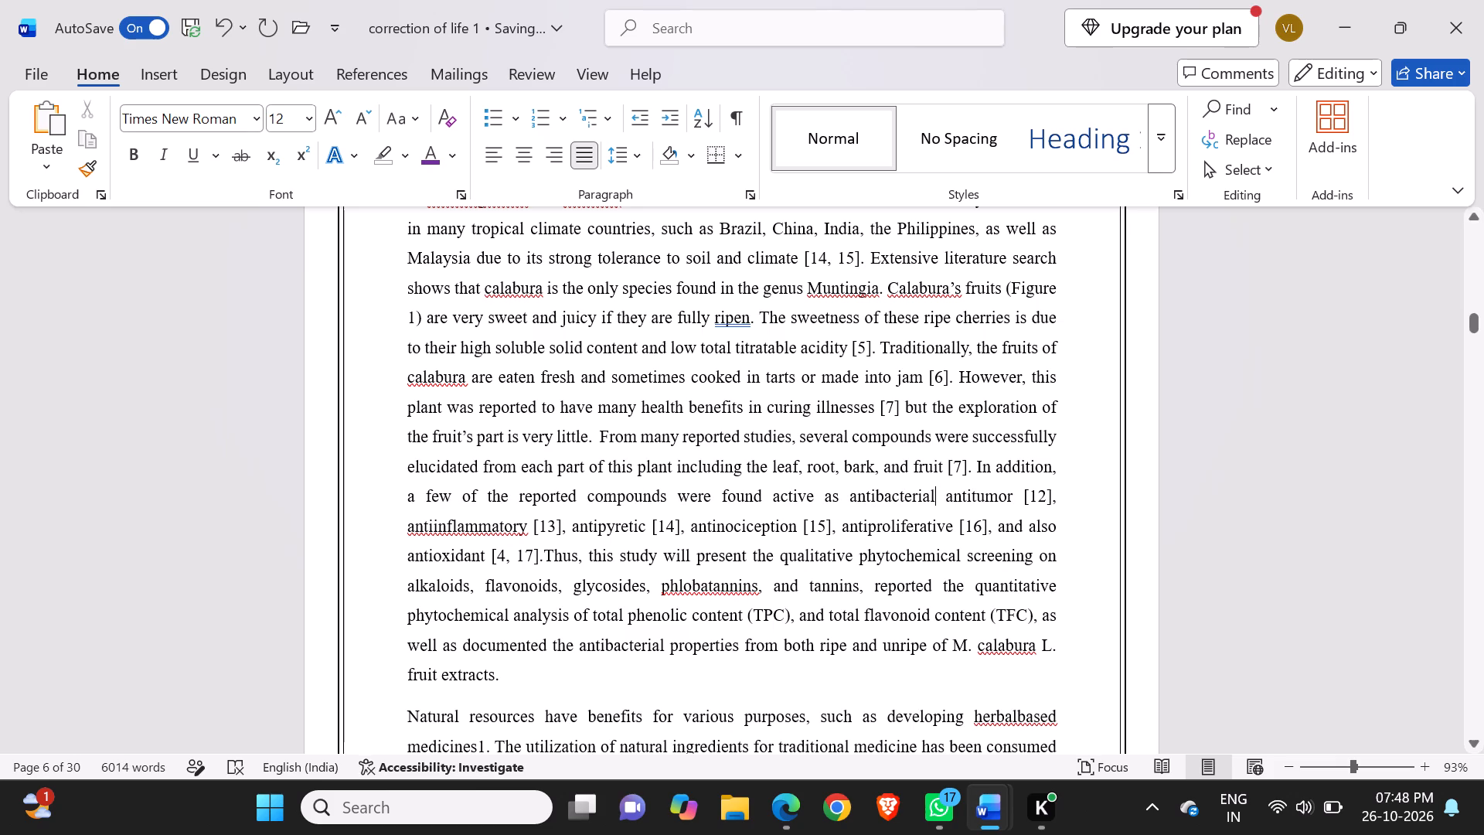
click(938, 506)
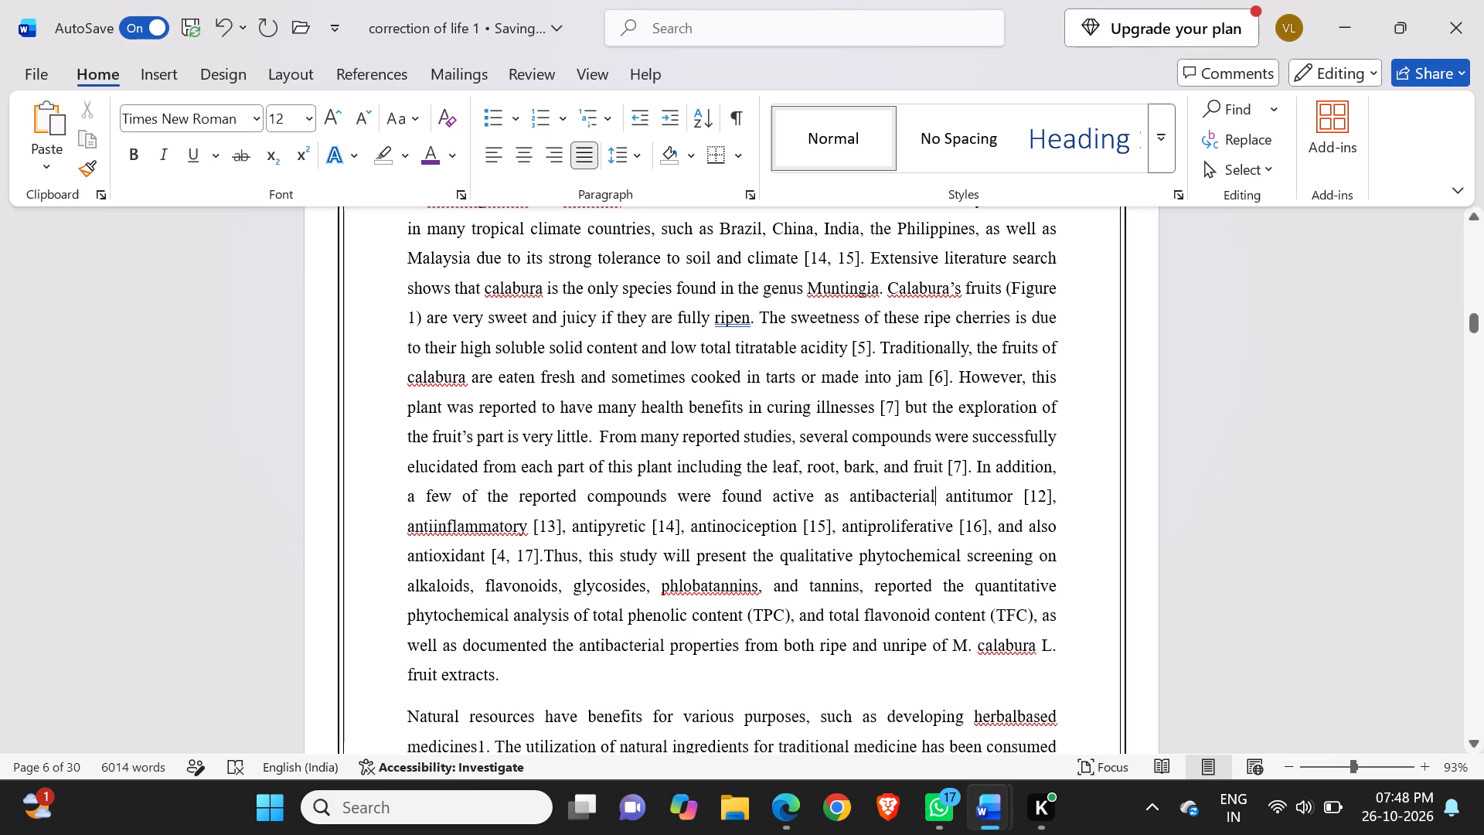
click(941, 497)
key(BackSpace)
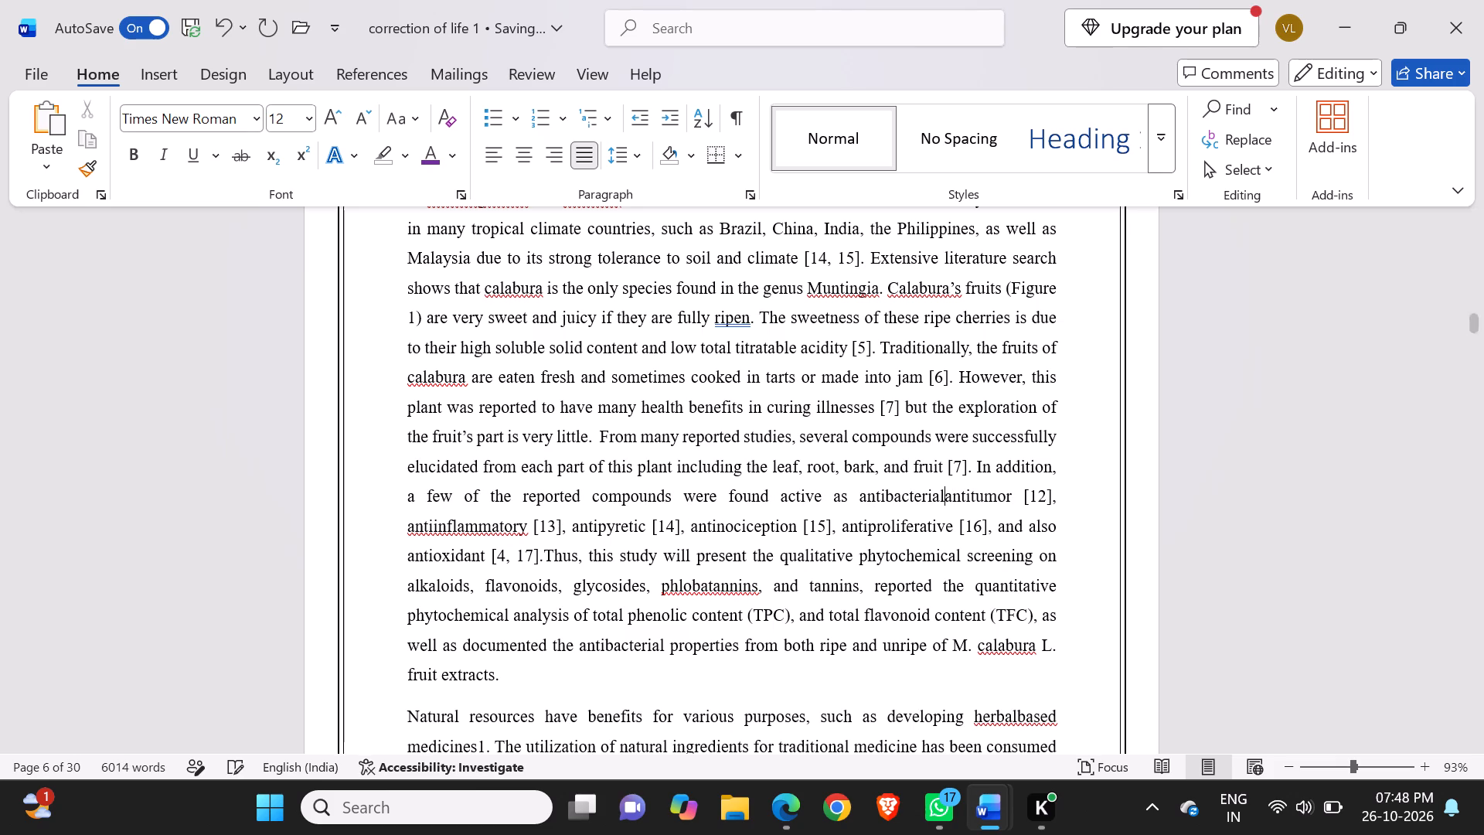
key(comma)
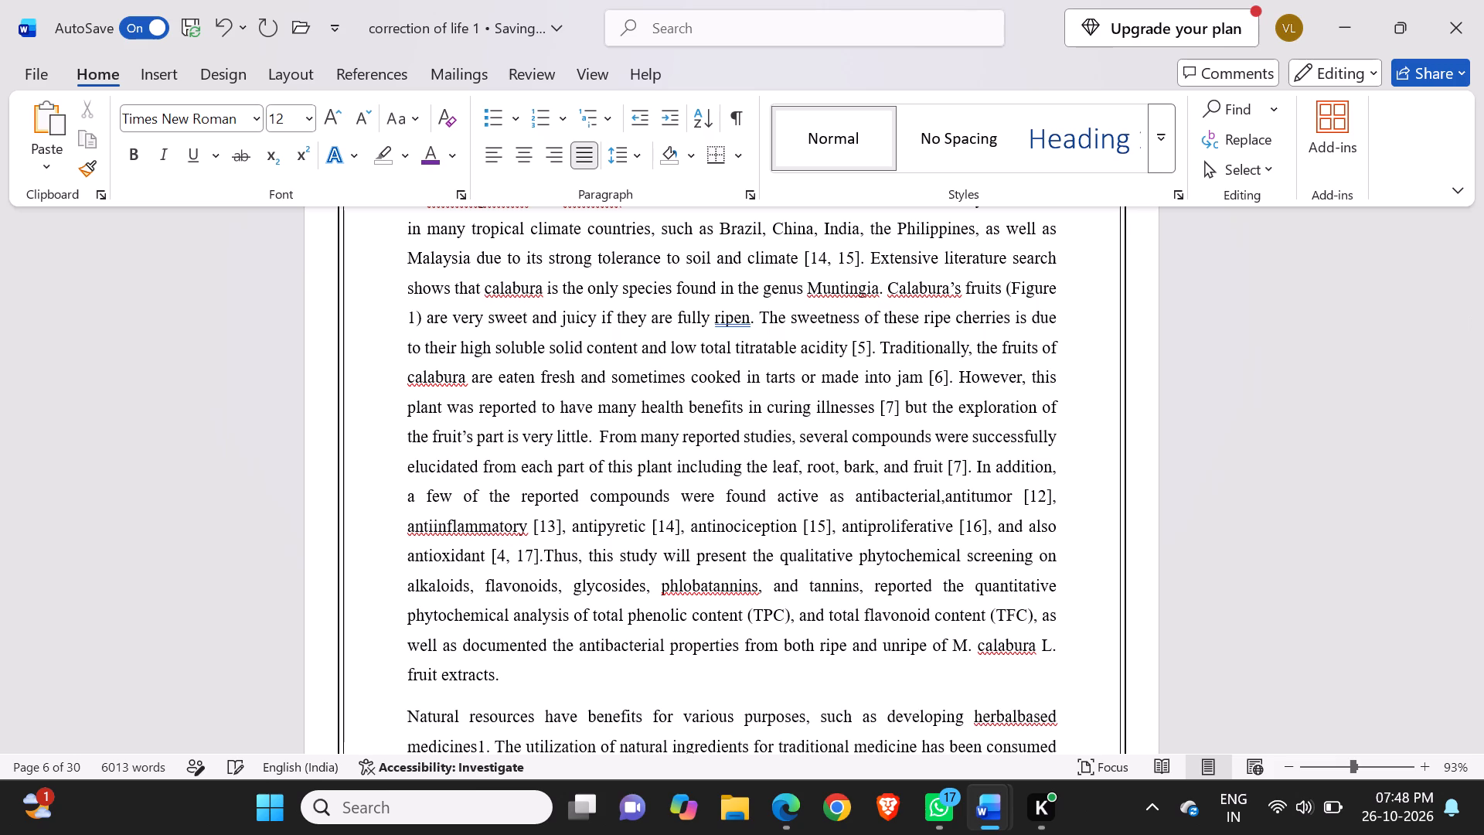
Delete the bracketed citation after "leaf, root, bark, and fruit" and end that sentence with a period.
drag(972, 469, 955, 468)
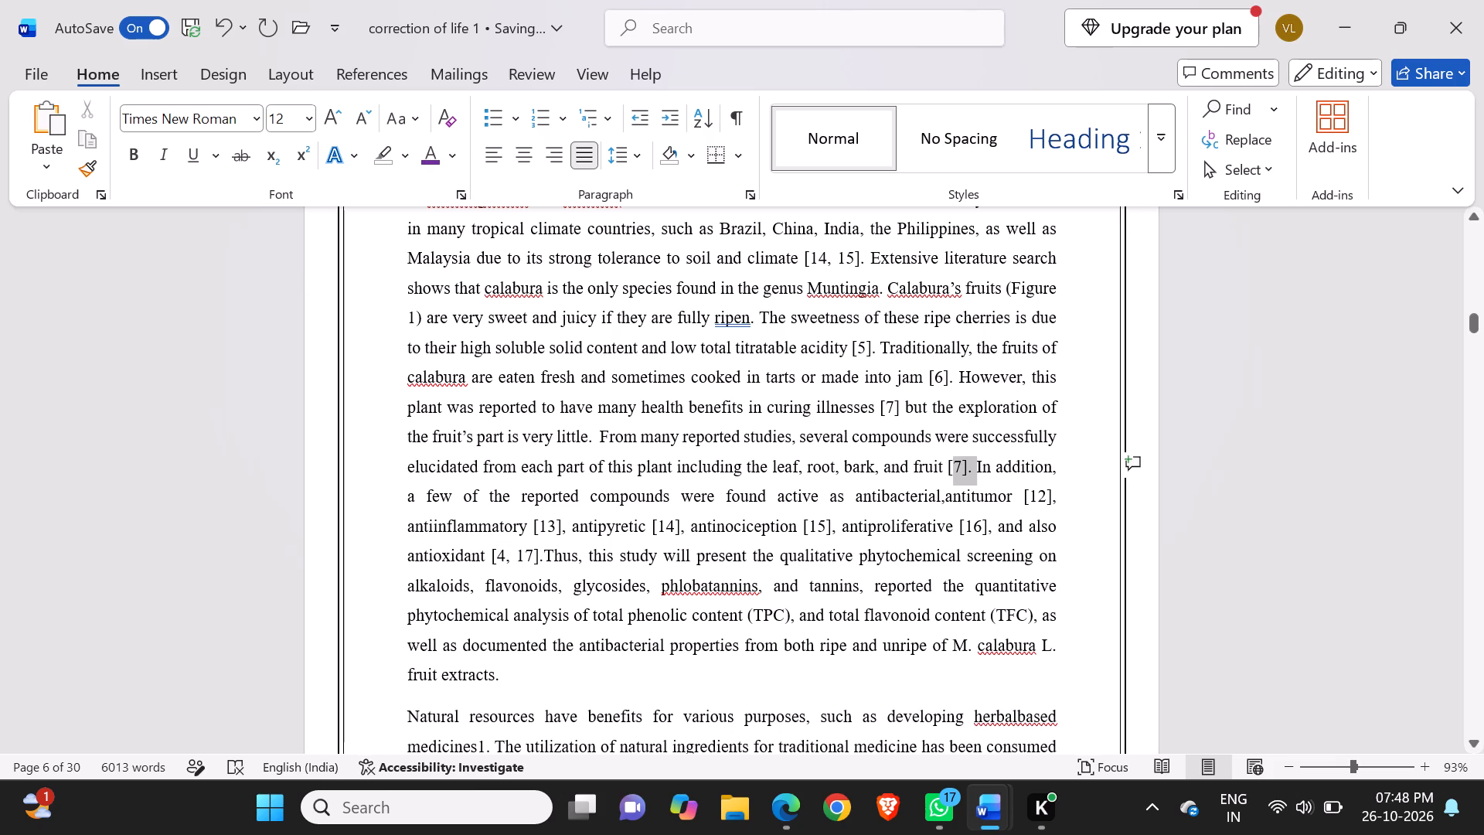
drag(955, 468, 949, 468)
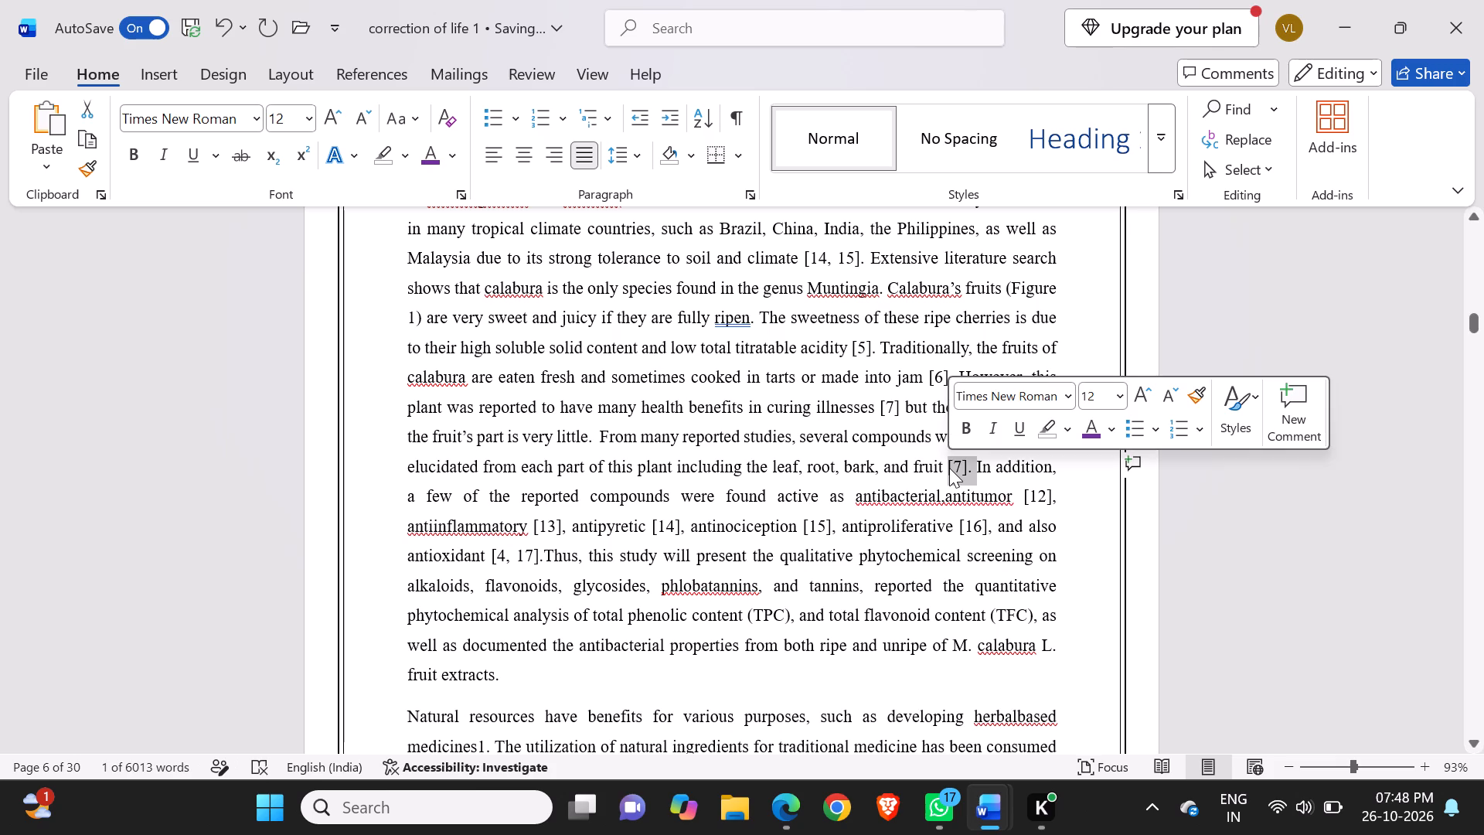
key(Delete)
key(comma)
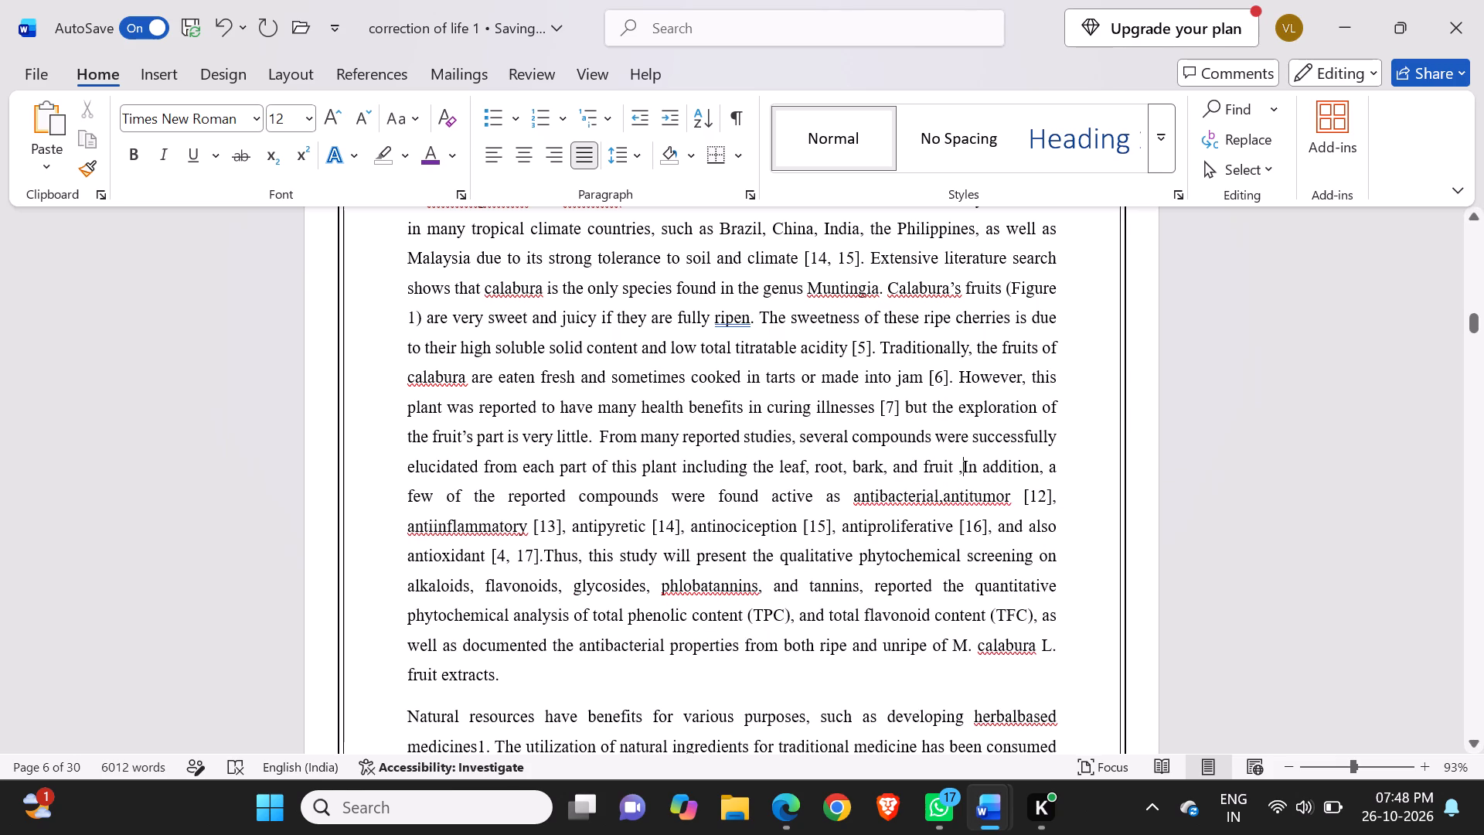
key(BackSpace)
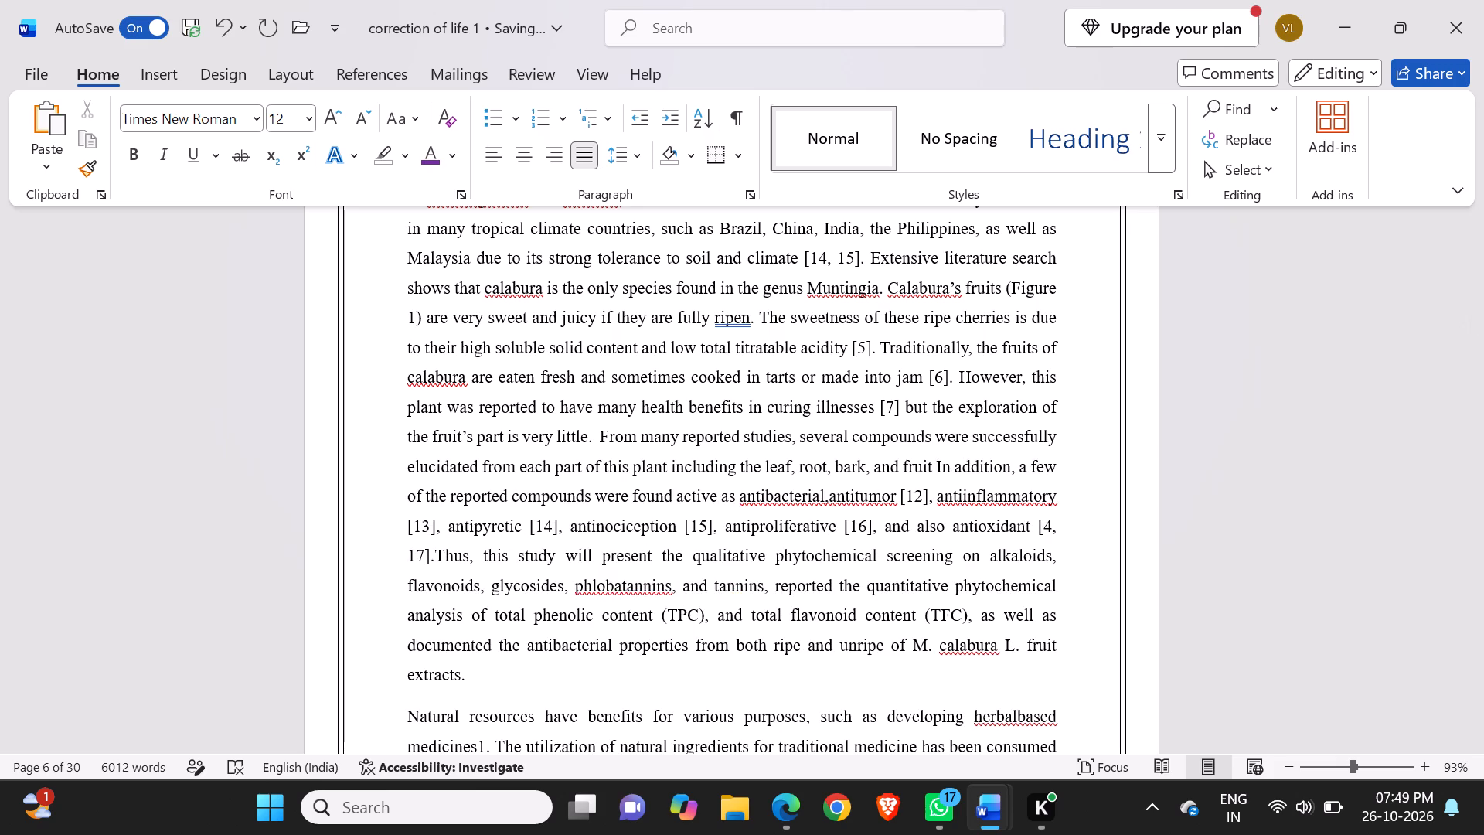
key(period)
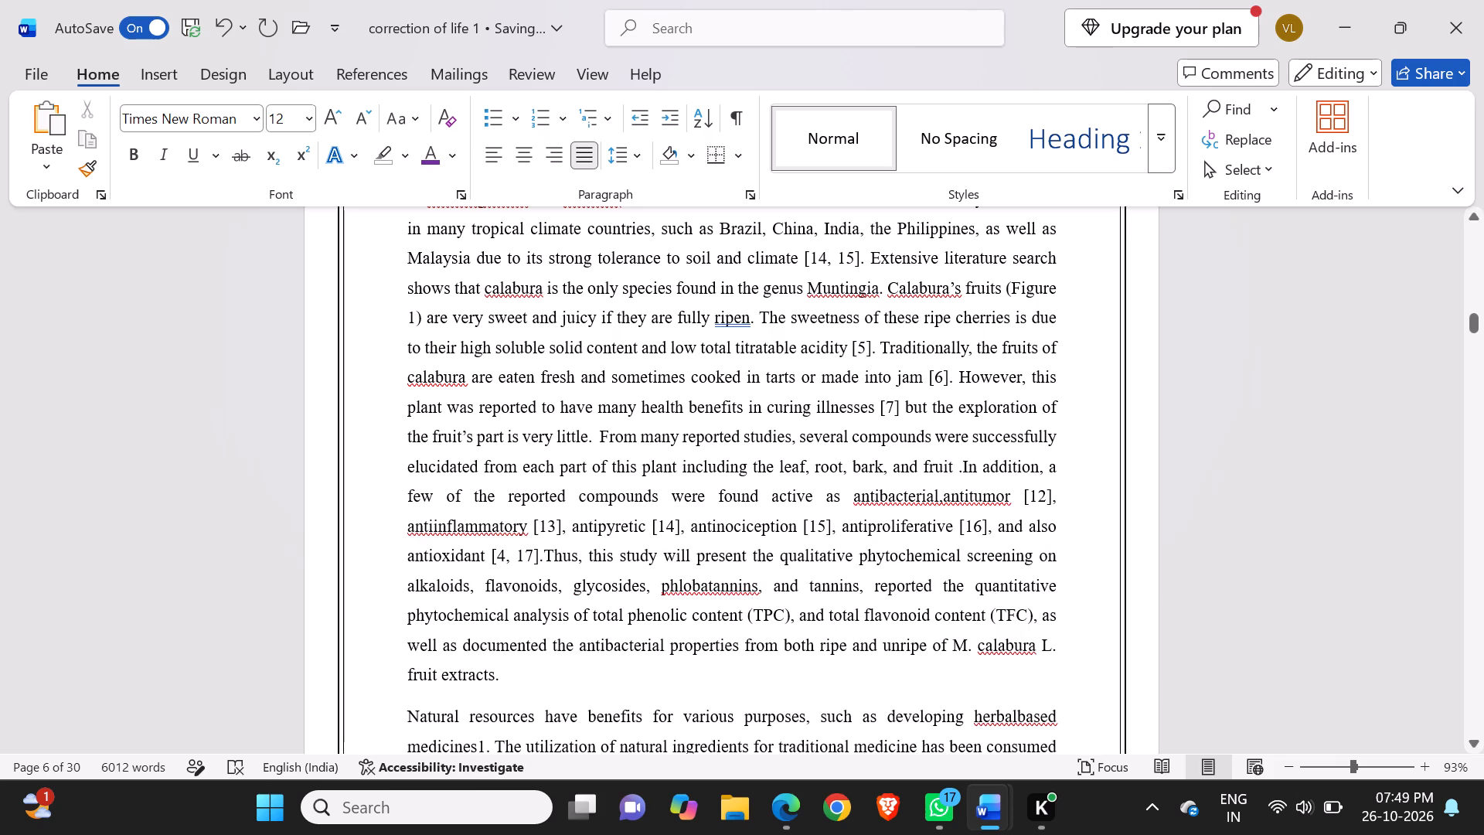
key(BackSpace)
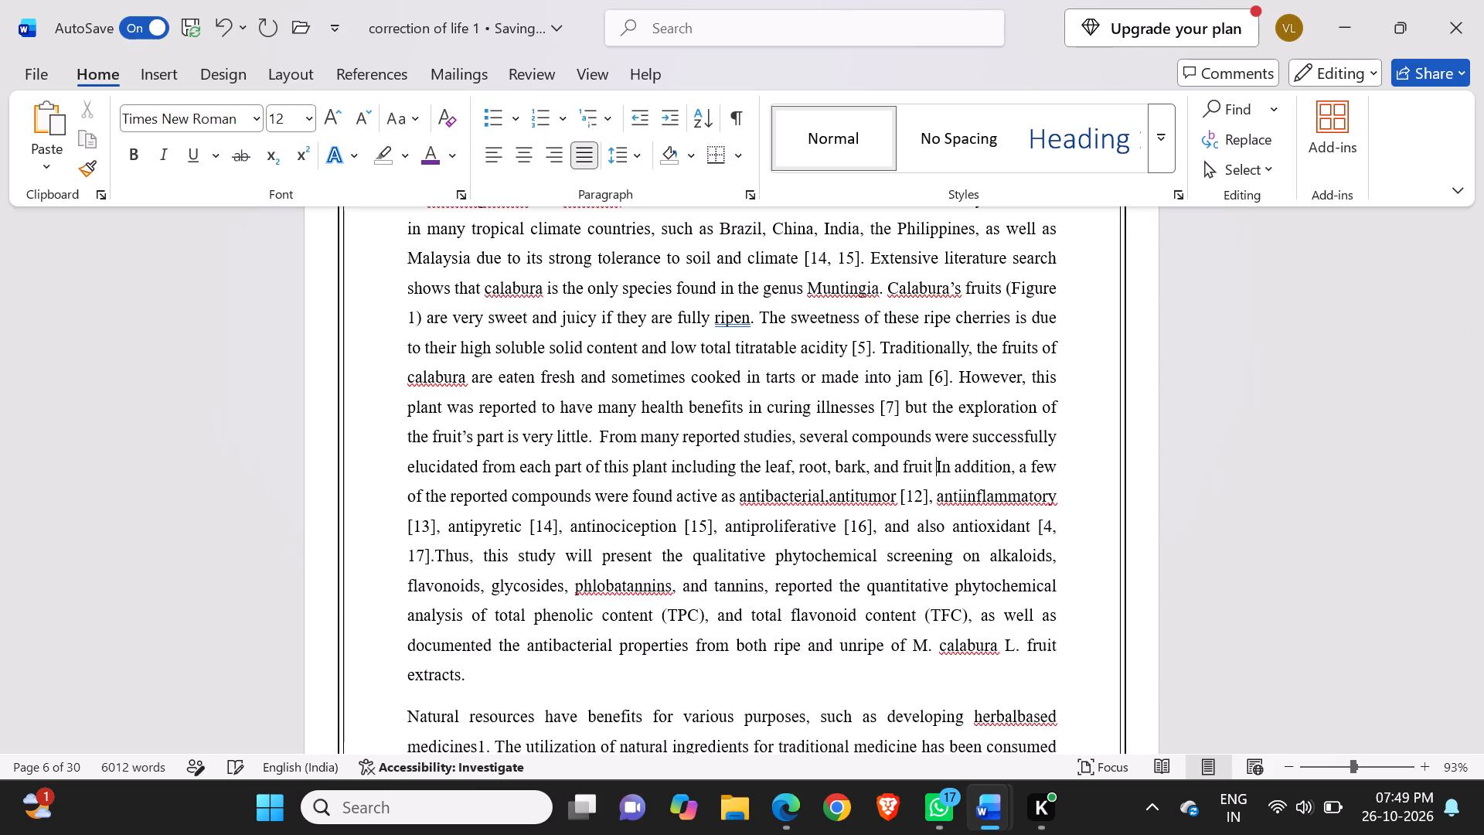
key(period)
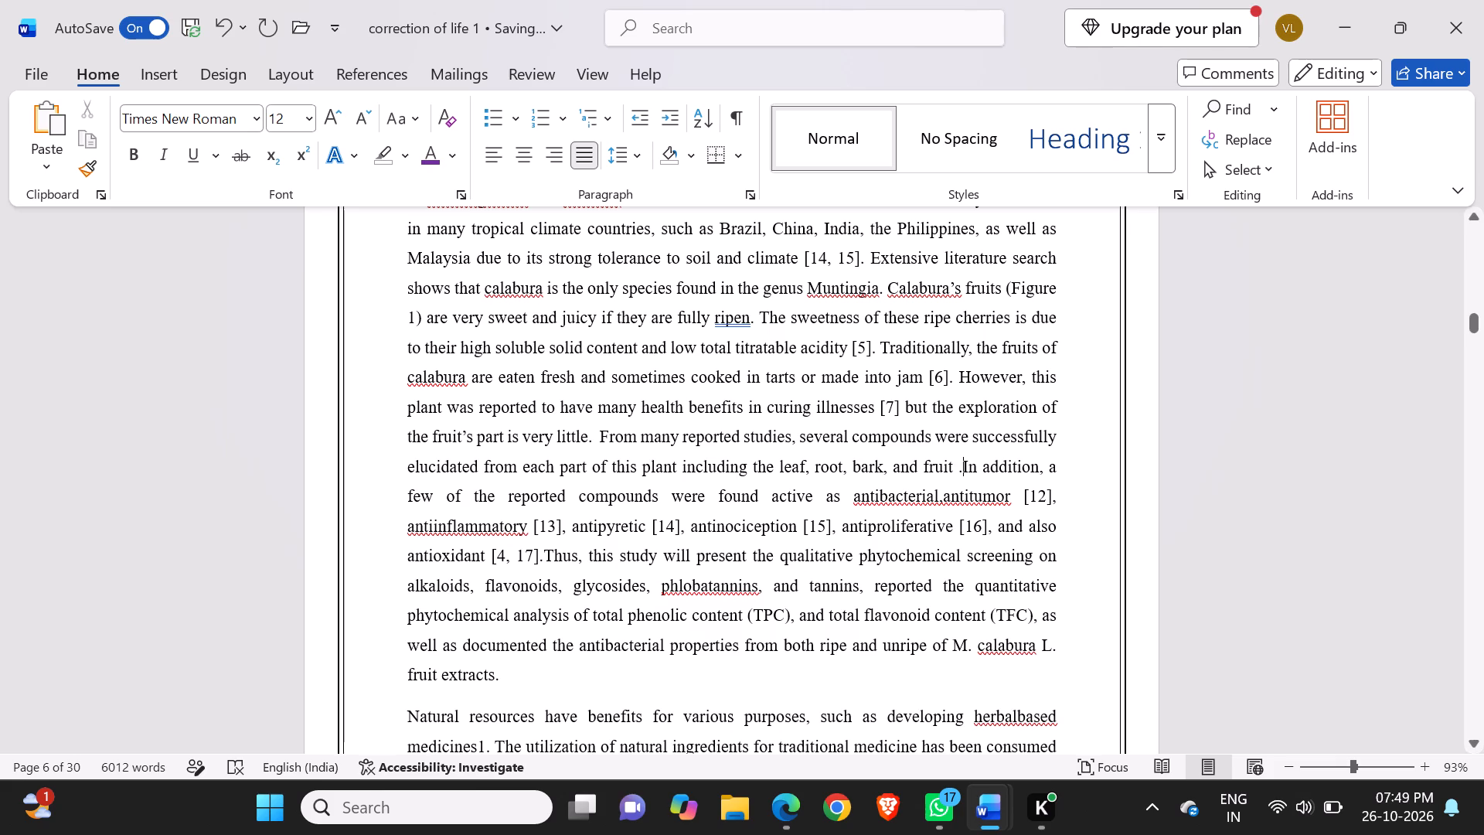
Delete the bracketed citation after "curing illnesses" and the citation with its period after "made into jam".
drag(901, 405, 883, 410)
drag(883, 410, 880, 409)
key(Delete)
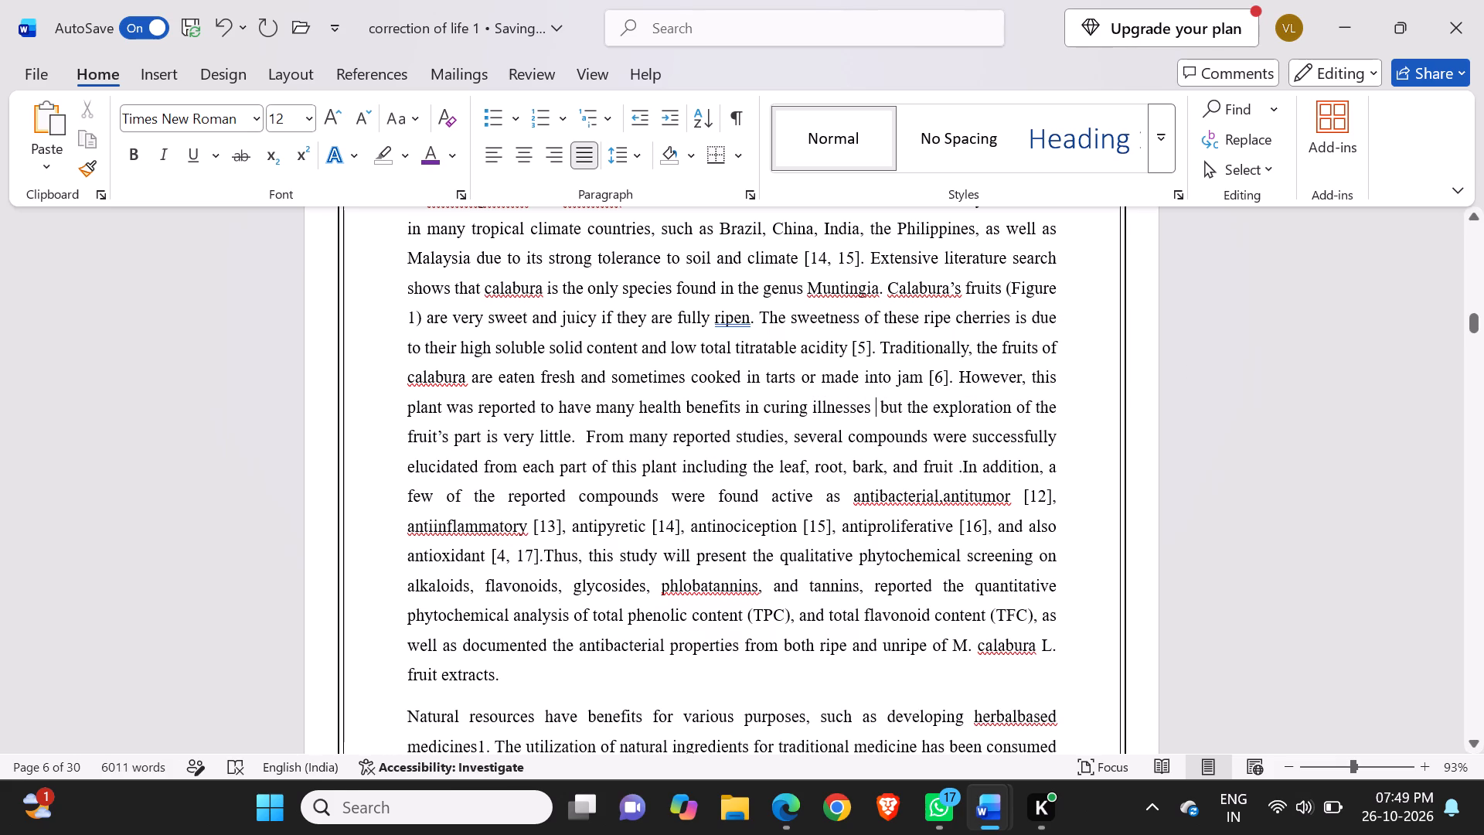
drag(951, 376, 928, 376)
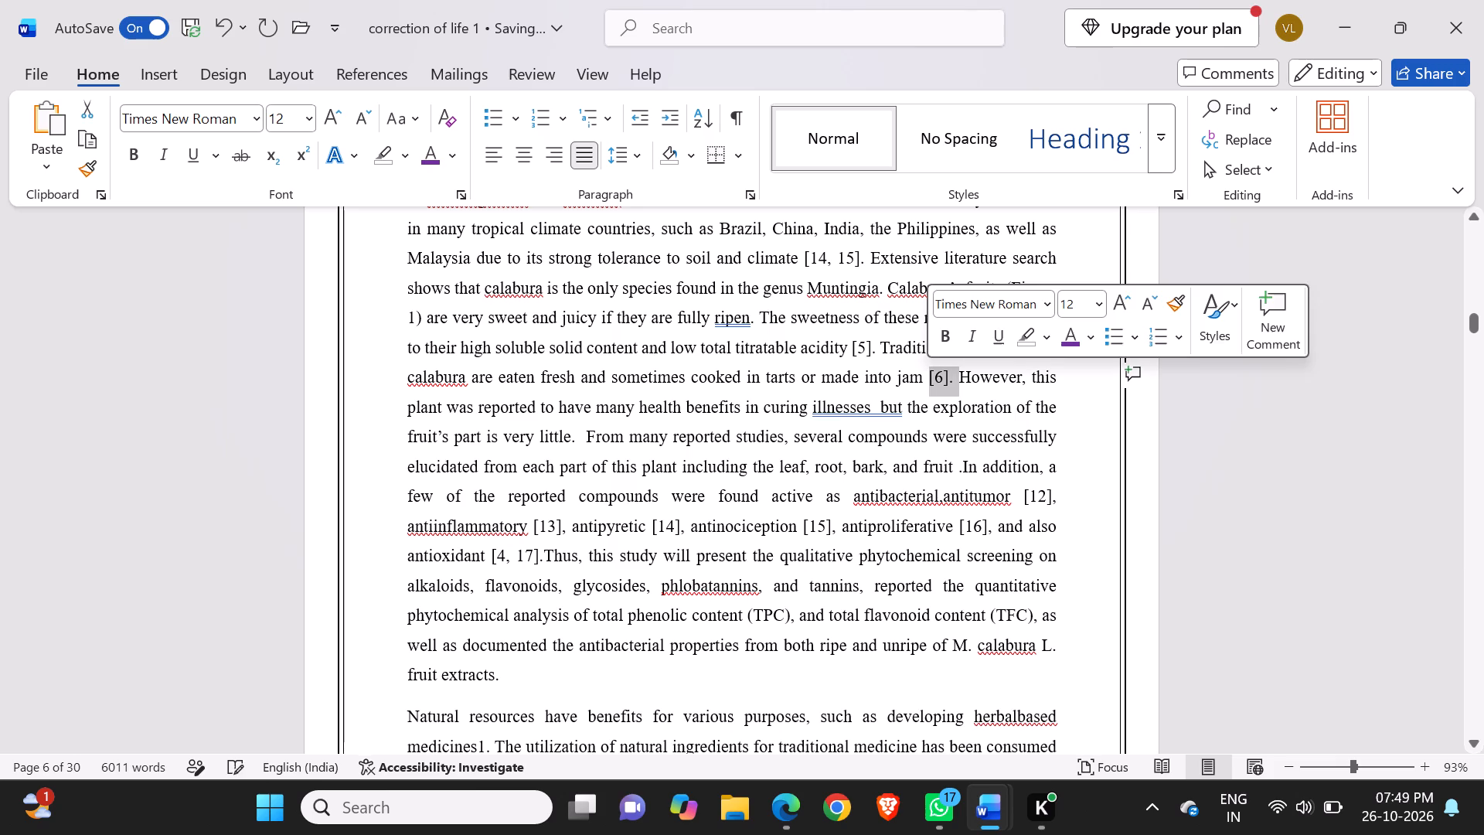
key(Delete)
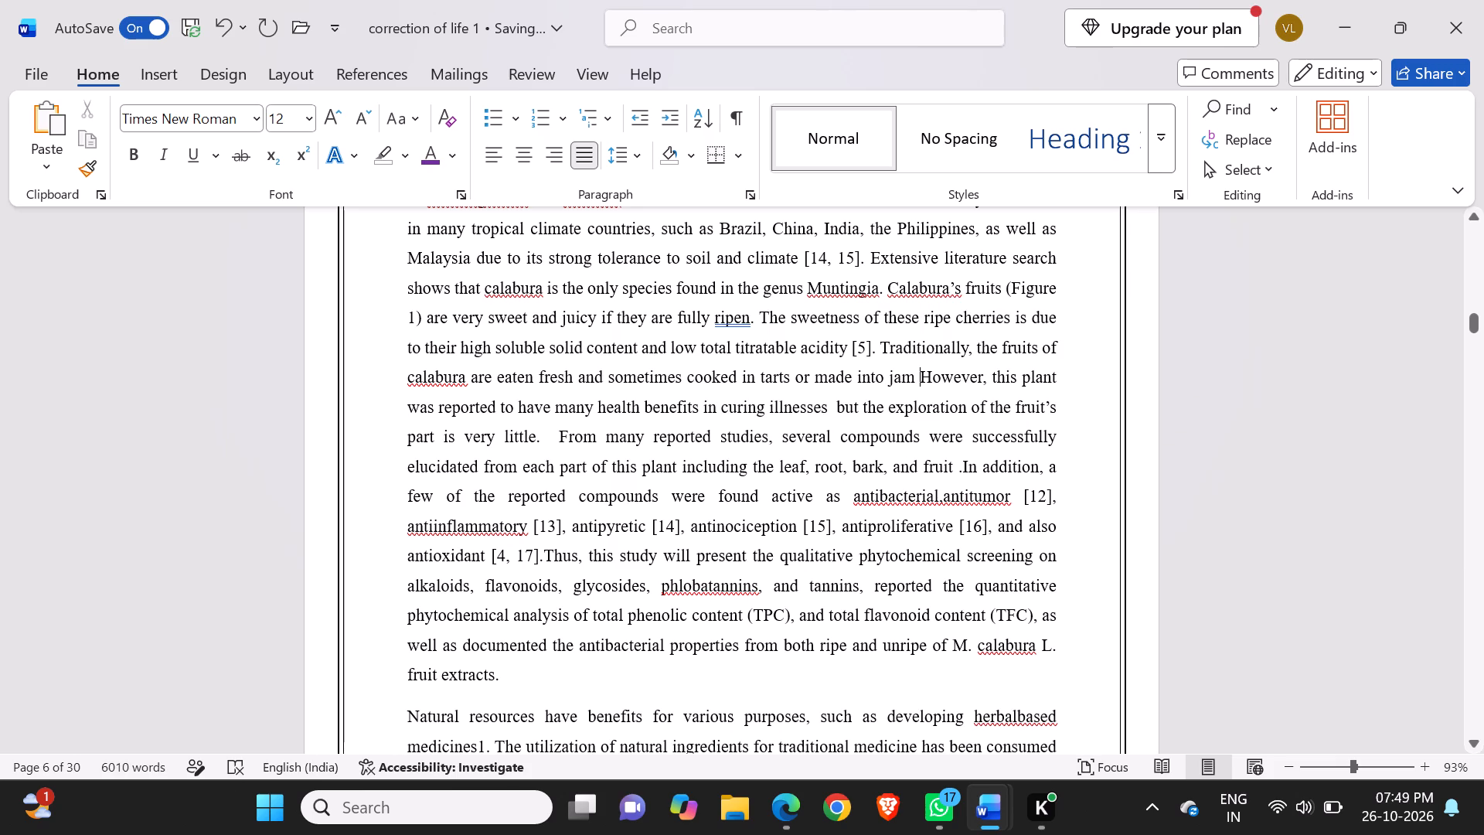
Delete the bracketed citation after "low total titratable acidity", keeping the period.
drag(876, 347, 848, 349)
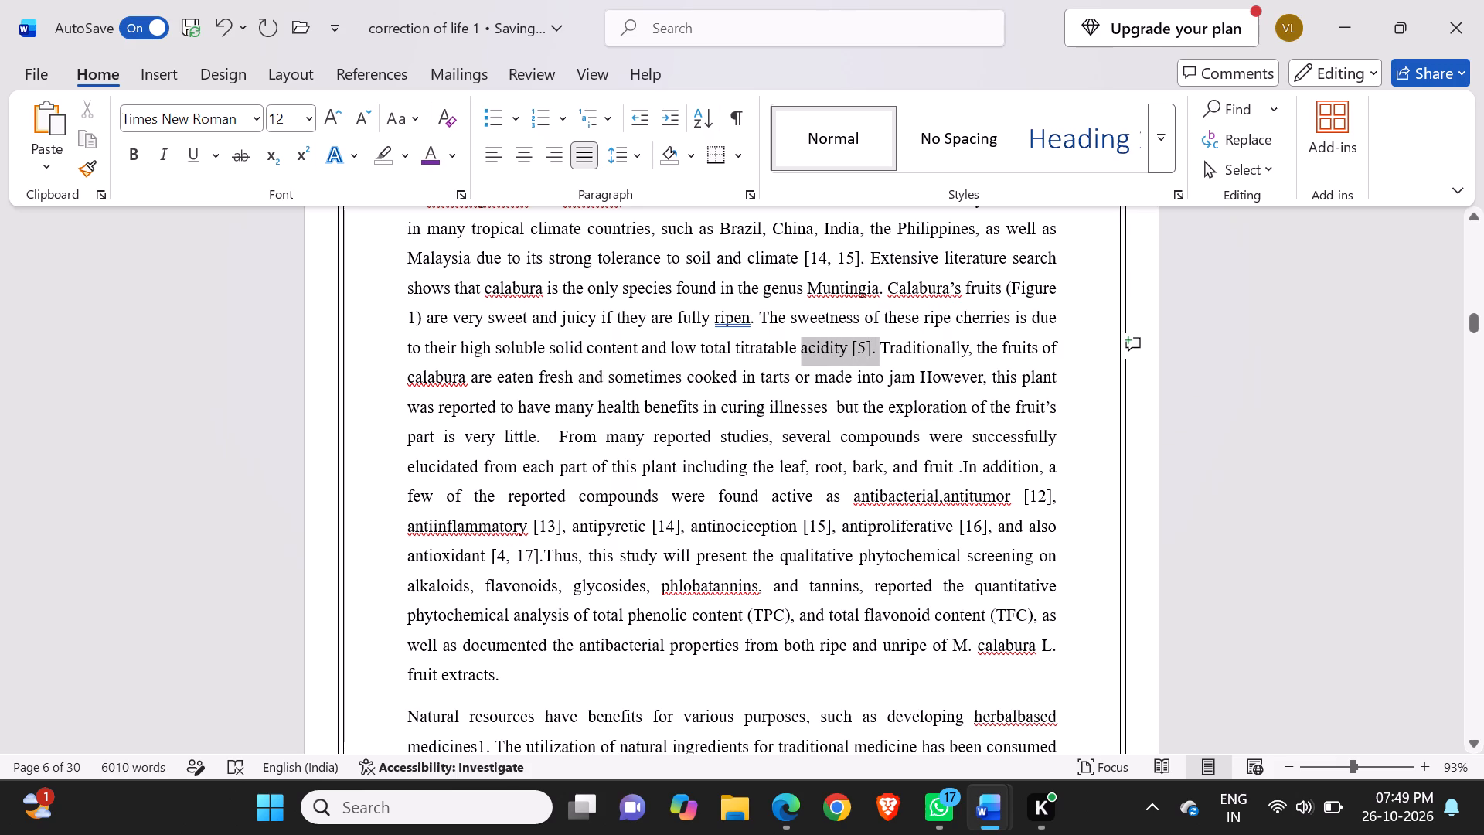
click(872, 351)
drag(872, 351, 851, 350)
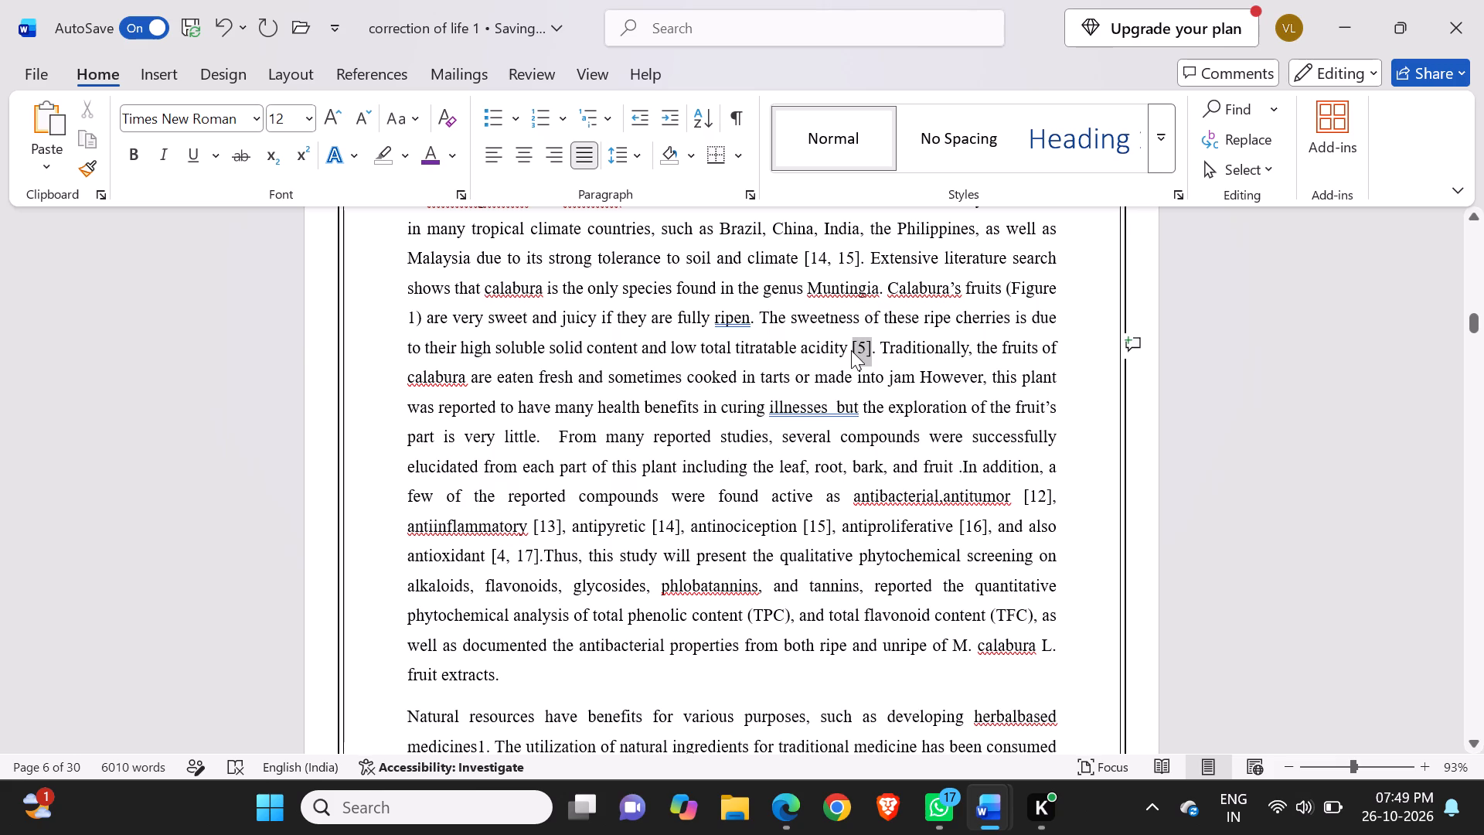
drag(851, 350, 850, 350)
key(Delete)
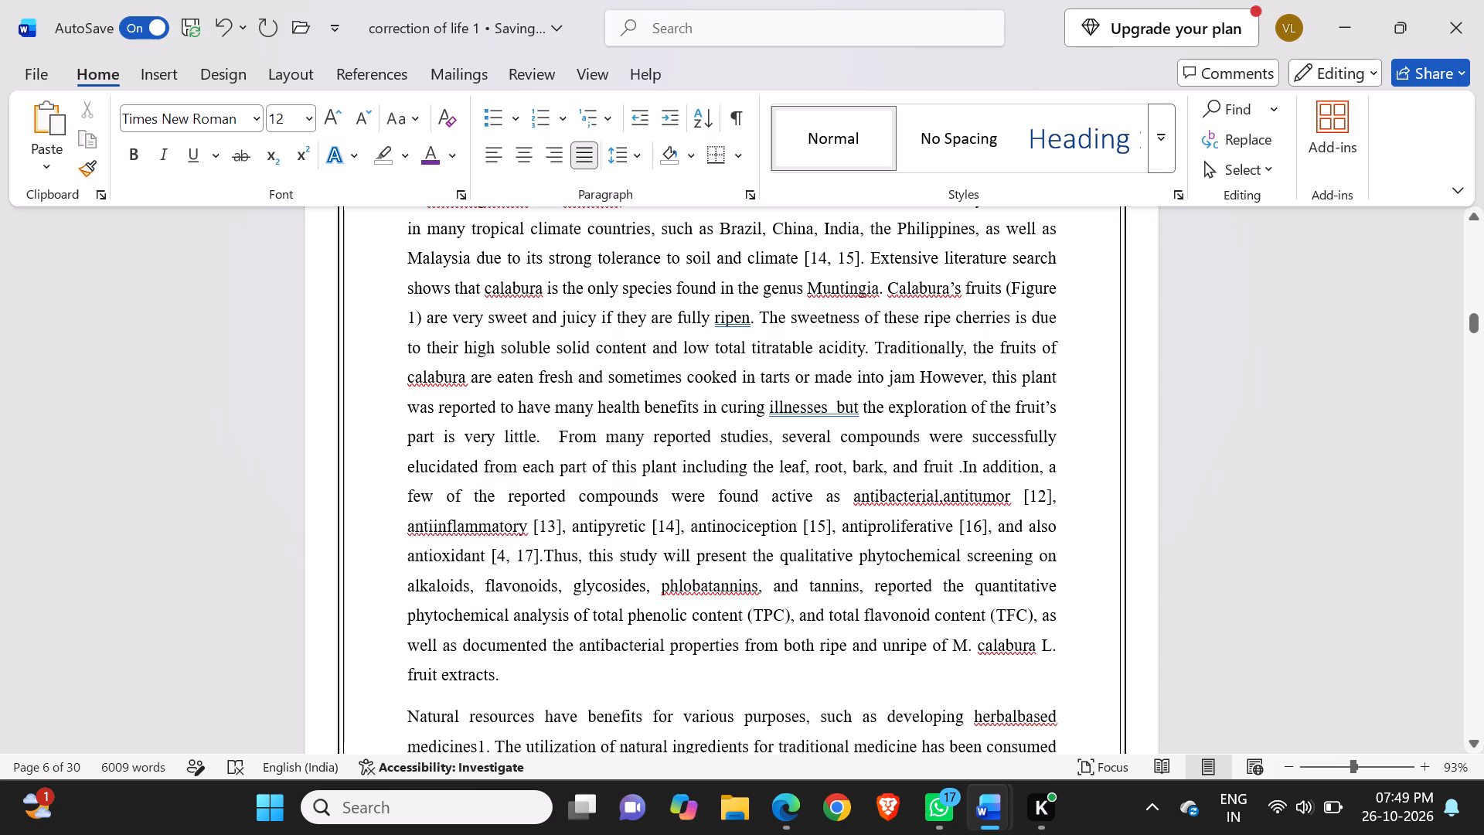
Delete the text from "Thus, this study will present" through the "Natural resources" paragraph, up to the "Botanical information" heading.
drag(543, 551, 628, 607)
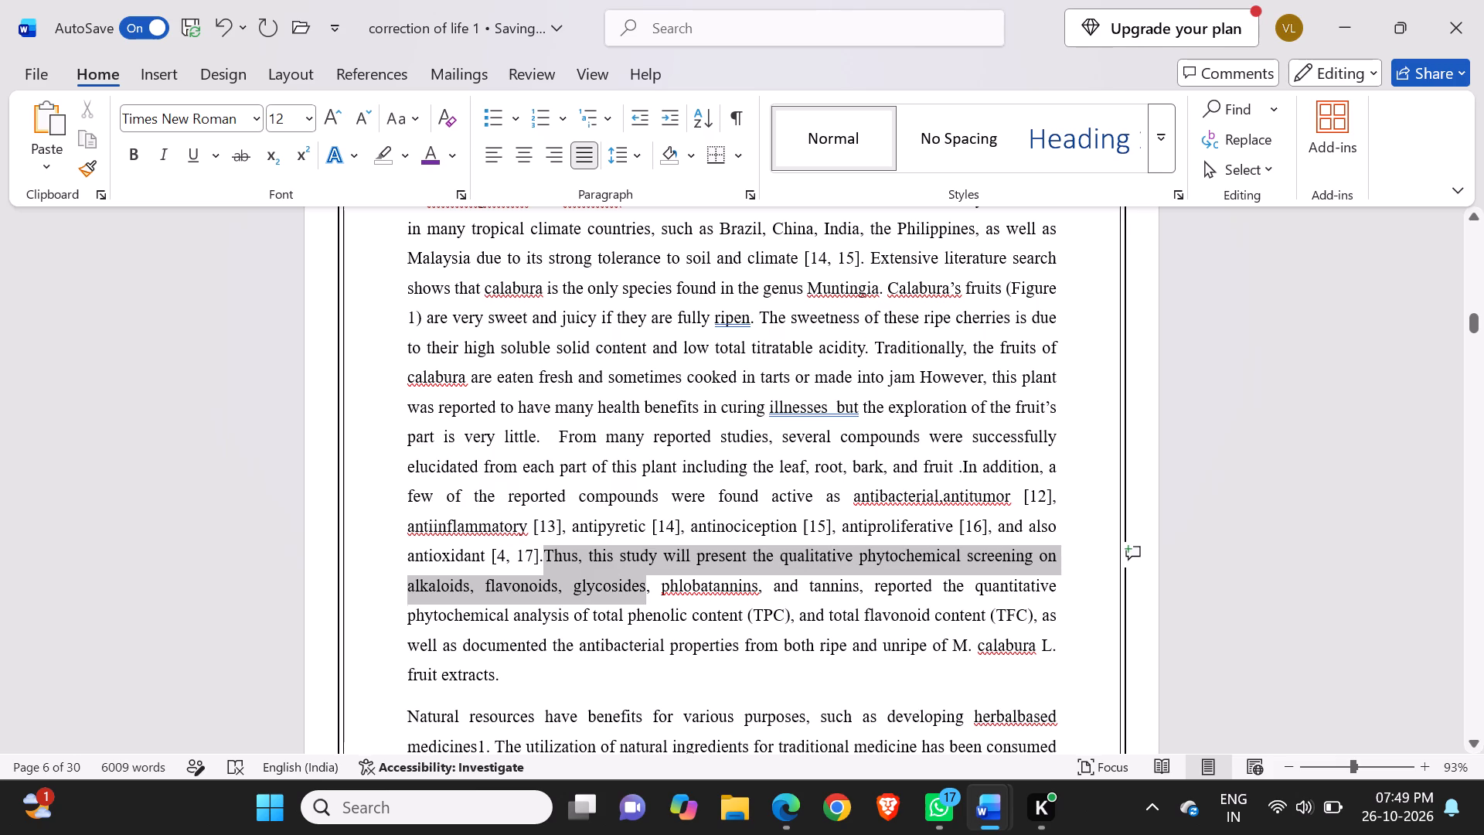
drag(628, 607, 880, 639)
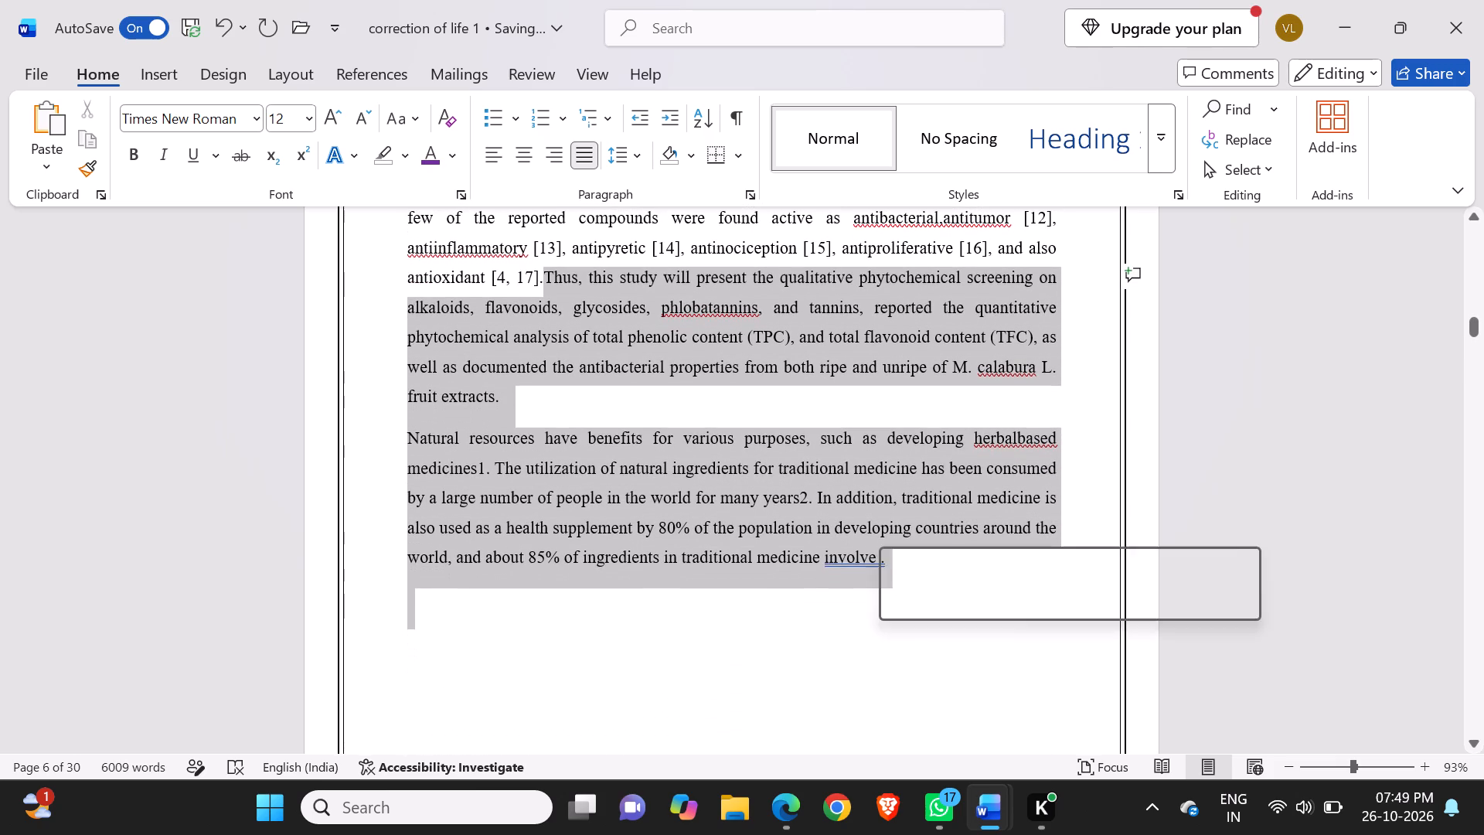
key(Delete)
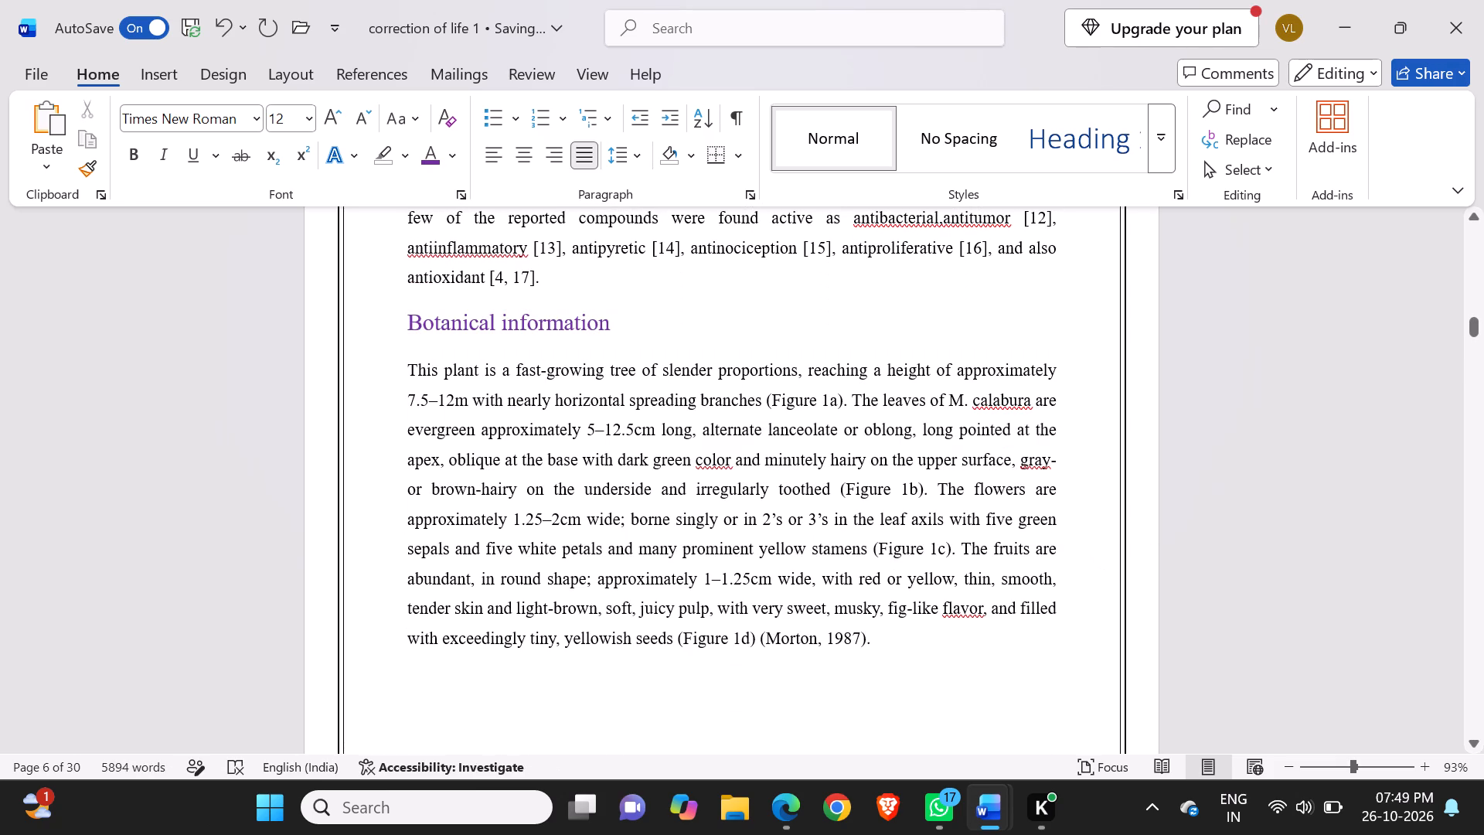
Cut the passage from ".In addition, a few of the reported compounds" through "antioxidant [4, 17]." above the "Botanical information" heading.
scroll(872, 638, up, 2)
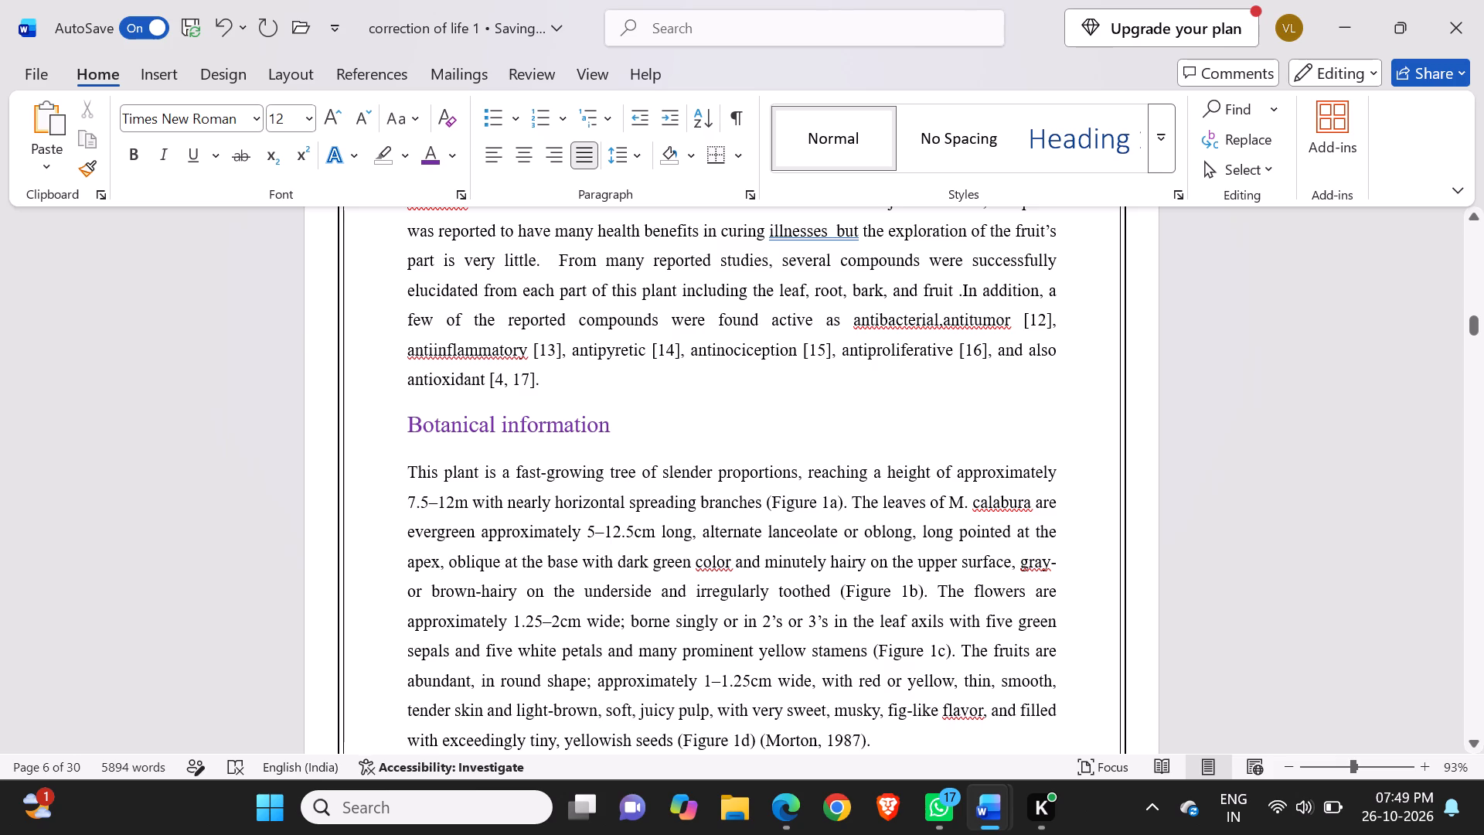
drag(1018, 308, 1039, 332)
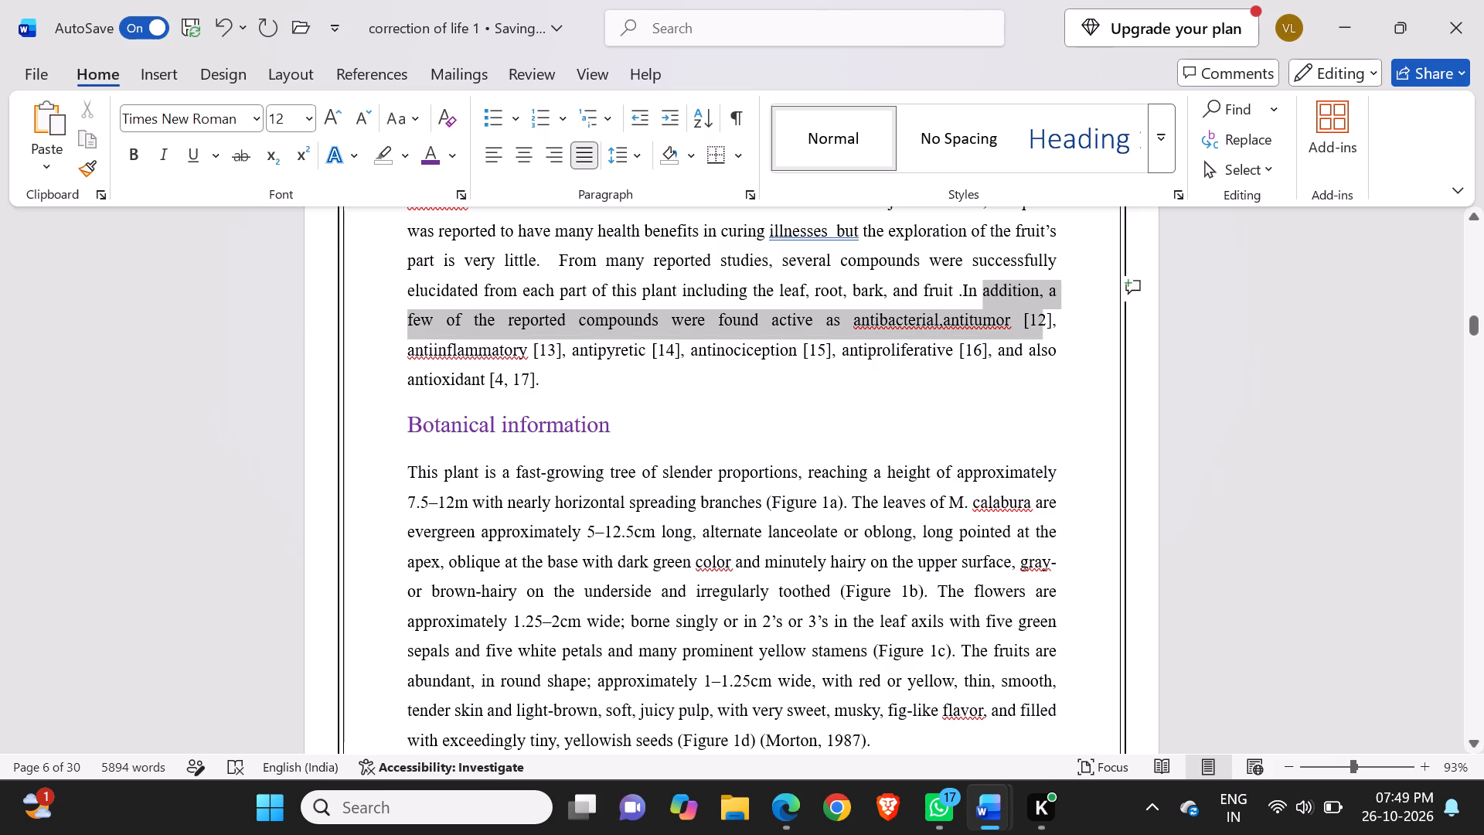
drag(1039, 332, 1041, 363)
click(1041, 363)
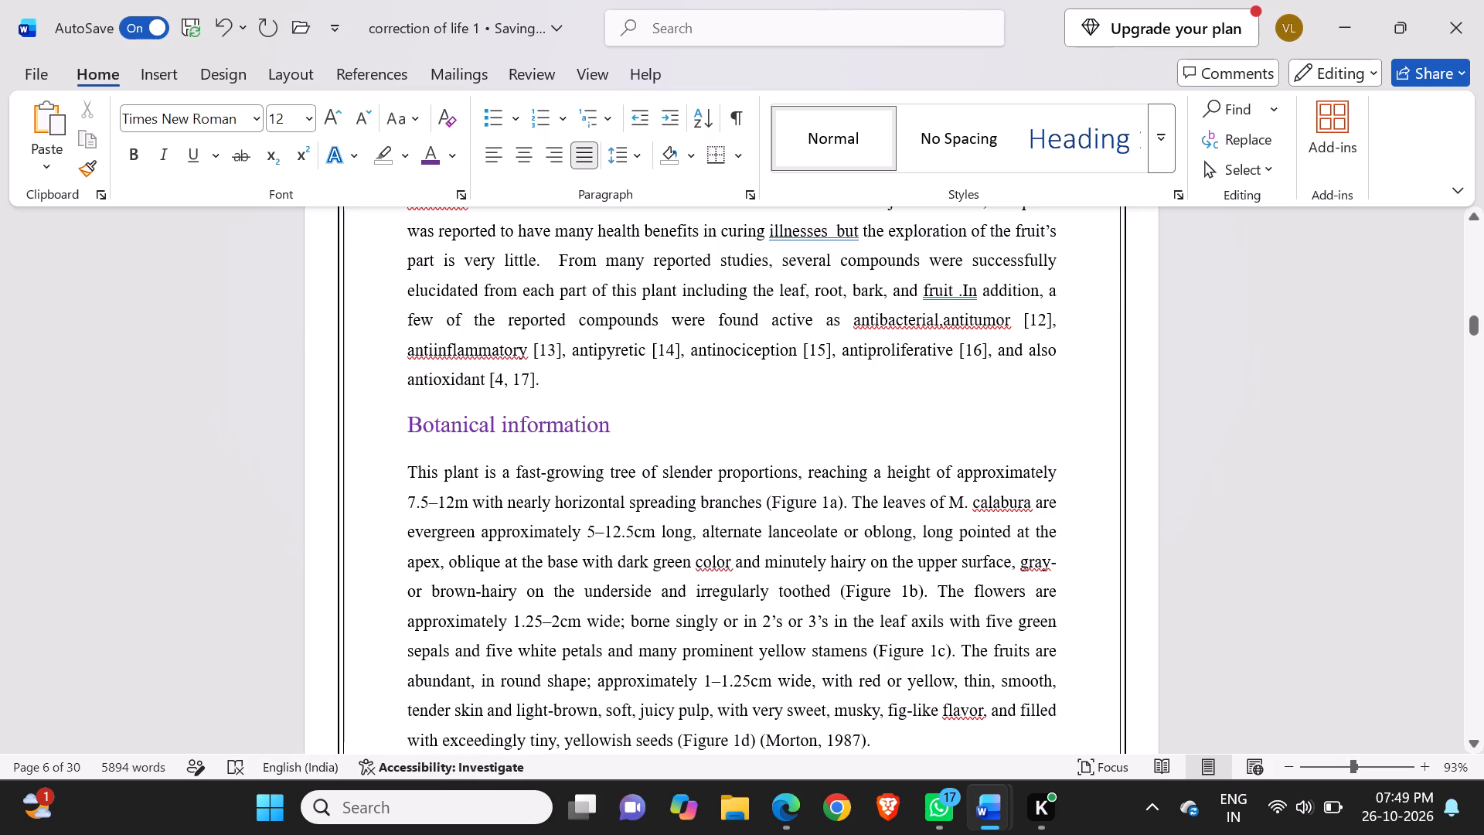
drag(959, 283, 1020, 380)
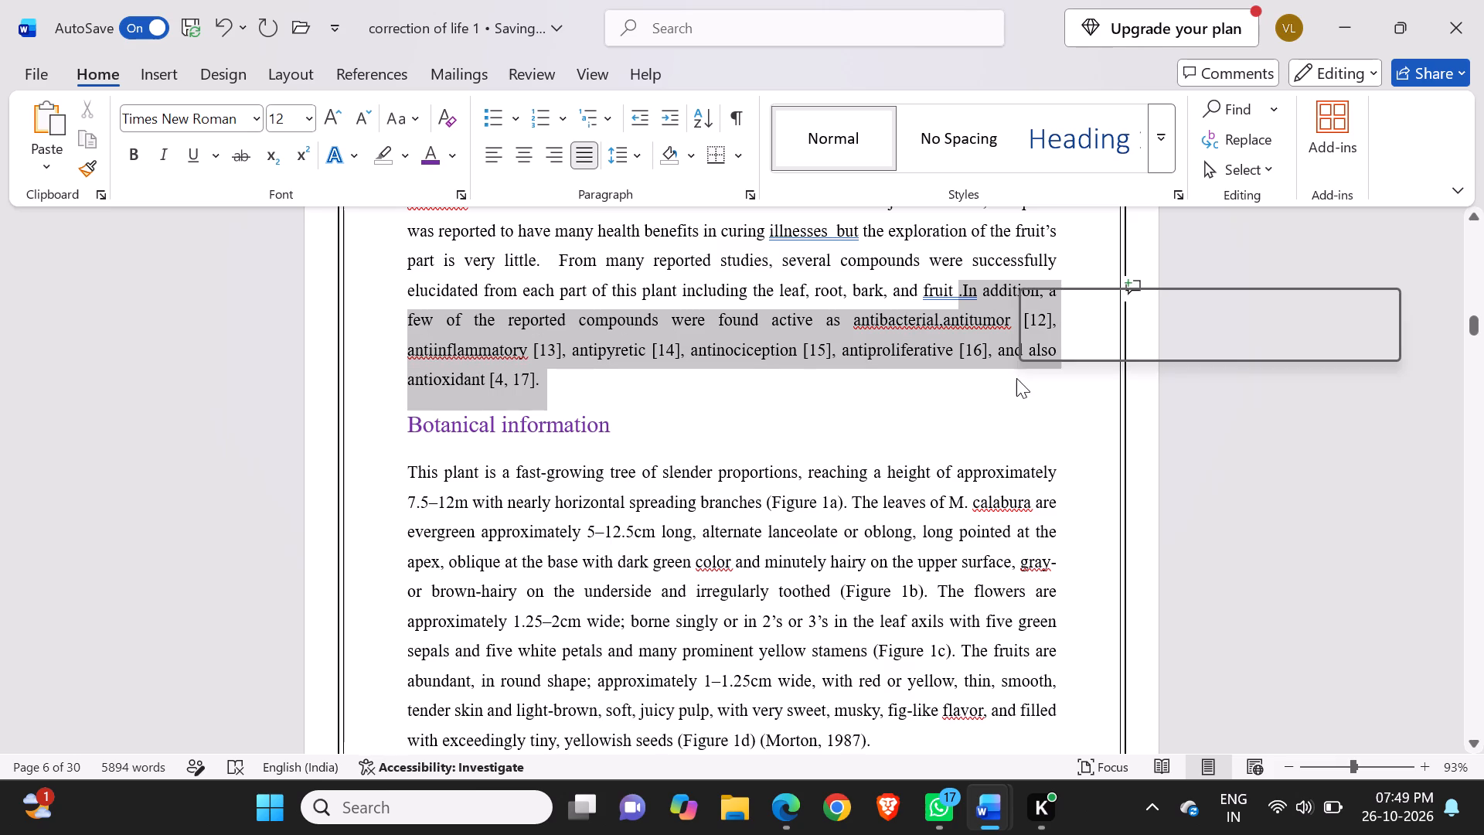
right_click(985, 336)
click(1006, 332)
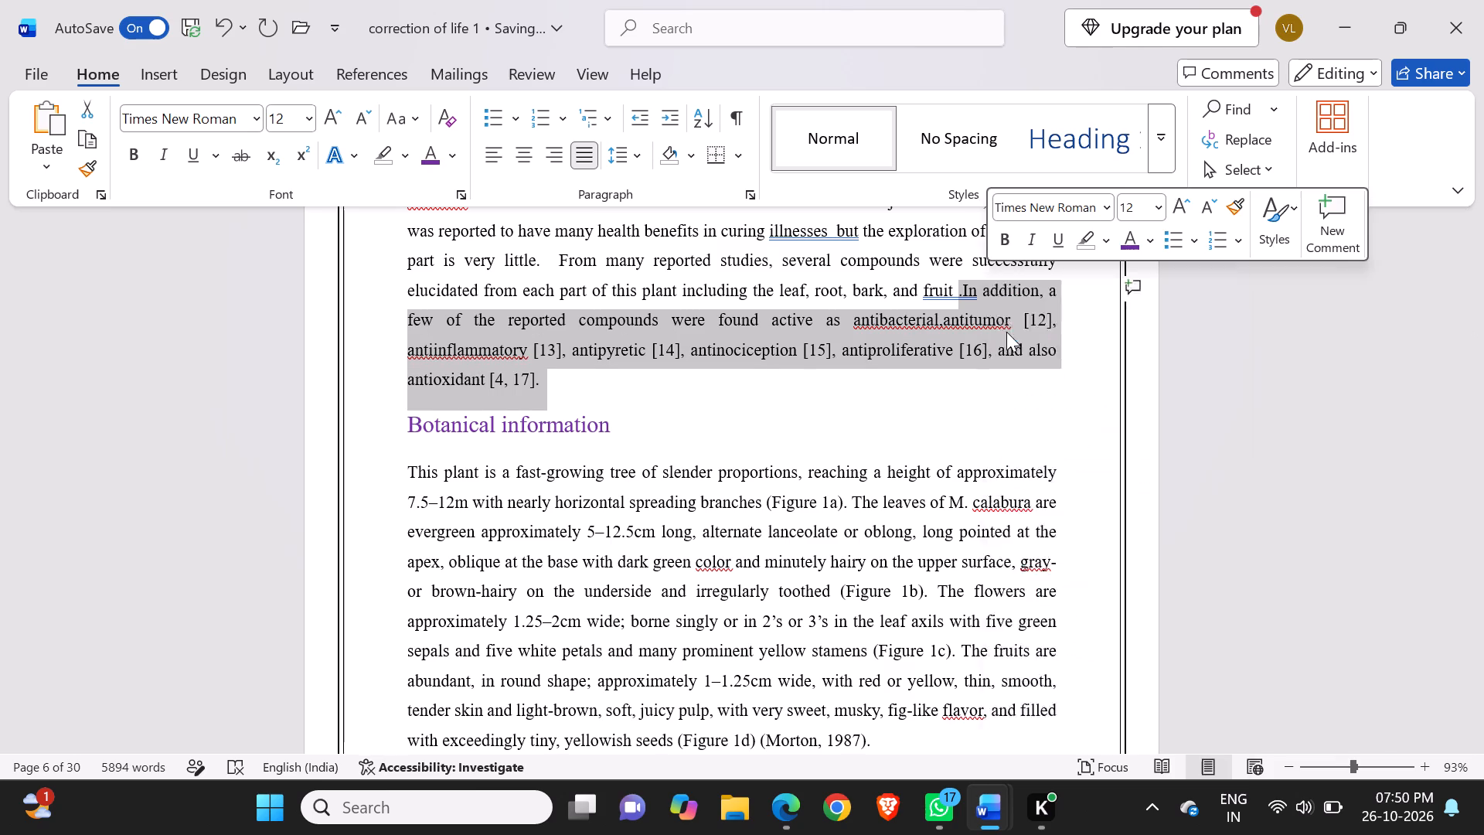
Switch to Document4 and renumber the Sneader, Aguoru and Aiyegoro reference entries as 12, 13 and 14.
scroll(990, 329, up, 2)
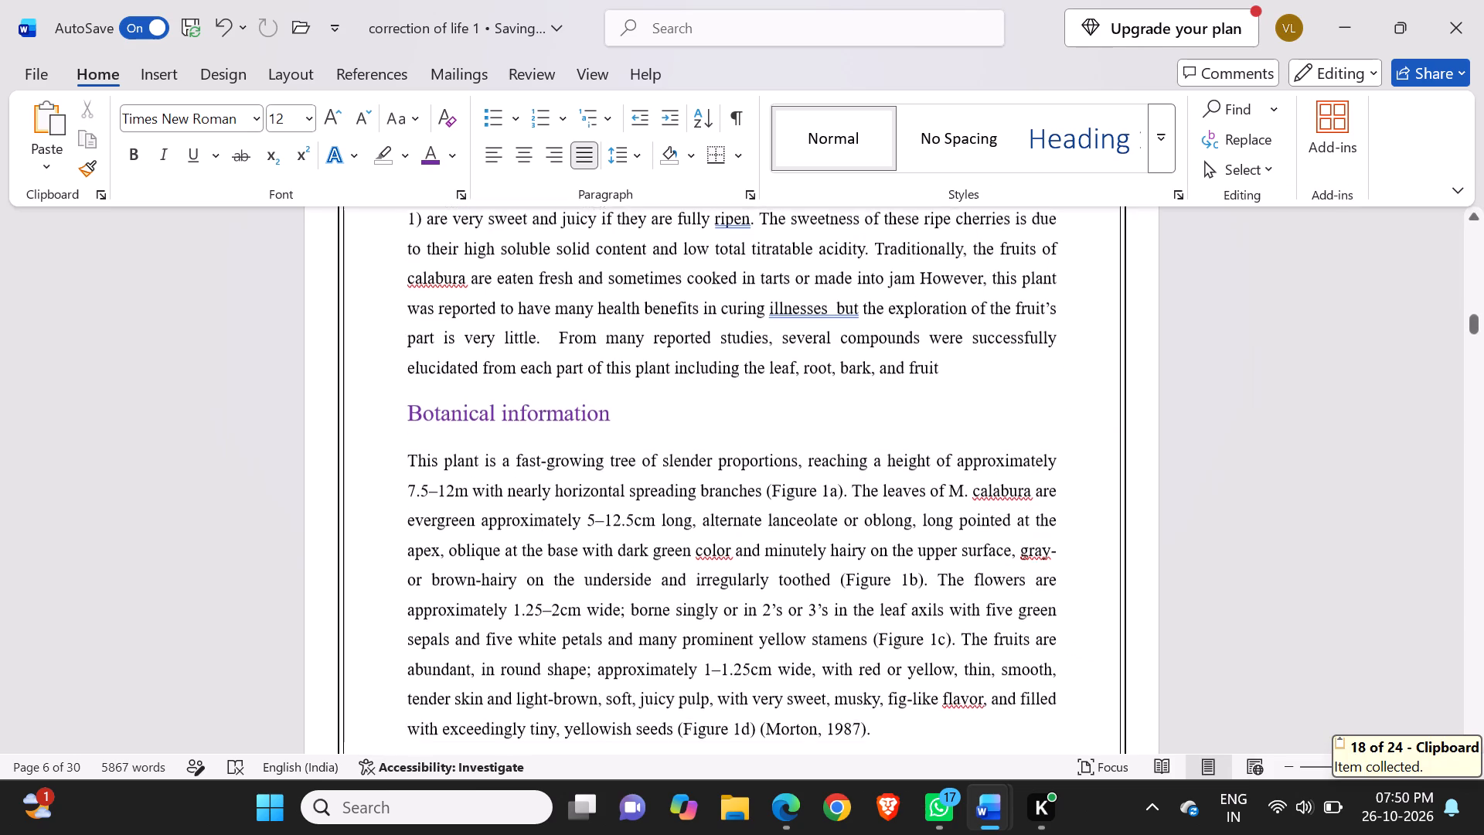
scroll(989, 329, up, 3)
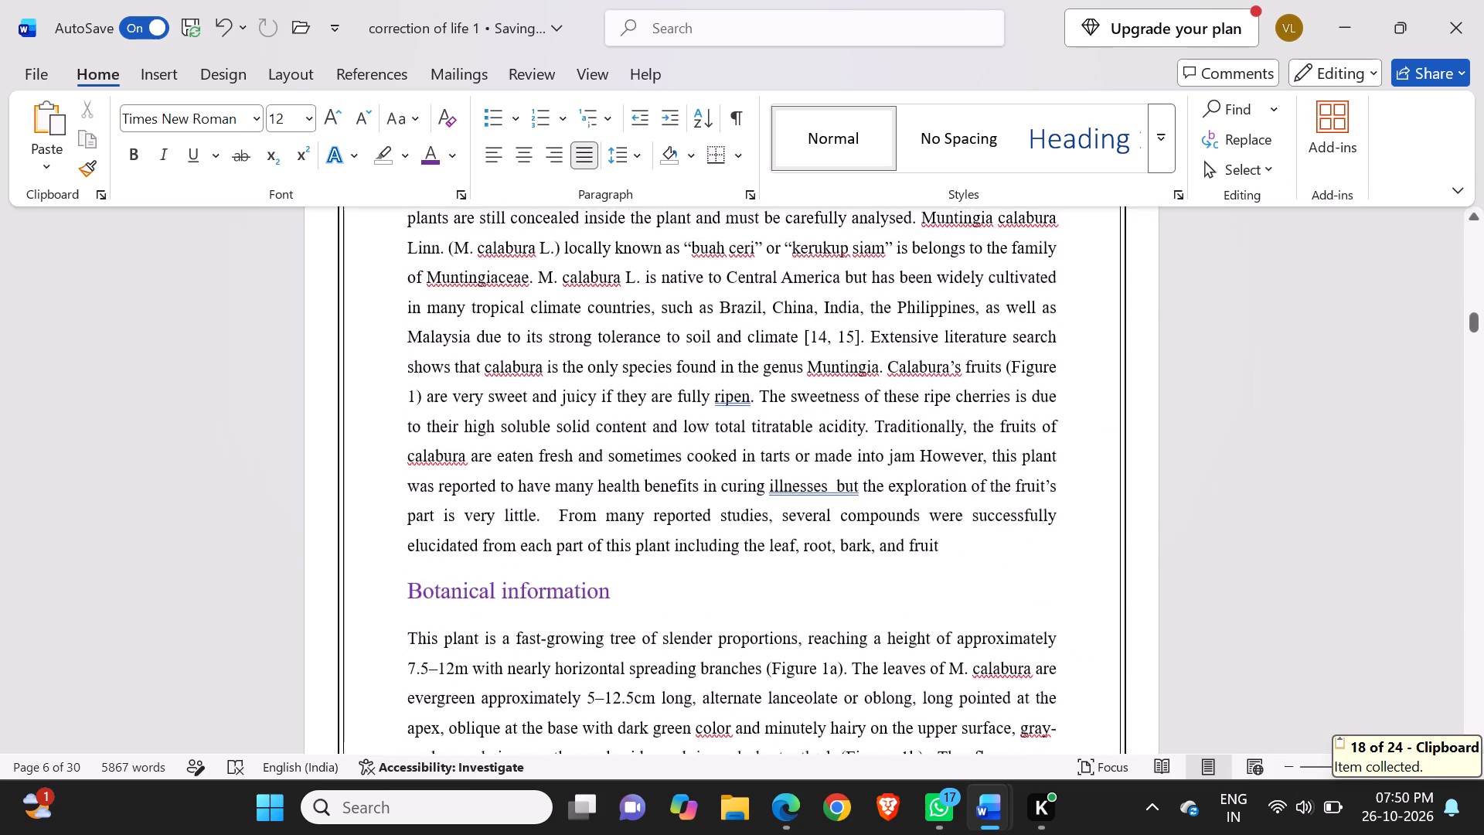
scroll(989, 329, up, 4)
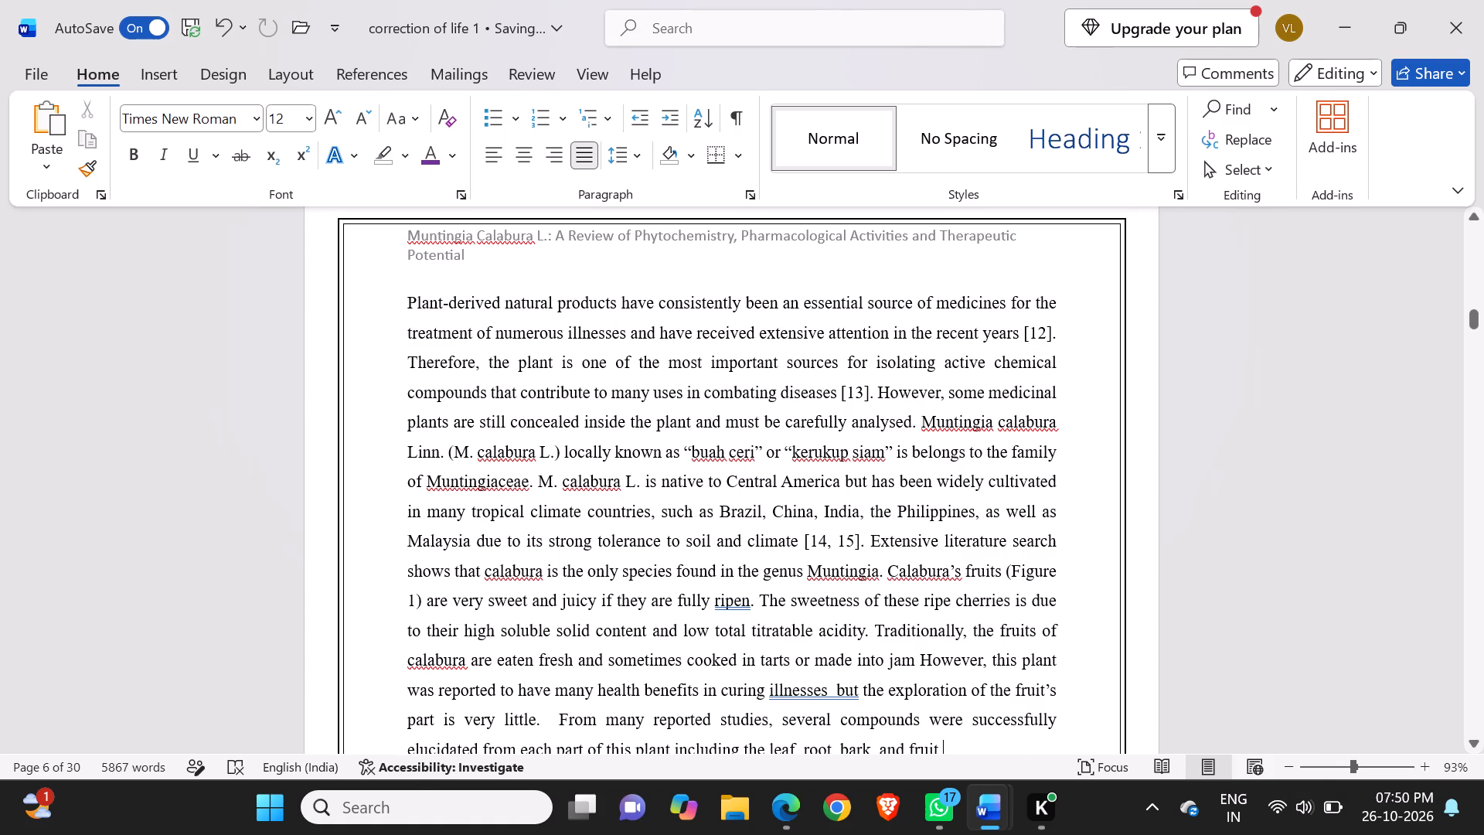
scroll(832, 585, down, 3)
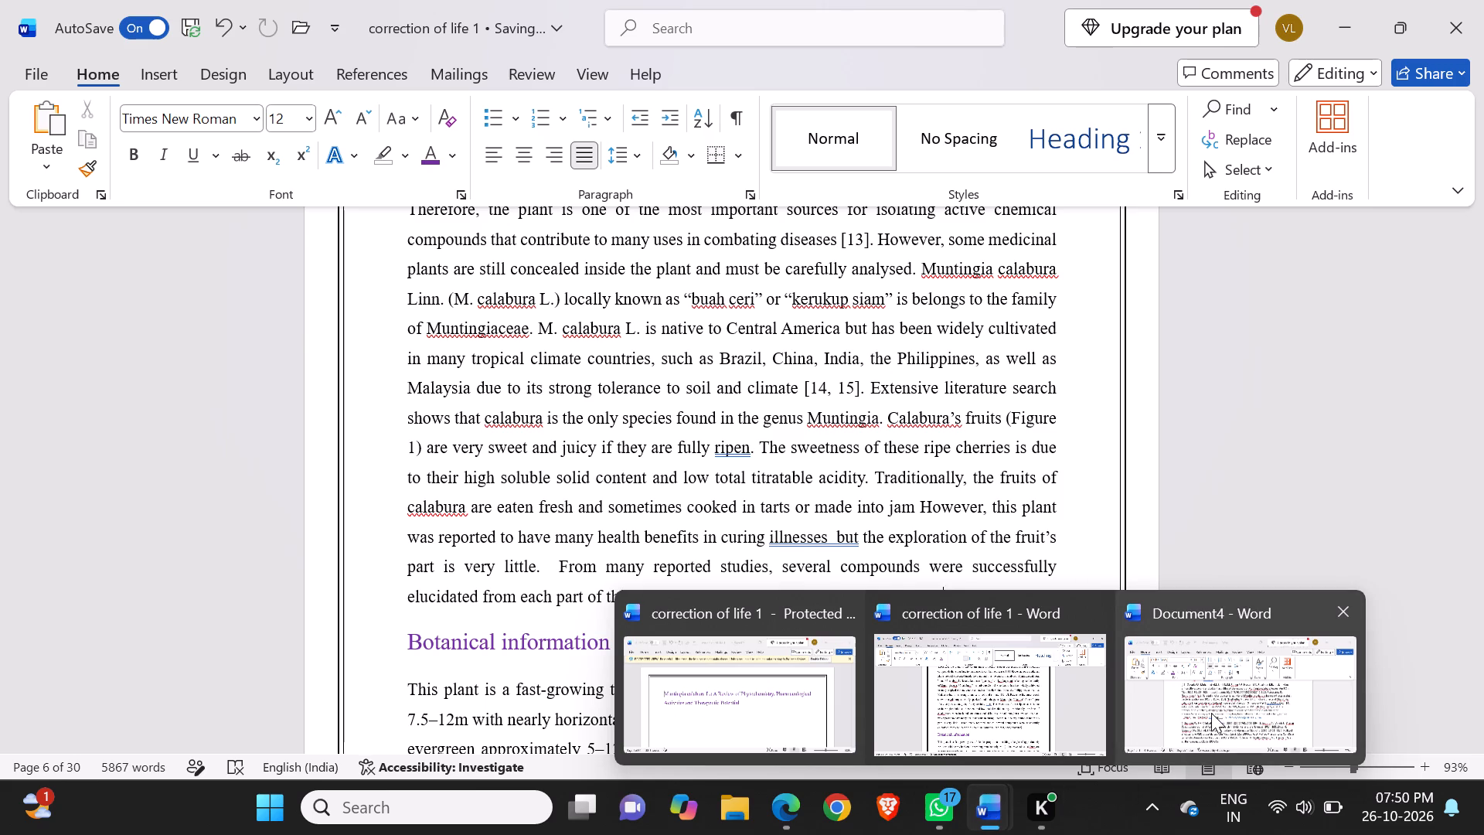
click(1211, 708)
scroll(1065, 608, down, 2)
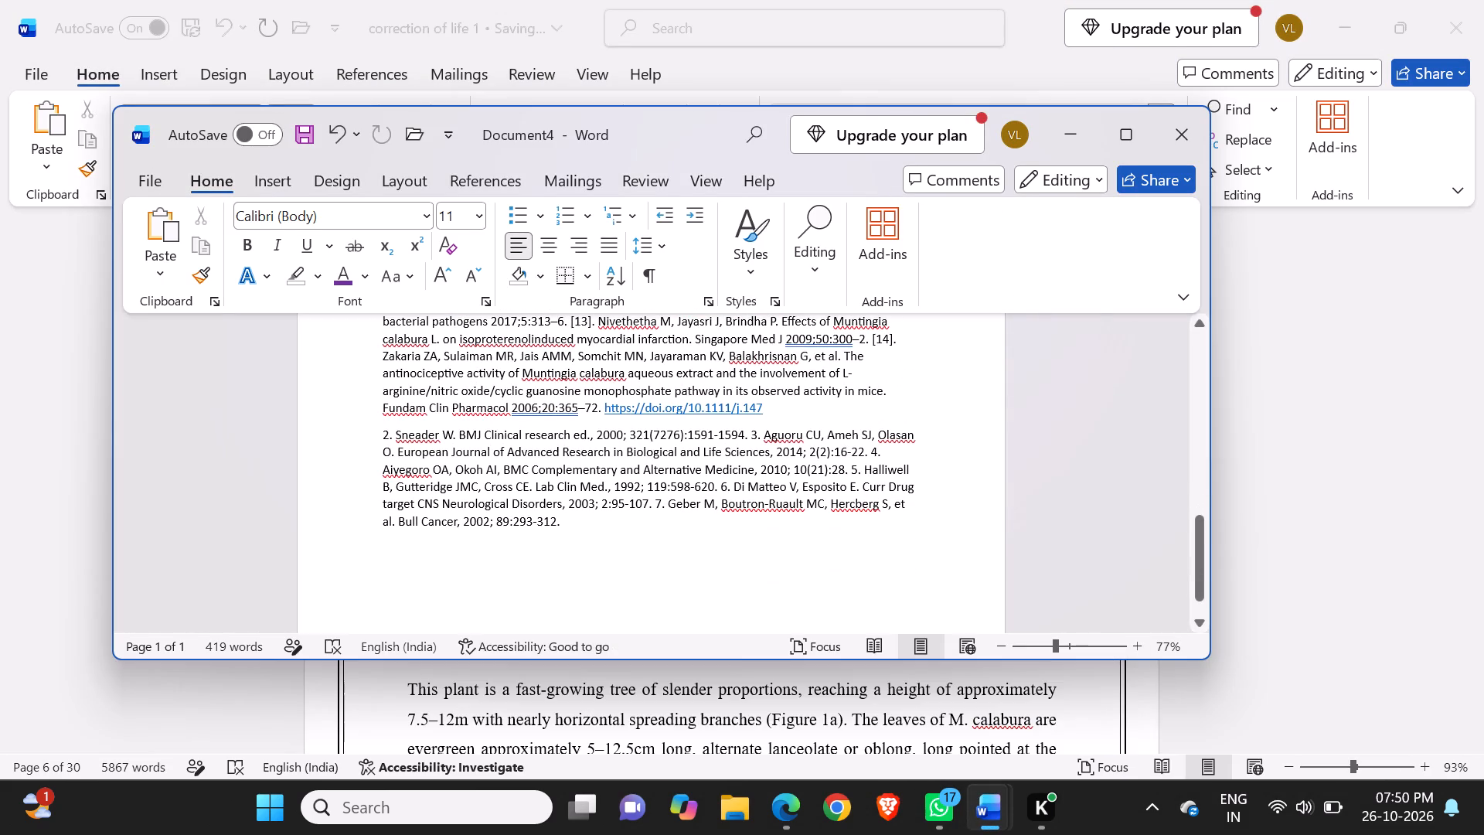
click(377, 440)
click(1077, 652)
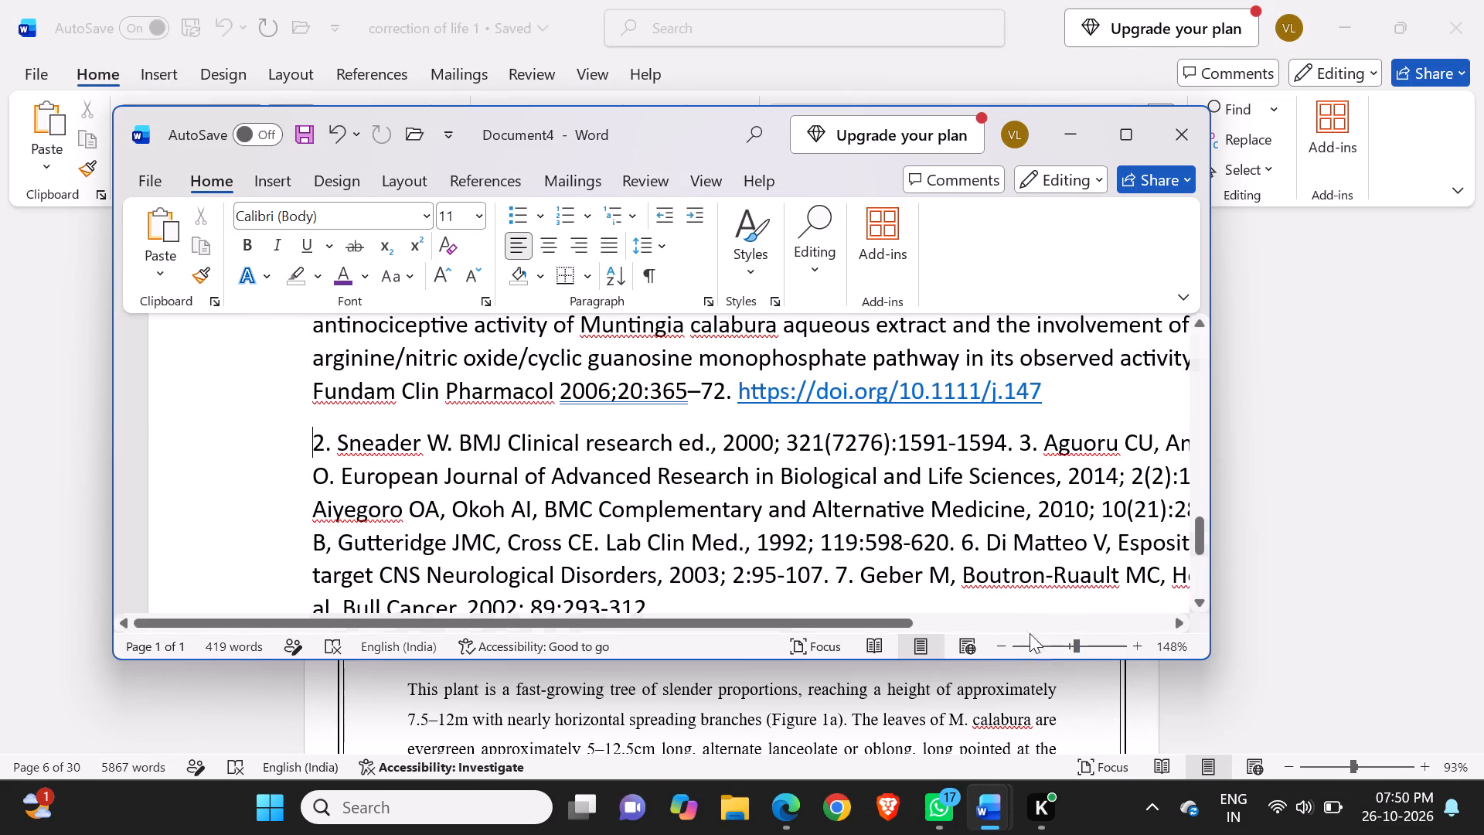
click(1067, 645)
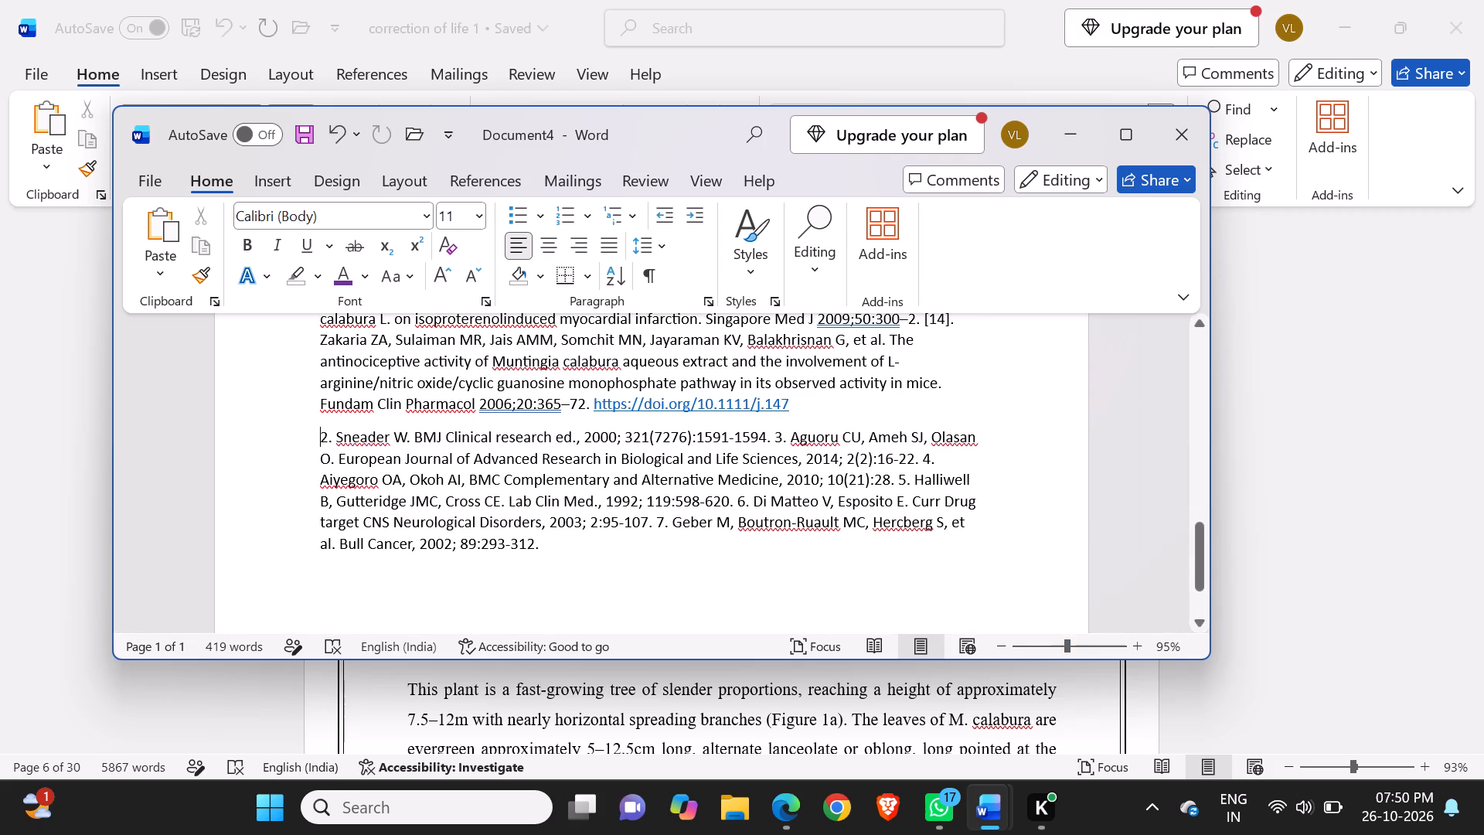
key(1)
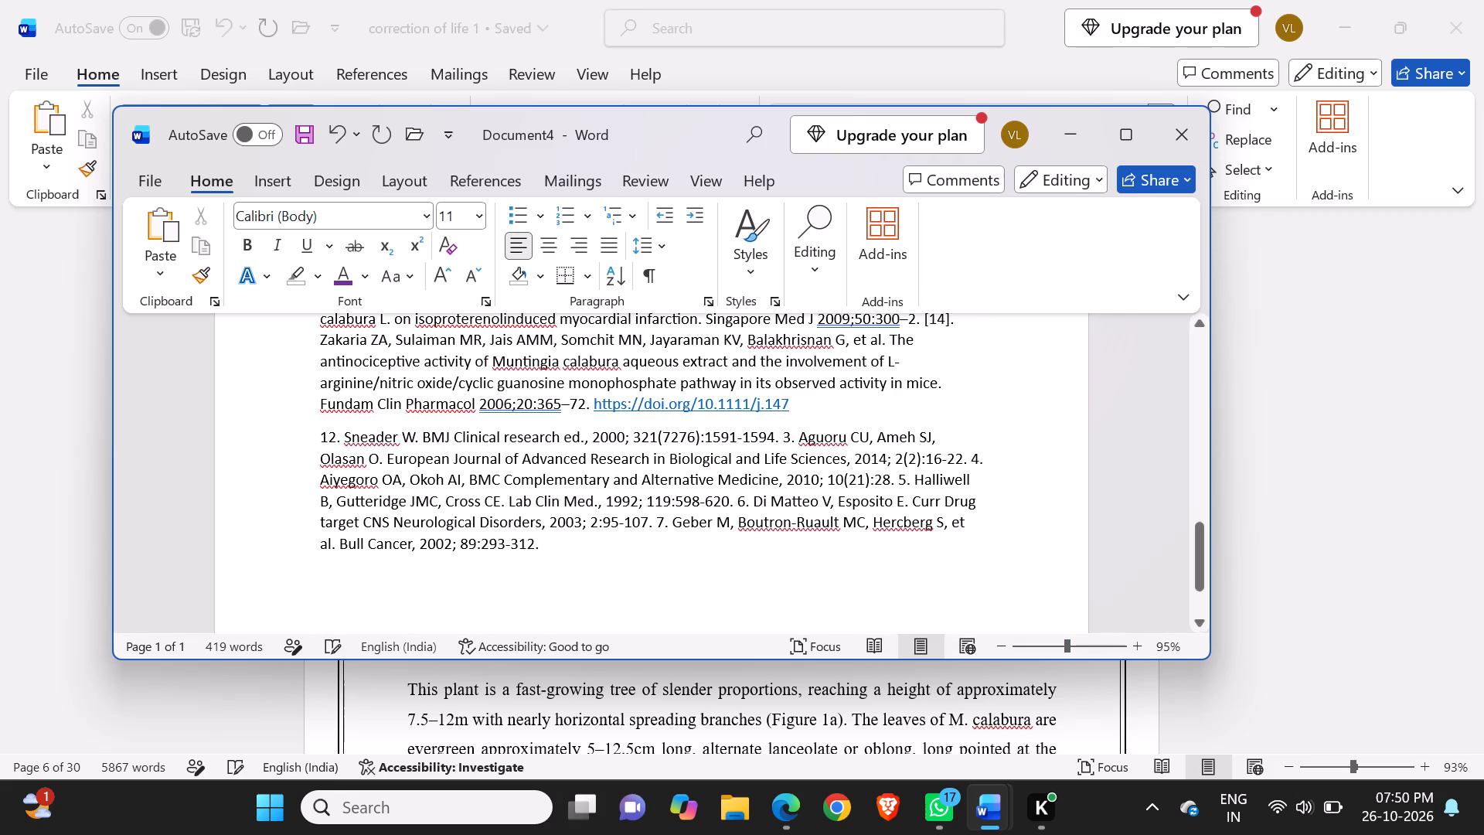
click(784, 447)
key(1)
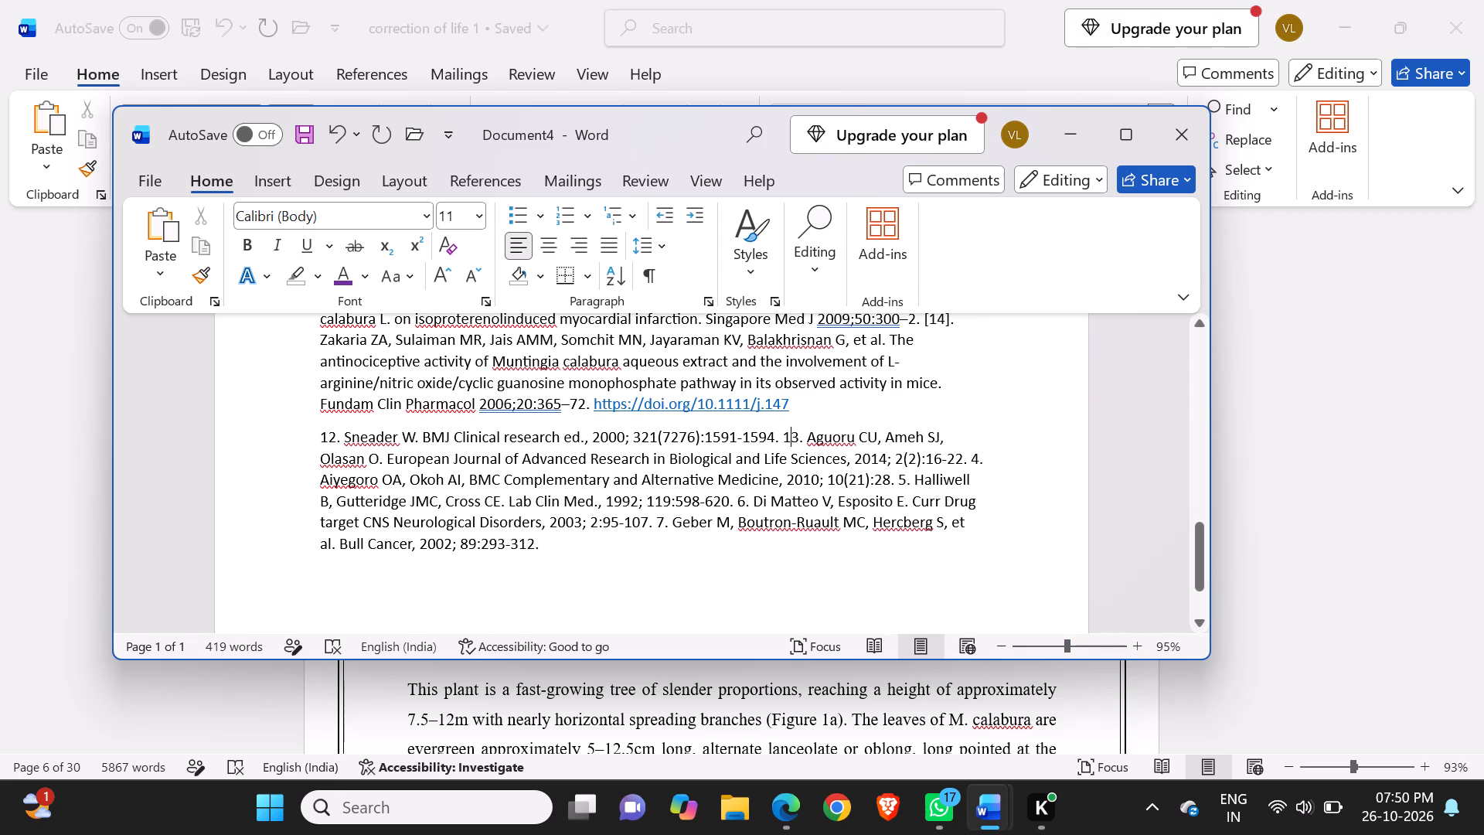
click(970, 462)
key(1)
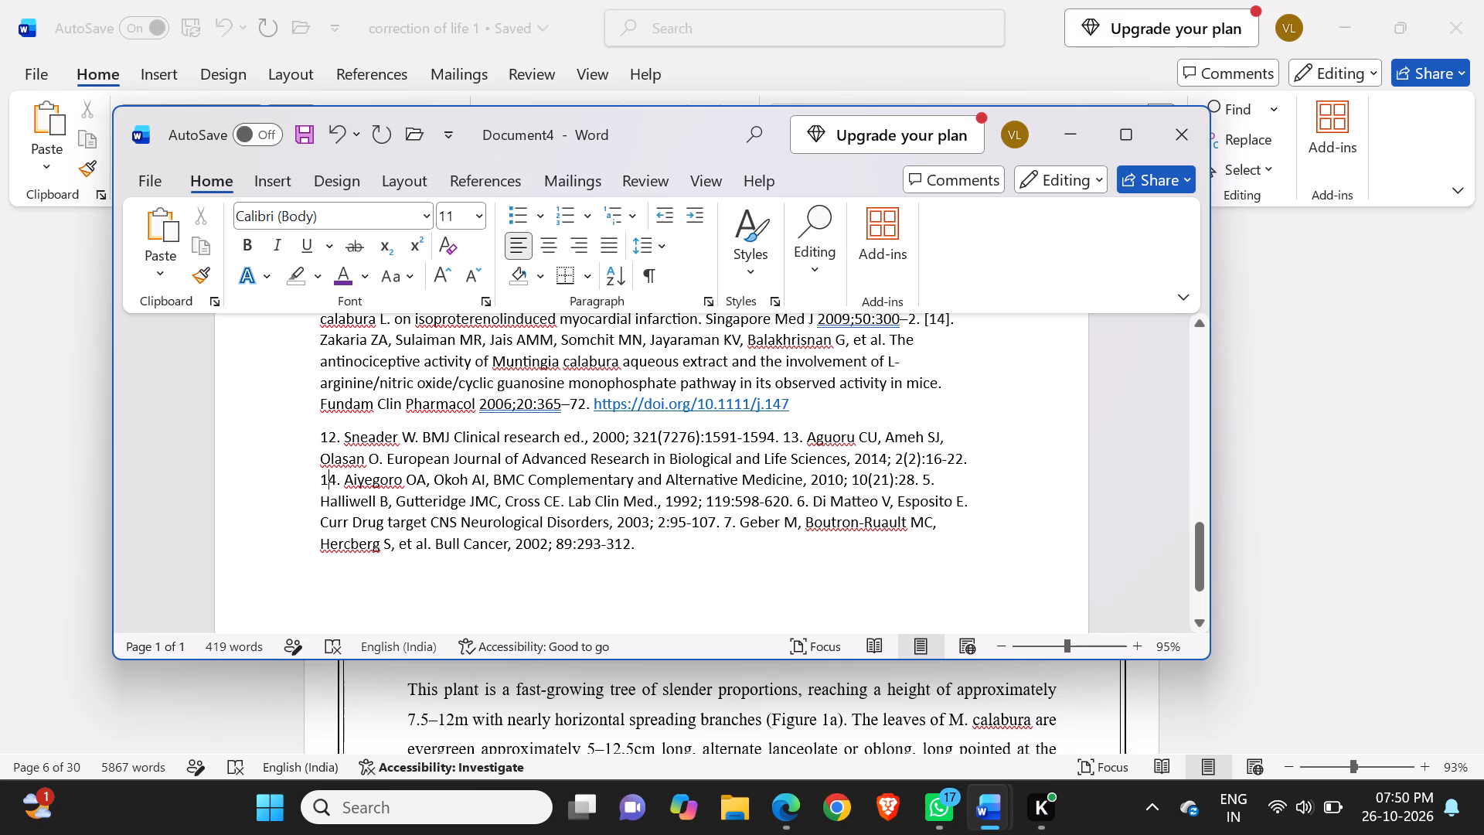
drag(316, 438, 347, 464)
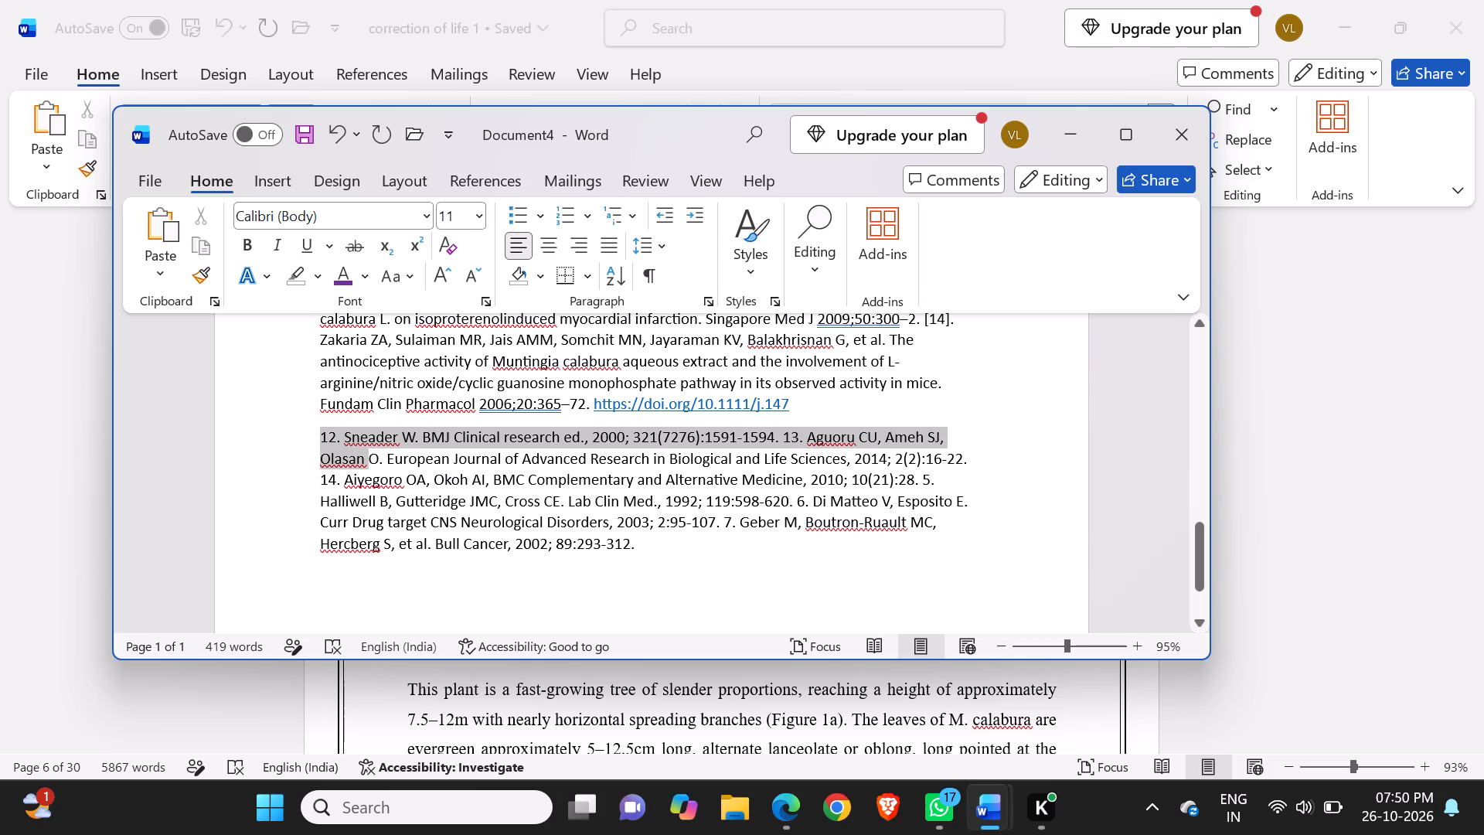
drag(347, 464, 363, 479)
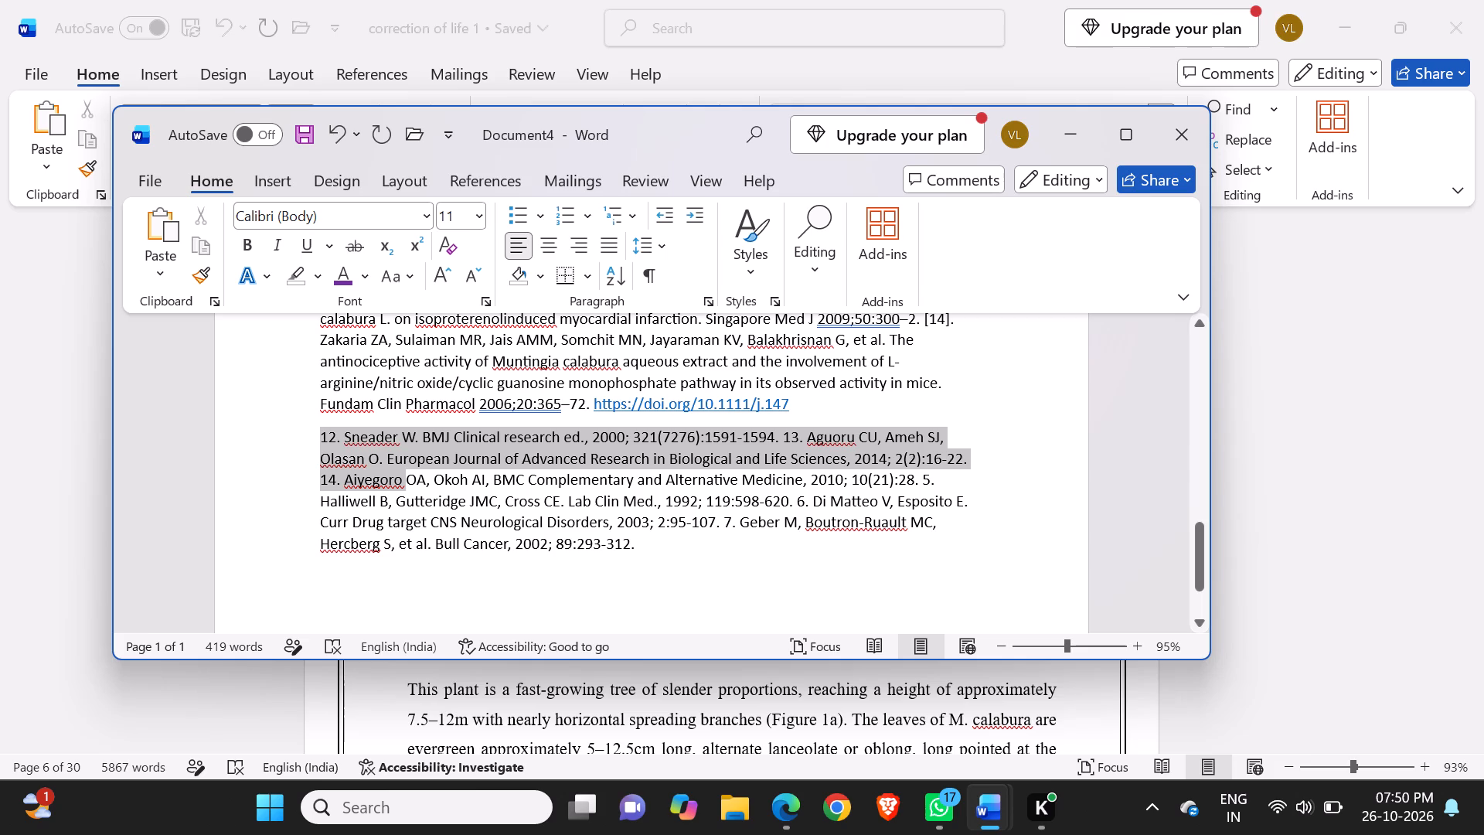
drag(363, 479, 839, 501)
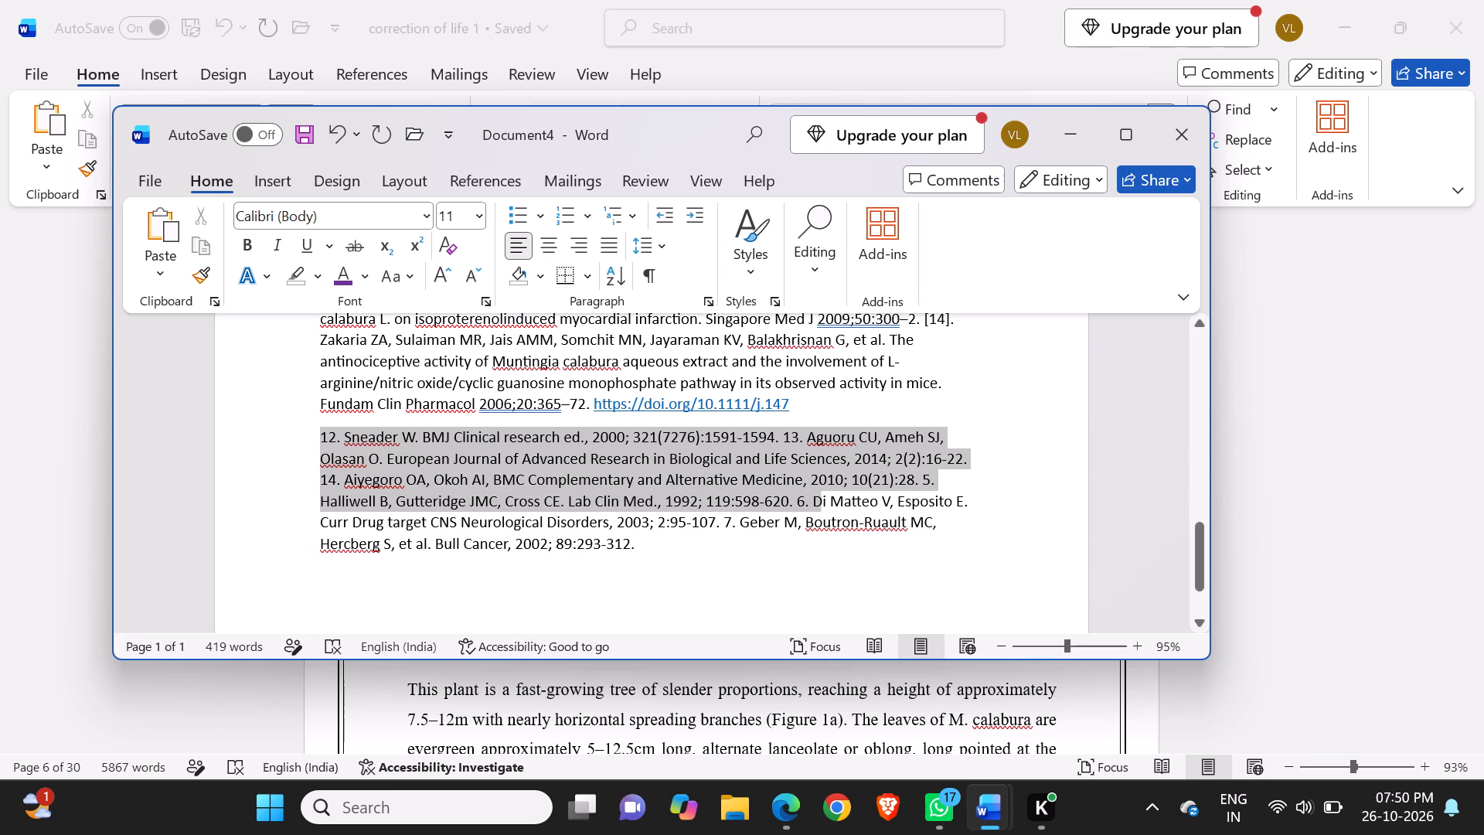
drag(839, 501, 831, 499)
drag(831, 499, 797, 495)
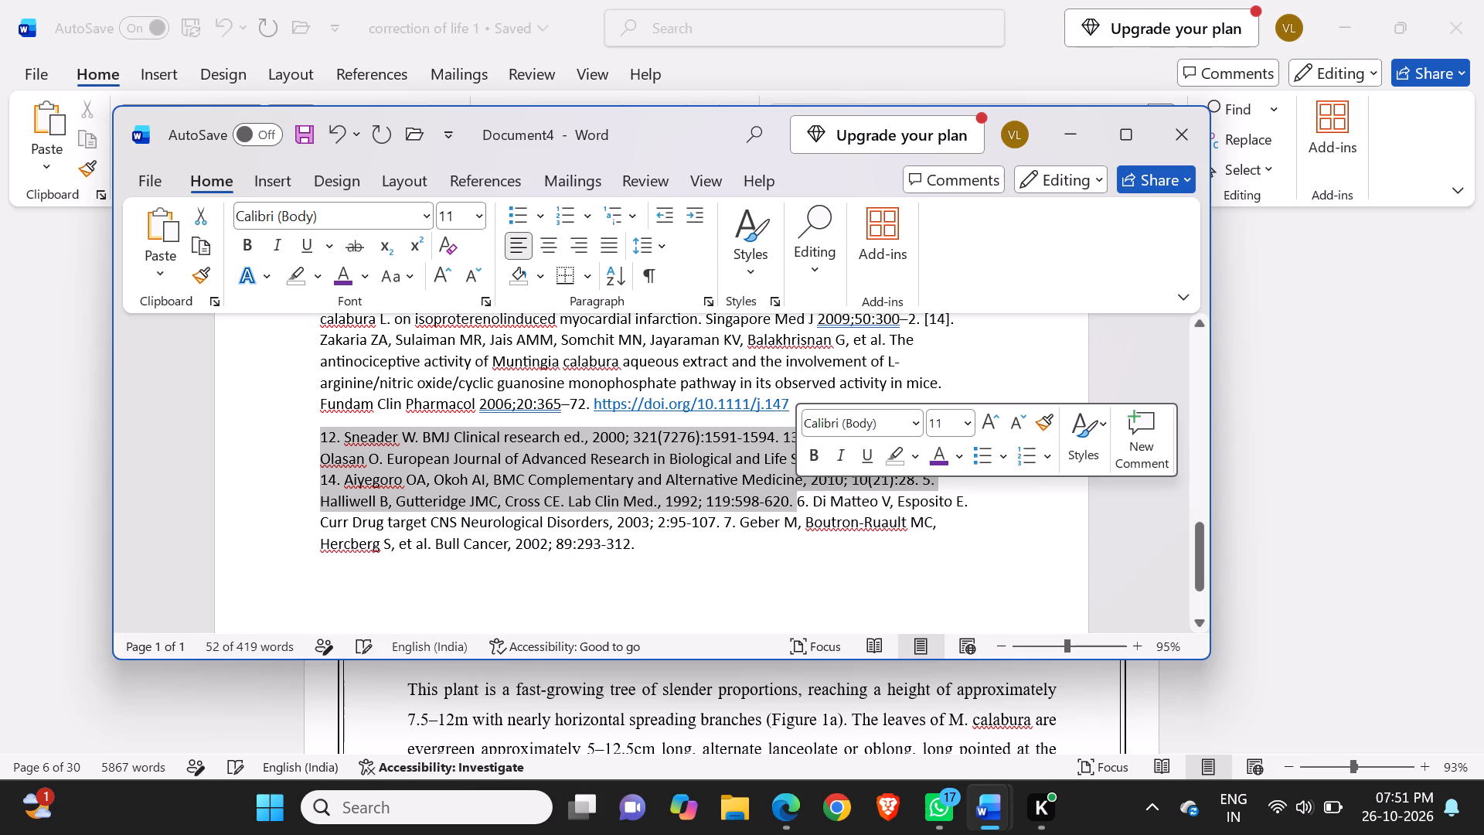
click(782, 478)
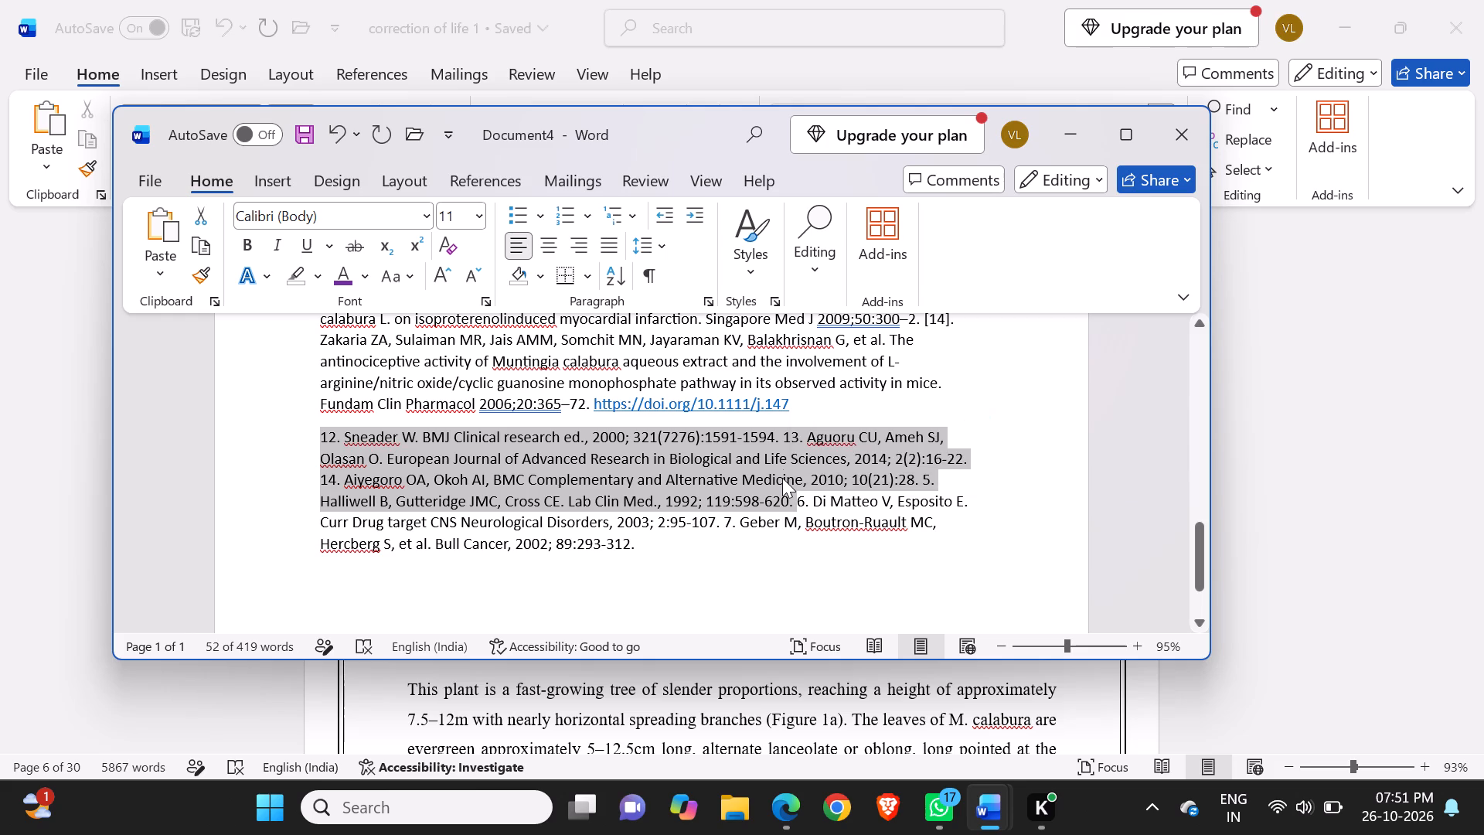
Renumber the Halliwell reference entry as 15.
click(918, 479)
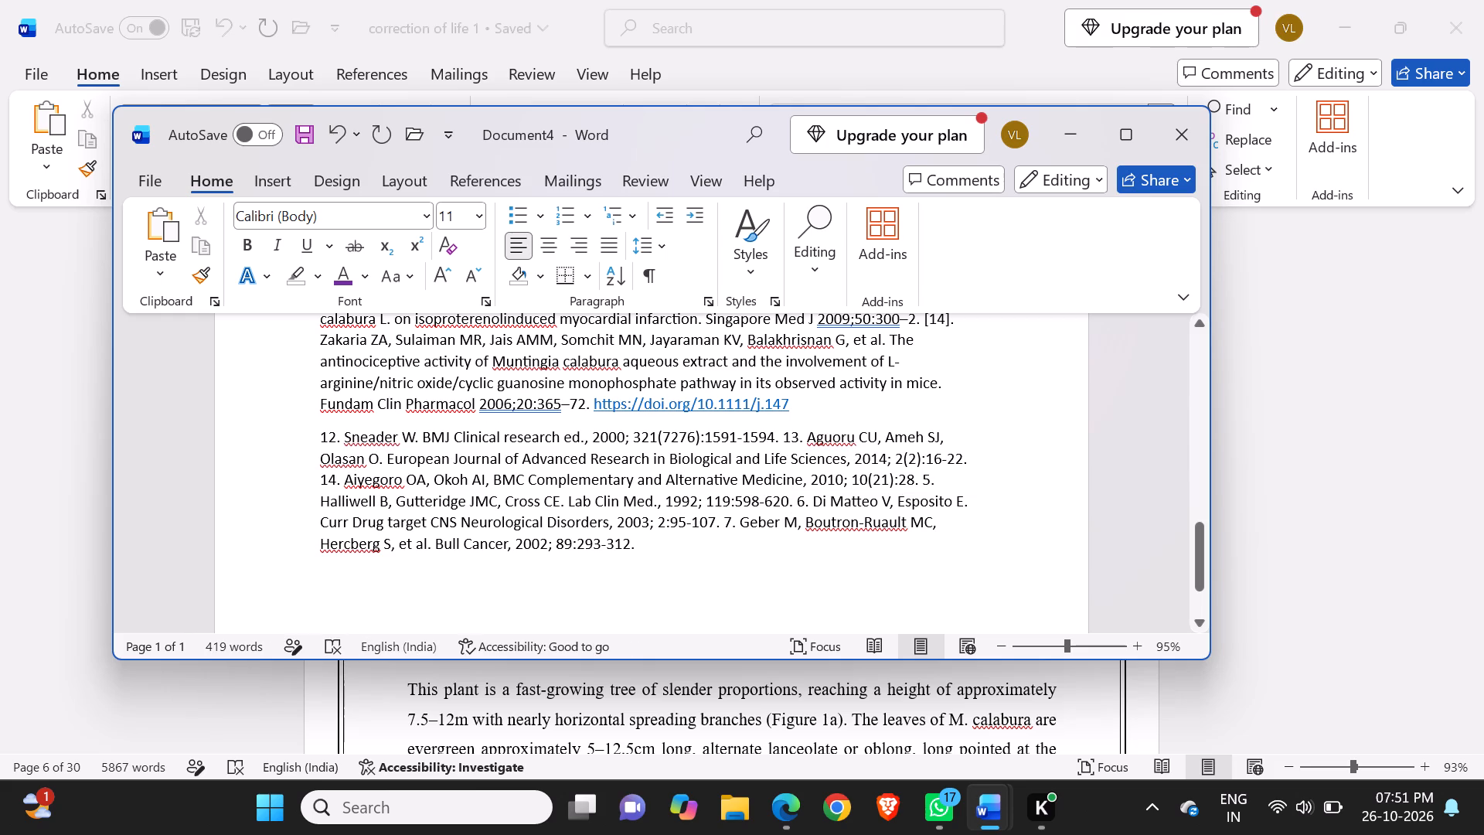
key(1)
key(BackSpace)
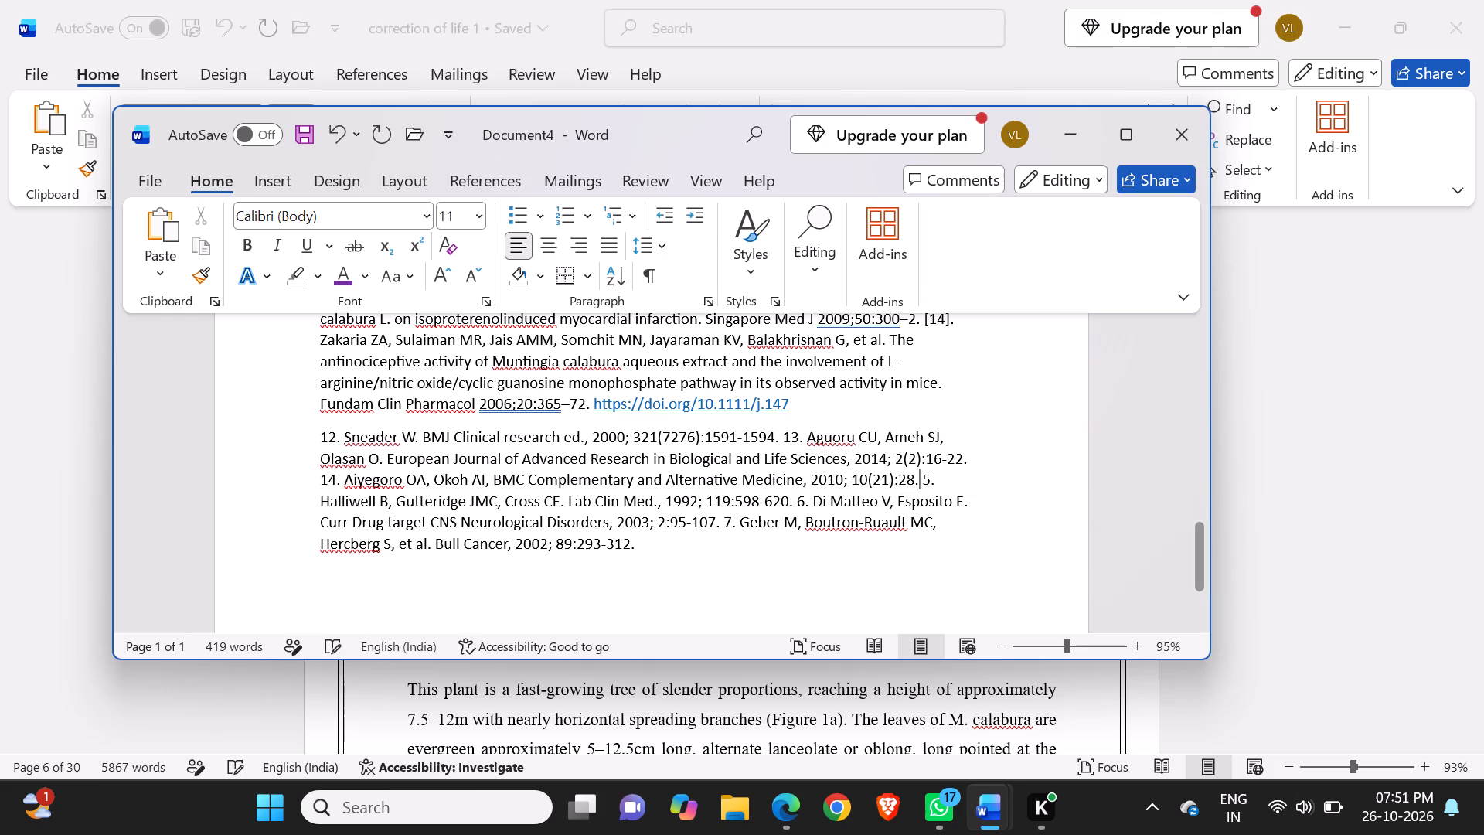
click(917, 488)
click(919, 488)
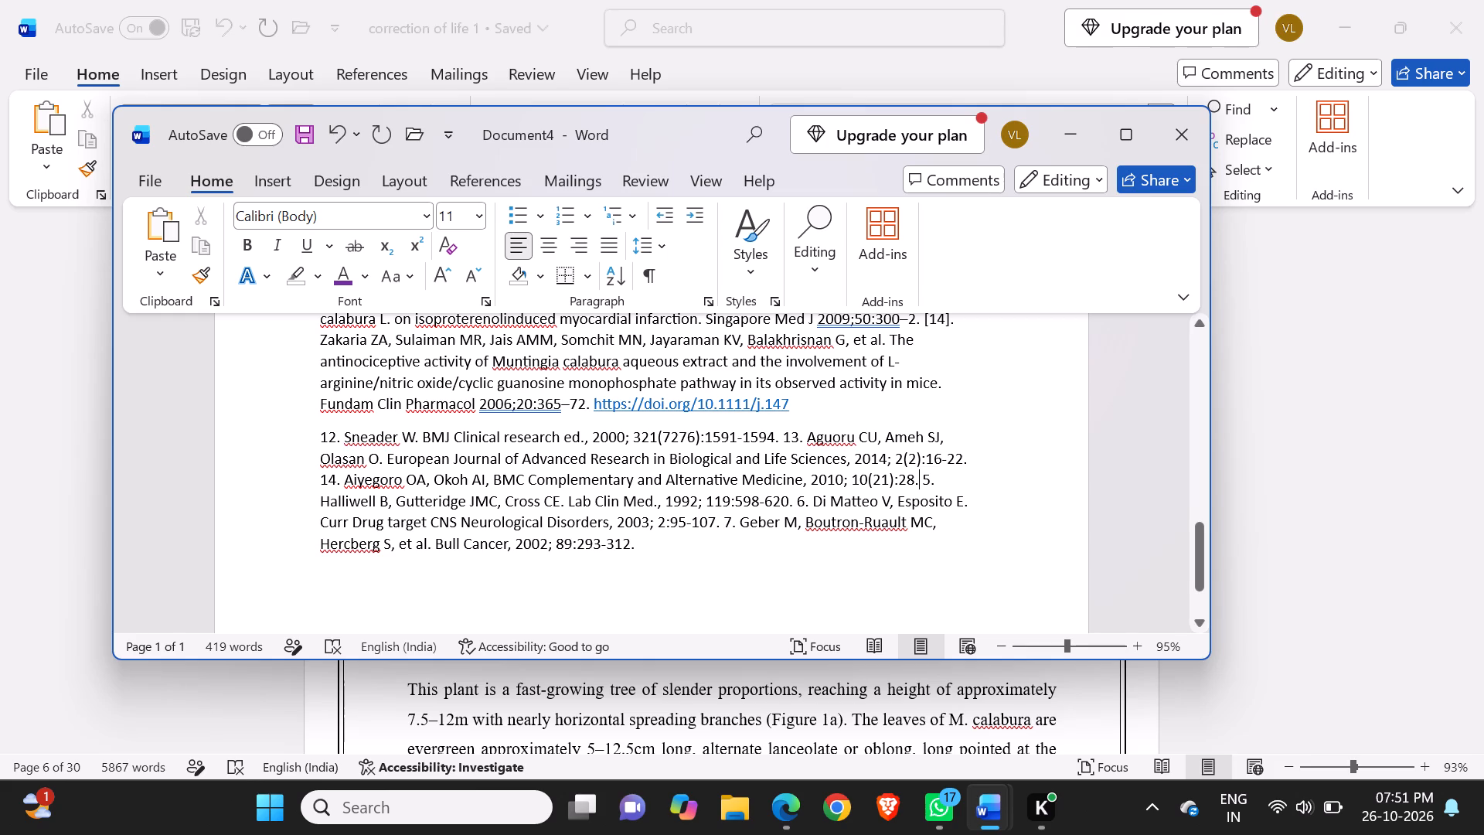
click(919, 488)
click(923, 483)
key(1)
Copy the reference entries 12 to 15, from Sneader through Halliwell's "119:598-620".
drag(316, 433, 394, 488)
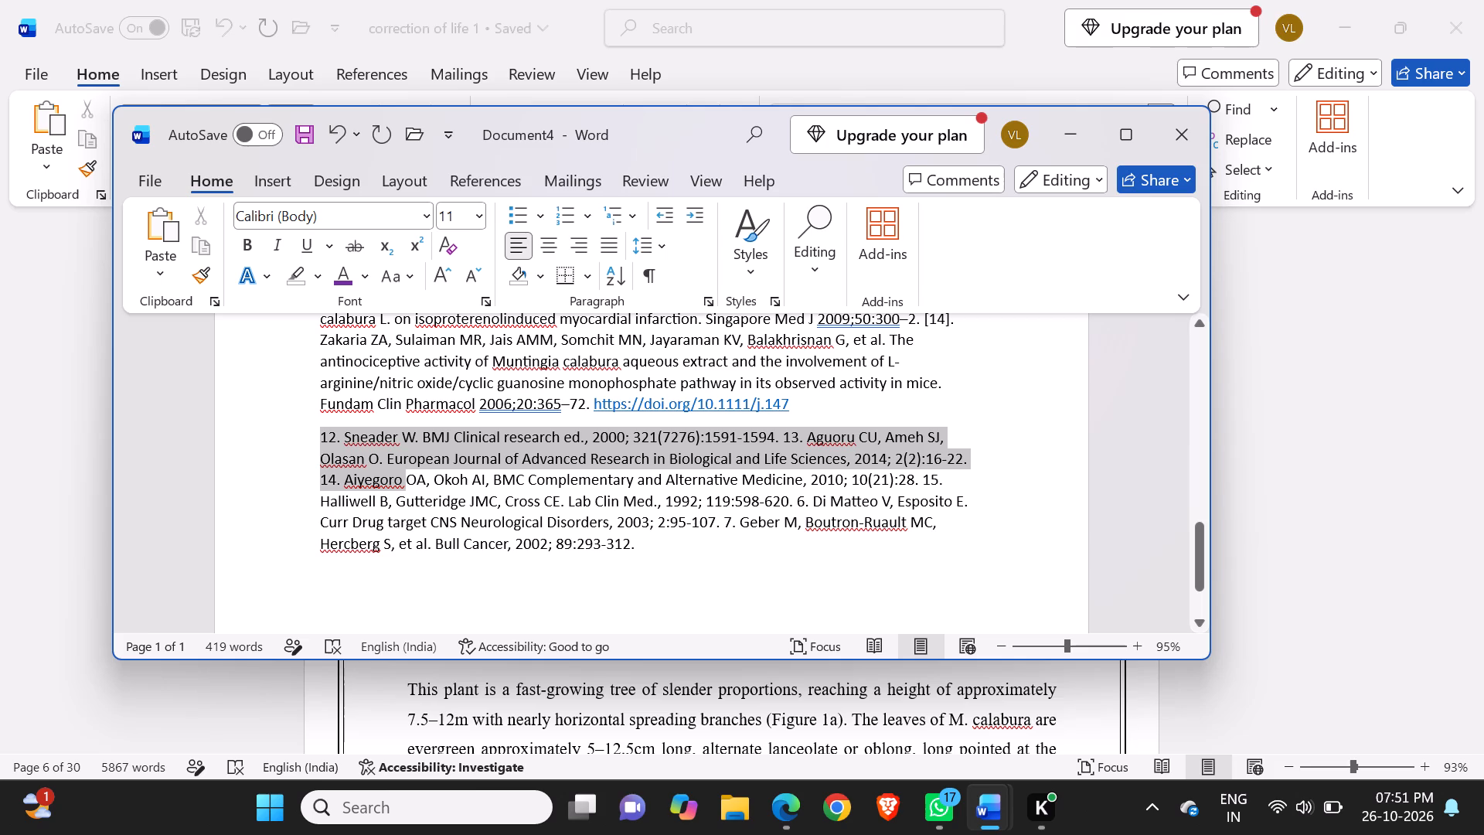
drag(394, 488, 757, 529)
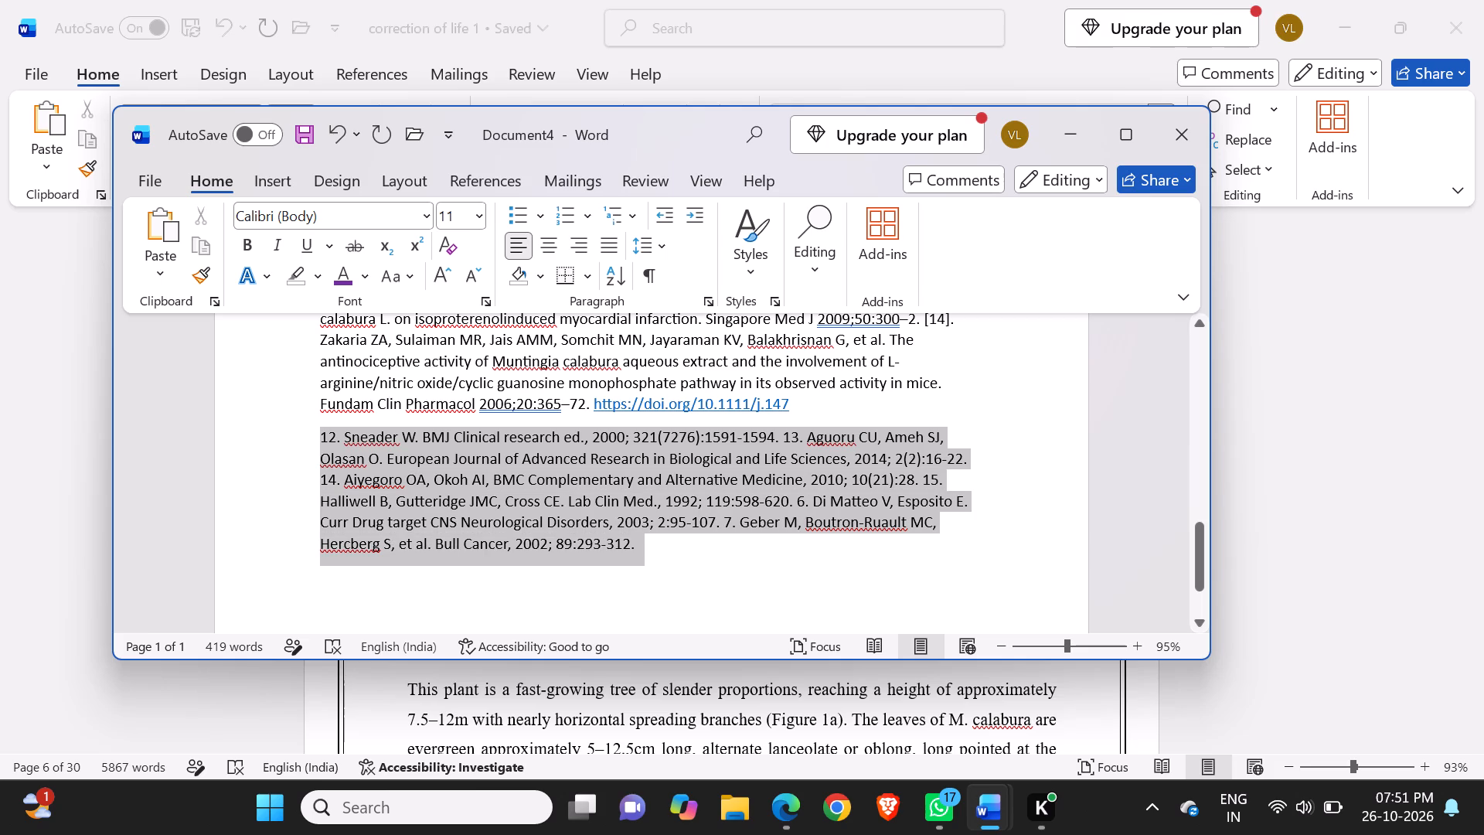
drag(757, 529, 788, 500)
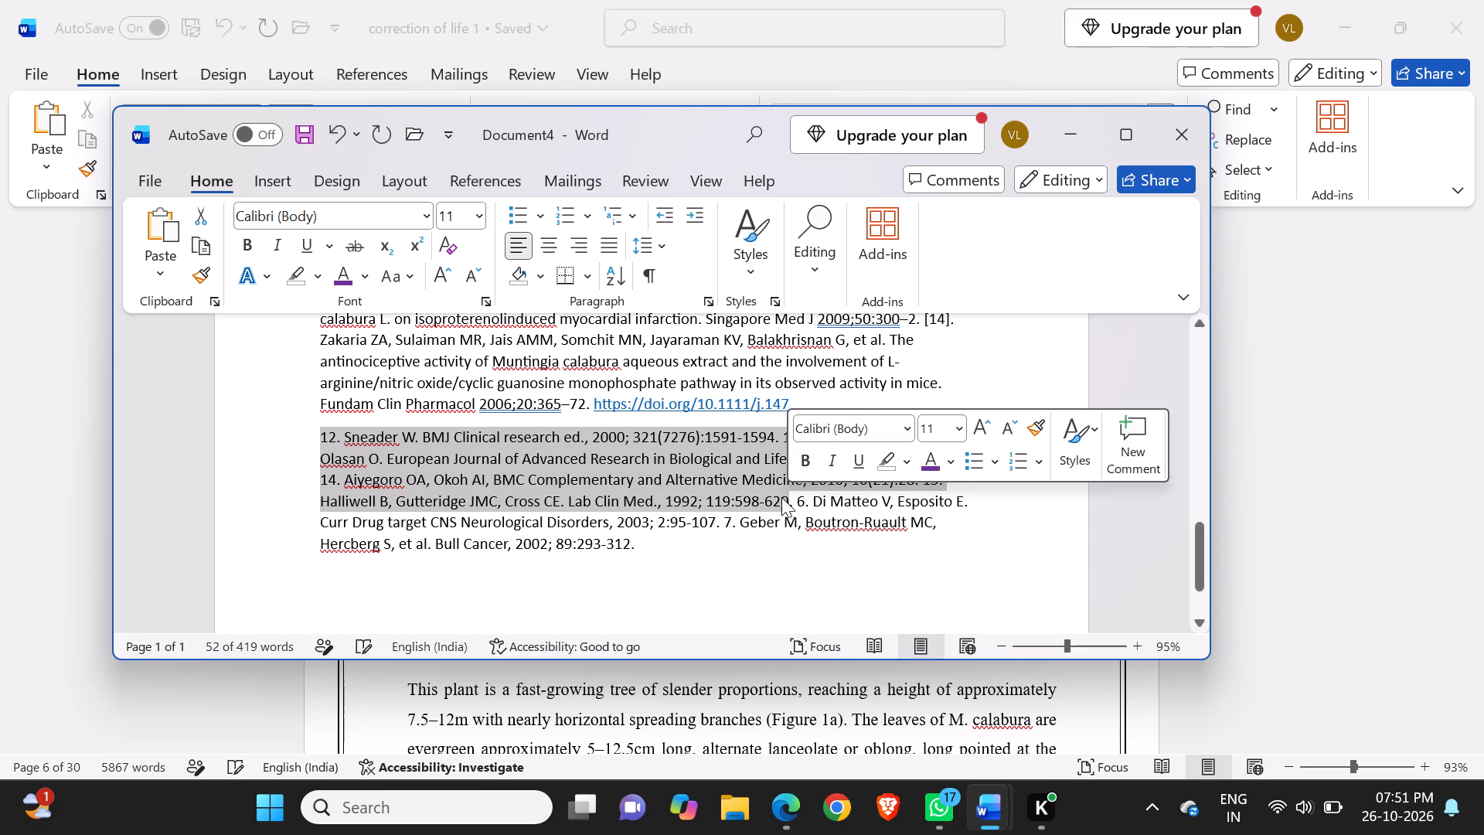
right_click(744, 464)
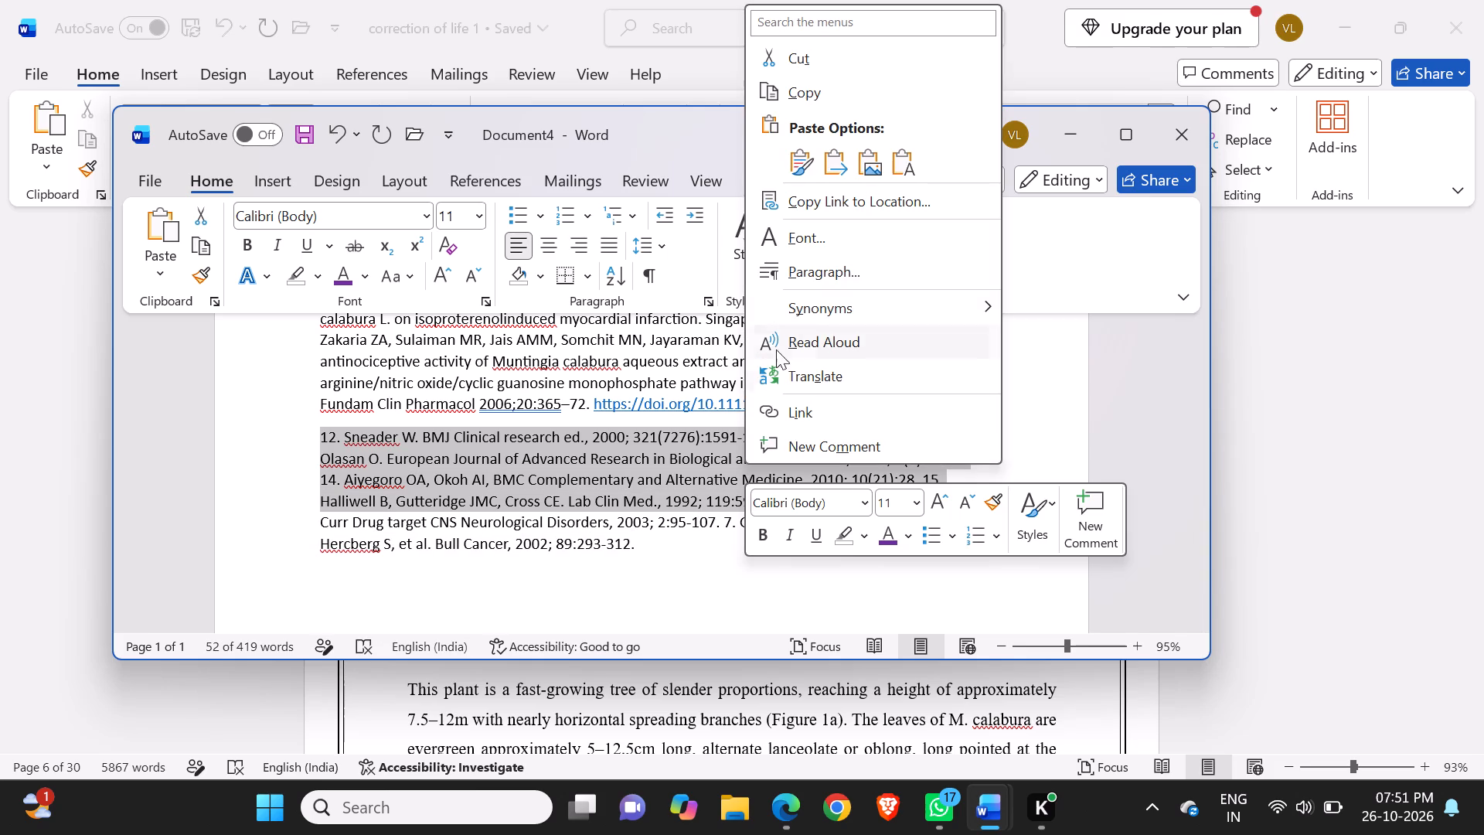
click(822, 84)
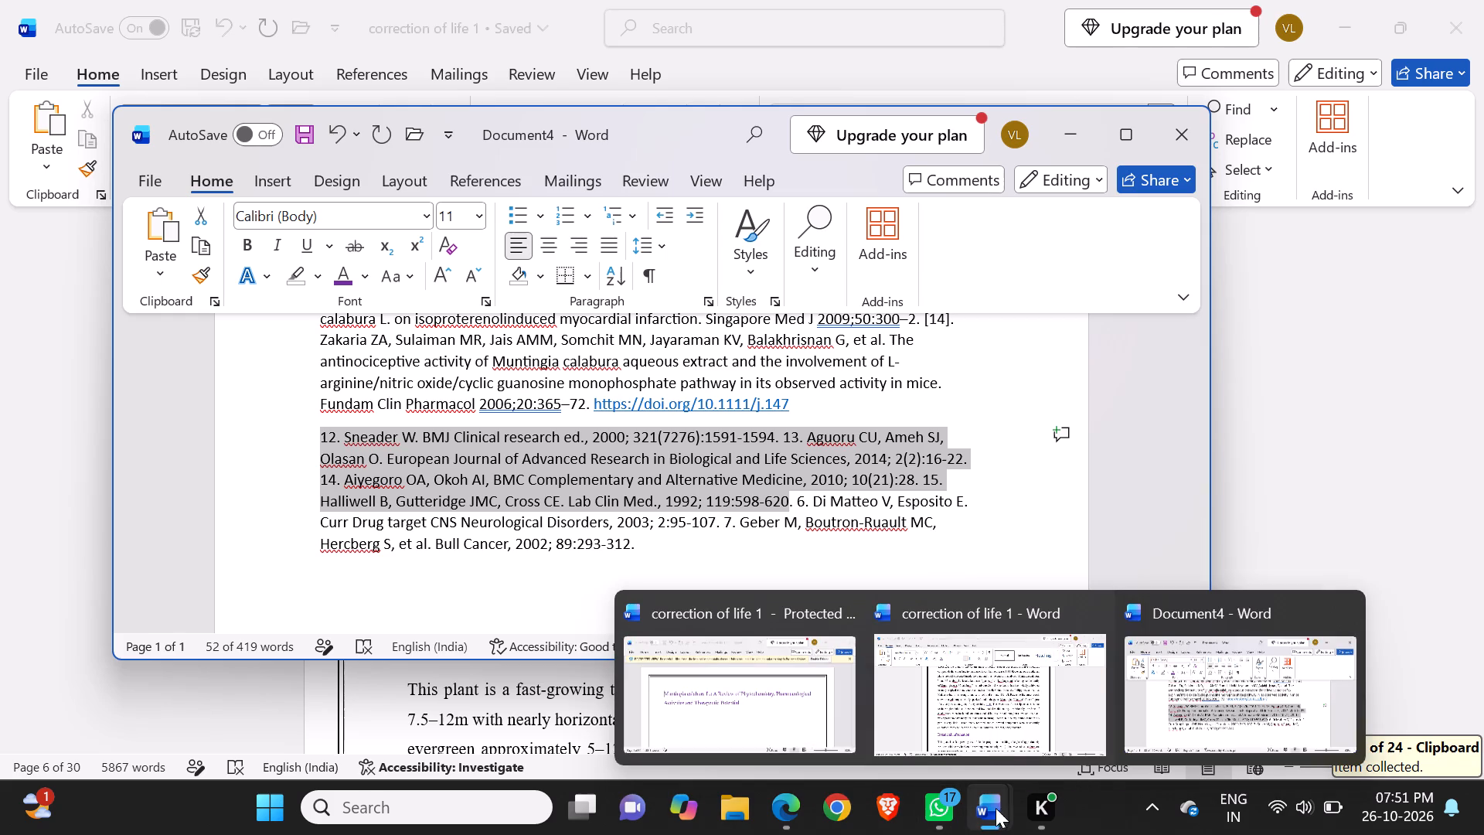
Switch back to the correction of life 1 document and examine its reference entries down to the unbracketed Sneader-to-Geber paragraph.
click(985, 725)
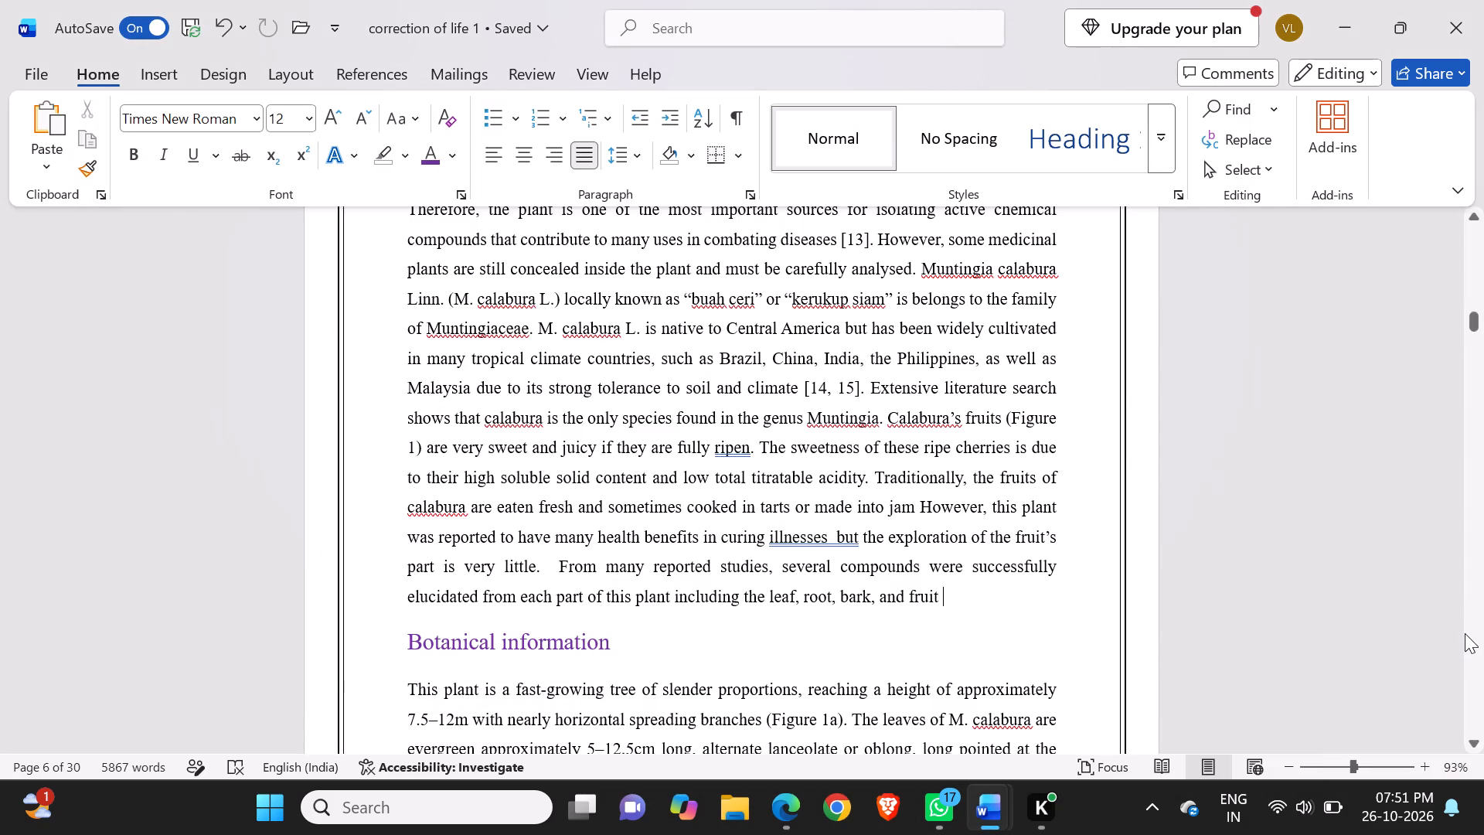
click(1465, 633)
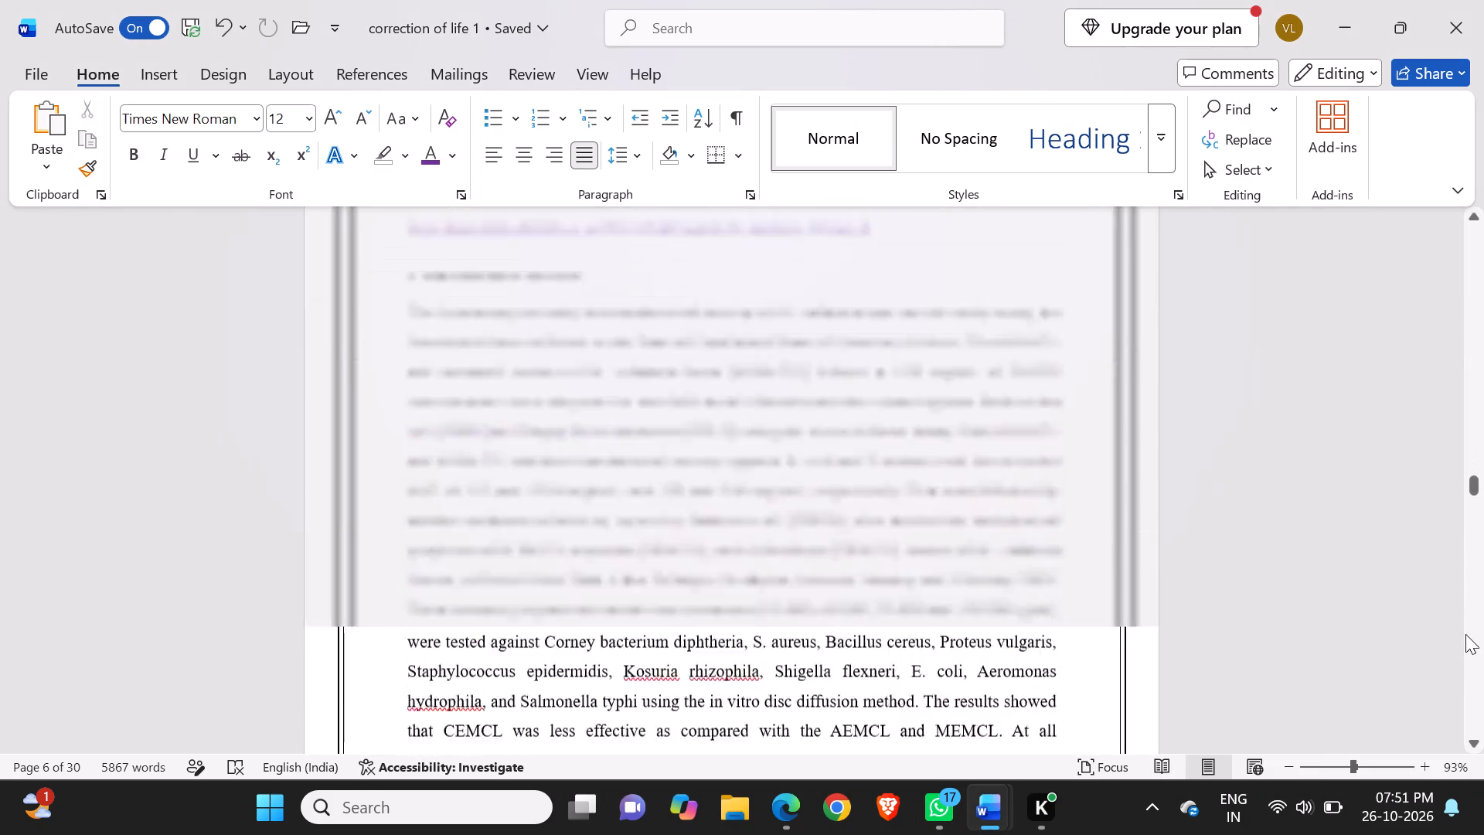
click(1483, 689)
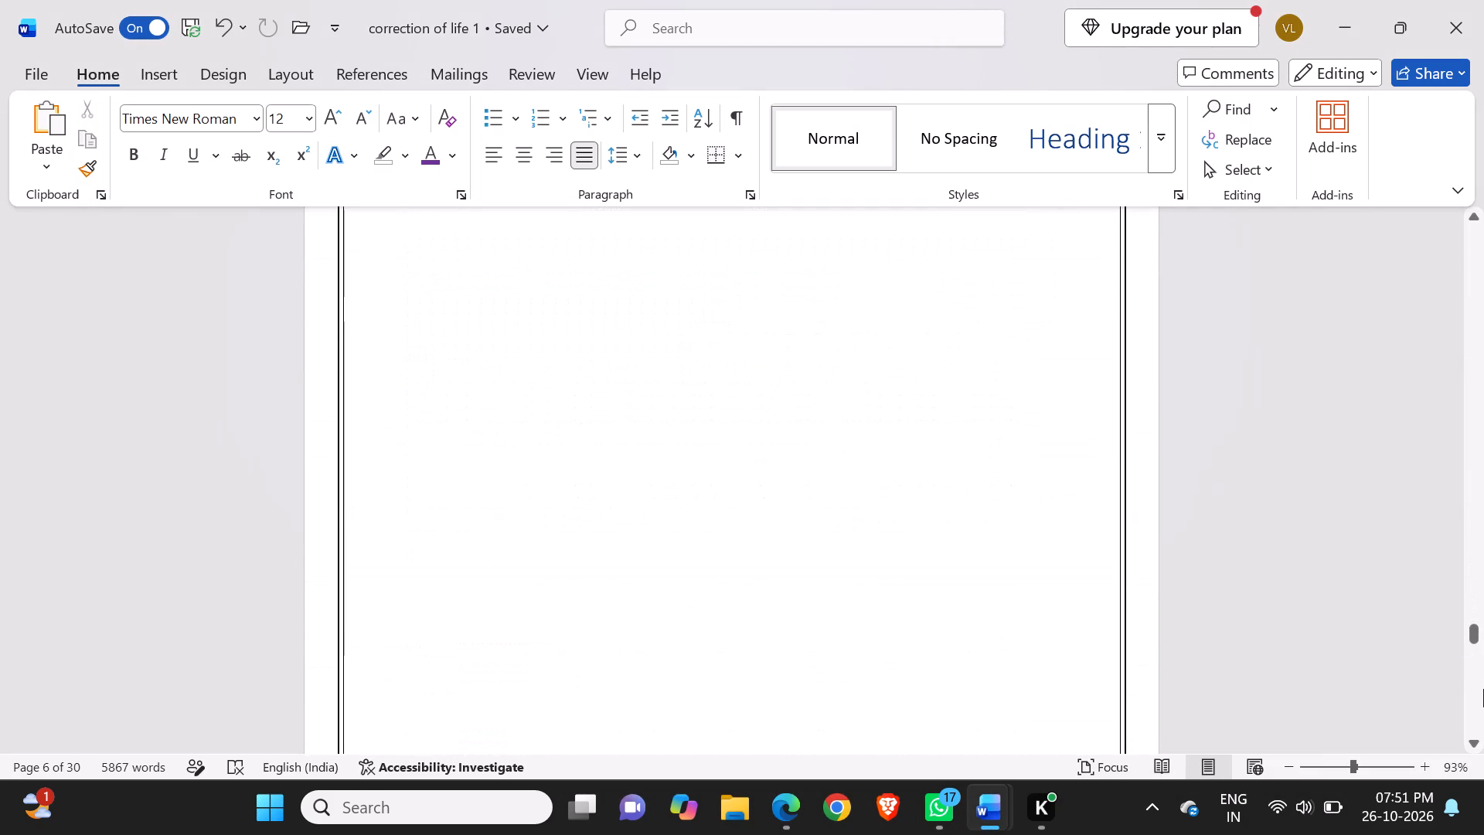
scroll(1483, 688, up, 1)
scroll(1472, 609, up, 7)
scroll(1390, 483, up, 3)
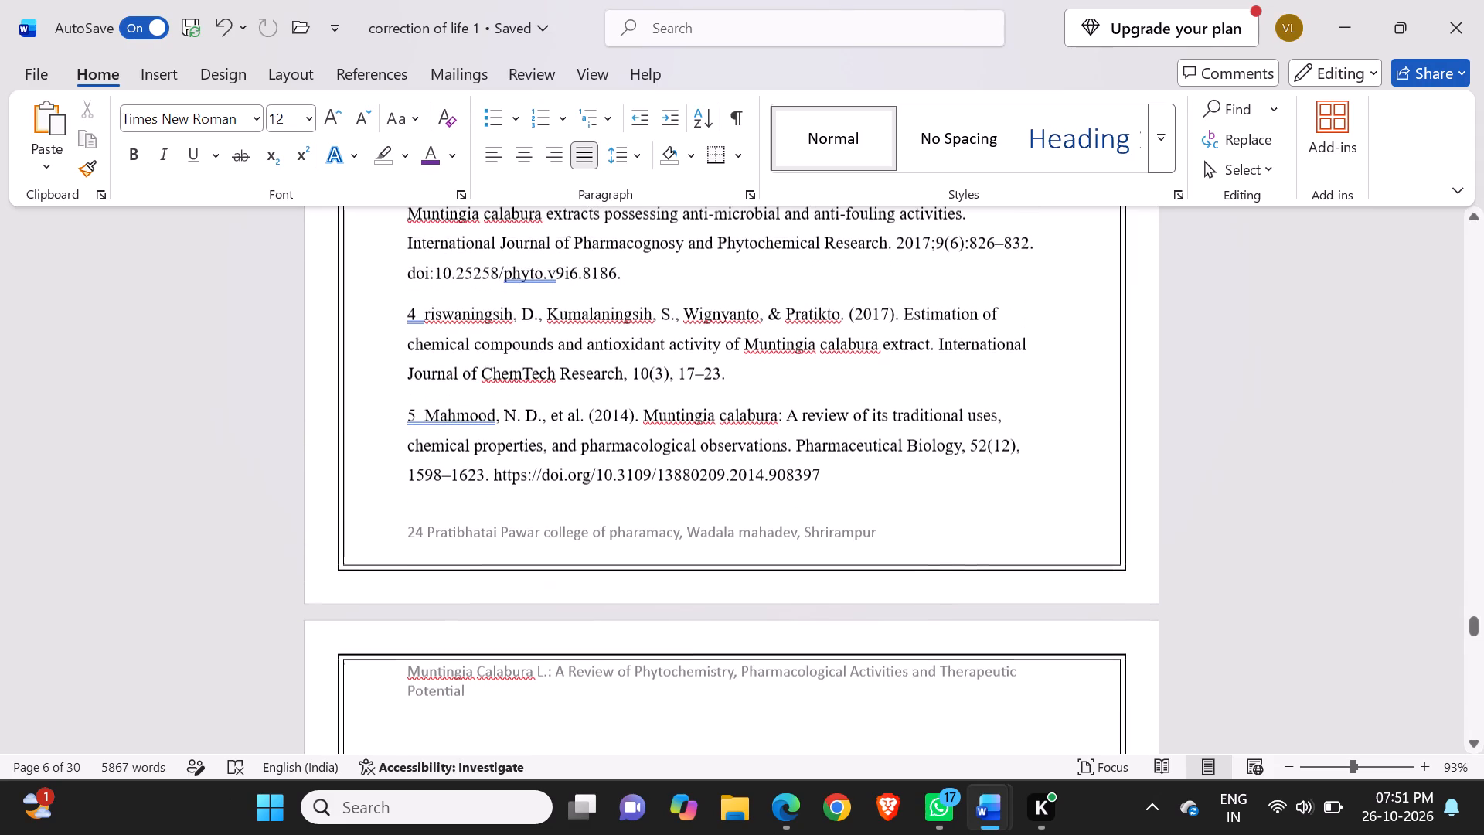
scroll(1390, 482, up, 5)
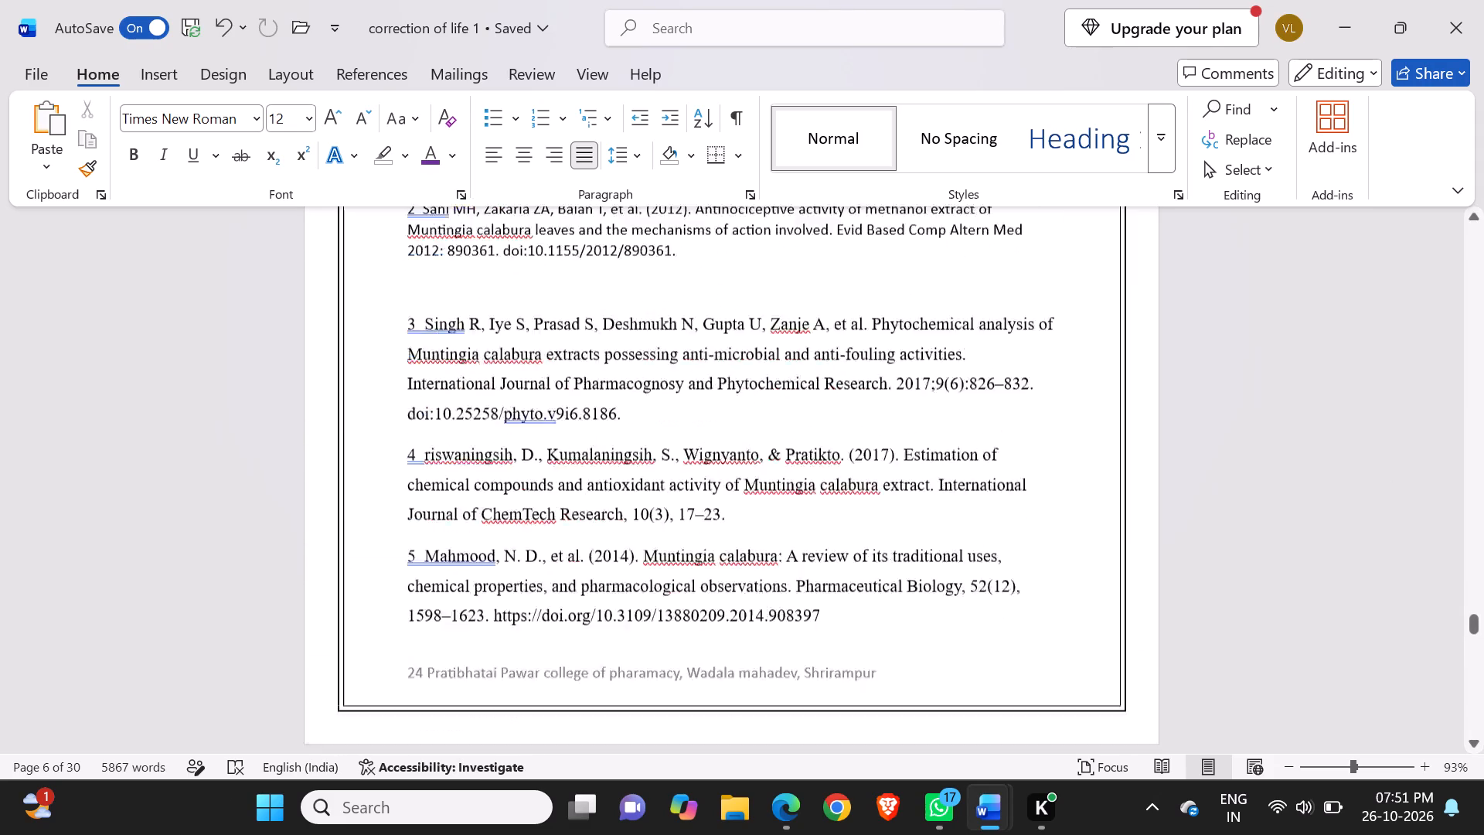
scroll(1385, 481, down, 15)
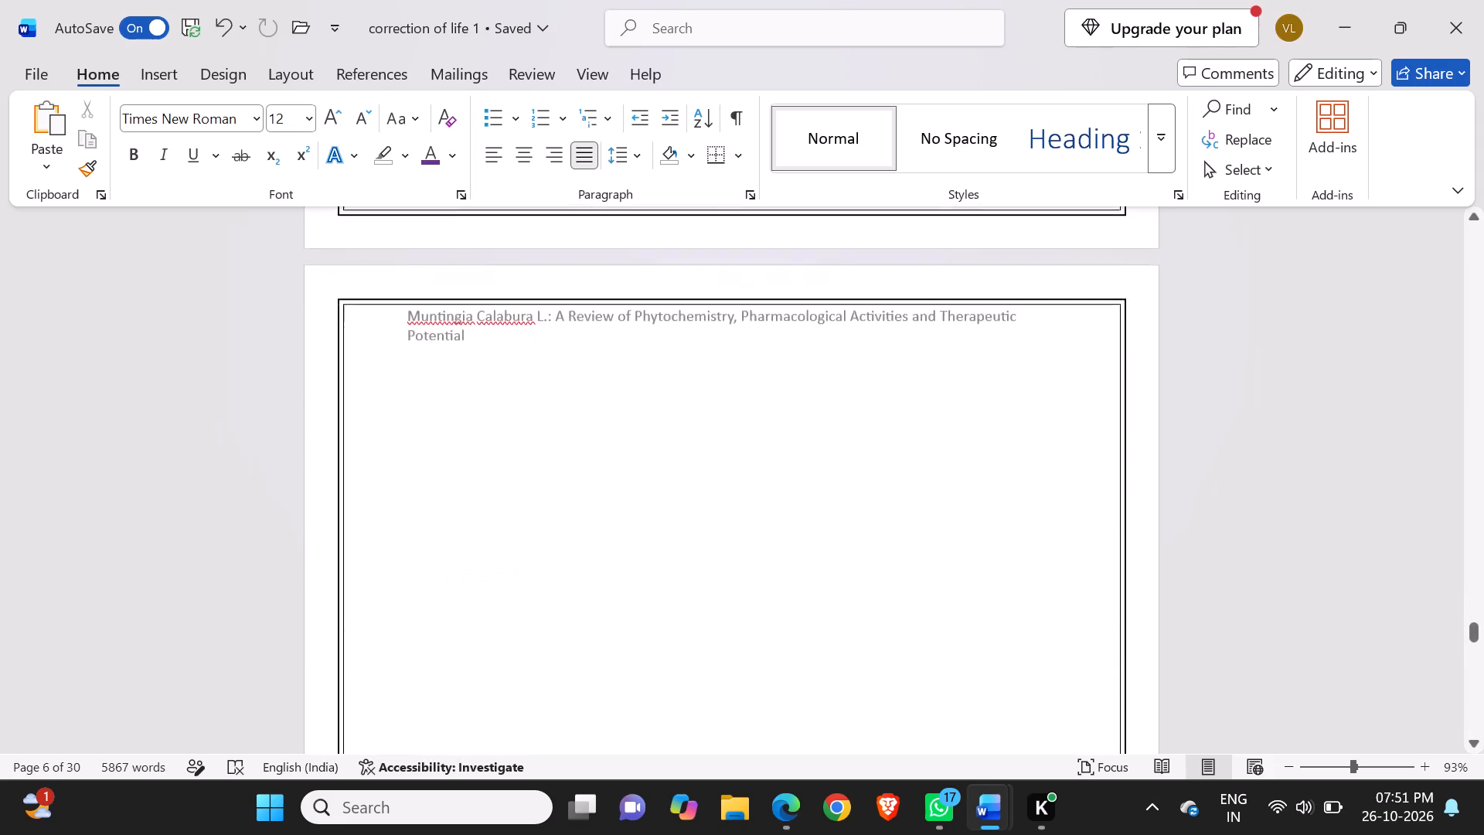
scroll(1344, 491, down, 20)
scroll(1344, 491, down, 9)
scroll(1096, 444, down, 4)
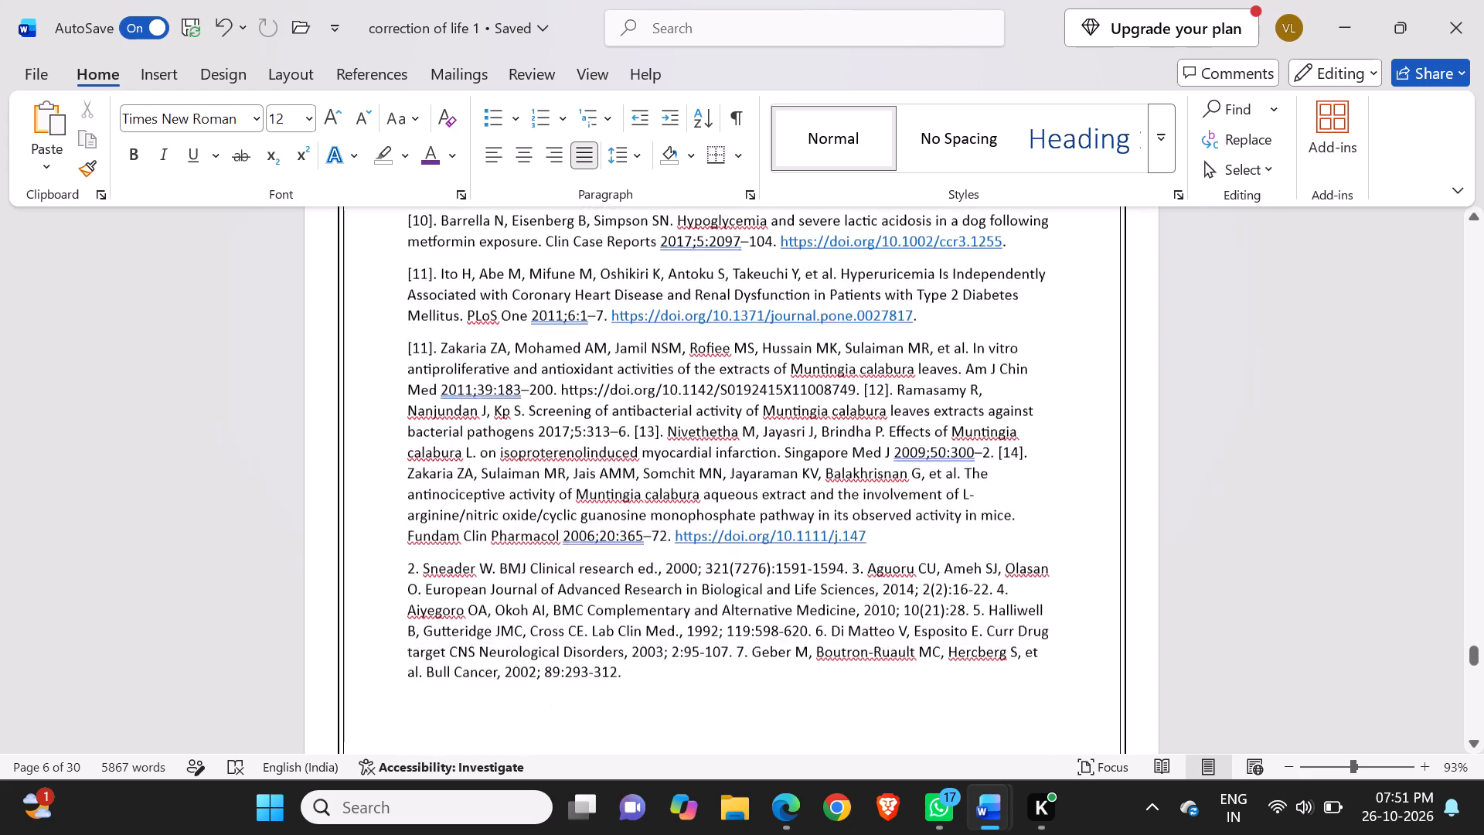
scroll(1088, 444, down, 2)
scroll(1078, 440, up, 4)
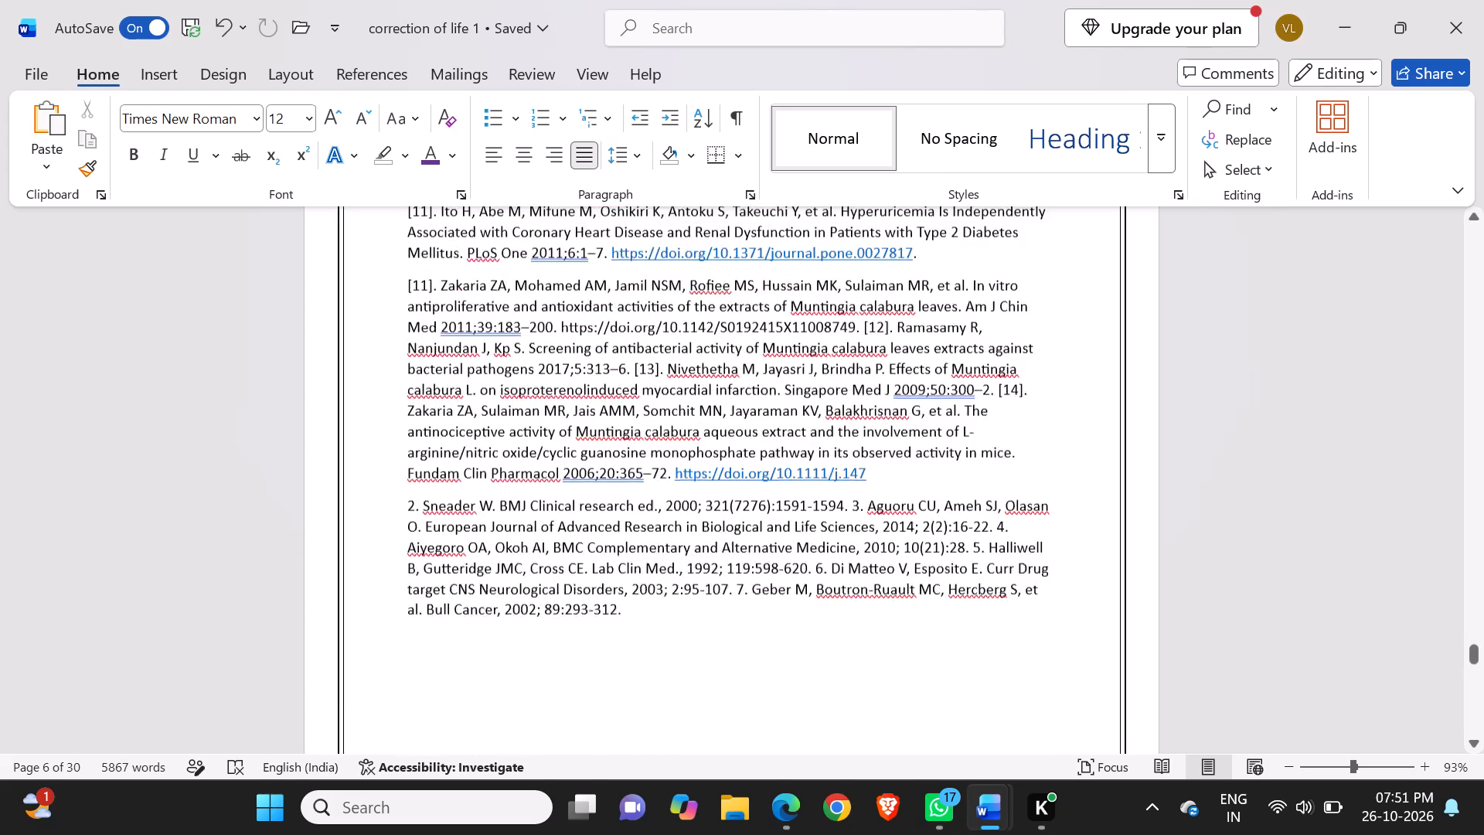
scroll(1078, 440, up, 2)
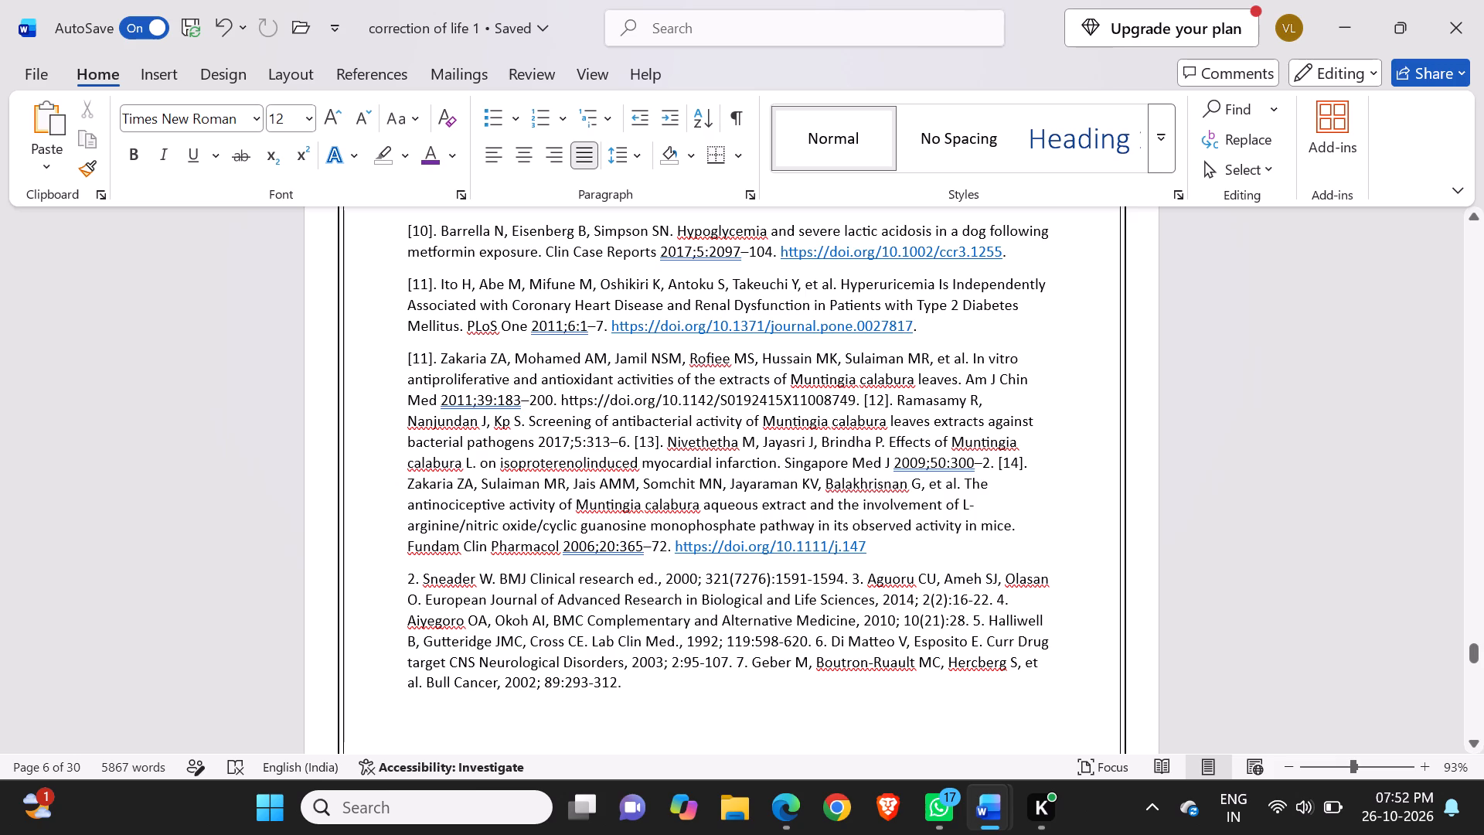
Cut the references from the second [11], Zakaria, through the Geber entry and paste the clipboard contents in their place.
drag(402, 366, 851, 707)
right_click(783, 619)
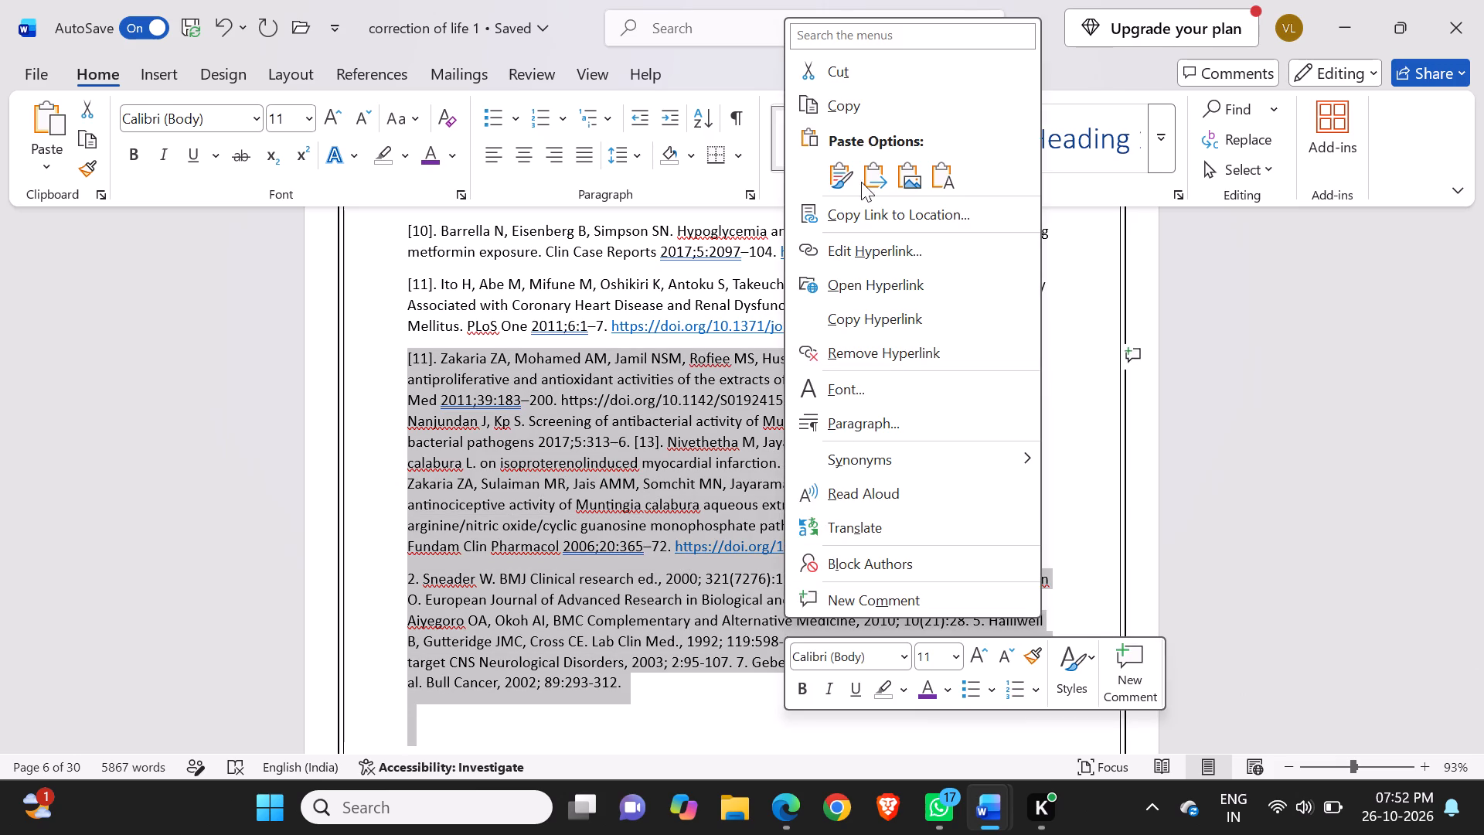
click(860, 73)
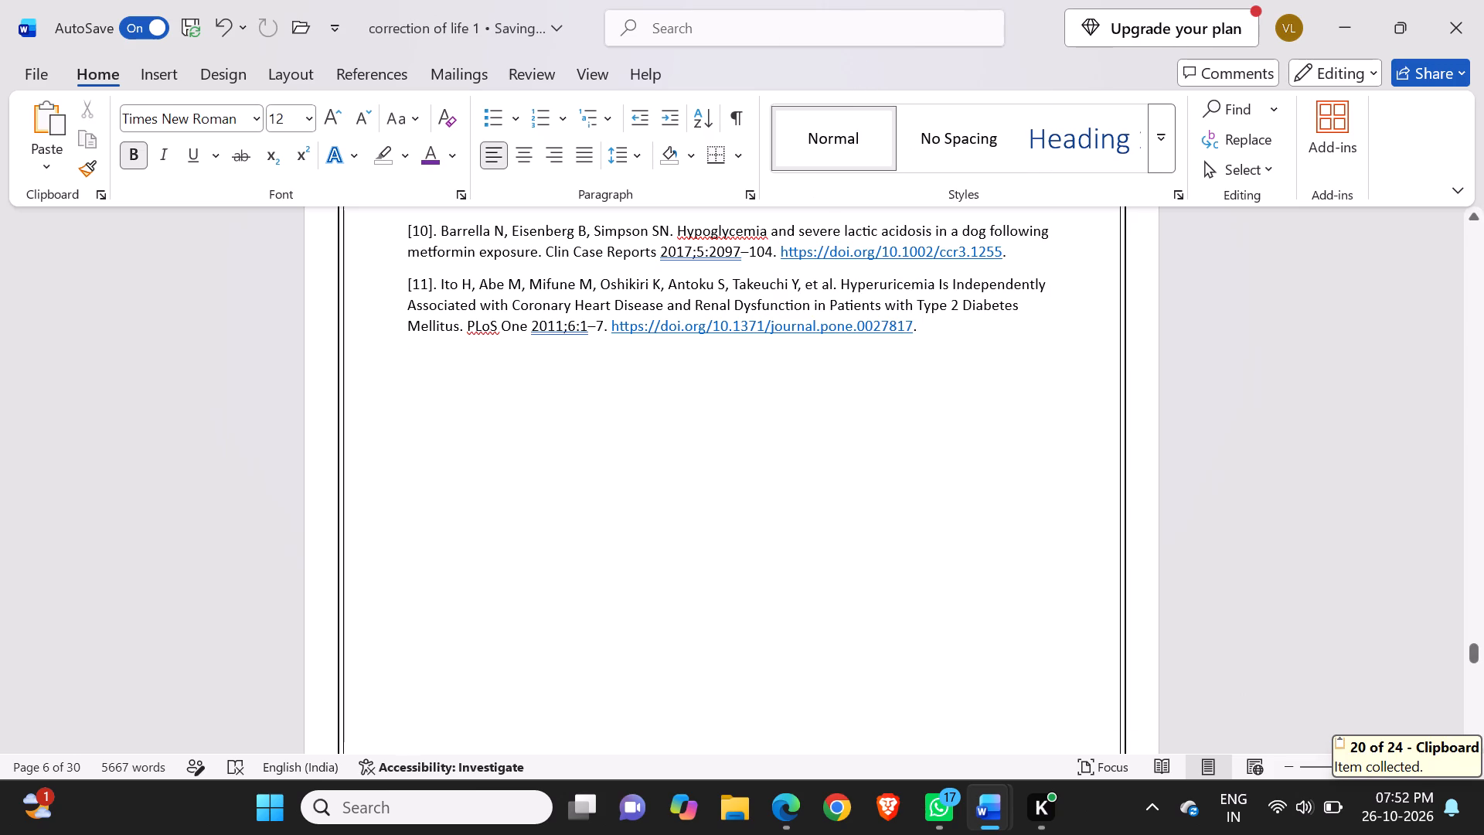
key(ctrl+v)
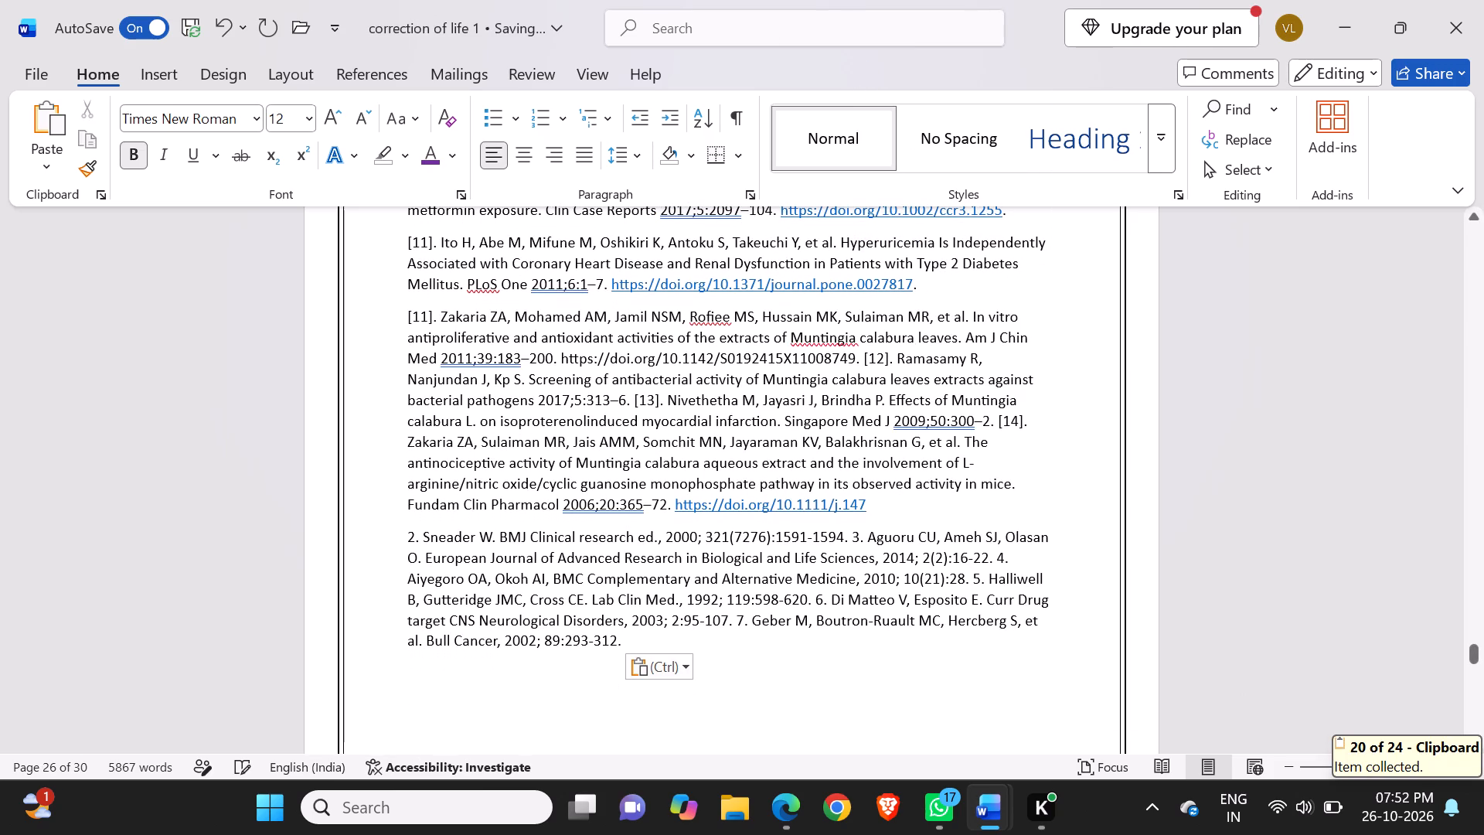
Renumber the Zakaria reference entry on the extracts' antiproliferative and antioxidant activities as [12].
click(429, 323)
key(BackSpace)
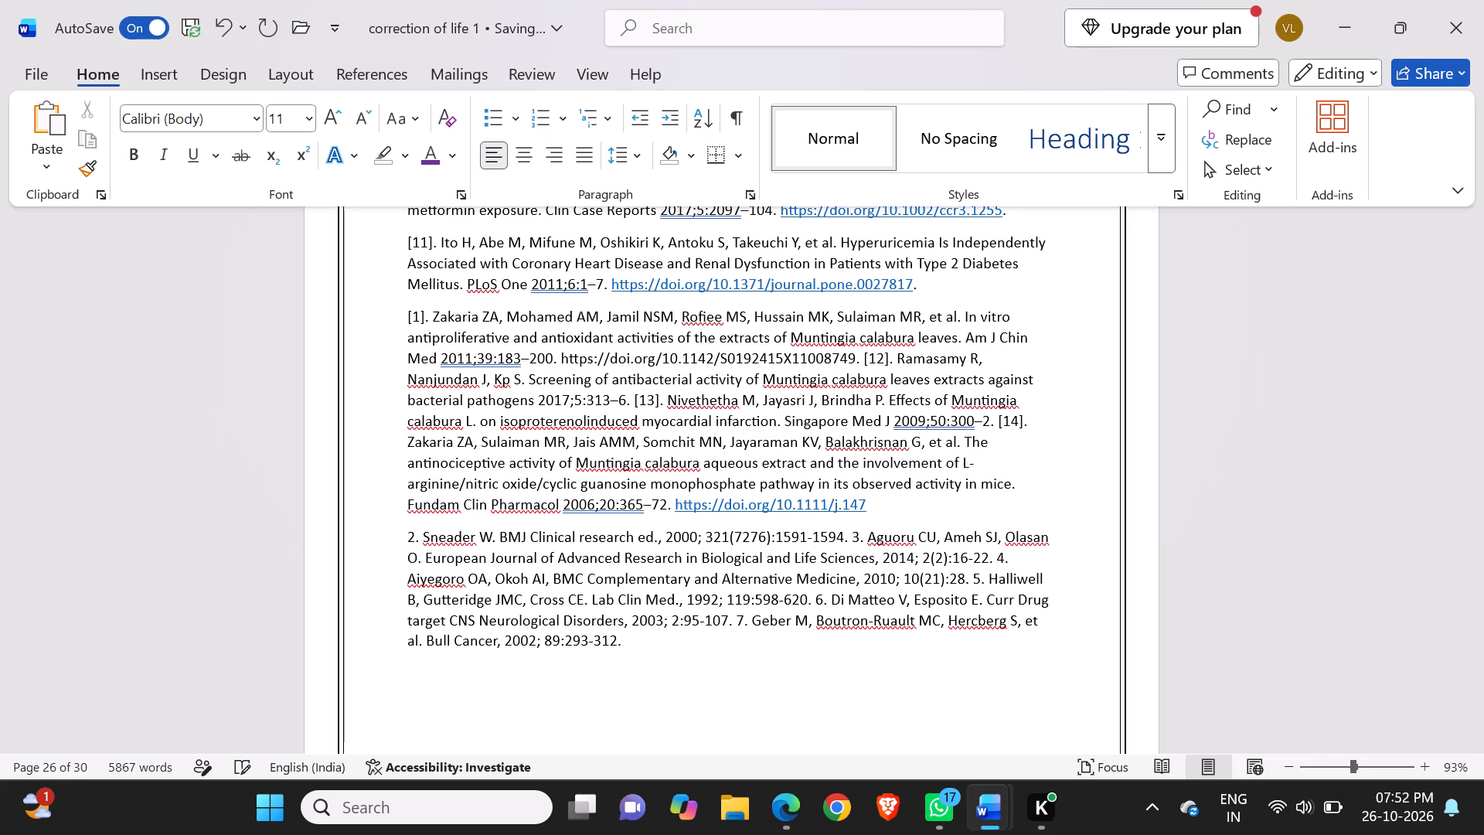
key(2)
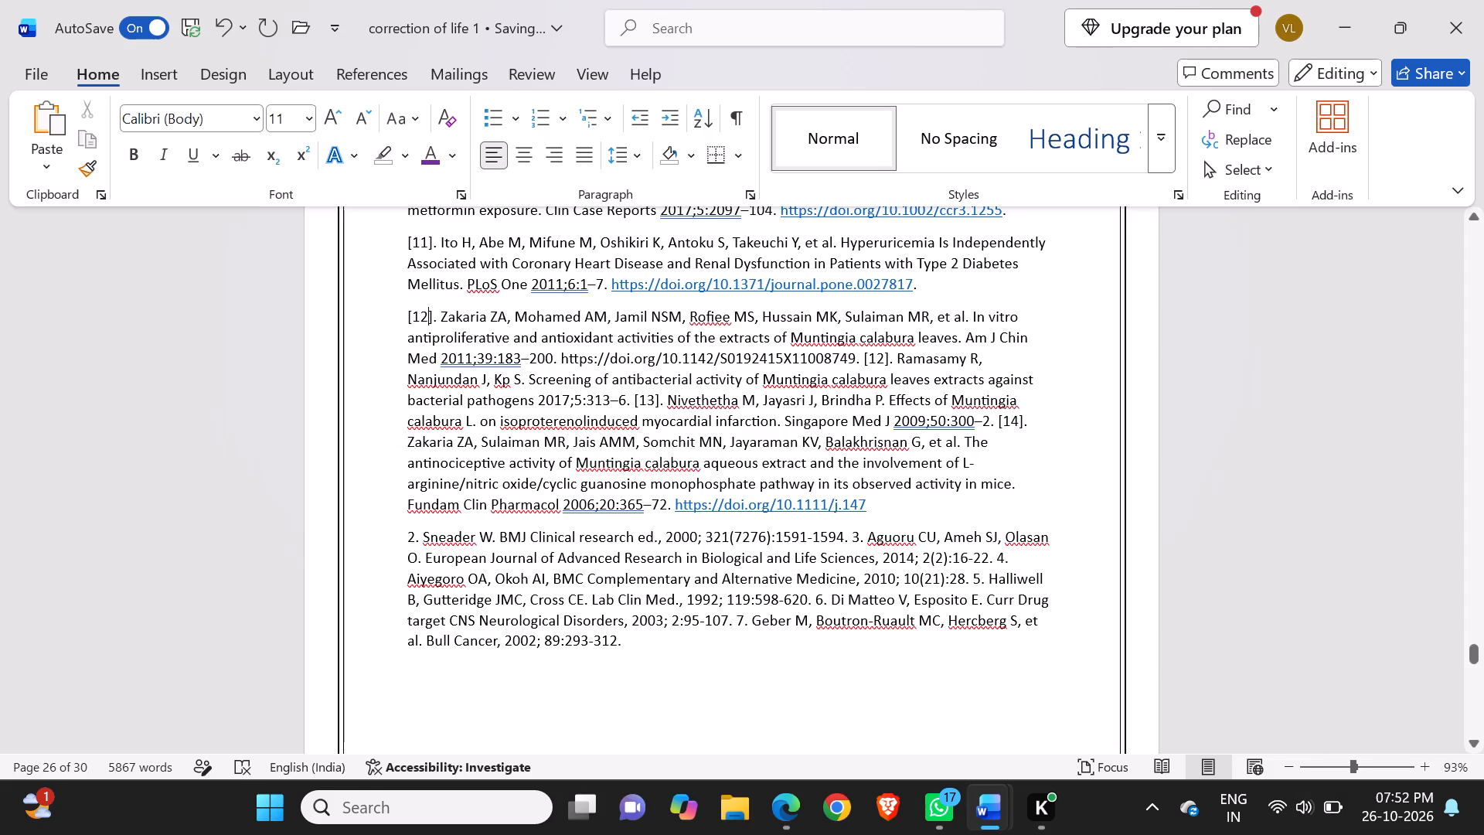
Split the run-on reference paragraph so that entries [13], Nivethetha, and [14], Zakaria, each start on a new line.
click(630, 405)
key(Return)
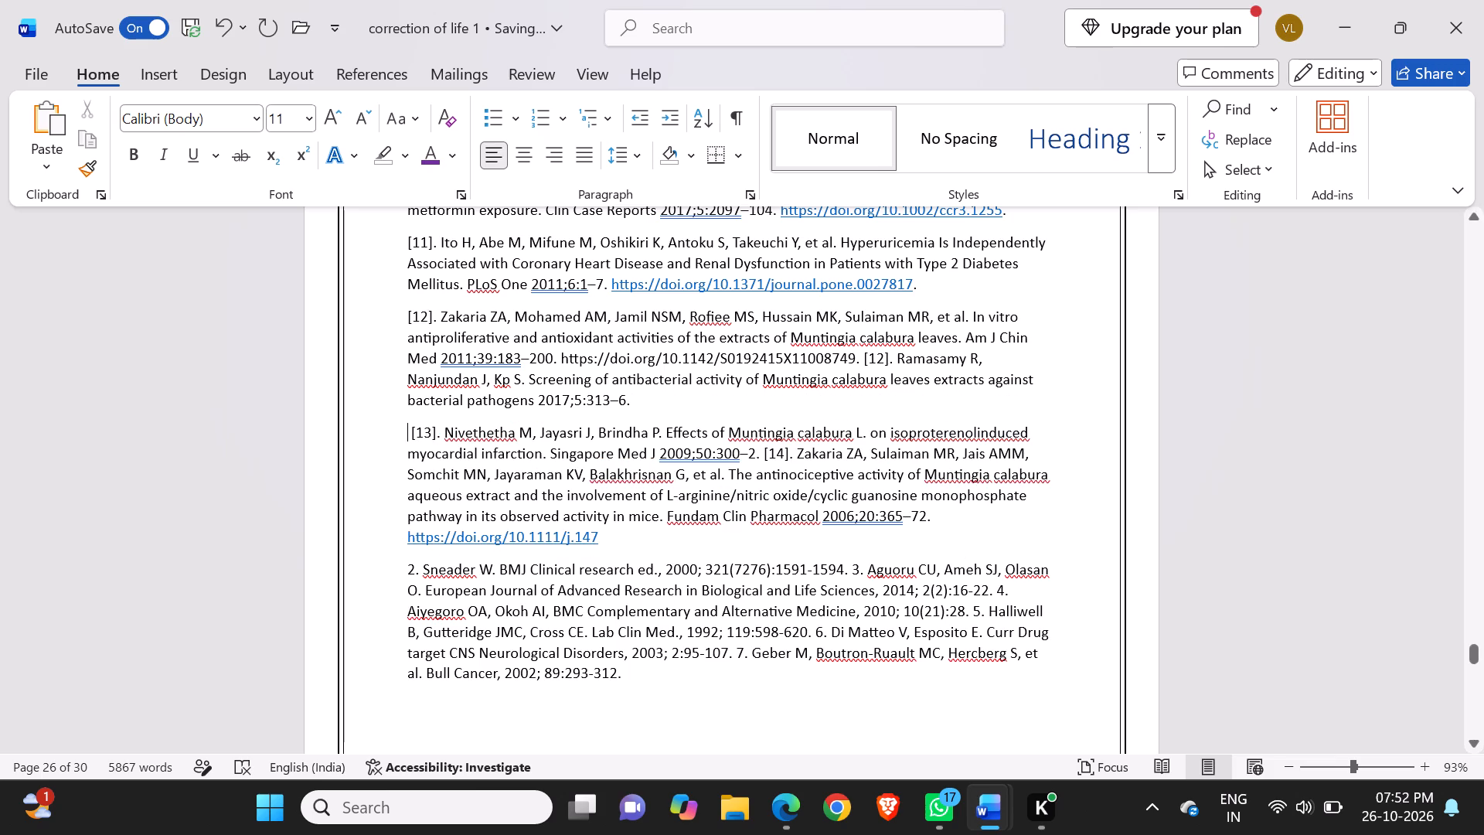
click(759, 456)
key(Return)
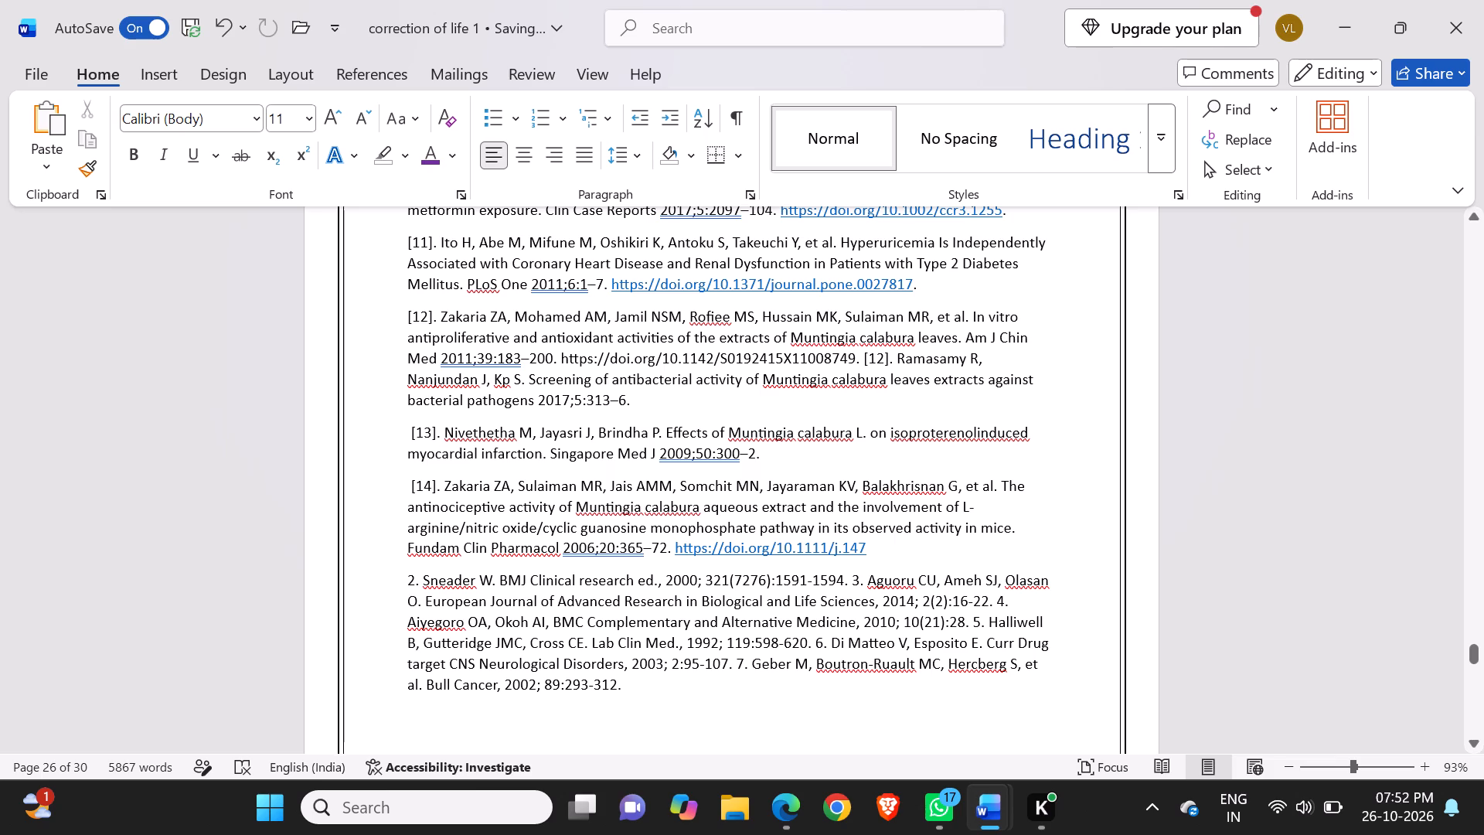
Cut the unbracketed reference paragraph from "2. Sneader" through the Geber entry and delete its leftover "312.".
scroll(406, 579, up, 2)
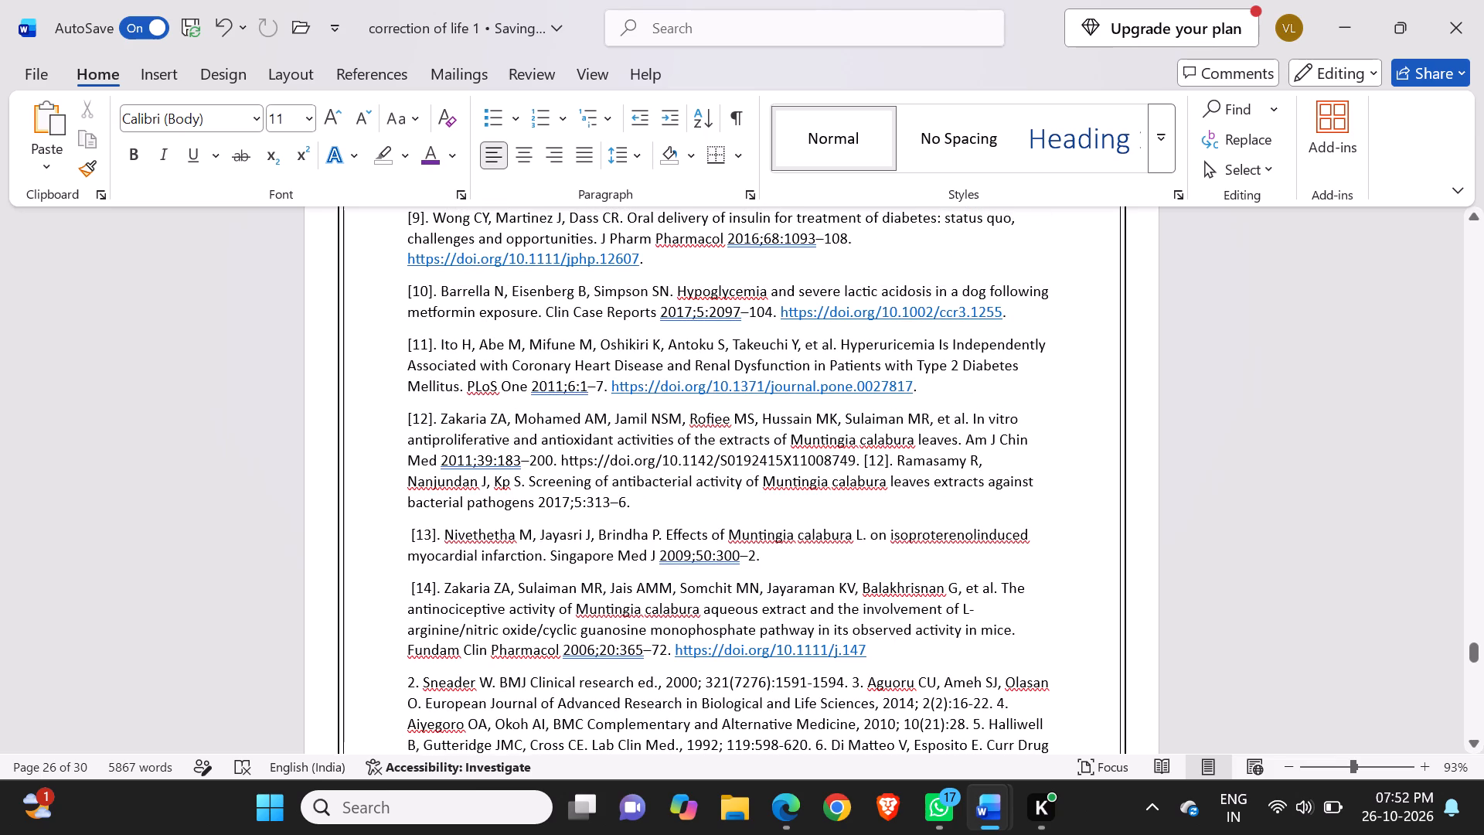
scroll(407, 579, down, 2)
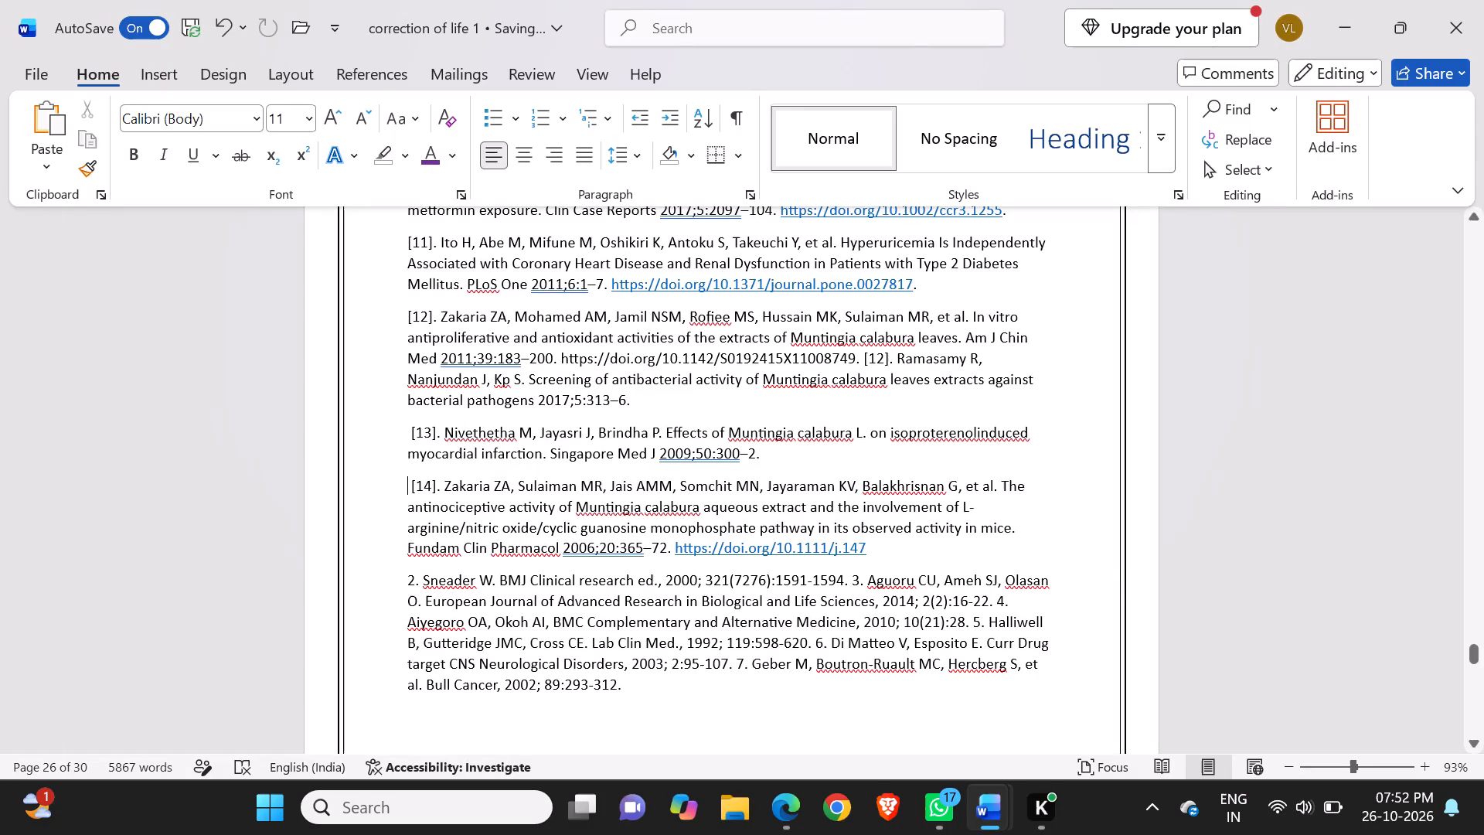
drag(407, 590, 597, 697)
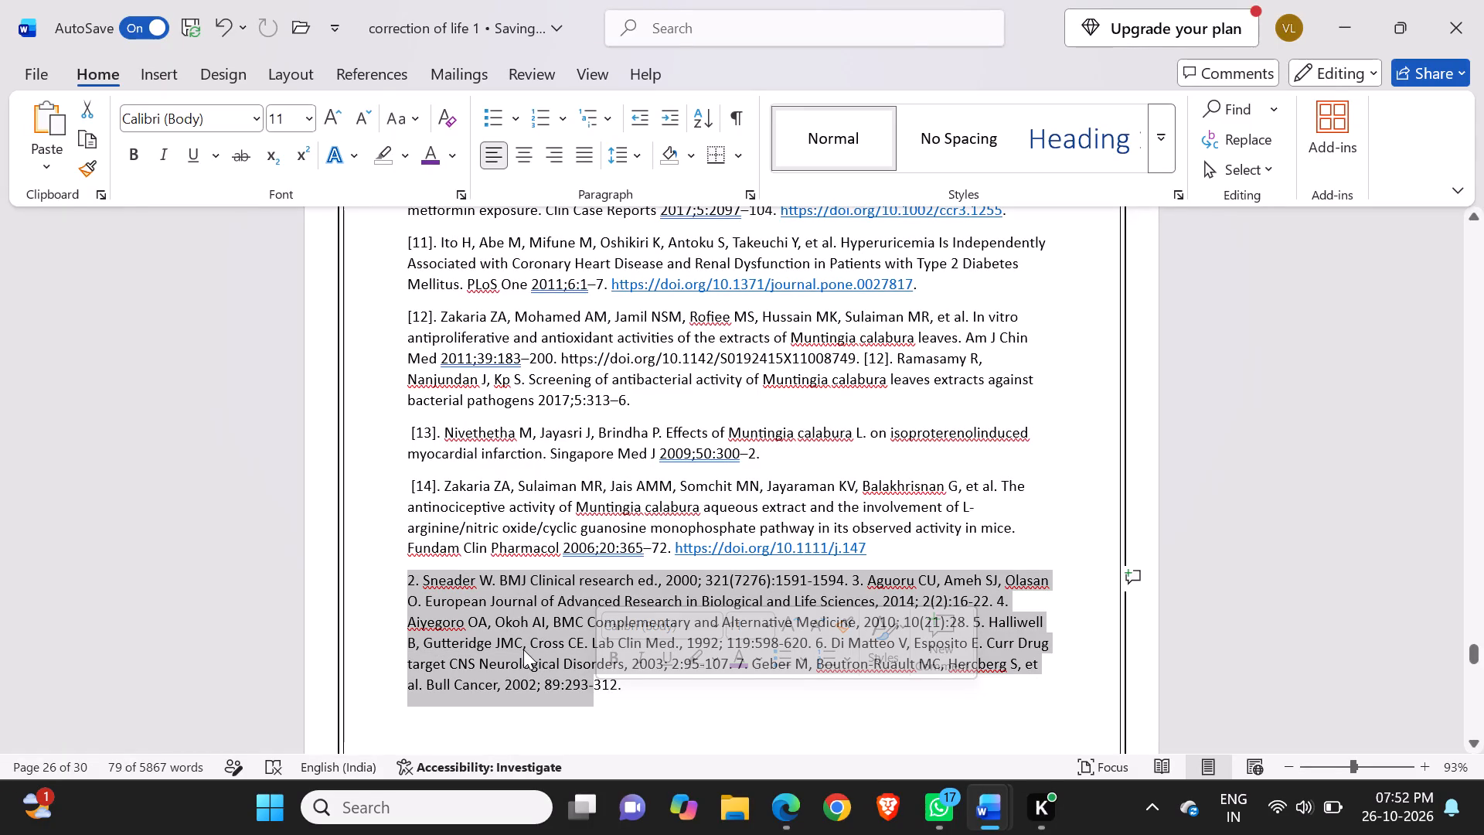
right_click(523, 649)
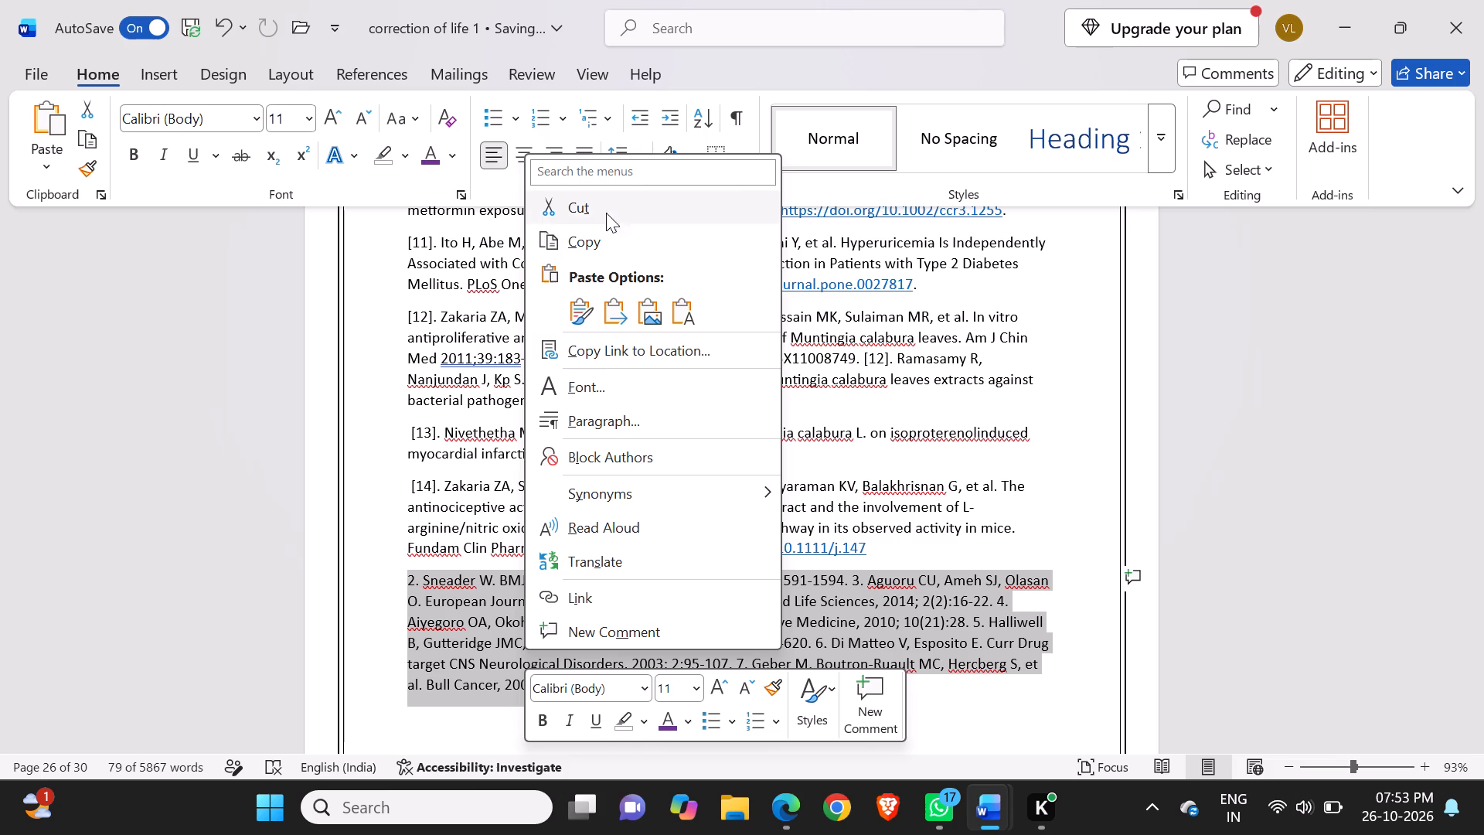
click(606, 211)
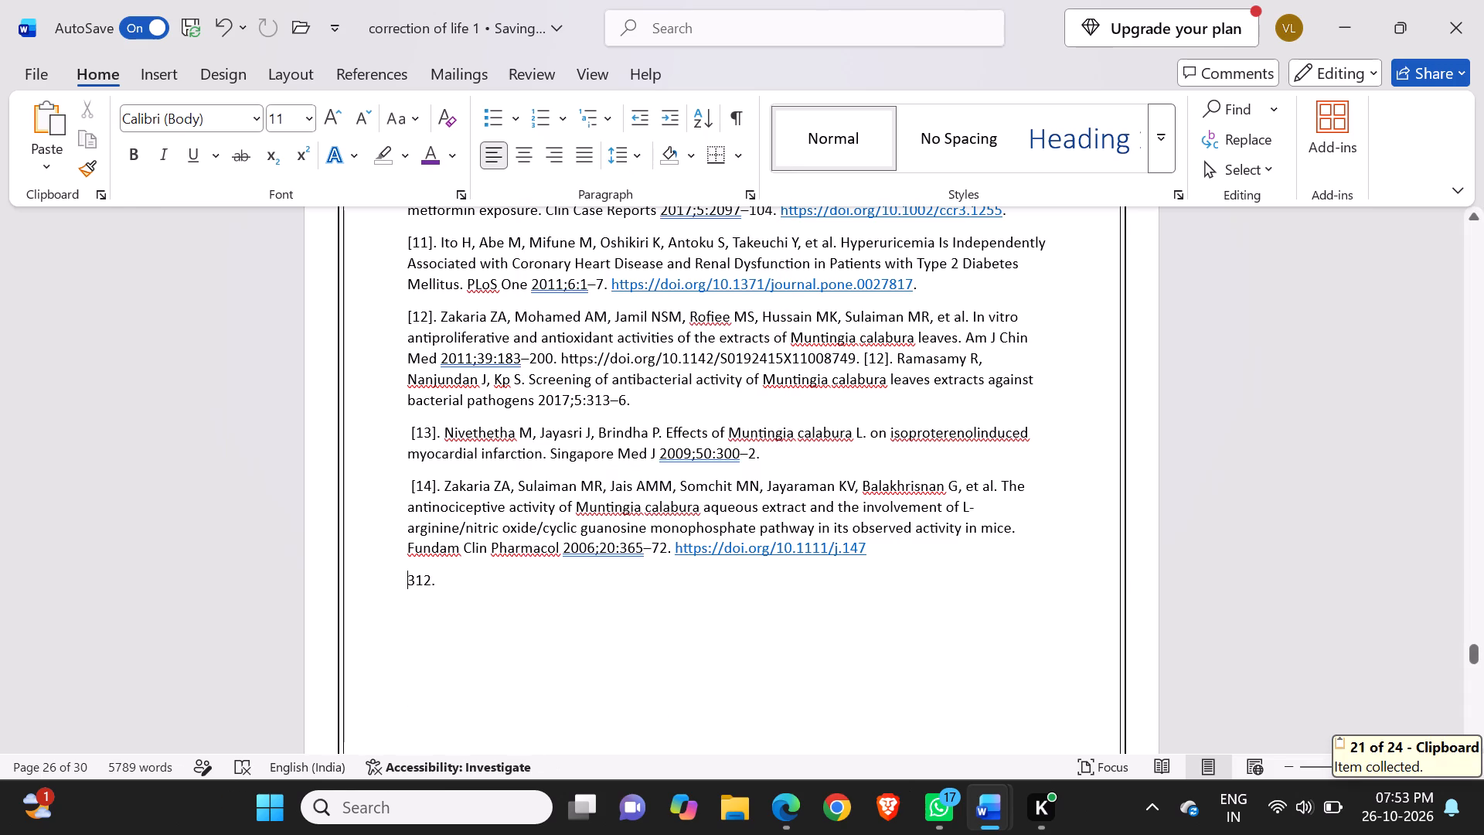
click(614, 564)
click(571, 591)
key(BackSpace)
key(BackSpace)
key(BackSpace)
key(BackSpace)
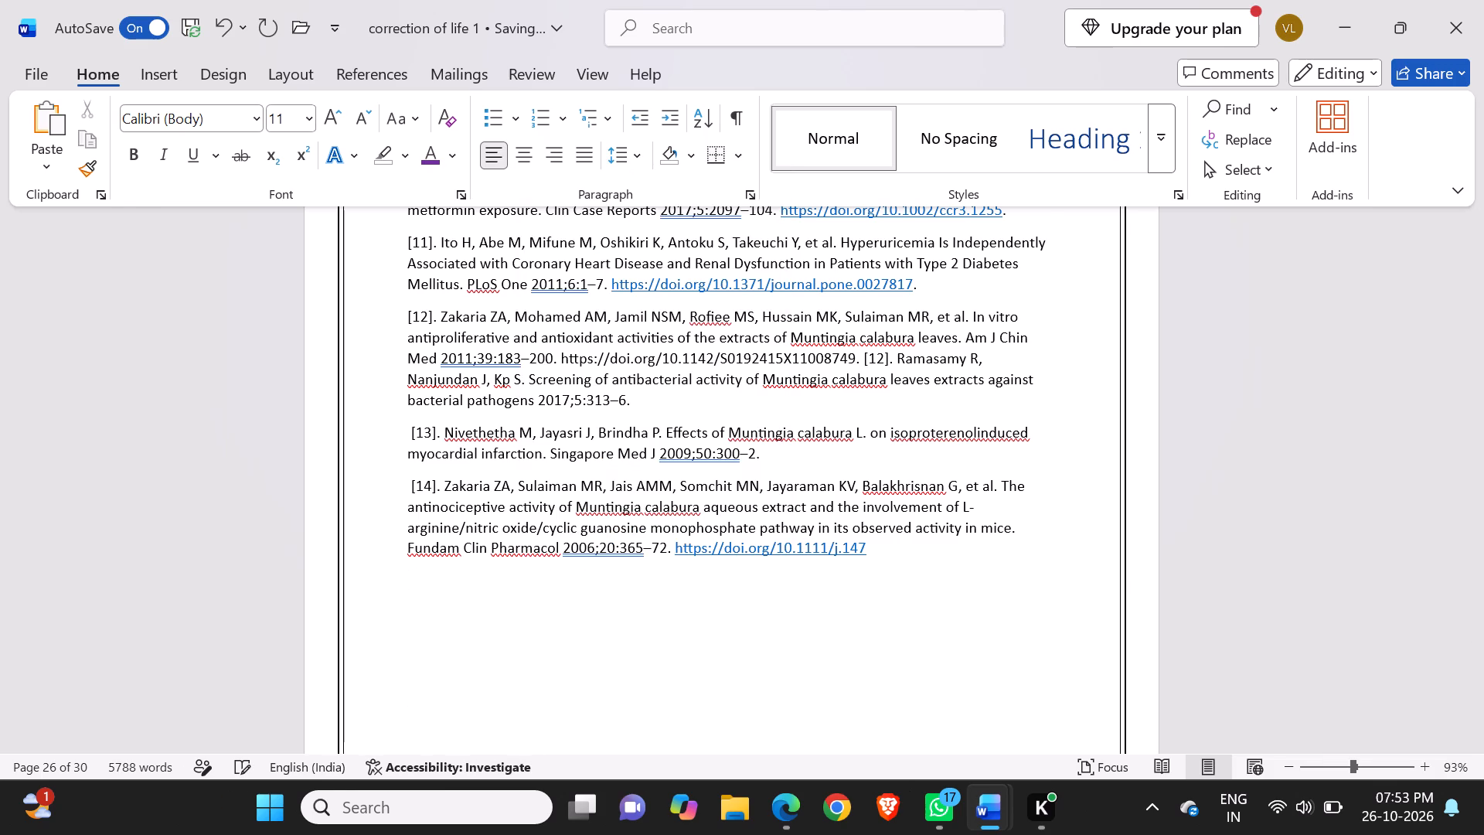
Remove the blank page before reference [6] so it starts on the page directly after reference 5.
scroll(570, 591, up, 13)
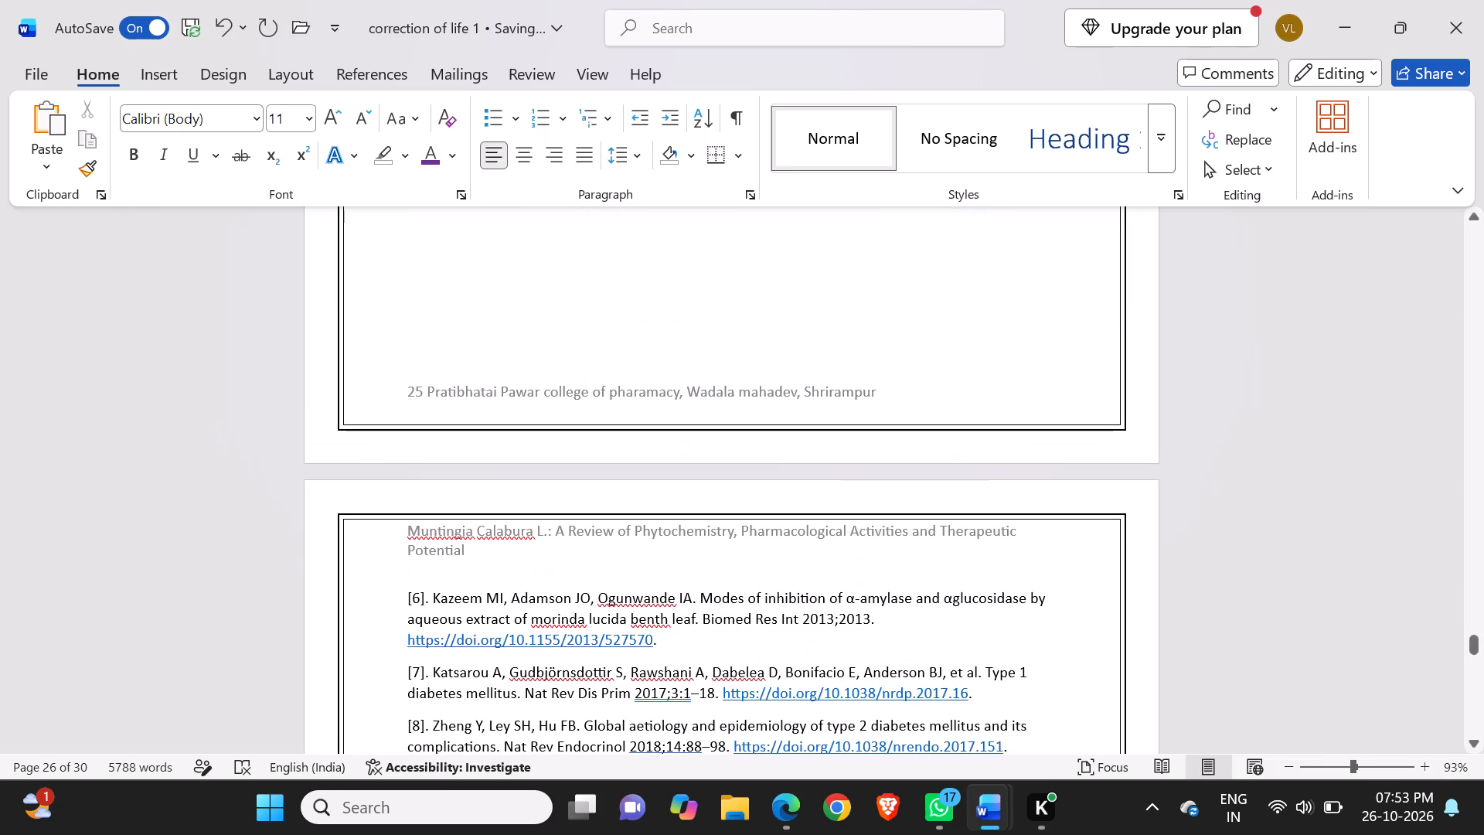
click(399, 607)
key(BackSpace)
scroll(399, 607, up, 5)
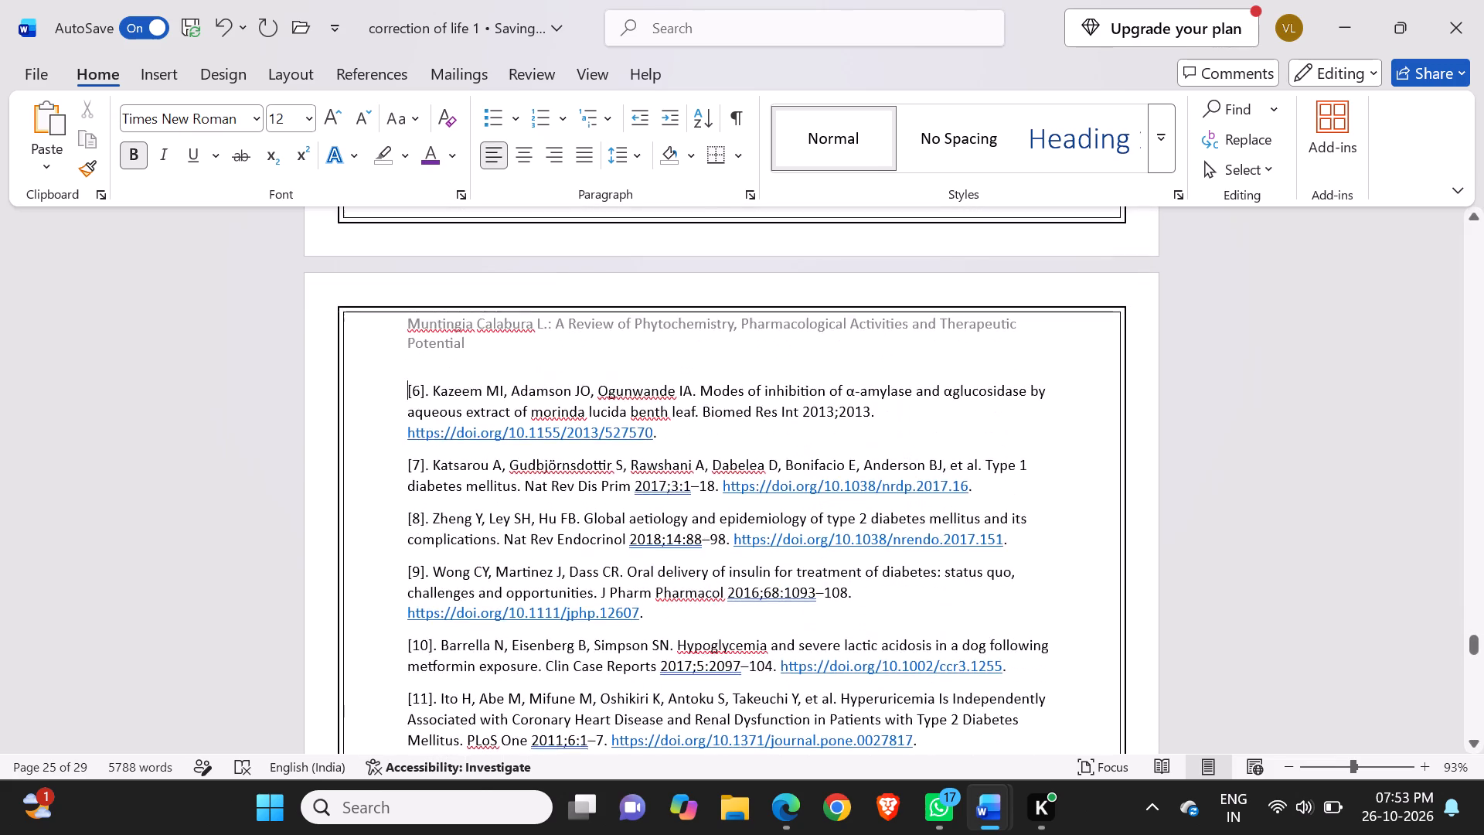
scroll(399, 605, up, 3)
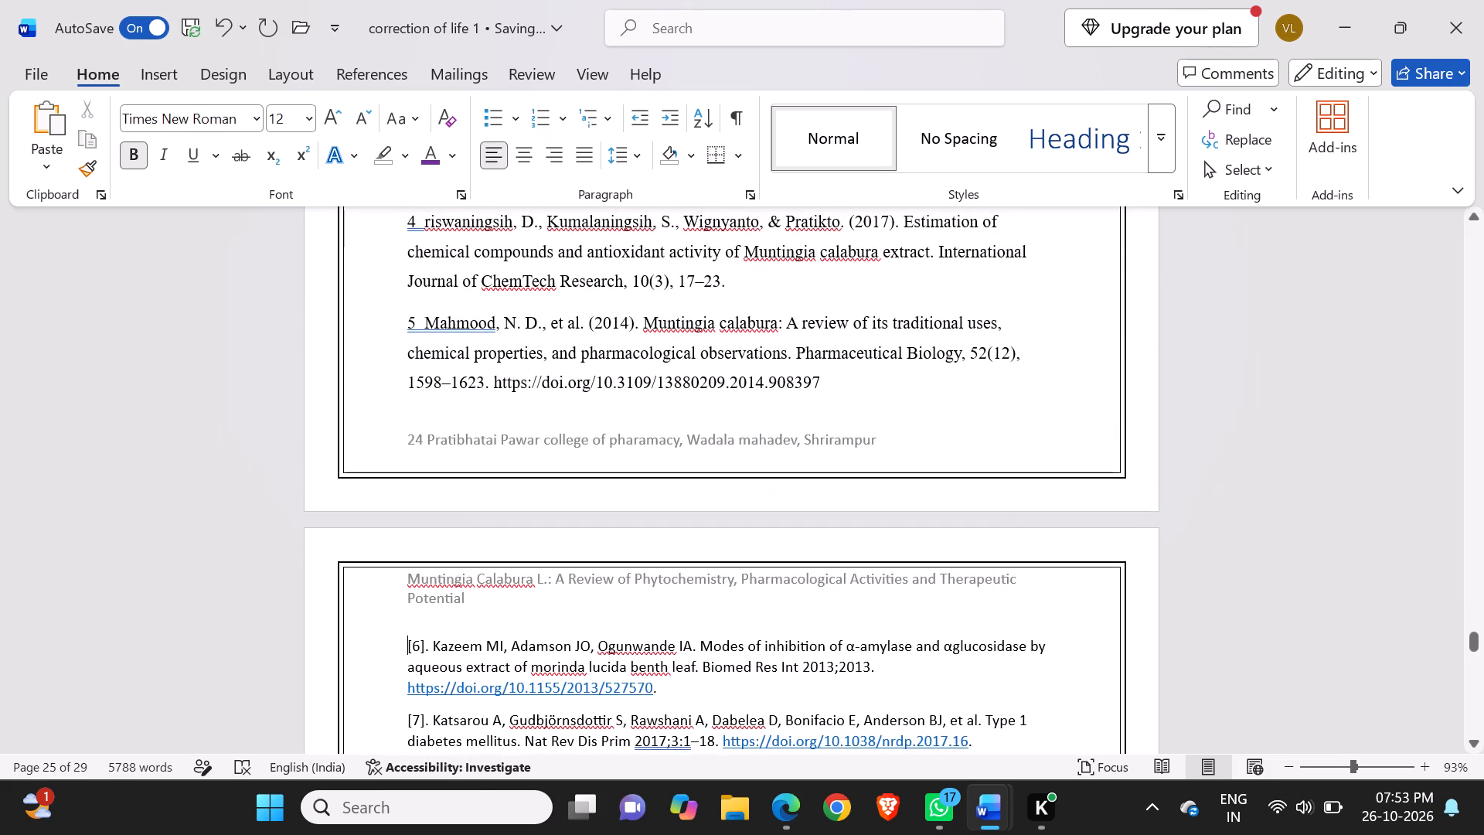
Reduce the citation after "strong tolerance to soil and climate" in the text above Botanical information to [14] by removing 15.
scroll(645, 694, down, 12)
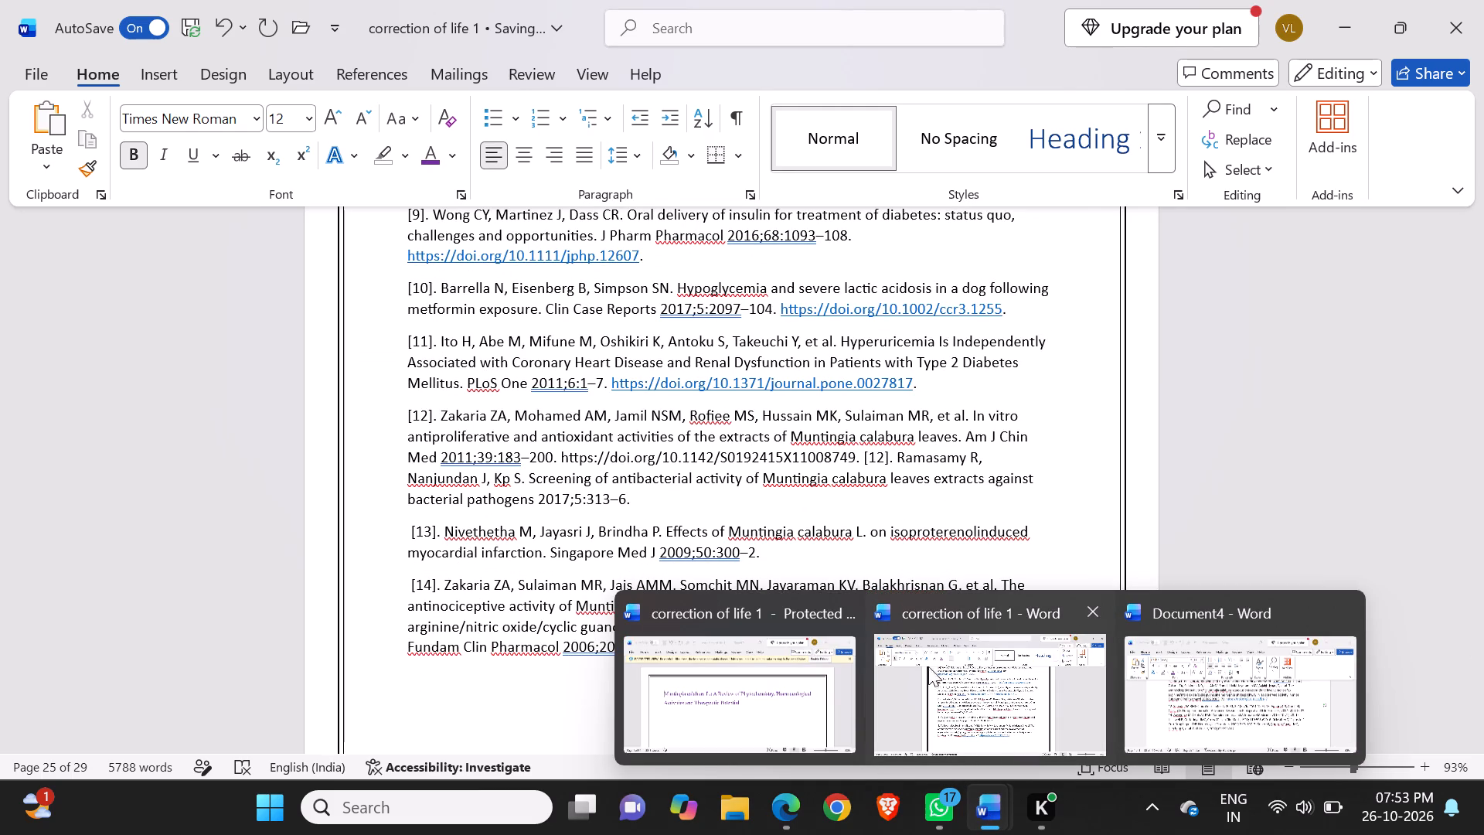
click(1465, 382)
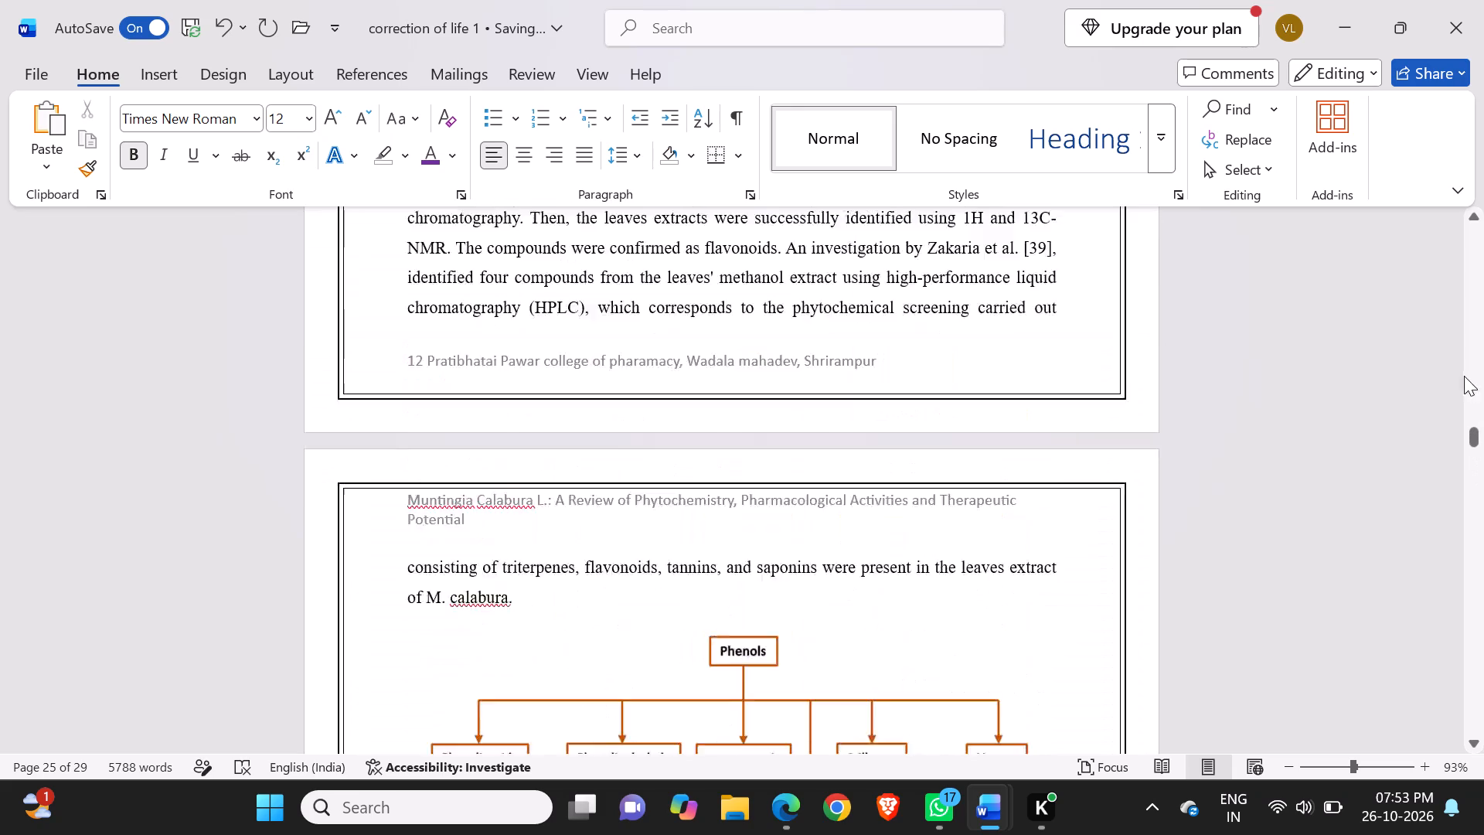
click(1466, 308)
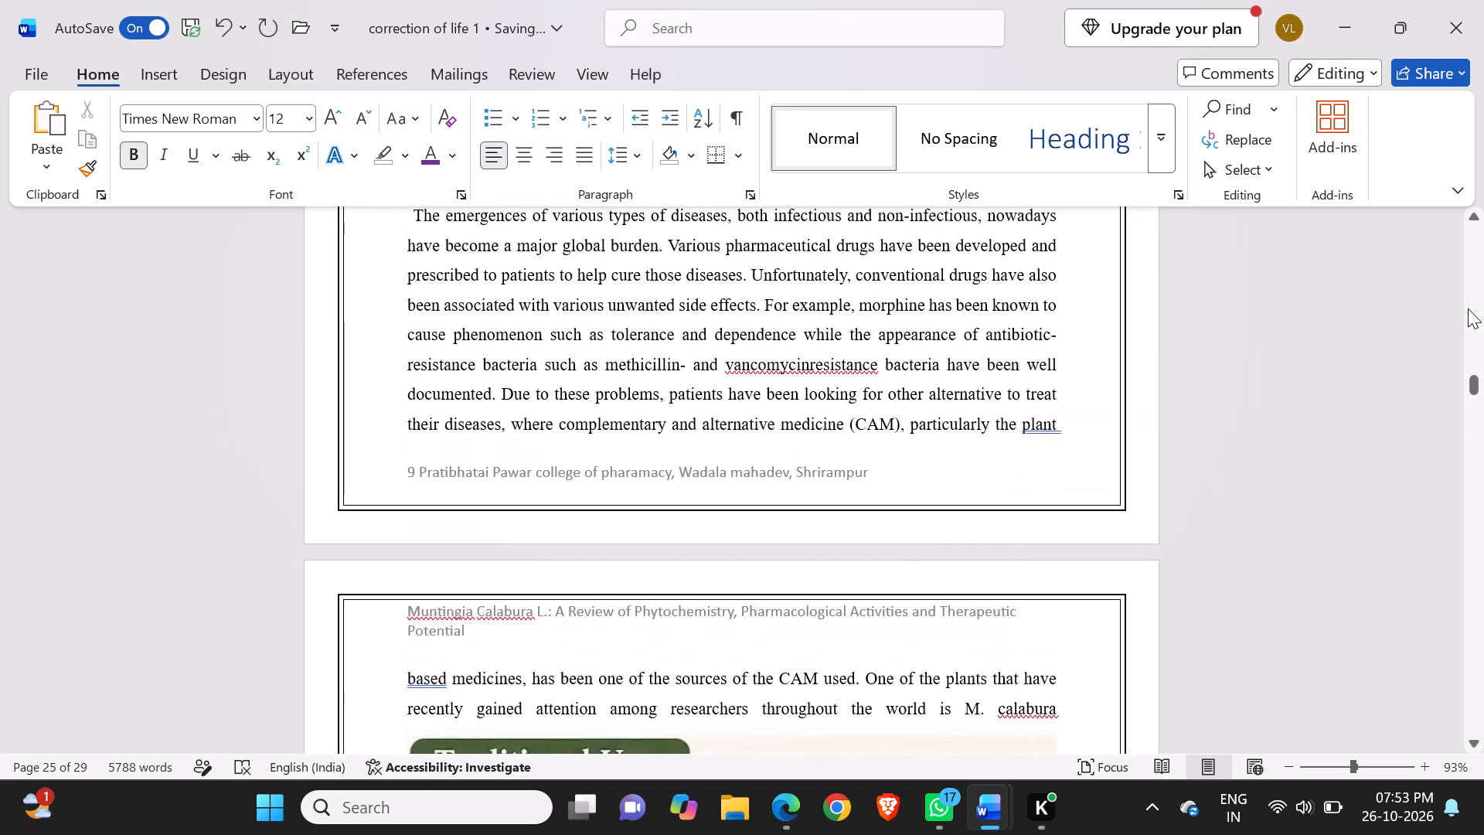
scroll(1468, 308, up, 3)
scroll(1468, 308, down, 2)
scroll(1468, 308, up, 6)
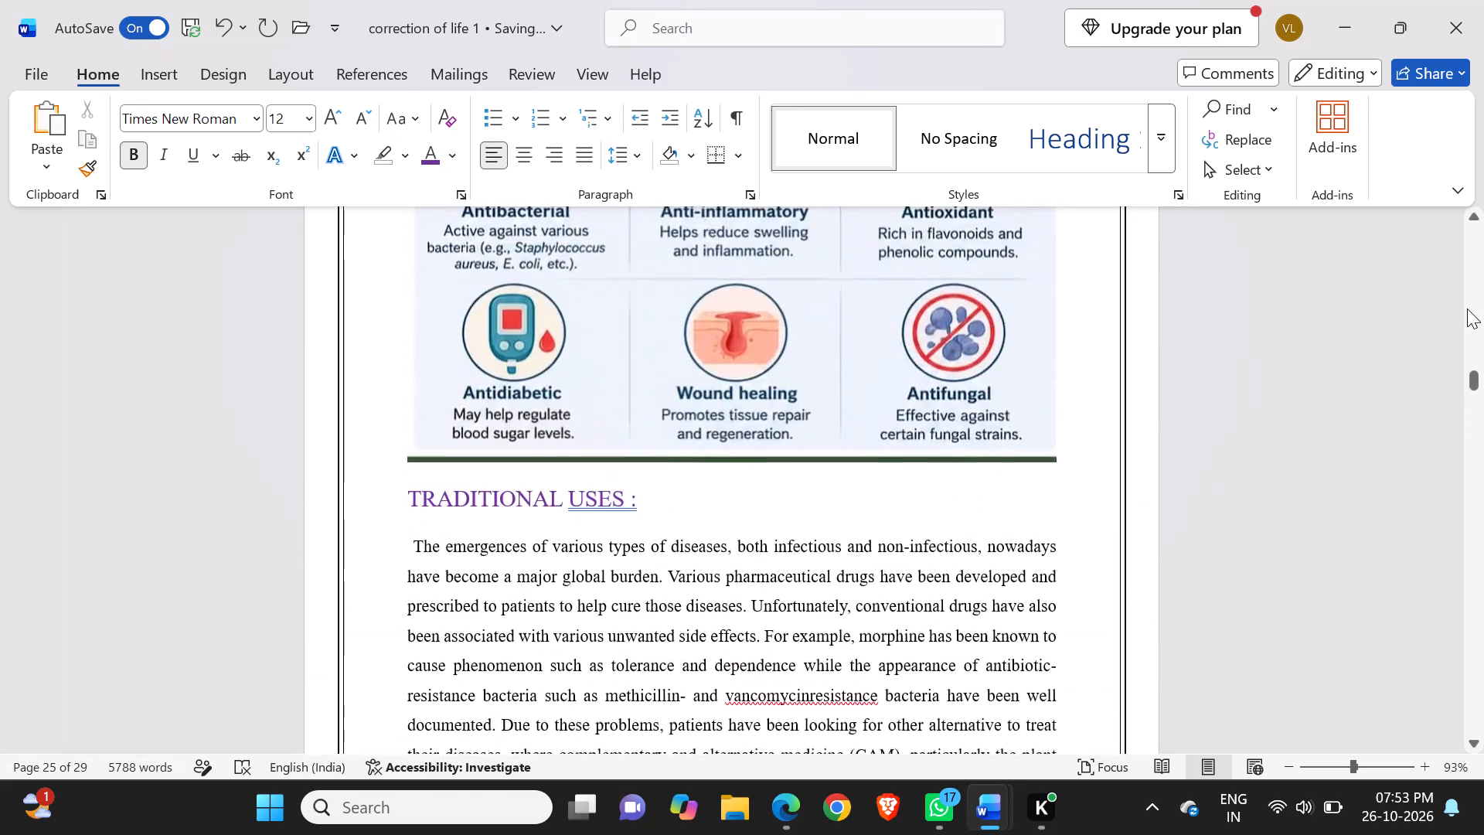
scroll(1467, 308, up, 20)
scroll(1466, 306, up, 5)
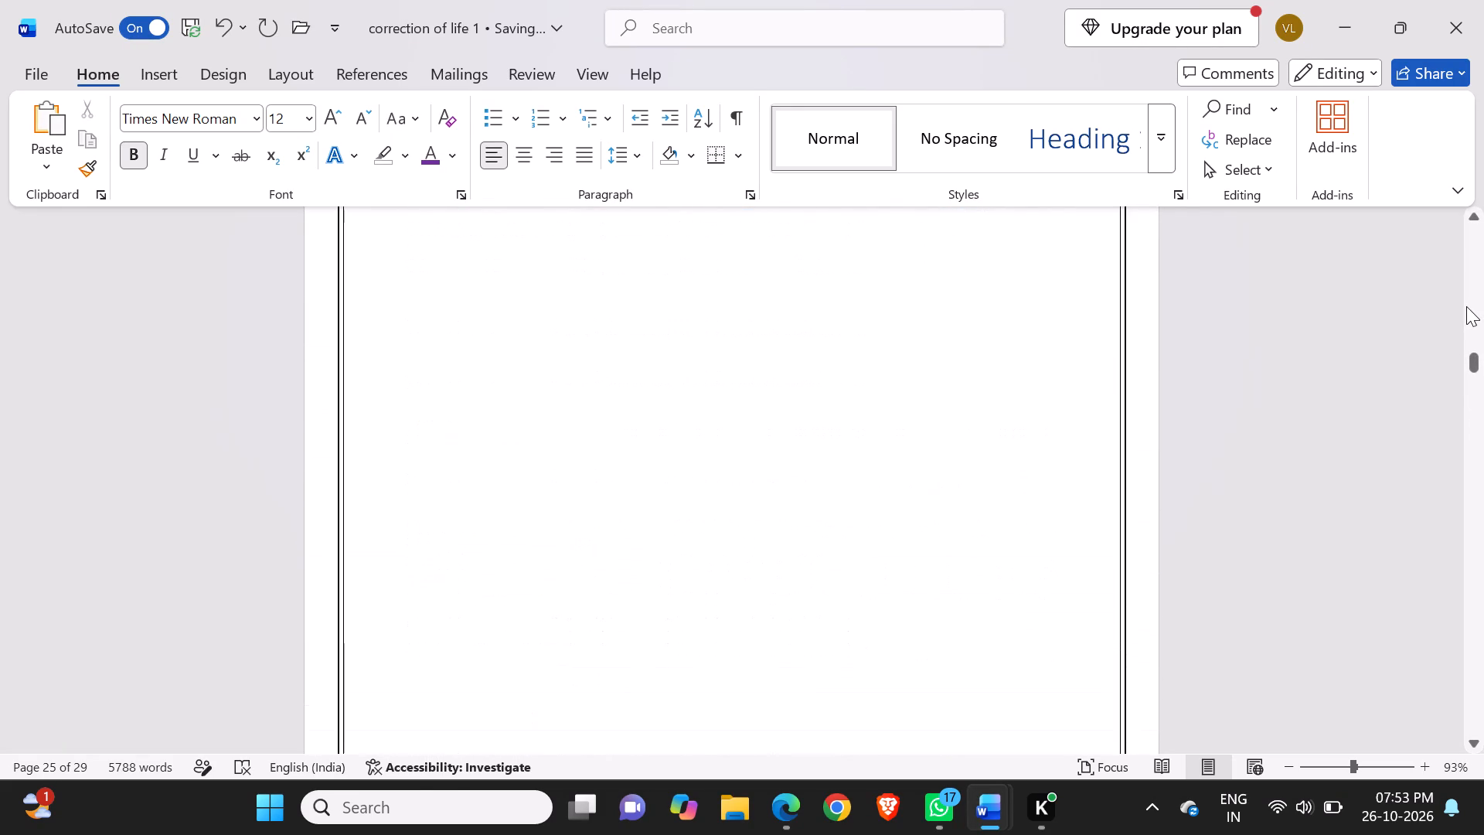
scroll(1466, 306, up, 17)
scroll(1465, 306, up, 5)
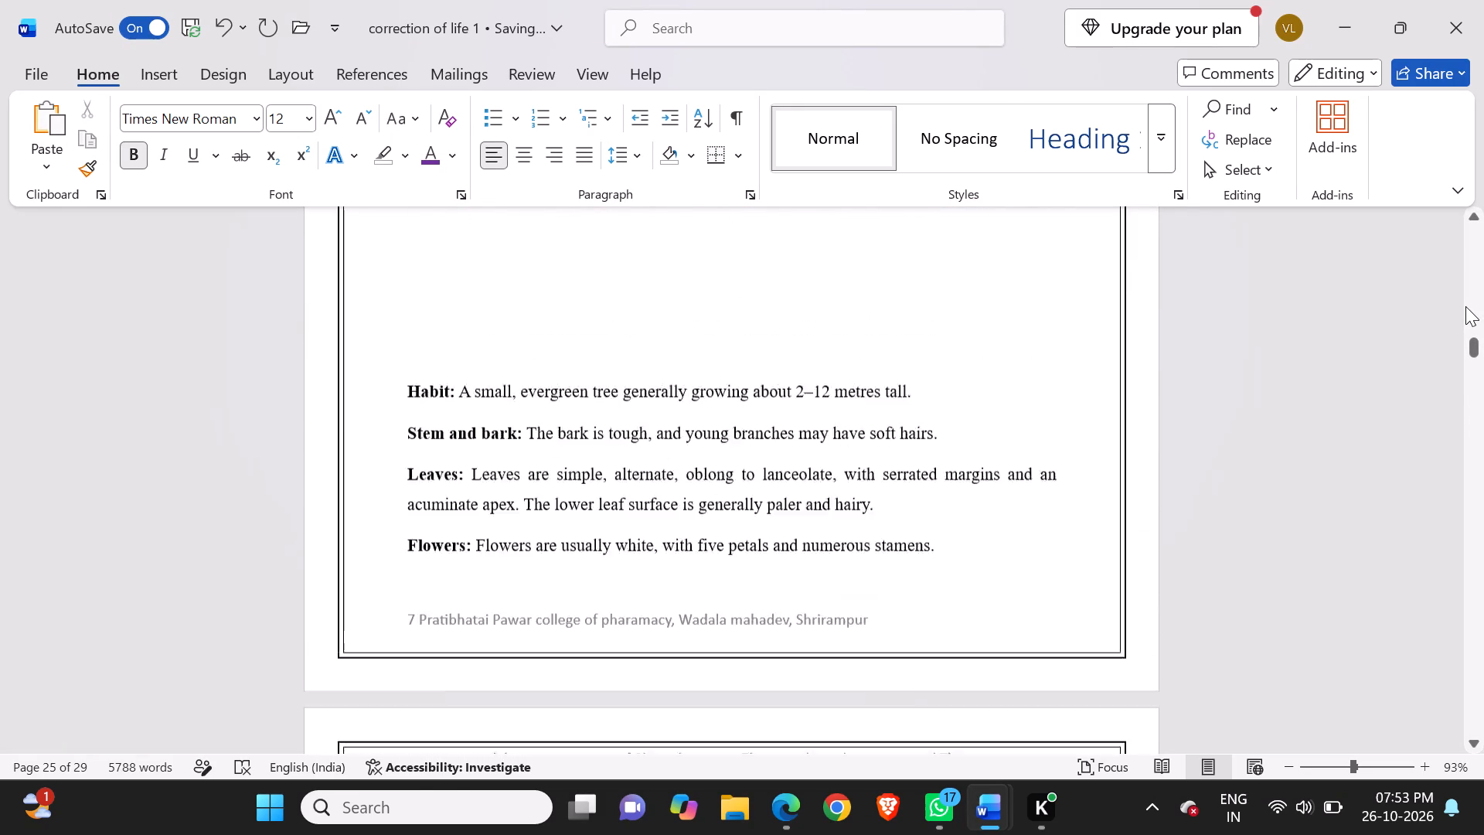
scroll(1465, 306, up, 18)
scroll(1464, 306, up, 5)
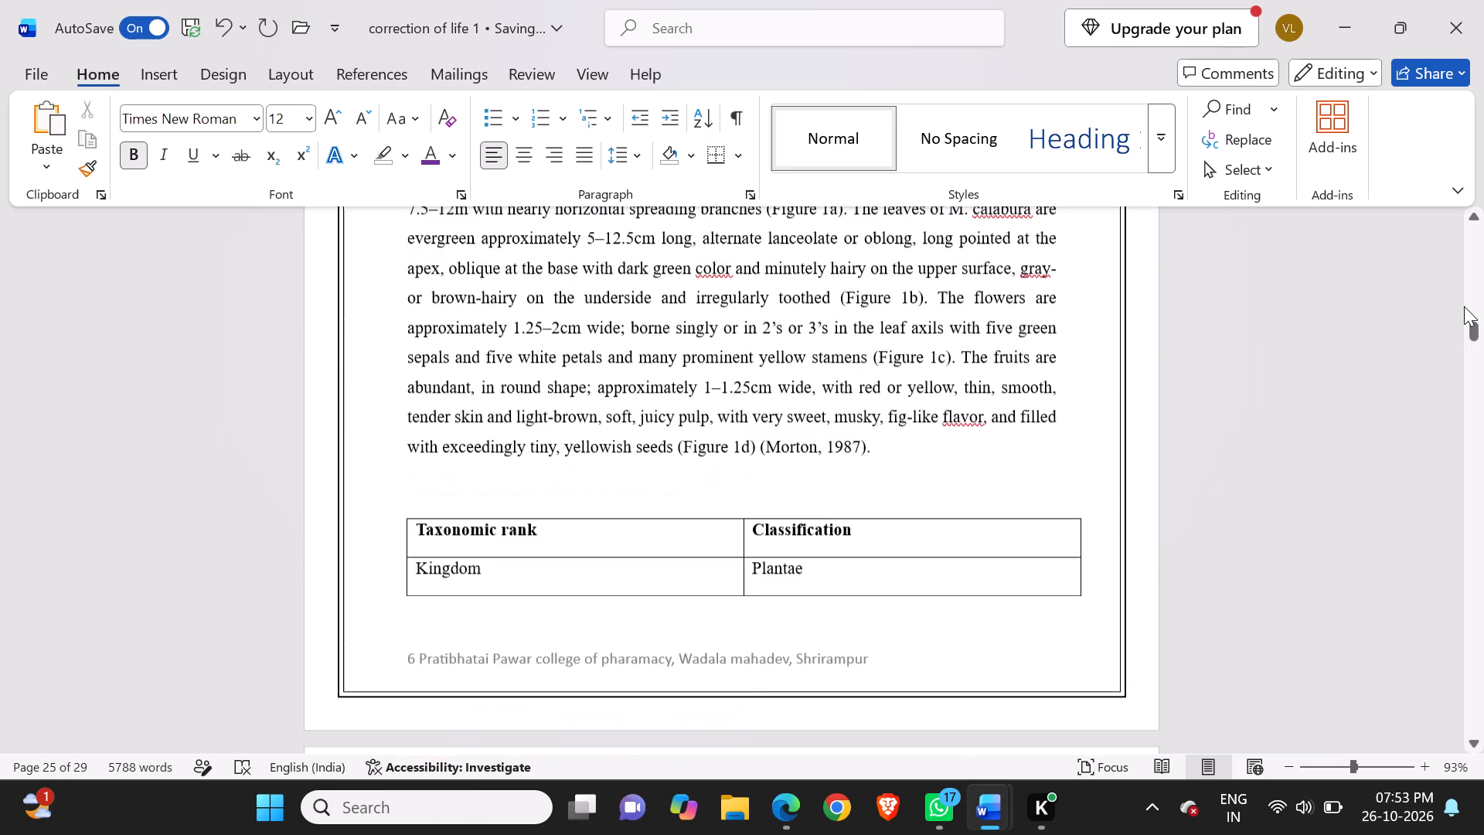
scroll(1464, 306, up, 10)
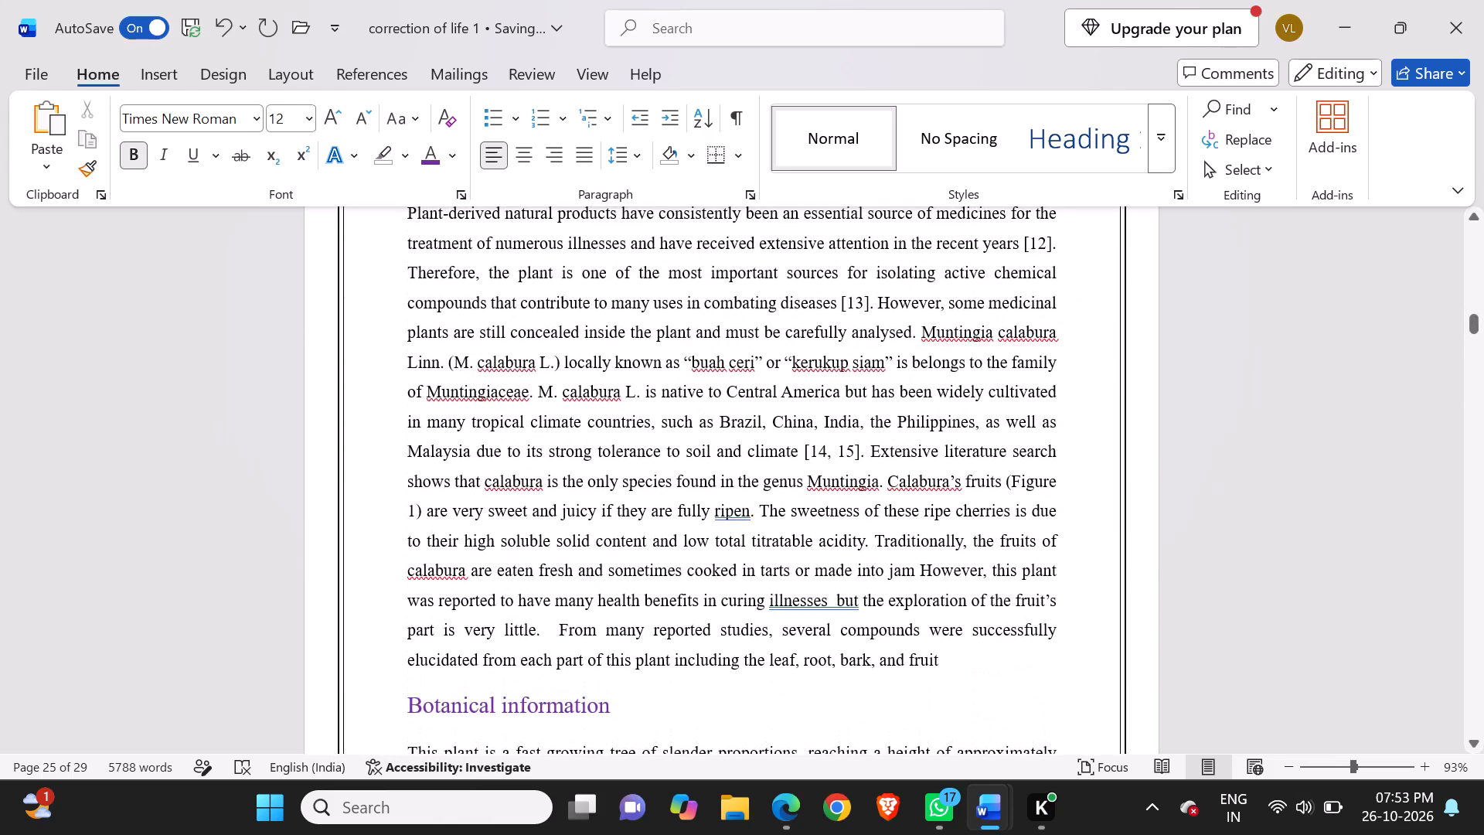
click(856, 455)
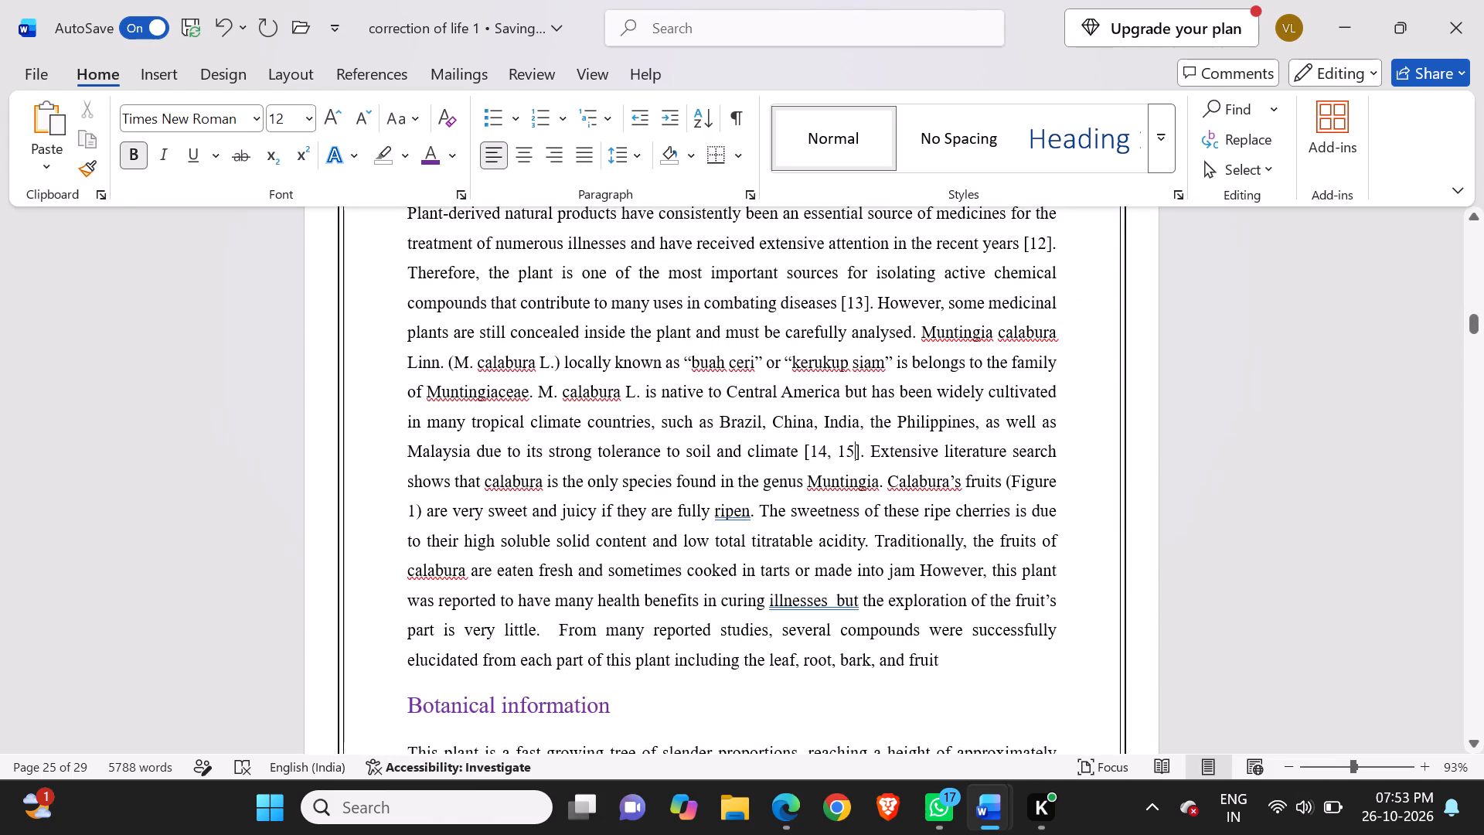
key(BackSpace)
key(BackSpace)
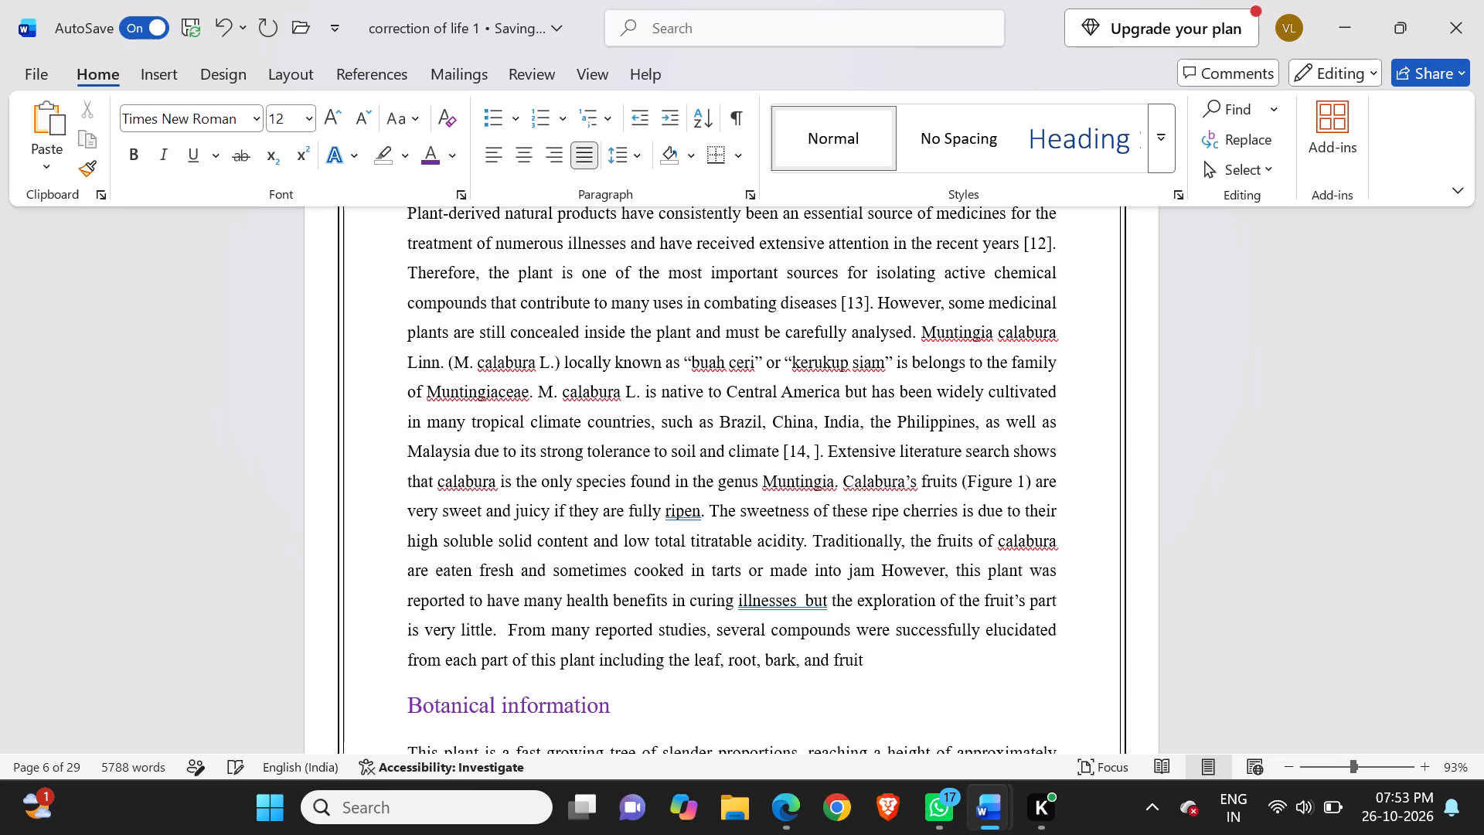
key(BackSpace)
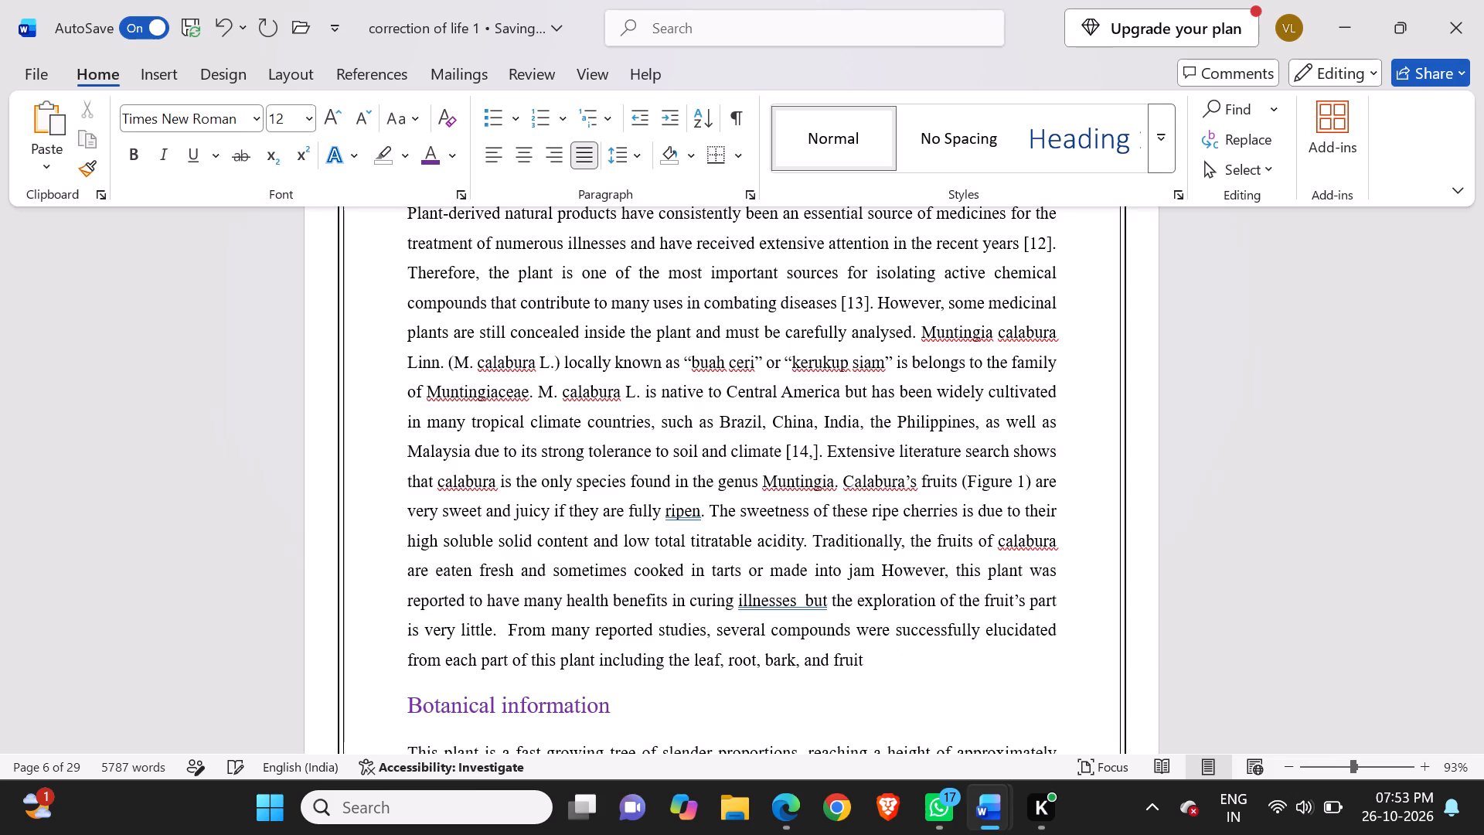
key(BackSpace)
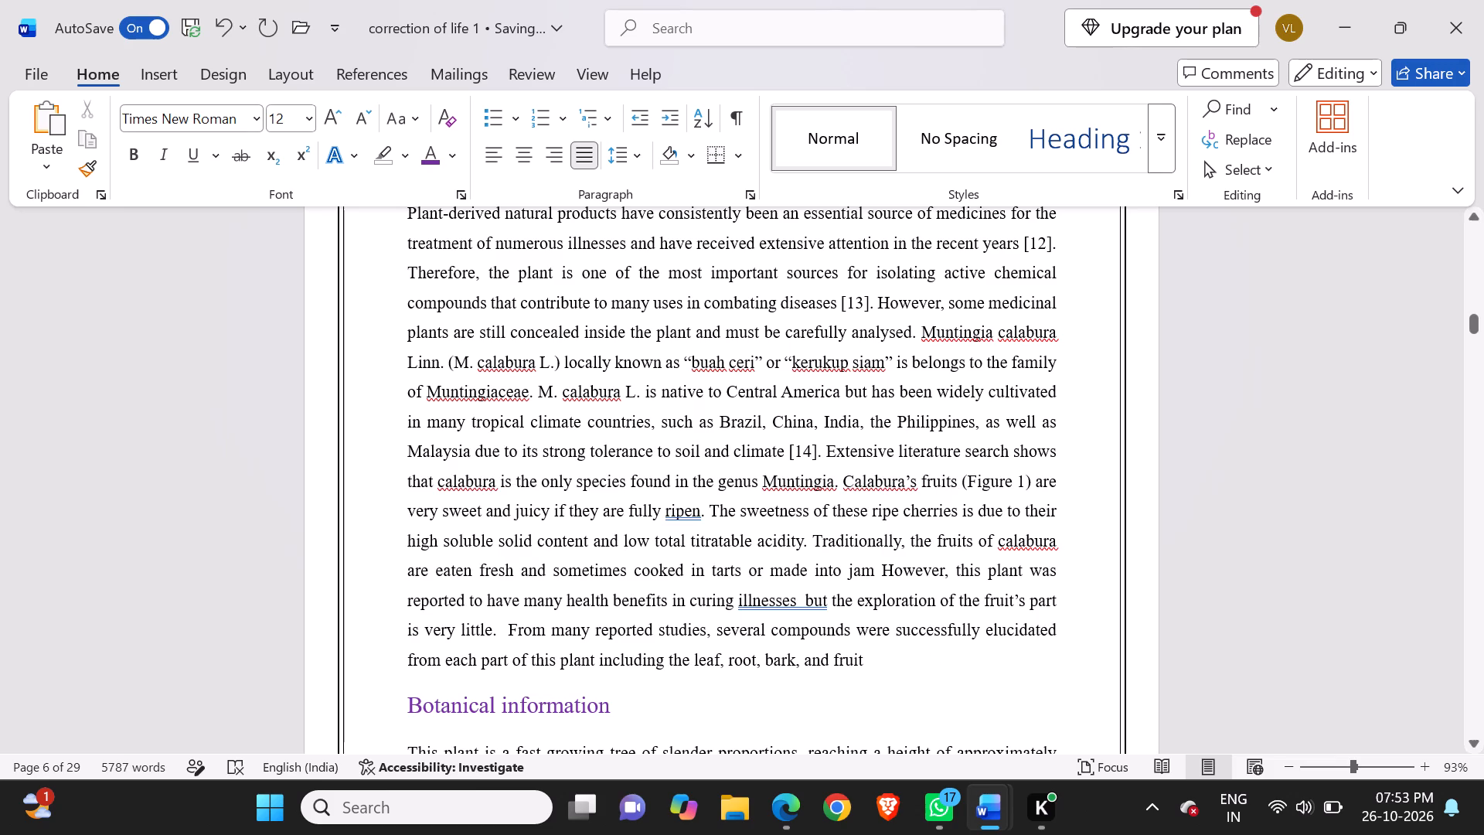
Review the end of the paragraph before Botanical information and that section's description for the next place needing a citation correction.
scroll(856, 456, down, 3)
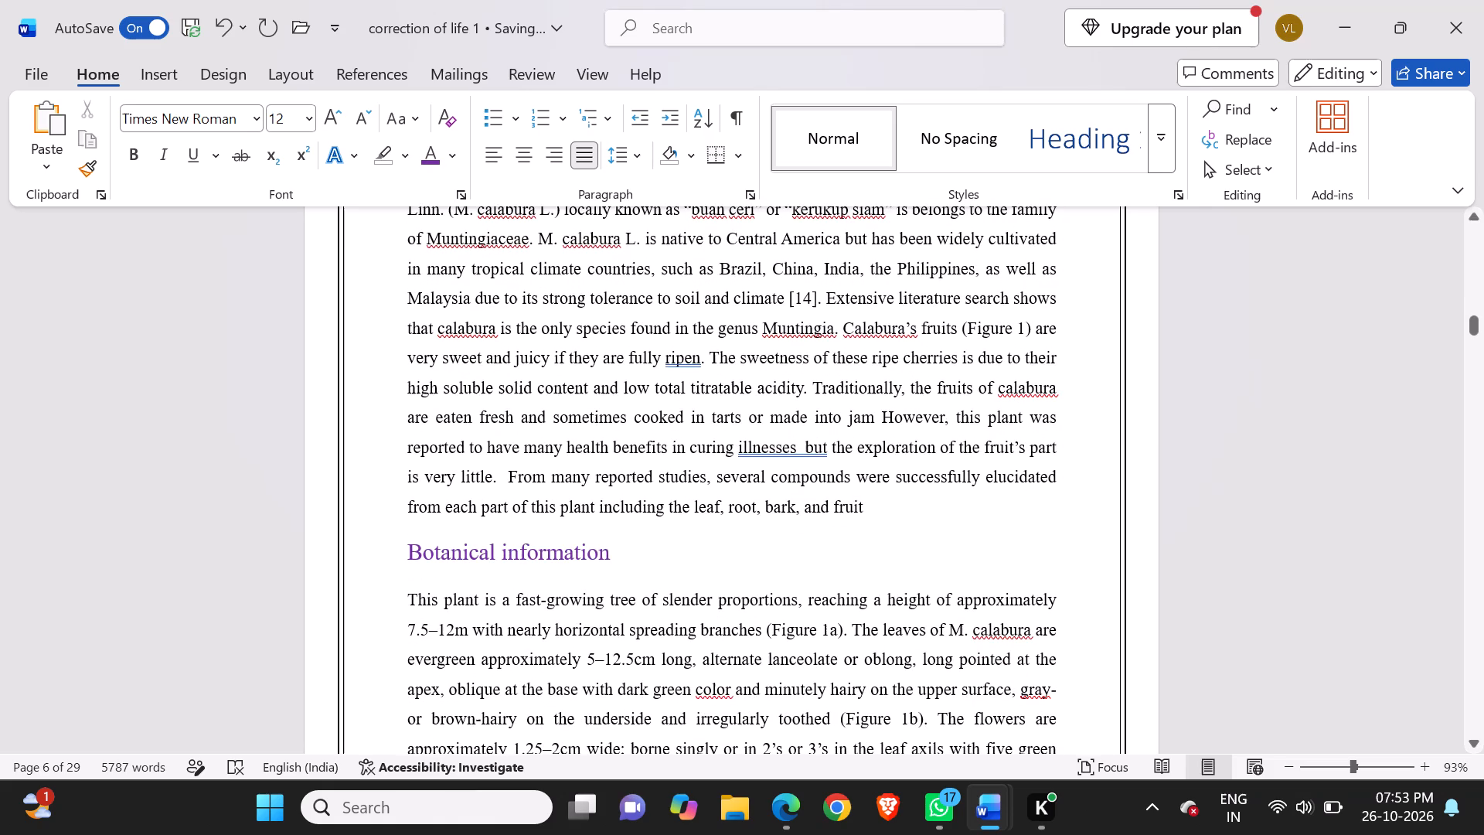
scroll(856, 456, down, 3)
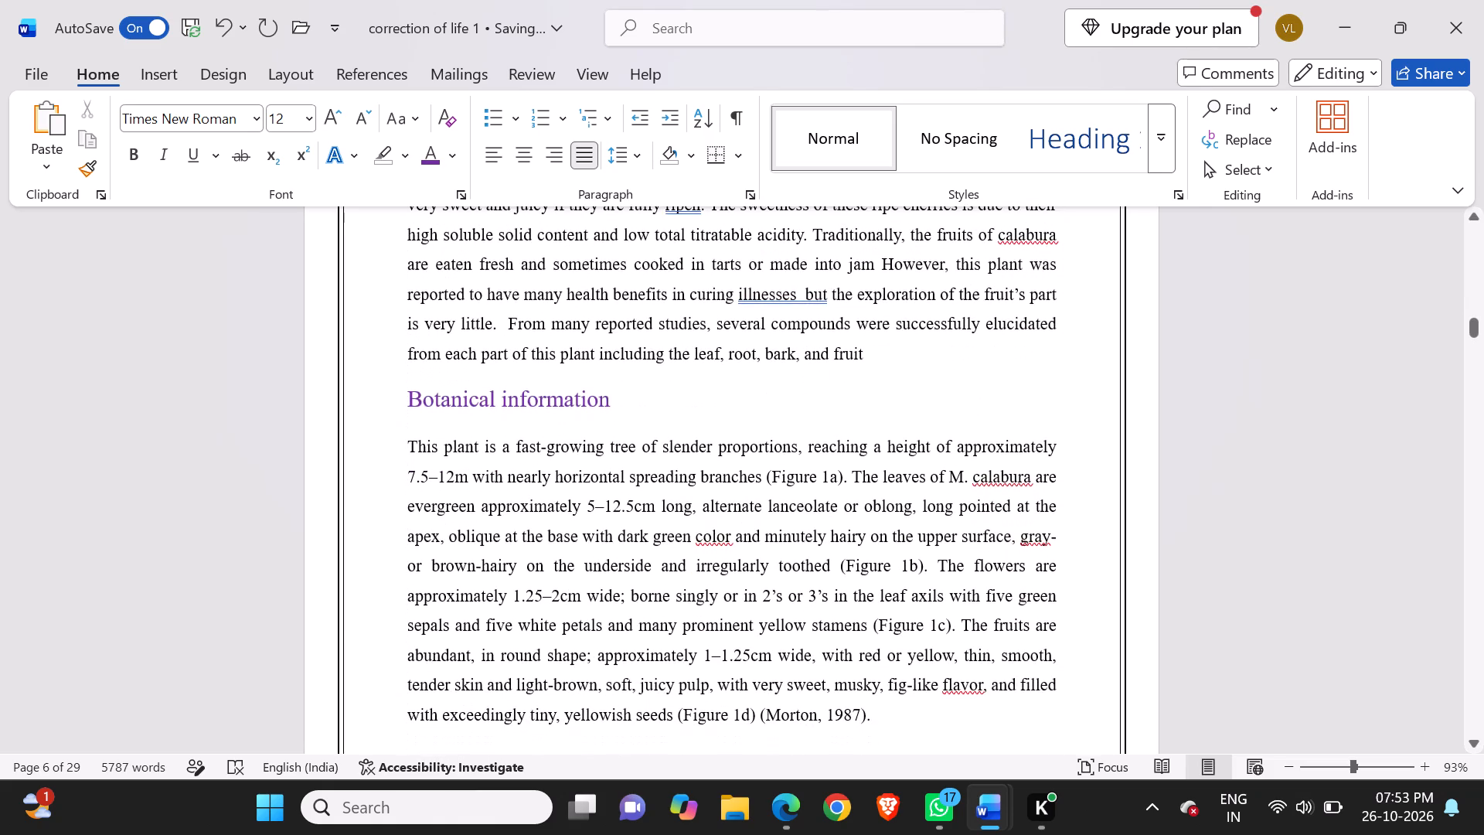
click(888, 361)
scroll(888, 361, up, 4)
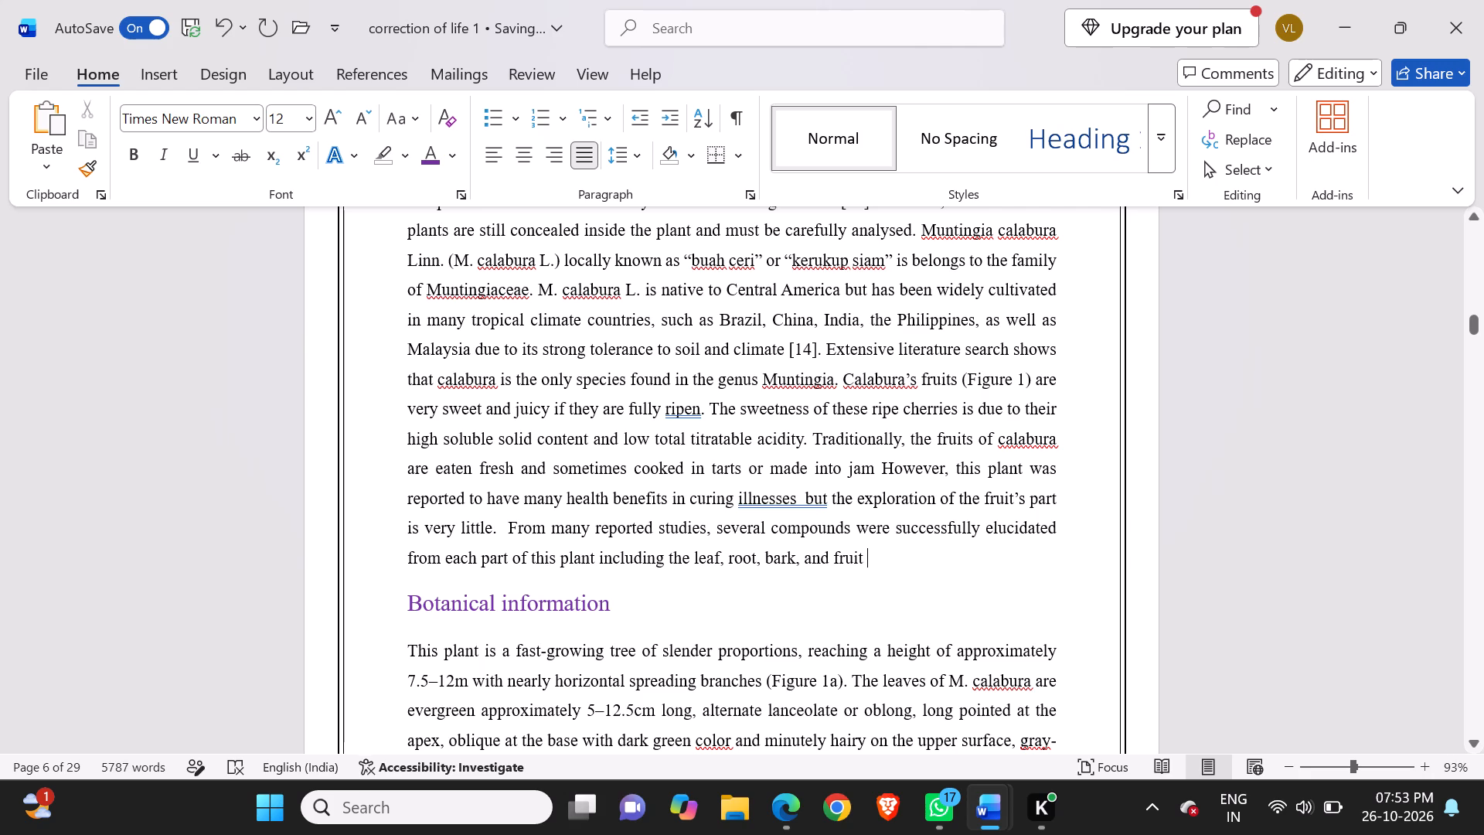
scroll(880, 525, down, 4)
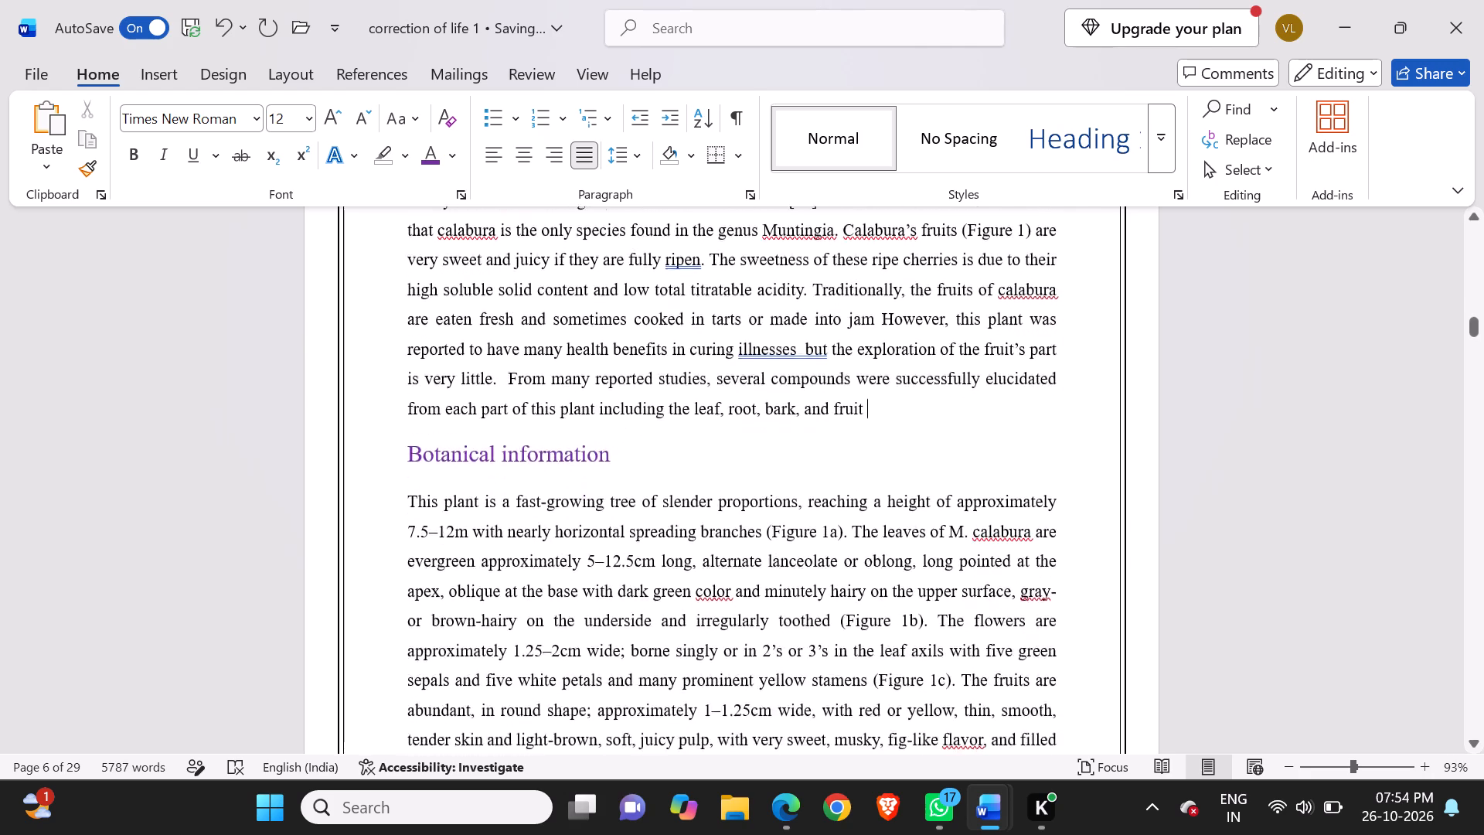
scroll(877, 532, down, 2)
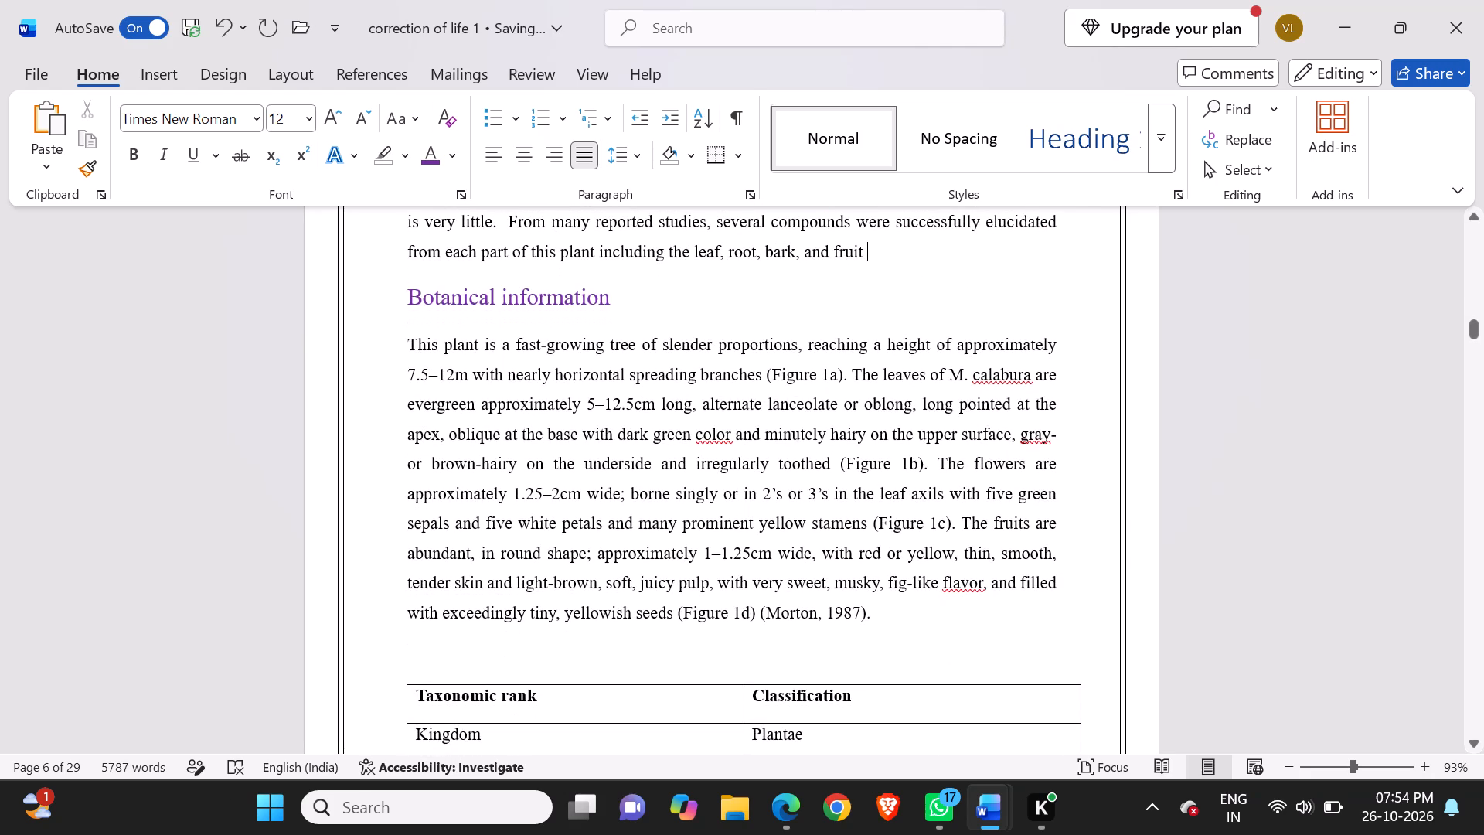
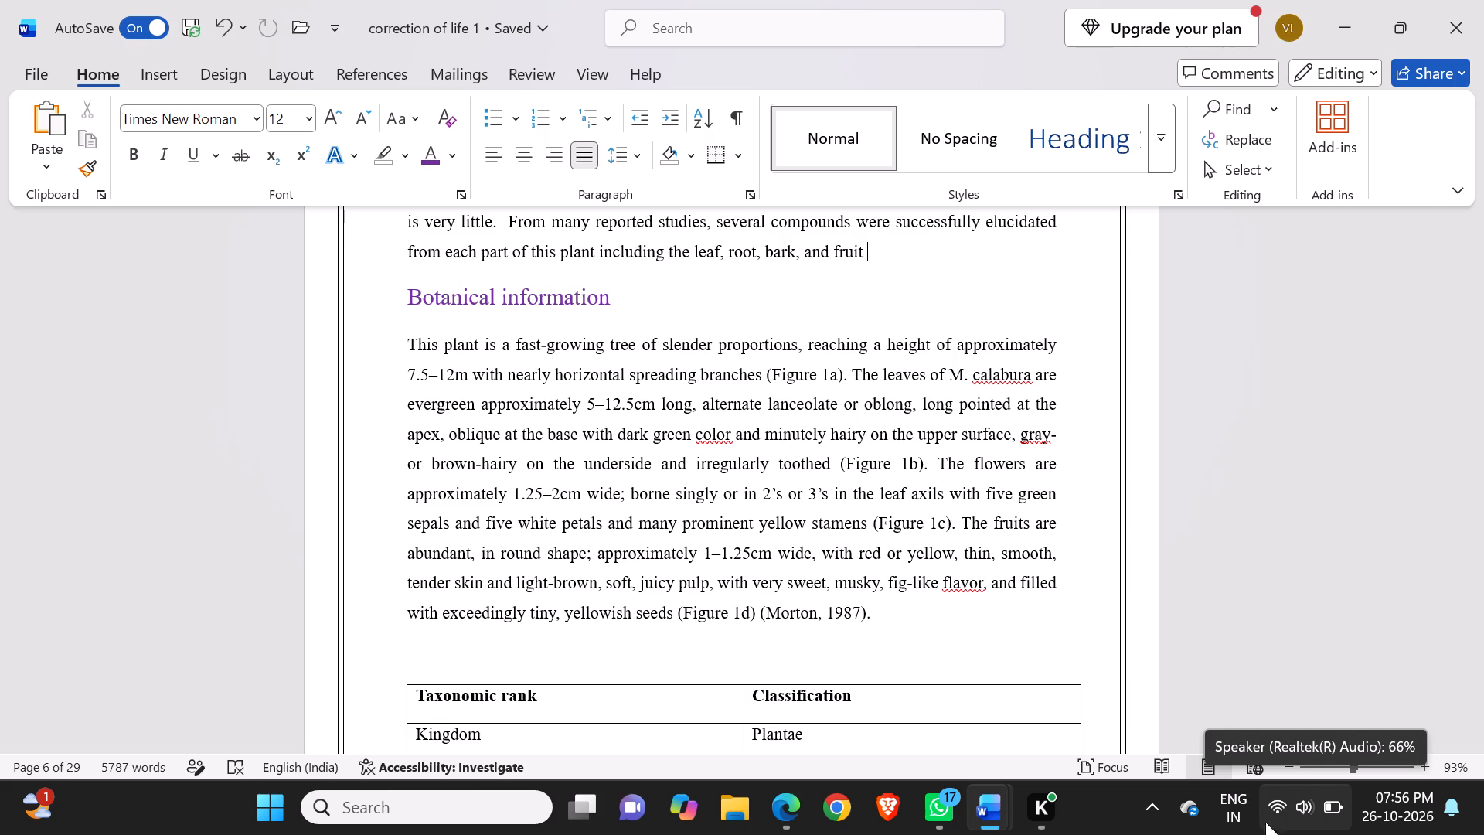
End the paragraph above Botanical information with a full stop directly after "bark, and fruit", removing the stray space.
scroll(1027, 446, up, 10)
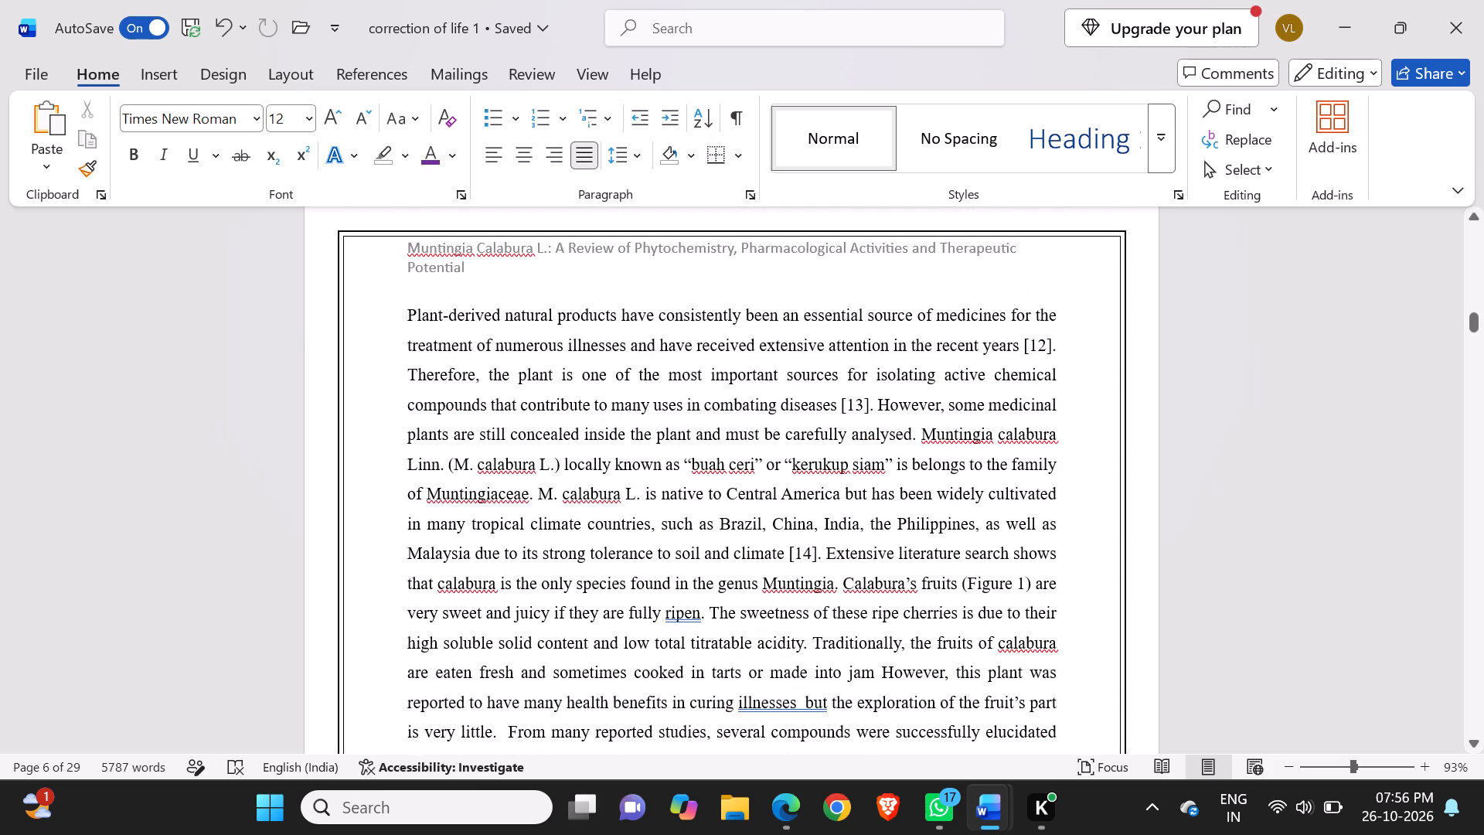
scroll(1063, 409, up, 5)
scroll(1074, 406, down, 2)
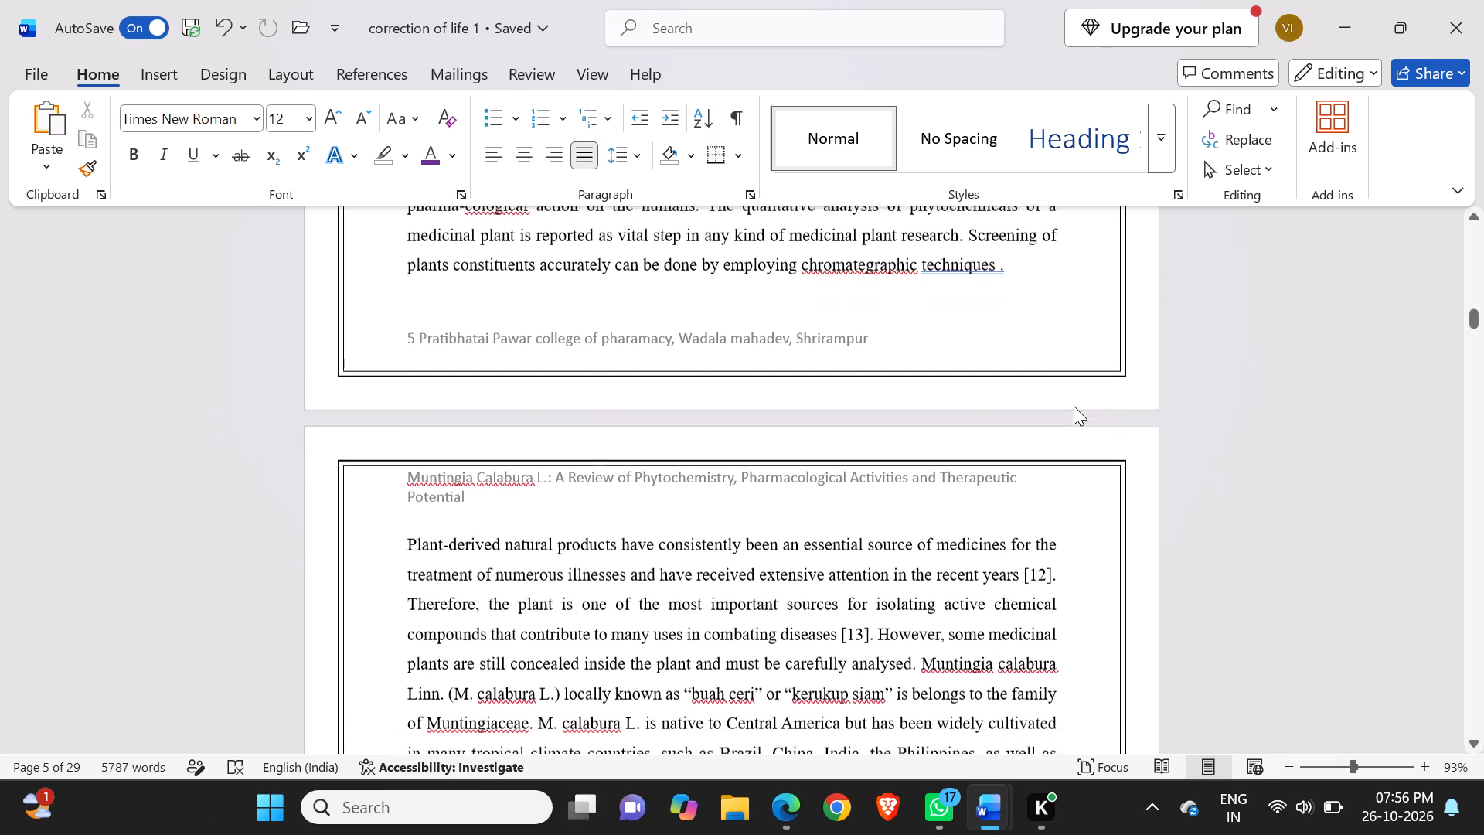
scroll(1074, 406, down, 6)
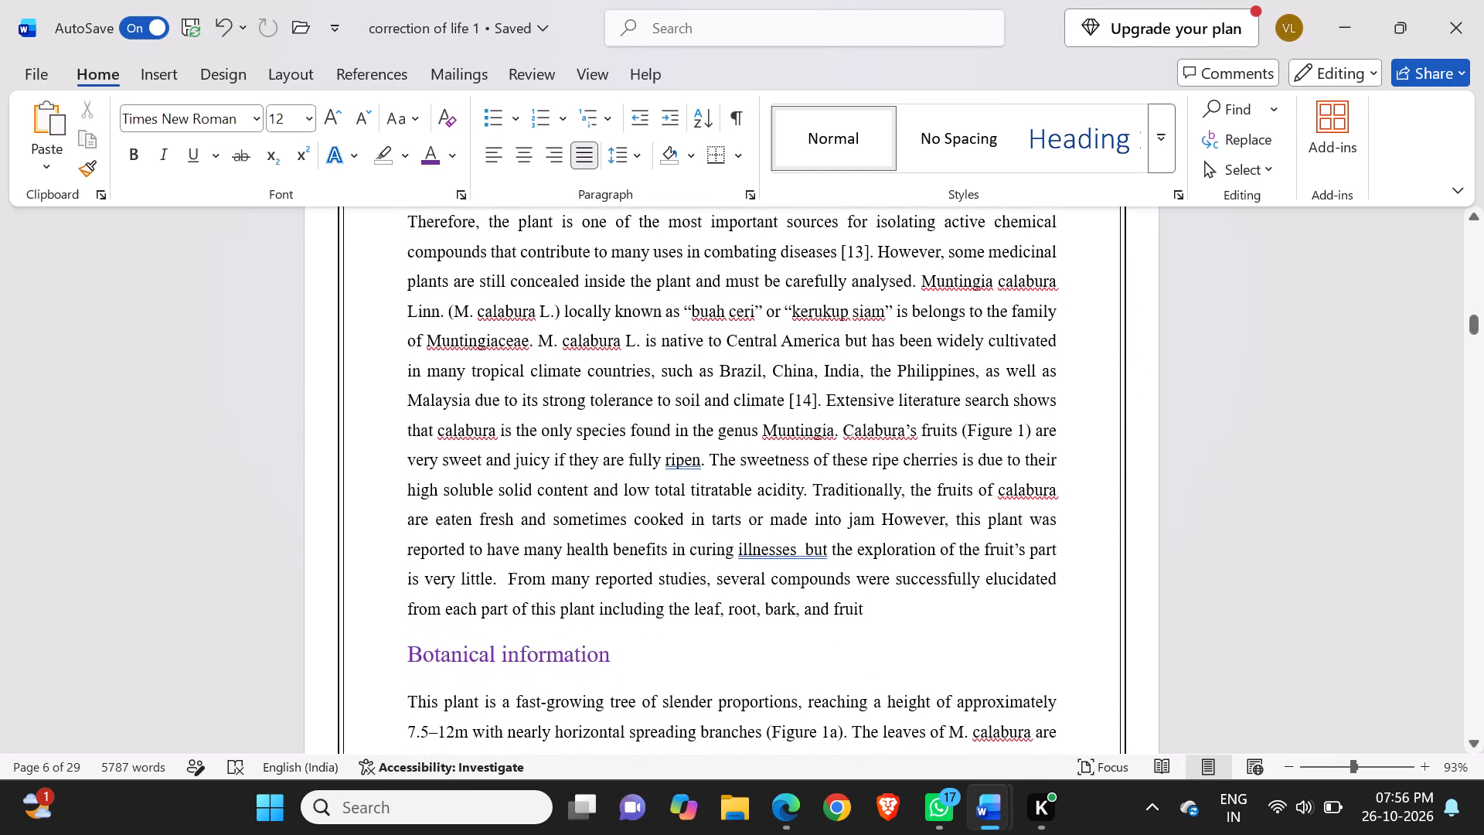
scroll(1074, 406, down, 4)
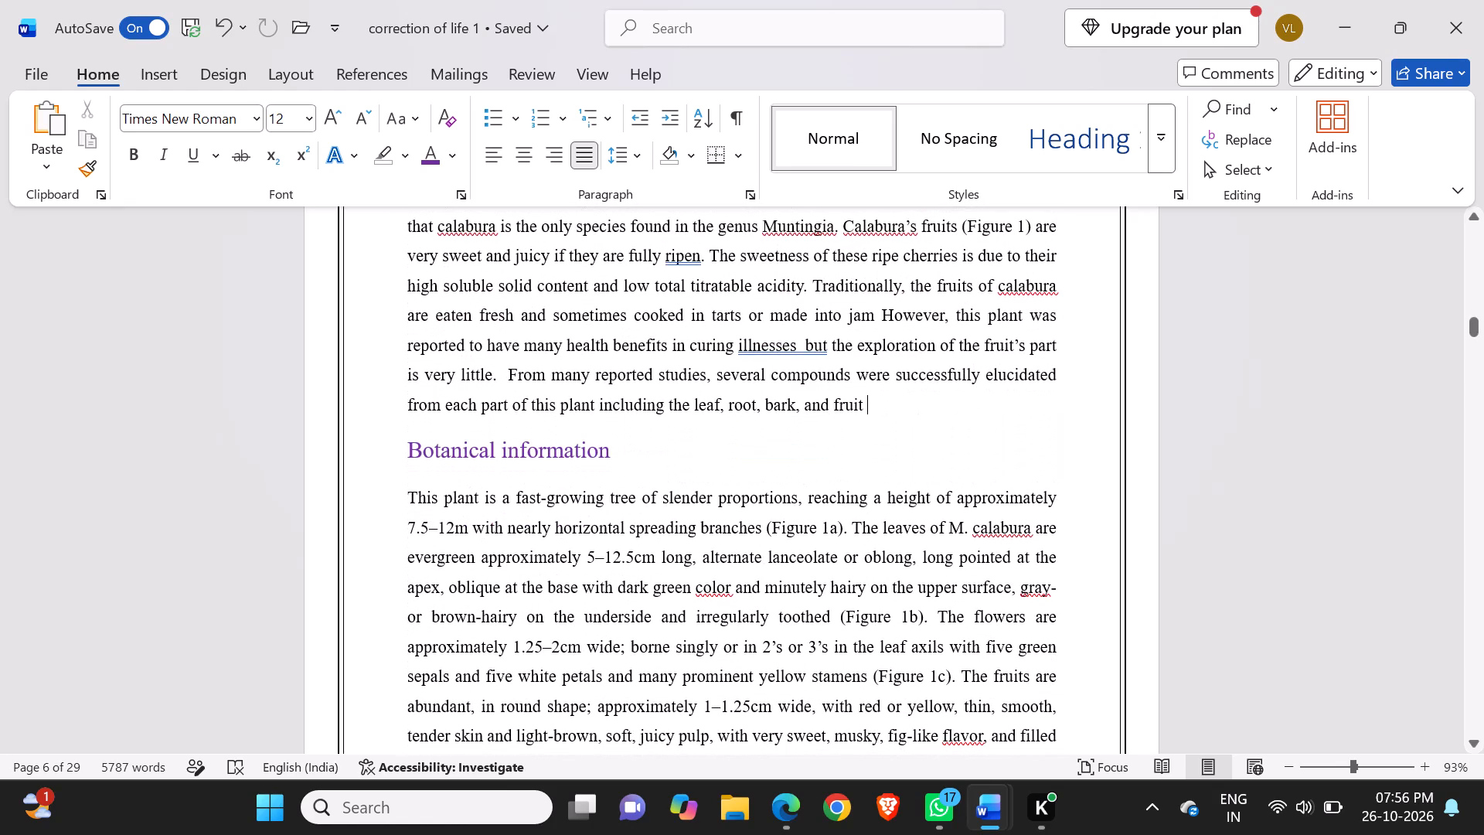
key(BackSpace)
key(period)
Check the sections from Botanical information through the medicinal, traditional and other uses to Phytochemical Constituents for citations needing correction.
scroll(941, 555, down, 4)
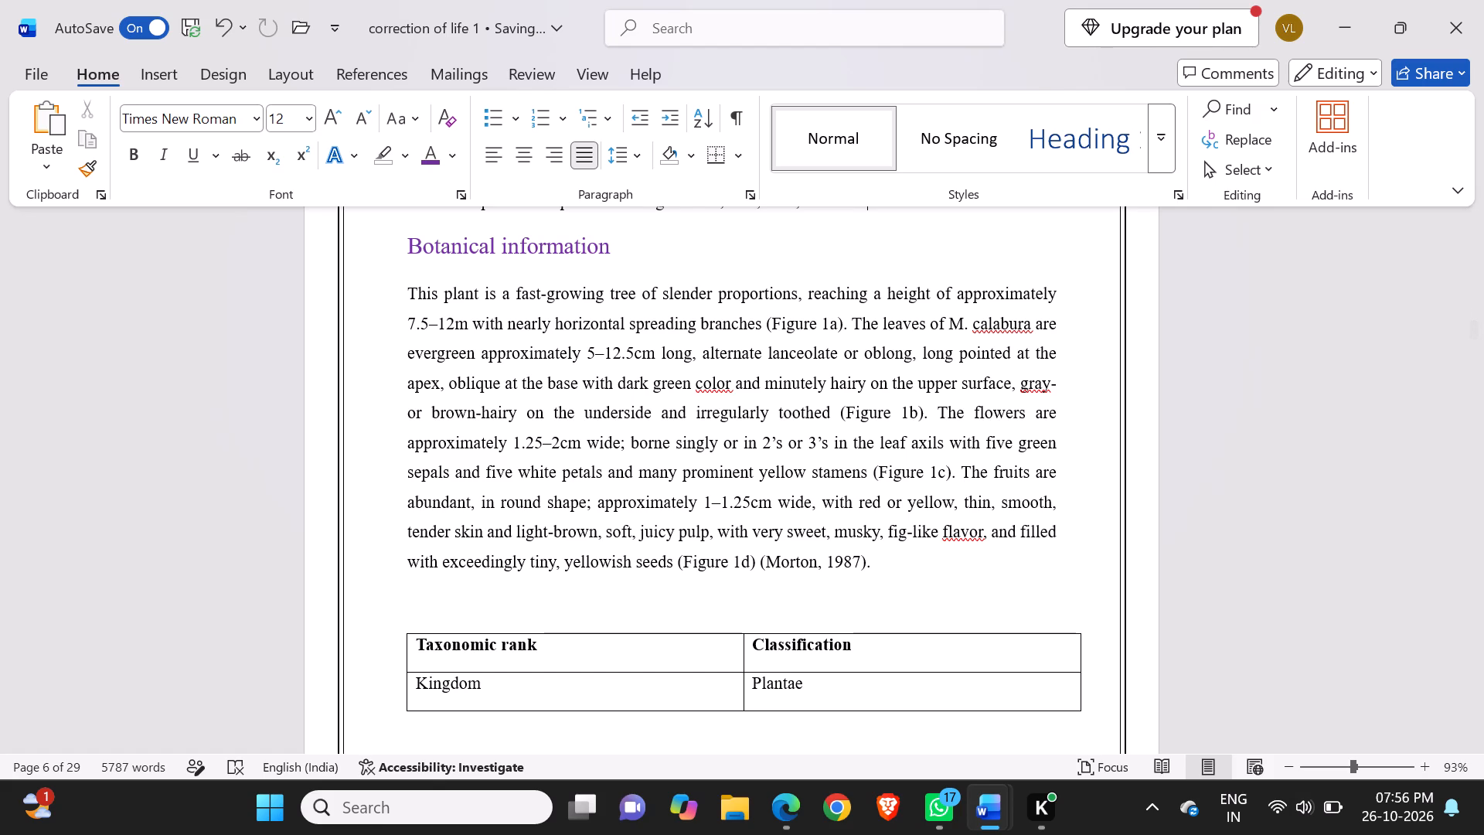
scroll(923, 567, down, 18)
scroll(923, 567, down, 9)
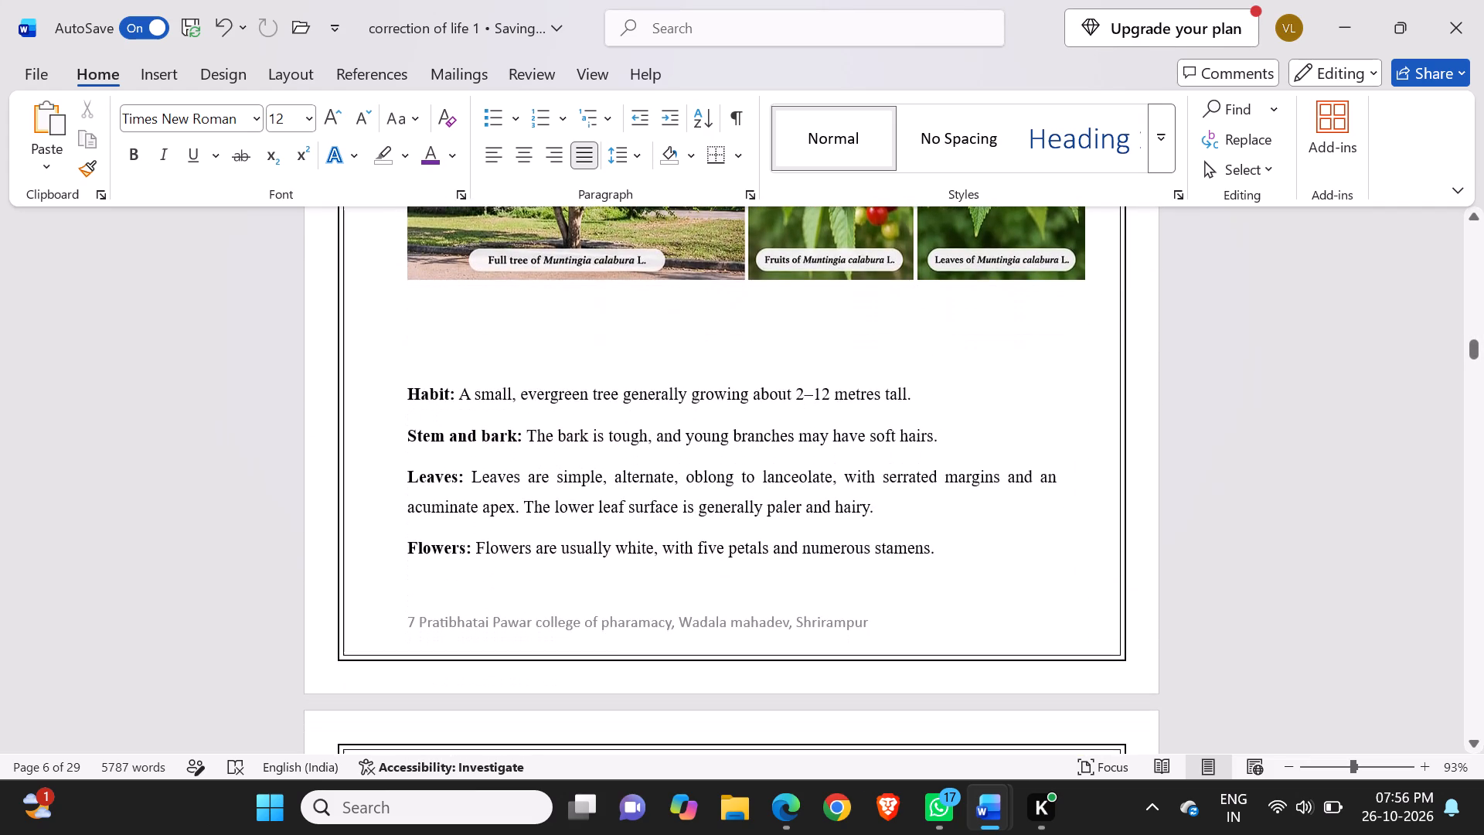
scroll(923, 567, down, 9)
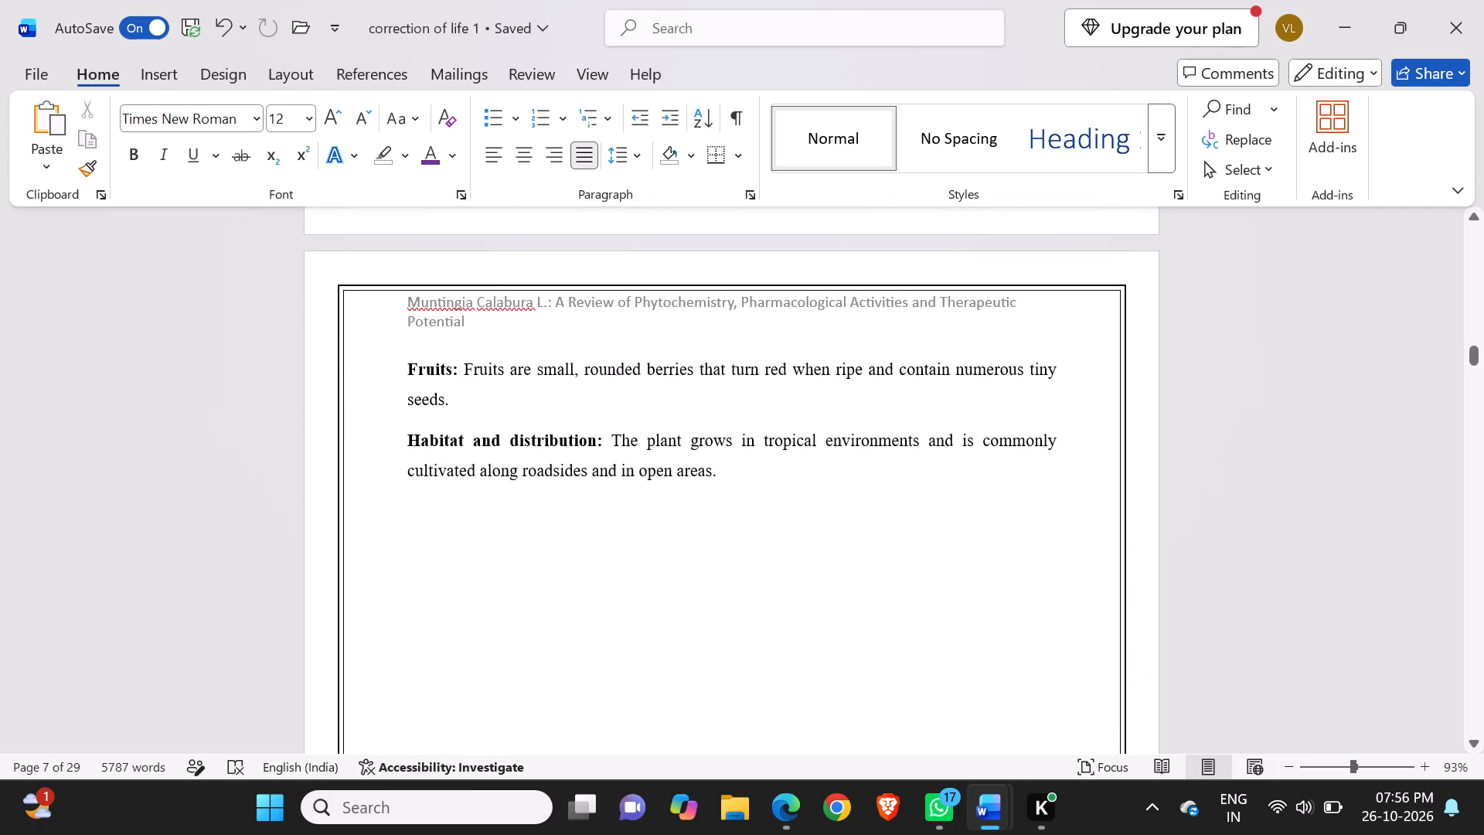
scroll(923, 567, down, 15)
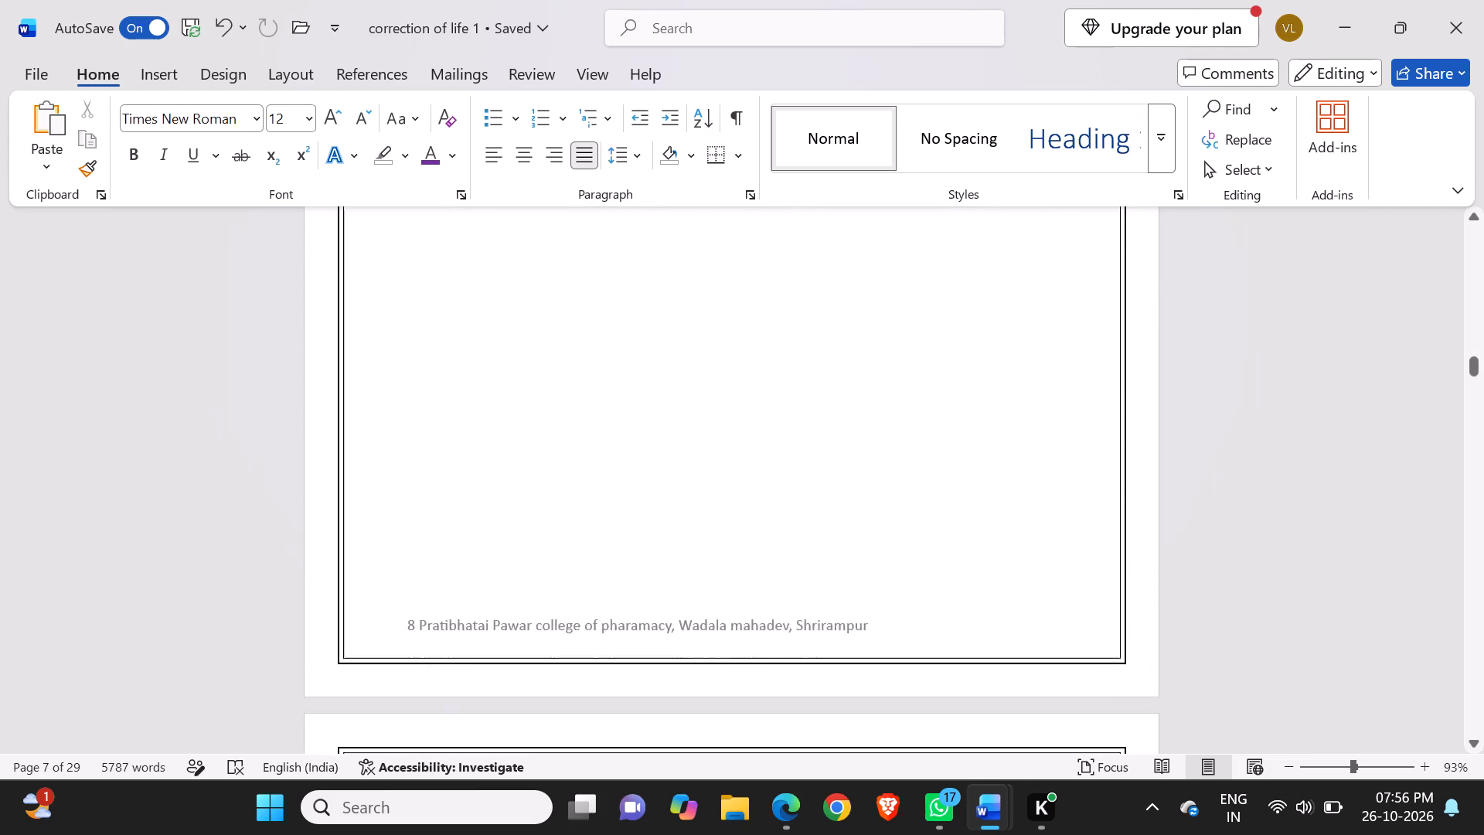
scroll(923, 567, down, 9)
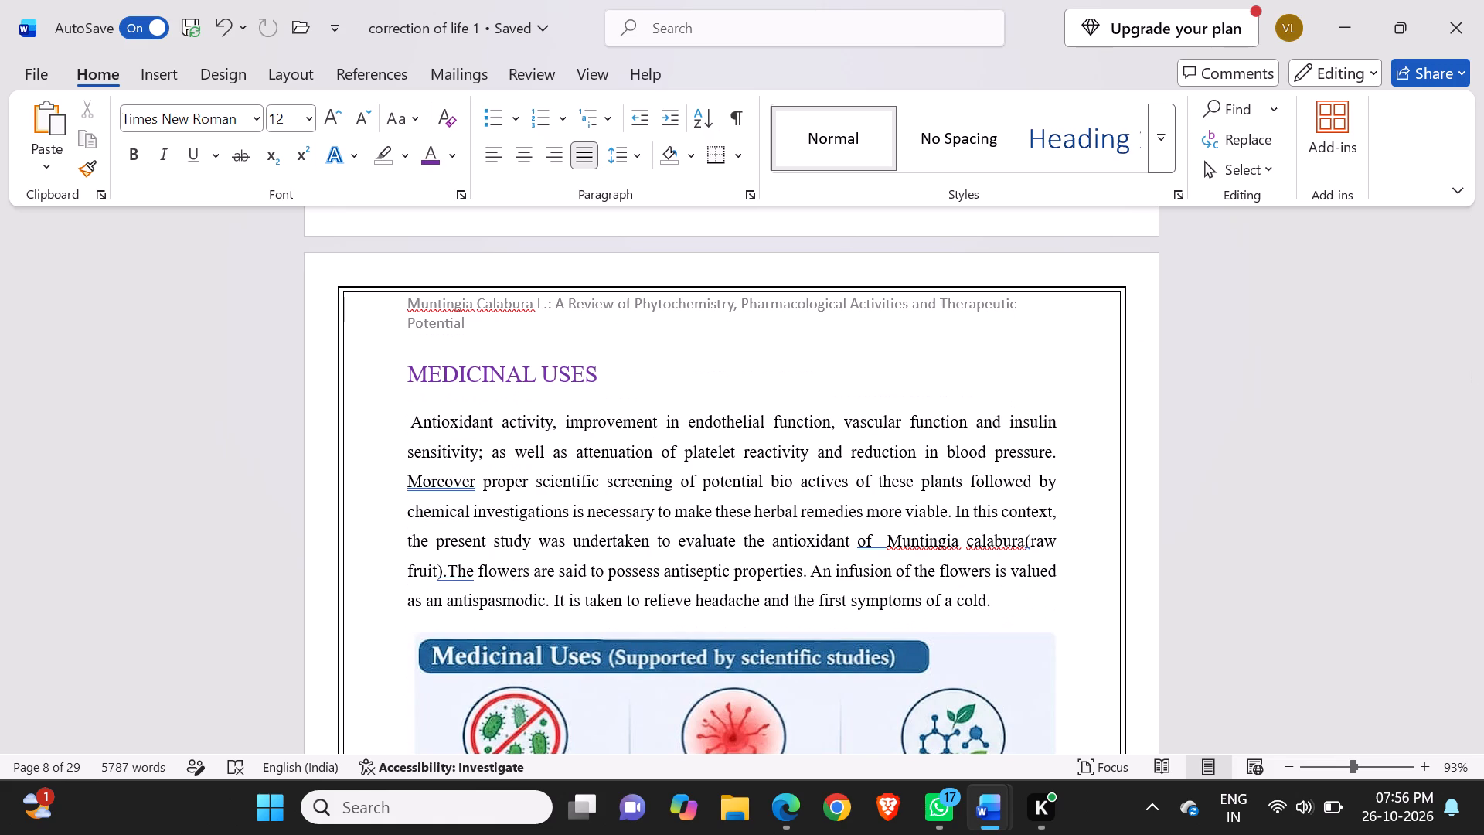
scroll(923, 567, down, 16)
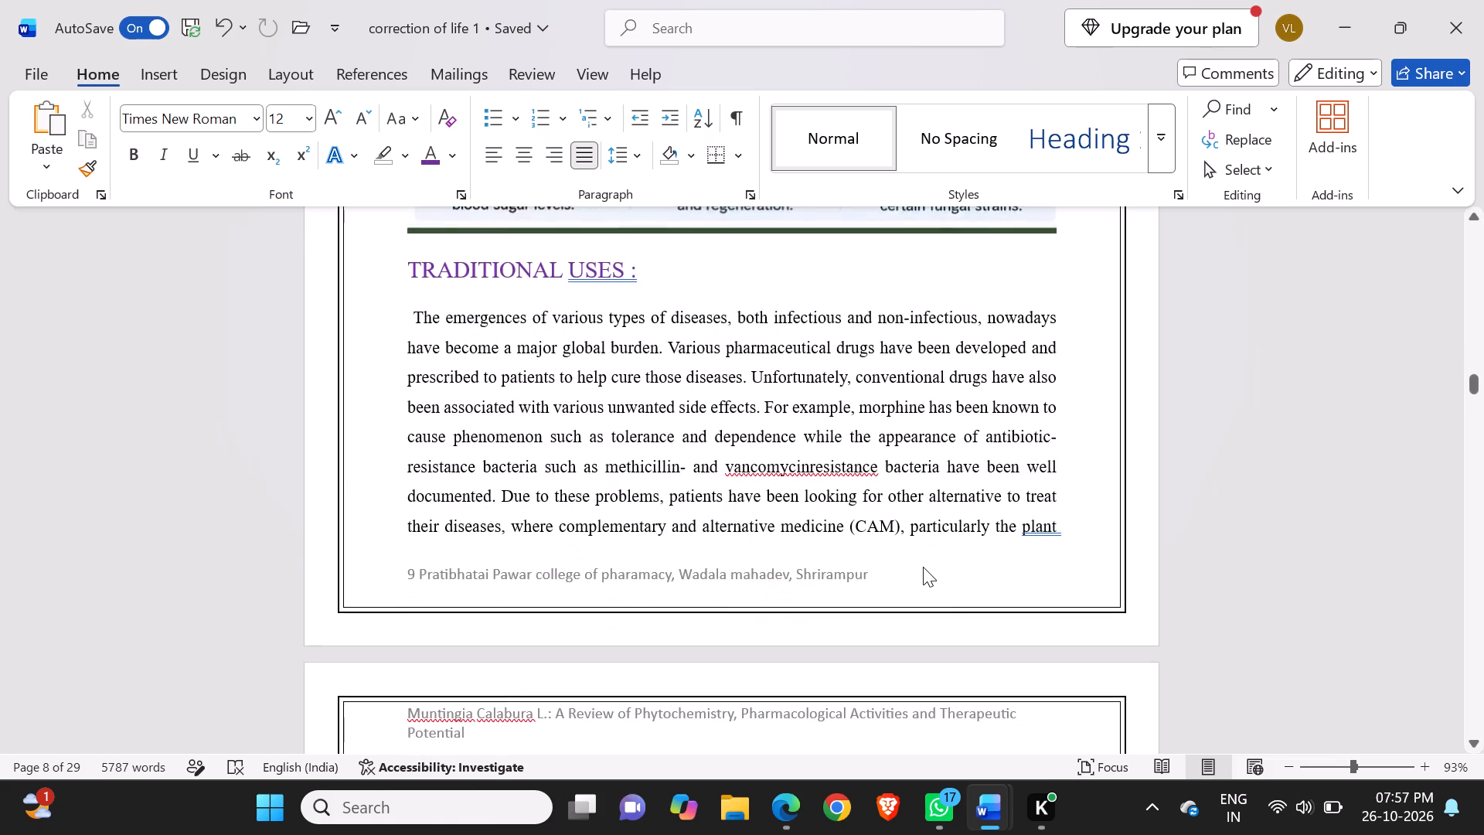
scroll(923, 567, down, 14)
scroll(923, 567, up, 4)
scroll(923, 567, down, 9)
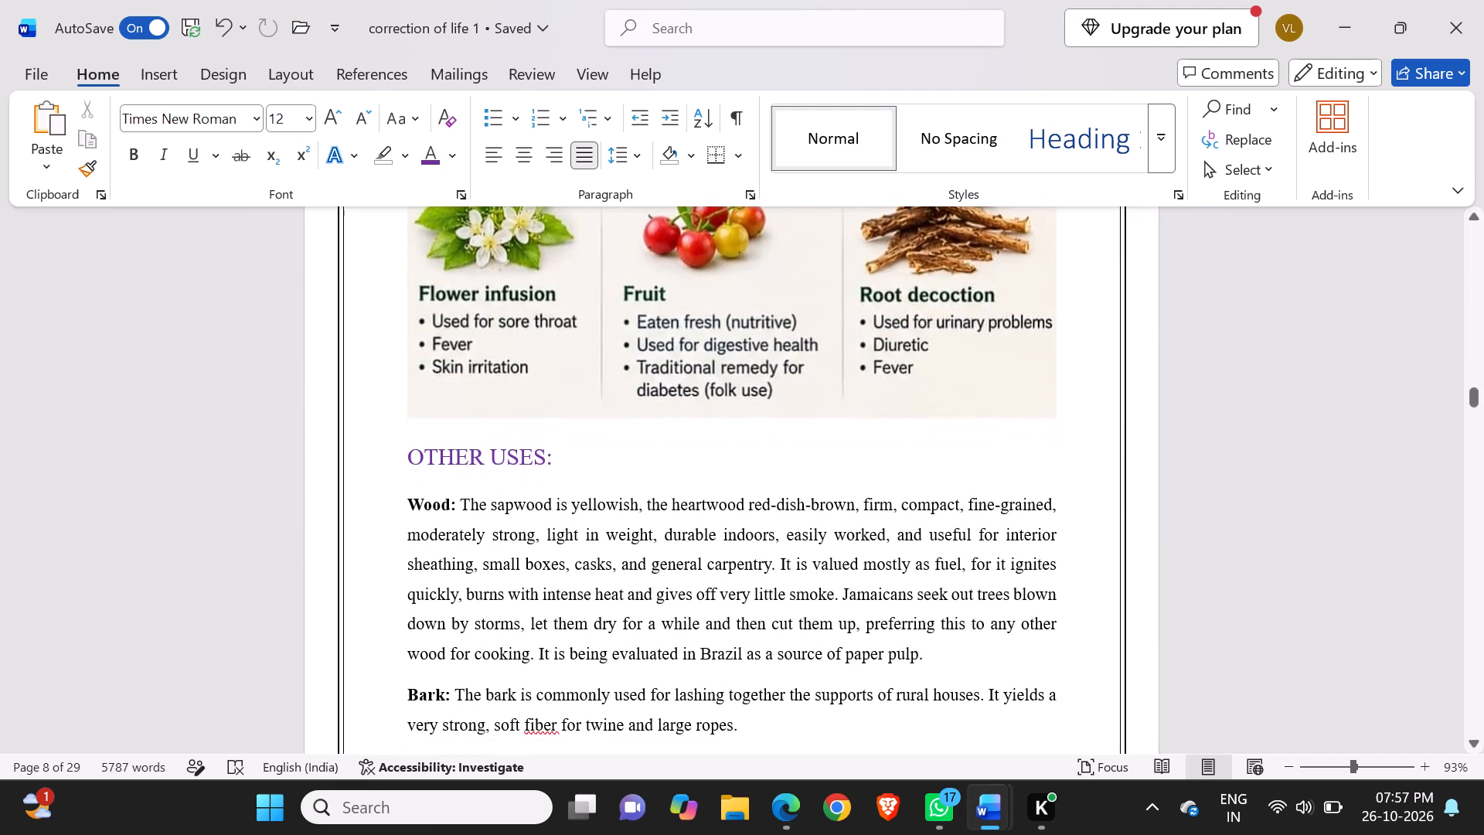
scroll(923, 567, down, 4)
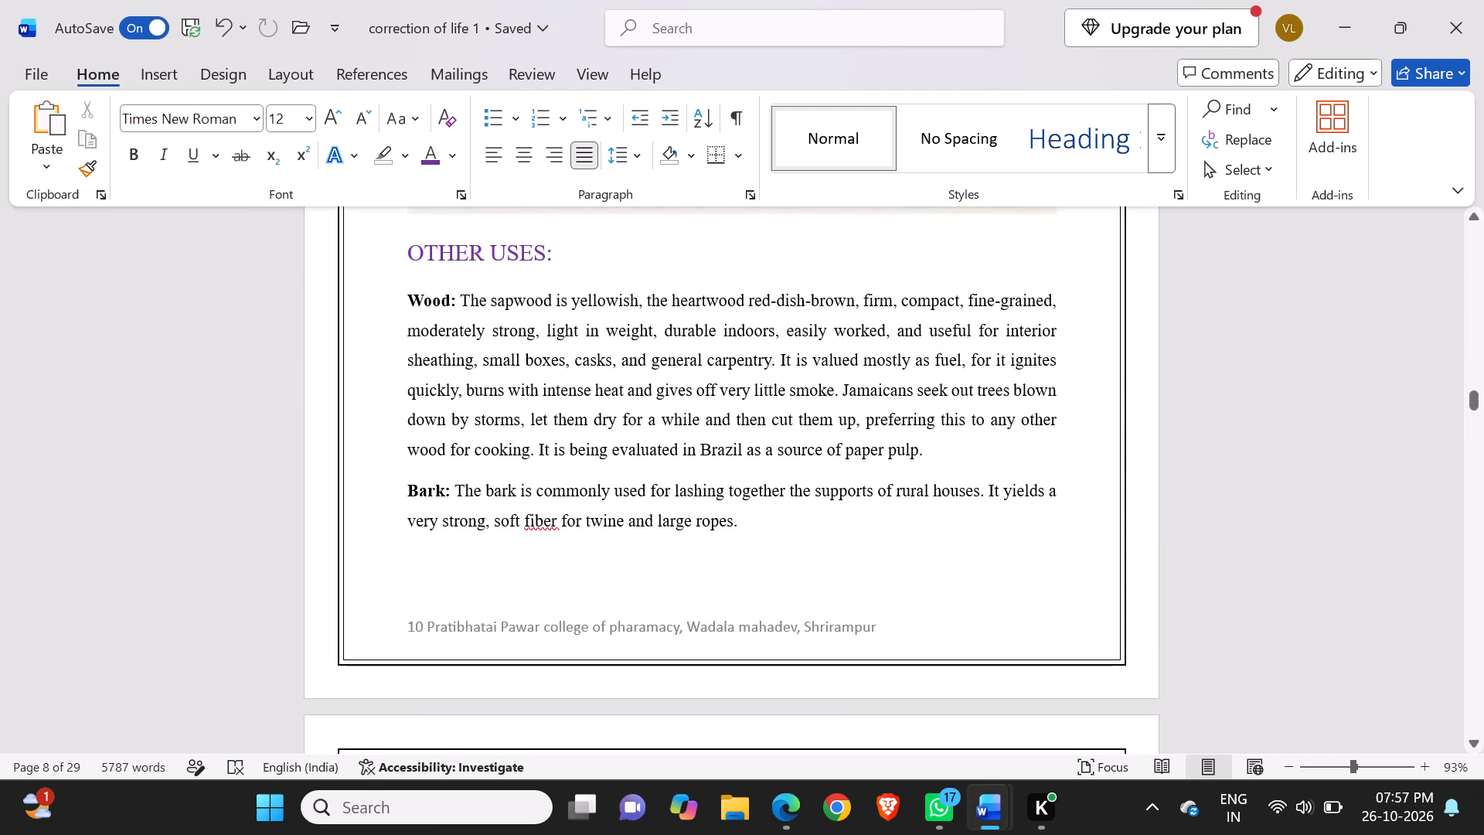
scroll(923, 567, down, 20)
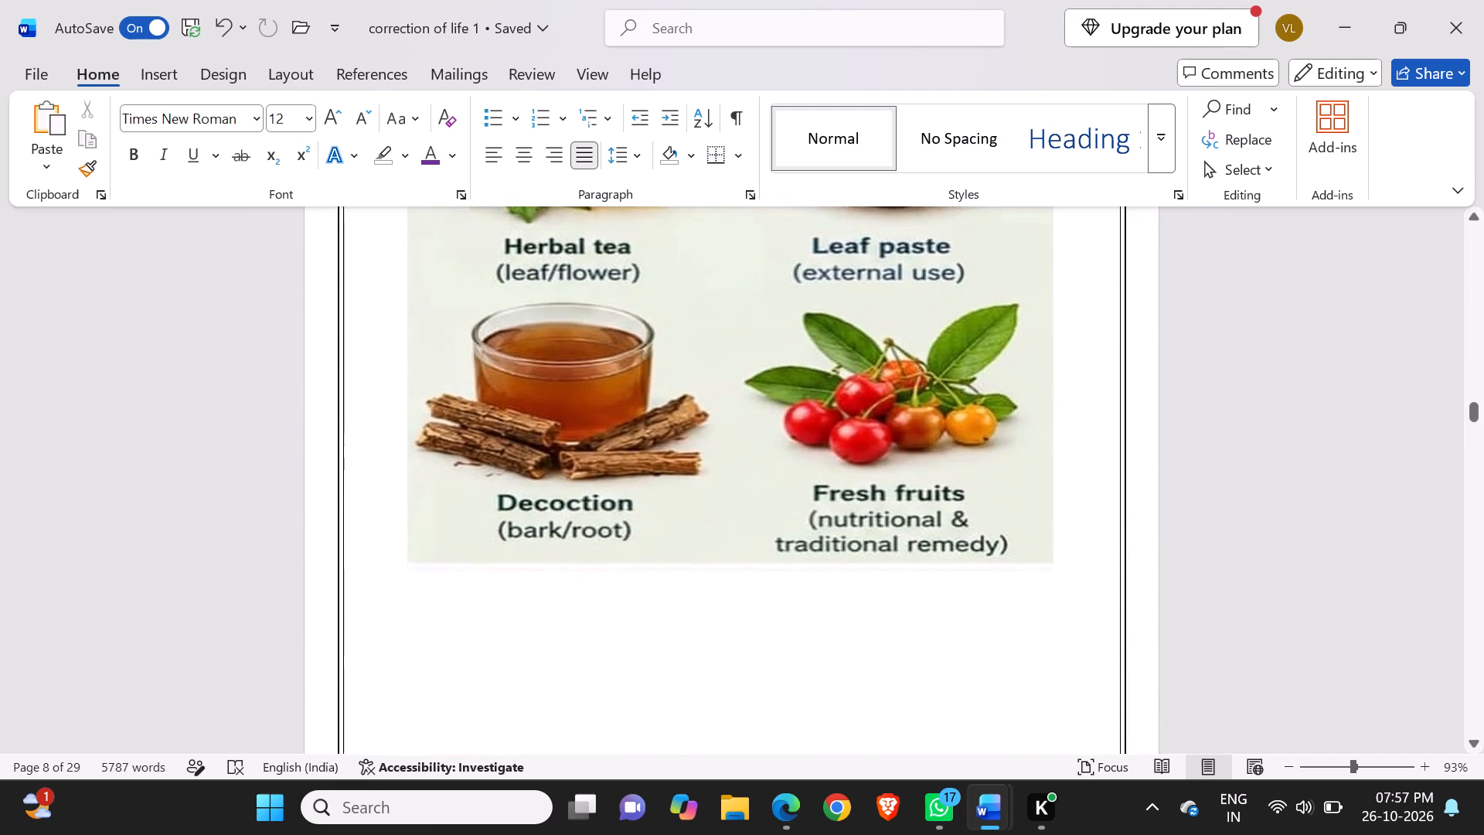
scroll(923, 567, down, 15)
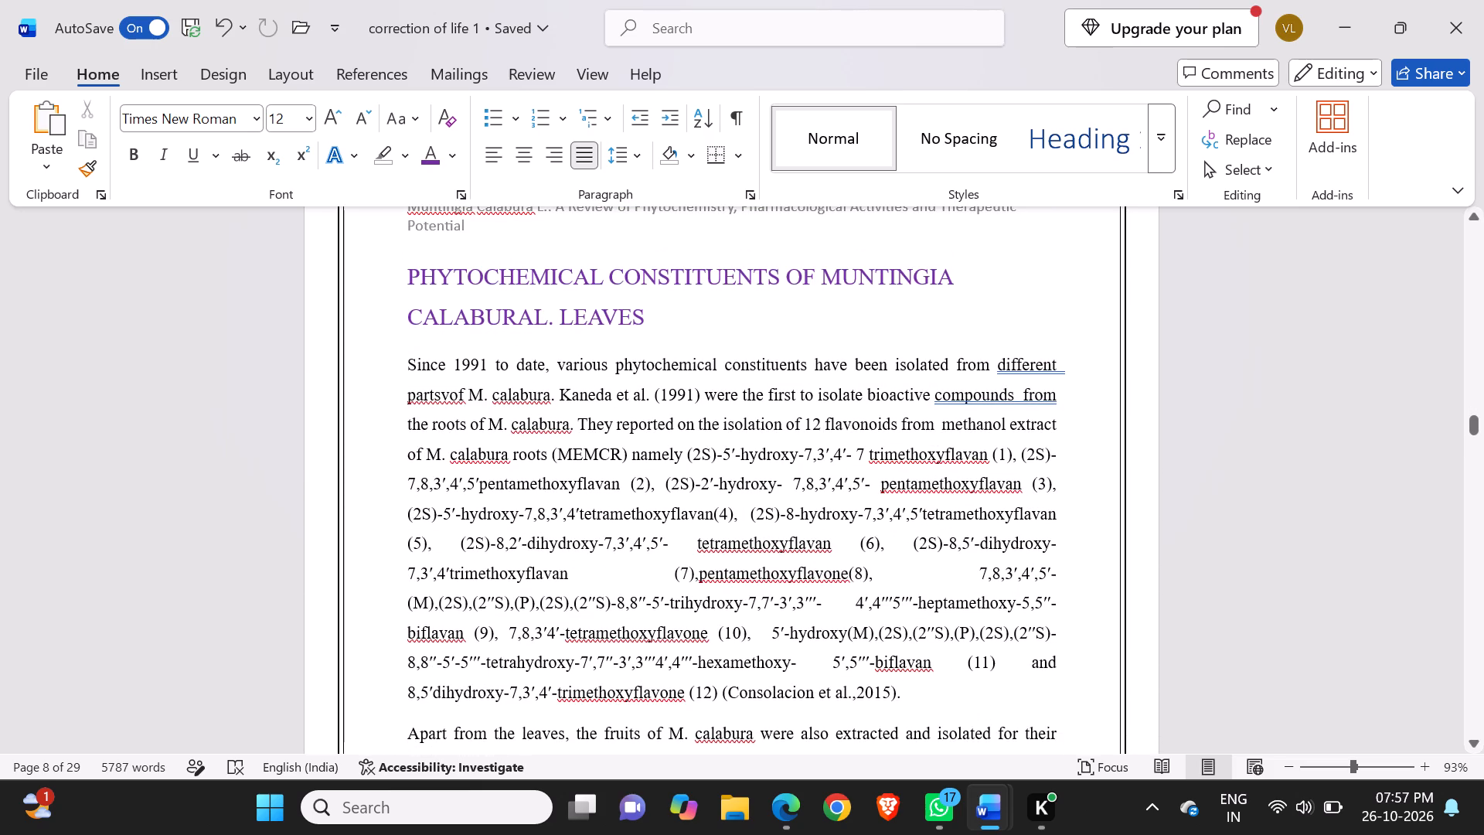
Recheck the pages from Phytochemical Constituents back to the Botanical information description for places needing a citation.
scroll(923, 567, up, 18)
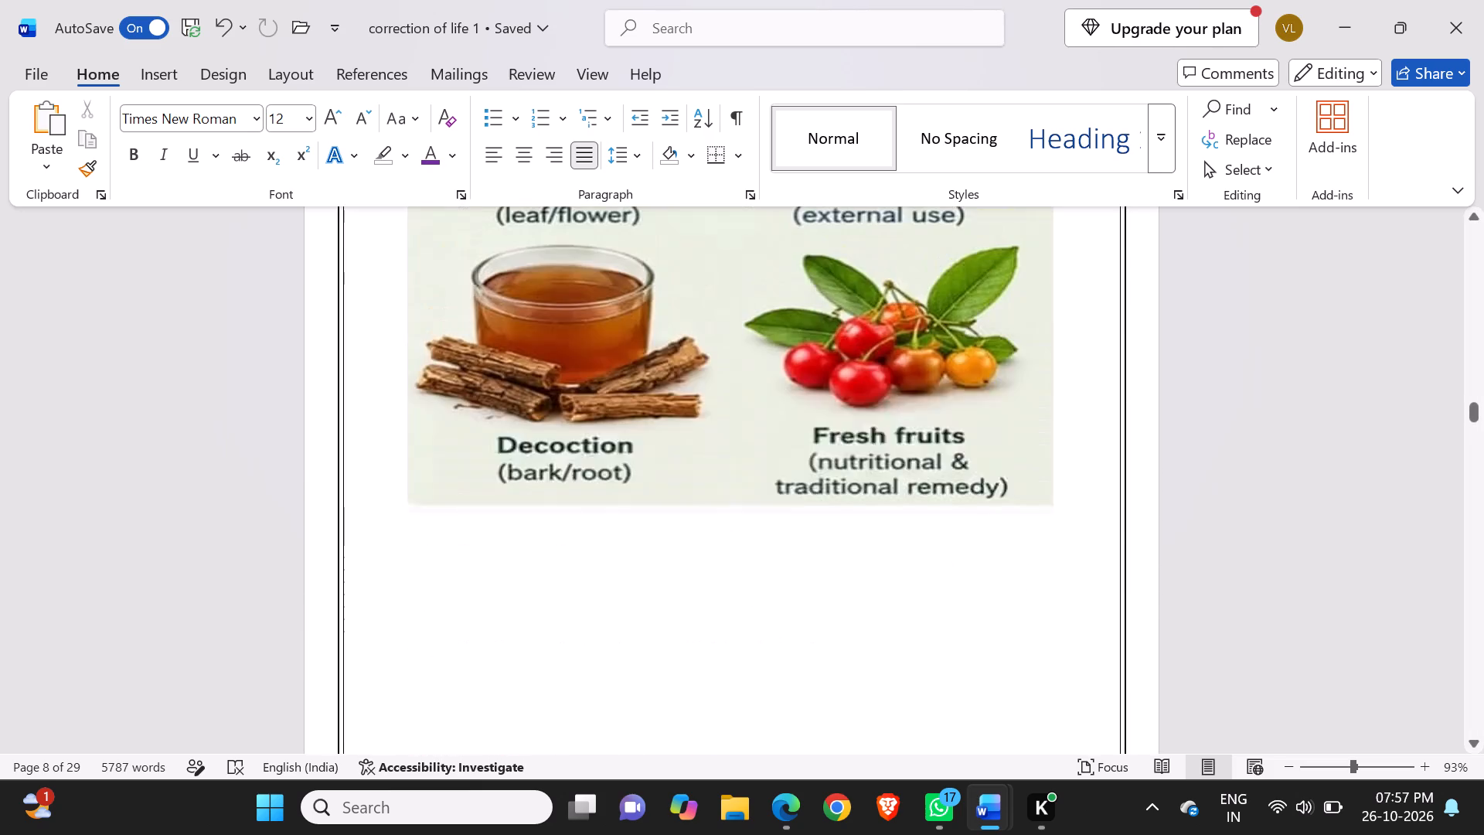
scroll(923, 567, up, 19)
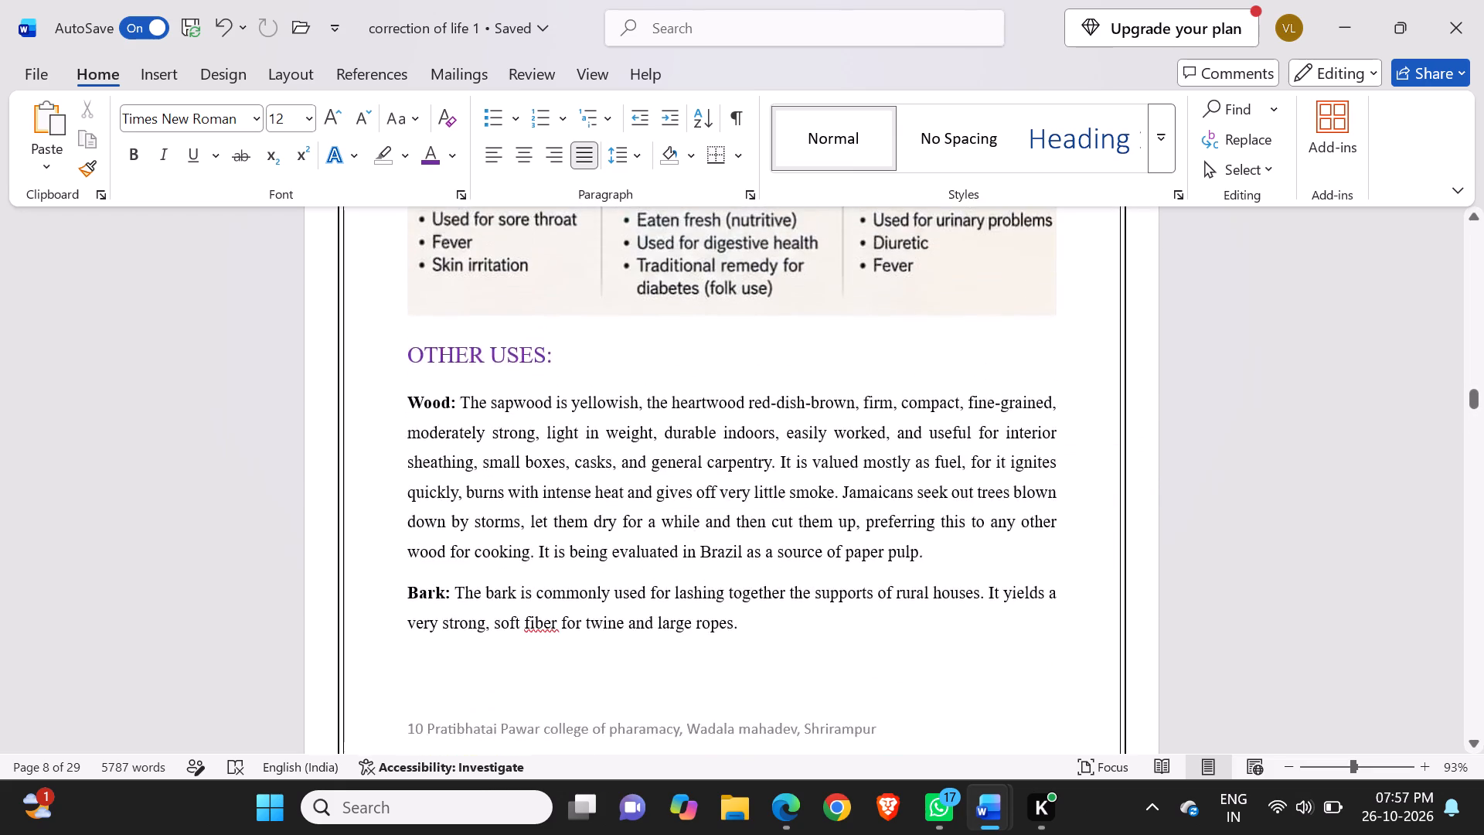
scroll(923, 567, up, 20)
scroll(923, 567, up, 18)
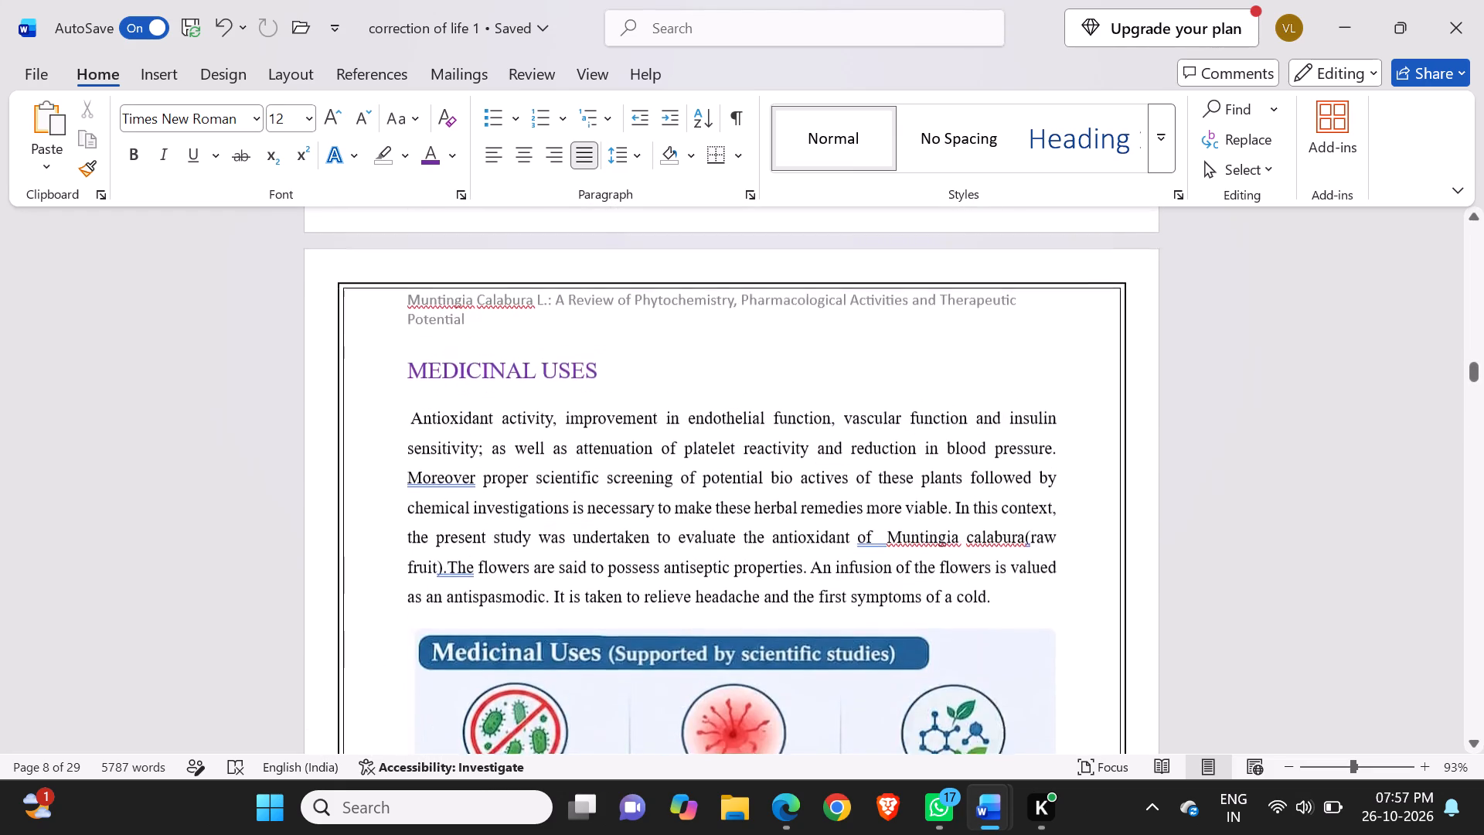
scroll(923, 567, up, 18)
scroll(923, 567, up, 7)
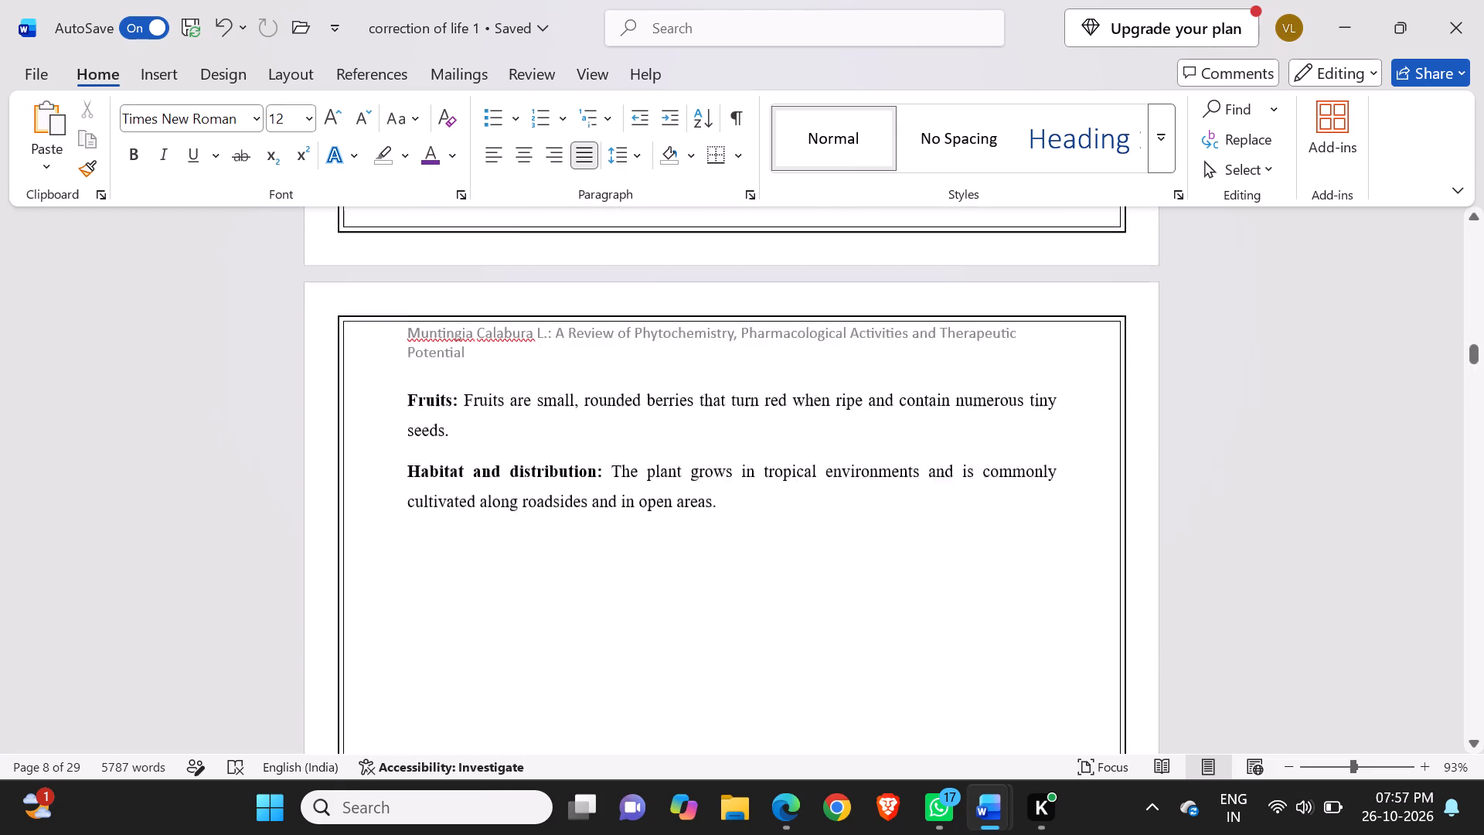
scroll(923, 567, up, 14)
scroll(923, 567, up, 7)
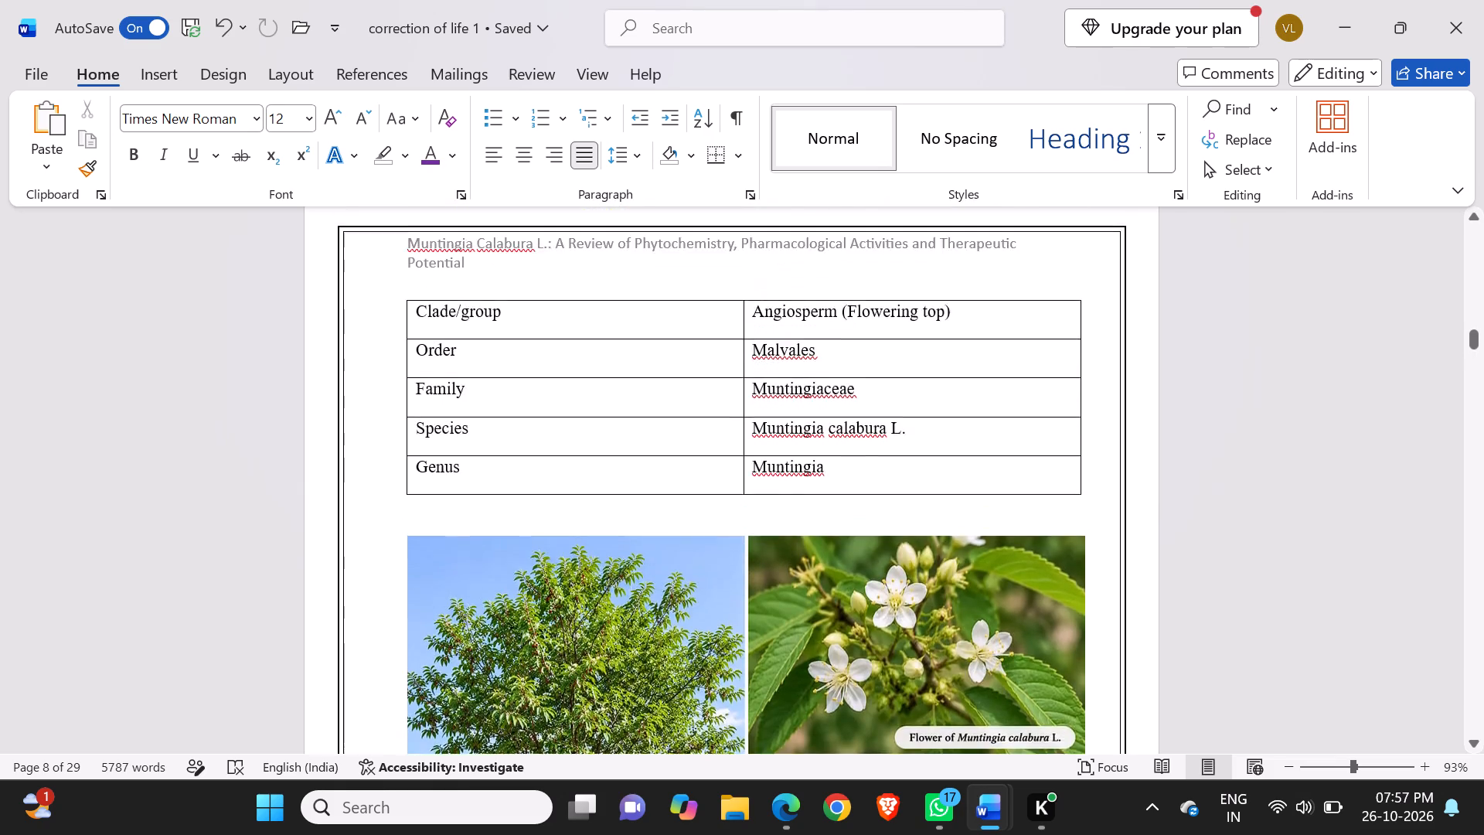
scroll(923, 567, up, 14)
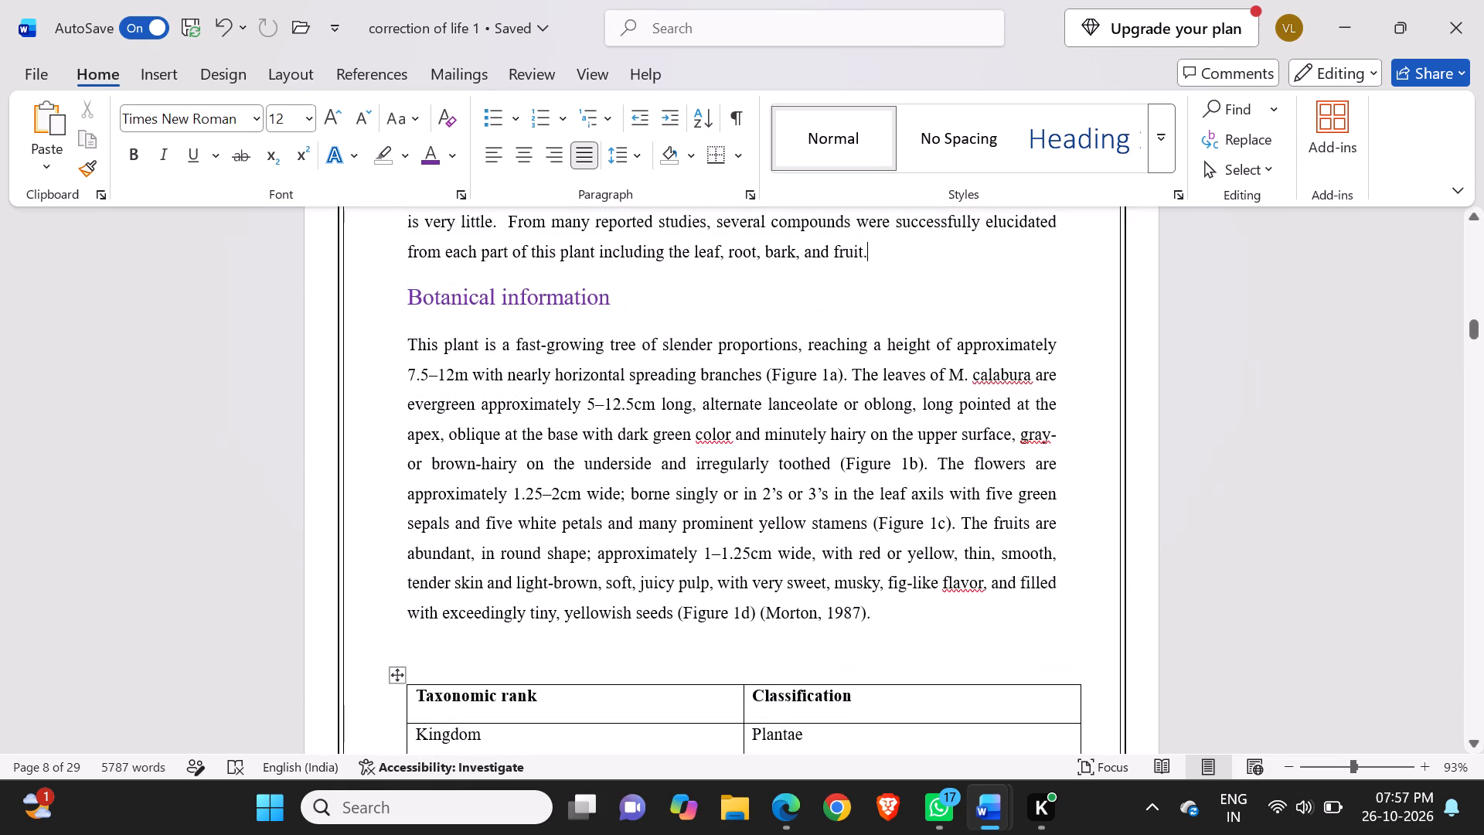
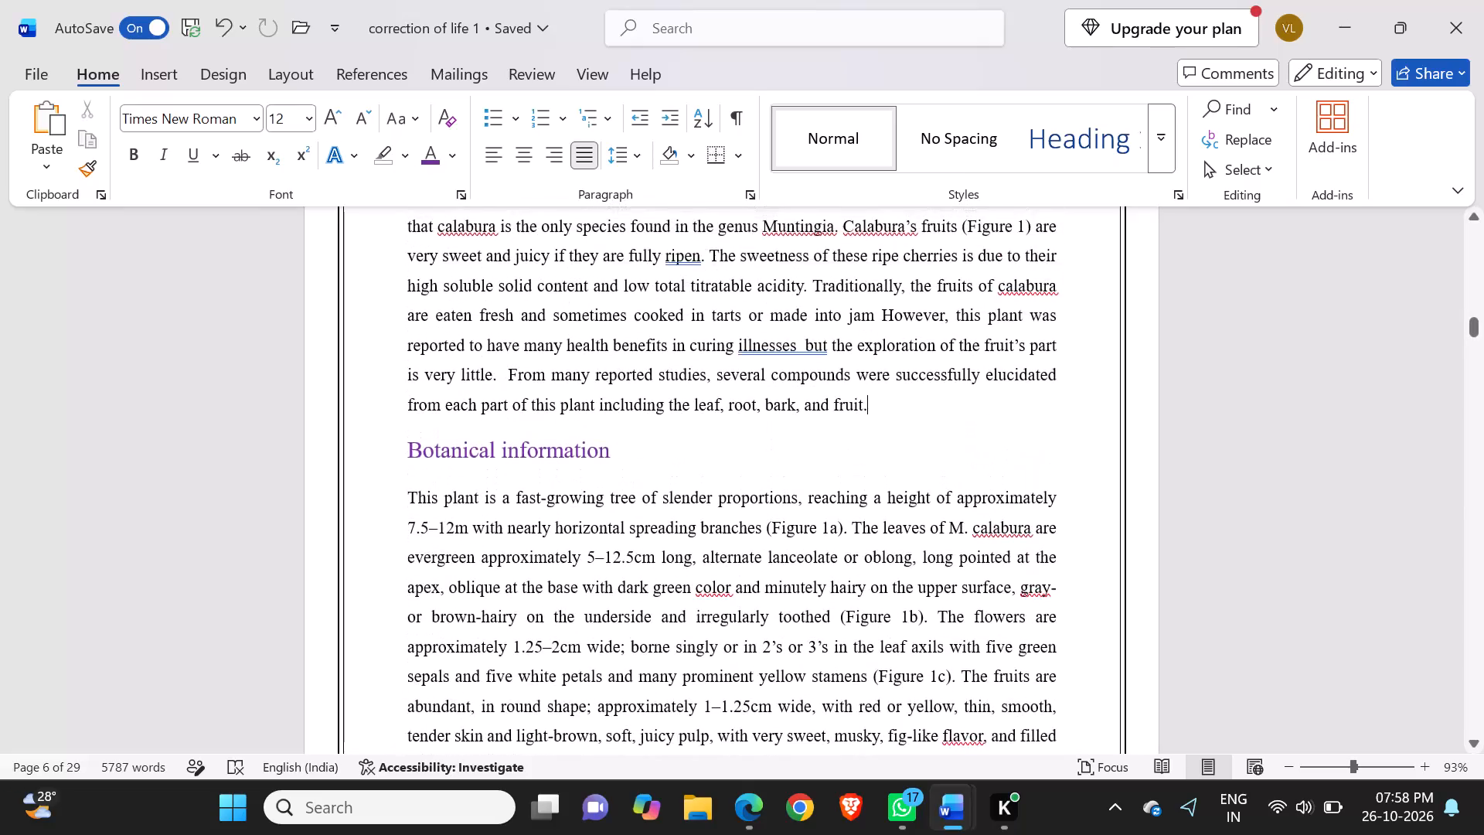
Delete the "Figure 1d" and "Morton, 1987" references after "yellowish seeds" in Botanical information, keeping one empty pair of parentheses before the full stop.
scroll(923, 567, up, 1)
scroll(923, 567, down, 2)
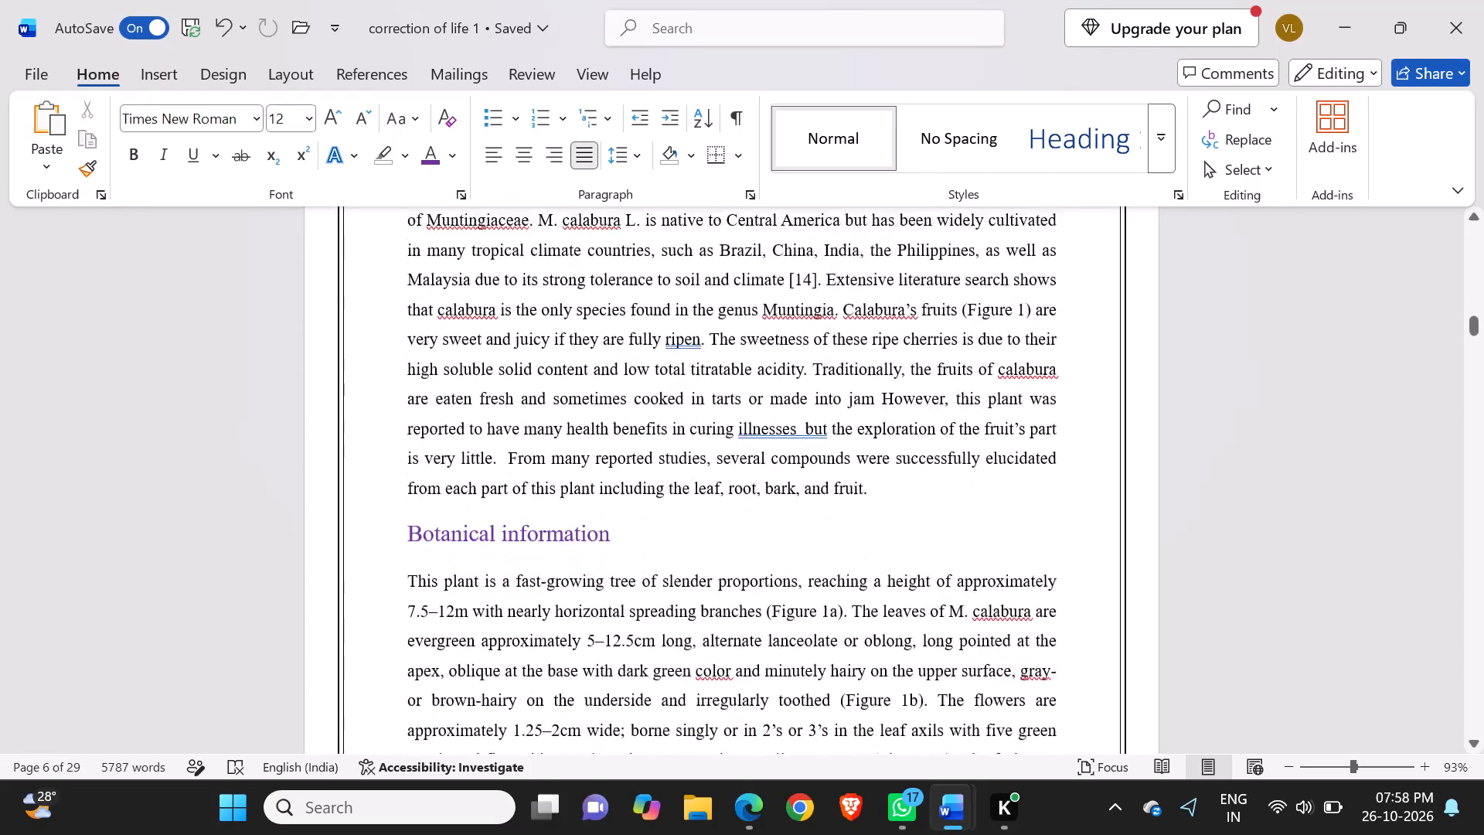
scroll(923, 567, down, 5)
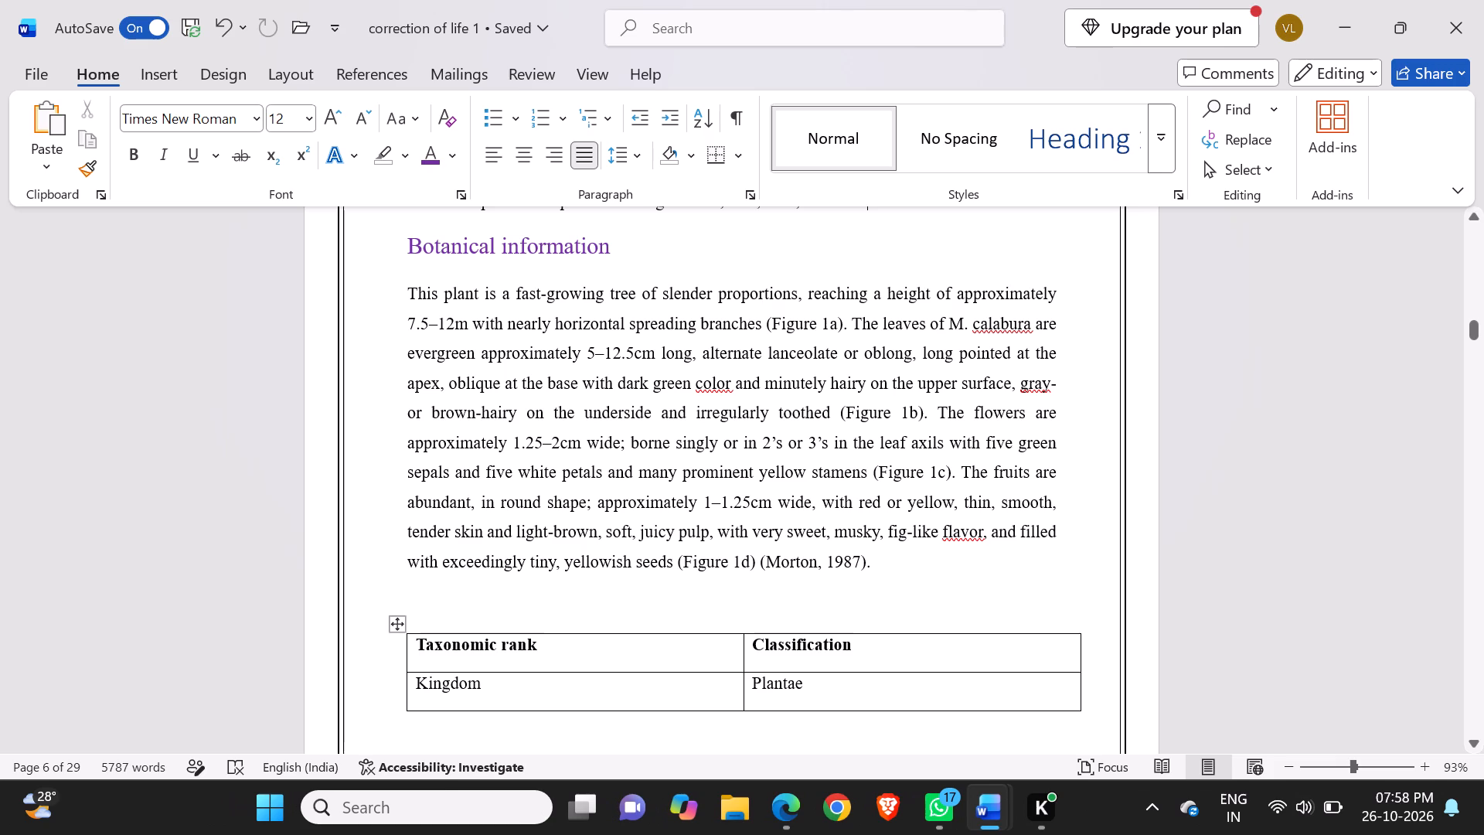
click(859, 562)
key(BackSpace)
key(BackSpace)
key(BackSpace)
key(BackSpace)
key(BackSpace)
key(BackSpace)
key(BackSpace)
key(BackSpace)
key(BackSpace)
key(BackSpace)
key(BackSpace)
key(BackSpace)
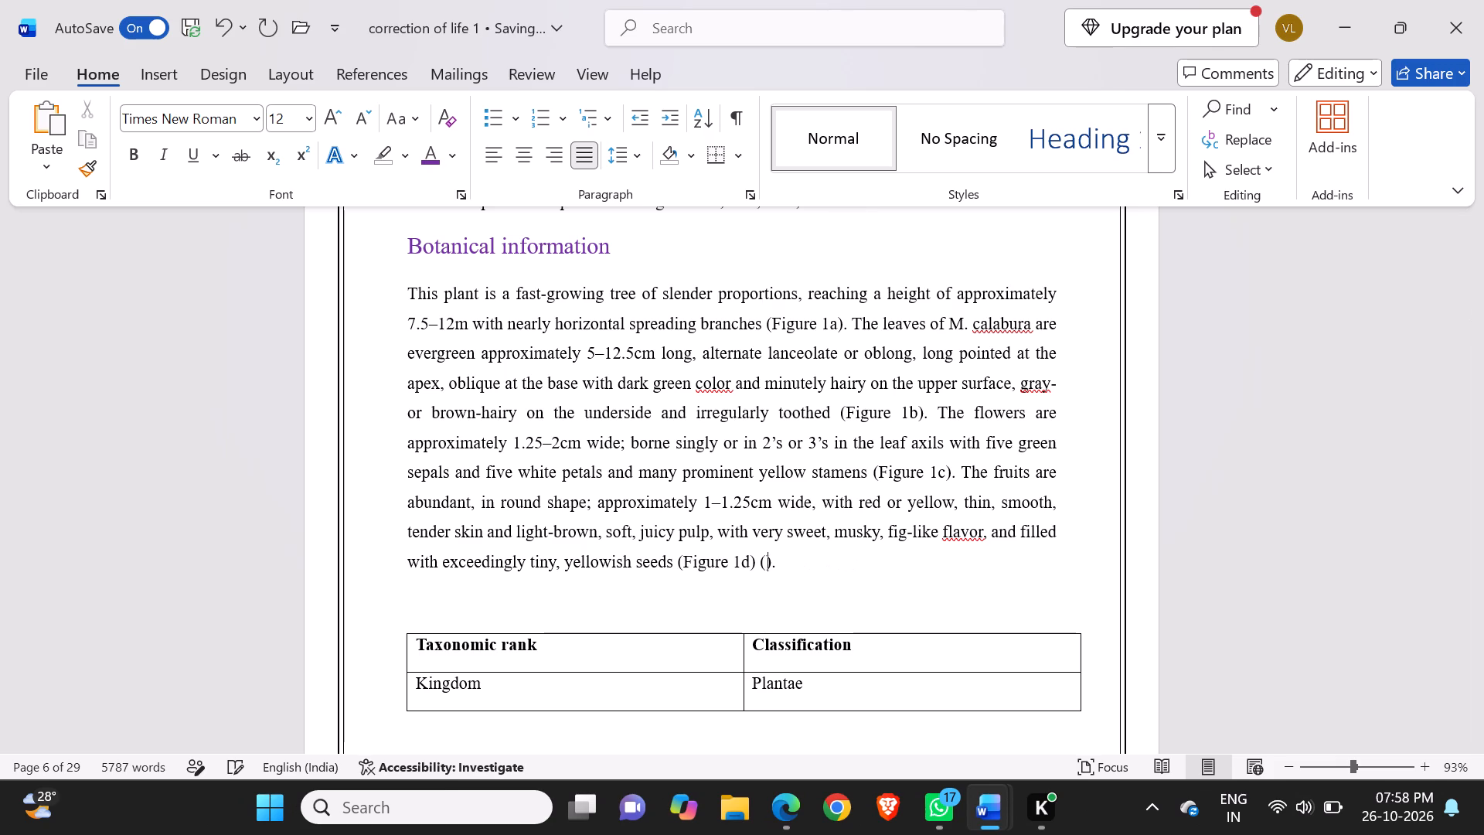
key(BackSpace)
key(BackSpace)
key(BackSpace)
key(BackSpace)
key(BackSpace)
key(BackSpace)
key(BackSpace)
key(BackSpace)
key(BackSpace)
key(BackSpace)
key(BackSpace)
key(BackSpace)
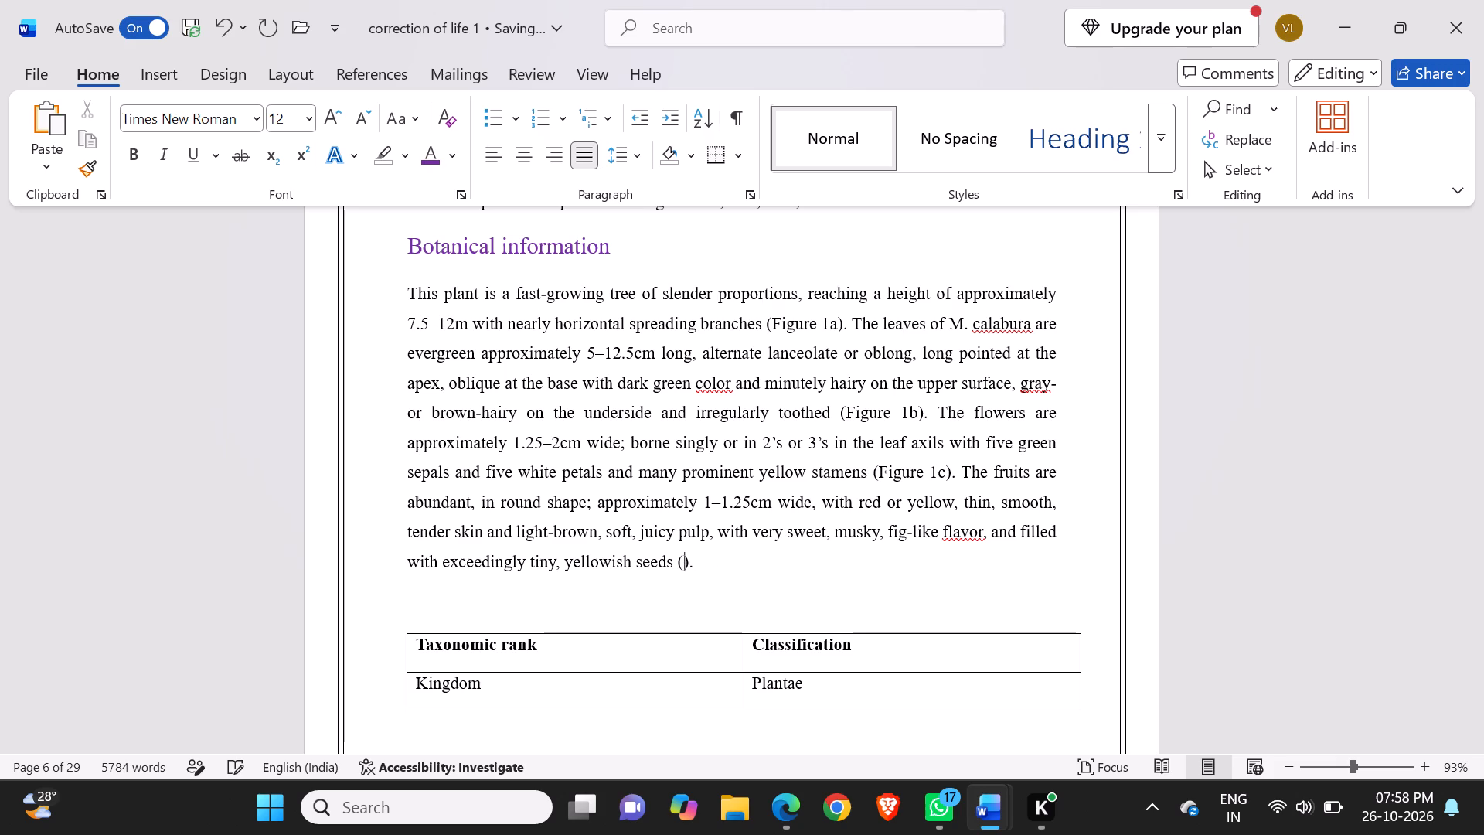
Enter citation number 15 inside the empty parentheses after "yellowish seeds" in the Botanical information paragraph.
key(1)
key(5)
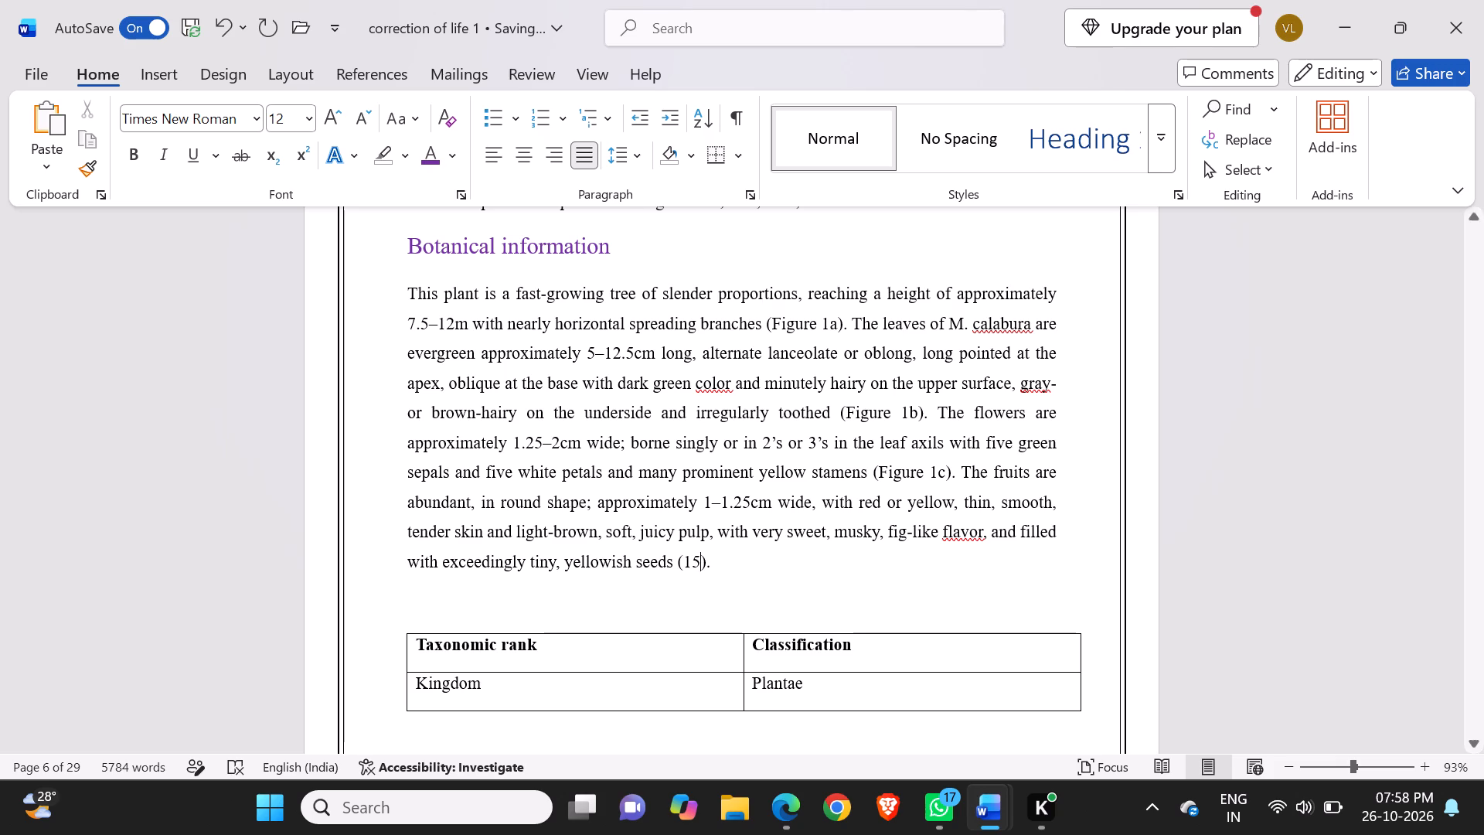
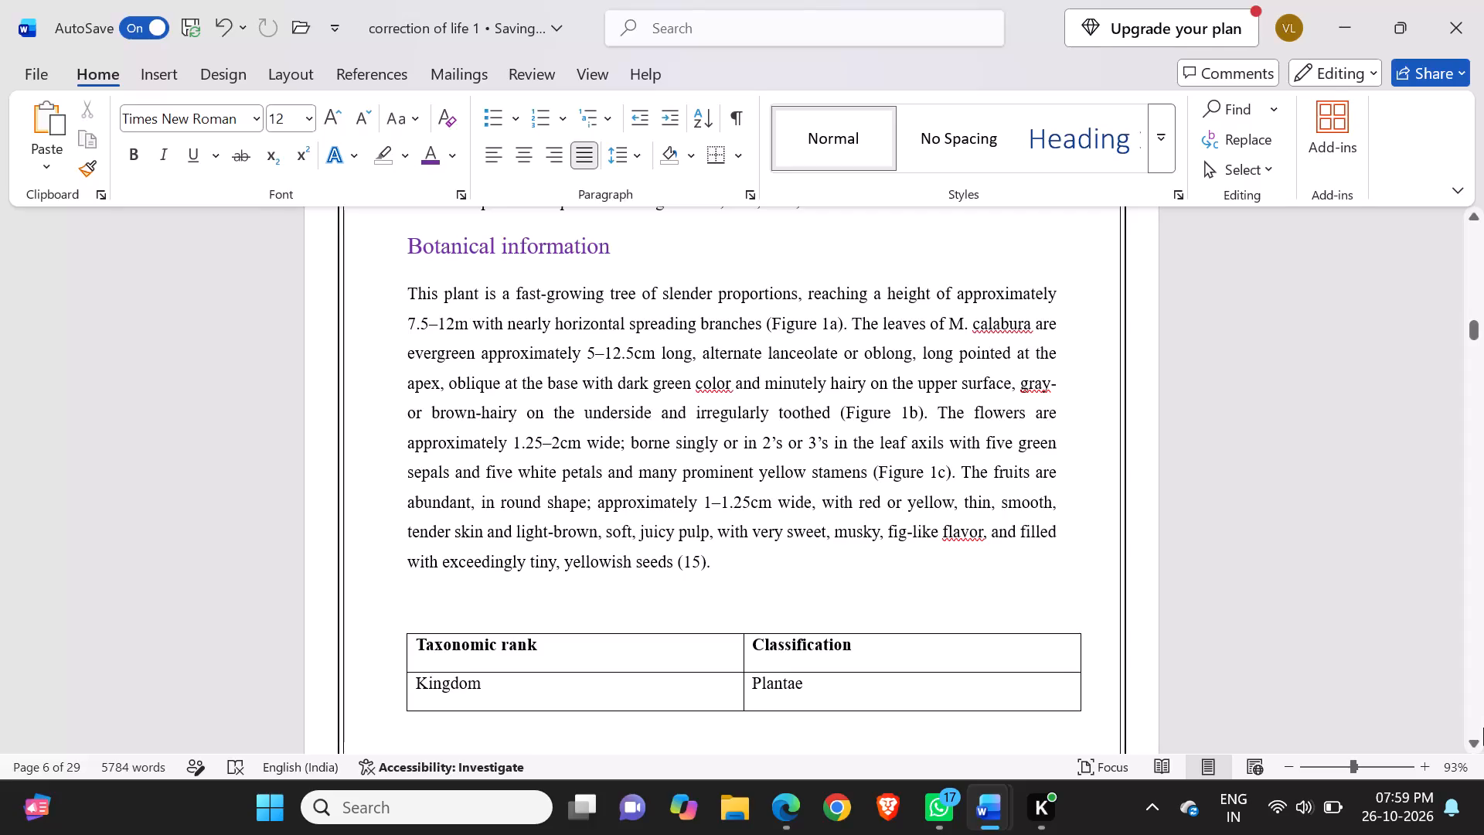
Go from Botanical information to the end of the numbered Reference list, just after entry [14], to check where citation 15 belongs.
click(1473, 725)
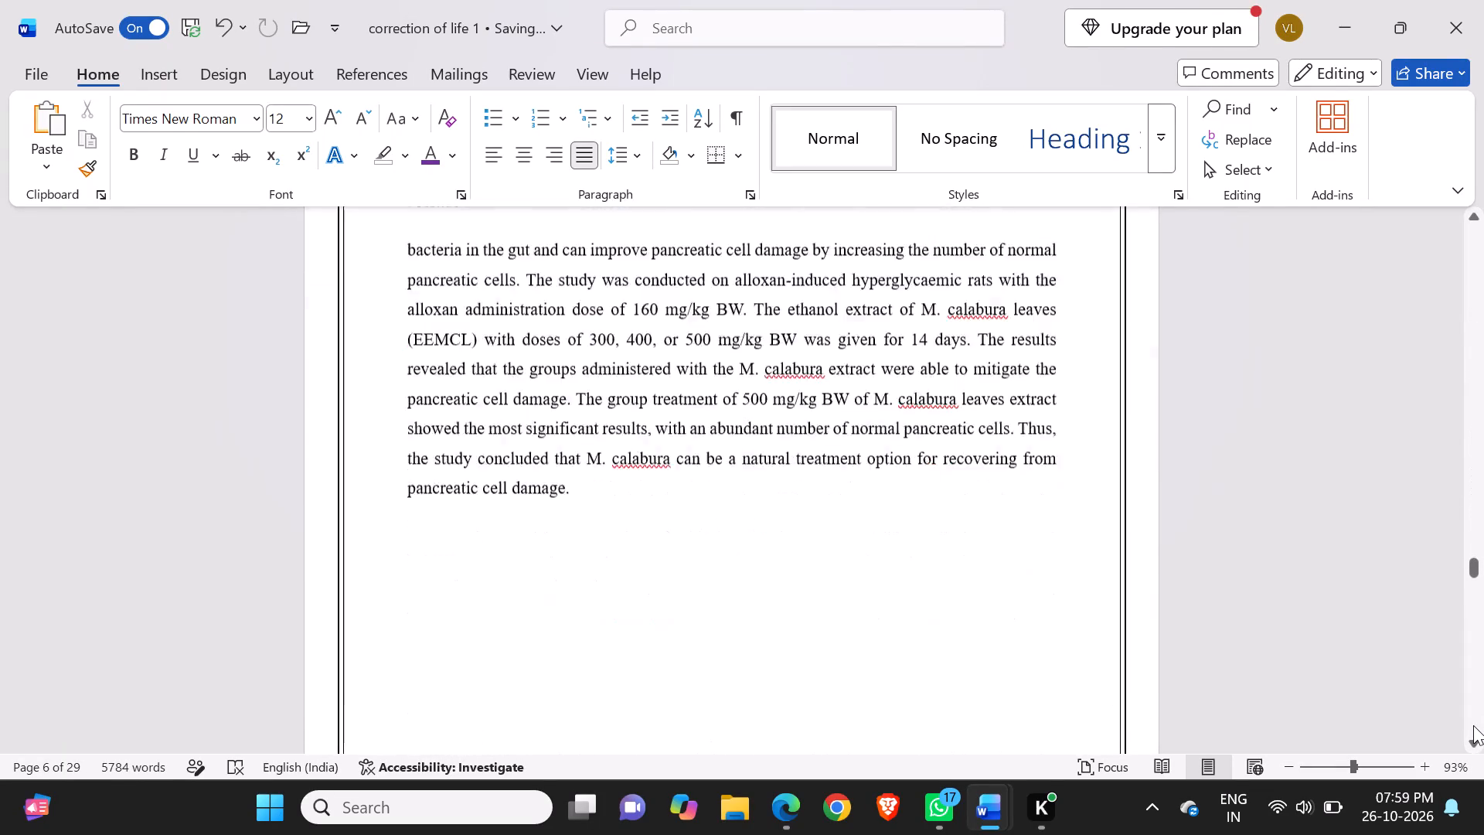
scroll(1472, 725, down, 20)
scroll(1472, 725, down, 11)
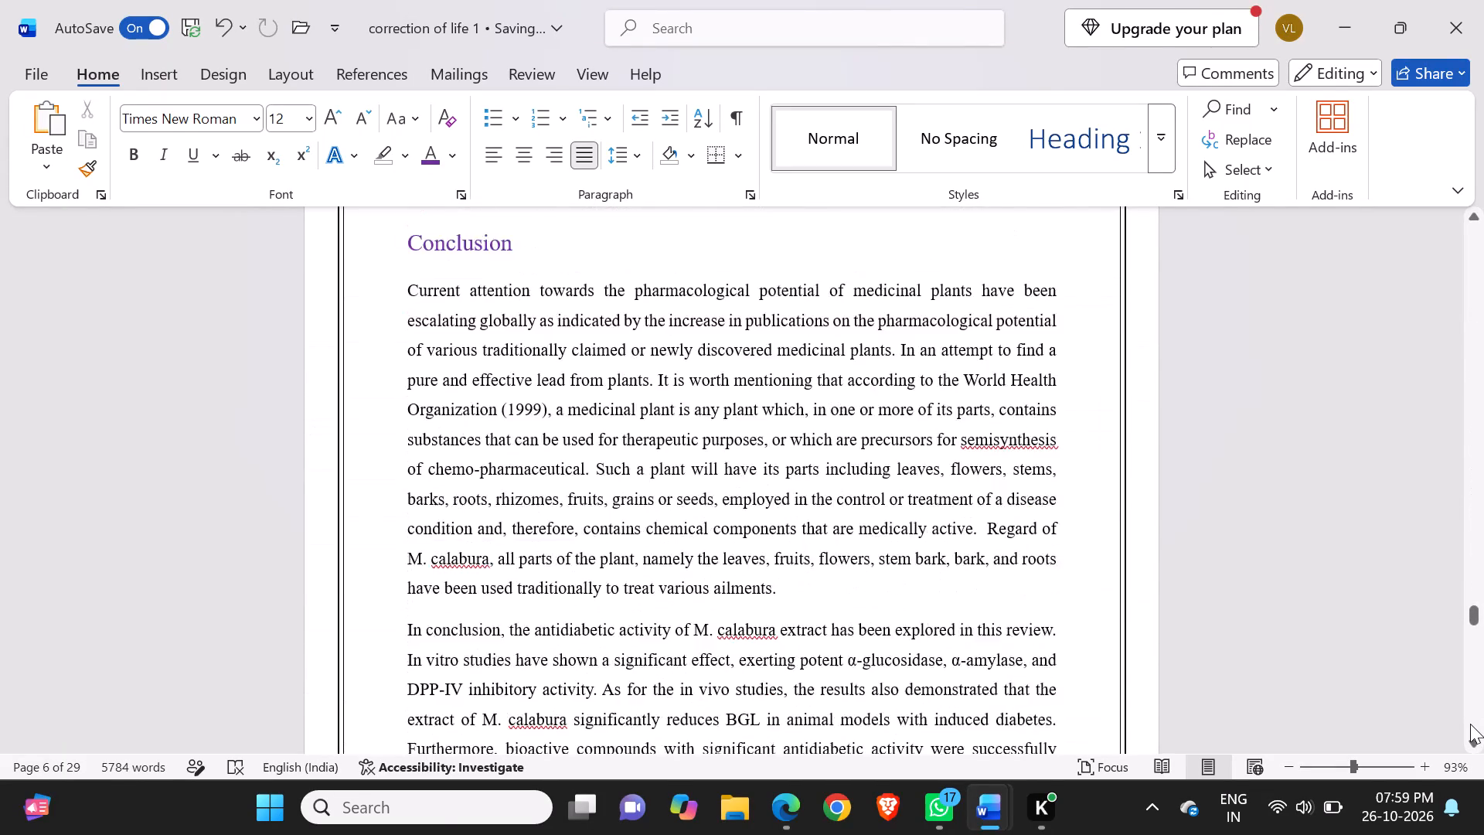
scroll(1470, 724, down, 20)
scroll(1470, 724, down, 20)
scroll(1470, 724, down, 5)
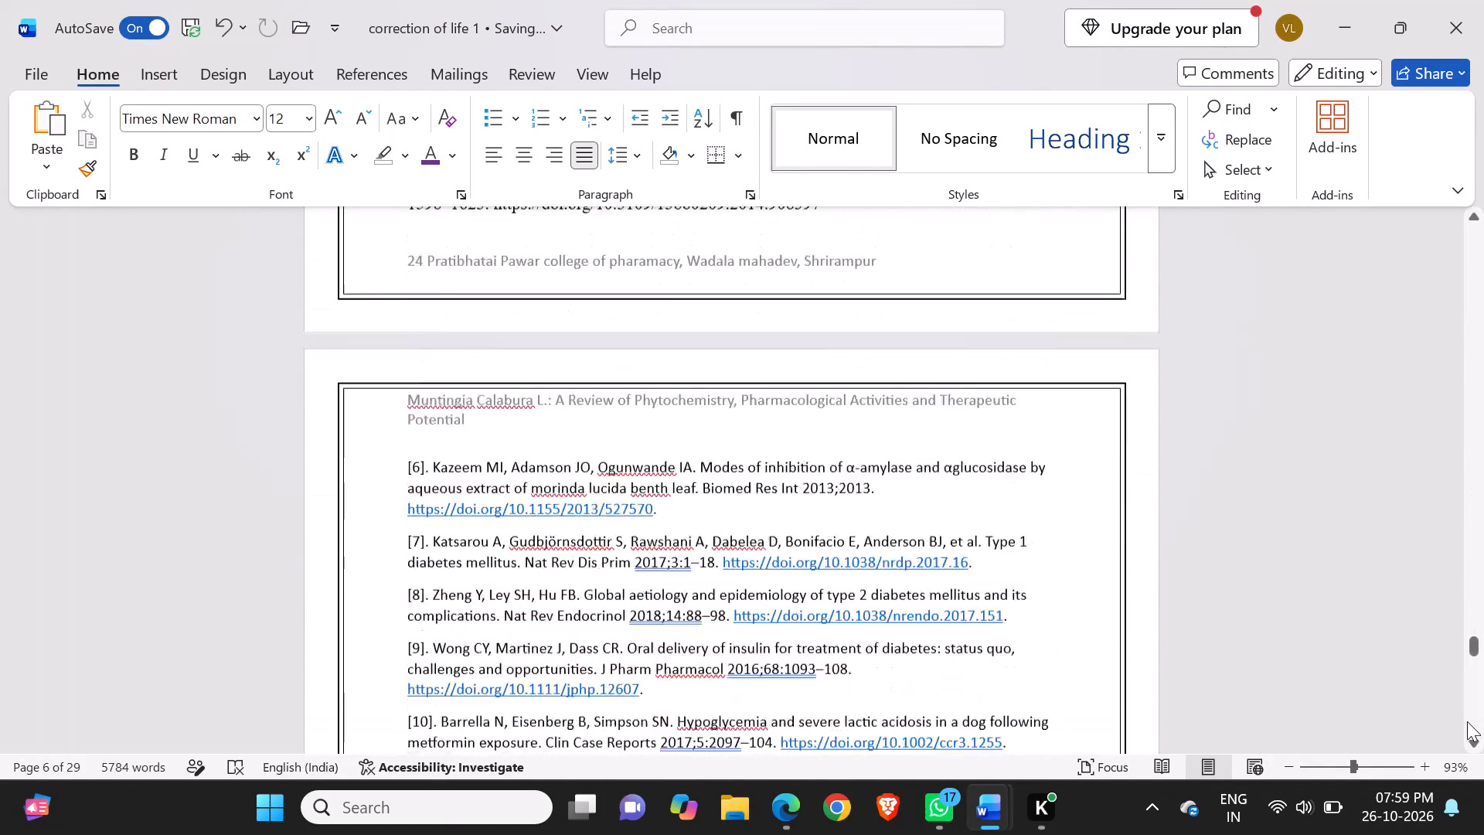
scroll(1467, 721, down, 7)
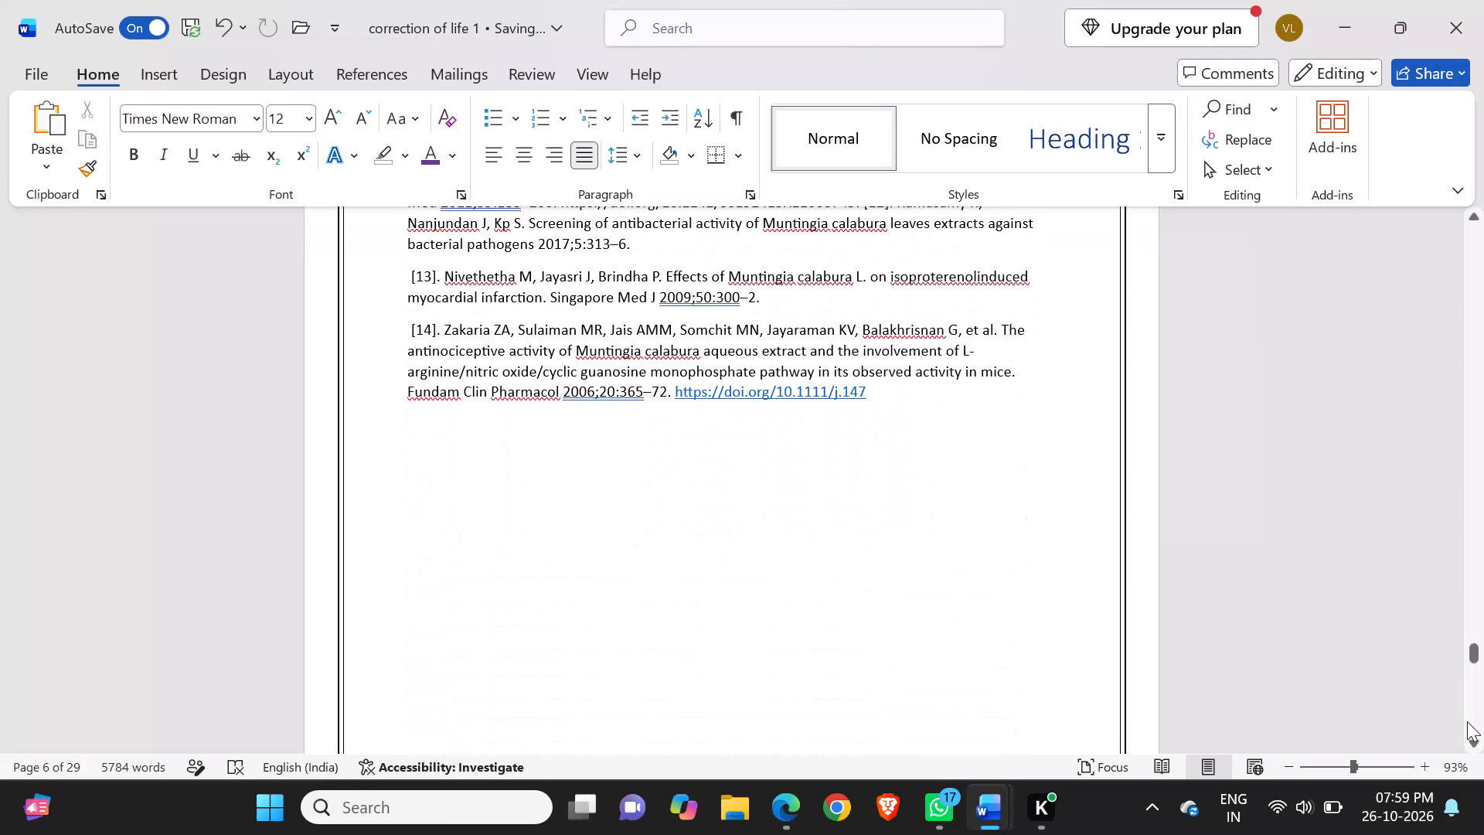
scroll(1467, 721, up, 1)
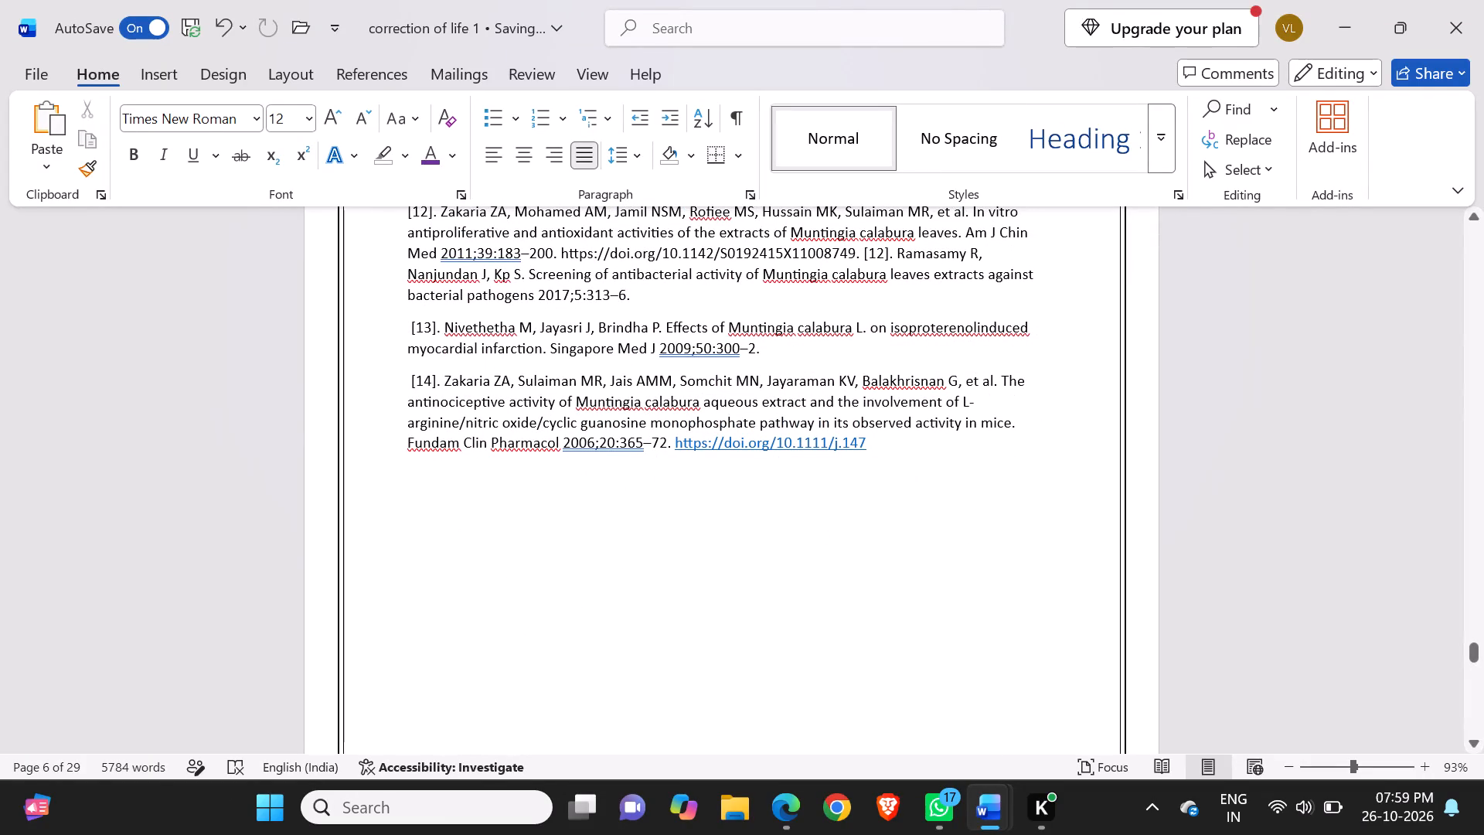
Add entry [15] below reference [14] and paste the copied Jamaica cherry, Fruits of Warm Climates citation after the number.
click(420, 479)
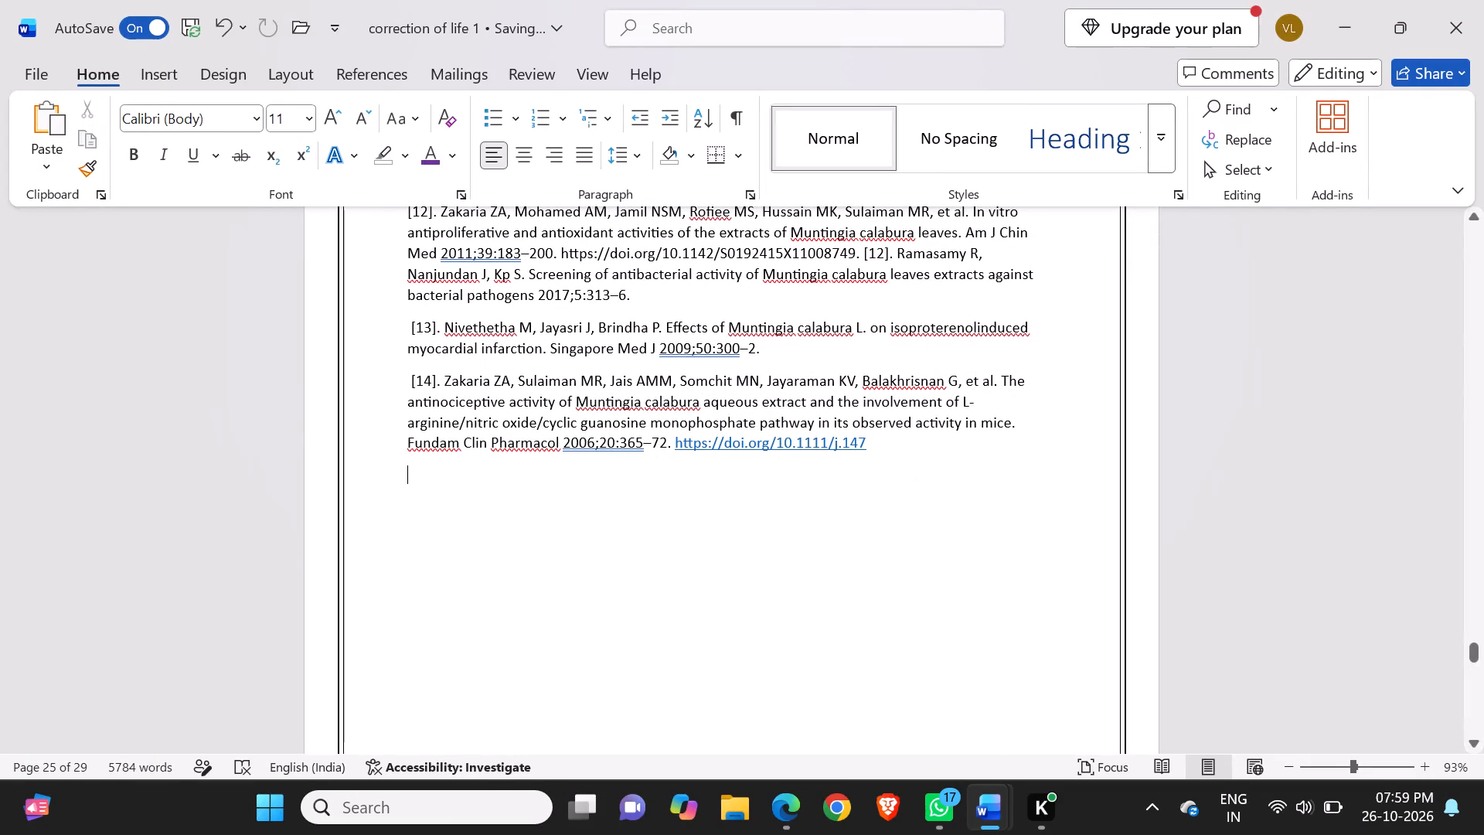
key(bracketleft)
text(15)
key(bracketright)
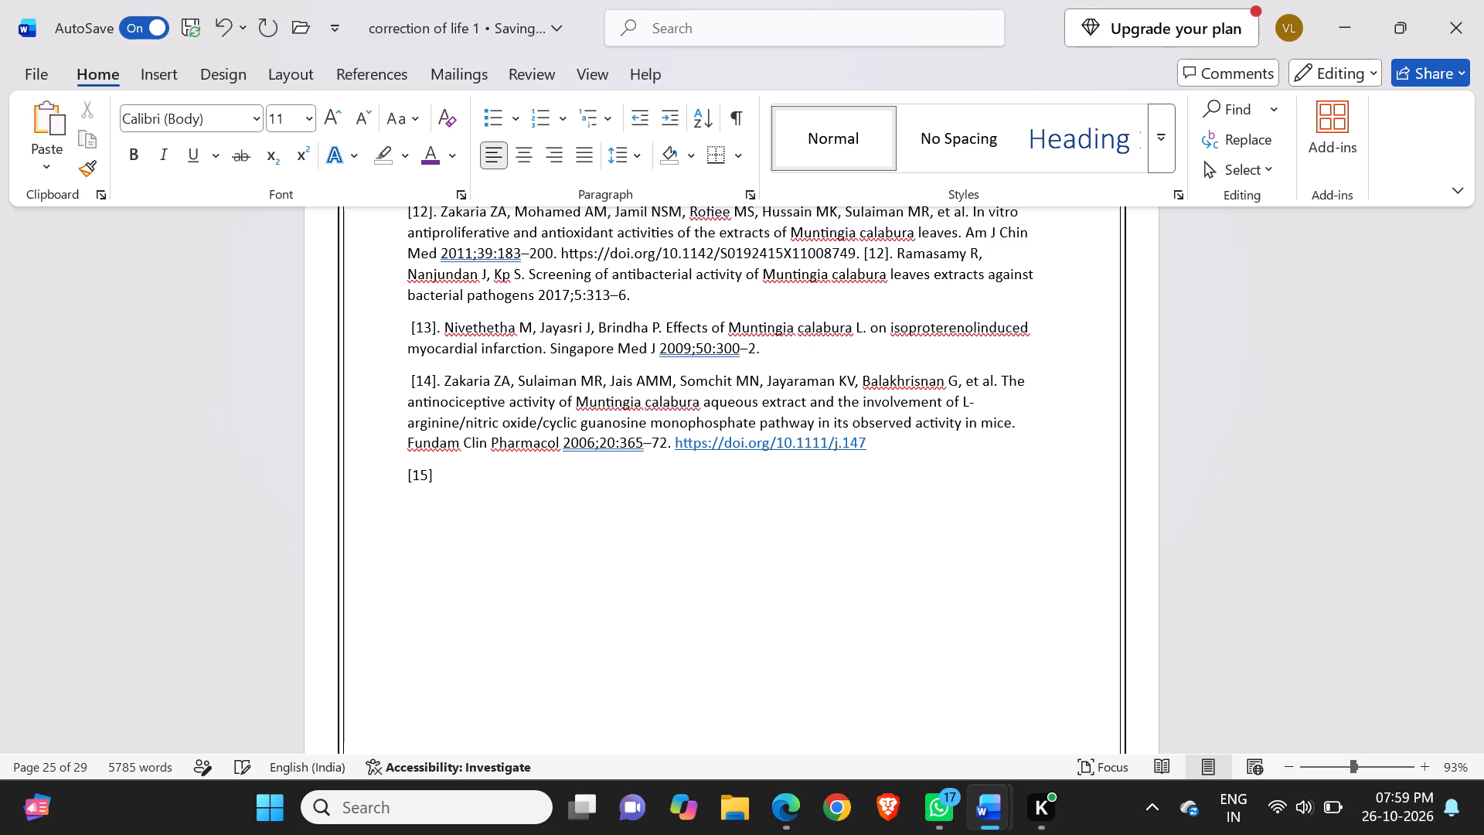
key(space)
key(ctrl+v)
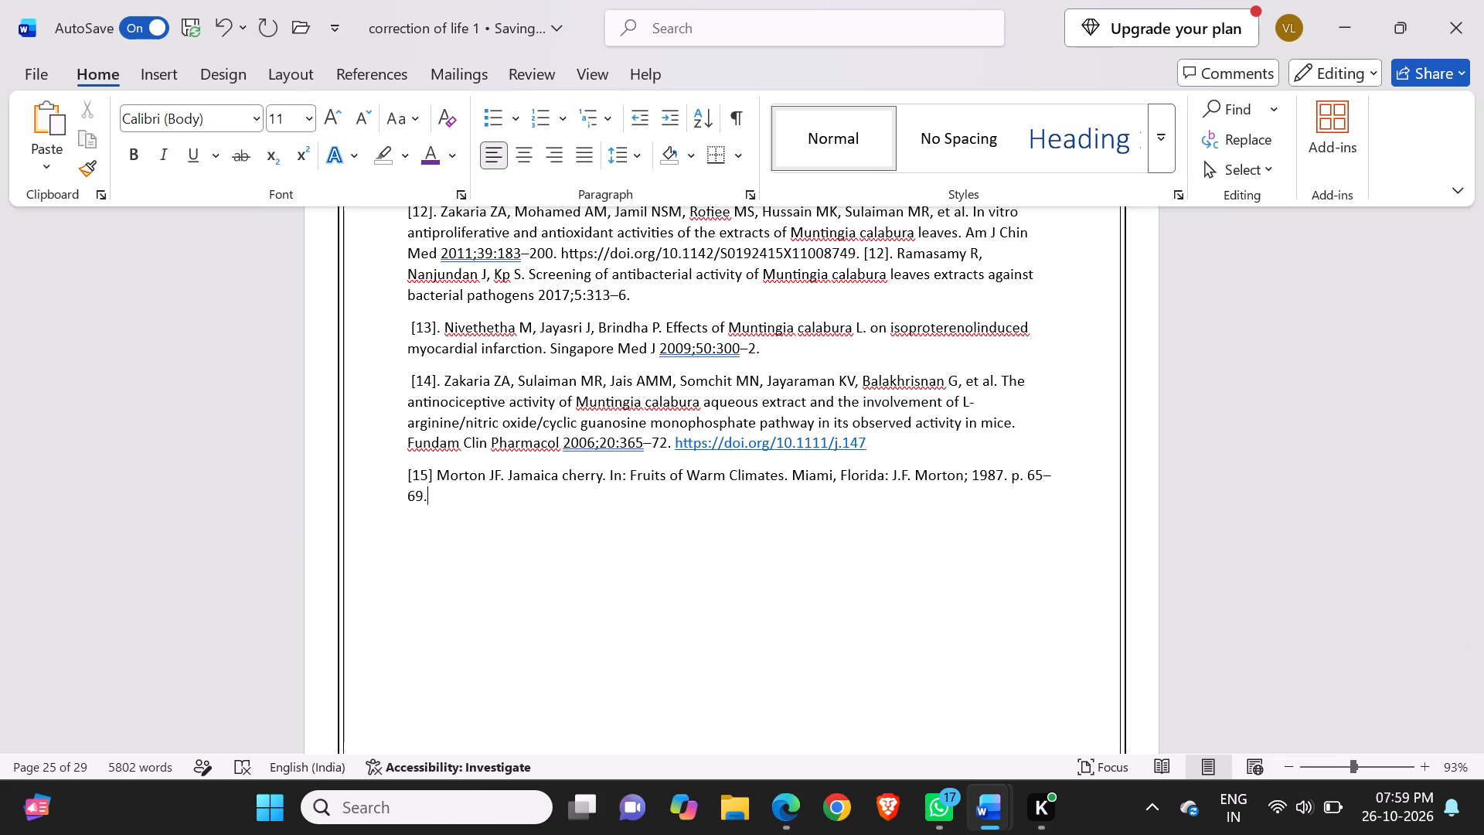
Insert four spaces before the page number 69 at the end of reference [15].
scroll(419, 479, up, 1)
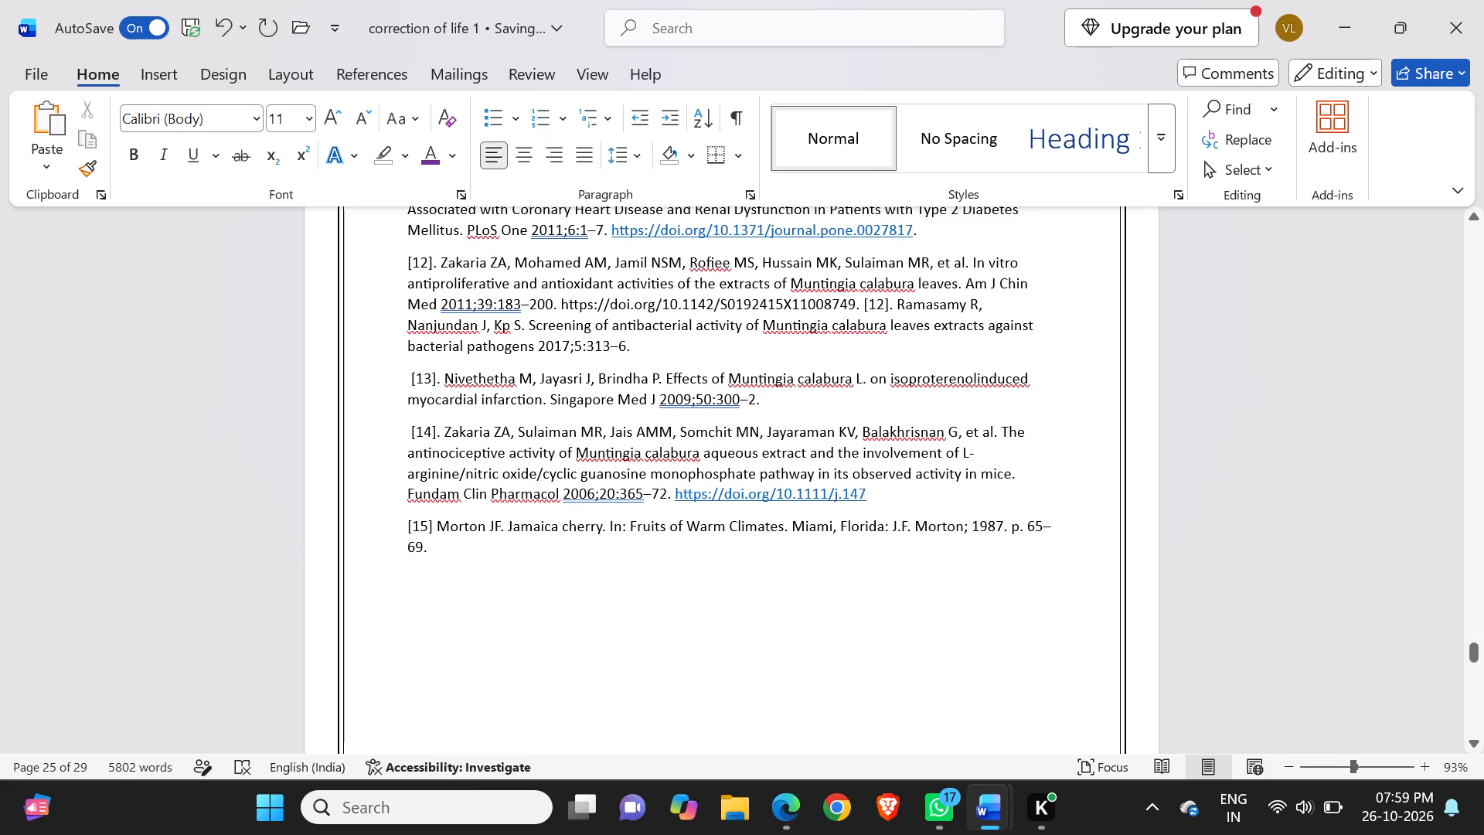
click(401, 546)
key(space)
key(space)
key(space)
key(space)
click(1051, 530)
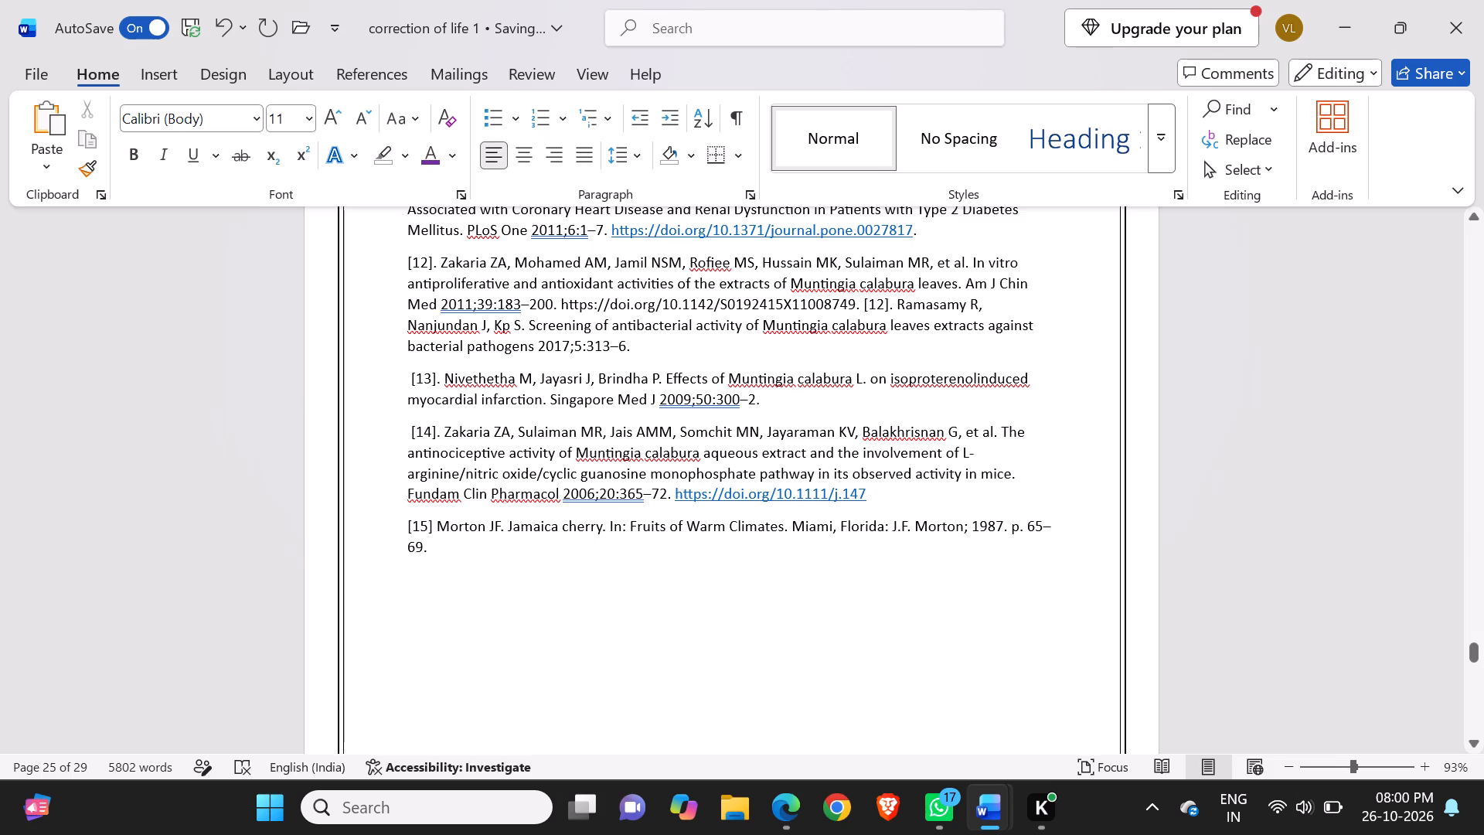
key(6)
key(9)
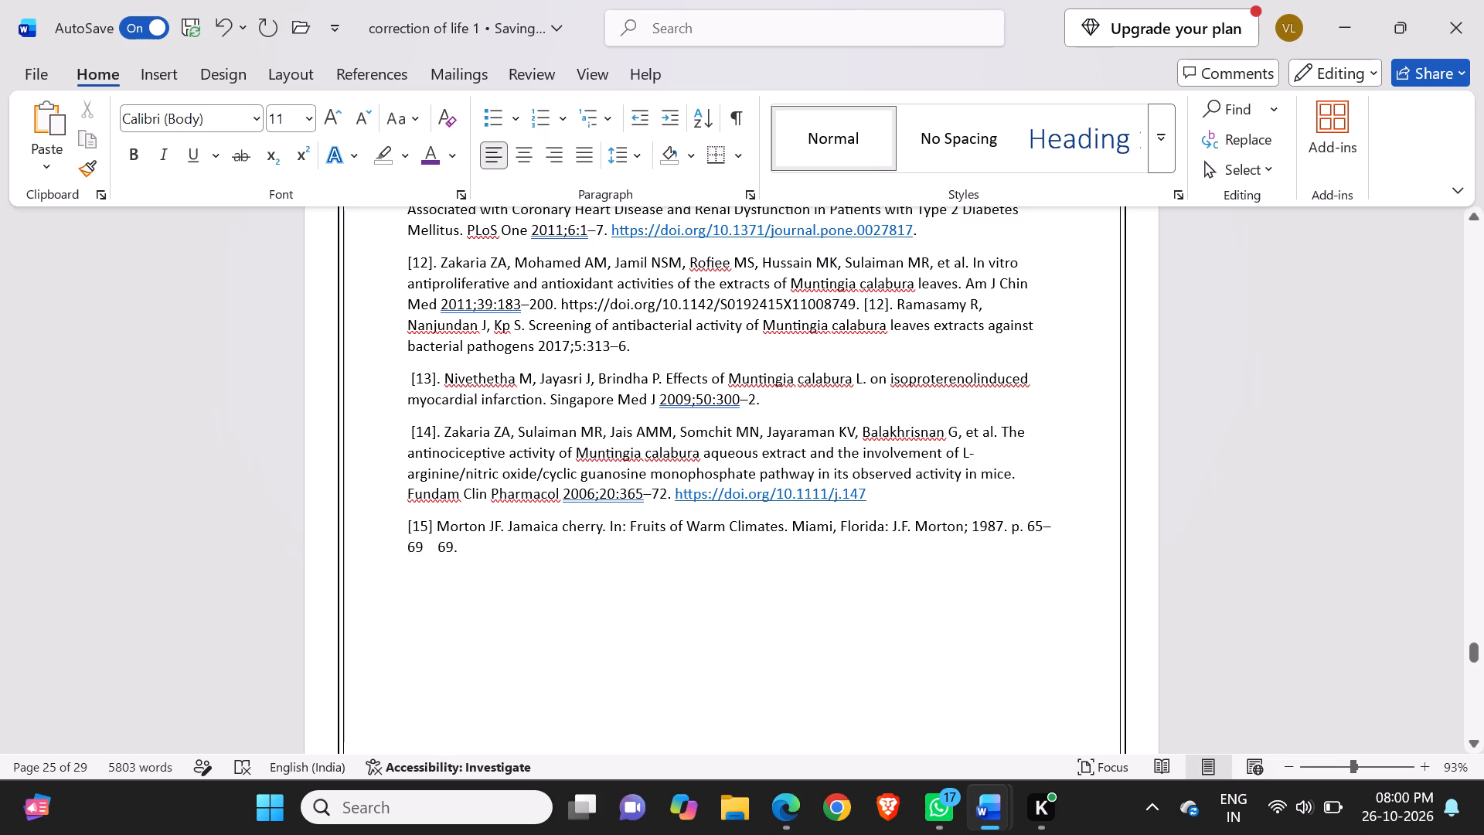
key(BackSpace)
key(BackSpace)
Widen the gap after the numbers of references [13] and [14] by one extra space each.
click(443, 380)
key(space)
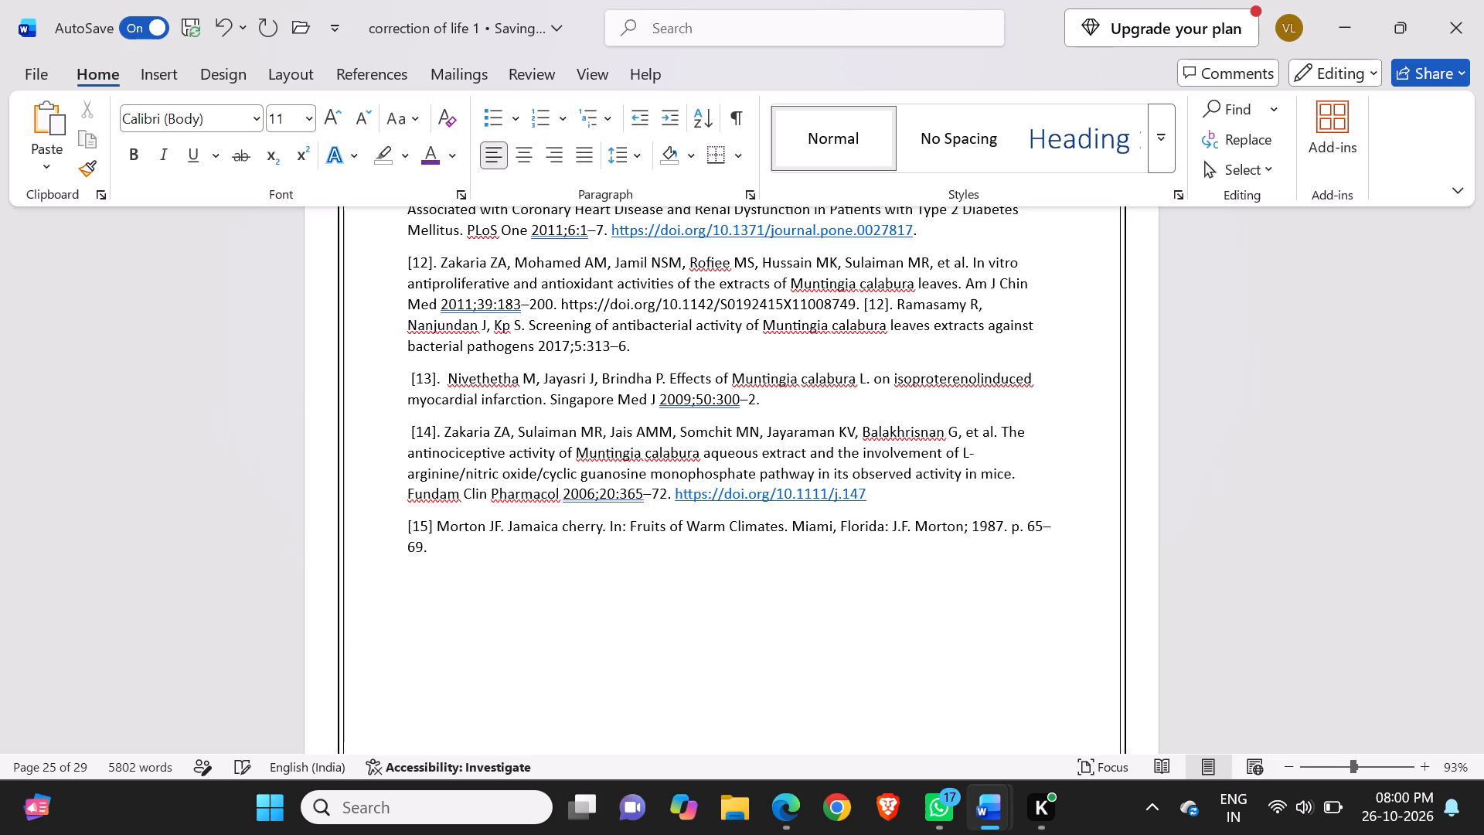
key(space)
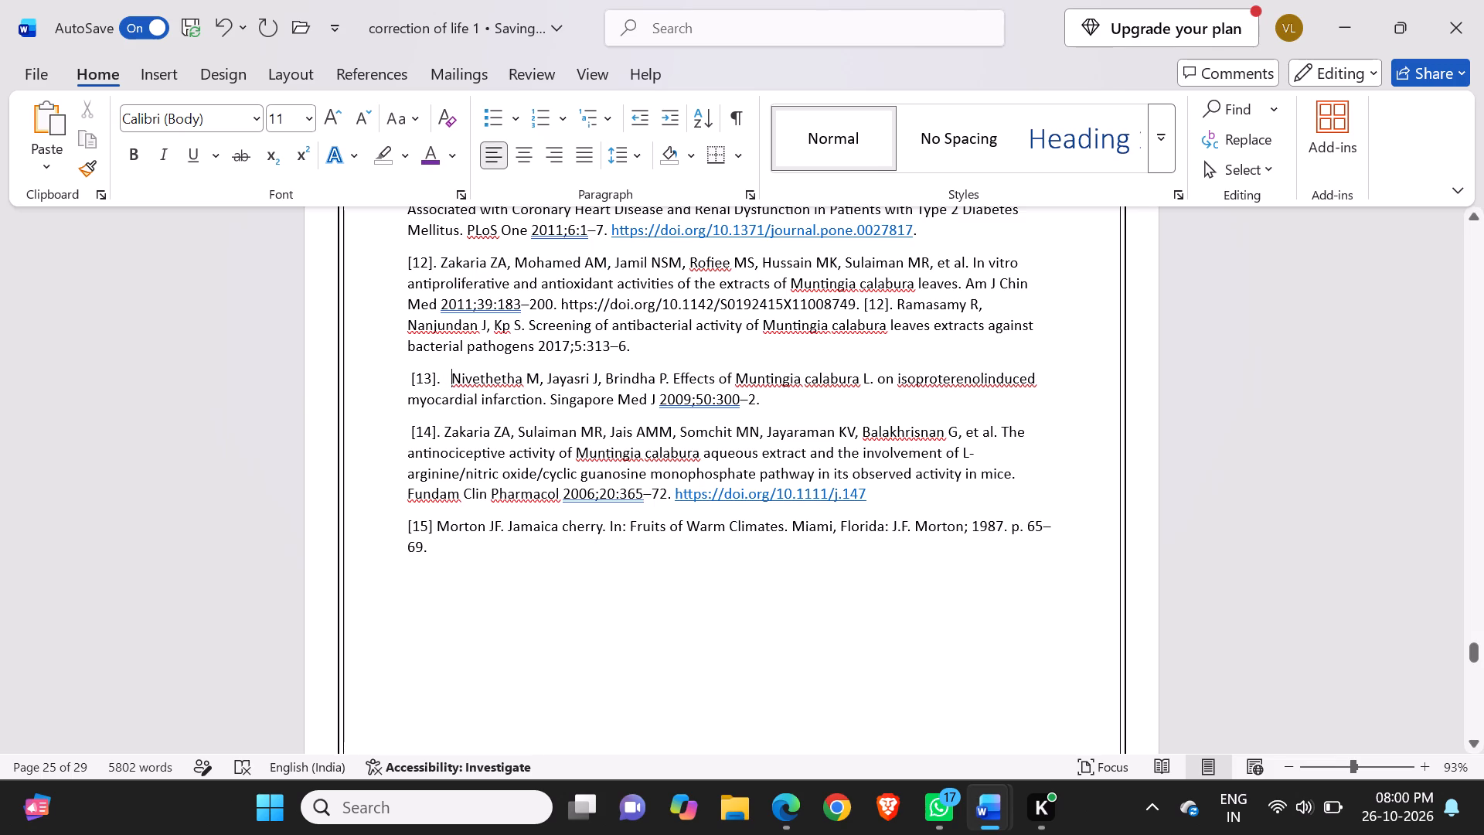
key(BackSpace)
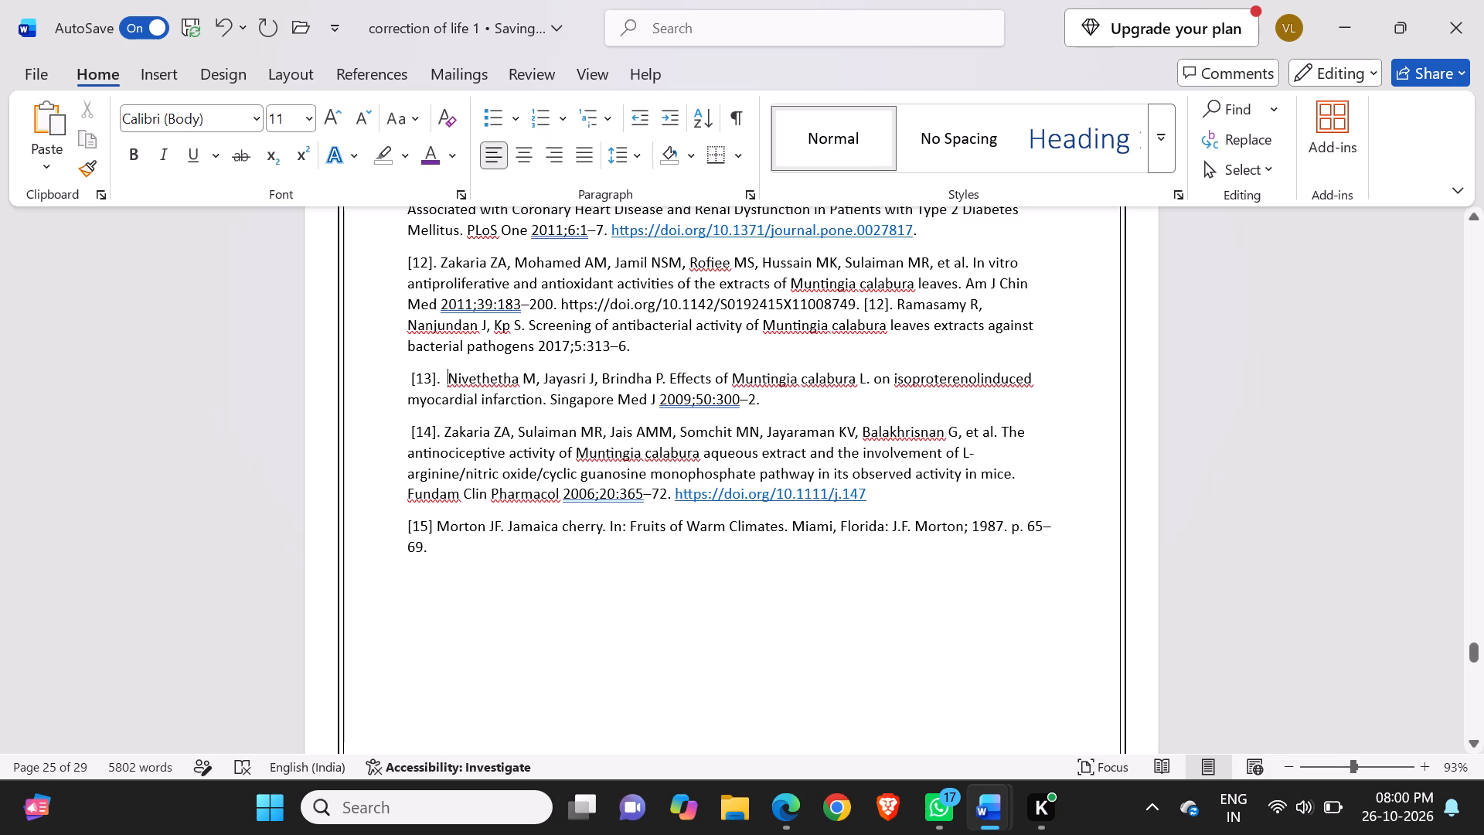
click(440, 432)
key(space)
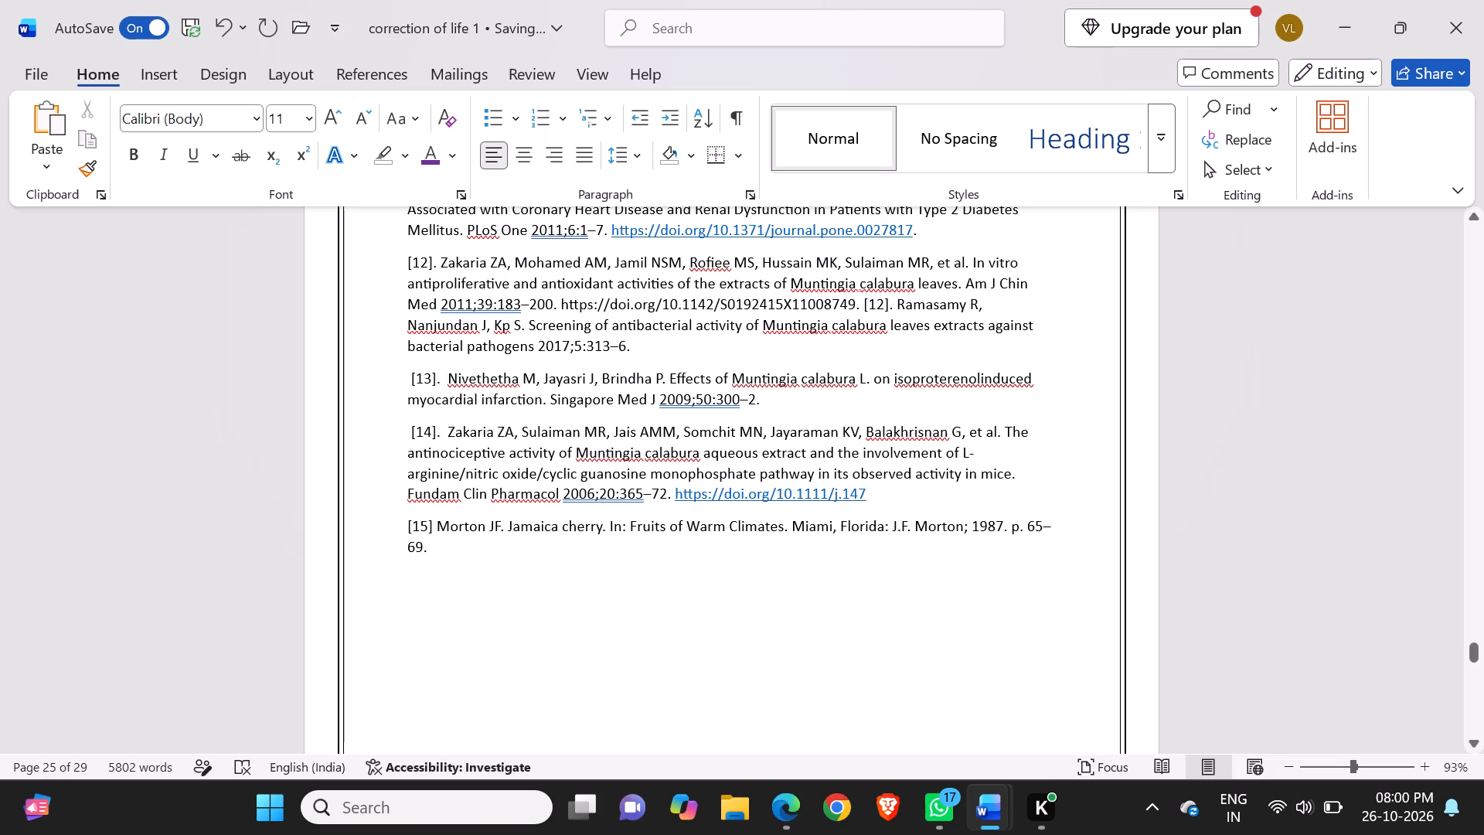
Add a full stop and an extra space after the number [15] to match the entries above it.
click(430, 526)
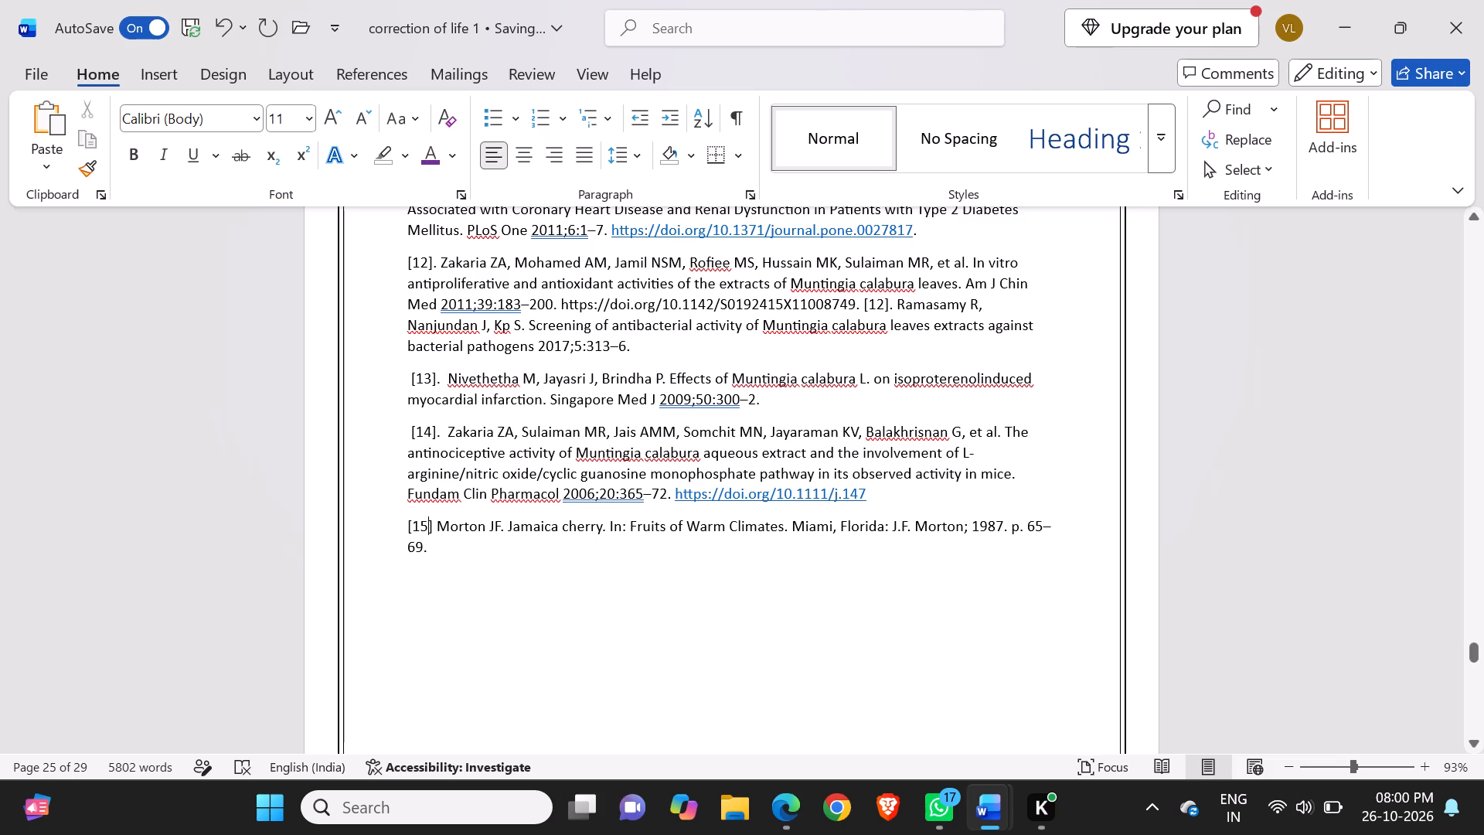
click(430, 526)
click(431, 526)
key(period)
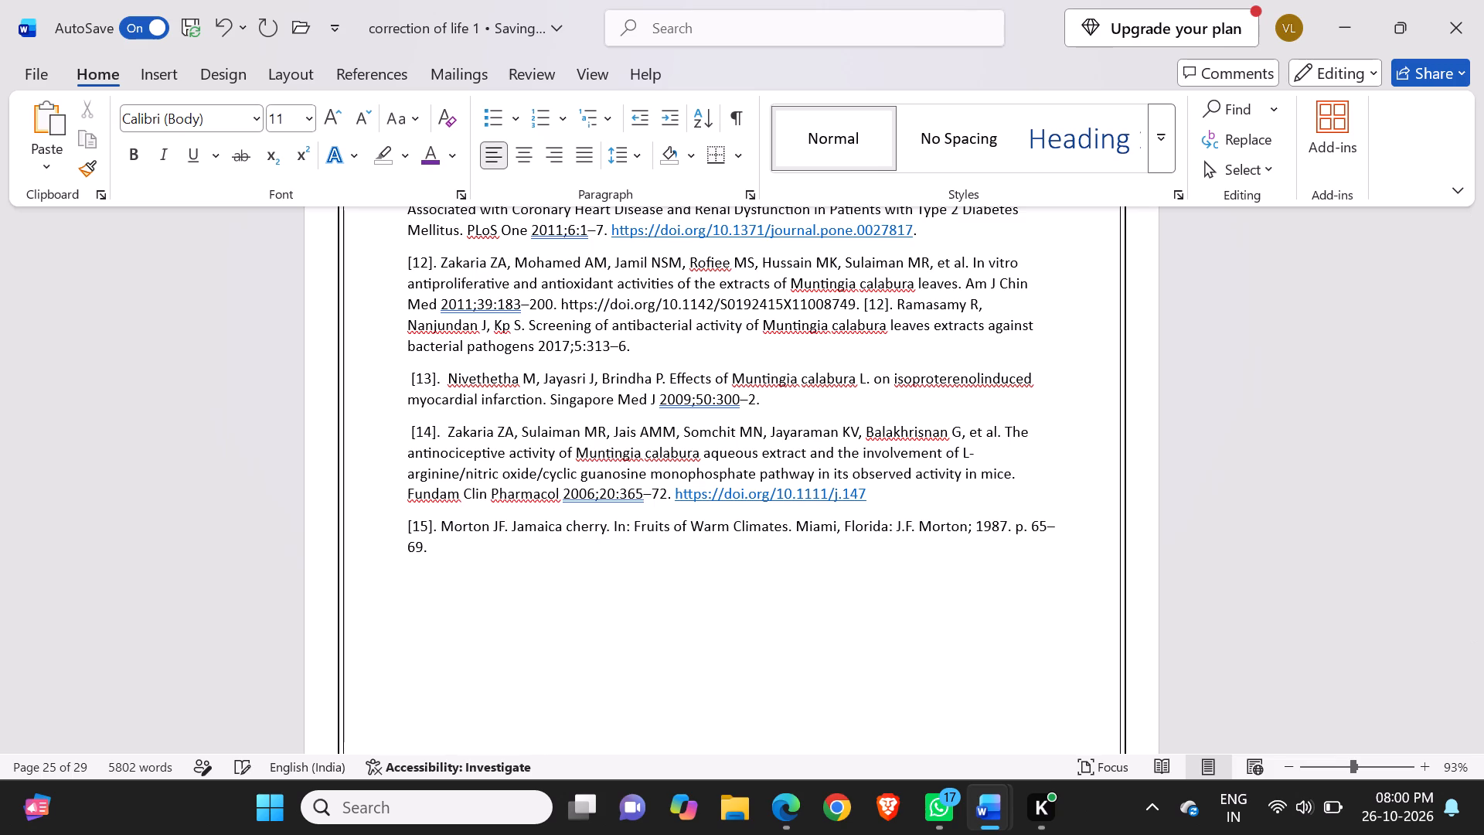
key(space)
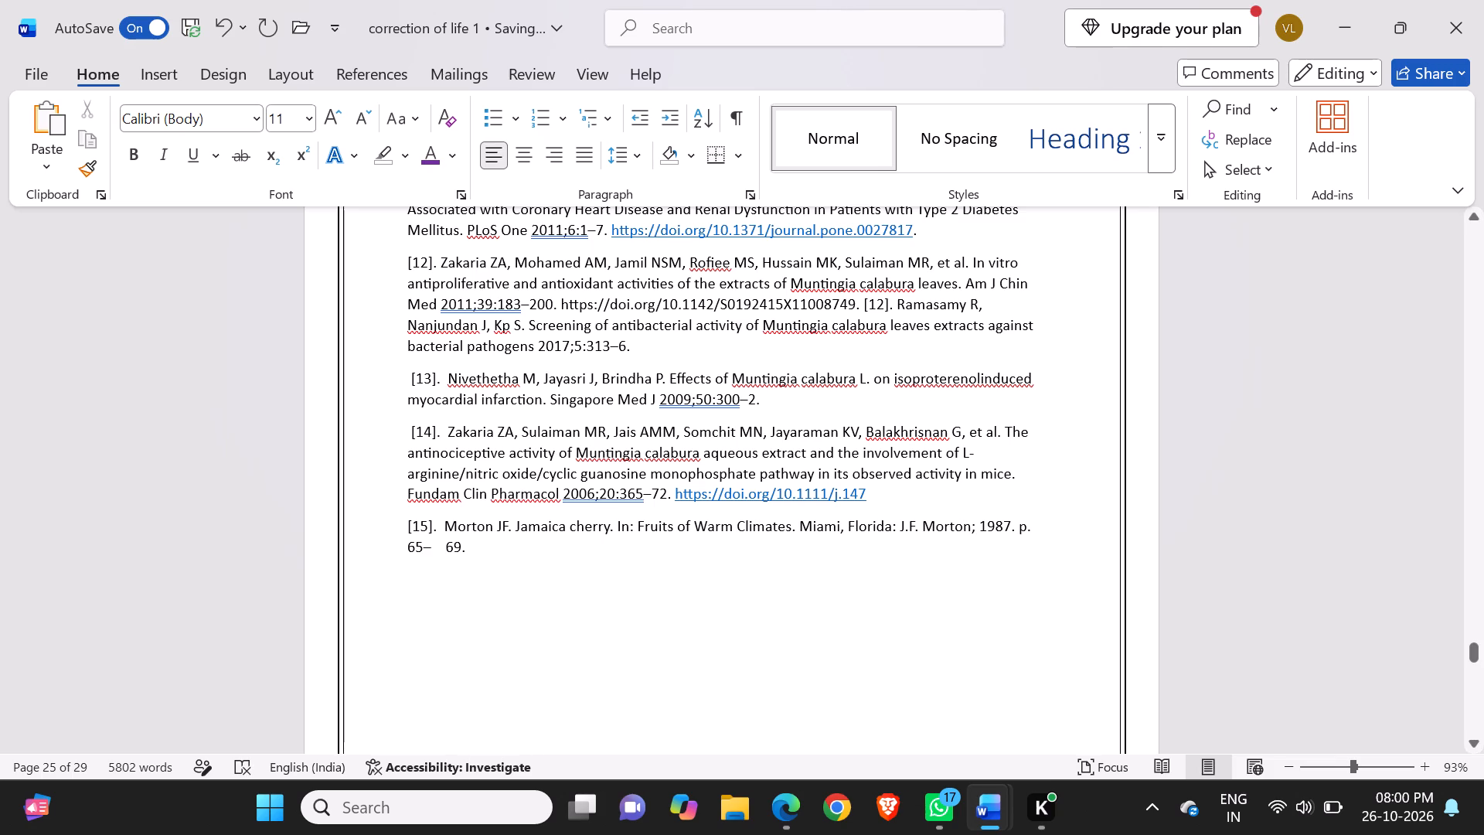
Add a space before 65 and remove one space before 69 in the page range of reference [15].
click(408, 549)
key(space)
scroll(394, 491, up, 3)
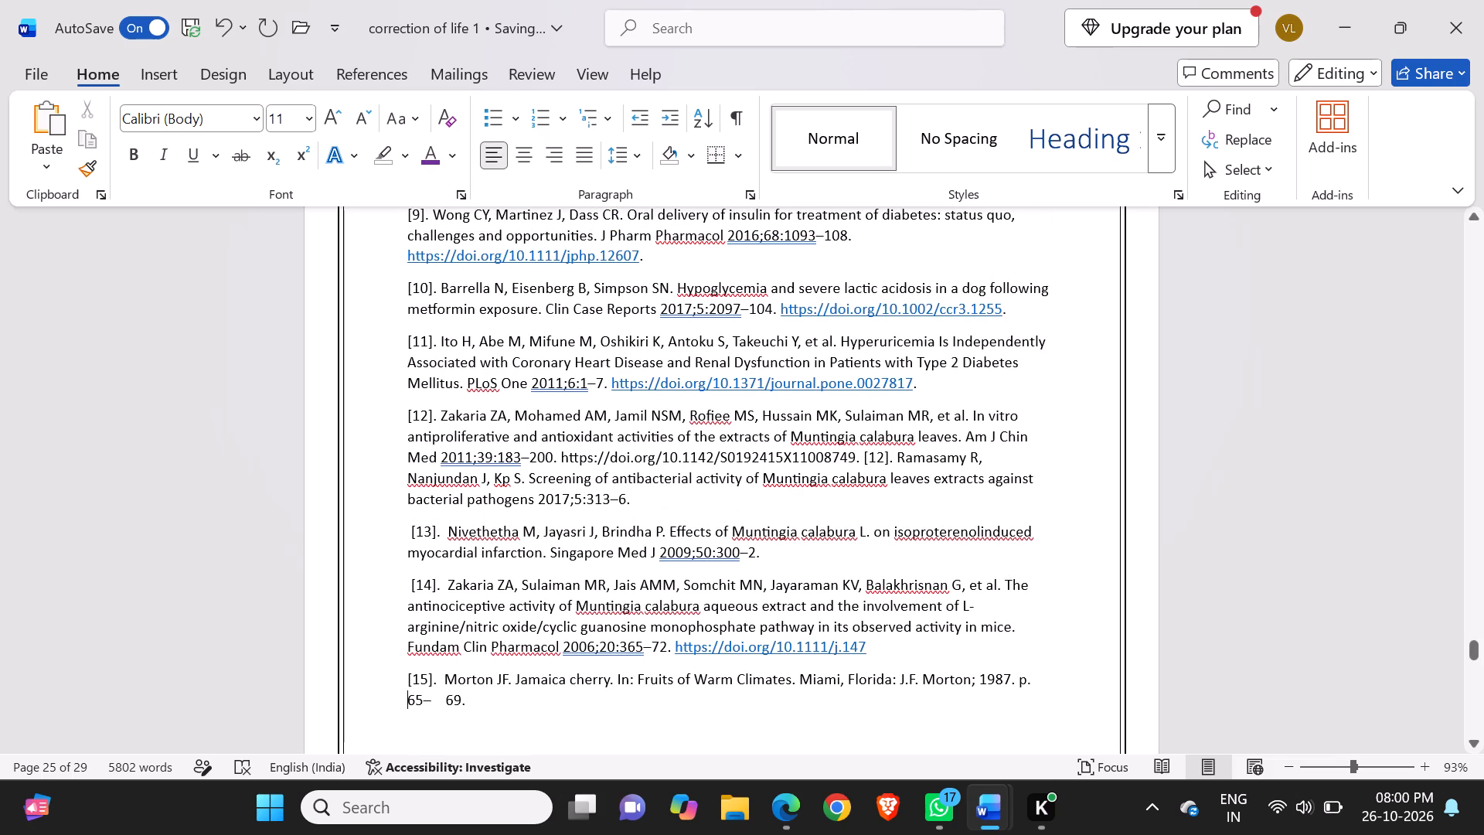
click(441, 710)
key(BackSpace)
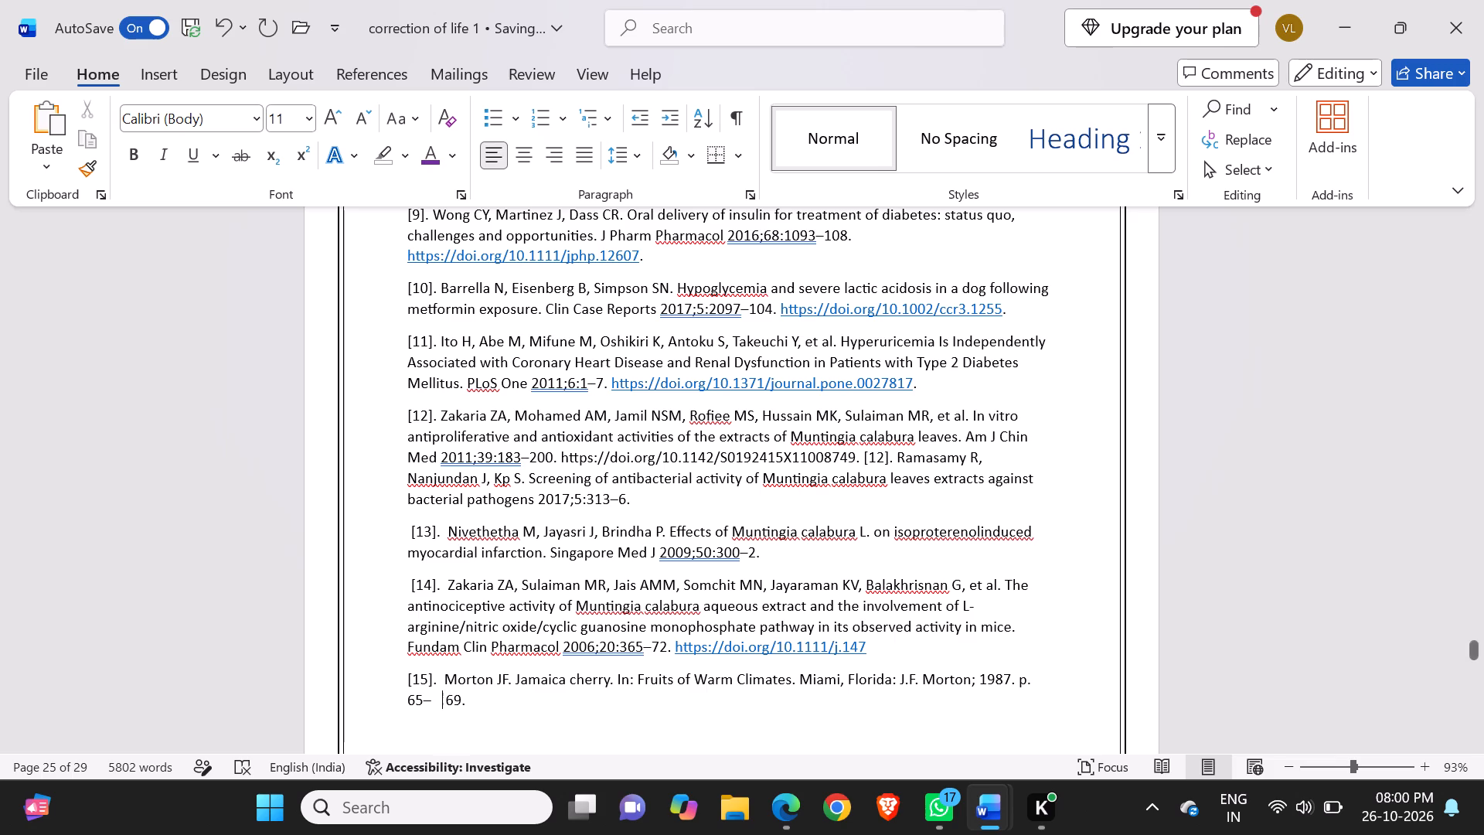
Format all entries under the Reference heading, from 1 to [15], in 12 pt Times New Roman.
scroll(441, 710, up, 2)
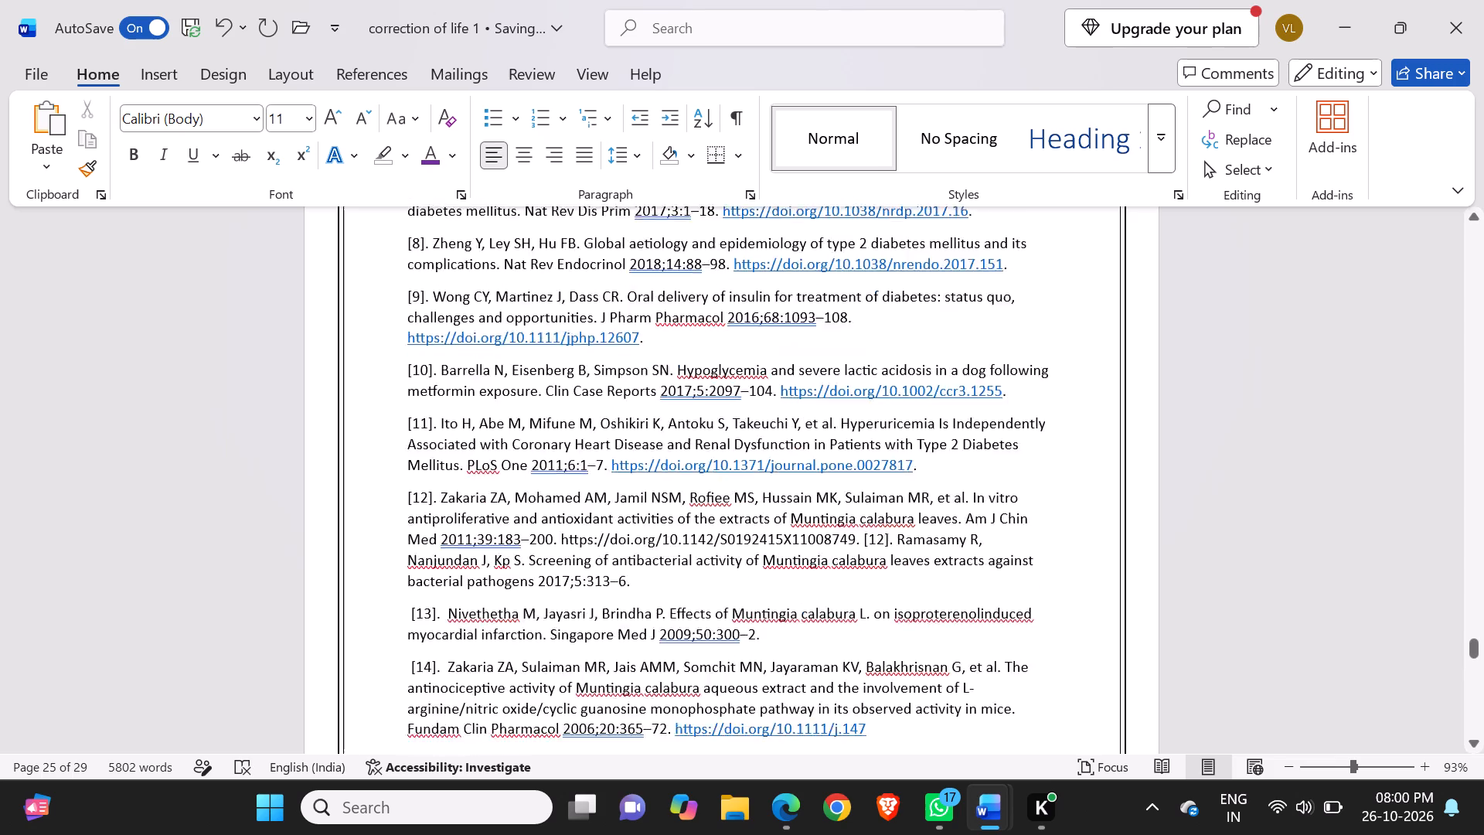
scroll(441, 710, up, 12)
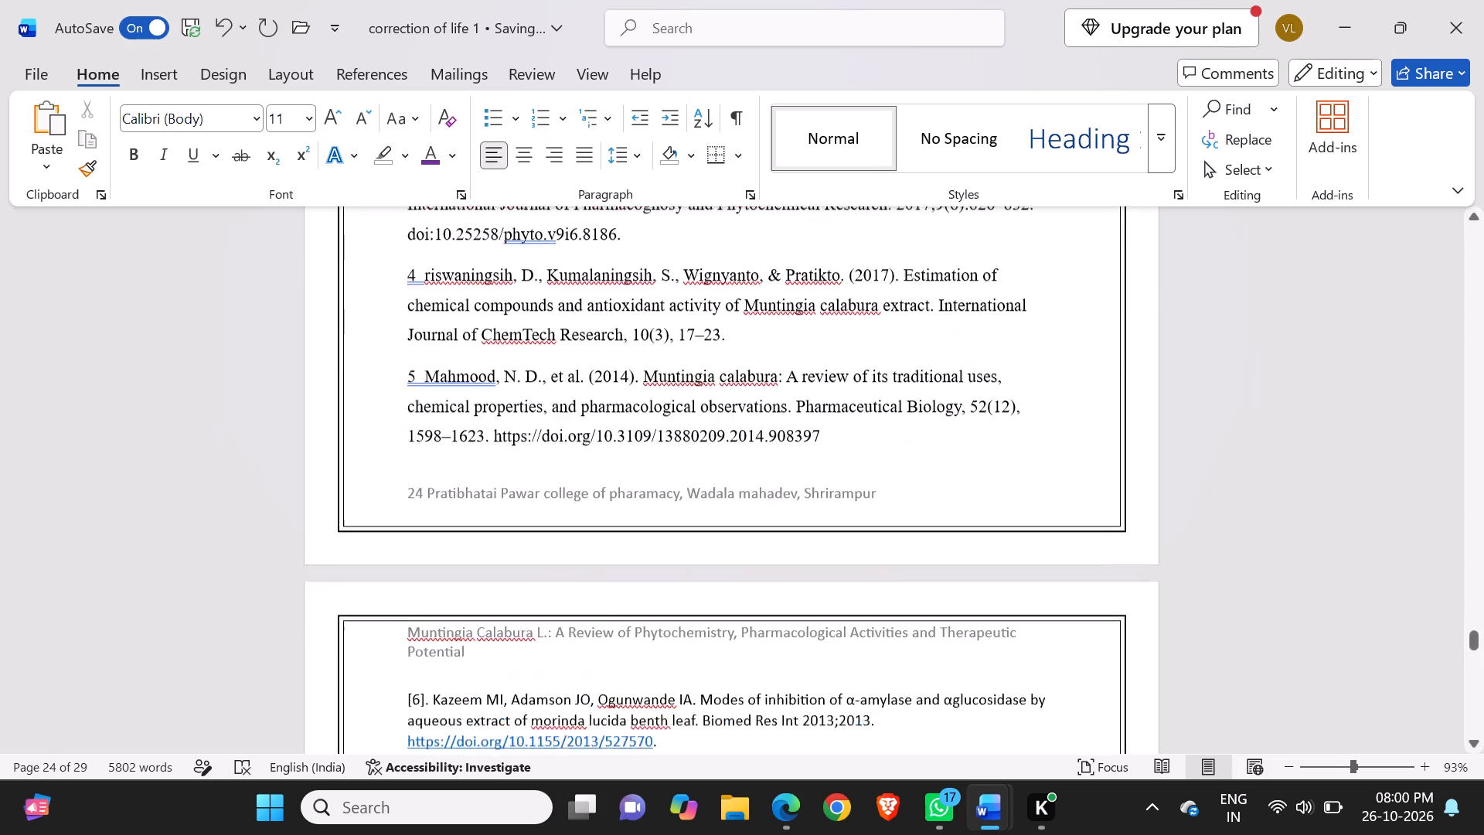
scroll(441, 710, up, 13)
scroll(437, 714, down, 2)
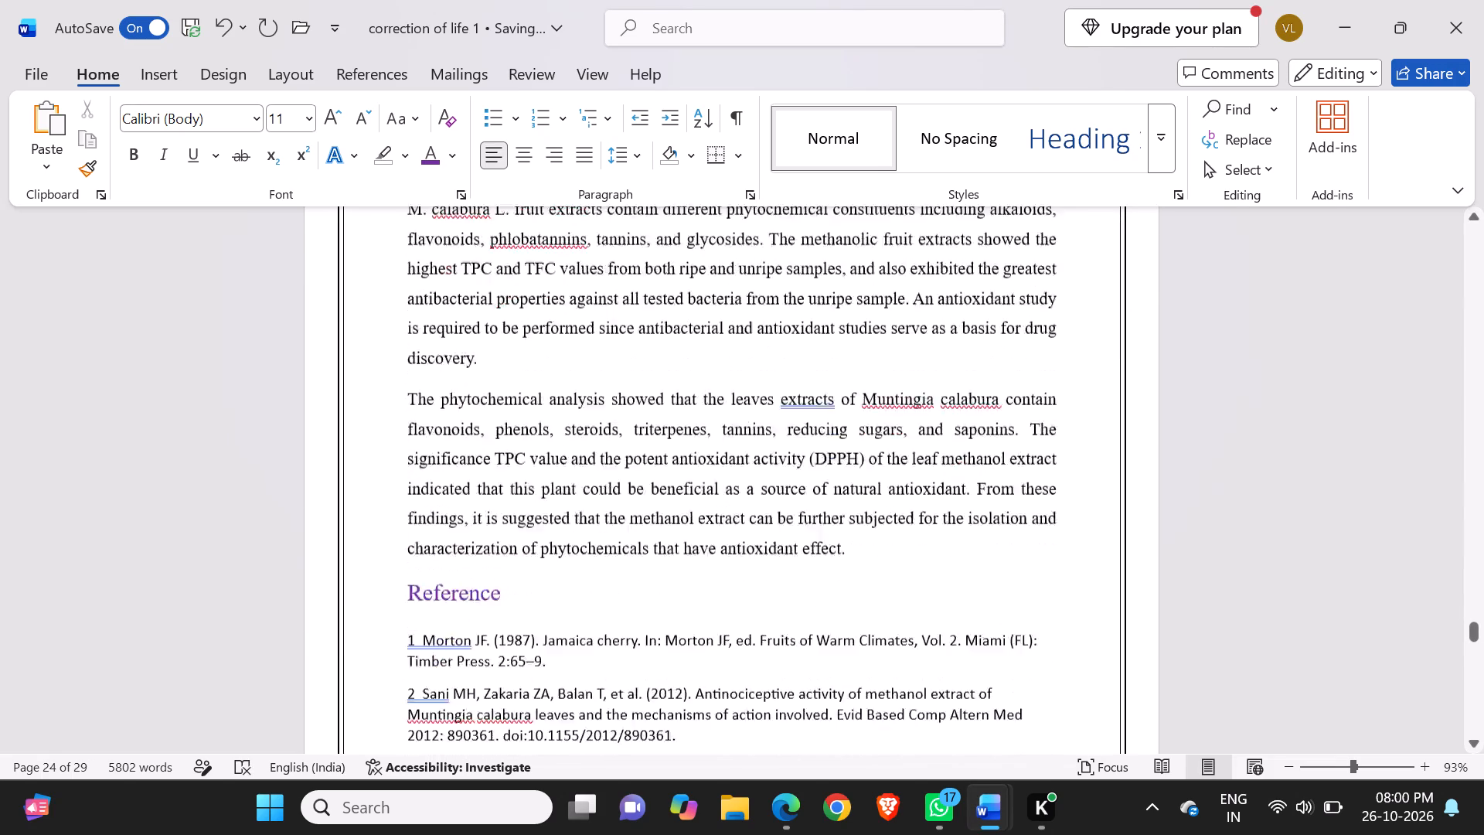
scroll(437, 721, down, 2)
drag(397, 478, 404, 489)
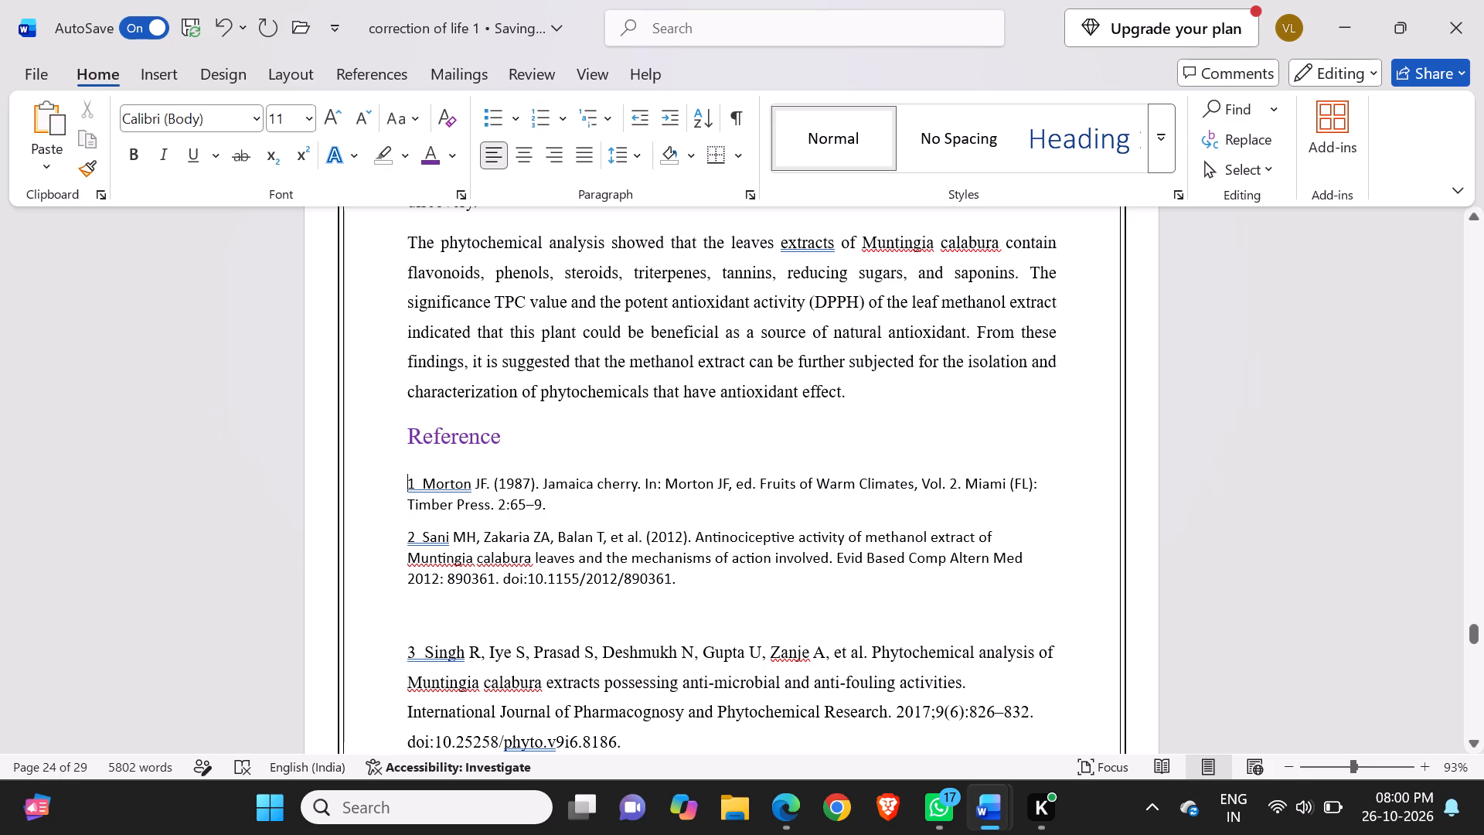
drag(404, 489, 839, 594)
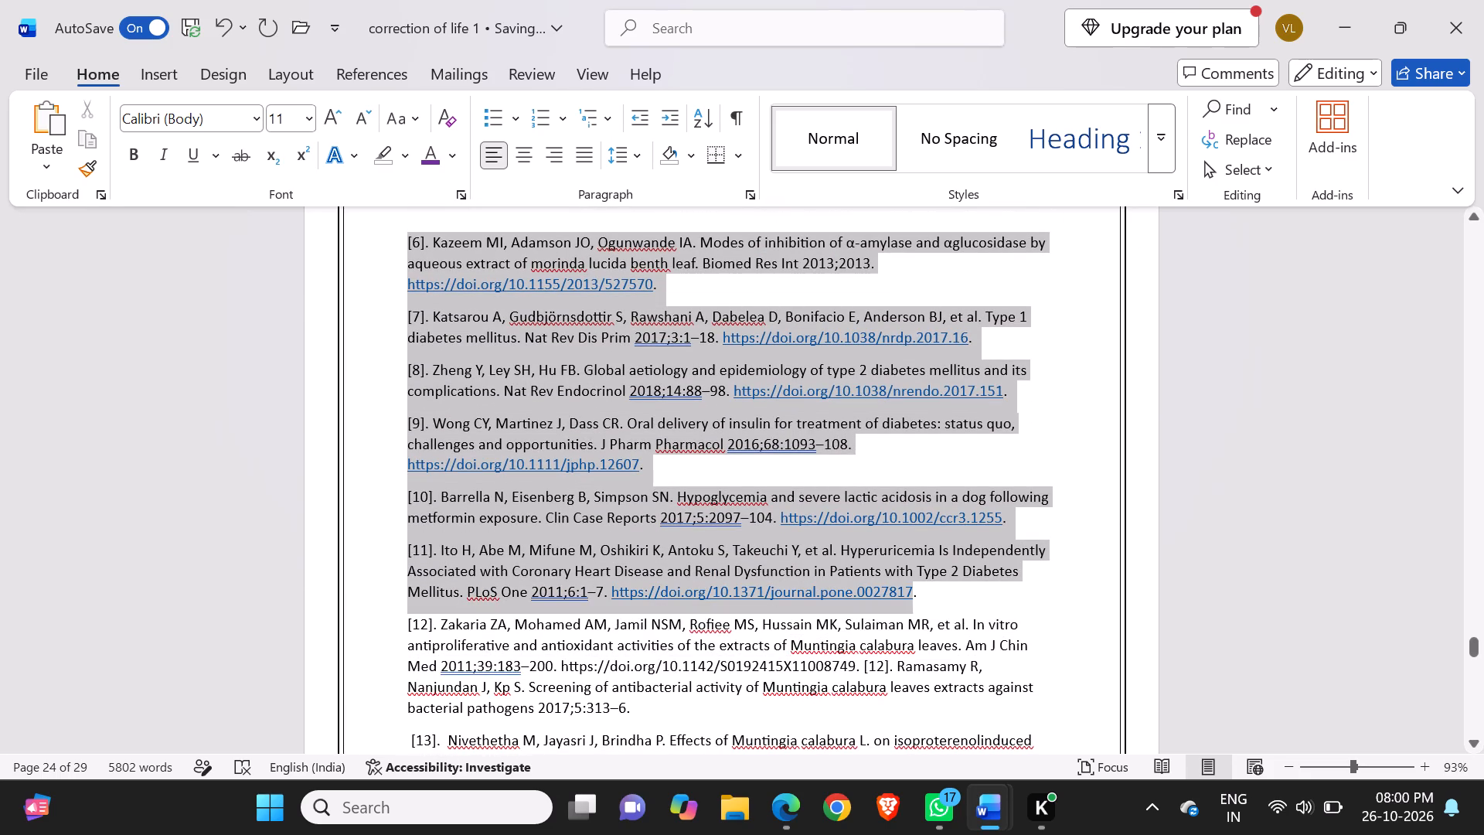
drag(839, 594, 906, 714)
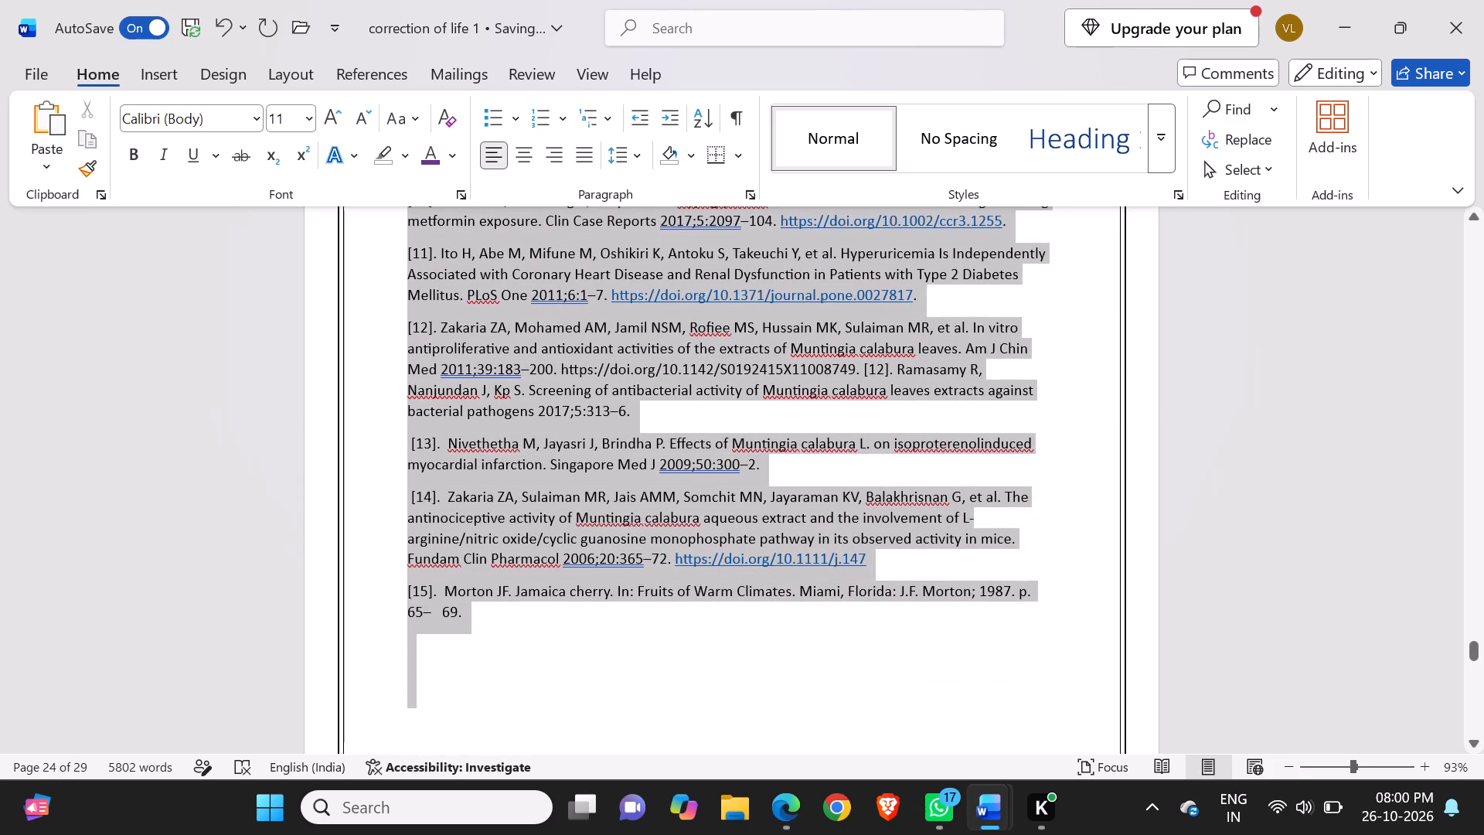
drag(906, 714, 899, 706)
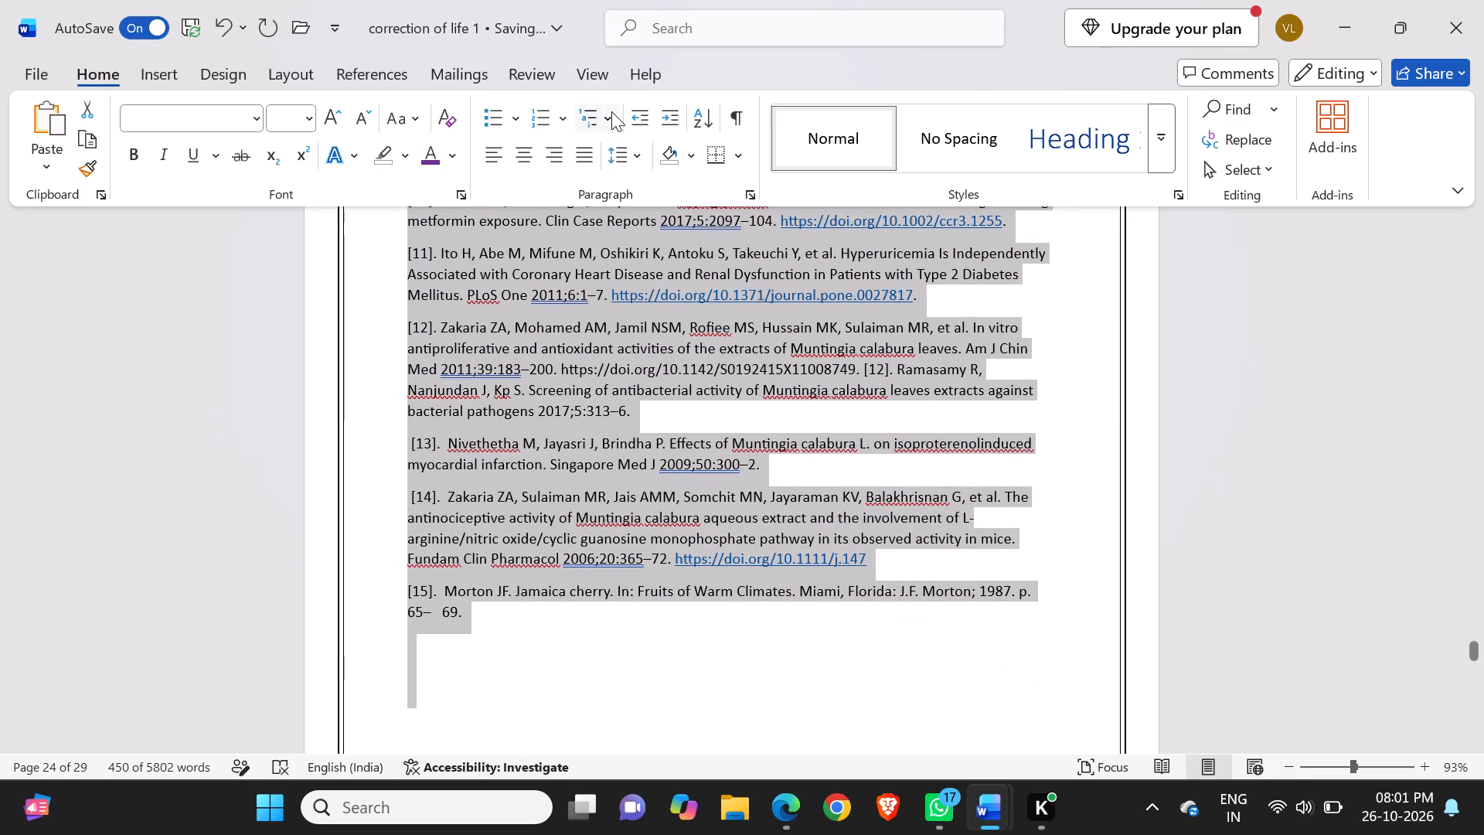
click(305, 121)
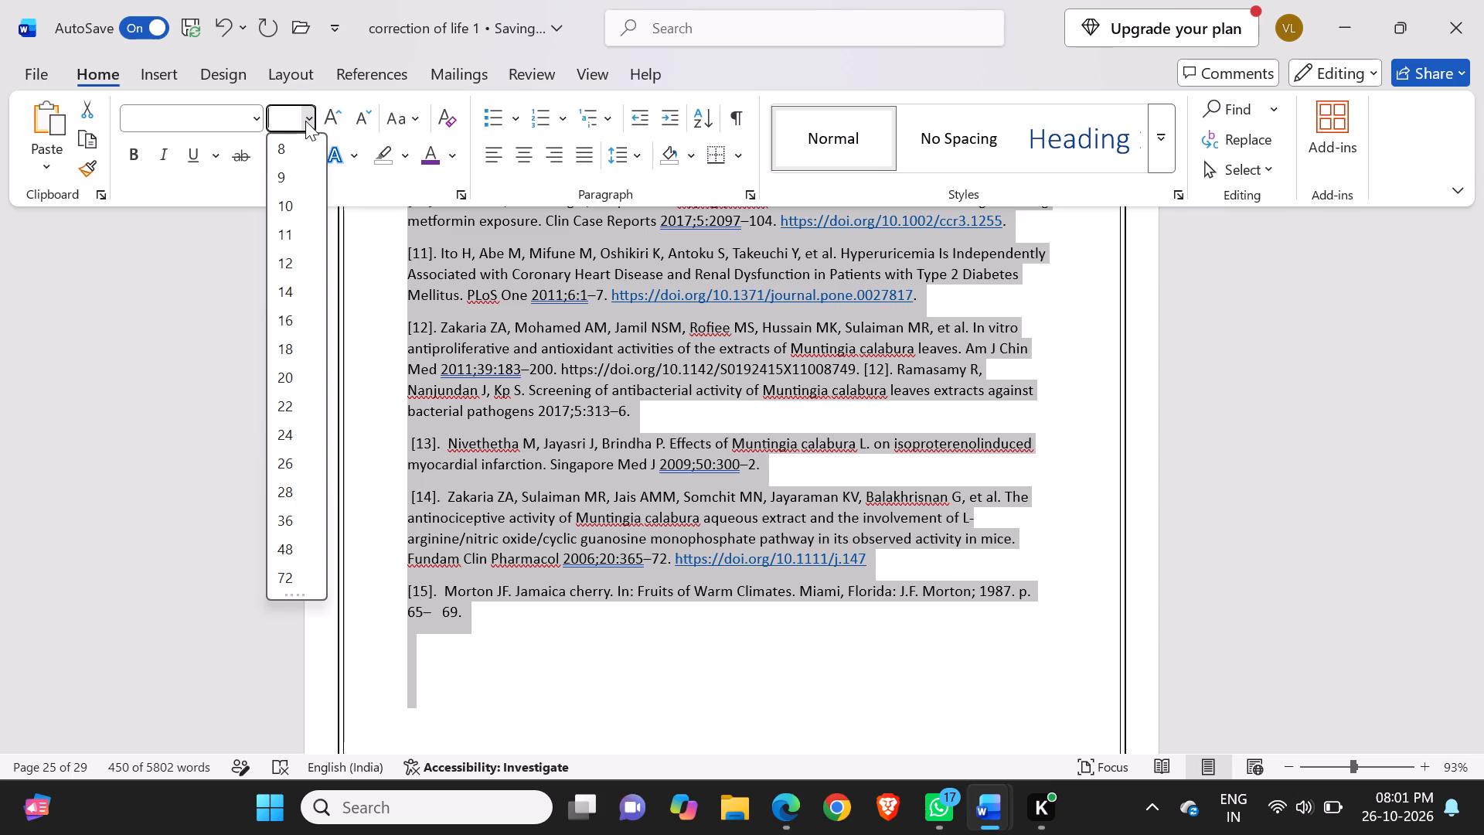
click(298, 262)
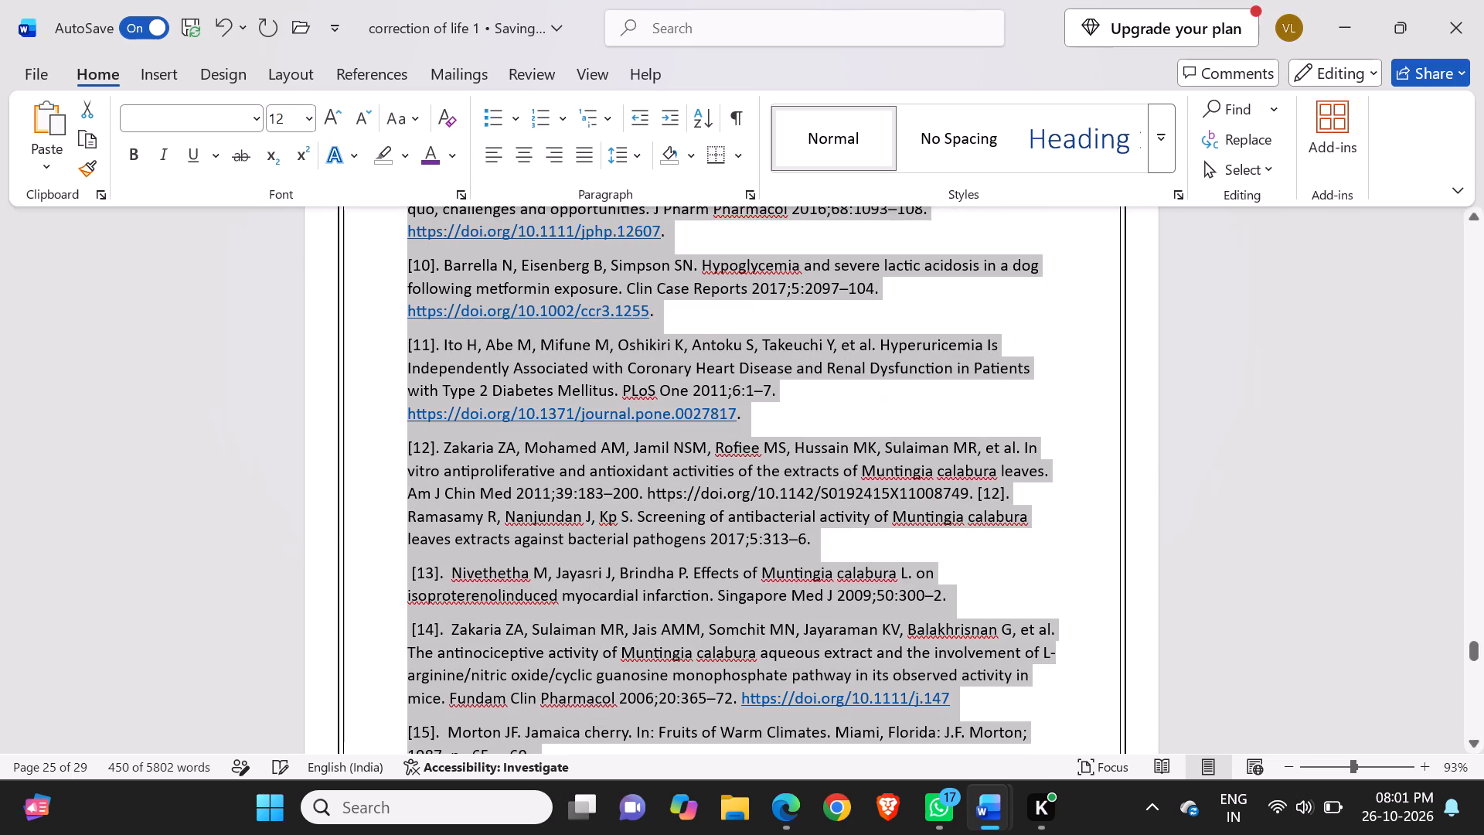
click(257, 121)
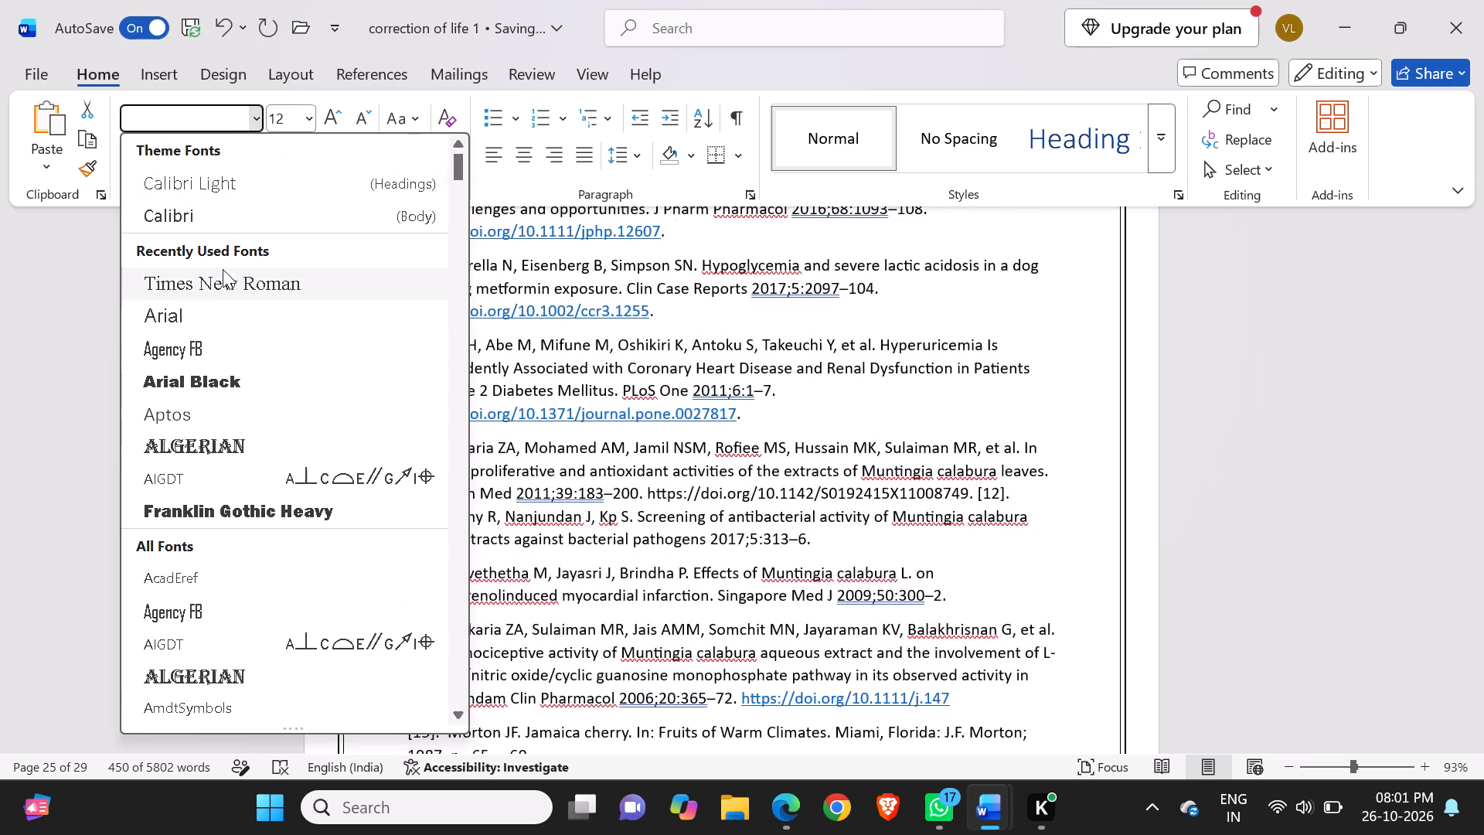
click(222, 274)
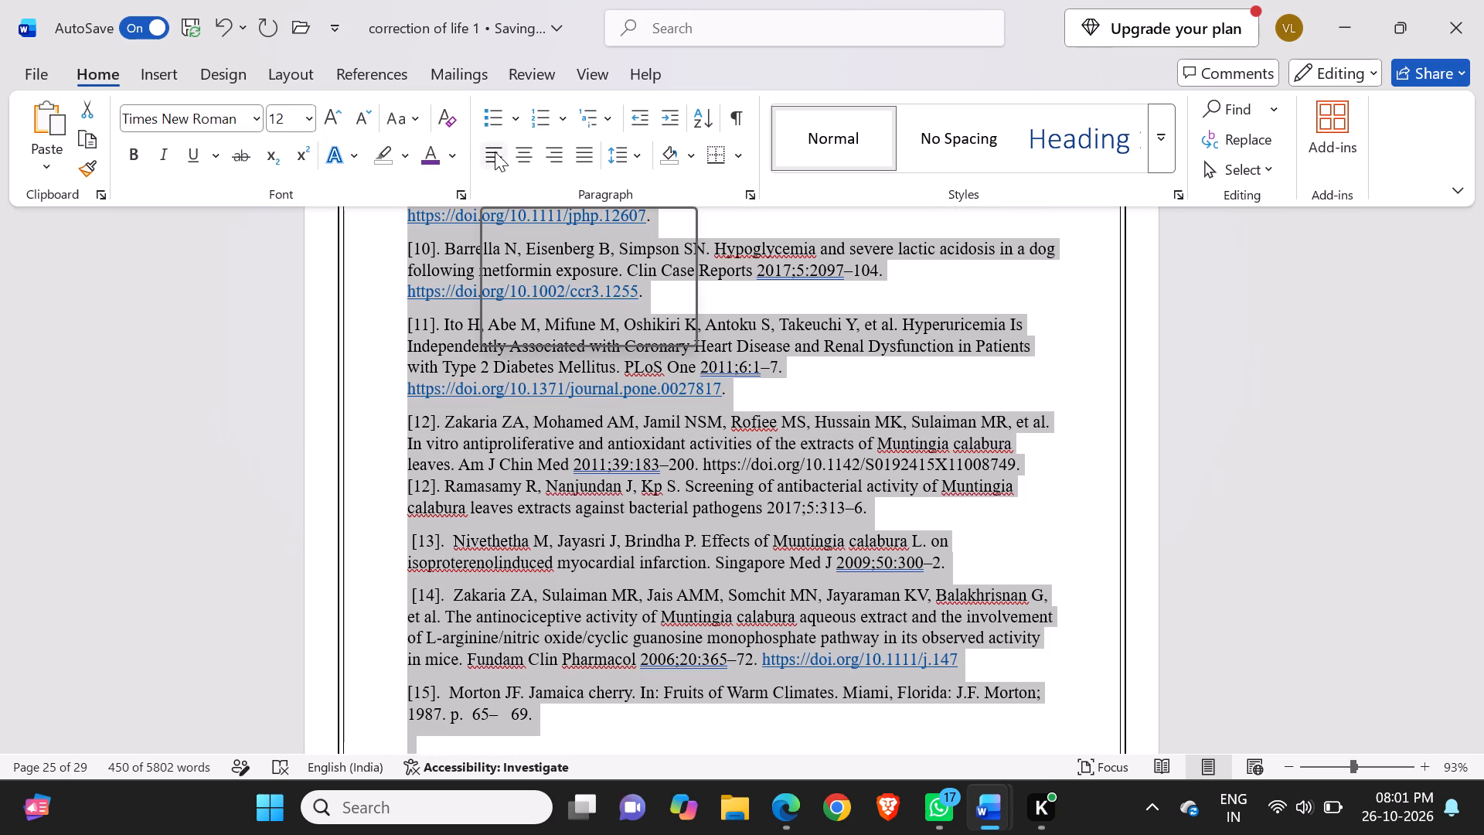
Set the selected reference entries to 1.5 line spacing and justified alignment.
click(613, 152)
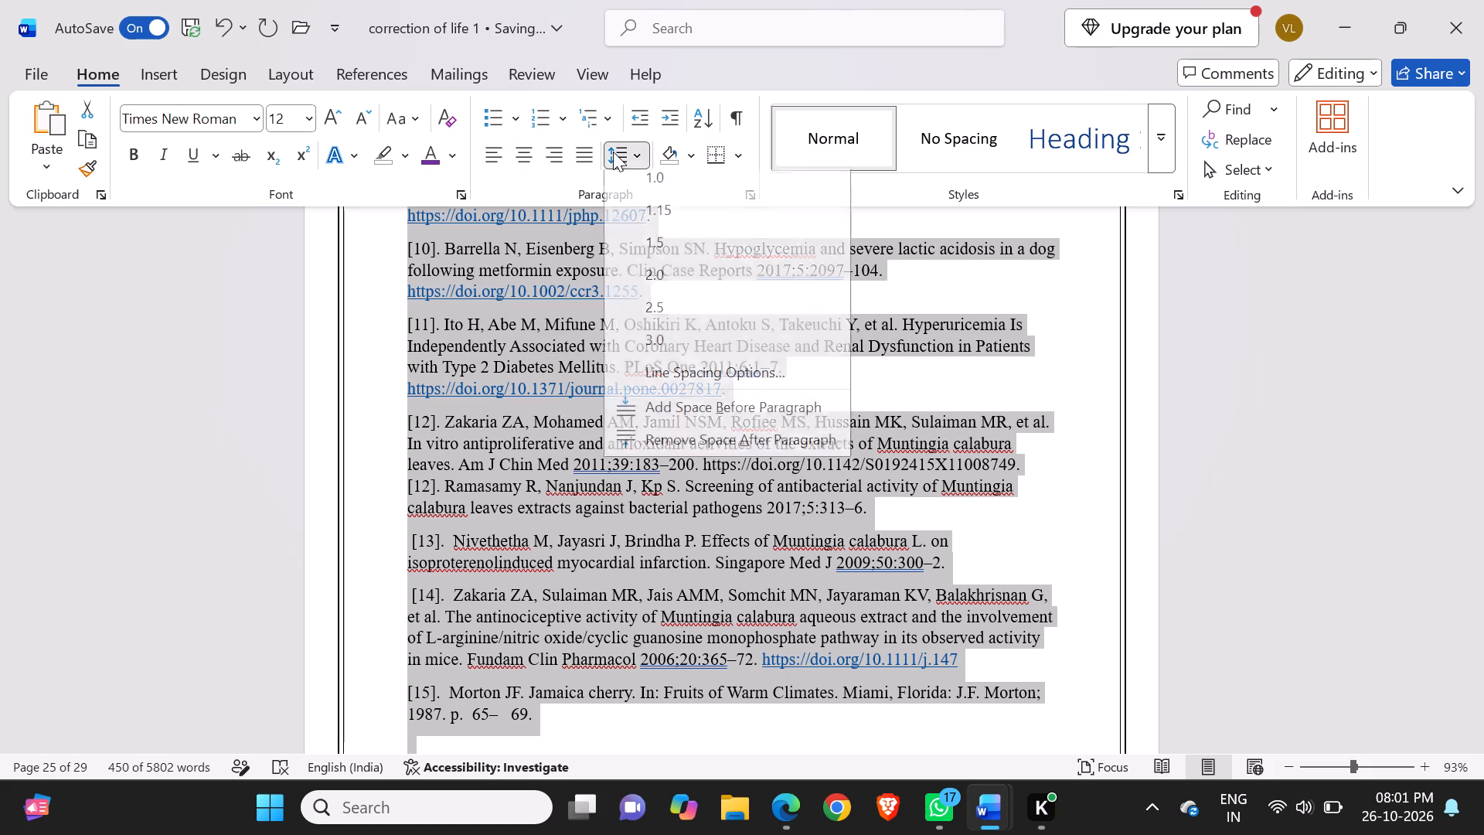
click(638, 257)
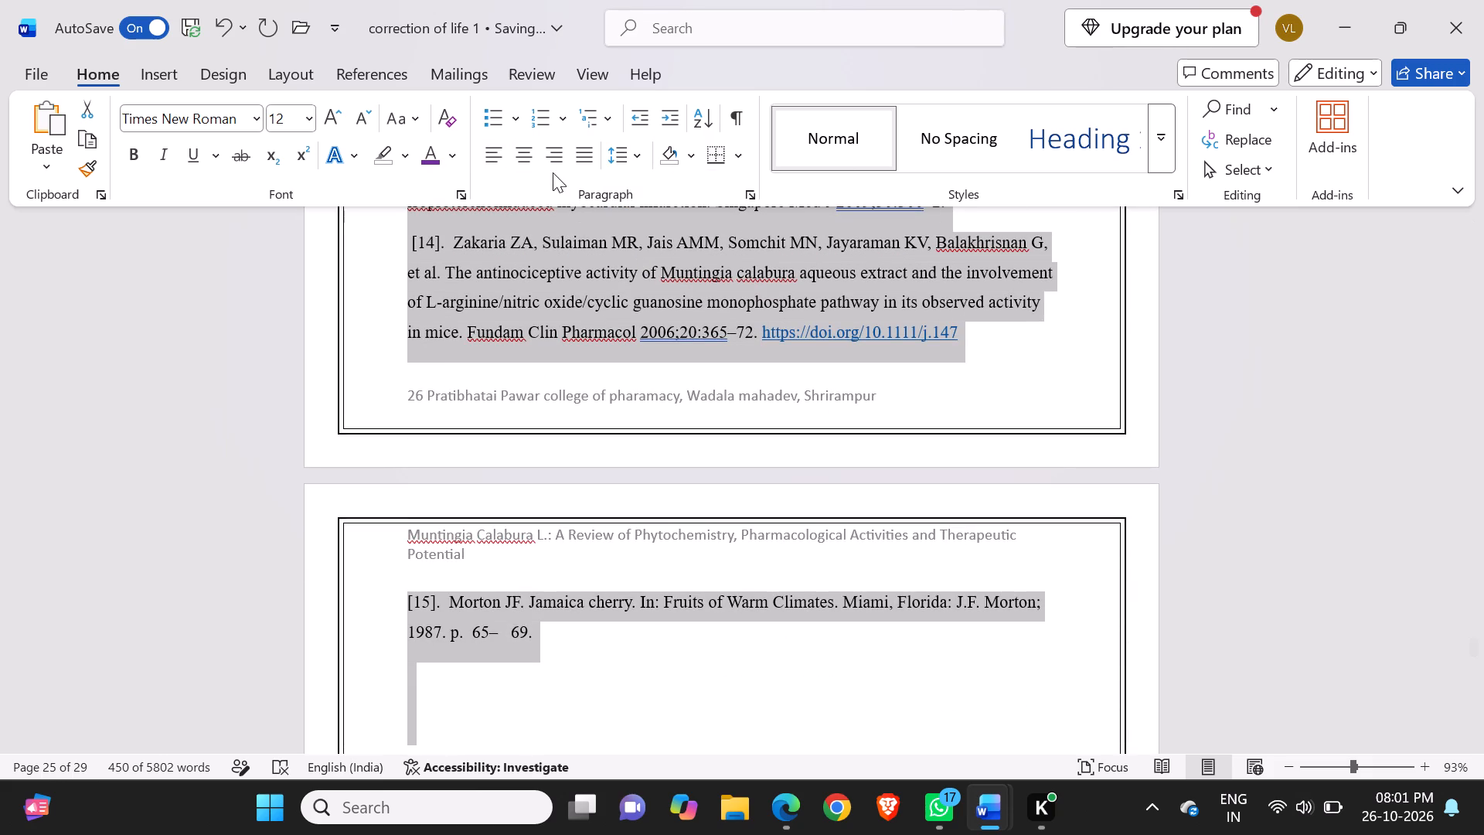
click(577, 155)
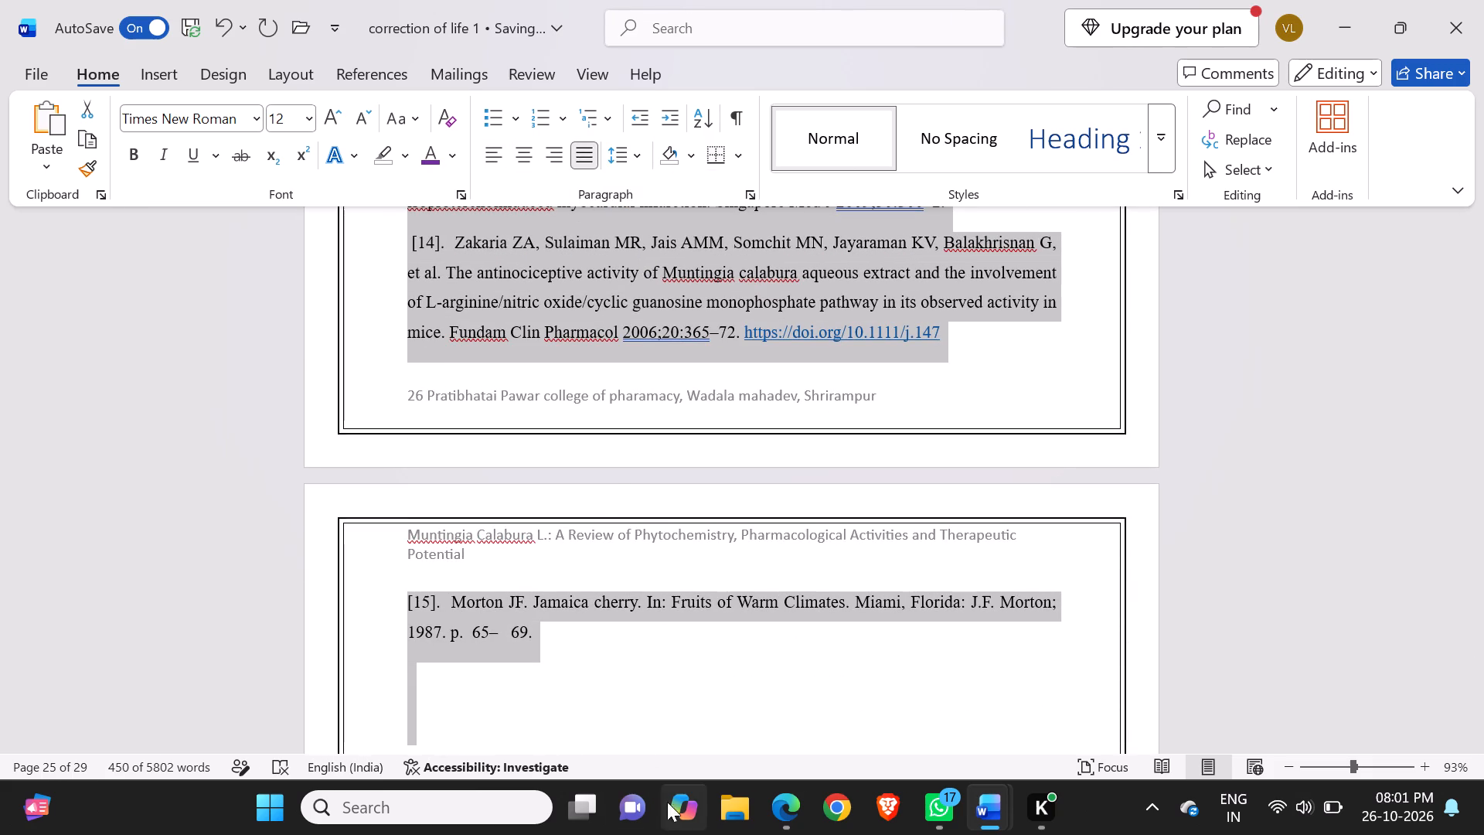
click(679, 709)
Remove the break before reference [6] so the entry directly follows reference 5 on the same page.
scroll(679, 709, up, 3)
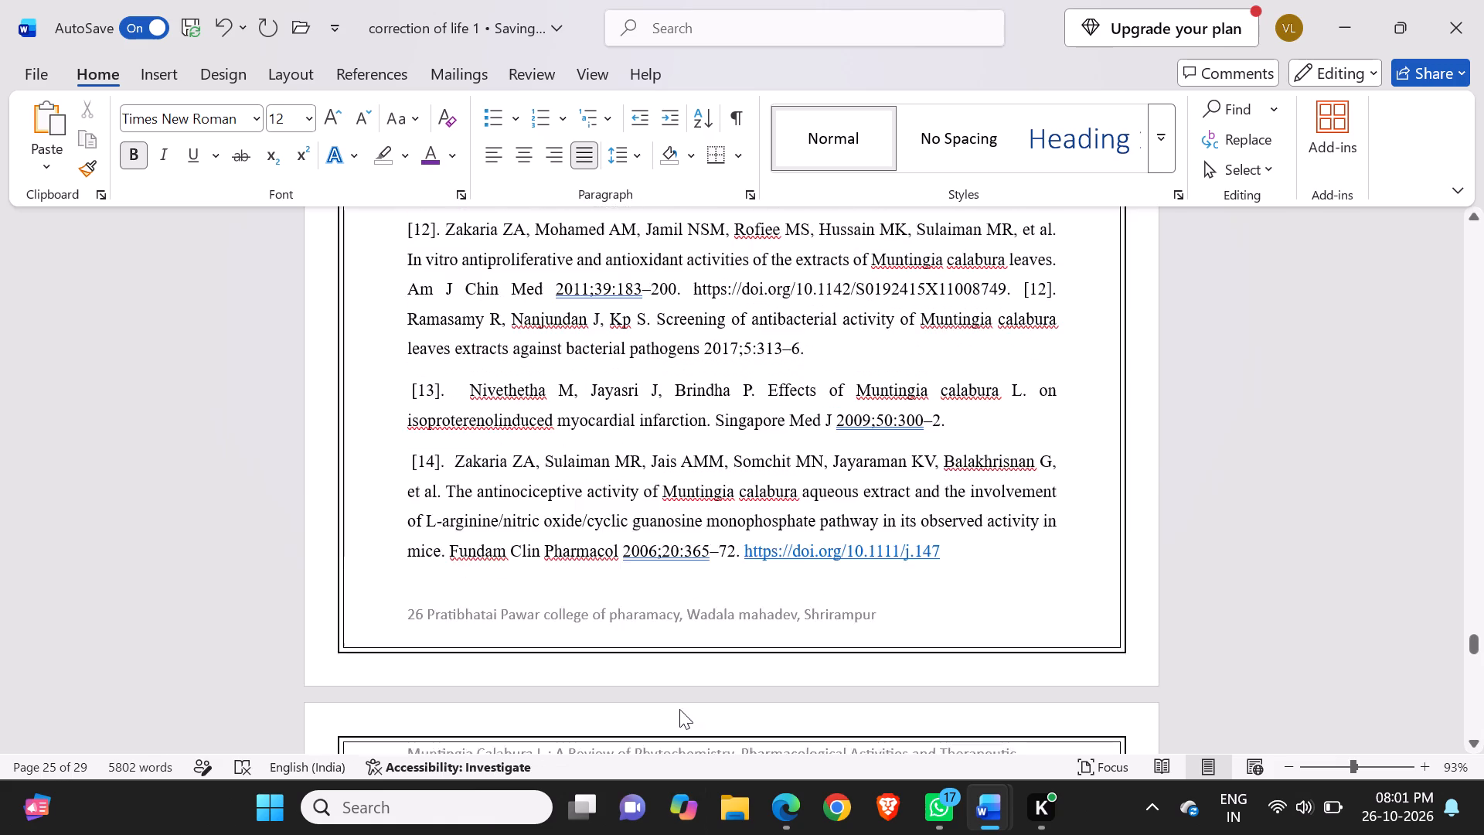
scroll(679, 709, up, 3)
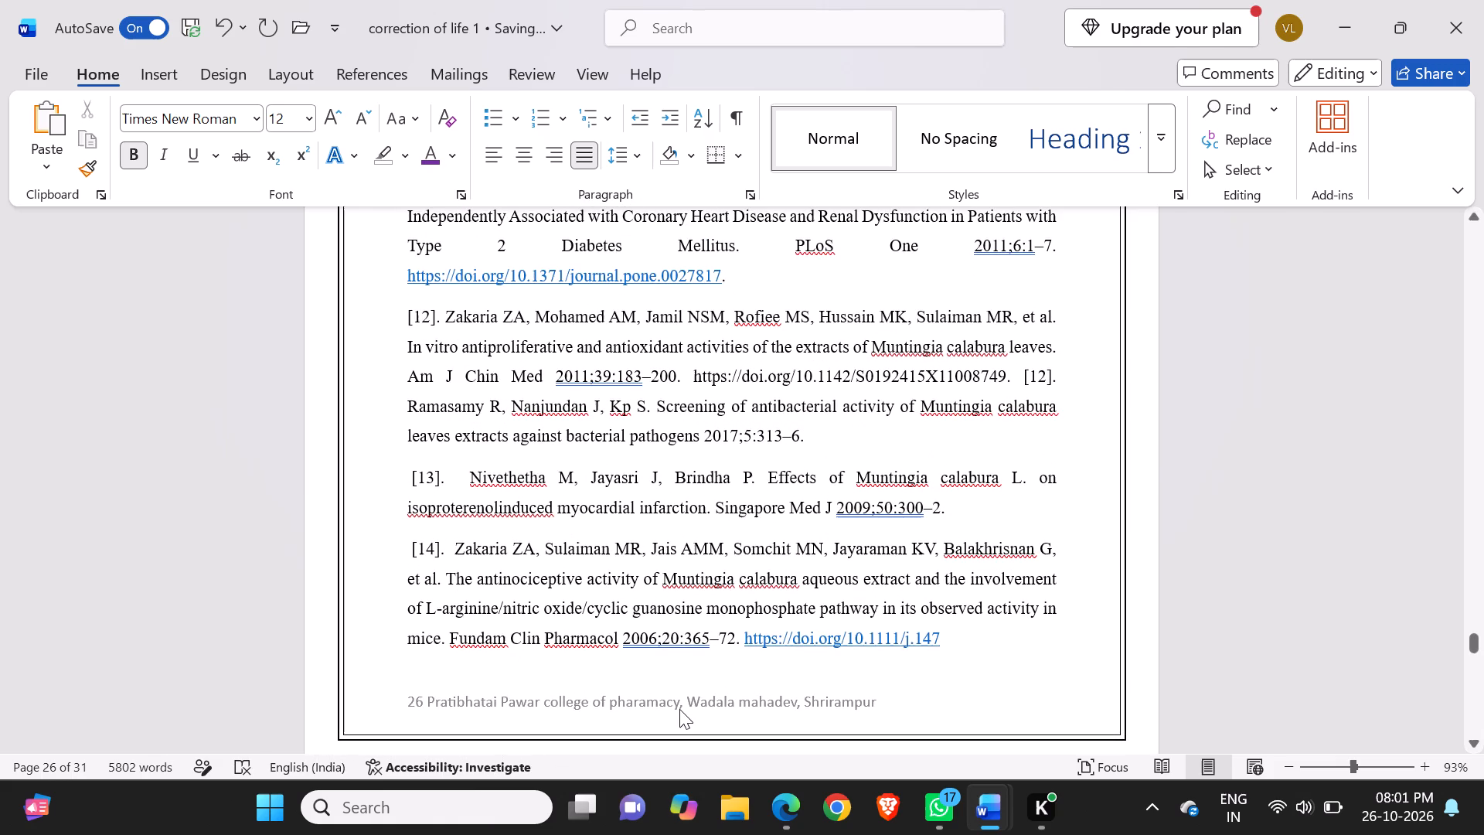
scroll(679, 709, up, 2)
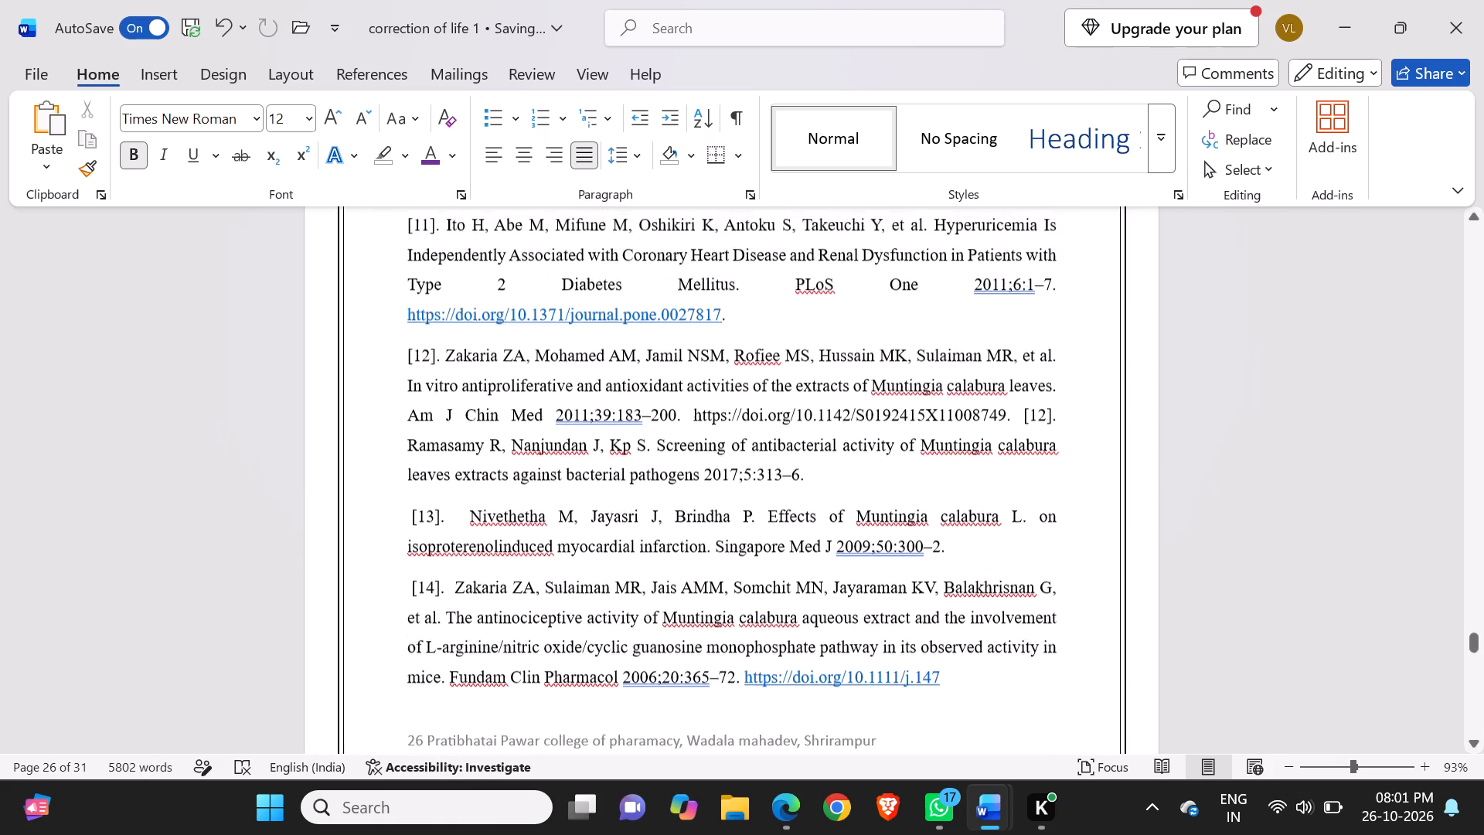
scroll(679, 709, up, 9)
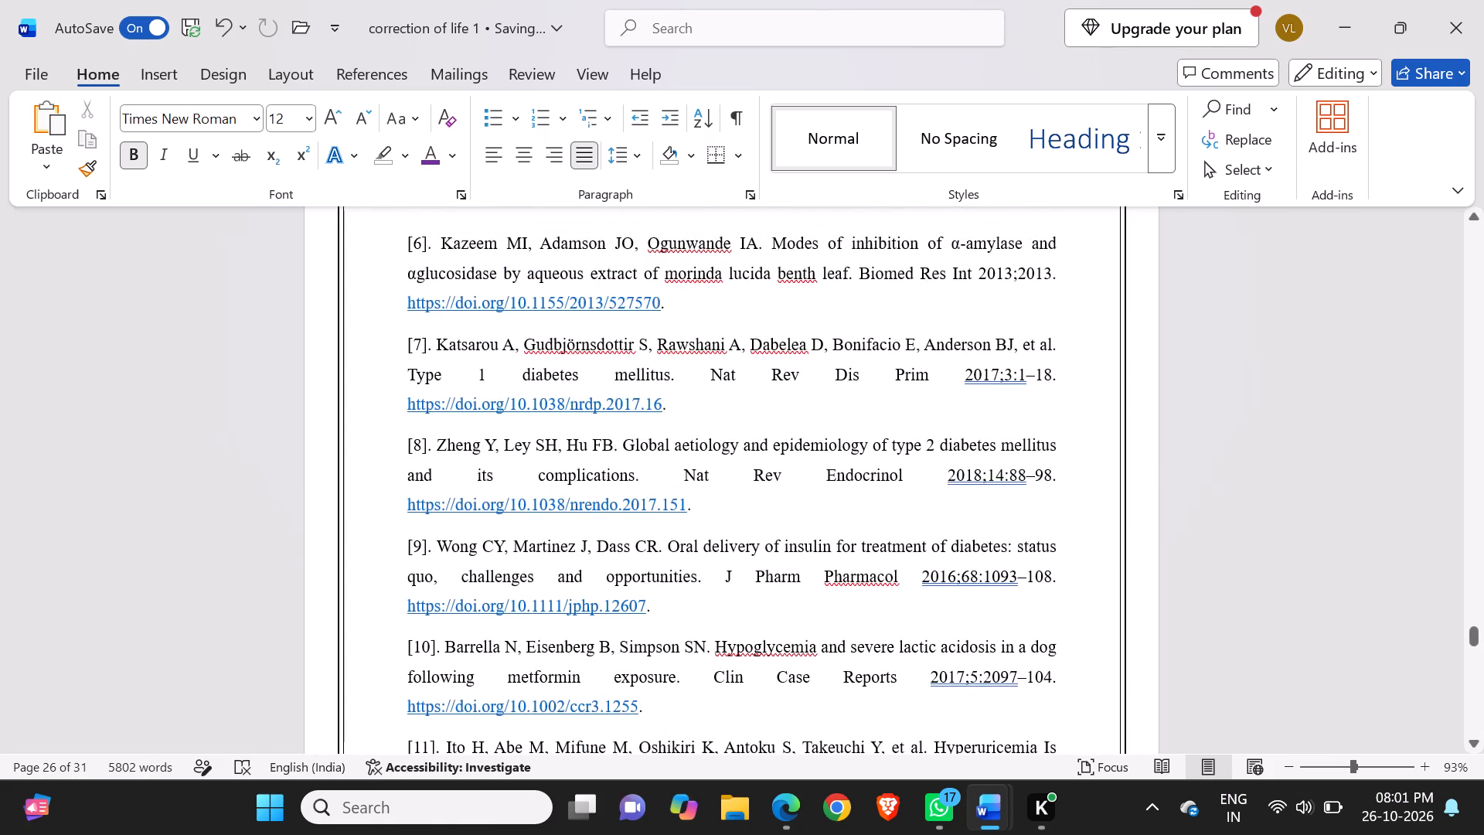
scroll(679, 707, up, 11)
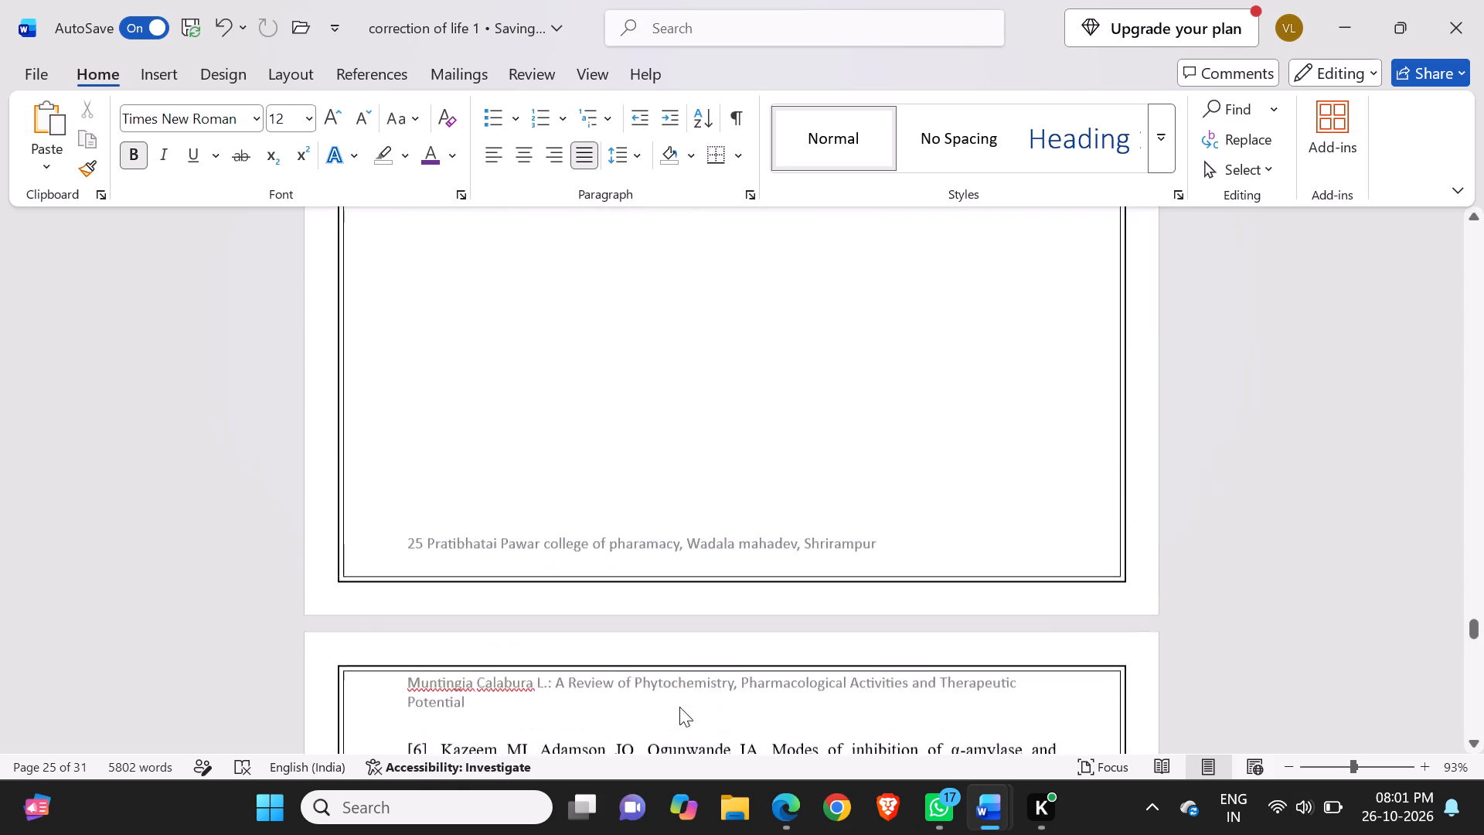
scroll(679, 707, up, 17)
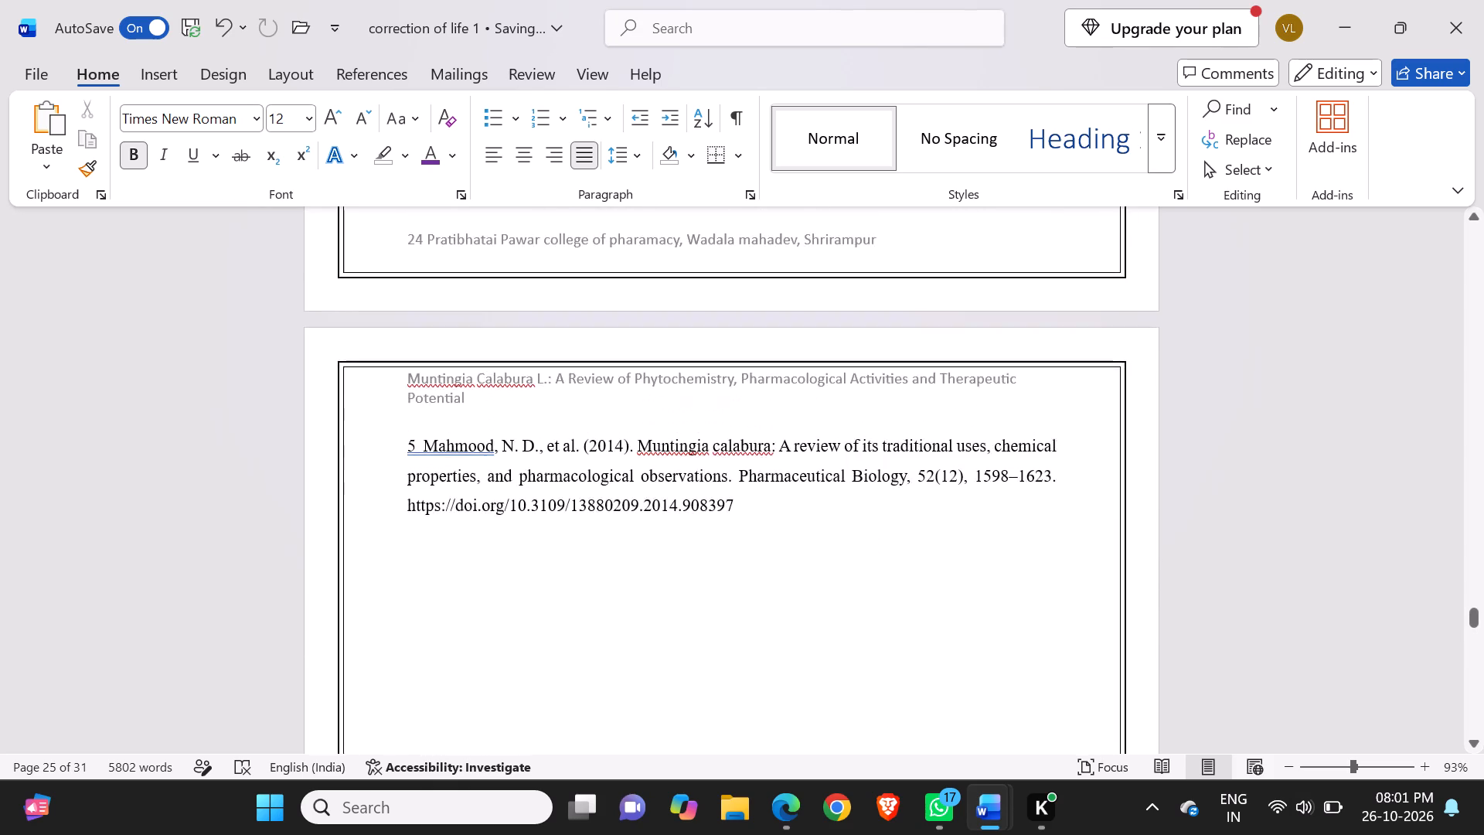
scroll(633, 675, up, 1)
scroll(633, 675, down, 18)
scroll(618, 672, down, 4)
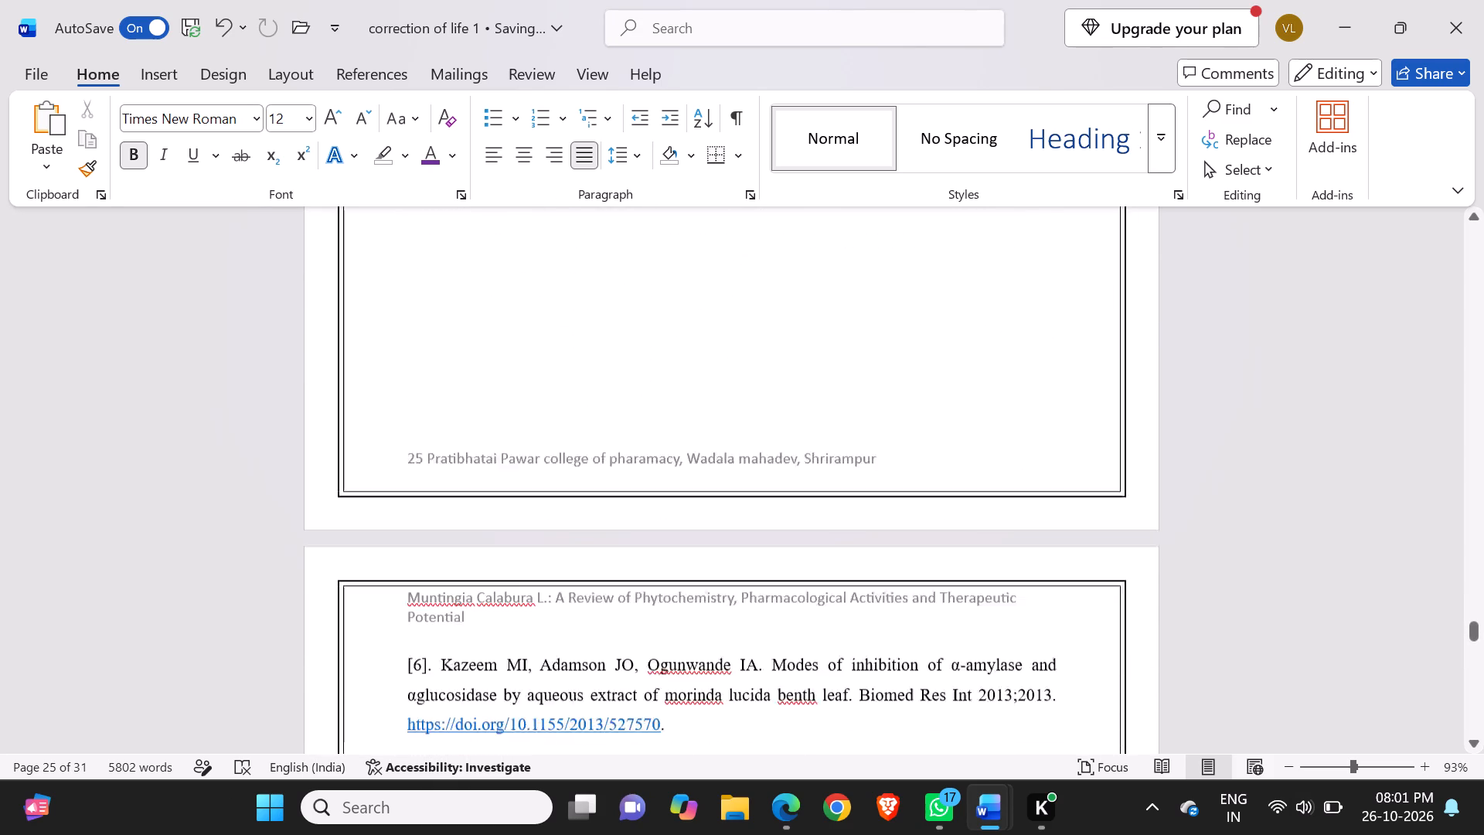
click(403, 600)
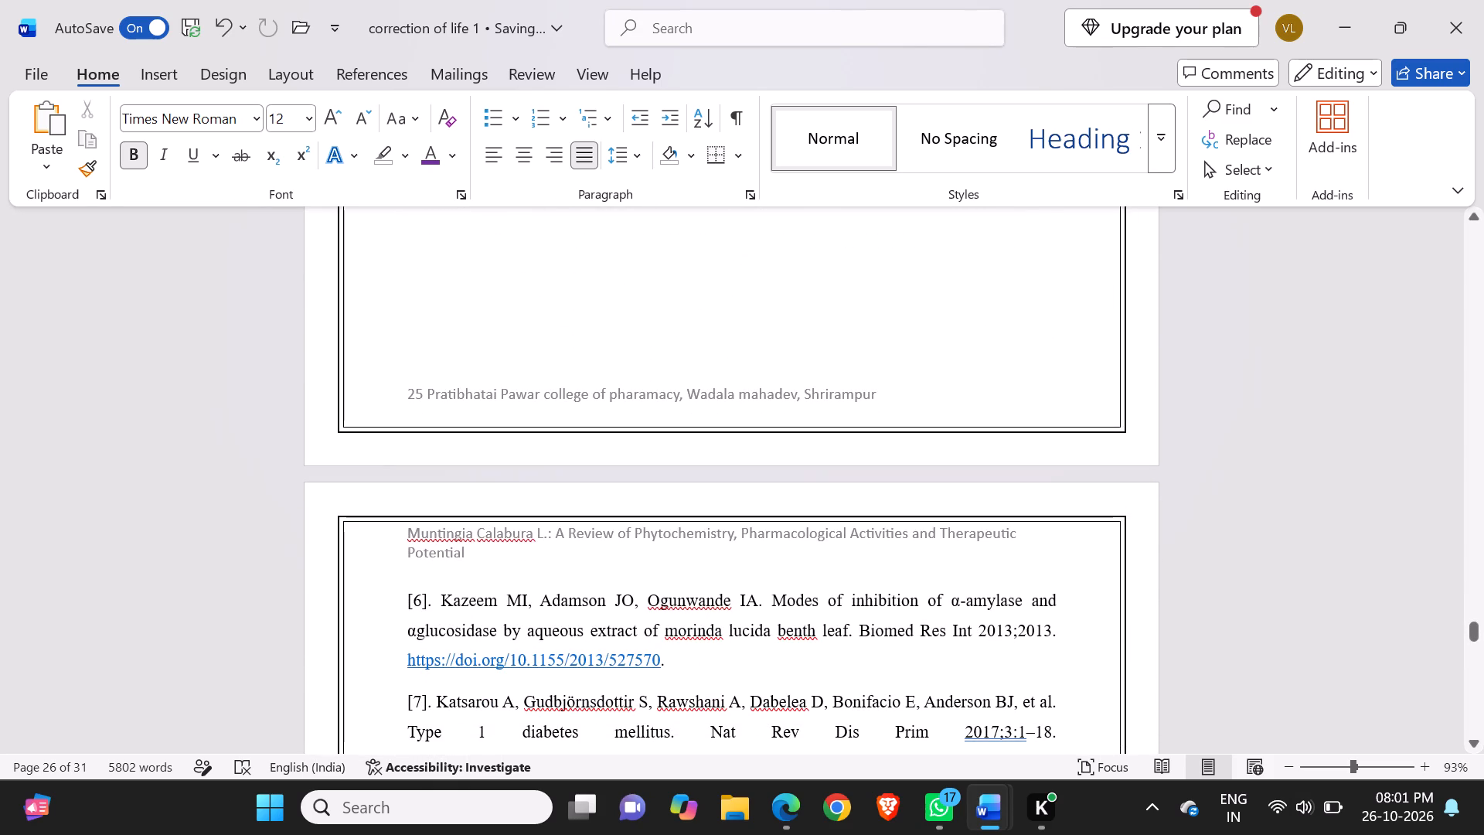
key(BackSpace)
Enclose the numbers of references 1 and 2 under the Reference heading in square brackets.
scroll(400, 601, up, 4)
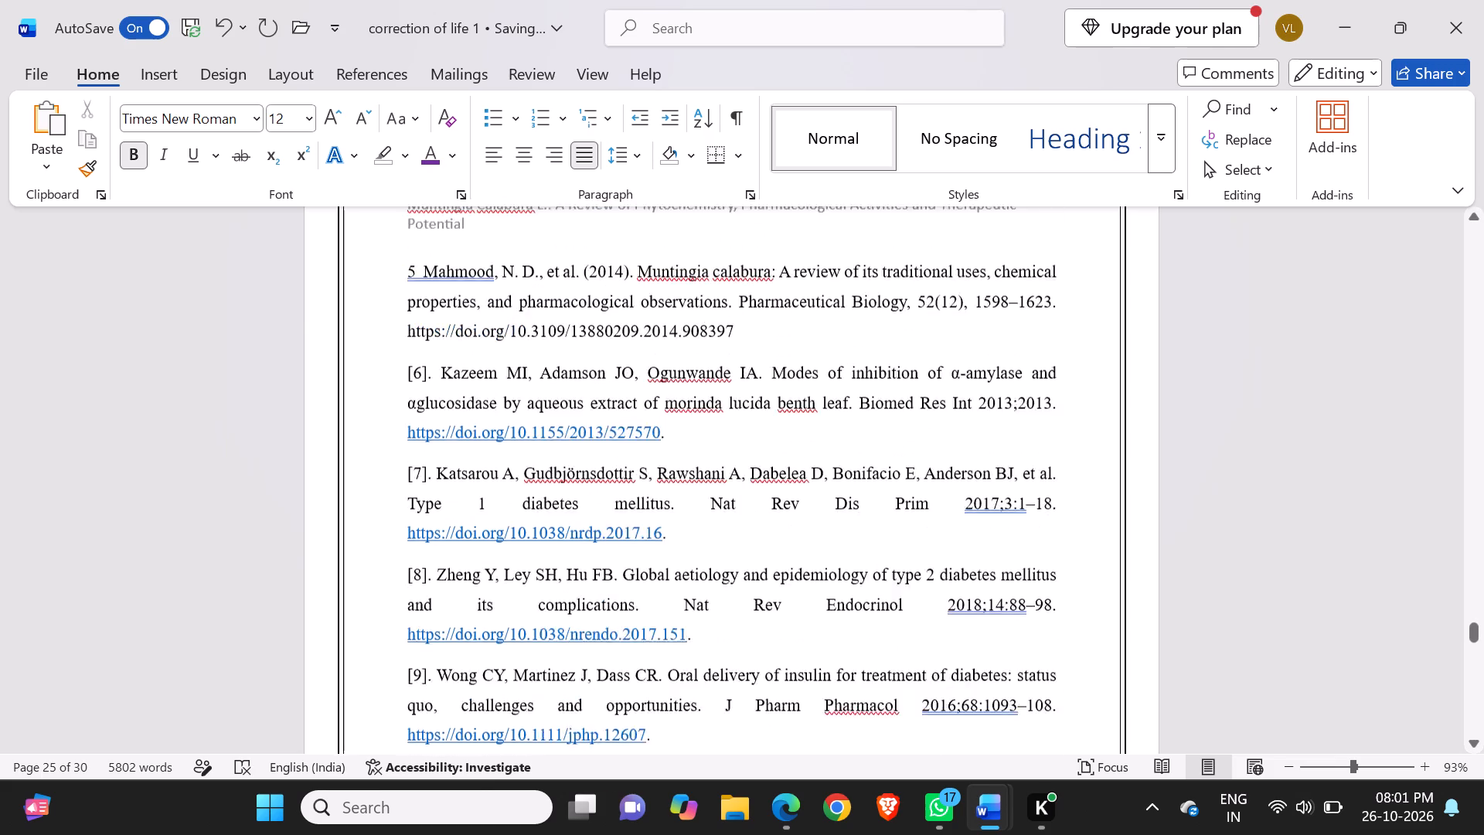
scroll(400, 601, up, 5)
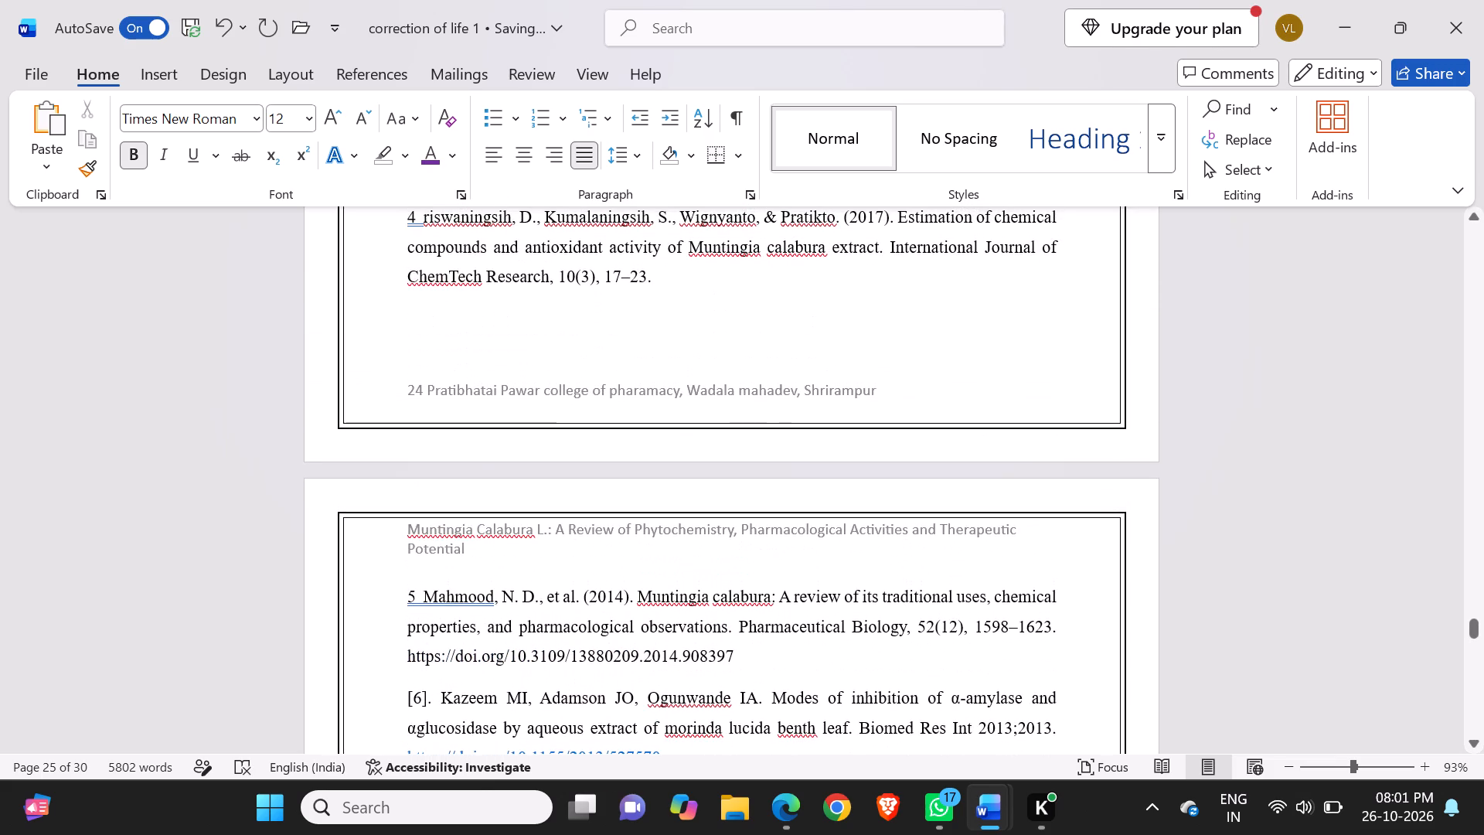
scroll(400, 601, down, 1)
scroll(400, 601, up, 9)
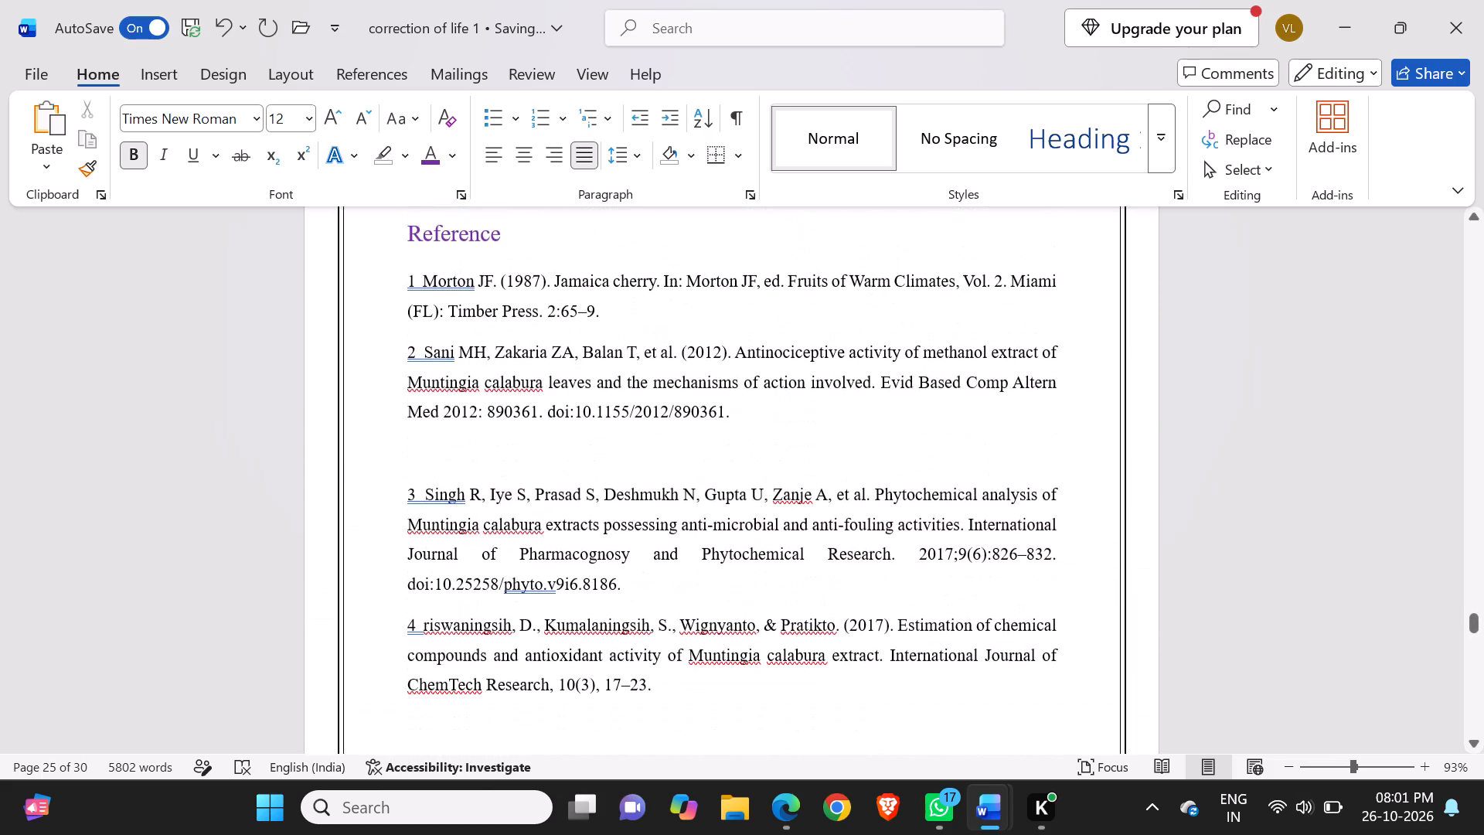
click(415, 283)
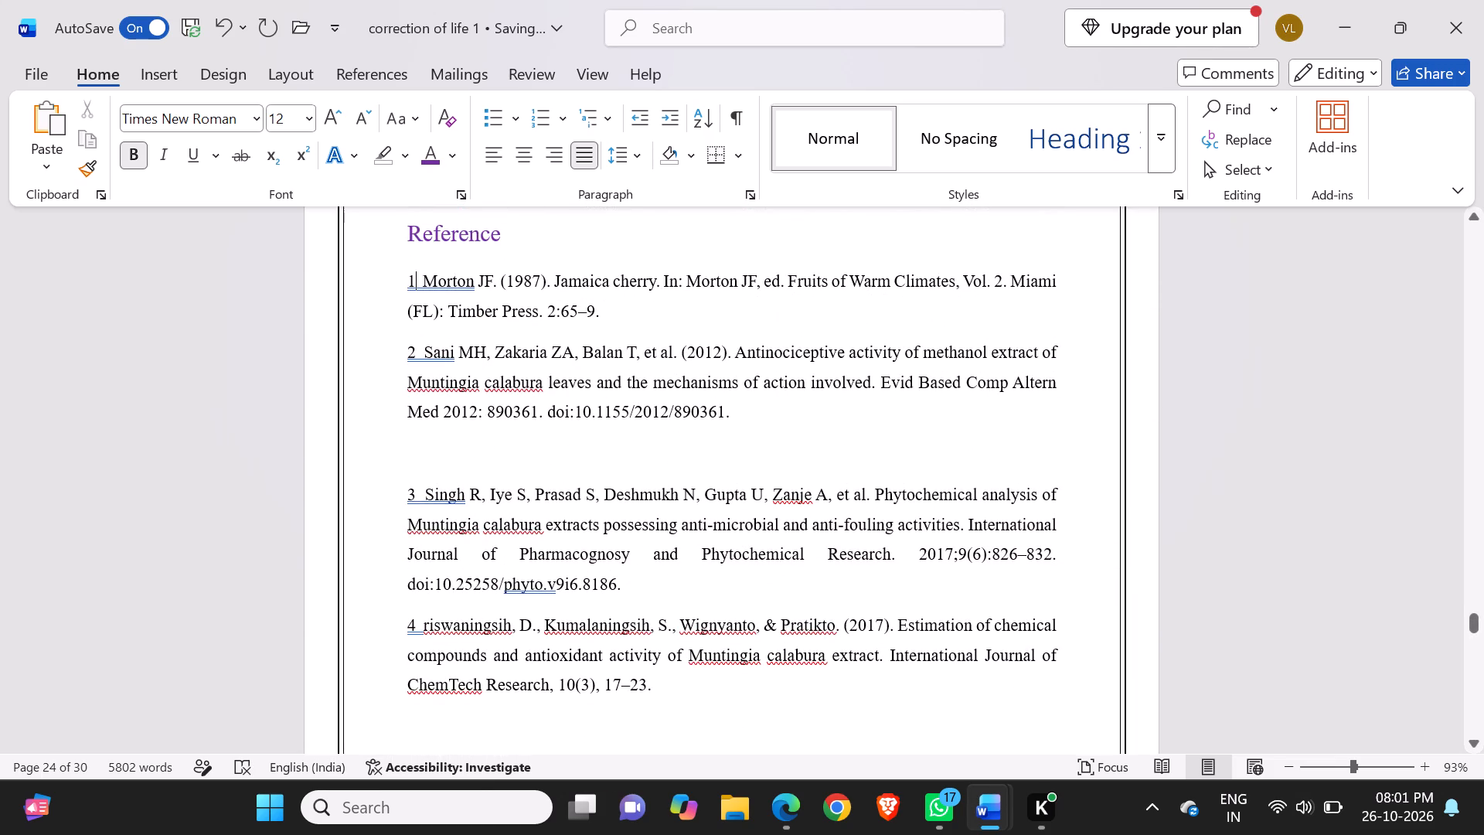
key(bracketright)
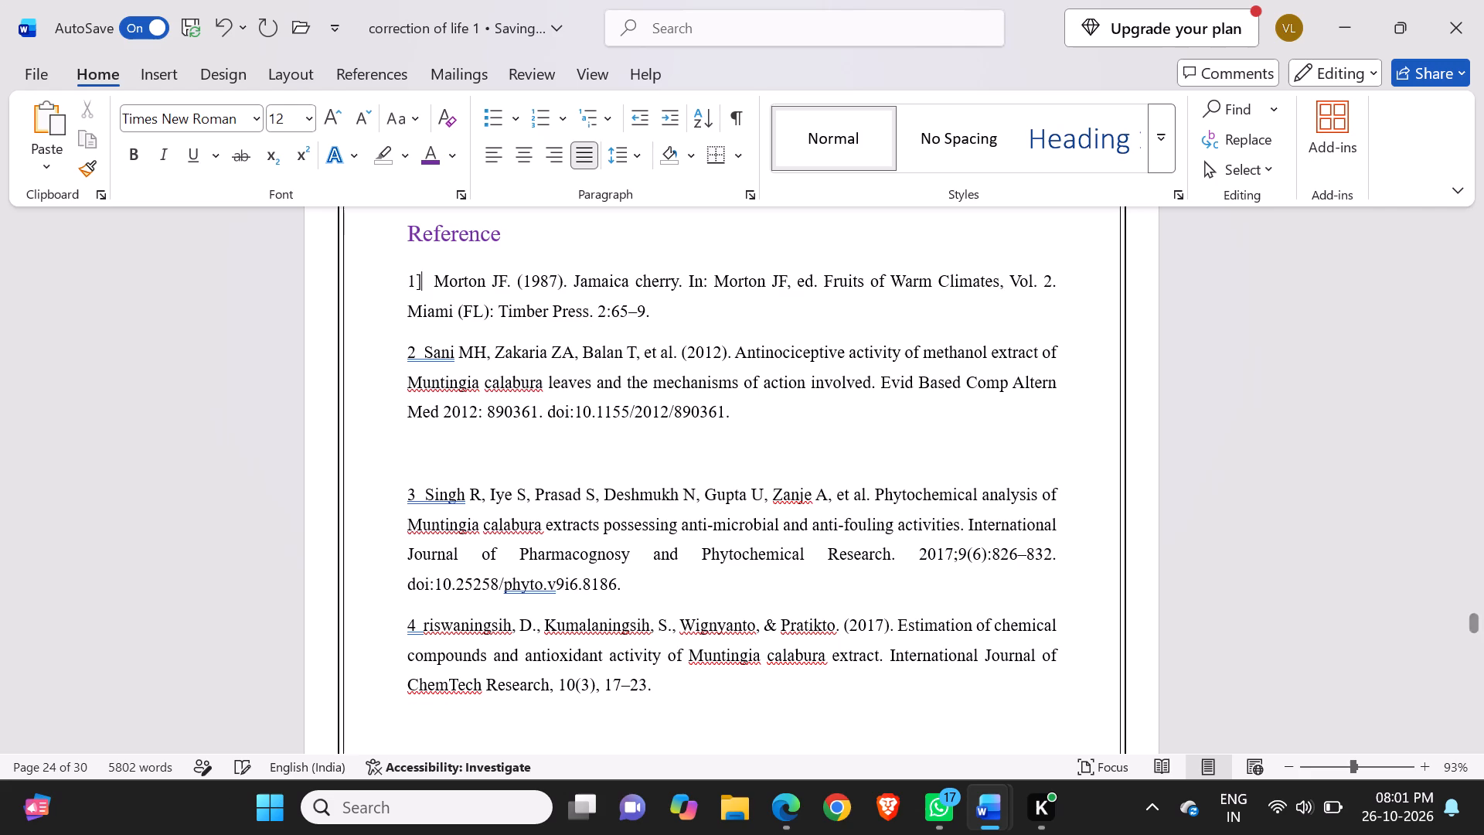
click(406, 285)
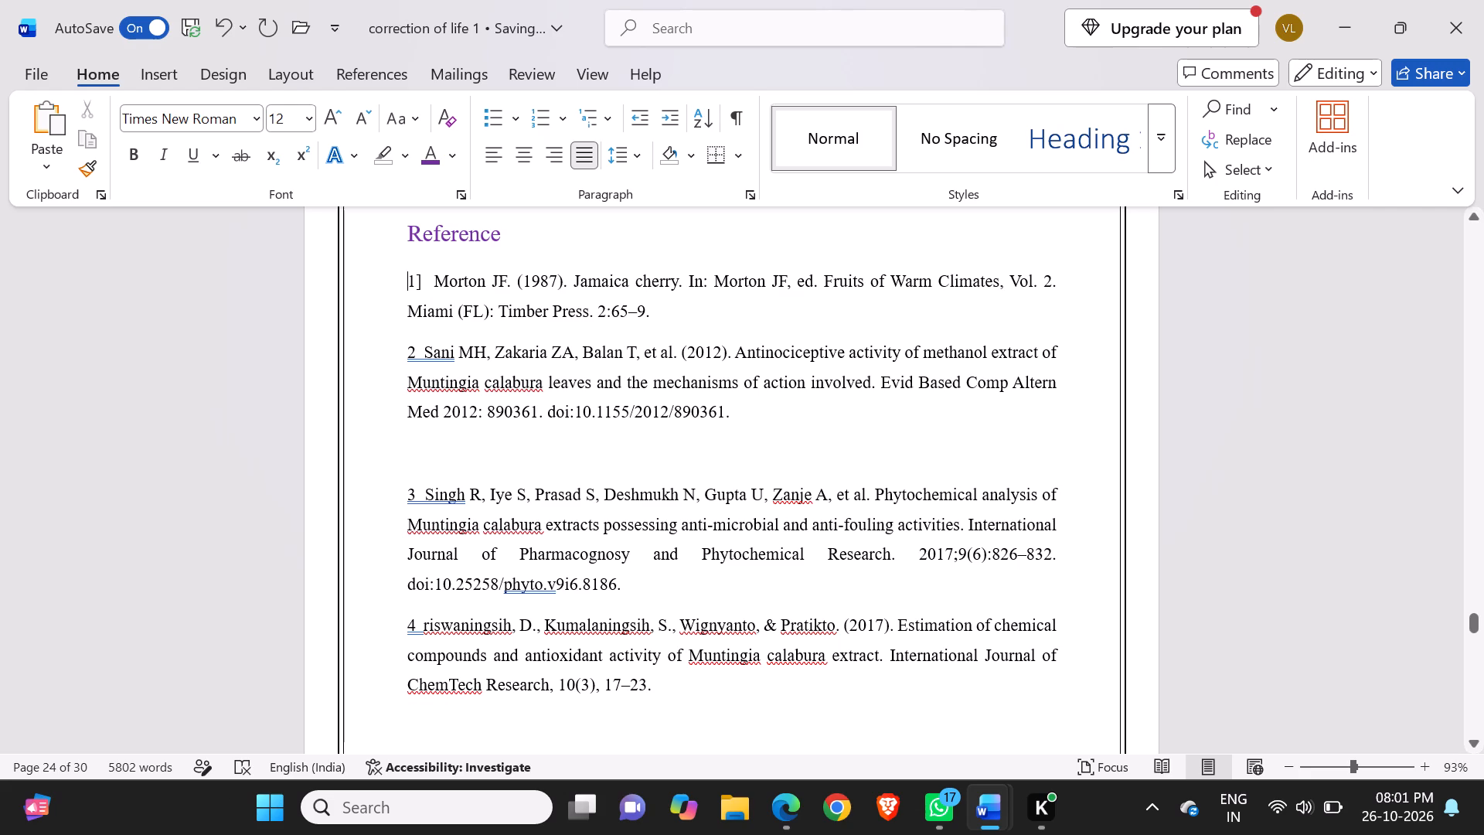
key(bracketleft)
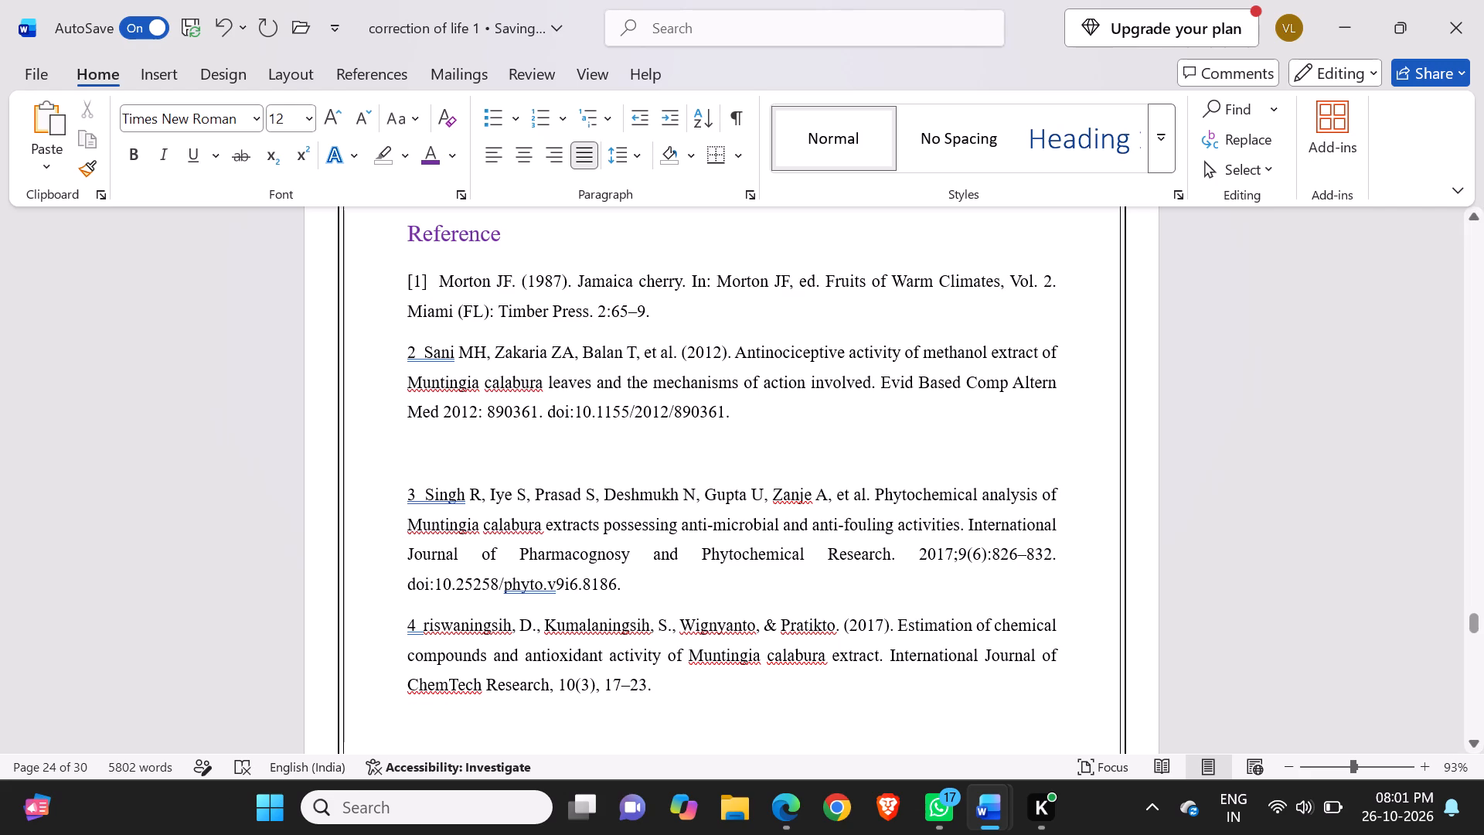
click(417, 356)
key(bracketright)
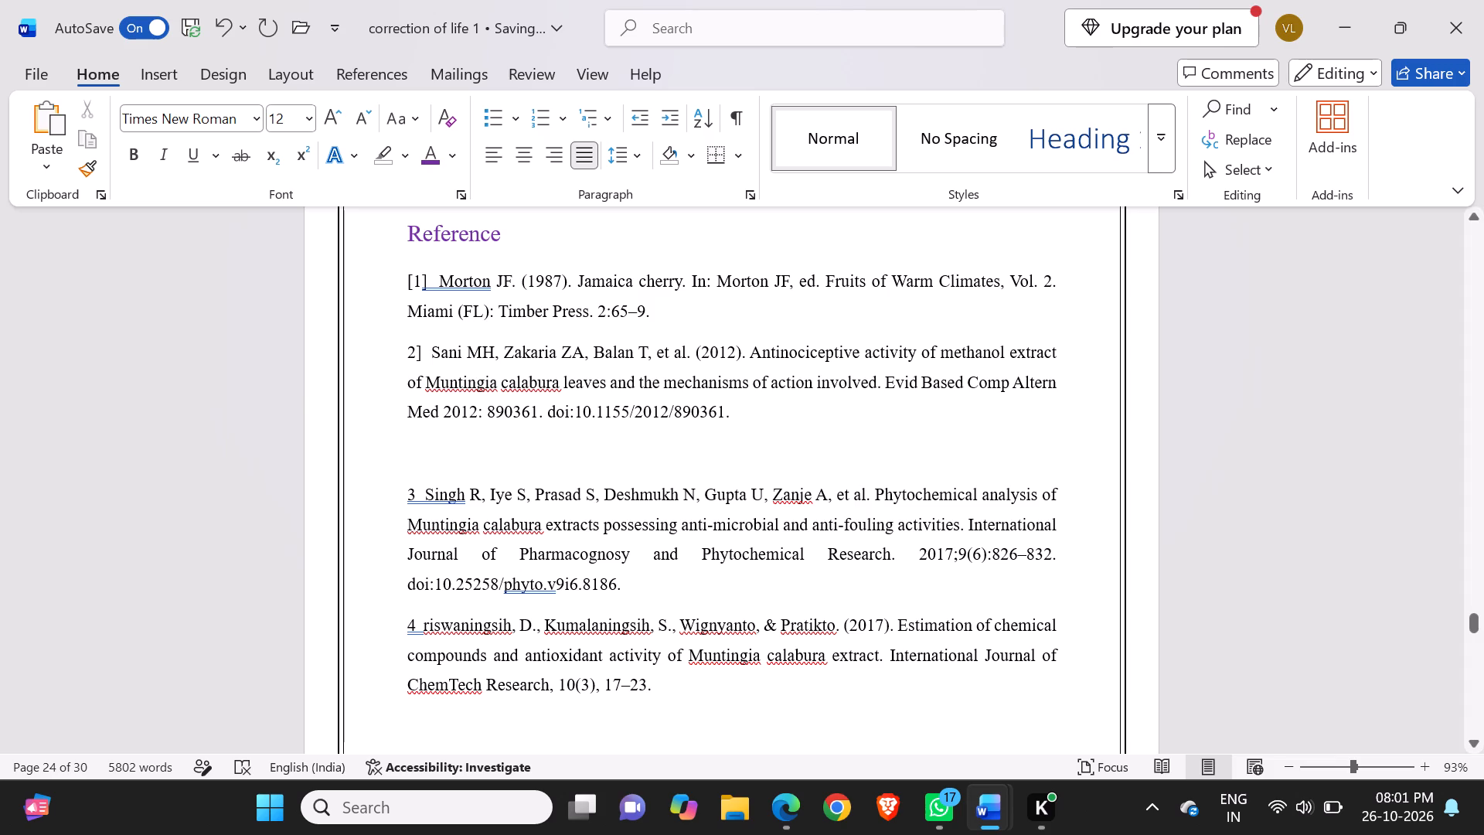
click(403, 353)
key(bracketleft)
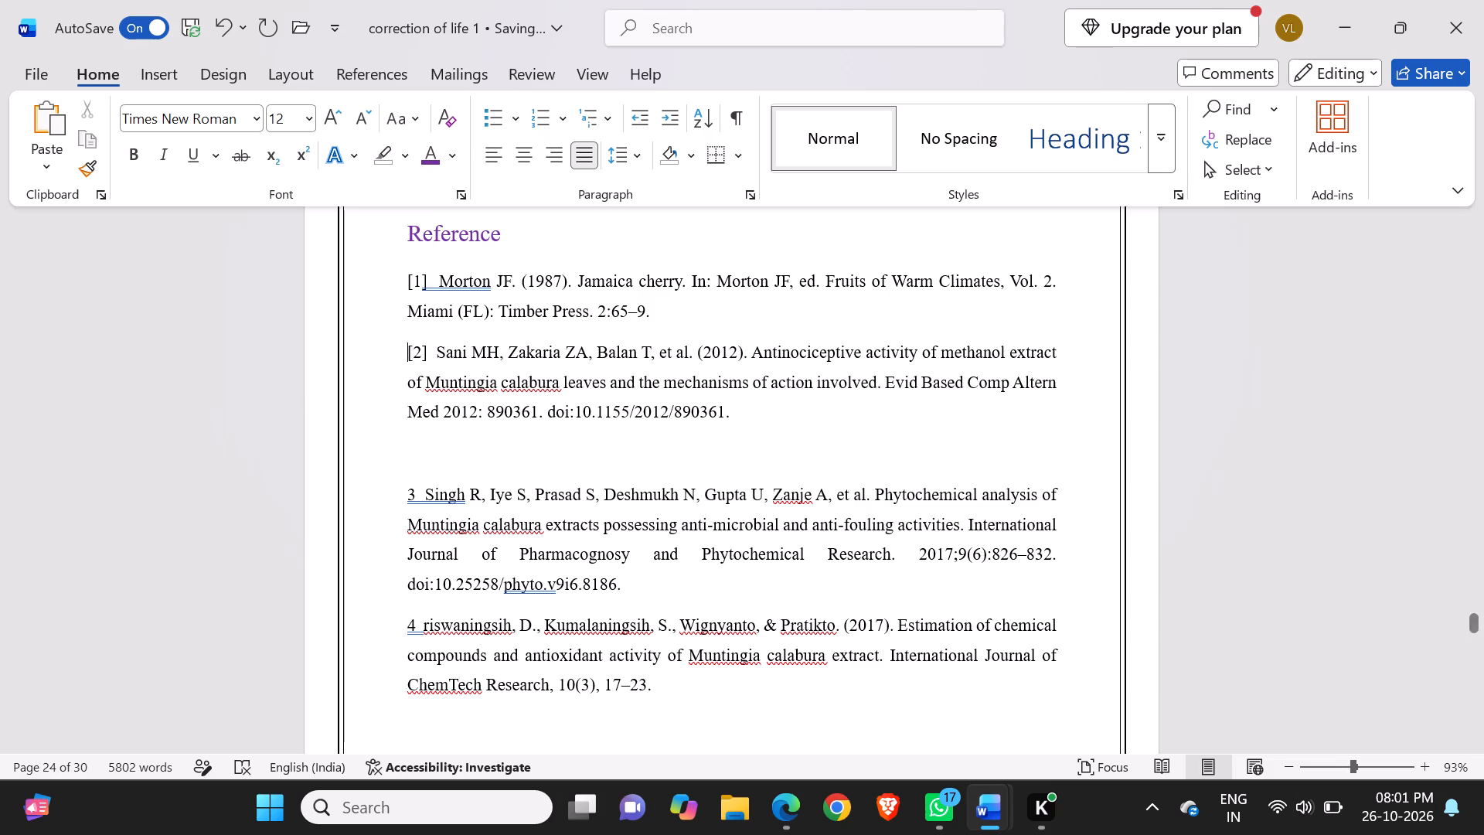
Enclose the numbers of references 3, 4 and 5 in square brackets to match the other entries.
click(417, 496)
key(bracketright)
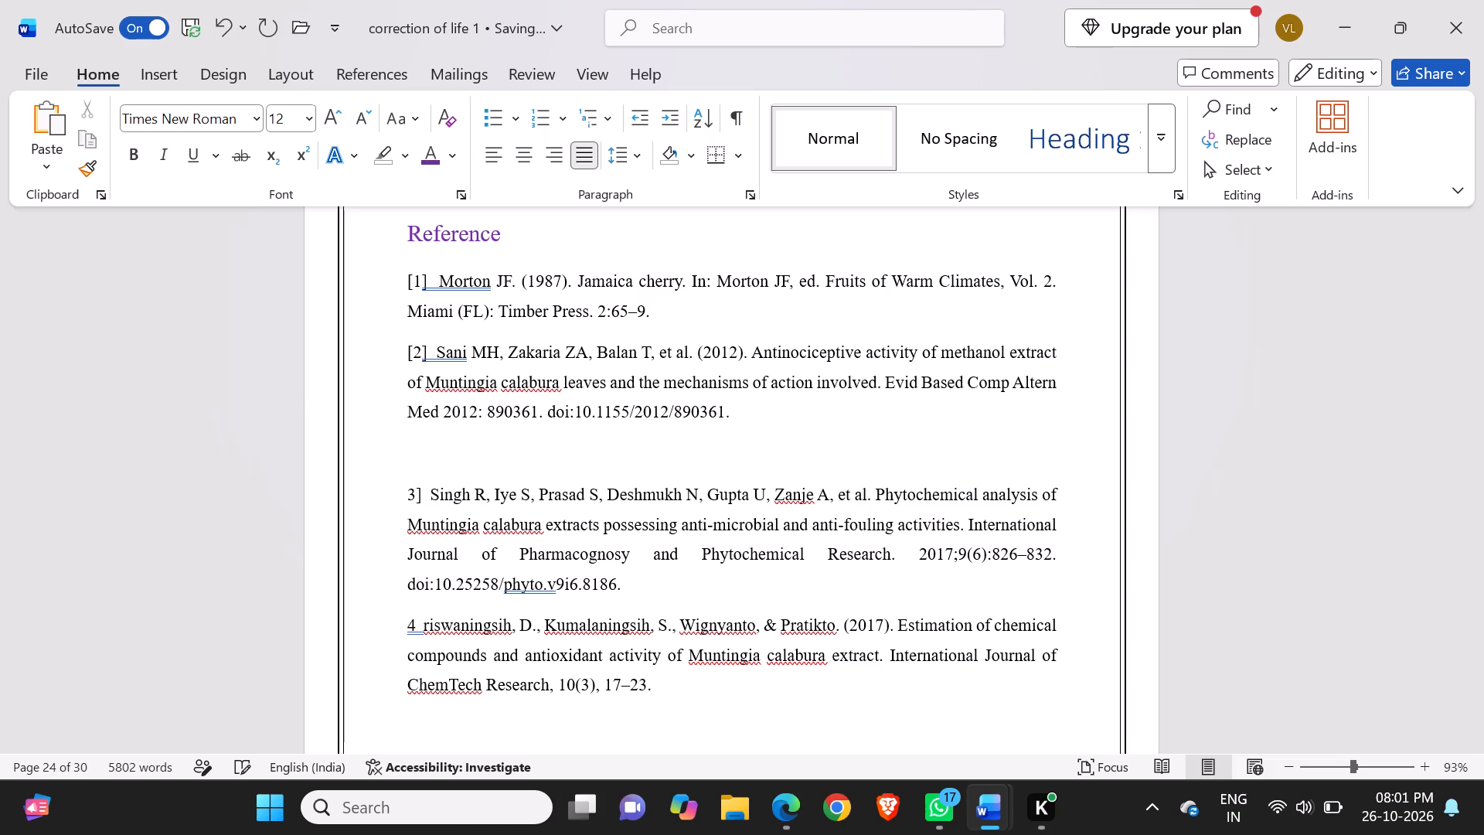
click(402, 495)
key(bracketleft)
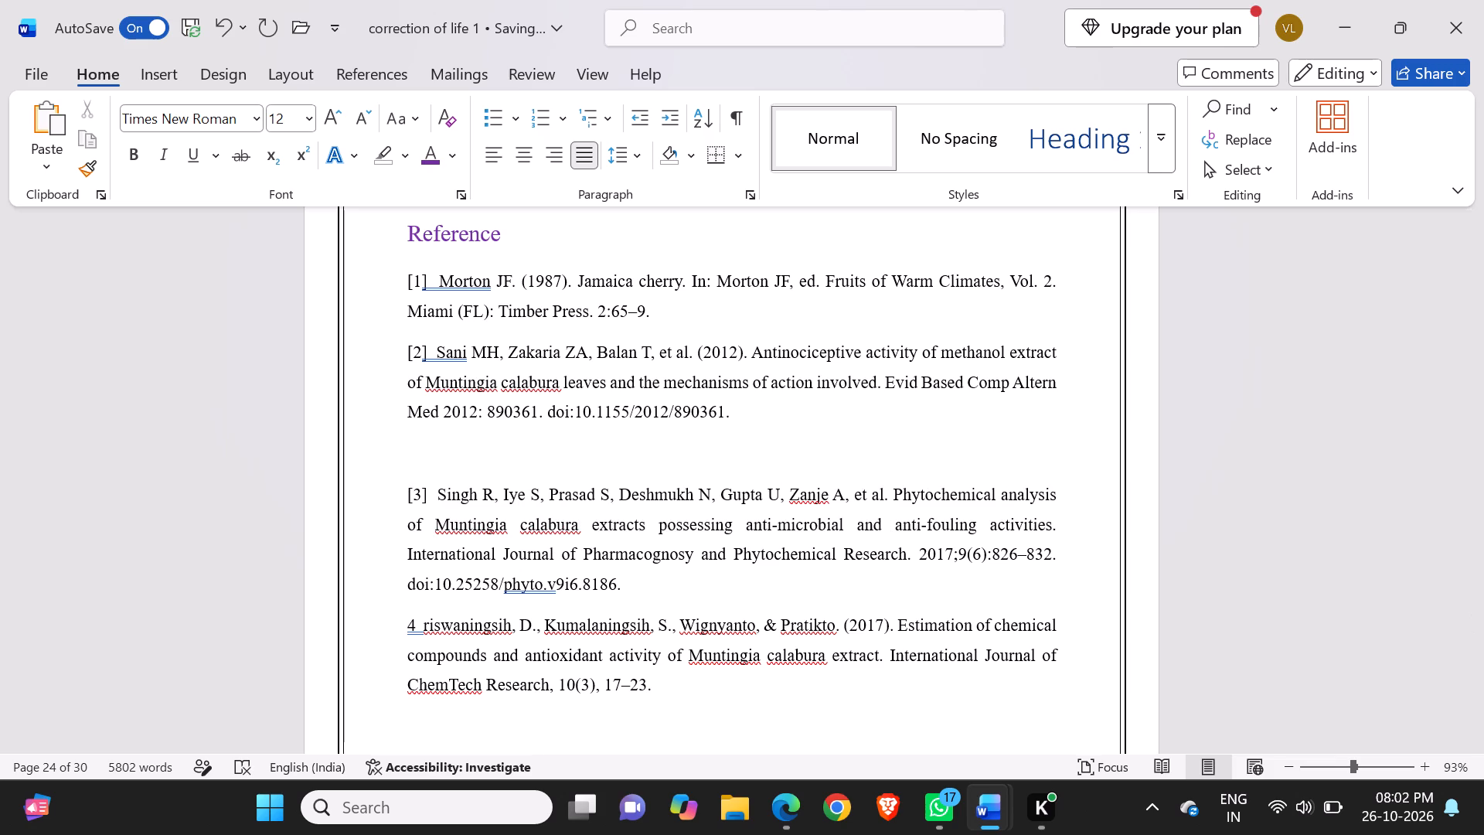
click(417, 628)
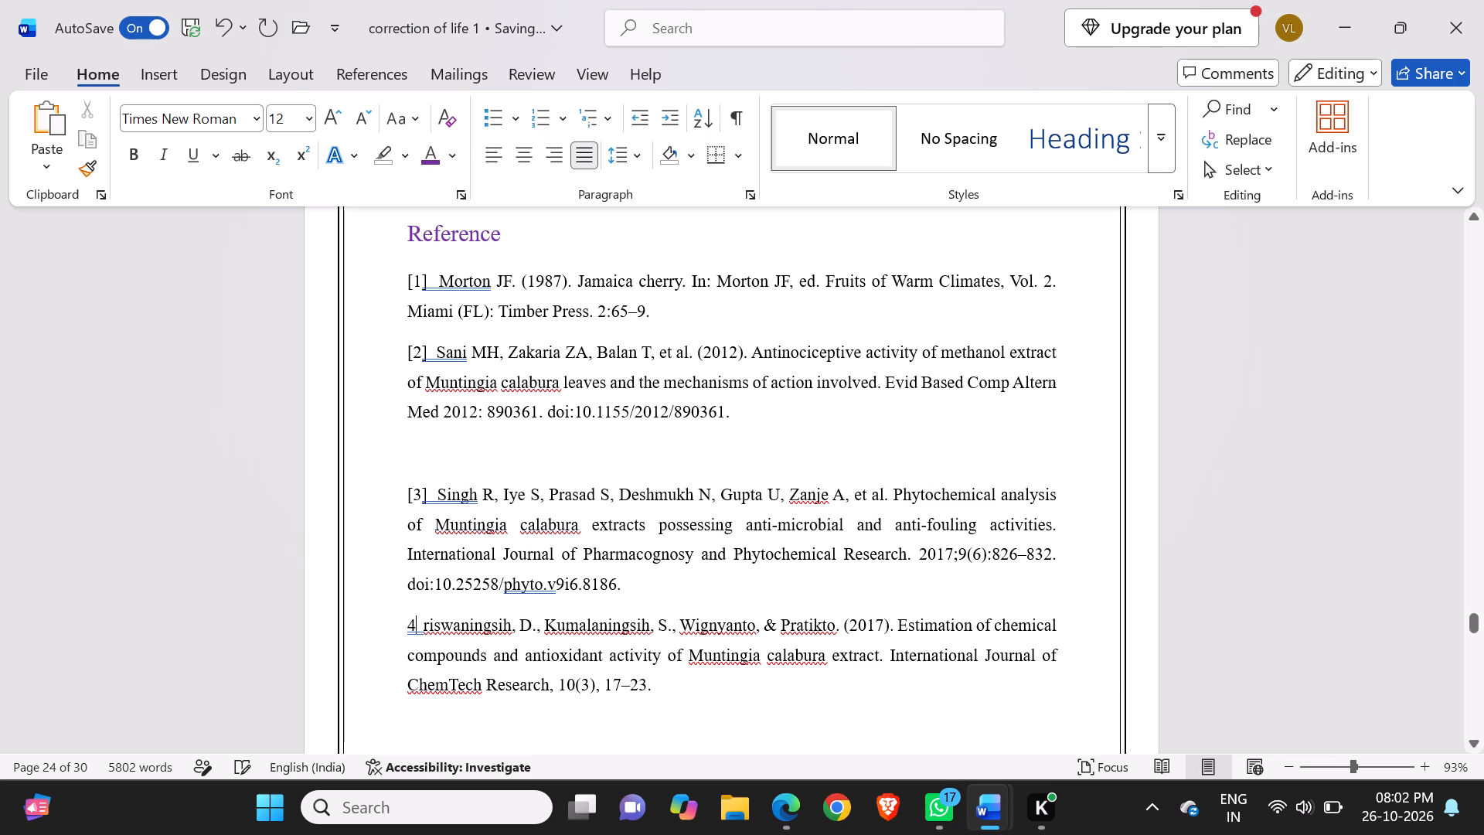
key(bracketright)
click(403, 626)
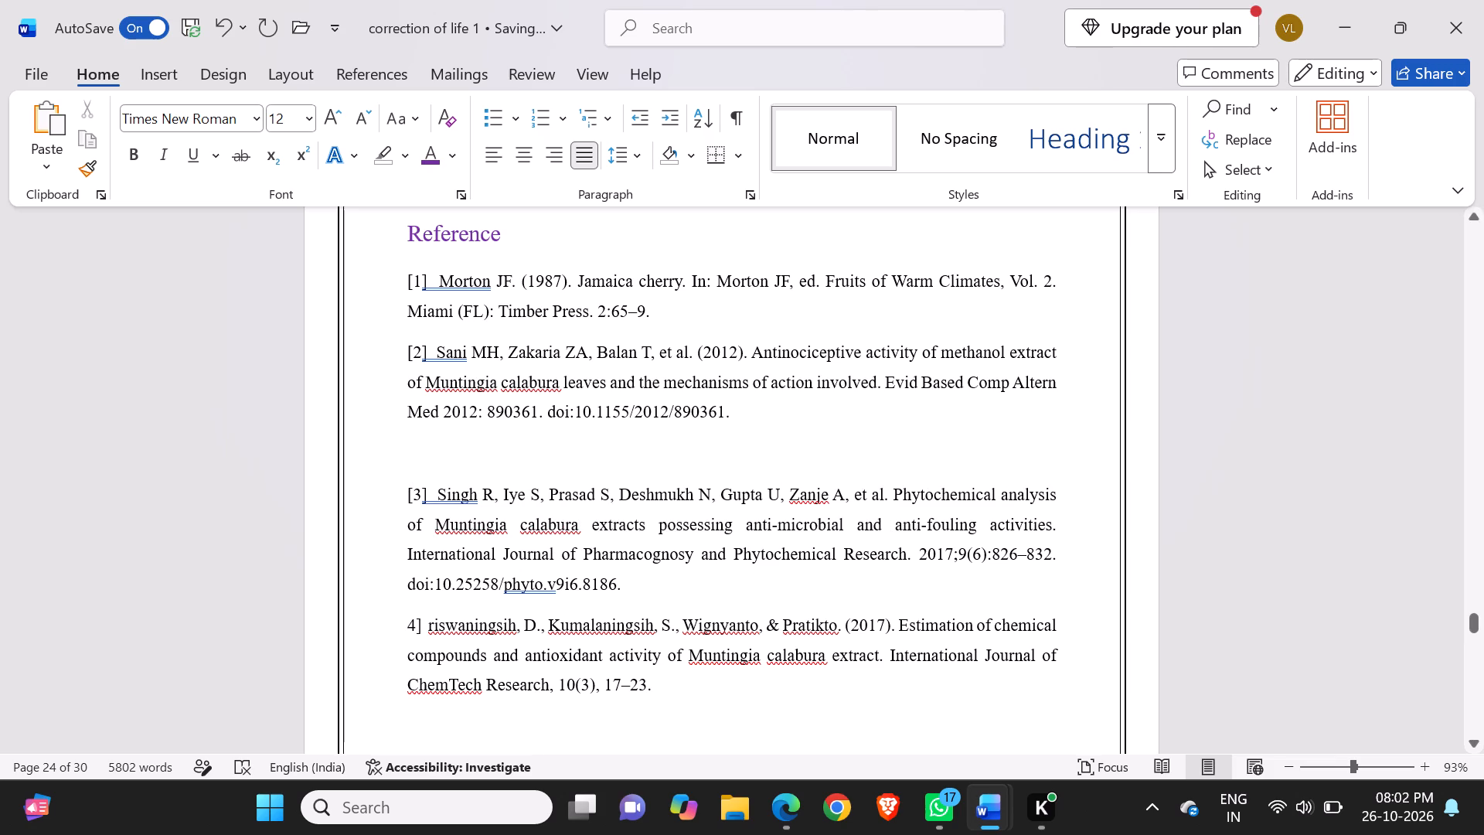
key(bracketleft)
scroll(403, 627, down, 5)
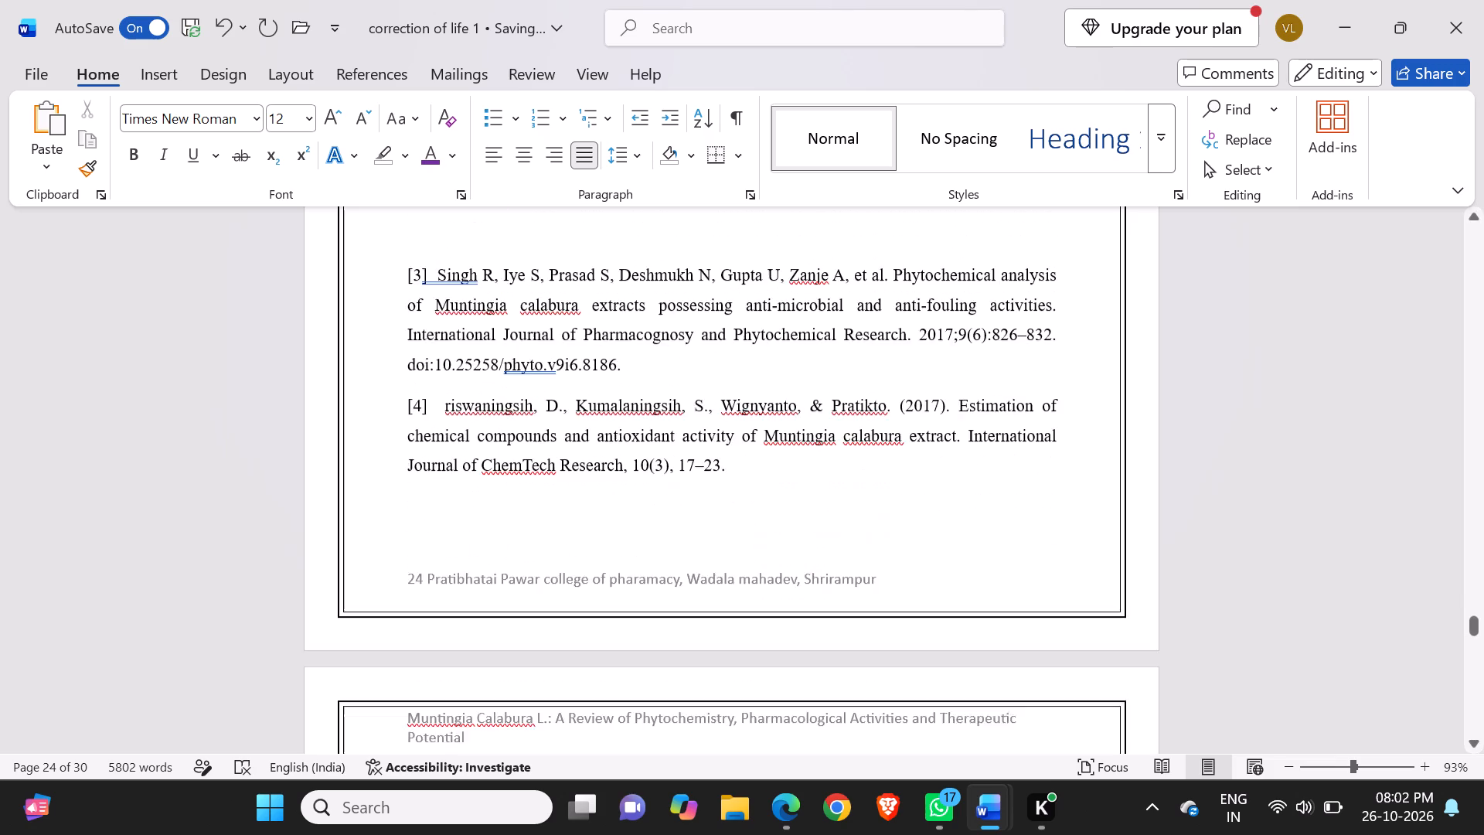
scroll(403, 627, down, 4)
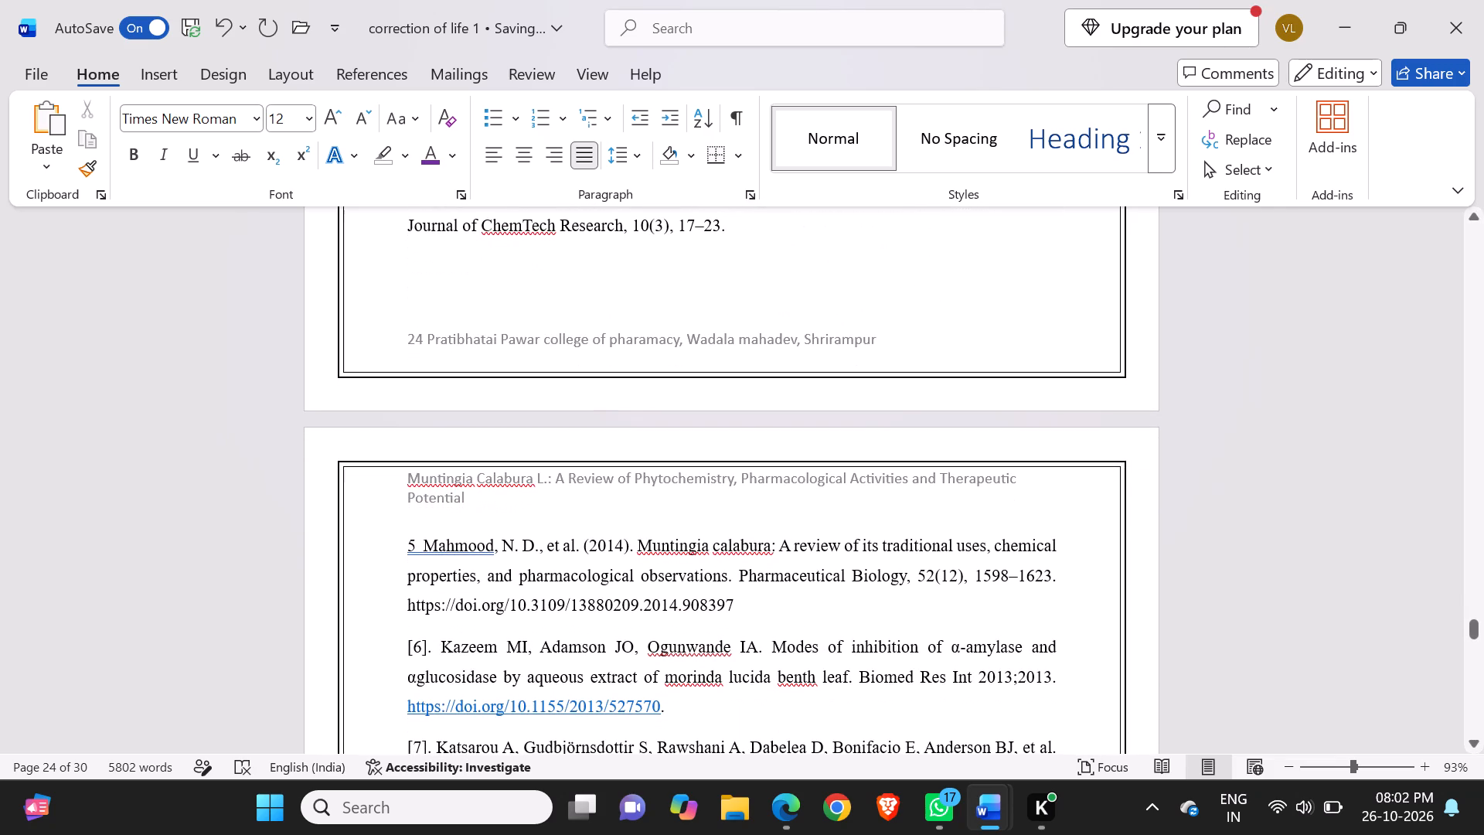
click(421, 553)
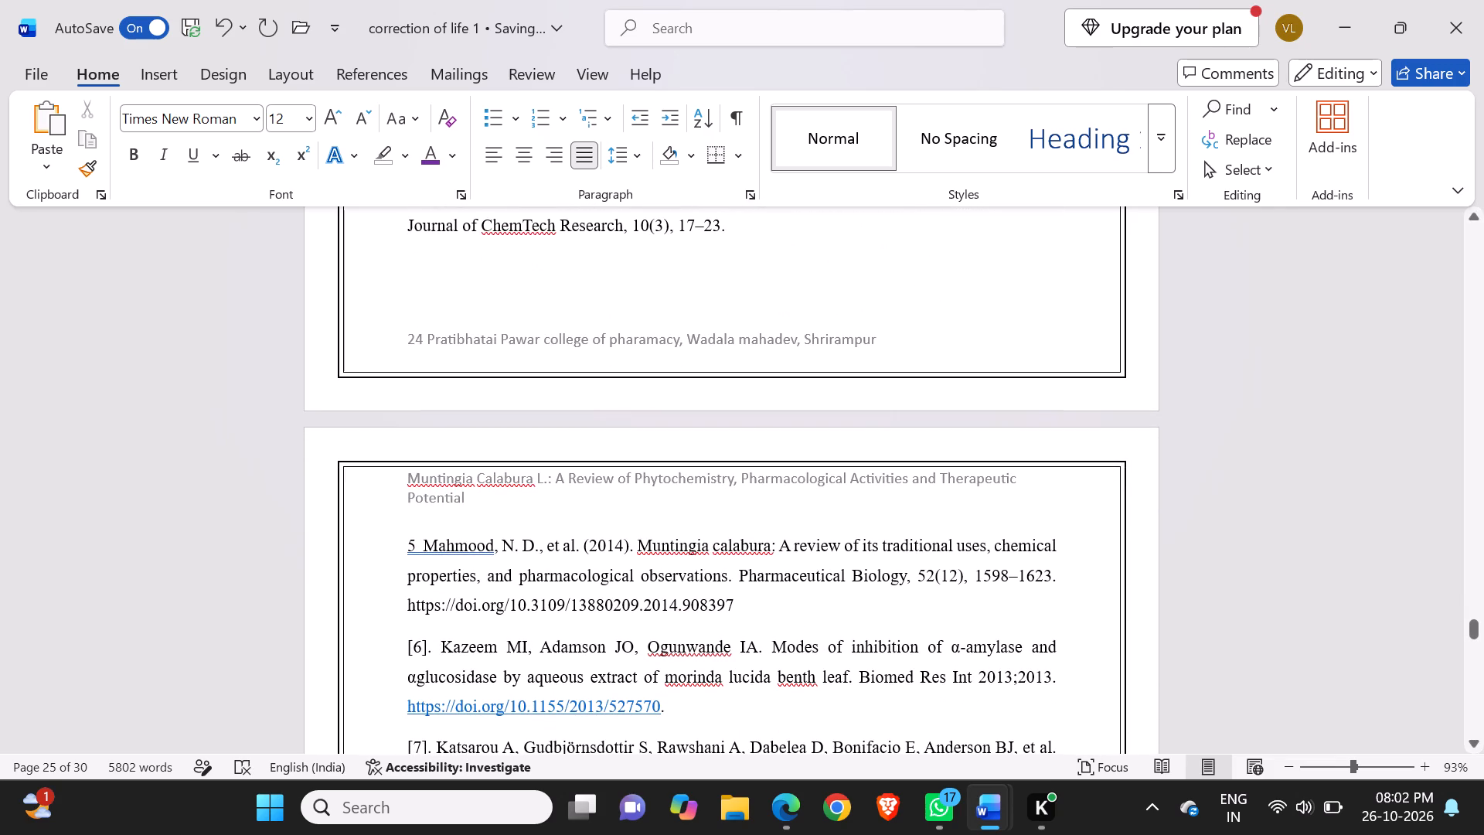
click(416, 547)
key(bracketright)
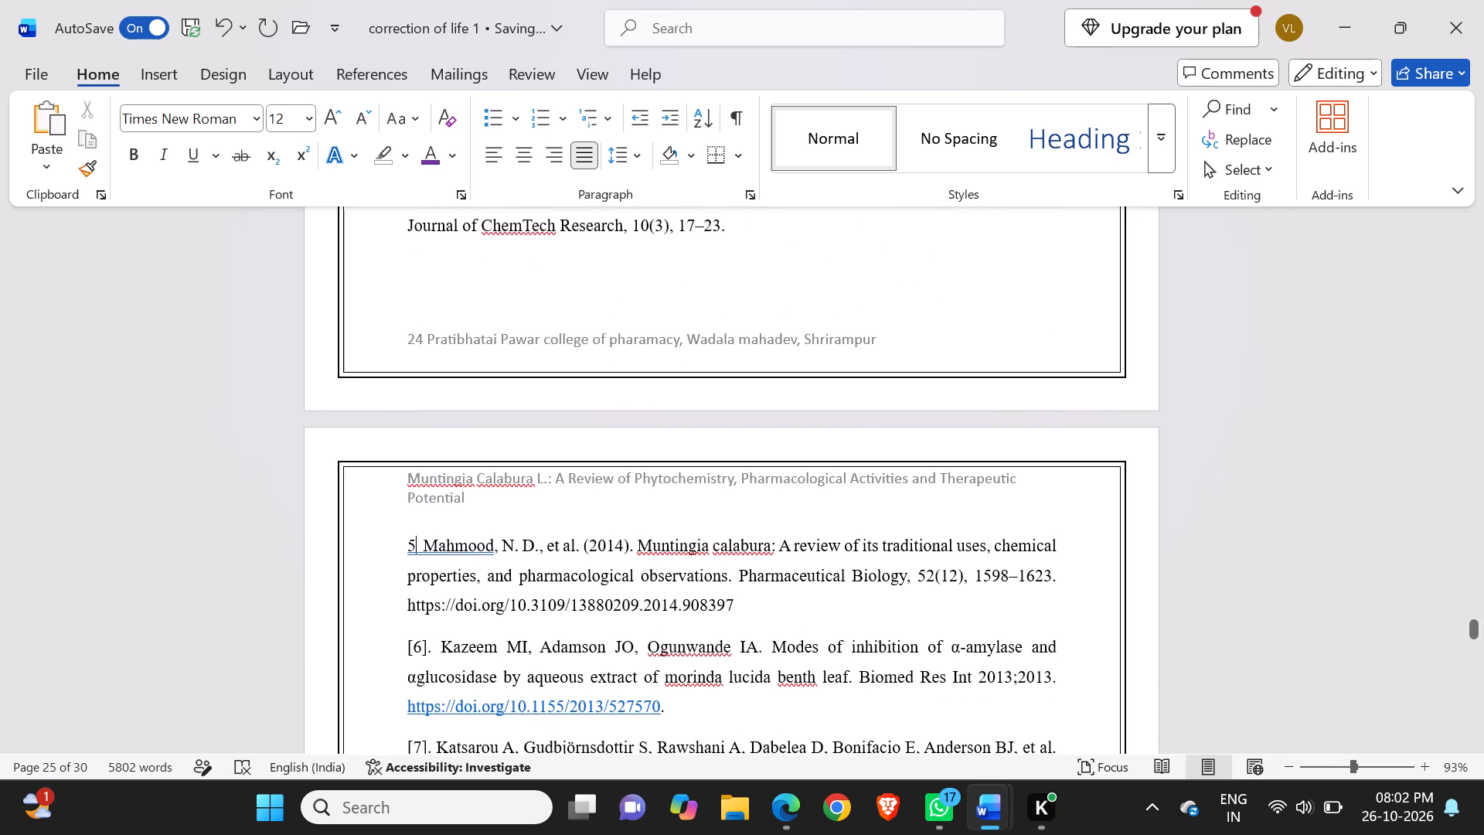
click(401, 545)
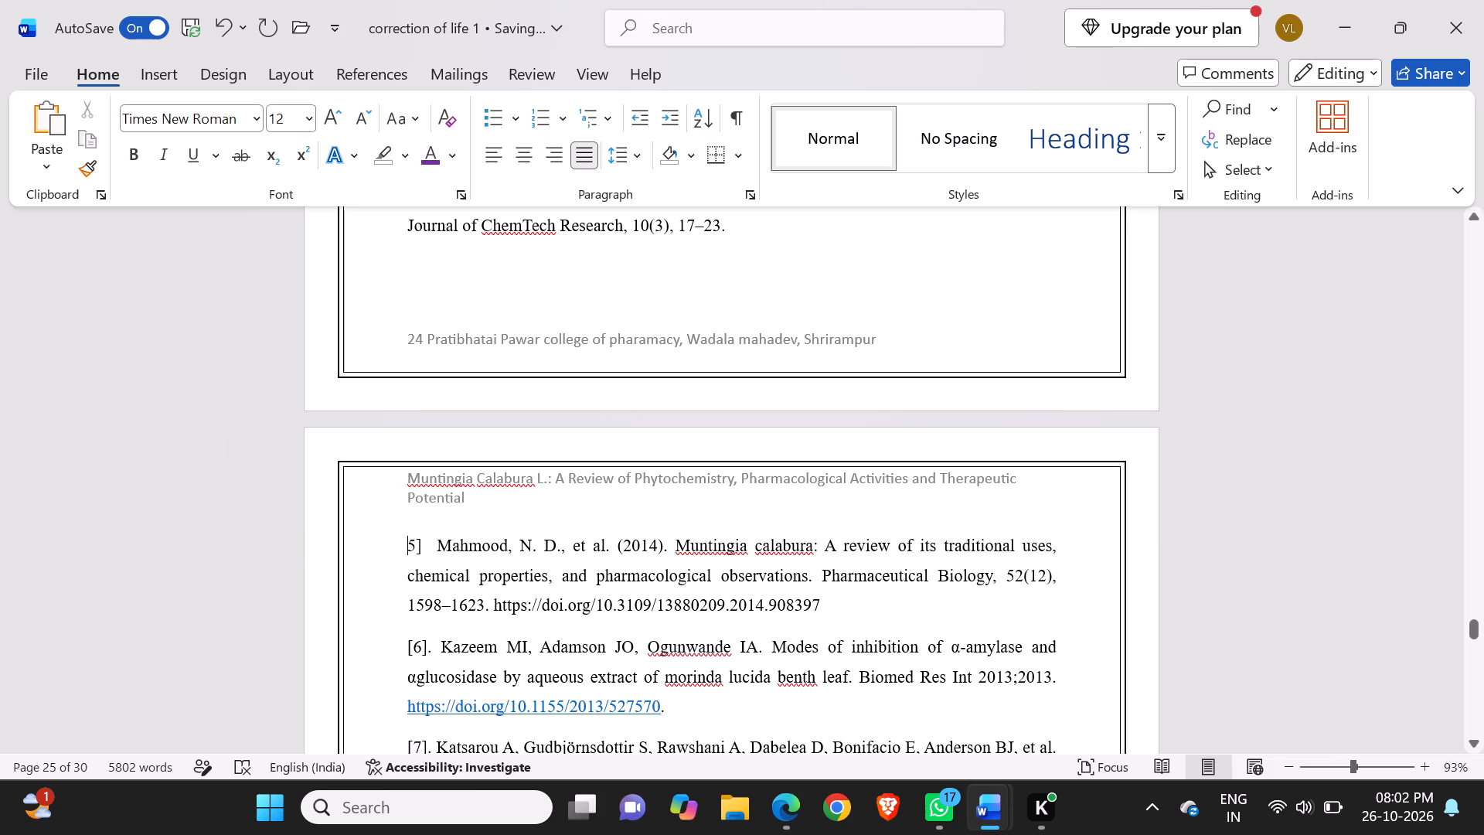
key(bracketleft)
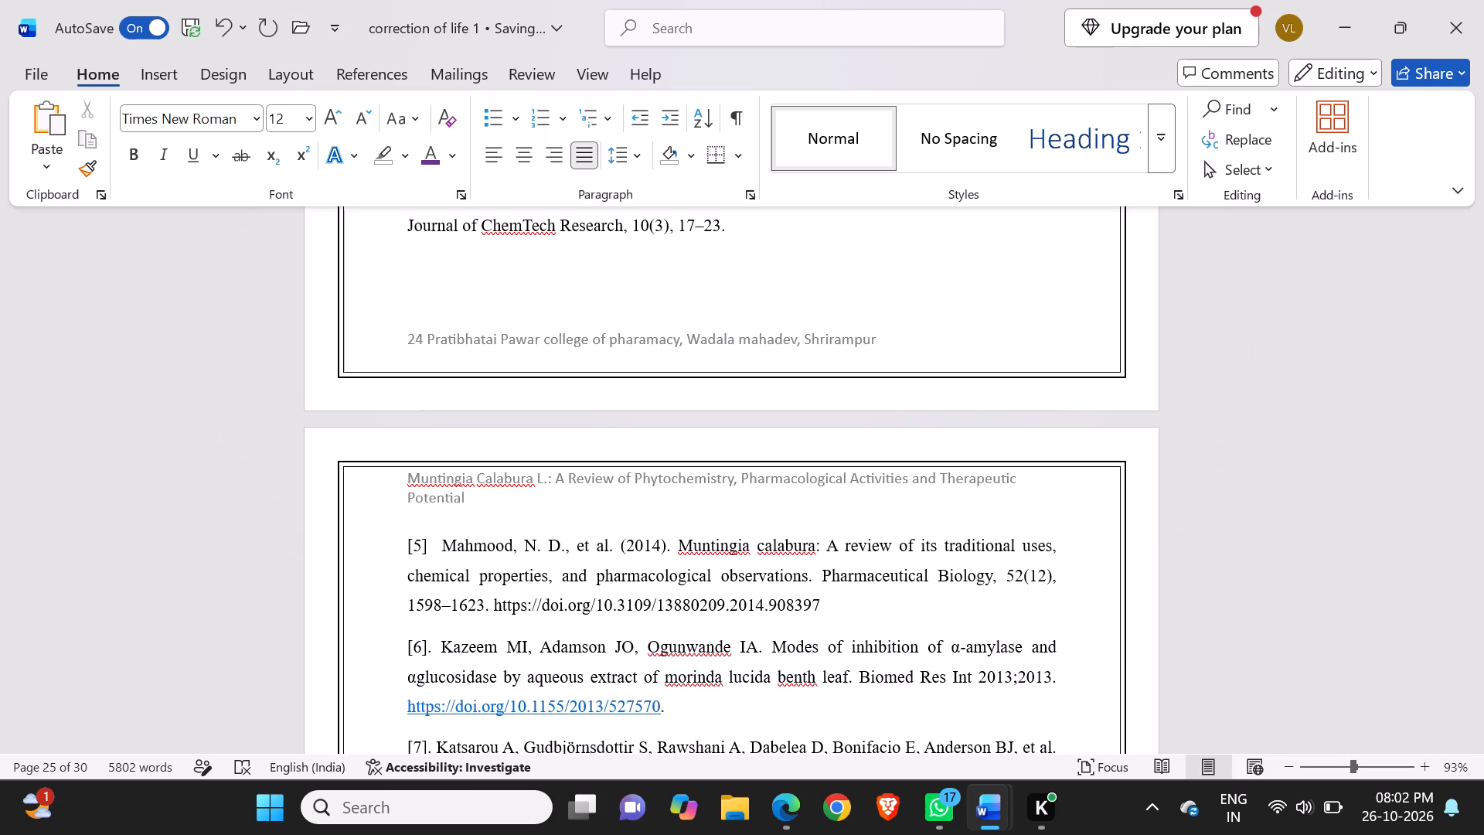
Check the numbering and layout of references [6] to [15] through to the end of the list.
scroll(397, 557, down, 16)
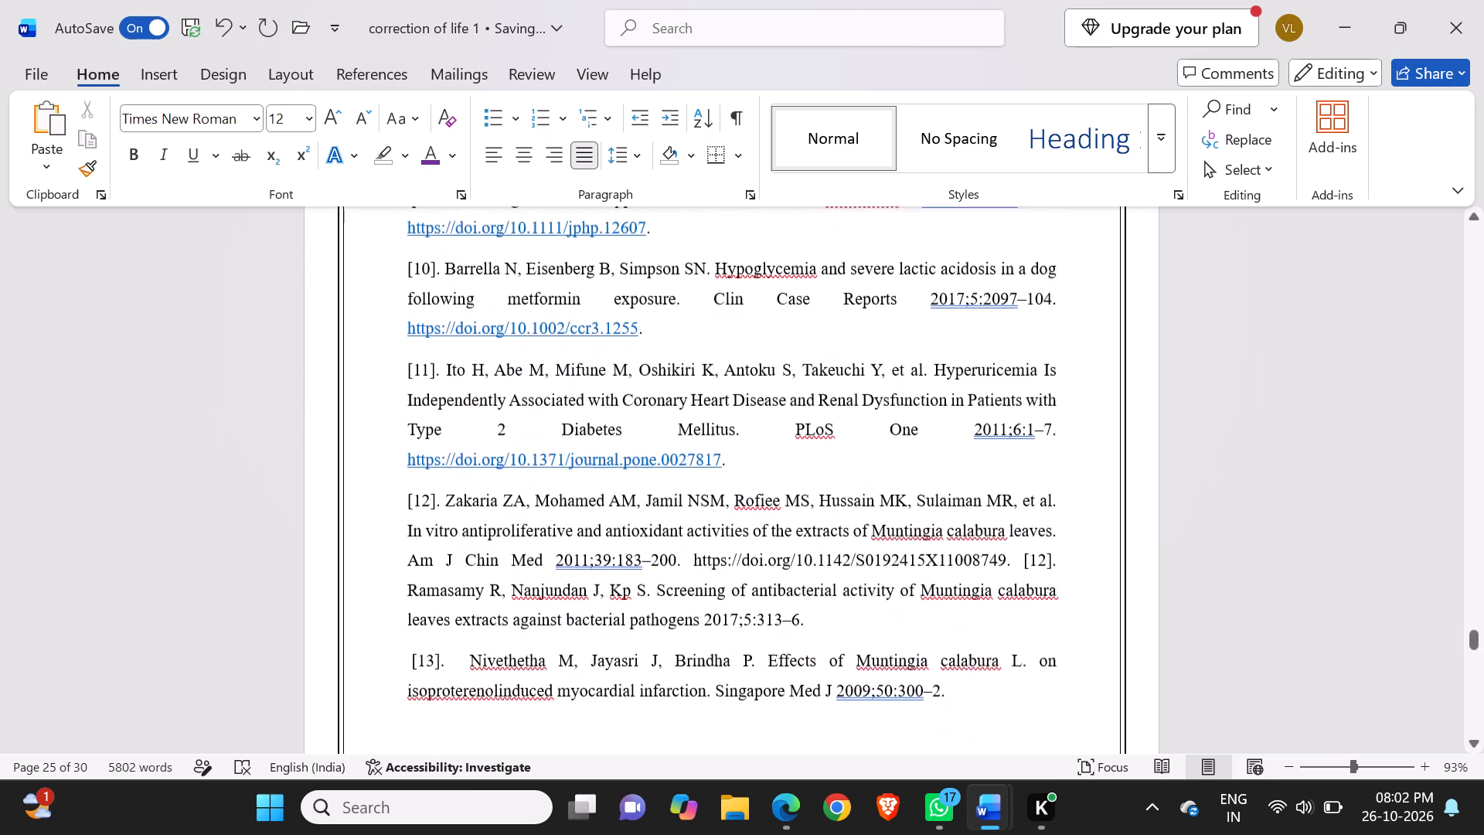
scroll(397, 558, down, 8)
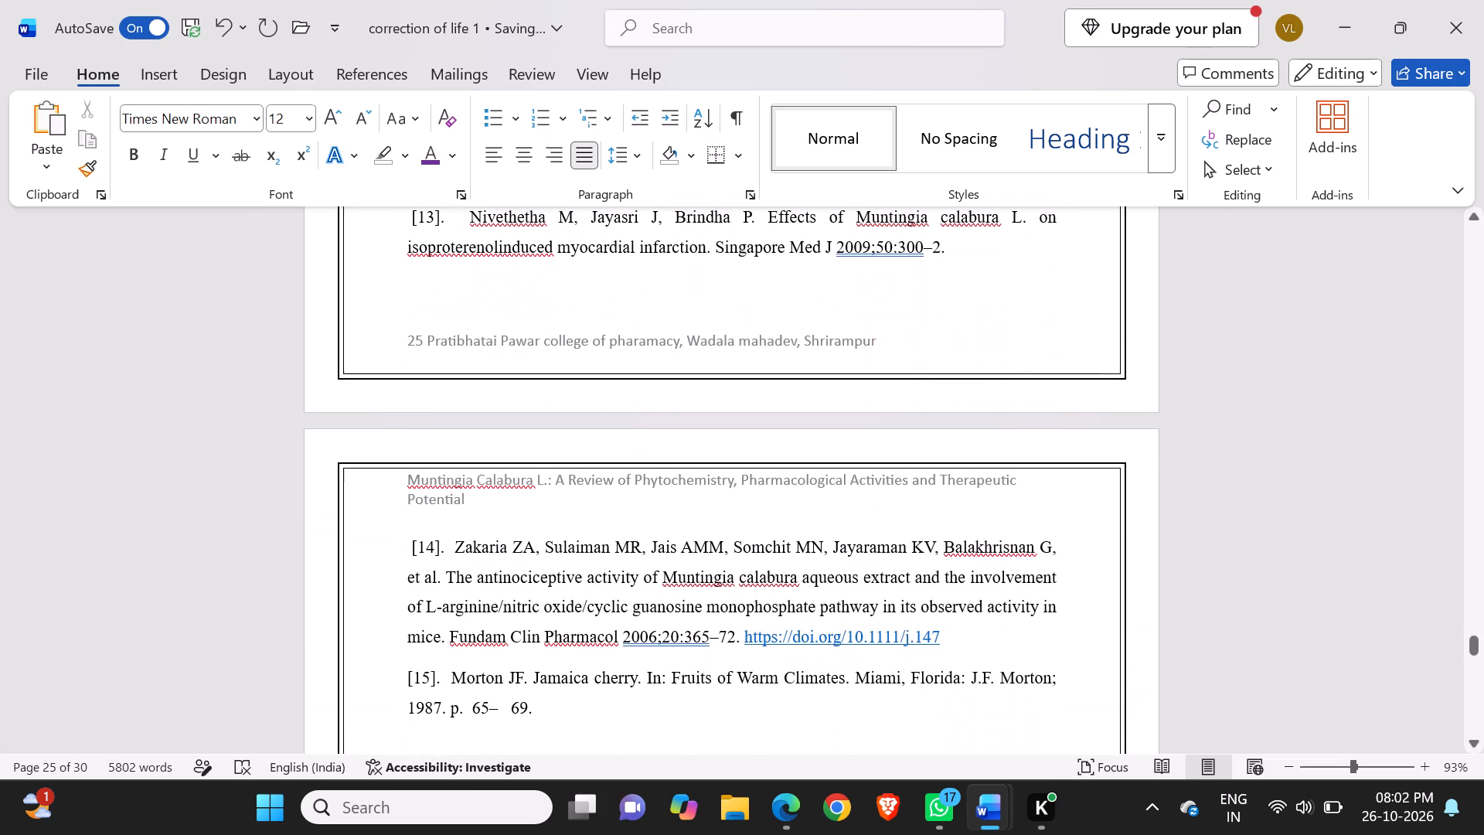
scroll(397, 558, down, 5)
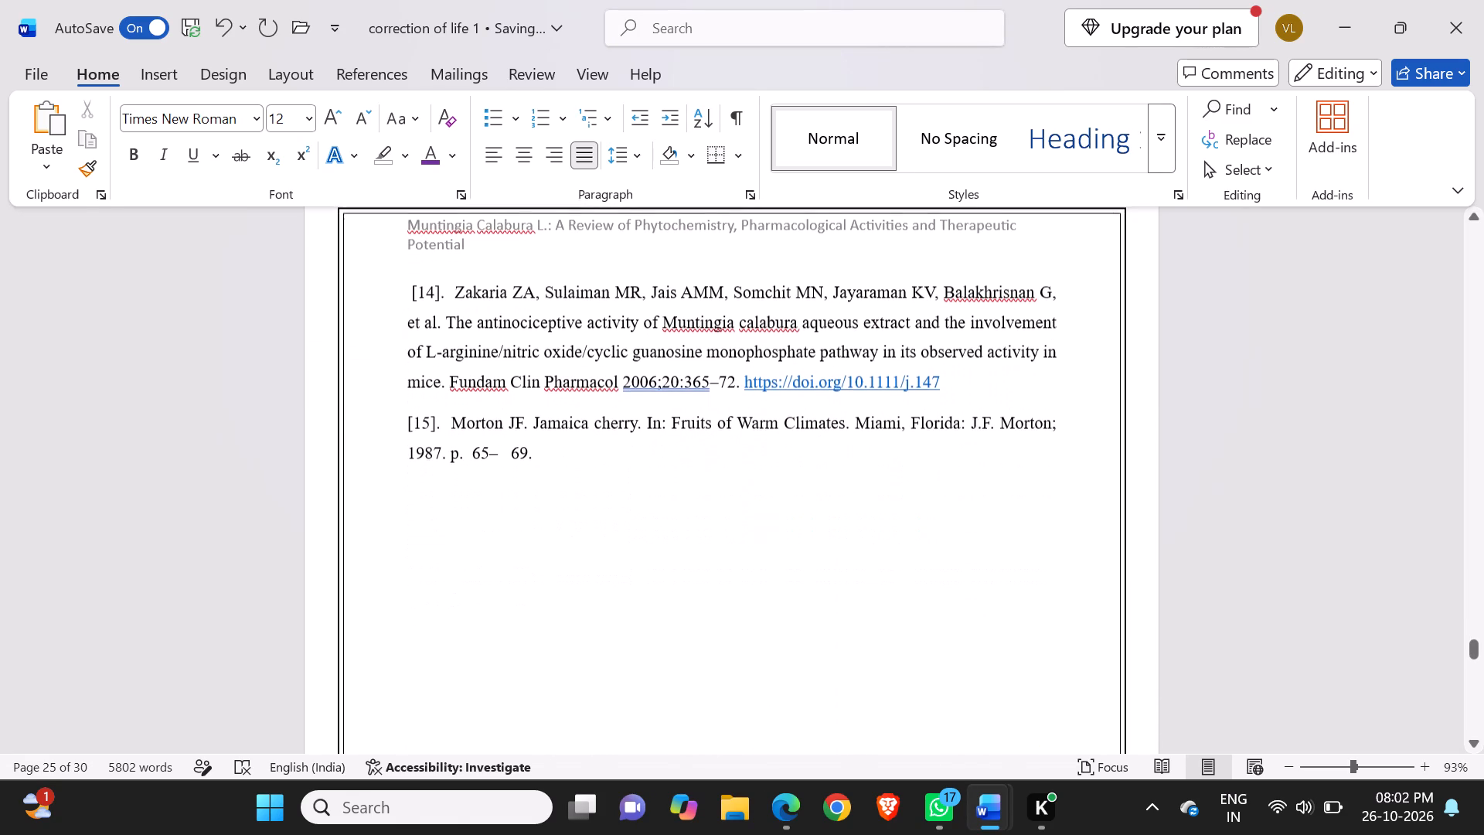
Look back from the end of the reference list through the uses sections to the plant description above the taxonomic rank table.
click(413, 491)
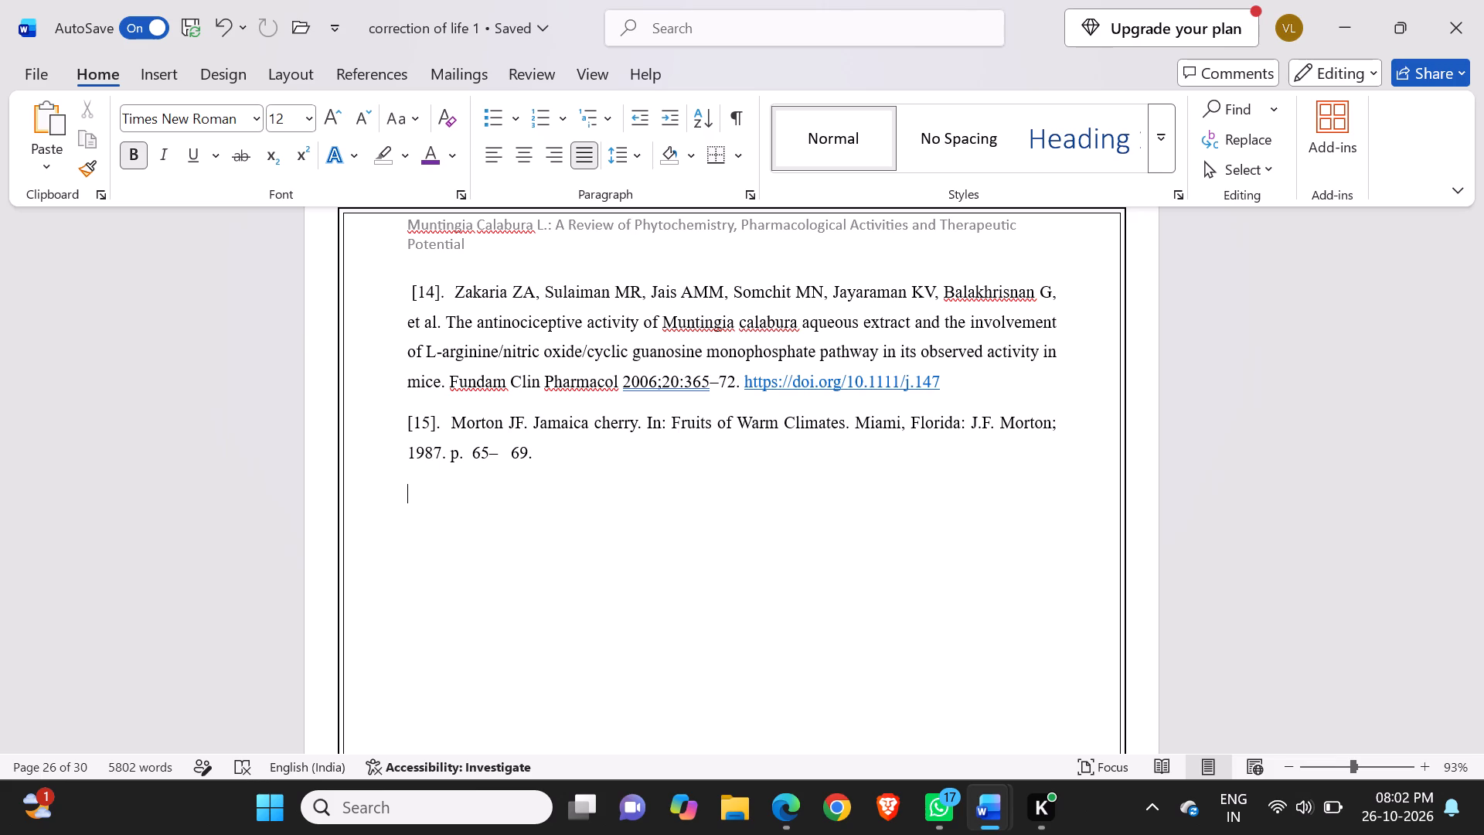
scroll(414, 494, up, 7)
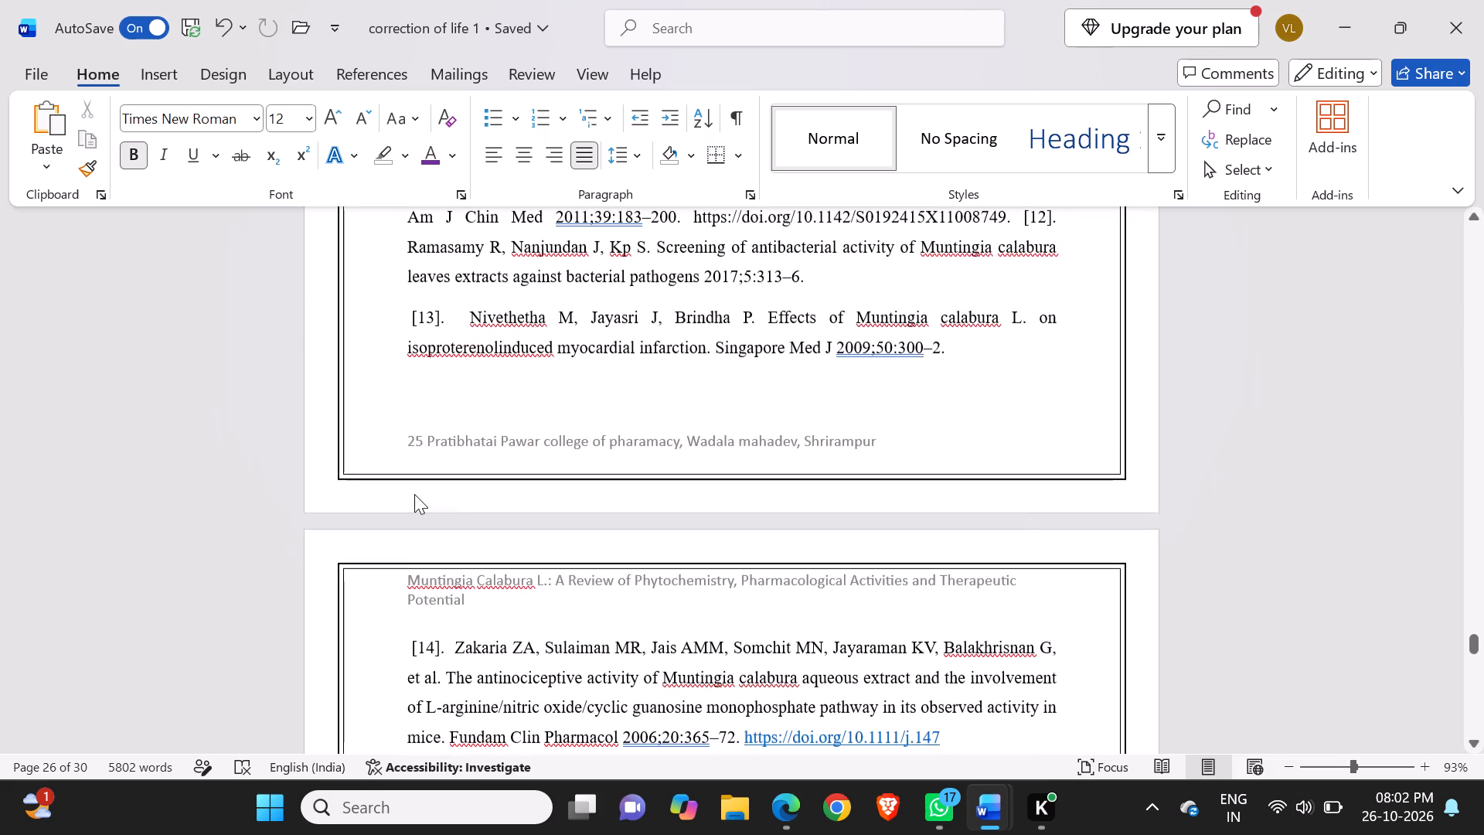
scroll(512, 431, up, 14)
scroll(512, 431, up, 9)
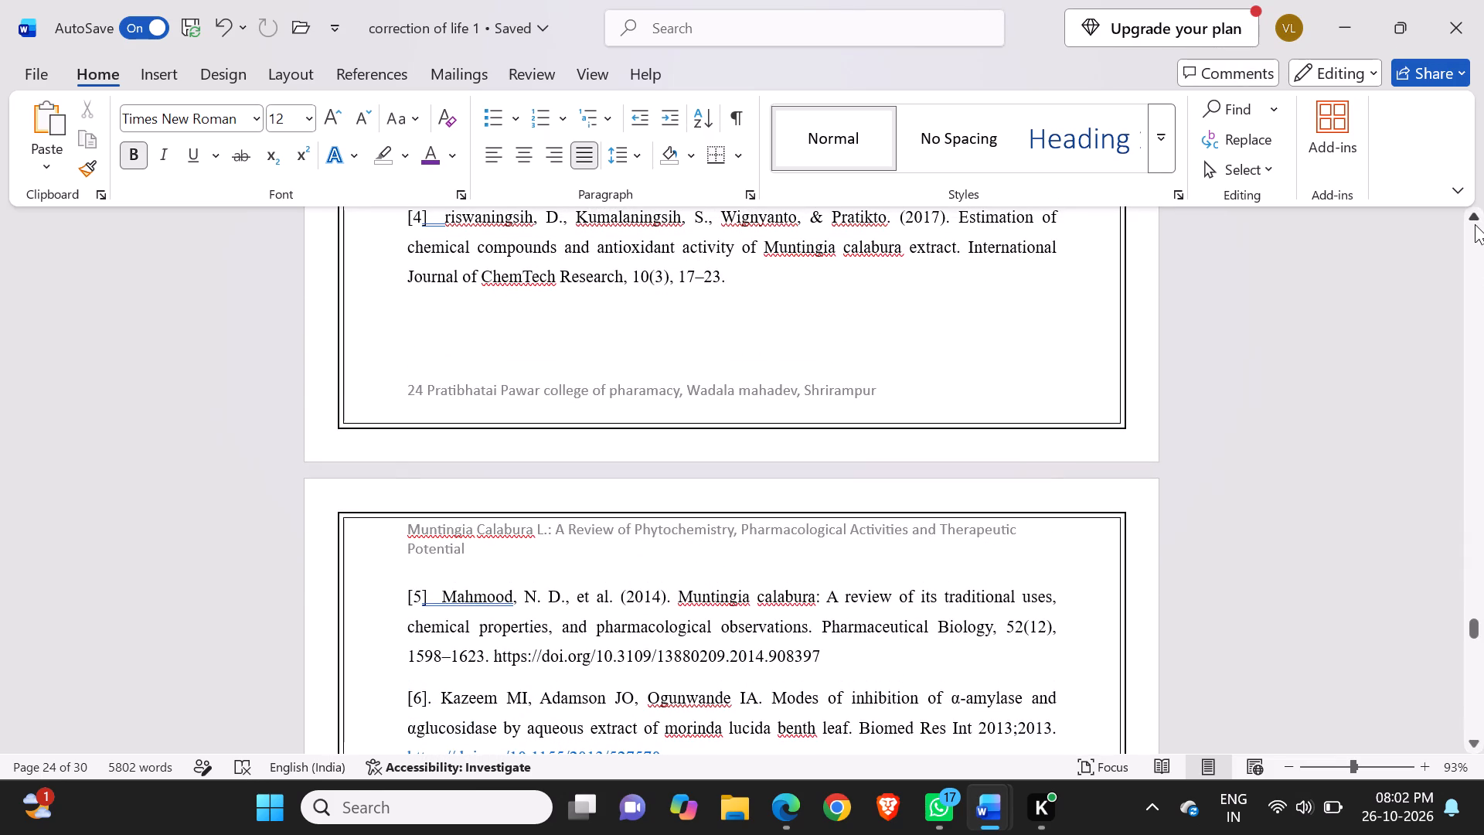
drag(1483, 271, 1465, 277)
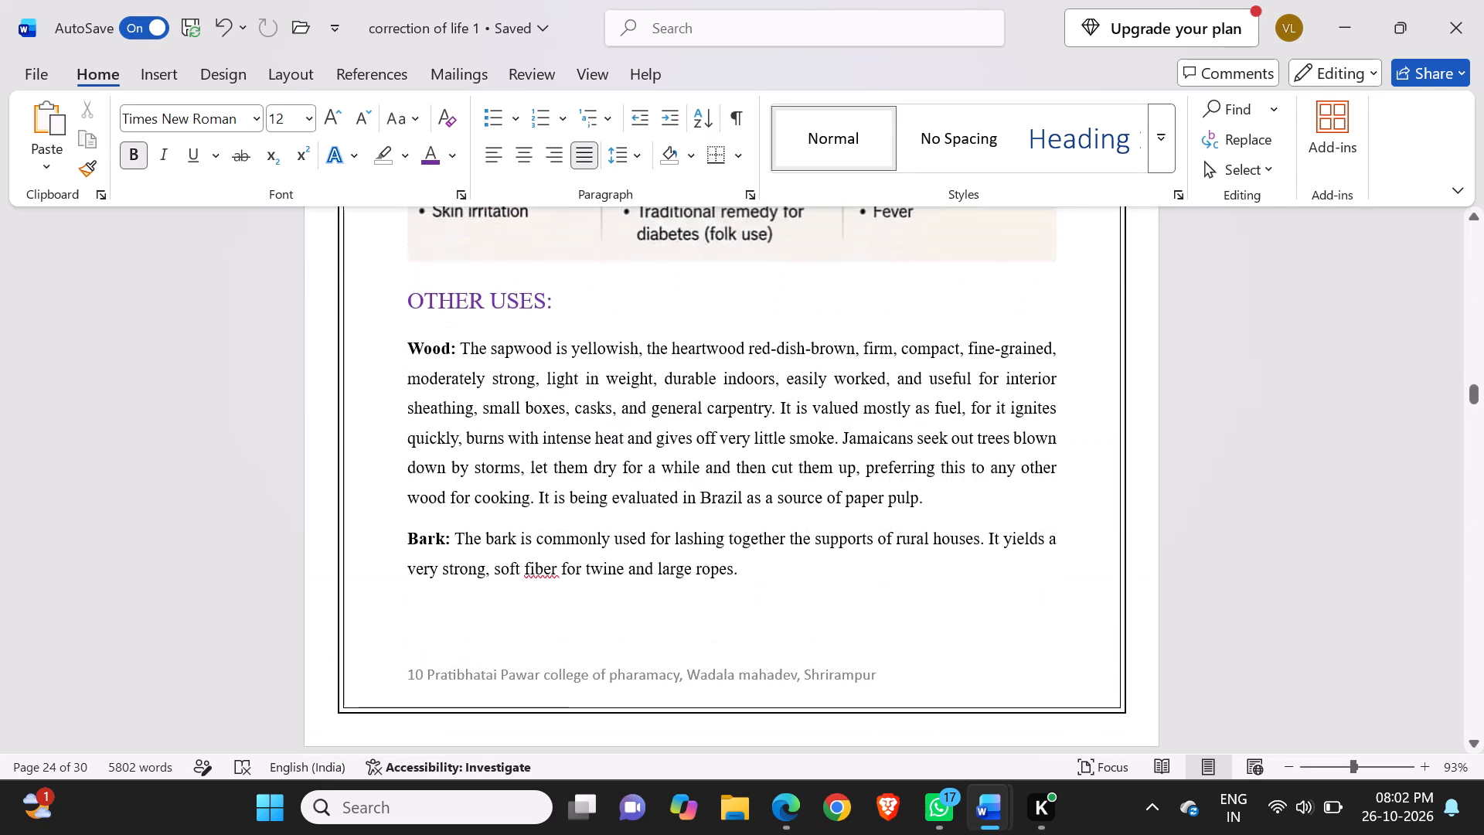
scroll(1461, 279, up, 20)
scroll(1461, 279, up, 14)
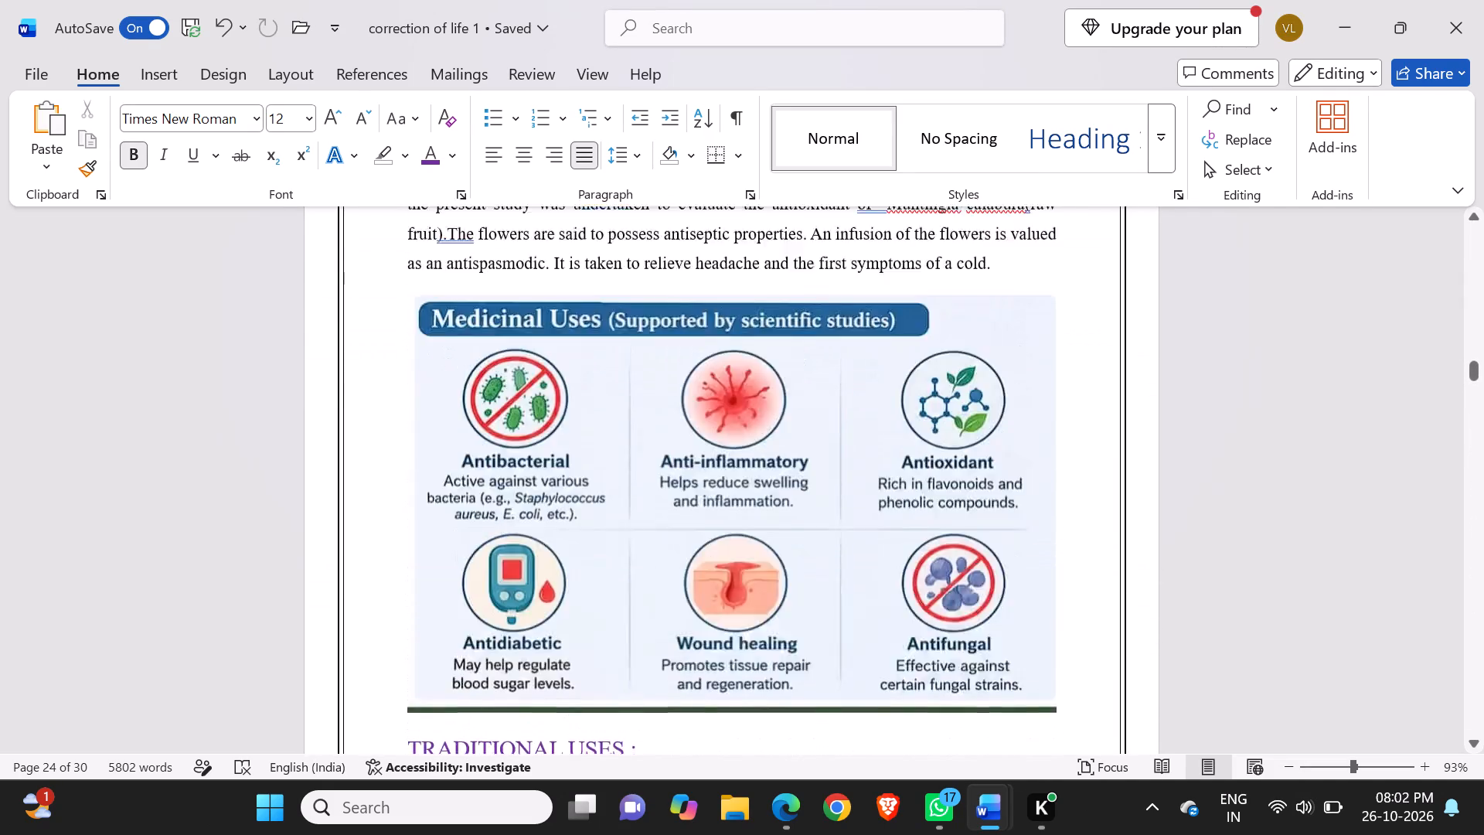
scroll(1455, 277, up, 16)
scroll(1455, 277, up, 12)
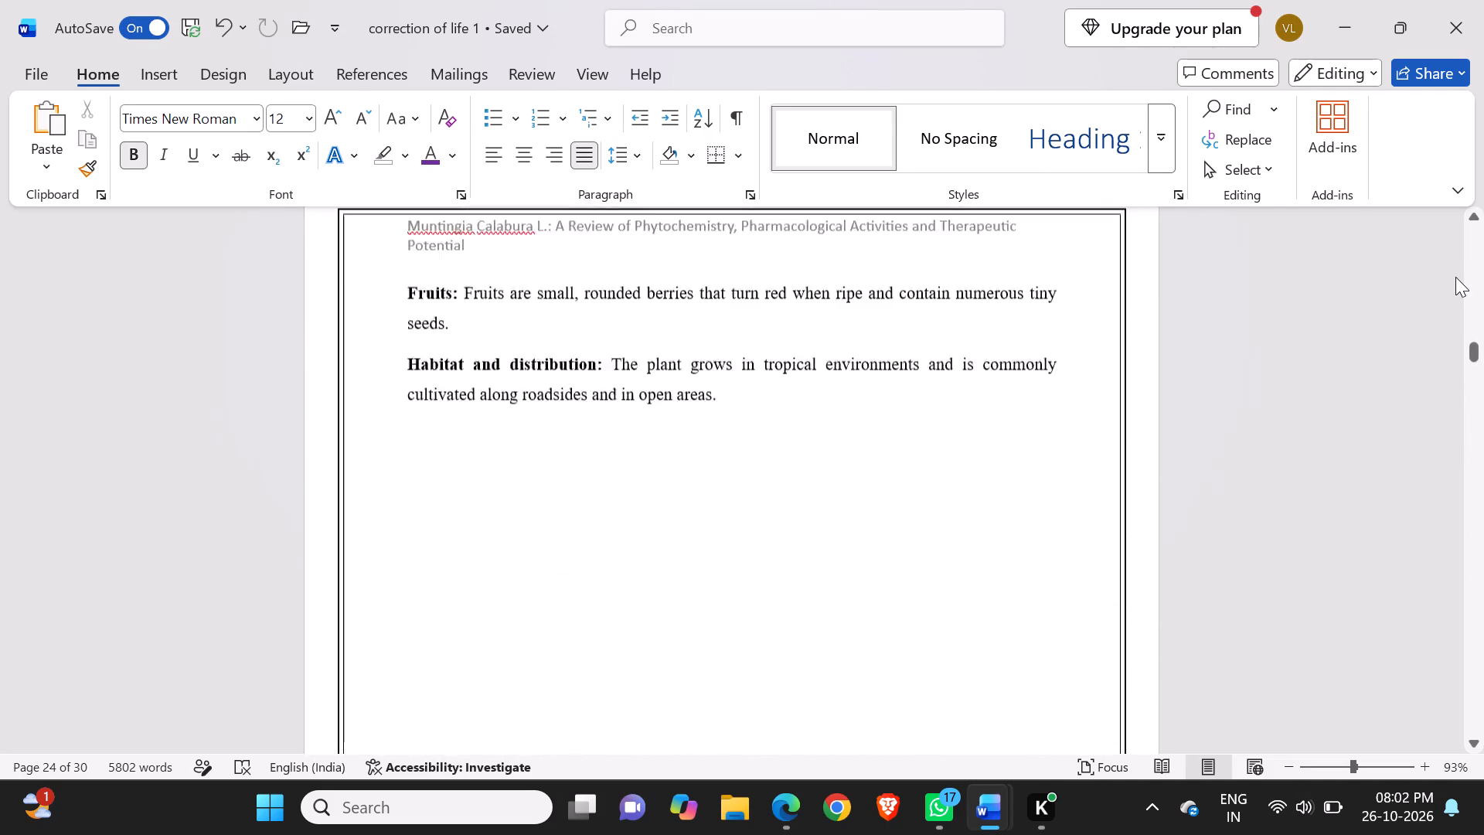
scroll(1455, 277, up, 16)
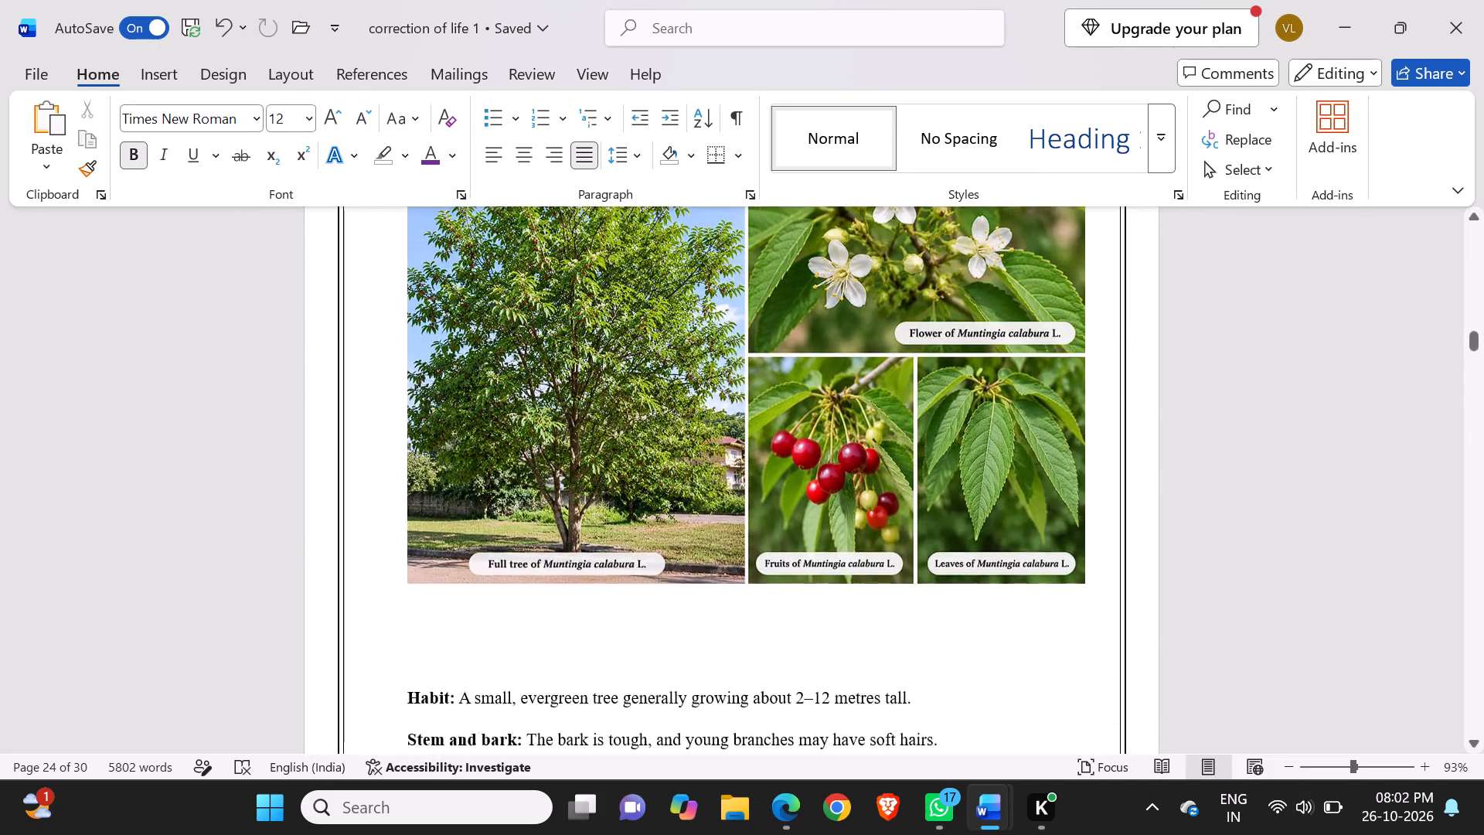
scroll(1455, 277, up, 16)
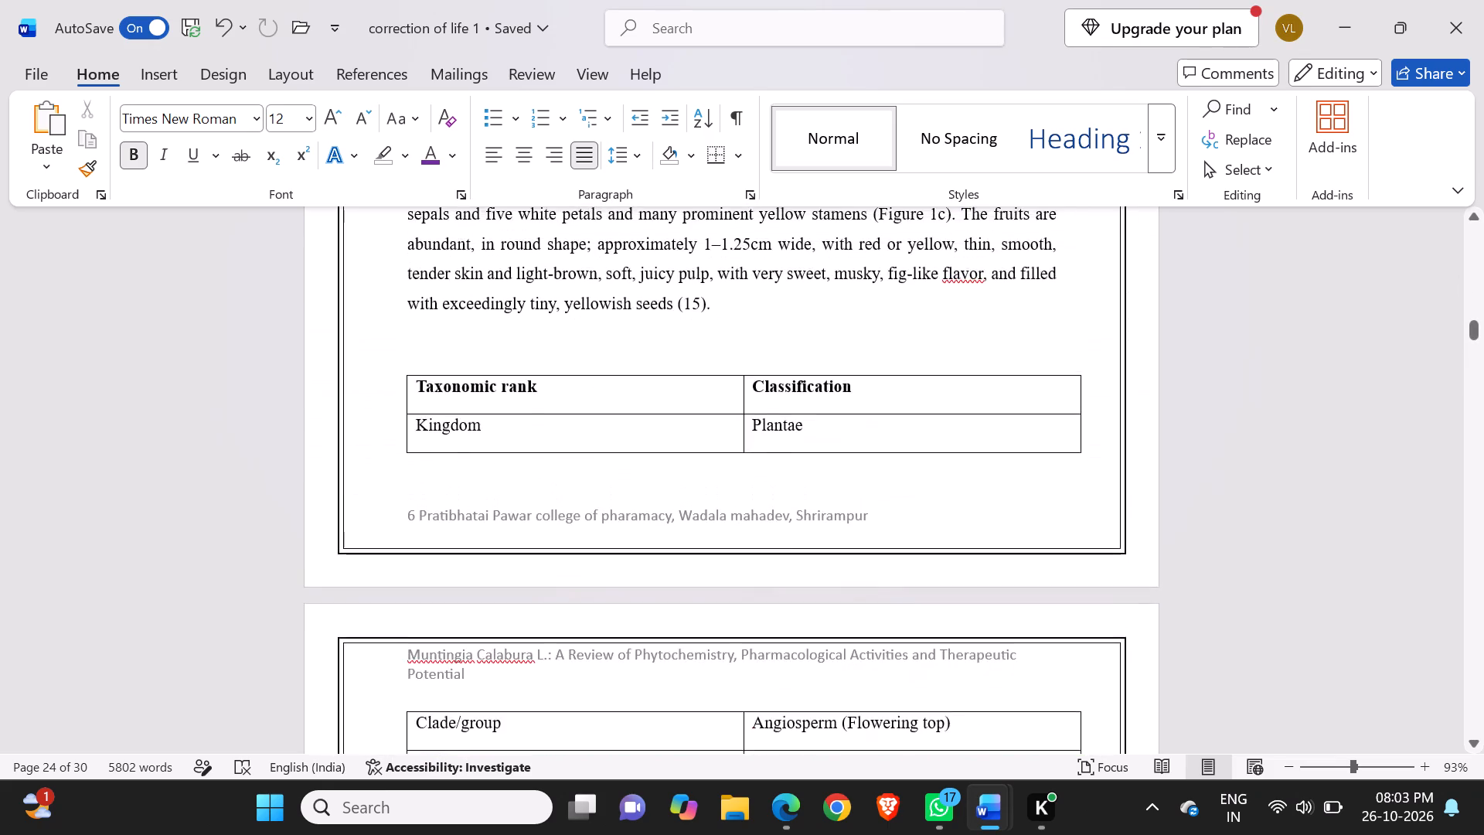
scroll(1455, 277, up, 1)
Examine the pages from the taxonomic rank table through the plant photos and morphology entries to the Medicinal Uses section.
scroll(1455, 277, down, 13)
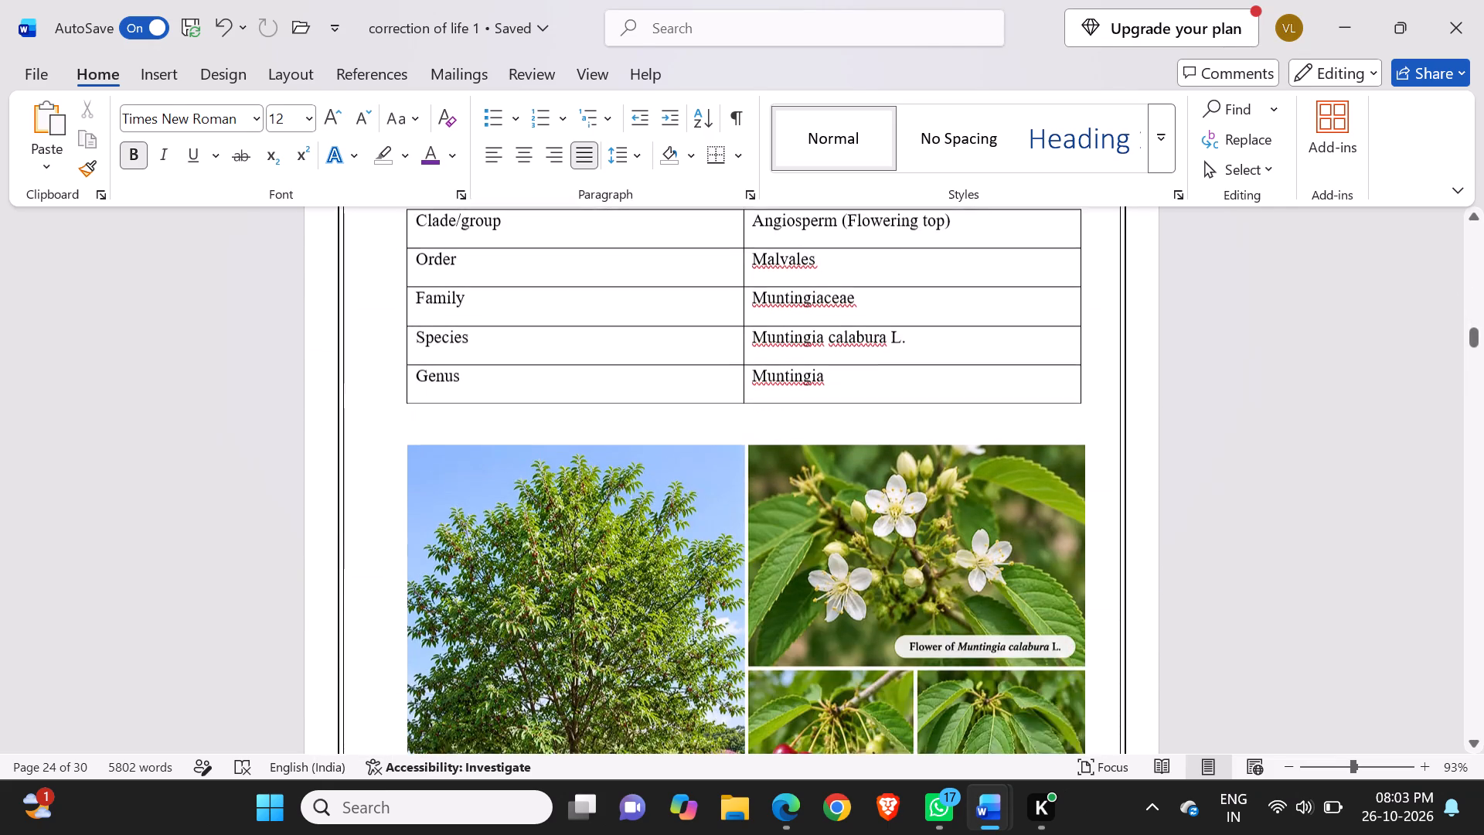
scroll(1455, 277, down, 13)
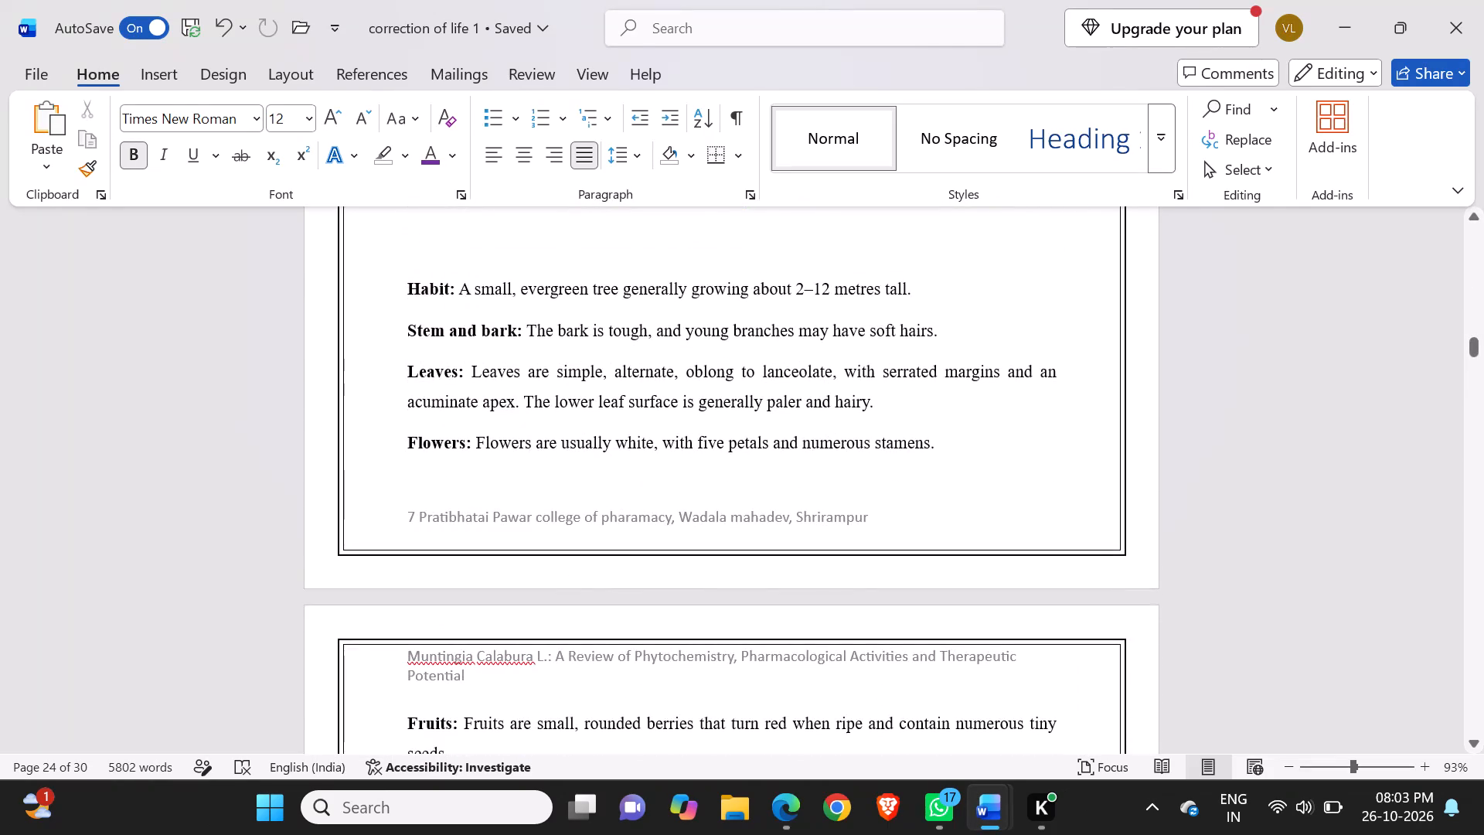
scroll(1455, 277, down, 16)
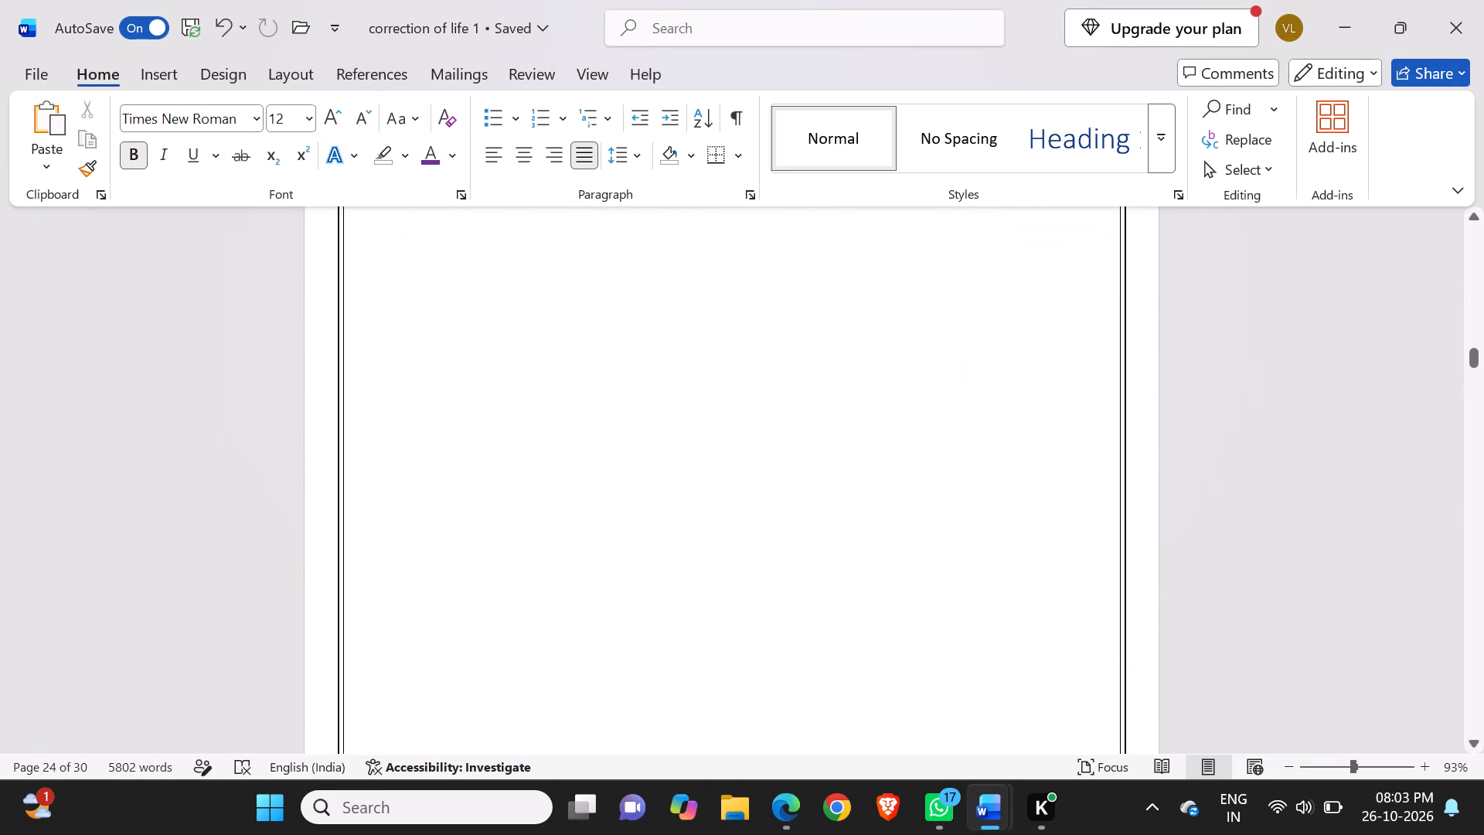
scroll(1455, 277, down, 16)
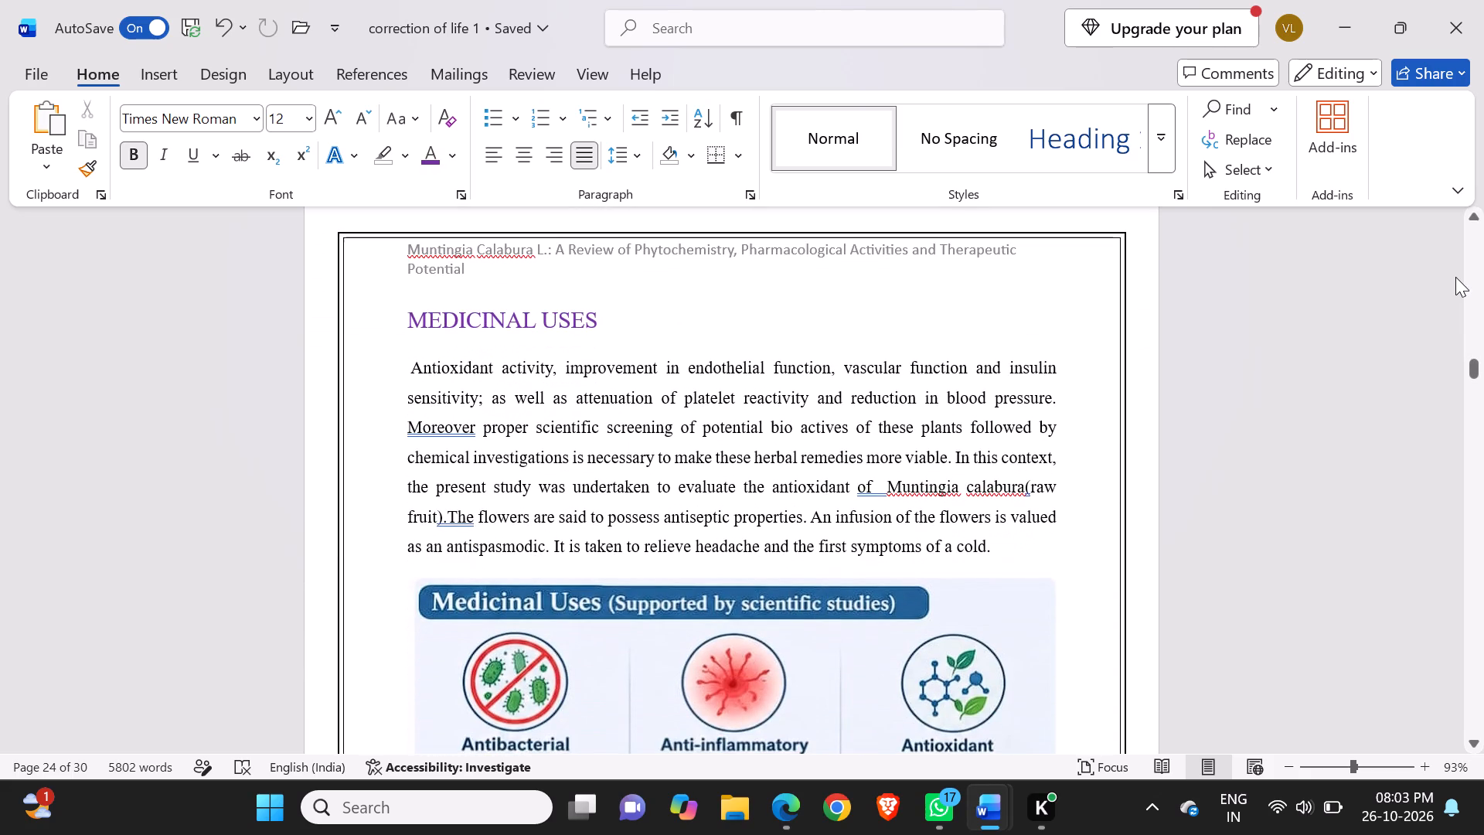
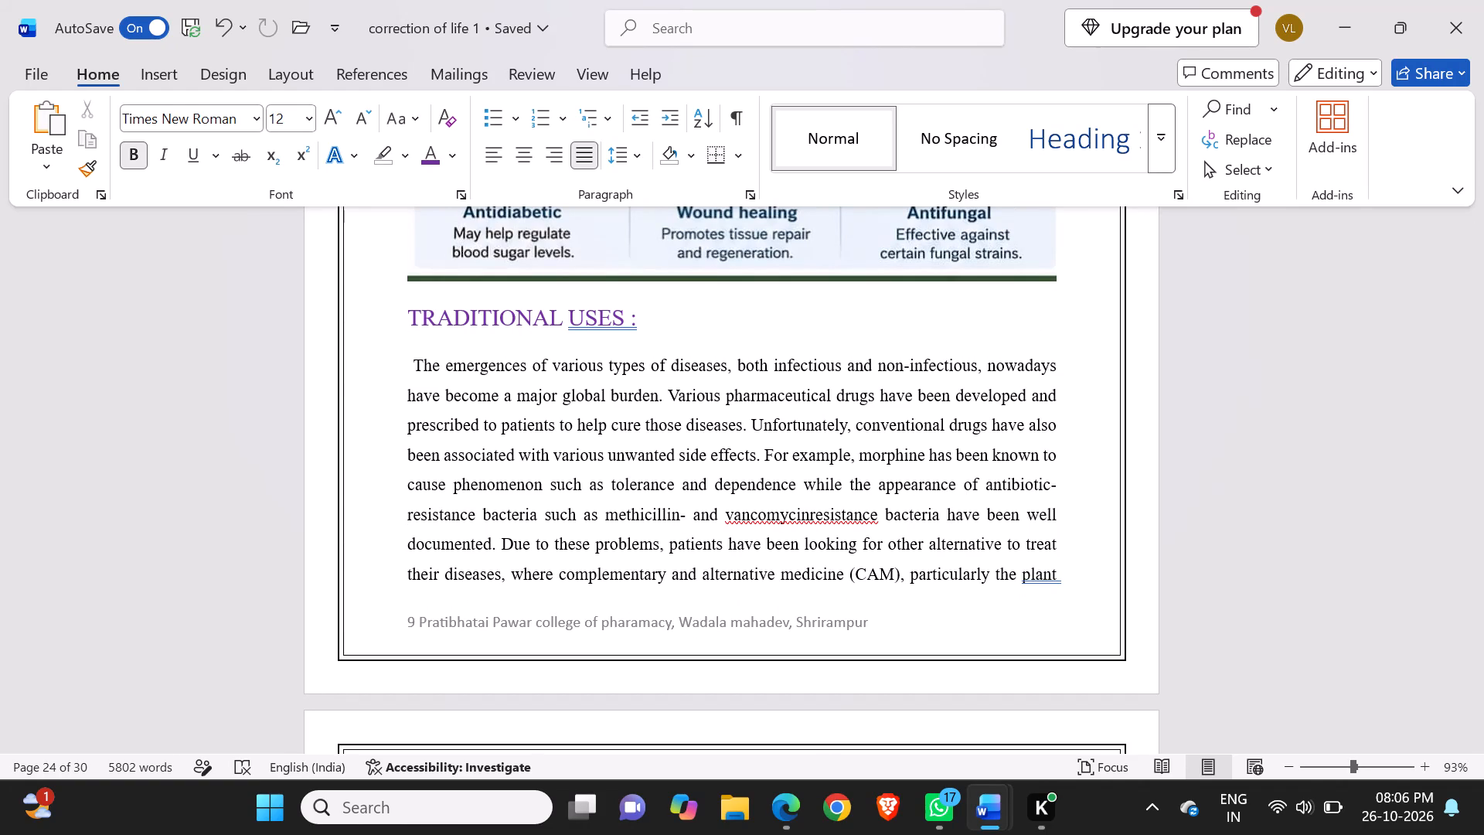
Review the Traditional Uses text and illustration down to the Other Uses heading, returning to the end of the paragraph.
scroll(1444, 265, down, 5)
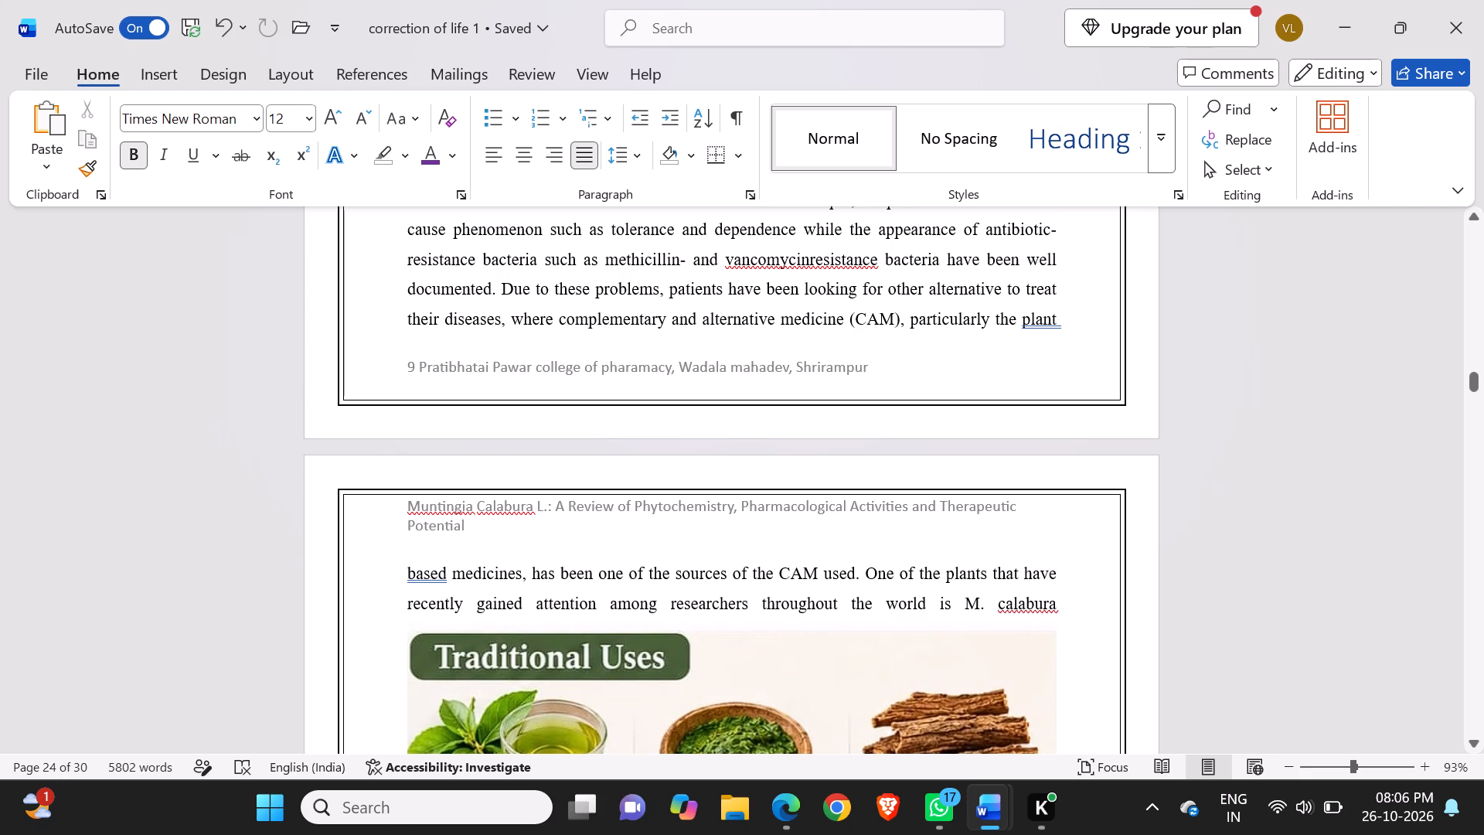
scroll(1444, 265, down, 8)
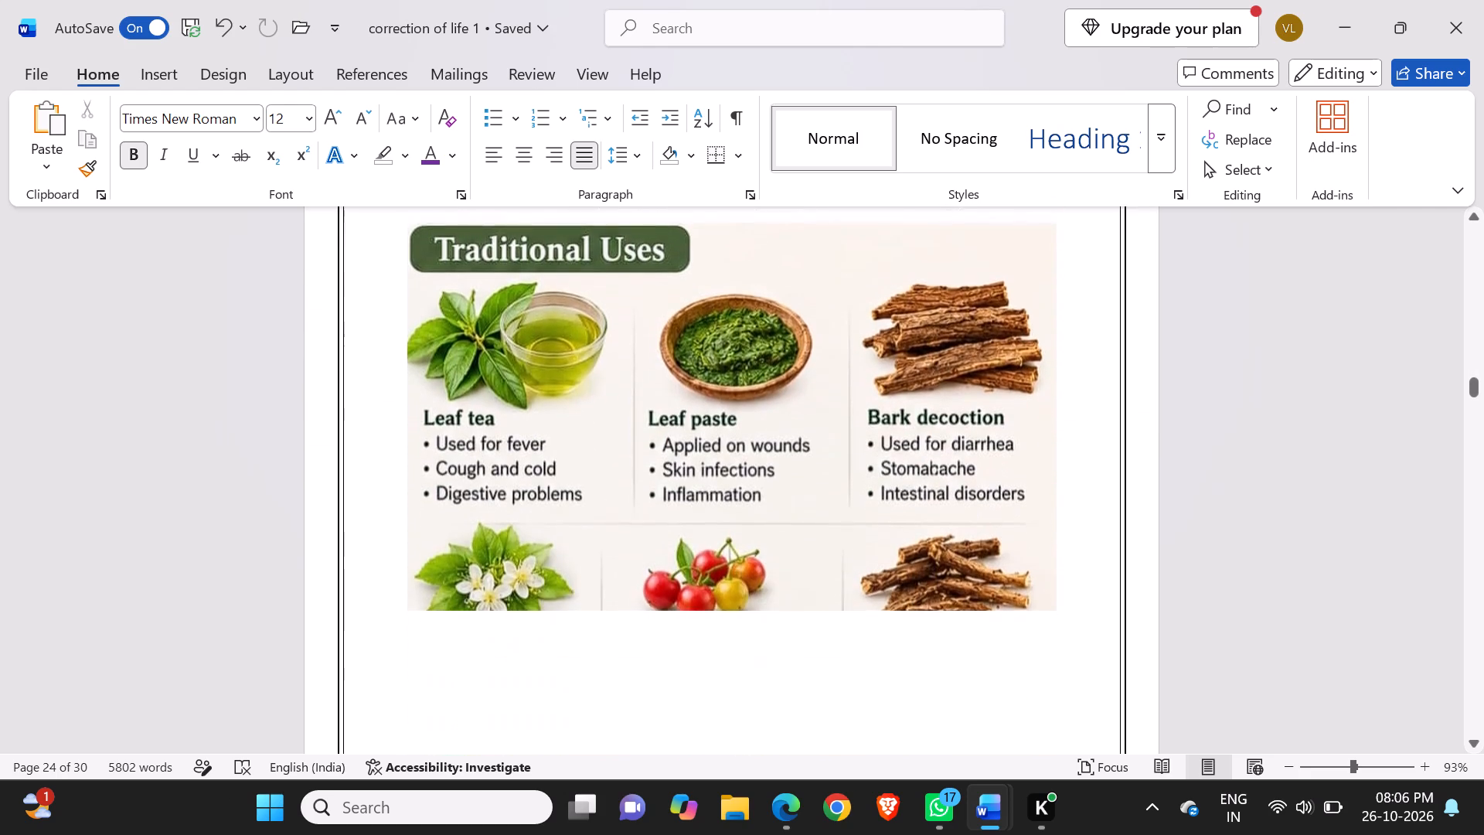
scroll(1444, 265, down, 5)
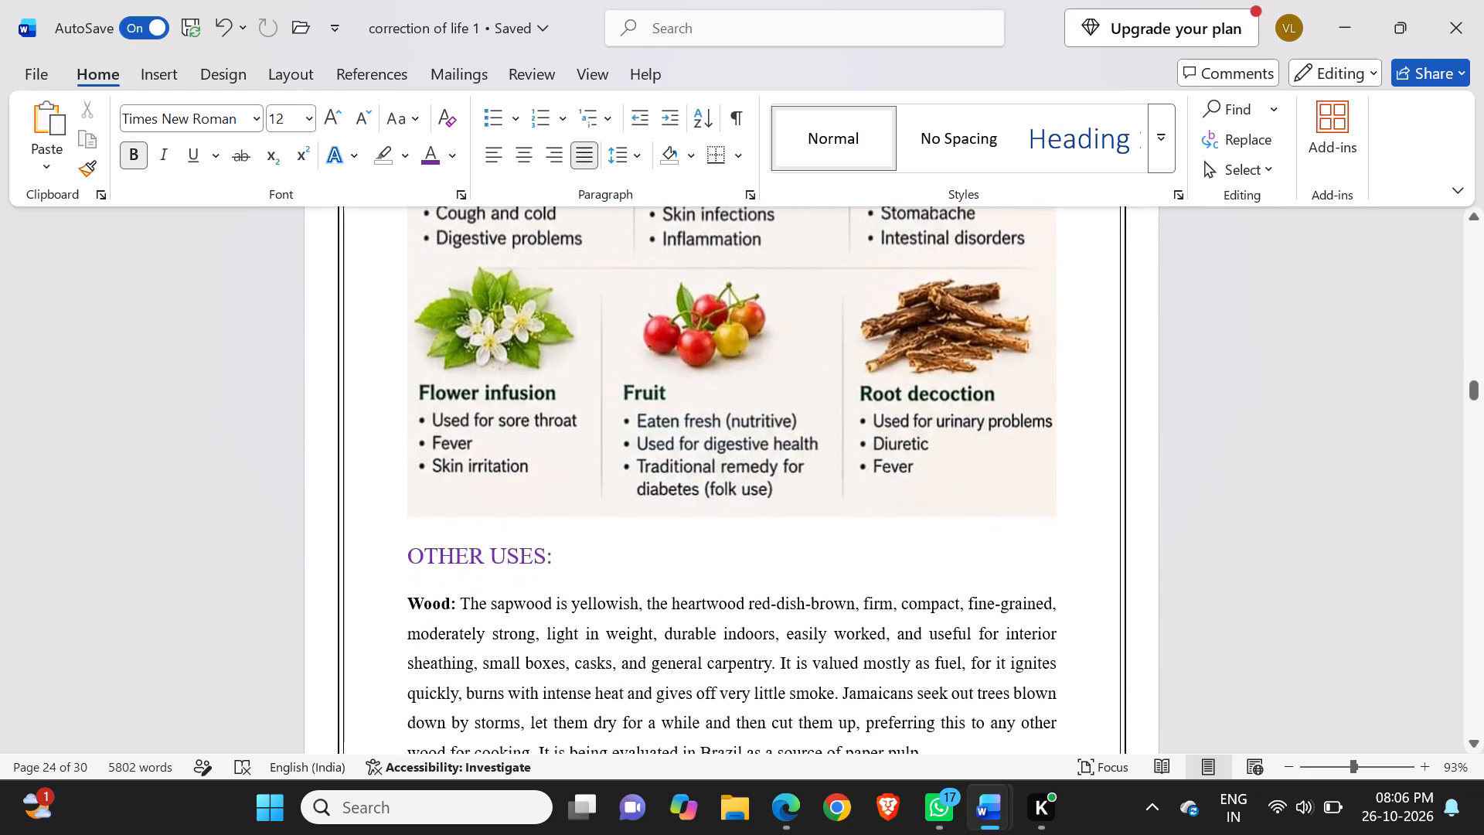
scroll(1444, 265, up, 16)
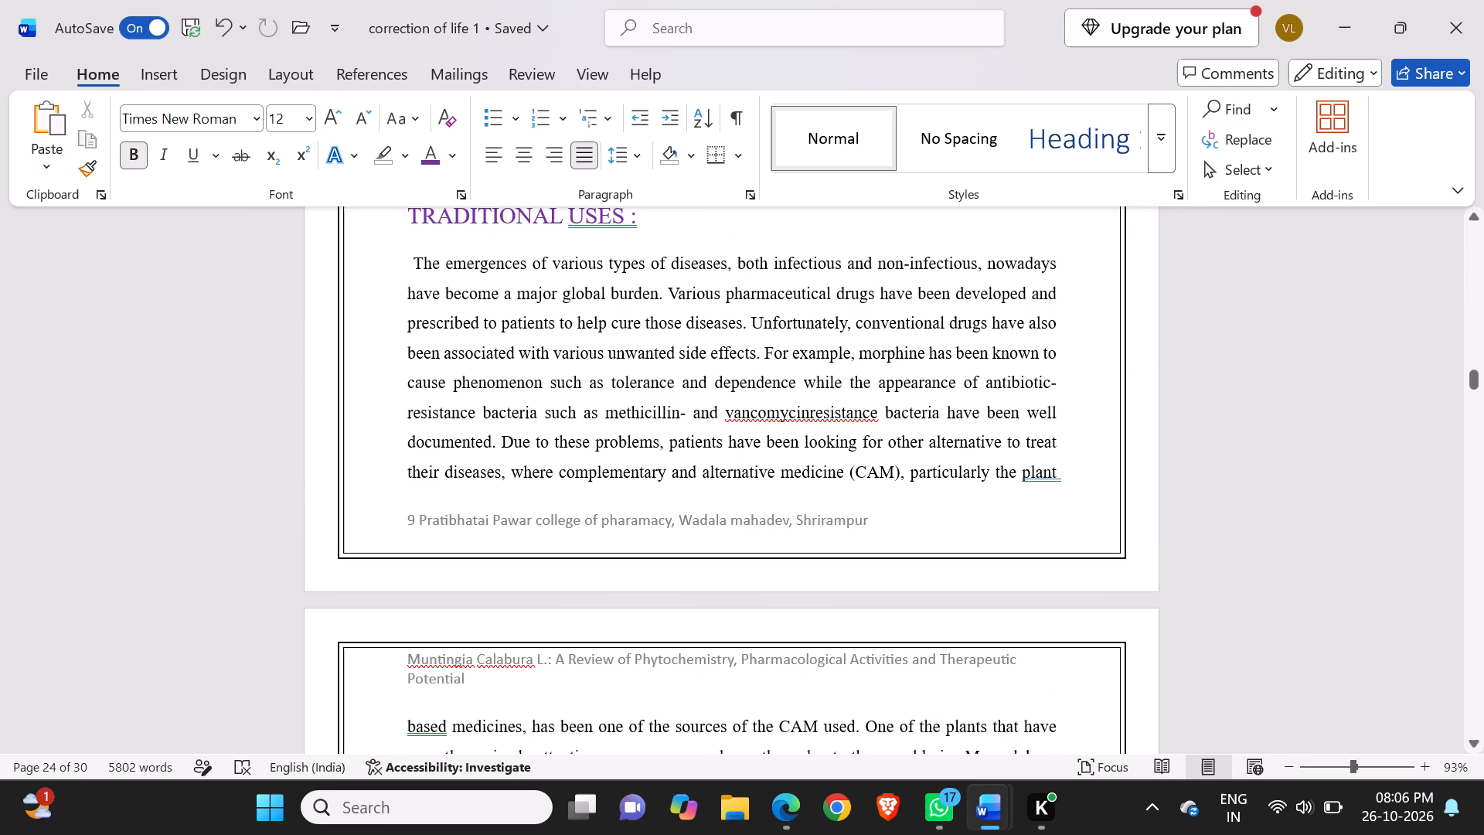
scroll(1444, 264, down, 2)
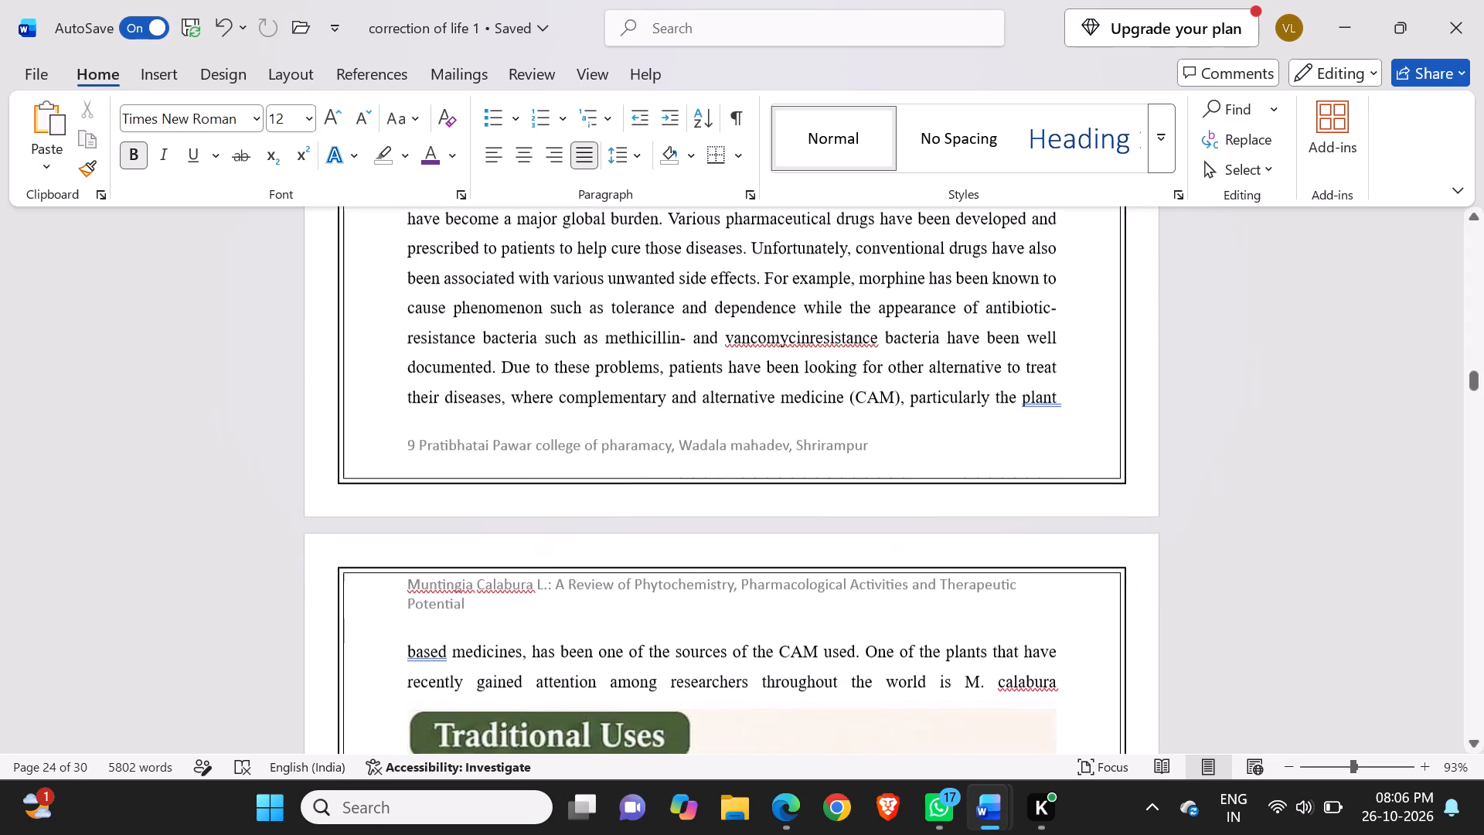
scroll(1444, 264, down, 2)
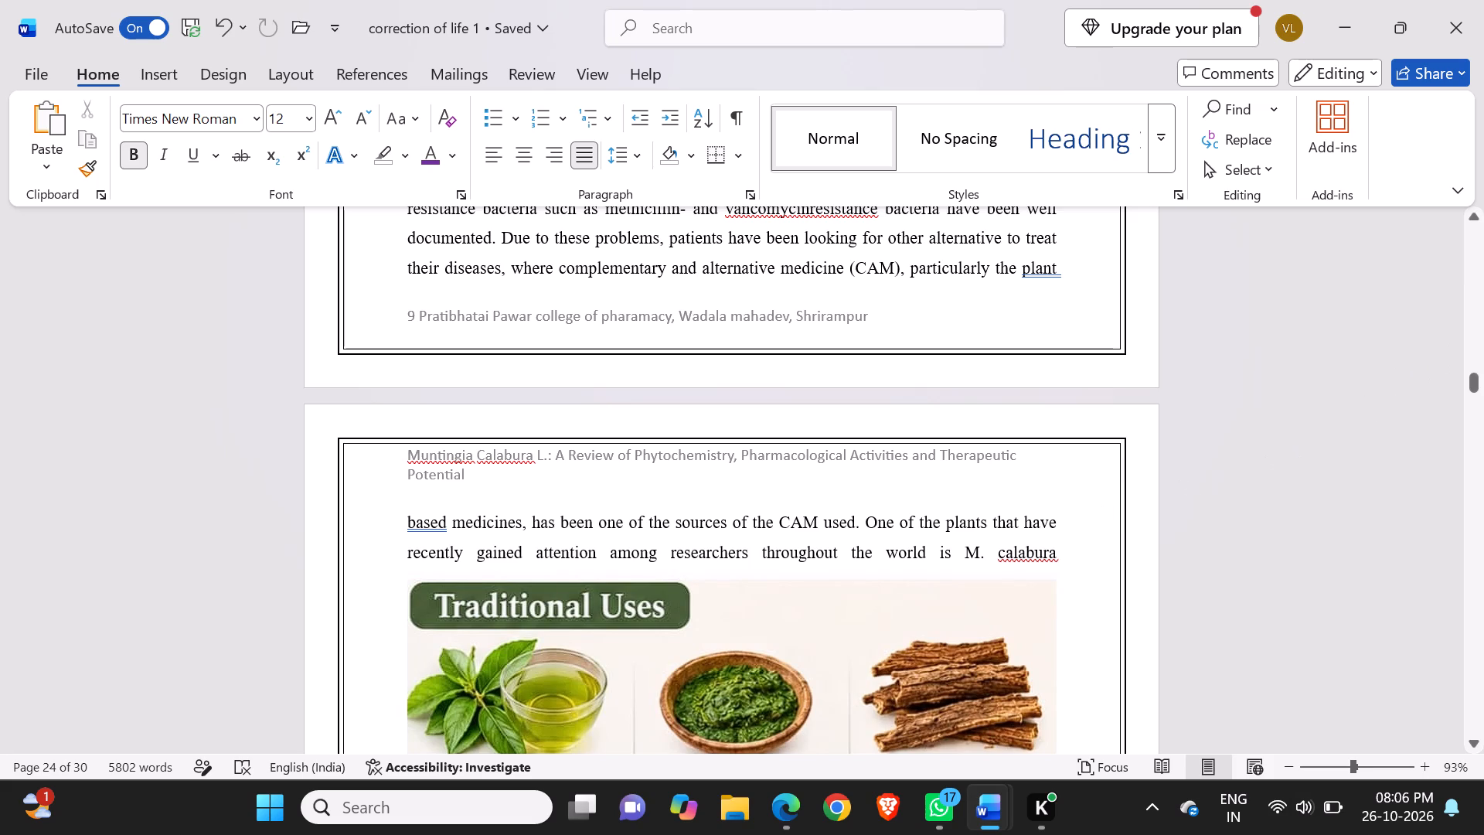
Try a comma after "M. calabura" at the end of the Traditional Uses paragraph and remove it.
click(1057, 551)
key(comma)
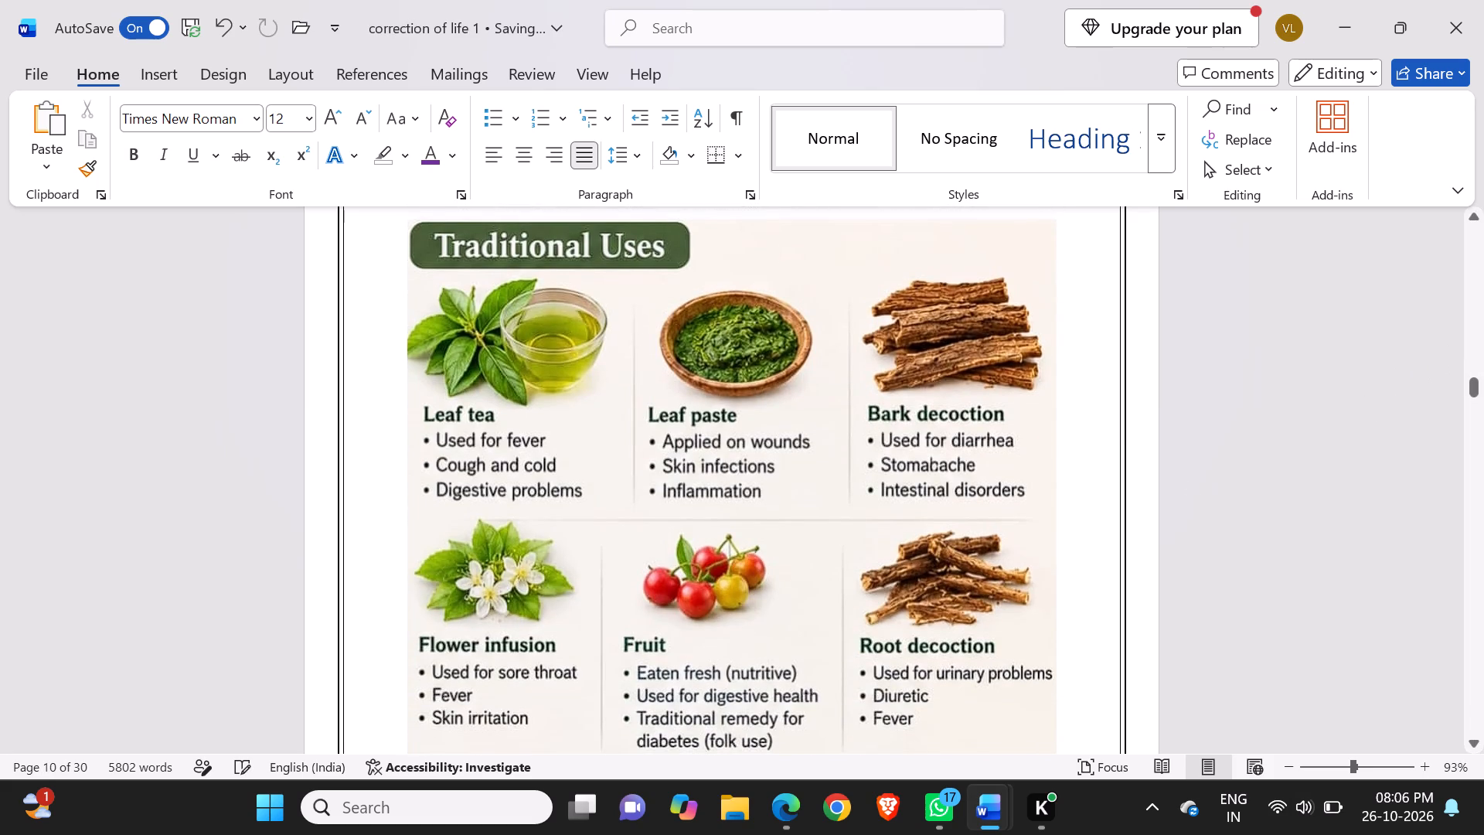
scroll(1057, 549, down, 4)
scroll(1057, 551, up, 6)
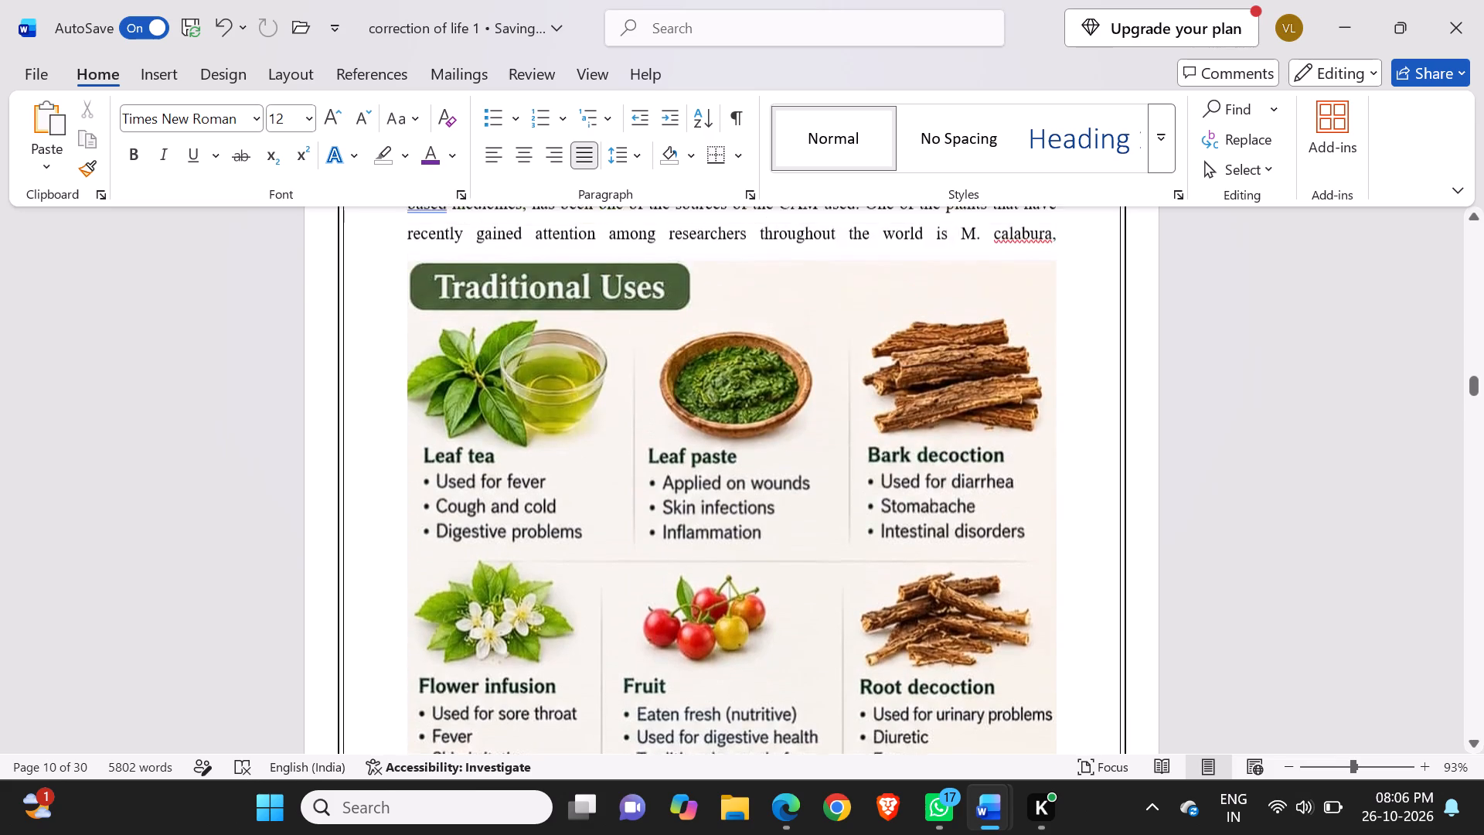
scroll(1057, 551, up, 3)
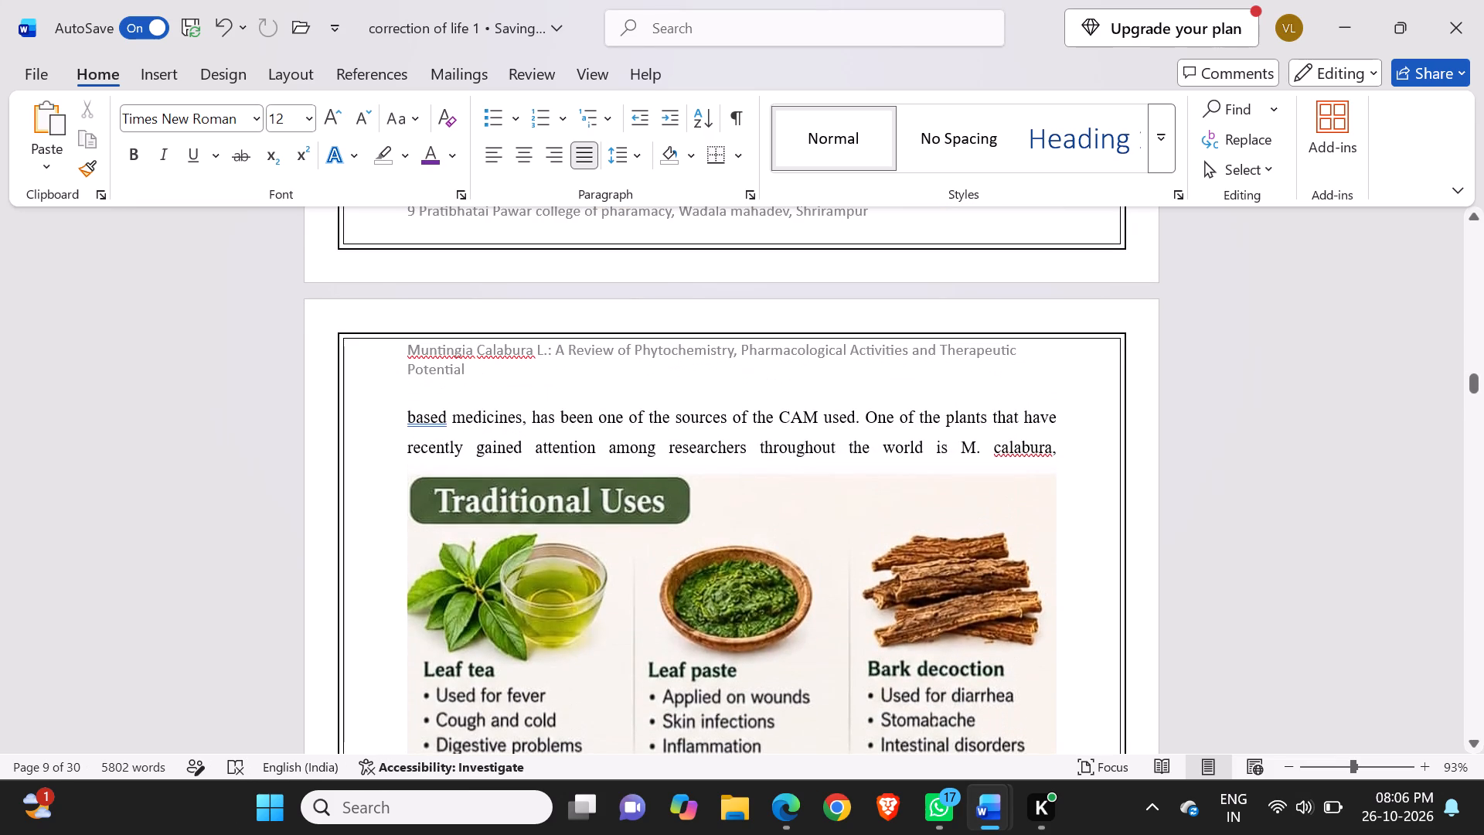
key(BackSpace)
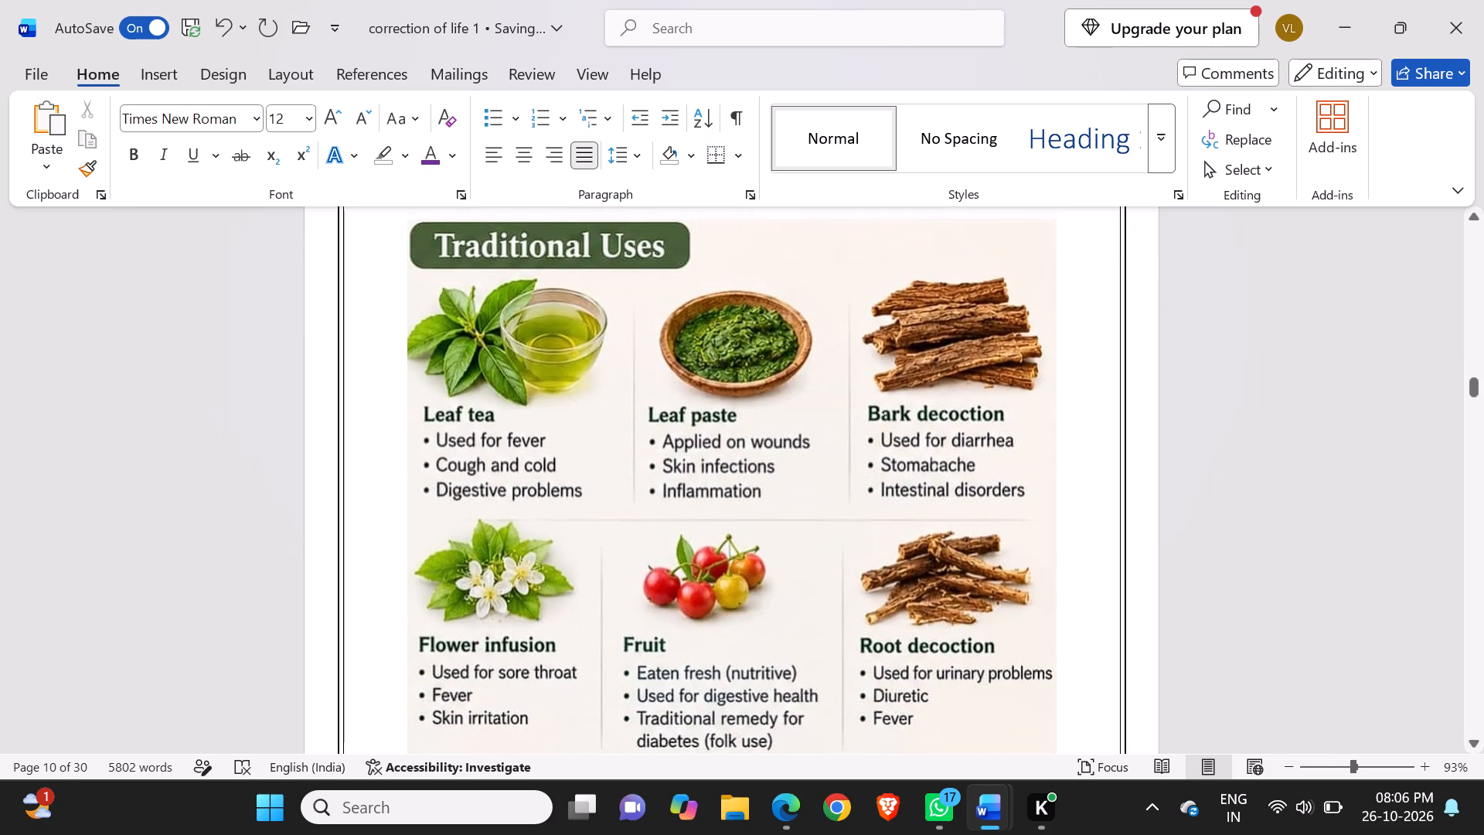
End the Traditional Uses paragraph with a full stop after "M. calabura".
scroll(1138, 469, up, 4)
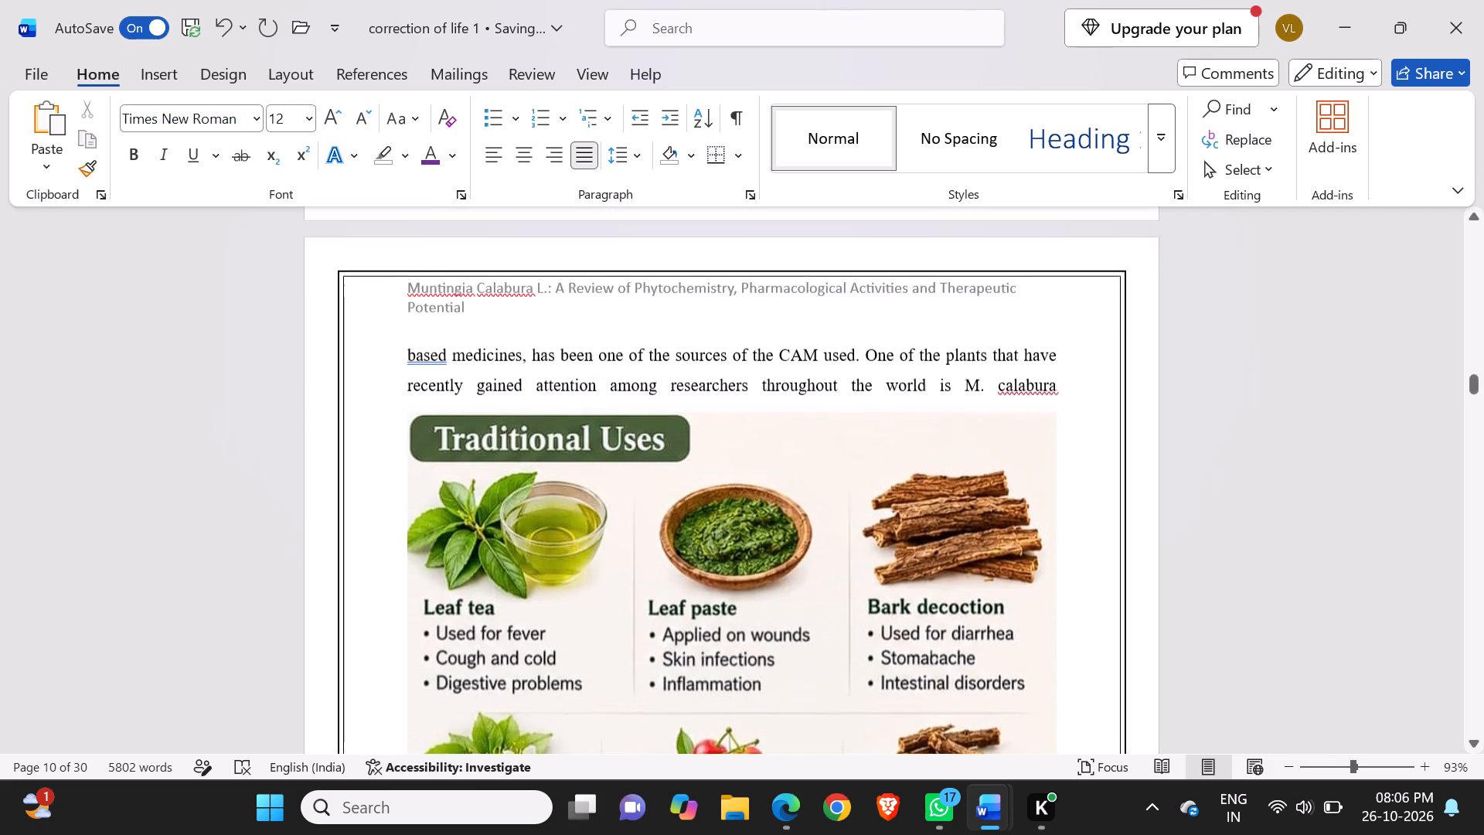
click(1060, 387)
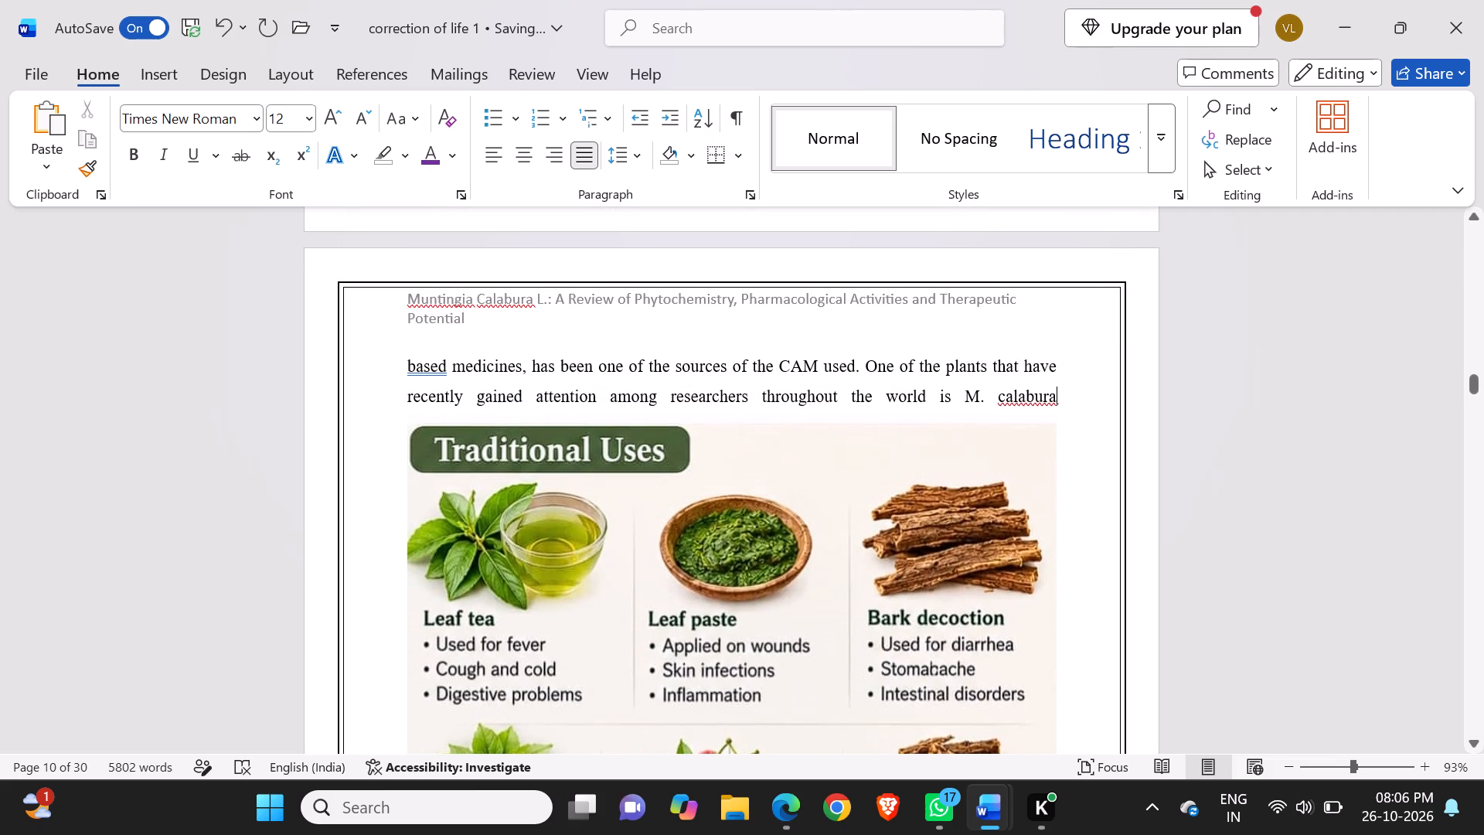
key(period)
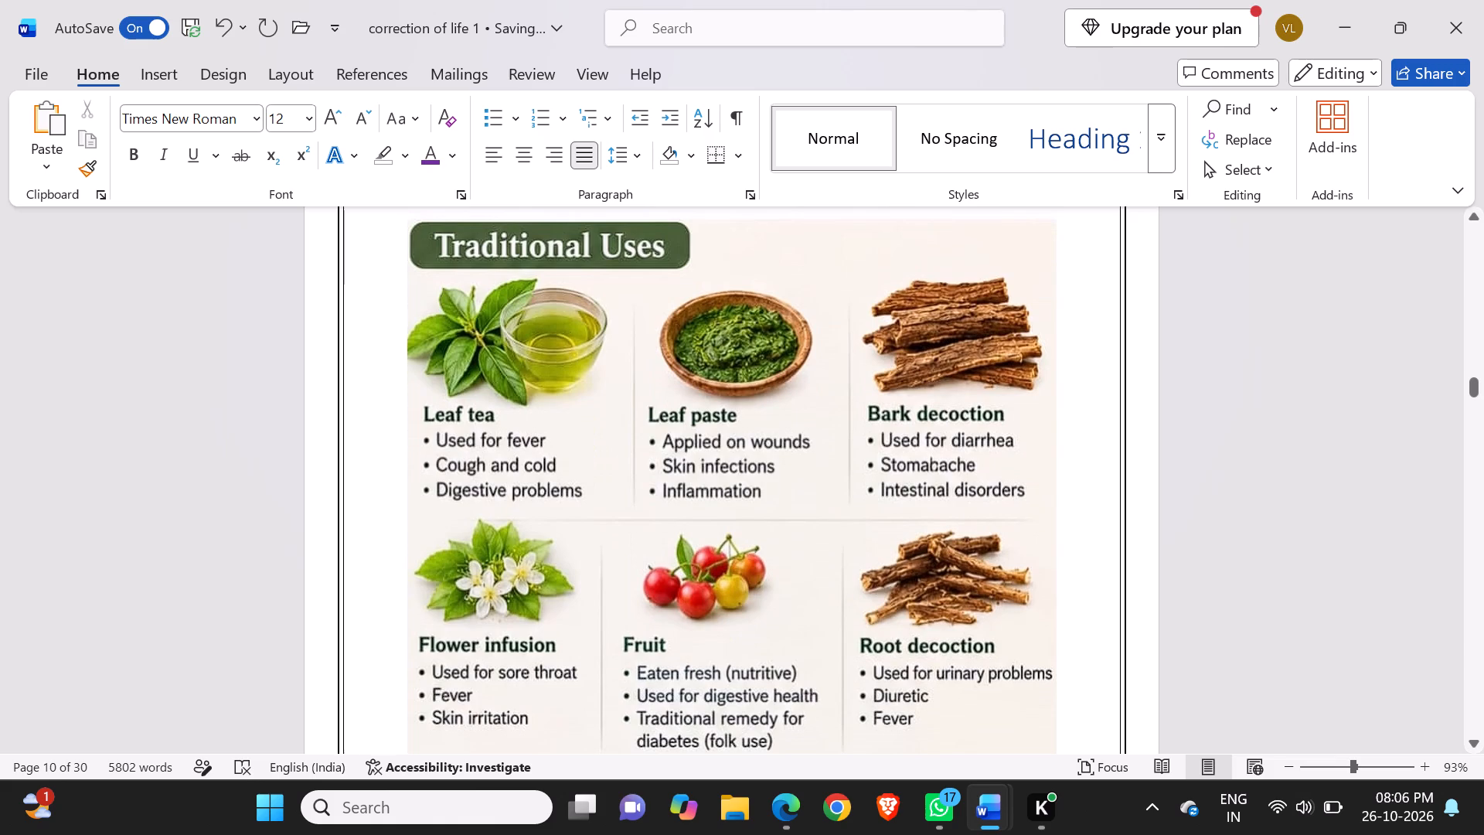
Add the citation [17] after the full stop that ends the Traditional Uses paragraph.
scroll(1060, 387, up, 3)
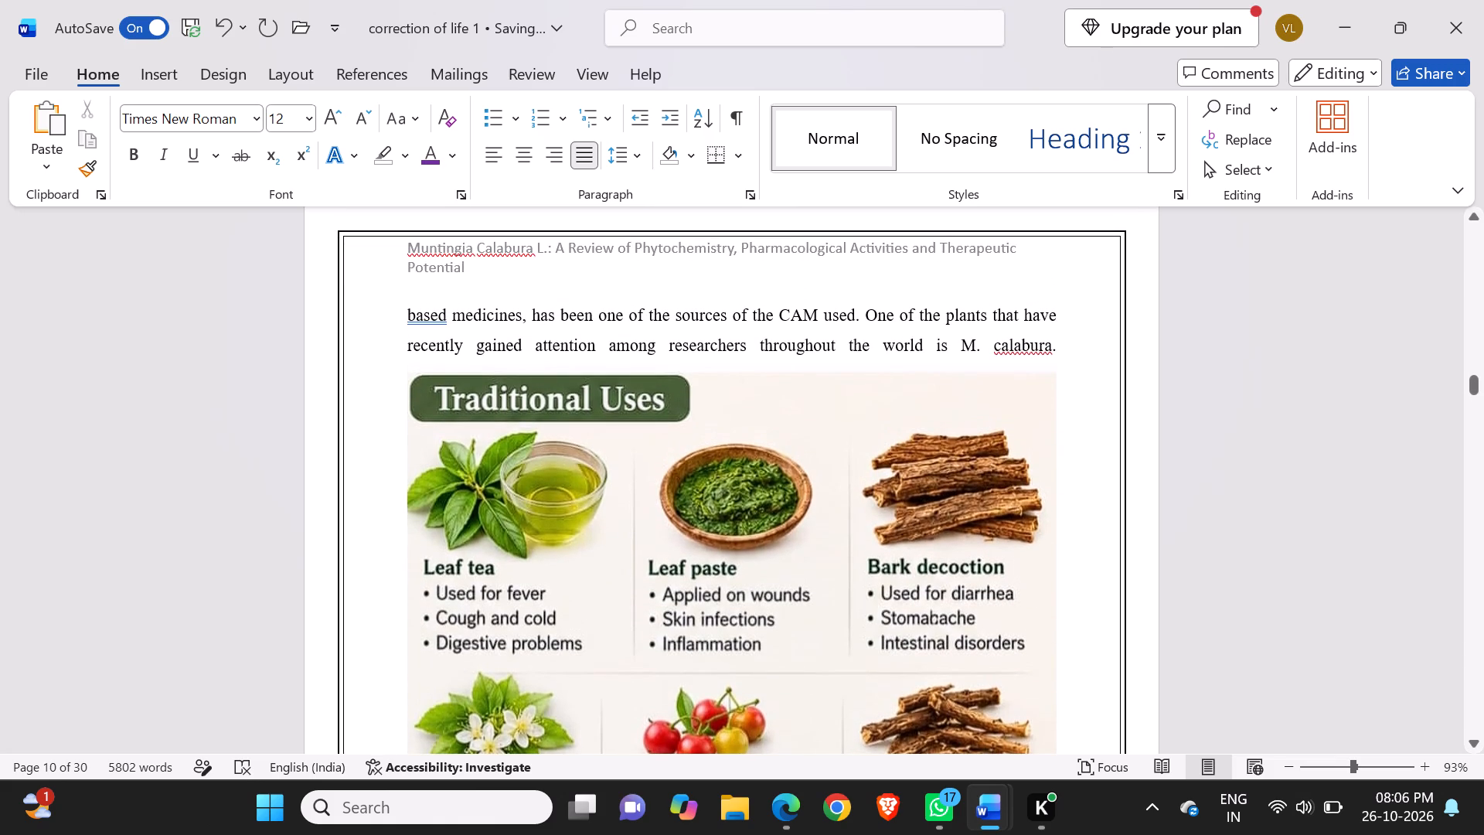
scroll(1062, 363, up, 11)
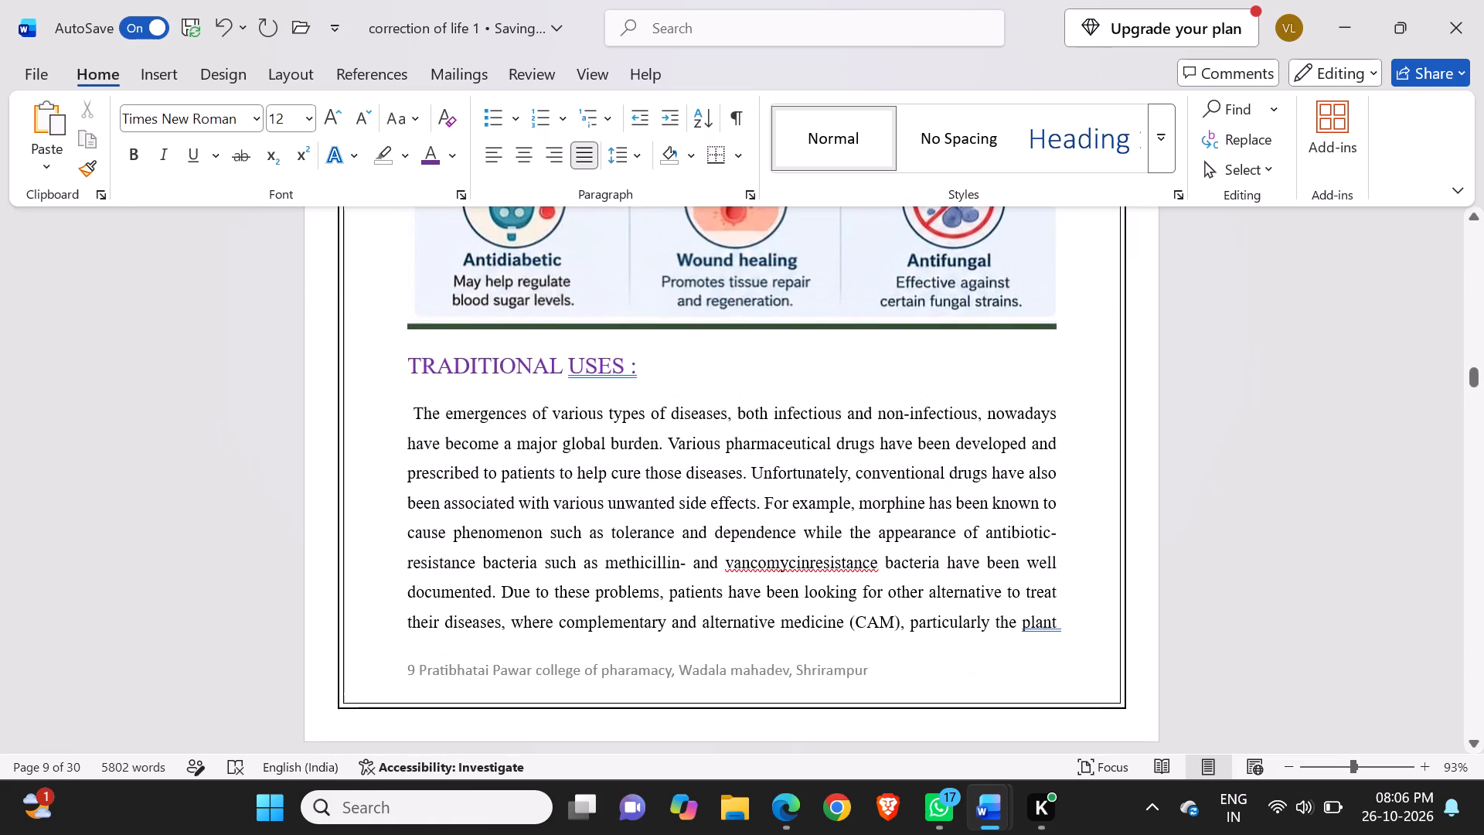
scroll(1062, 363, up, 12)
scroll(1062, 363, down, 15)
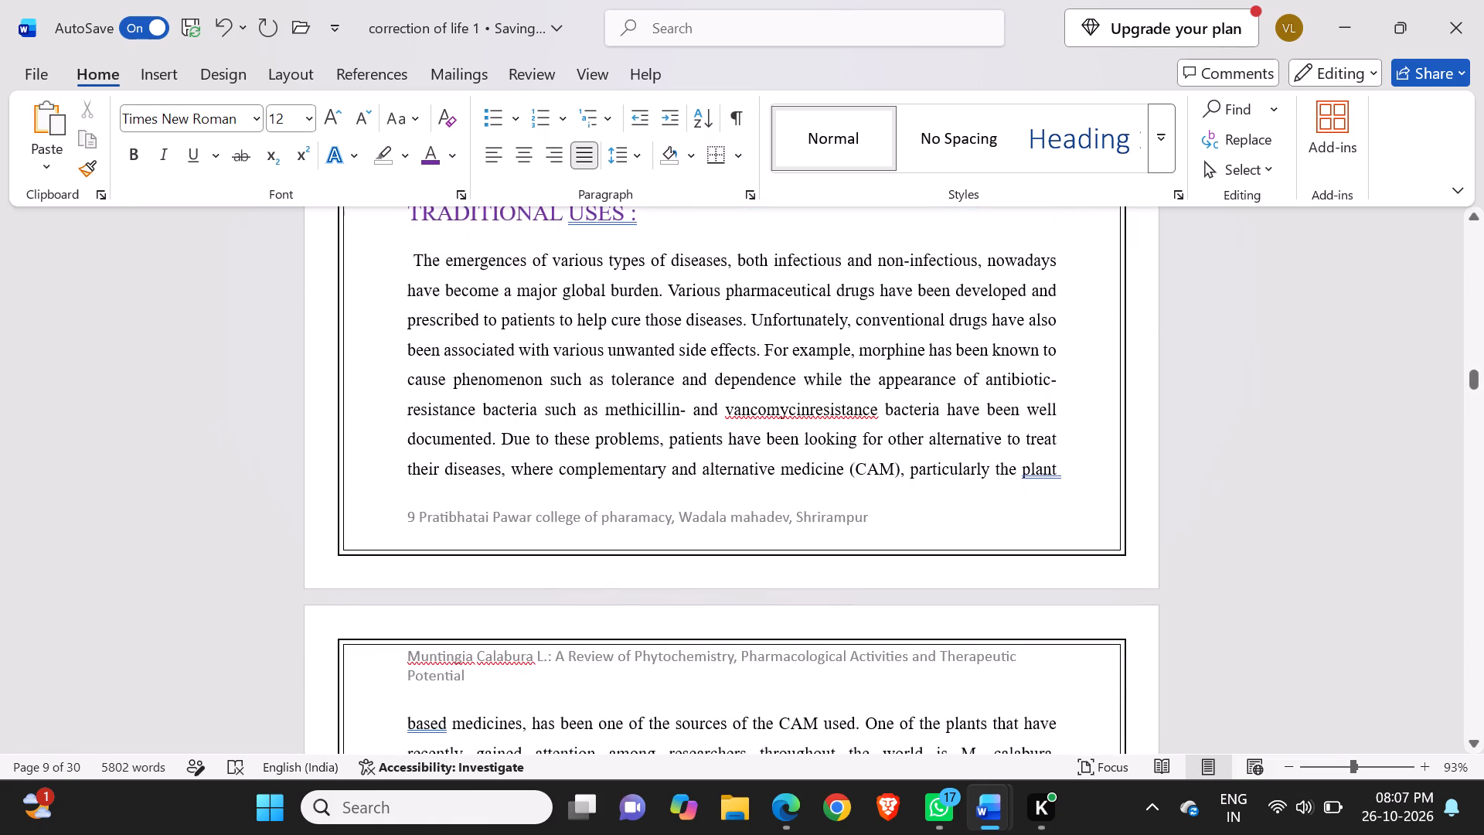
scroll(1070, 409, down, 4)
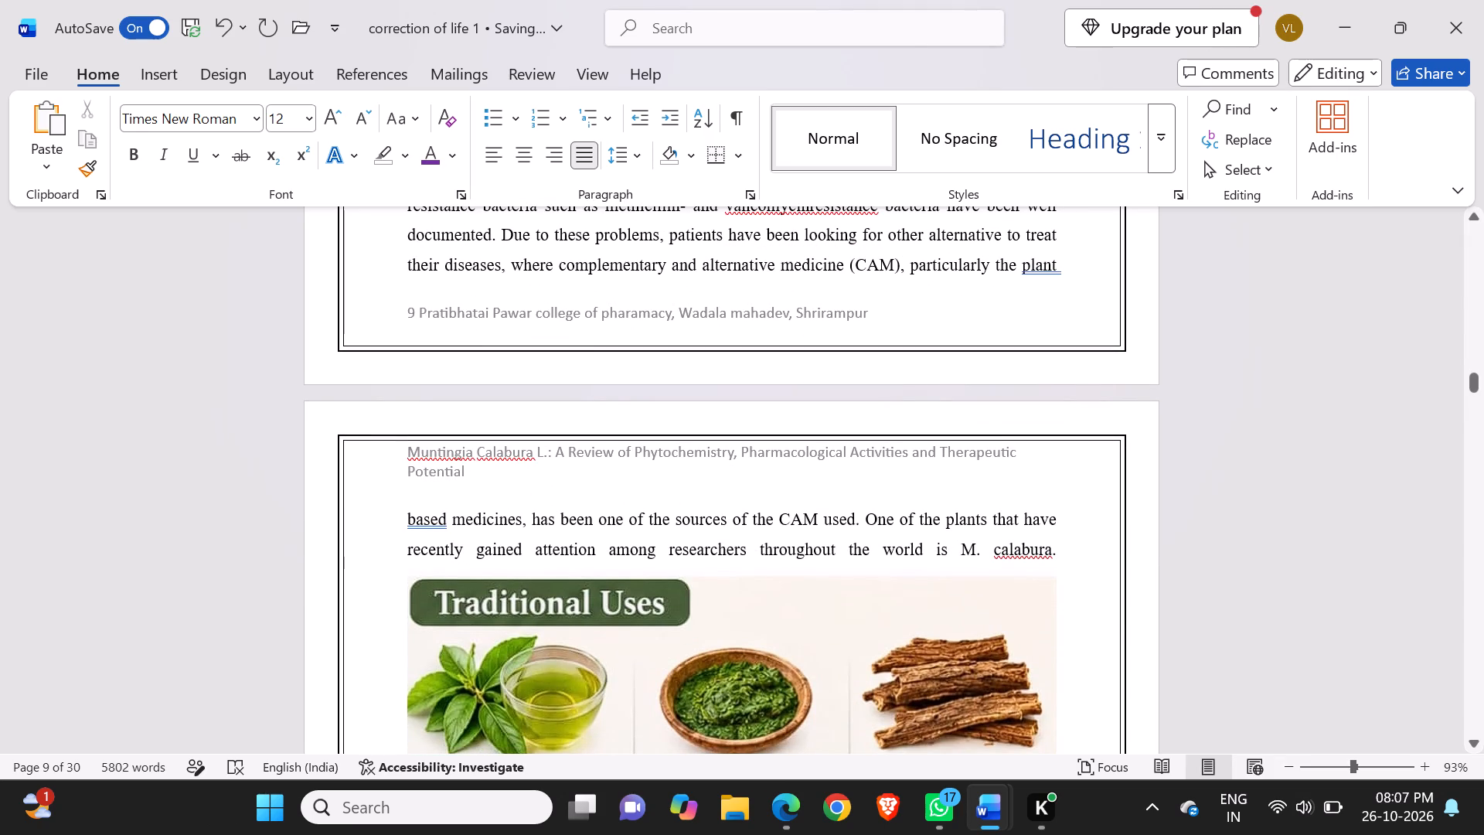
click(1059, 550)
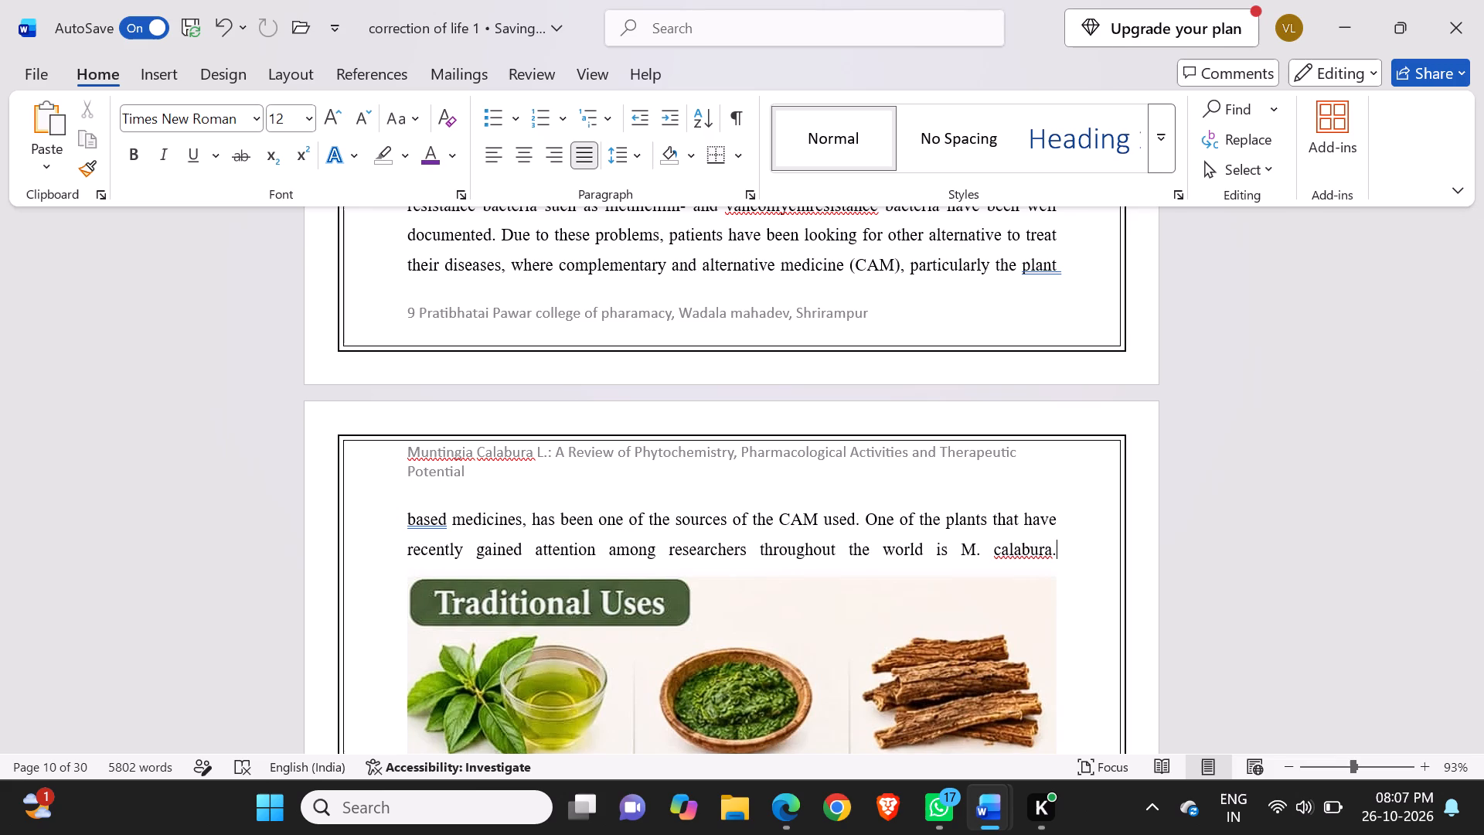
key(bracketleft)
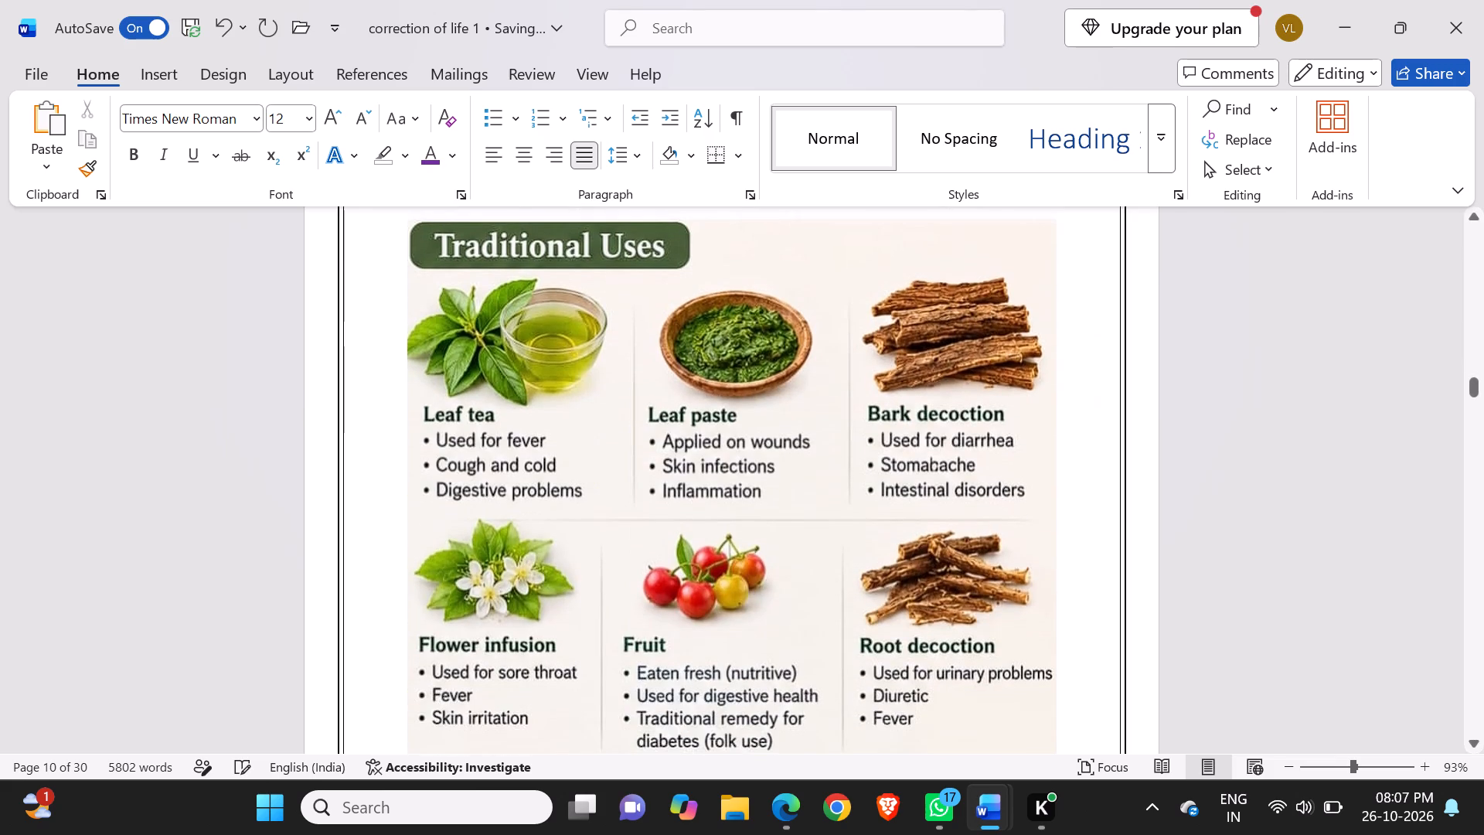
scroll(1060, 550, up, 2)
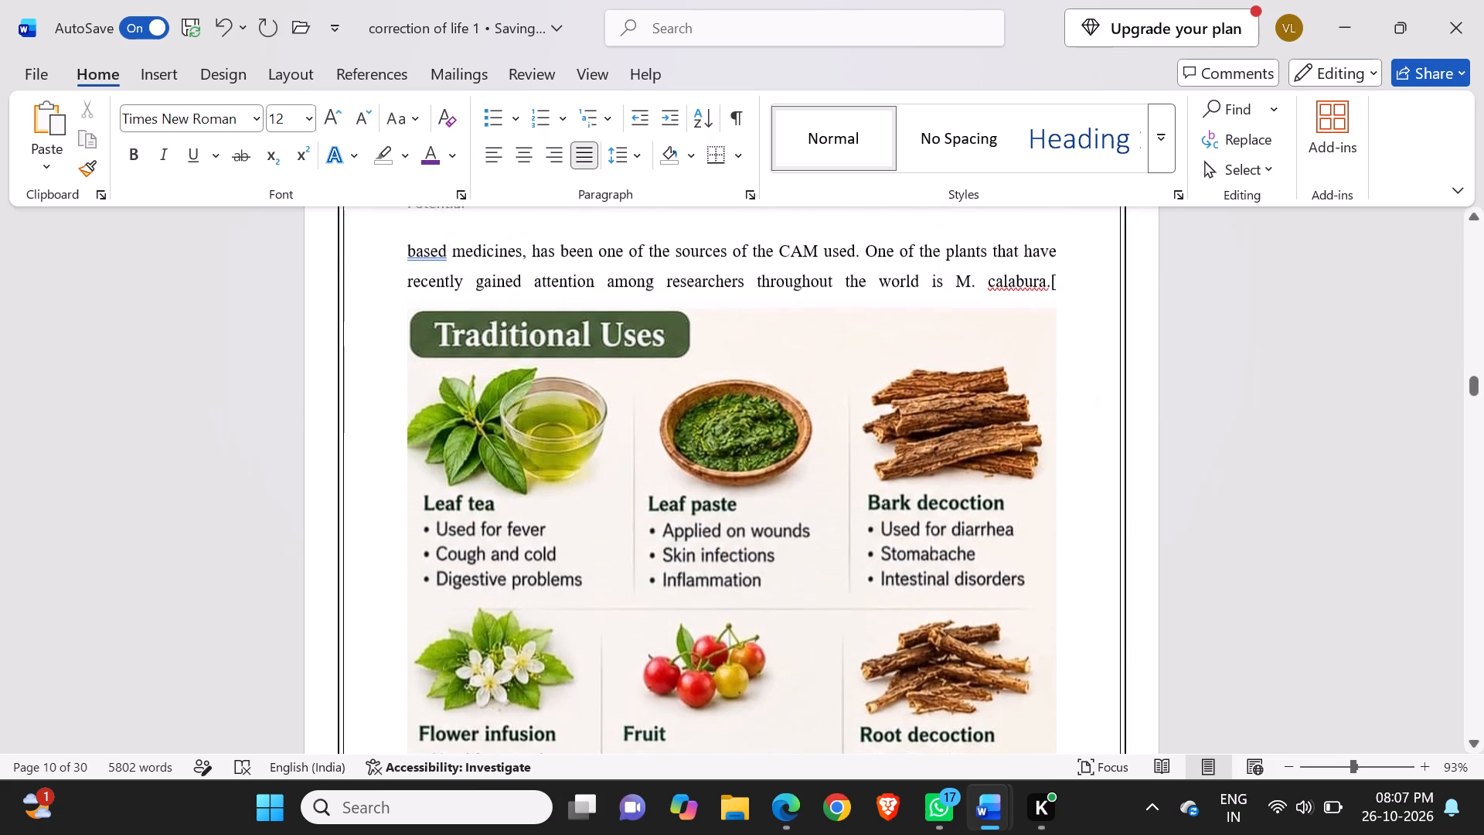
key(1)
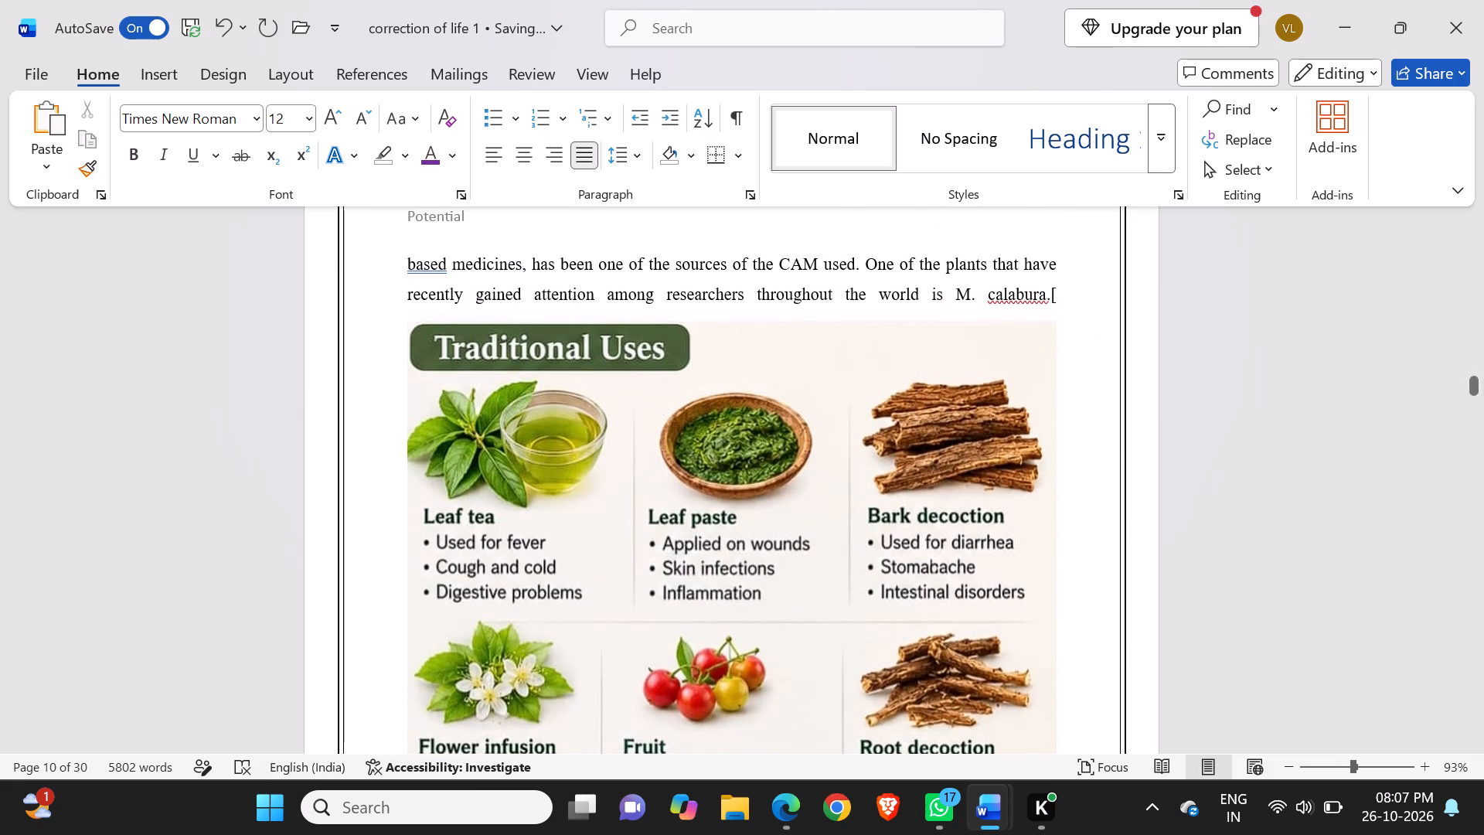
key(7)
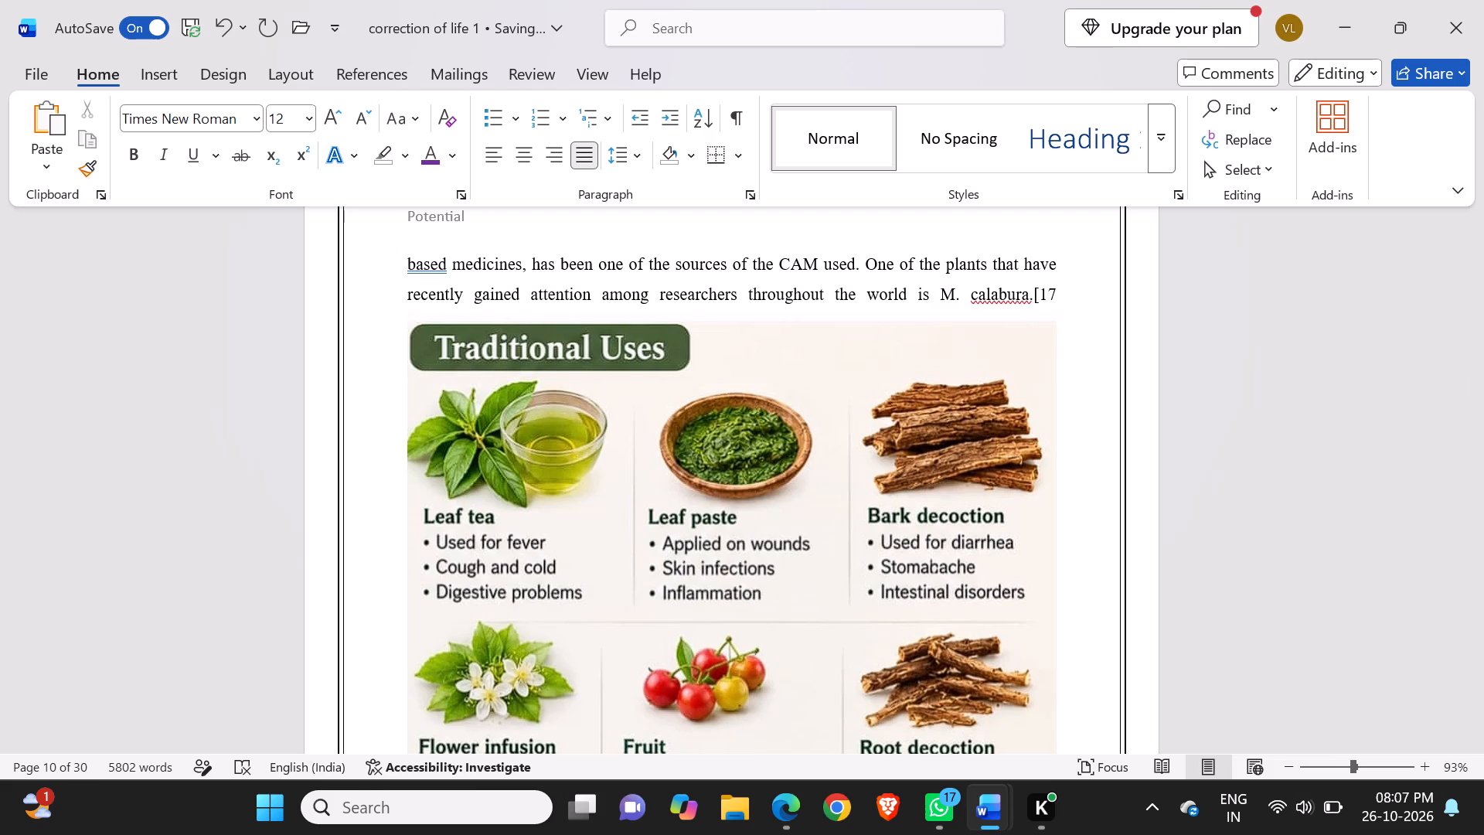
key(bracketright)
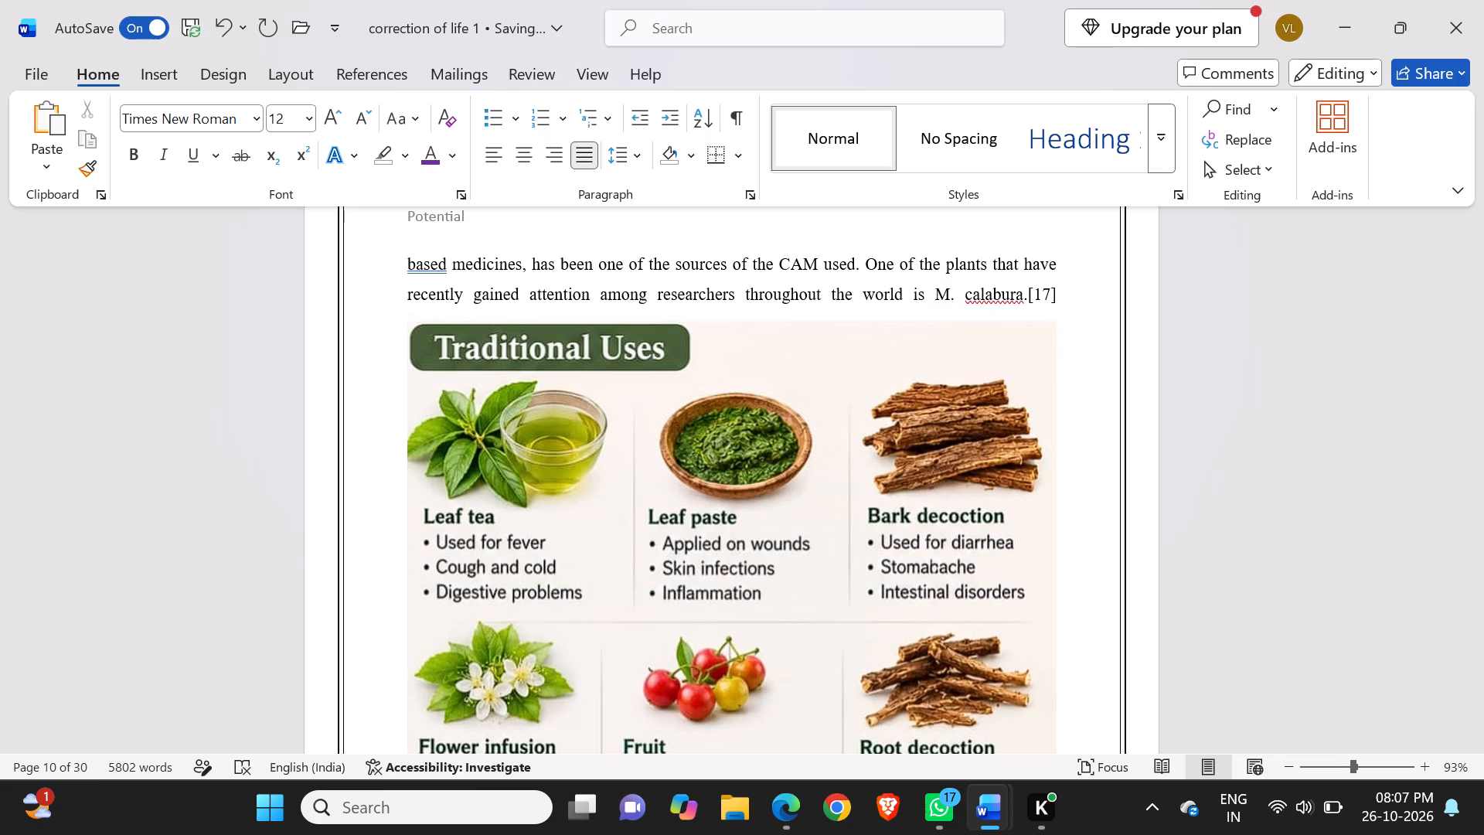
Look back from the Traditional Uses illustration over its paragraph to the medicinal uses chart above the heading.
scroll(1060, 550, down, 6)
scroll(1060, 550, up, 6)
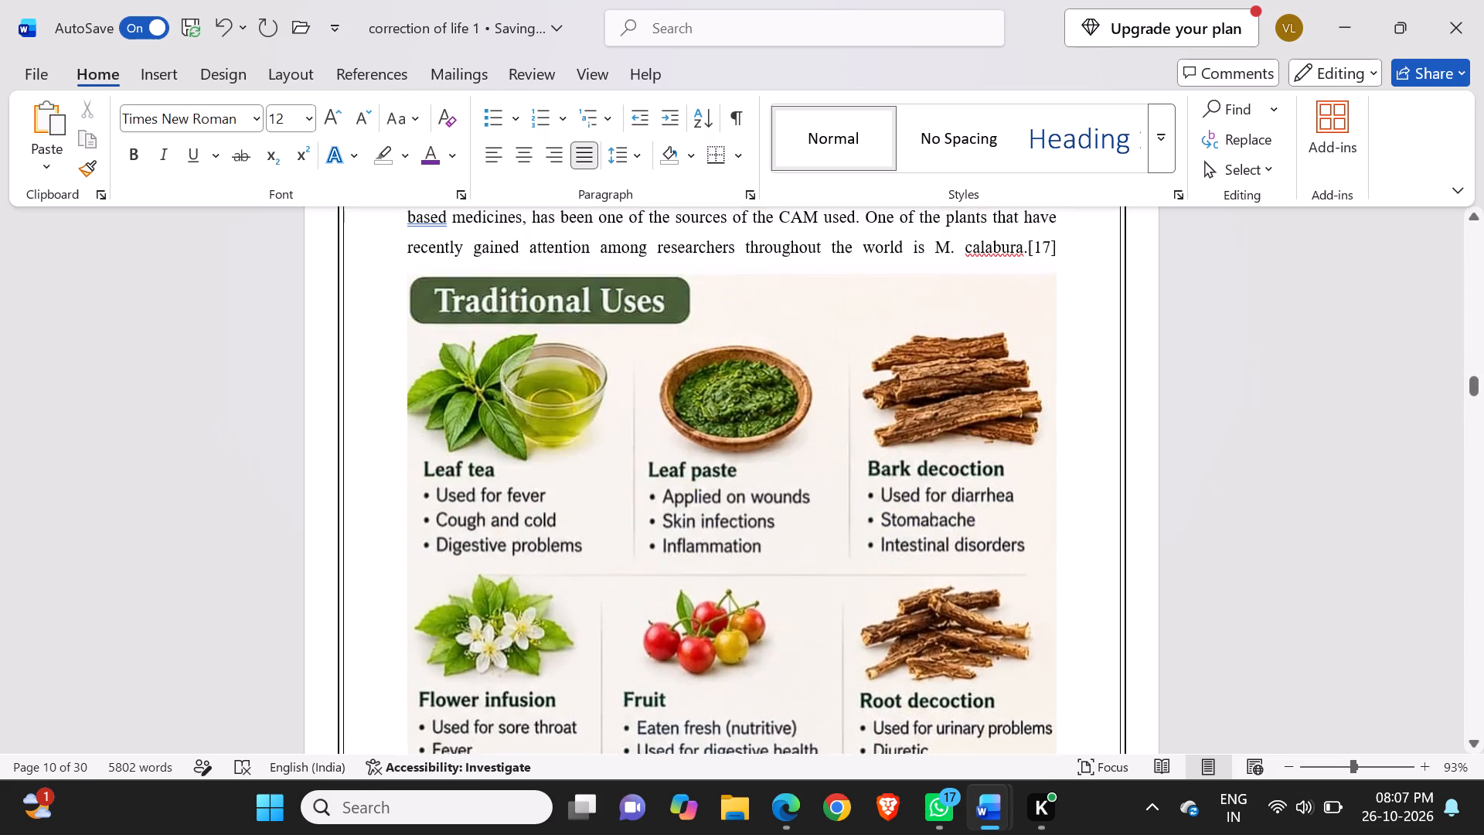
scroll(1060, 550, up, 9)
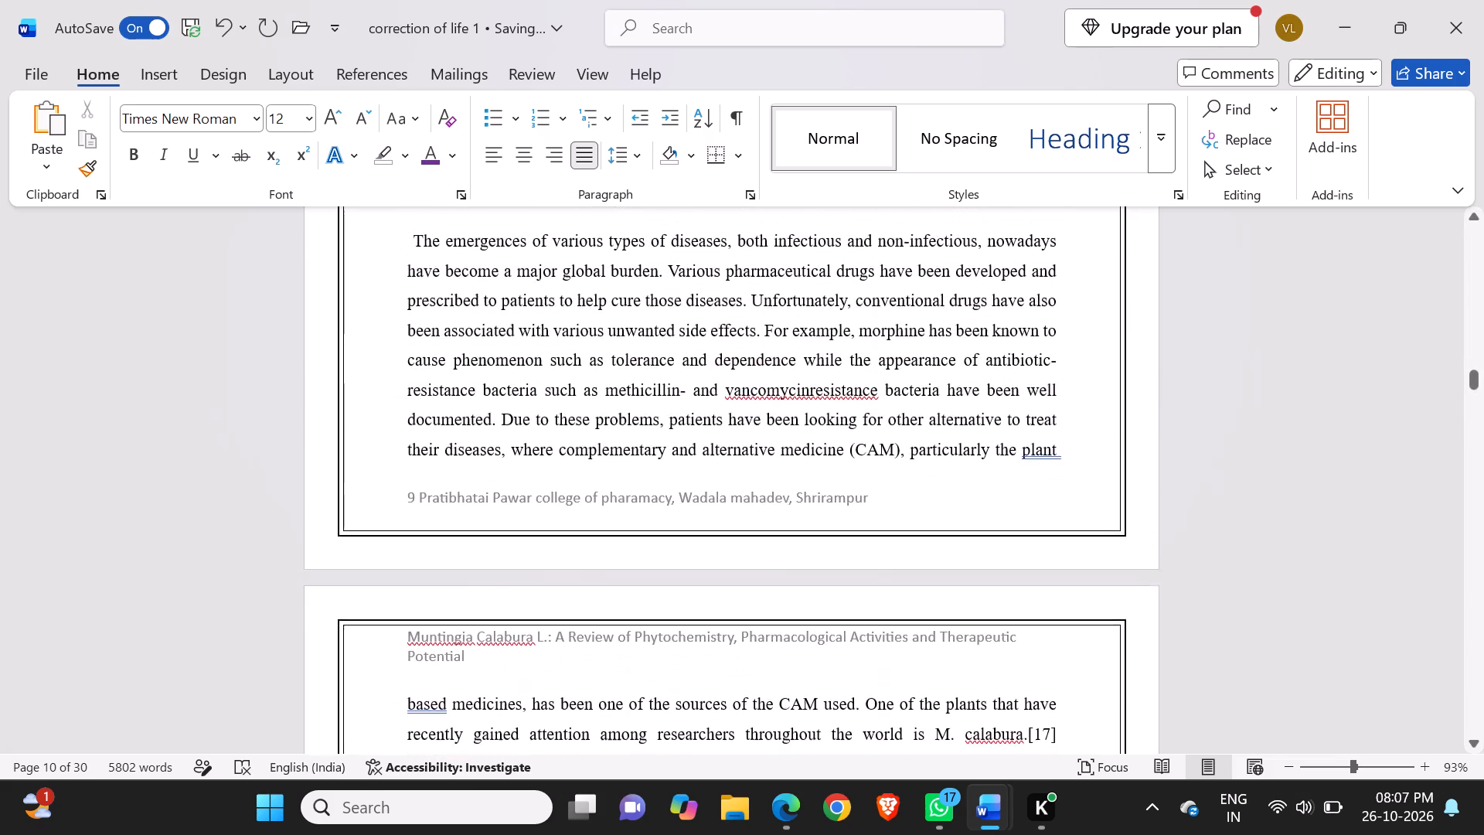
scroll(1060, 550, up, 5)
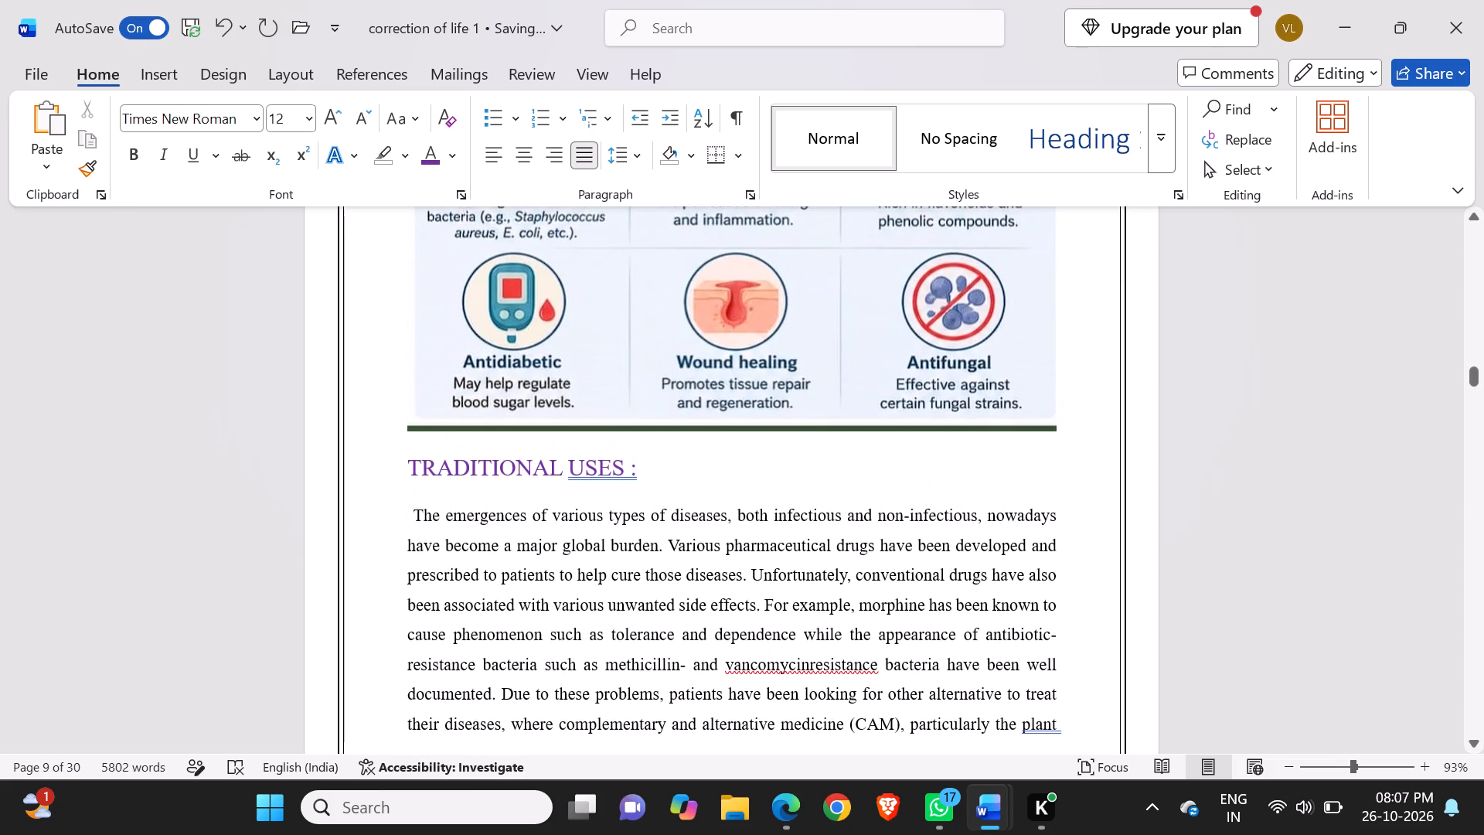
right_click(1060, 551)
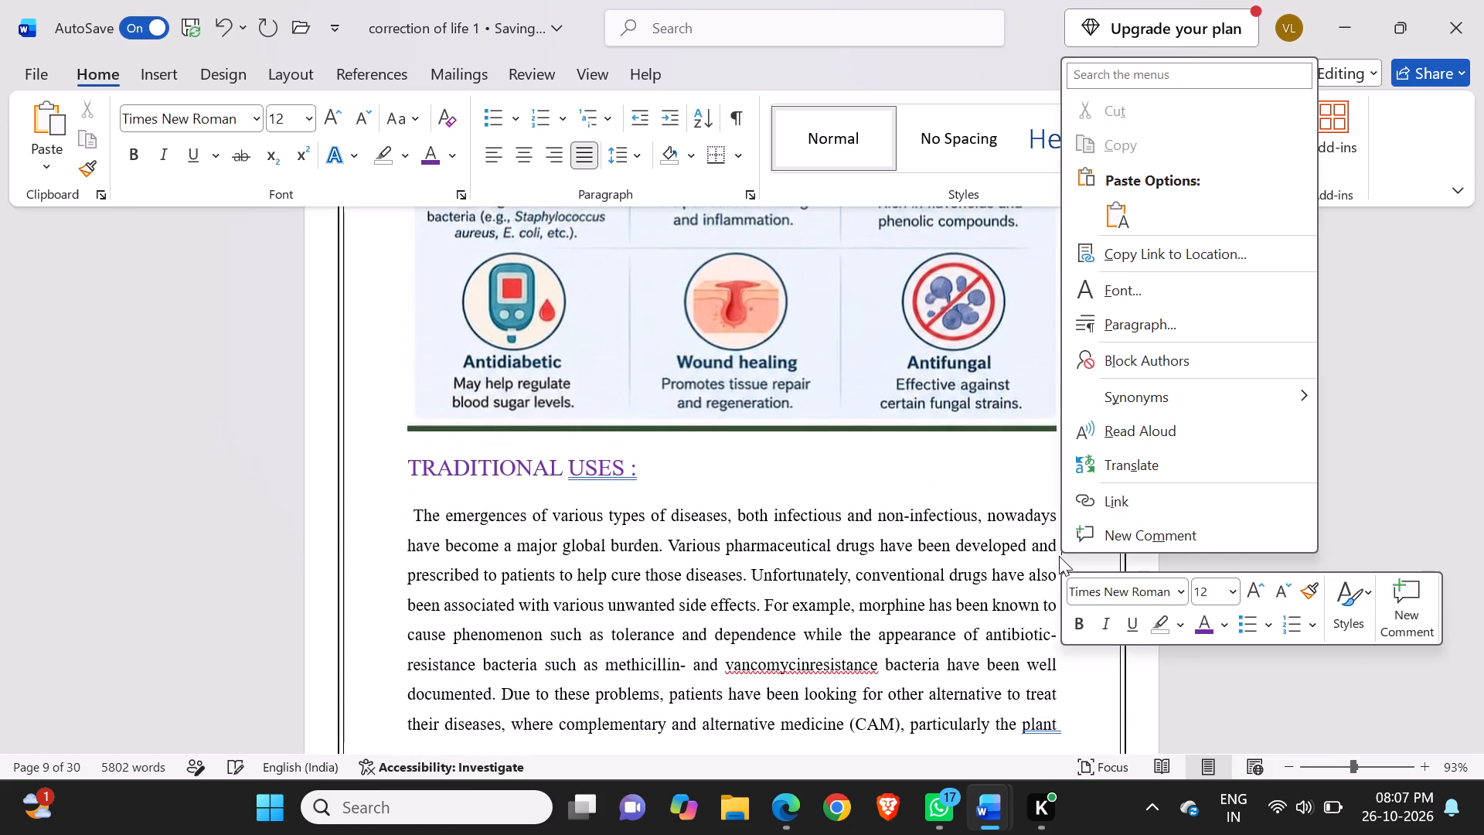
click(1009, 646)
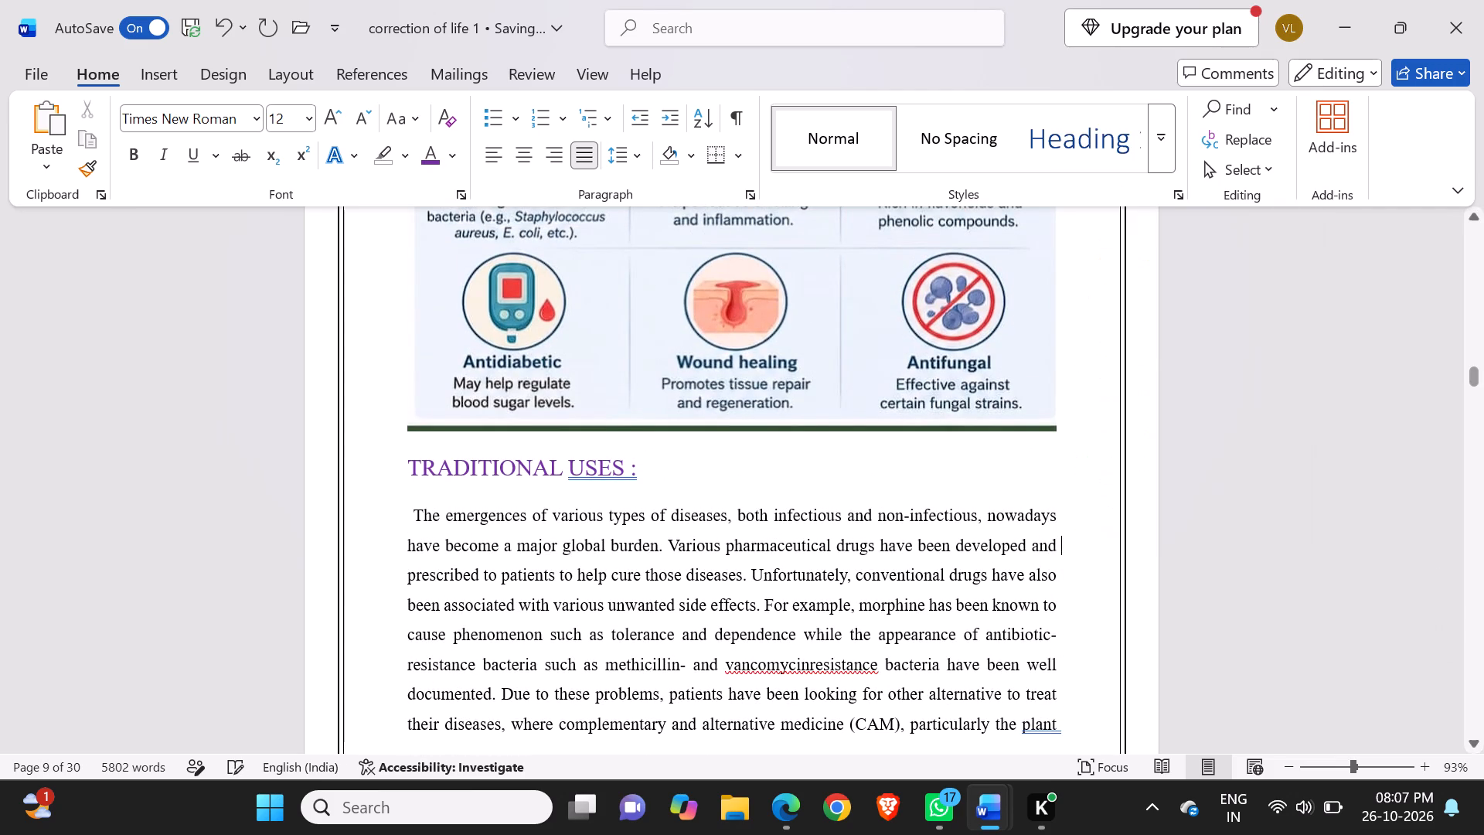
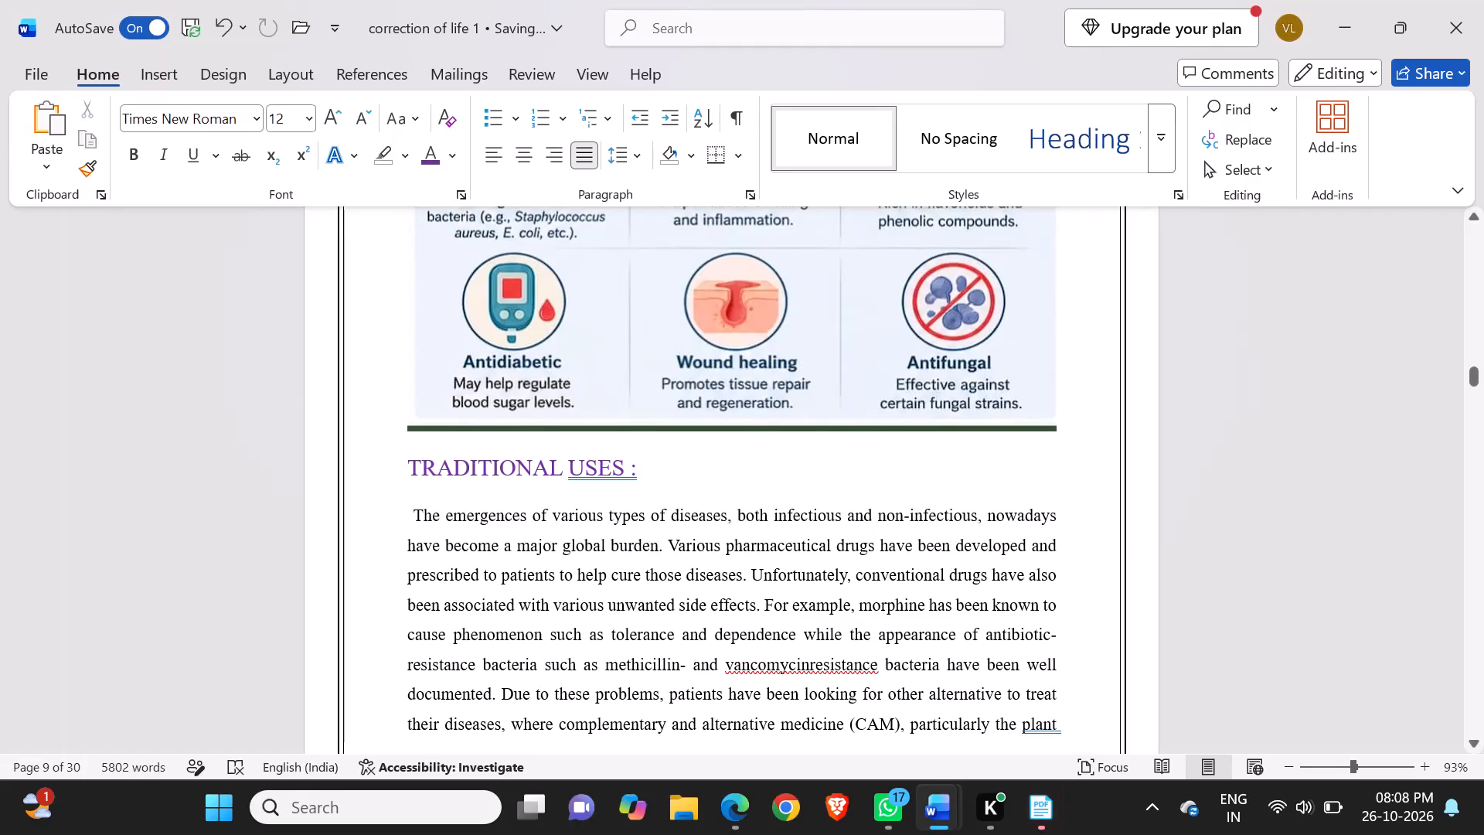
Insert spaces into "vancomycinresistance" in the Traditional Uses paragraph, making it read "vancomyc in resistance".
scroll(1009, 644, down, 1)
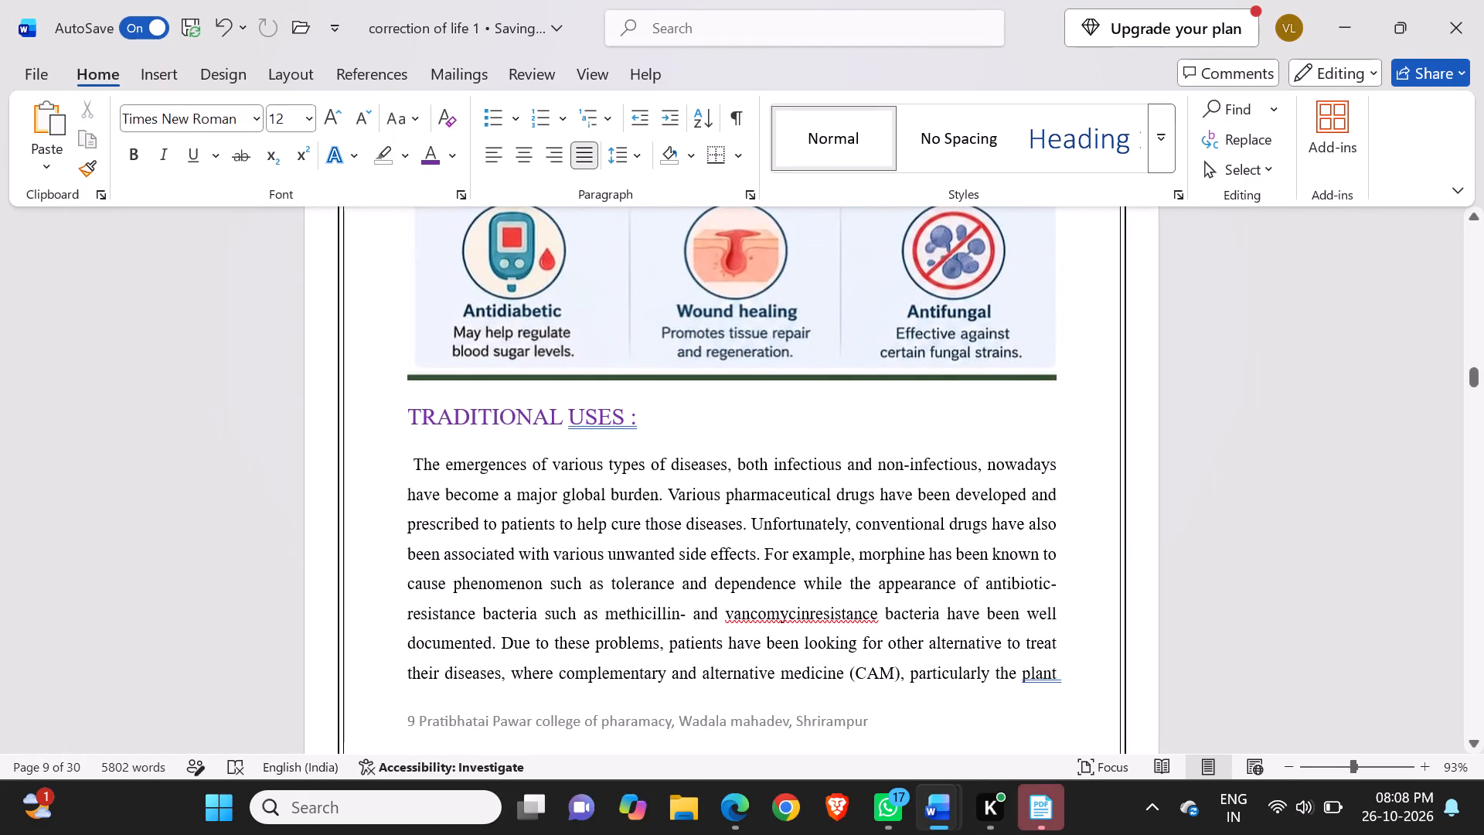
click(812, 619)
key(space)
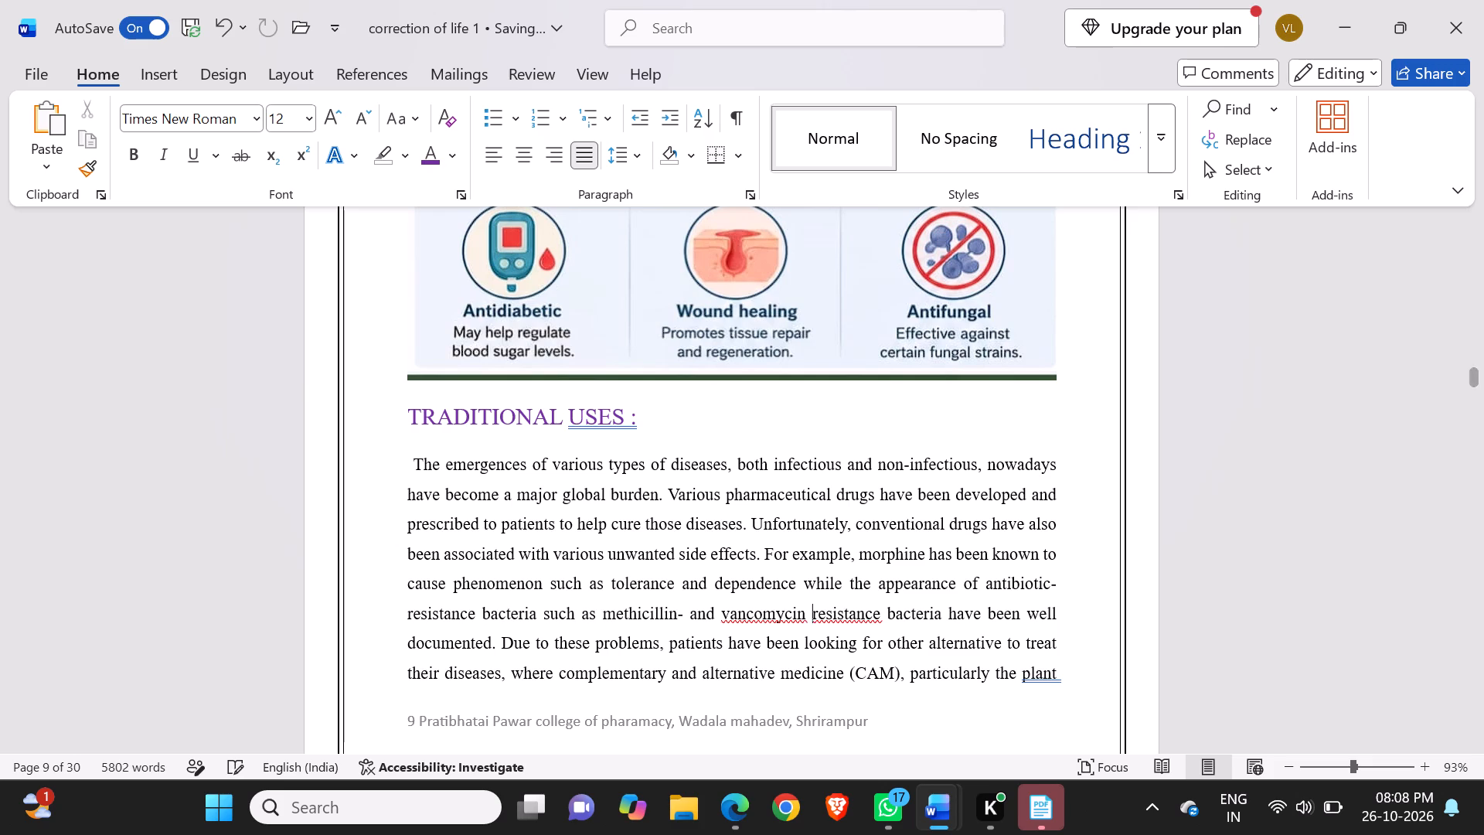
click(793, 619)
key(space)
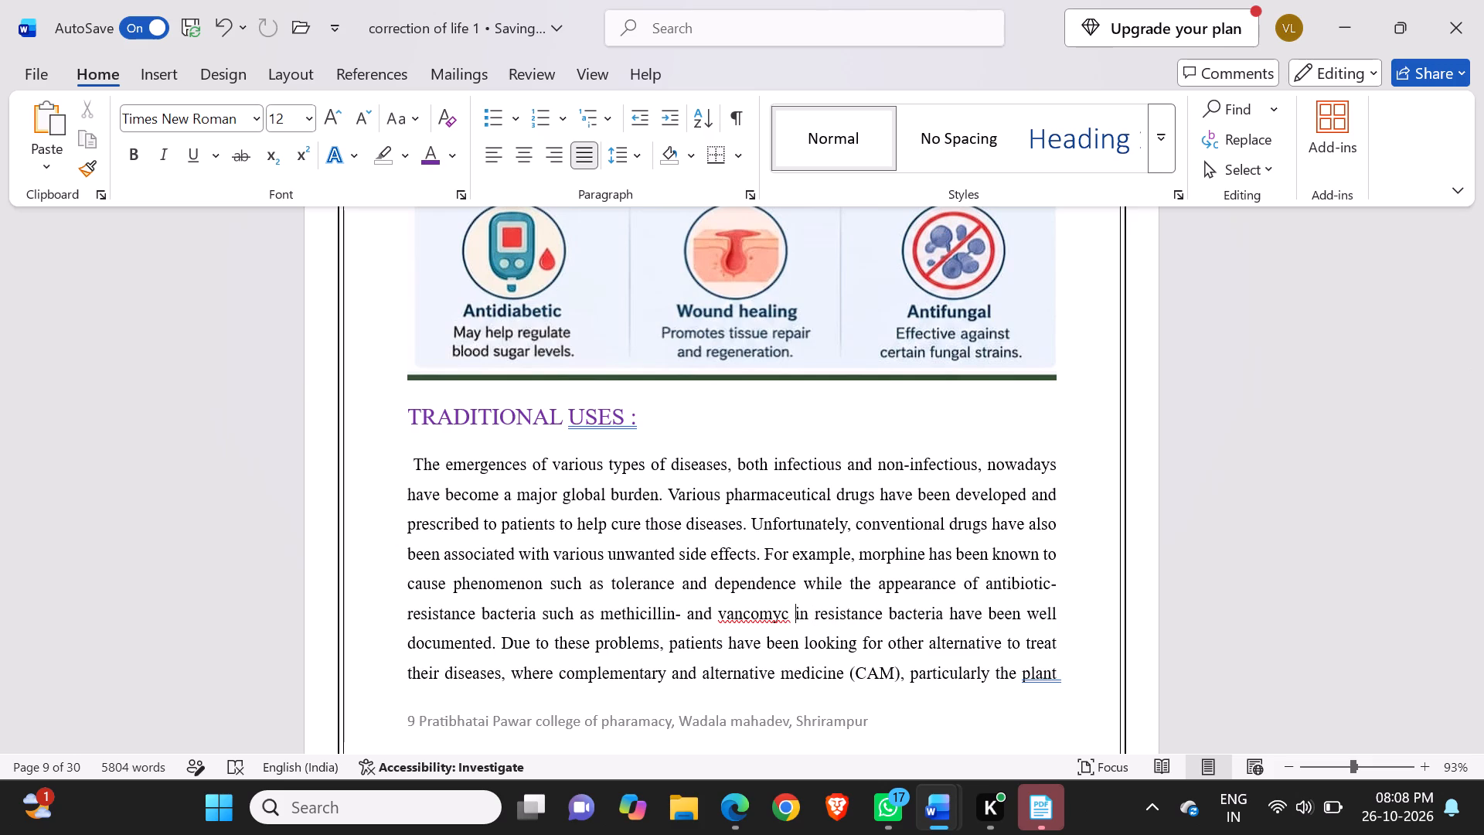
Look over the end of the Traditional Uses paragraph, and review the Medicinal Uses section above it.
scroll(793, 619, down, 6)
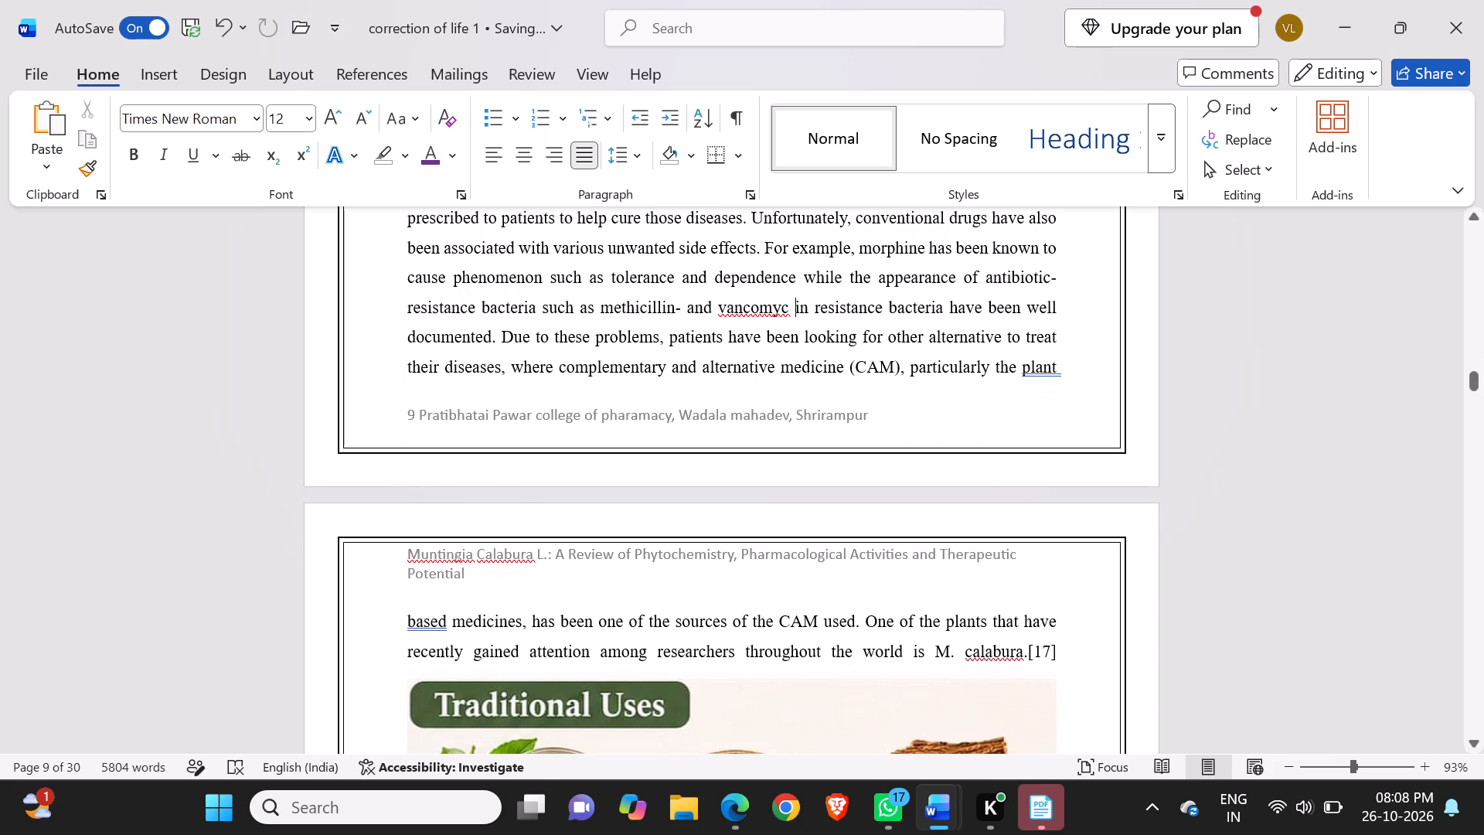
scroll(793, 619, up, 17)
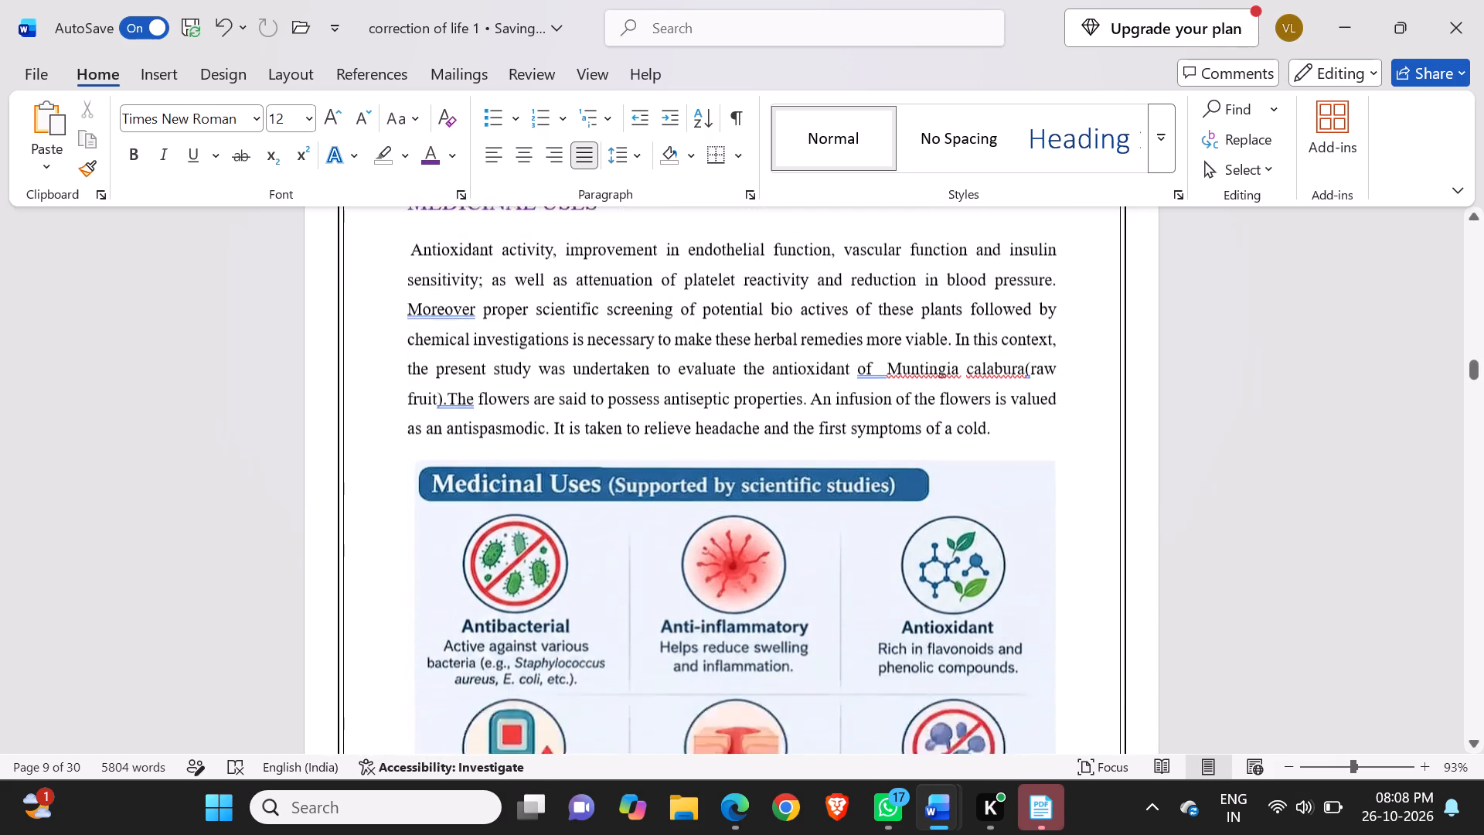
scroll(793, 619, up, 1)
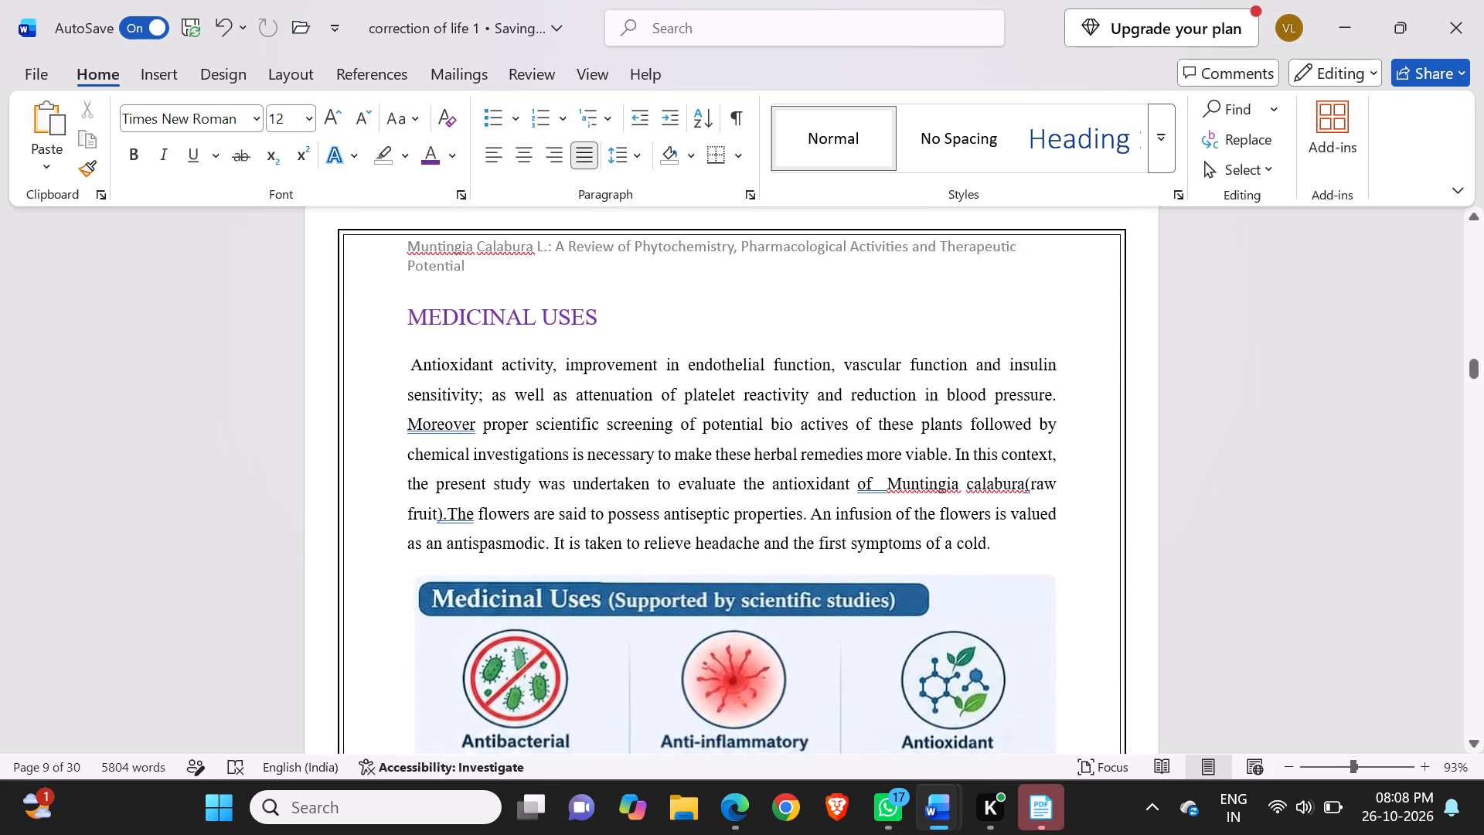
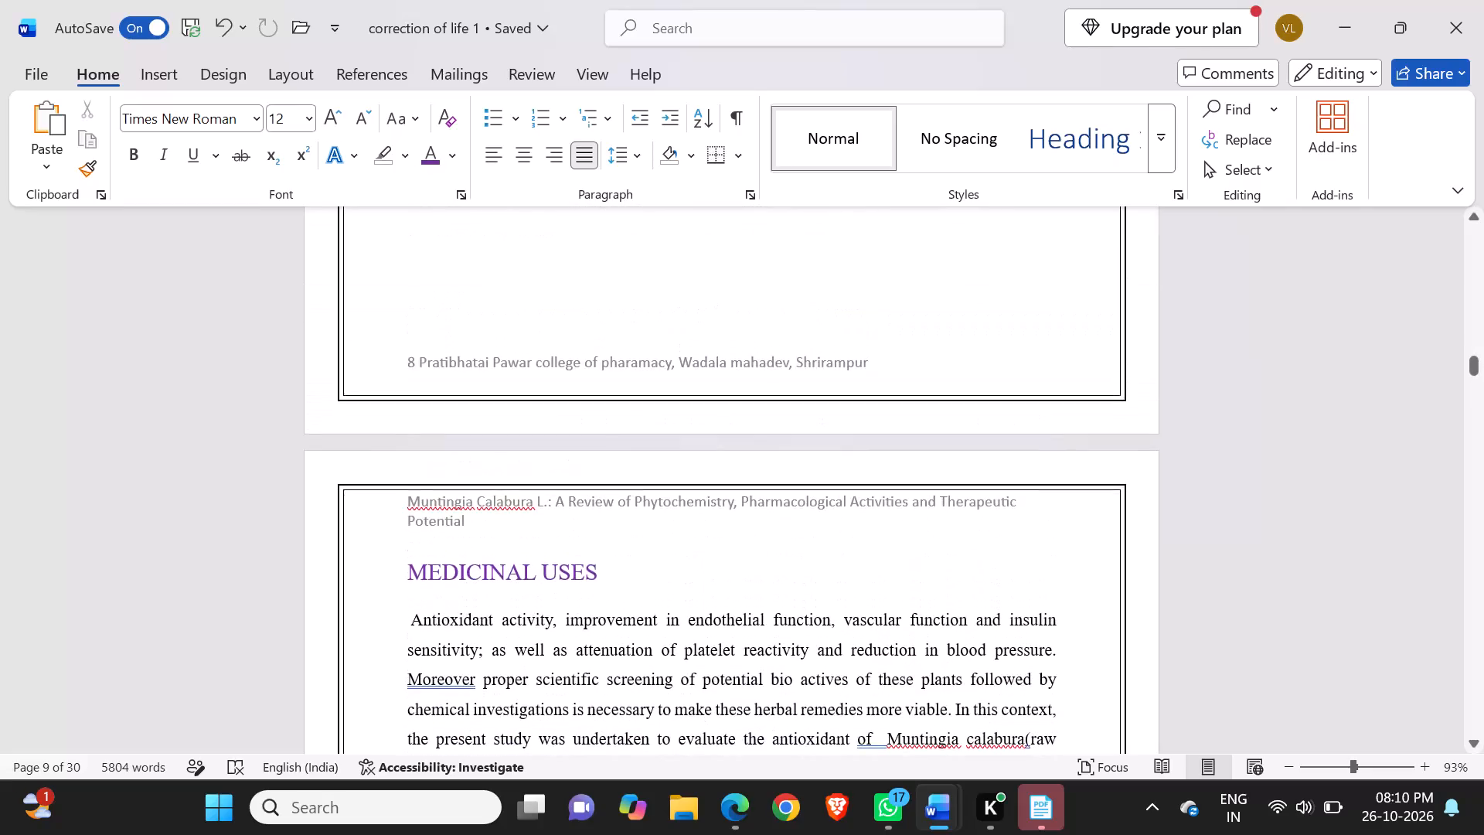
Look back through the pages before Traditional Uses, up to the taxonomic table, to check the preceding citation number.
scroll(793, 619, up, 7)
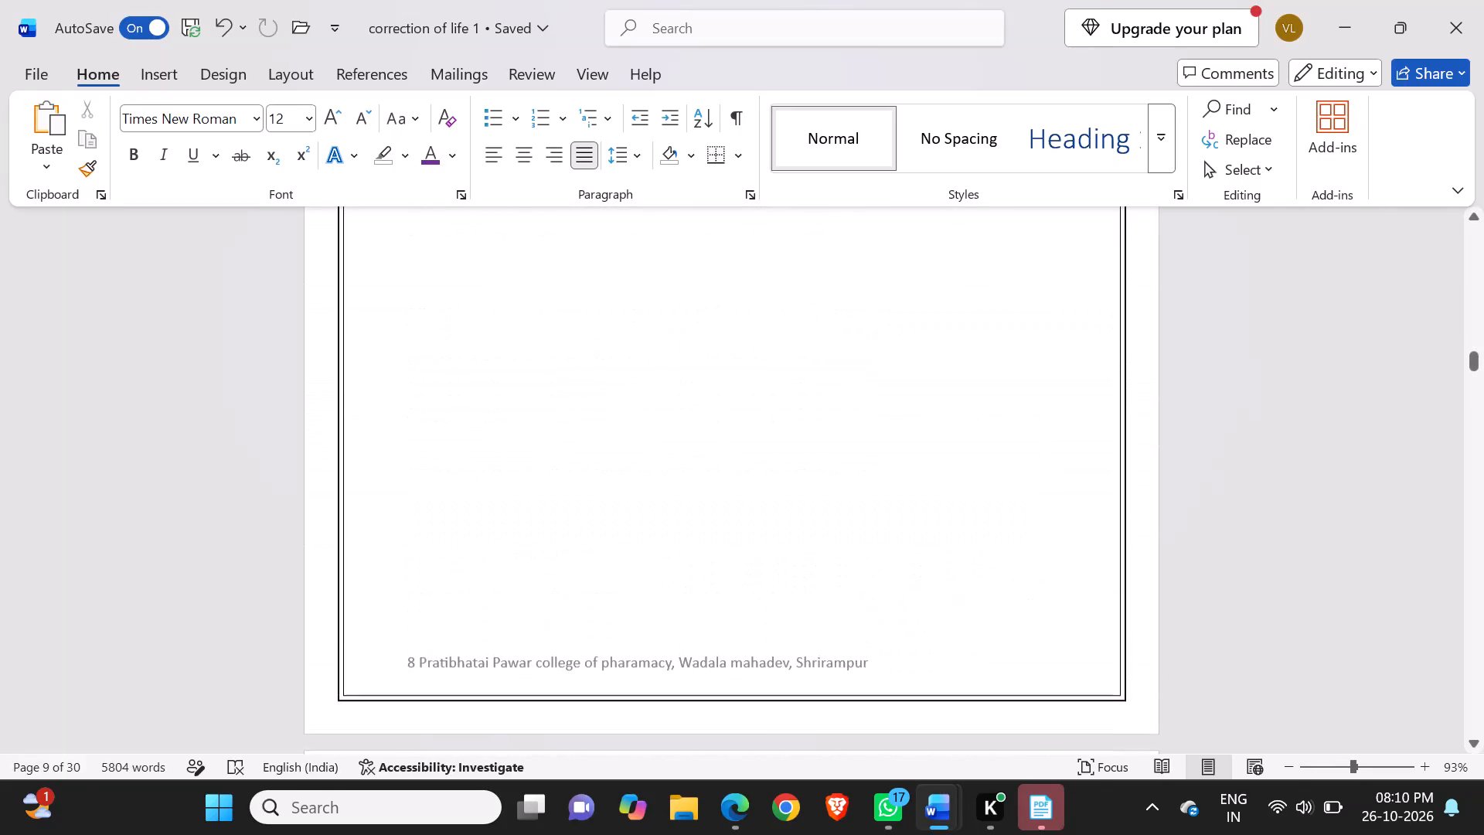
scroll(793, 619, up, 9)
scroll(709, 540, up, 17)
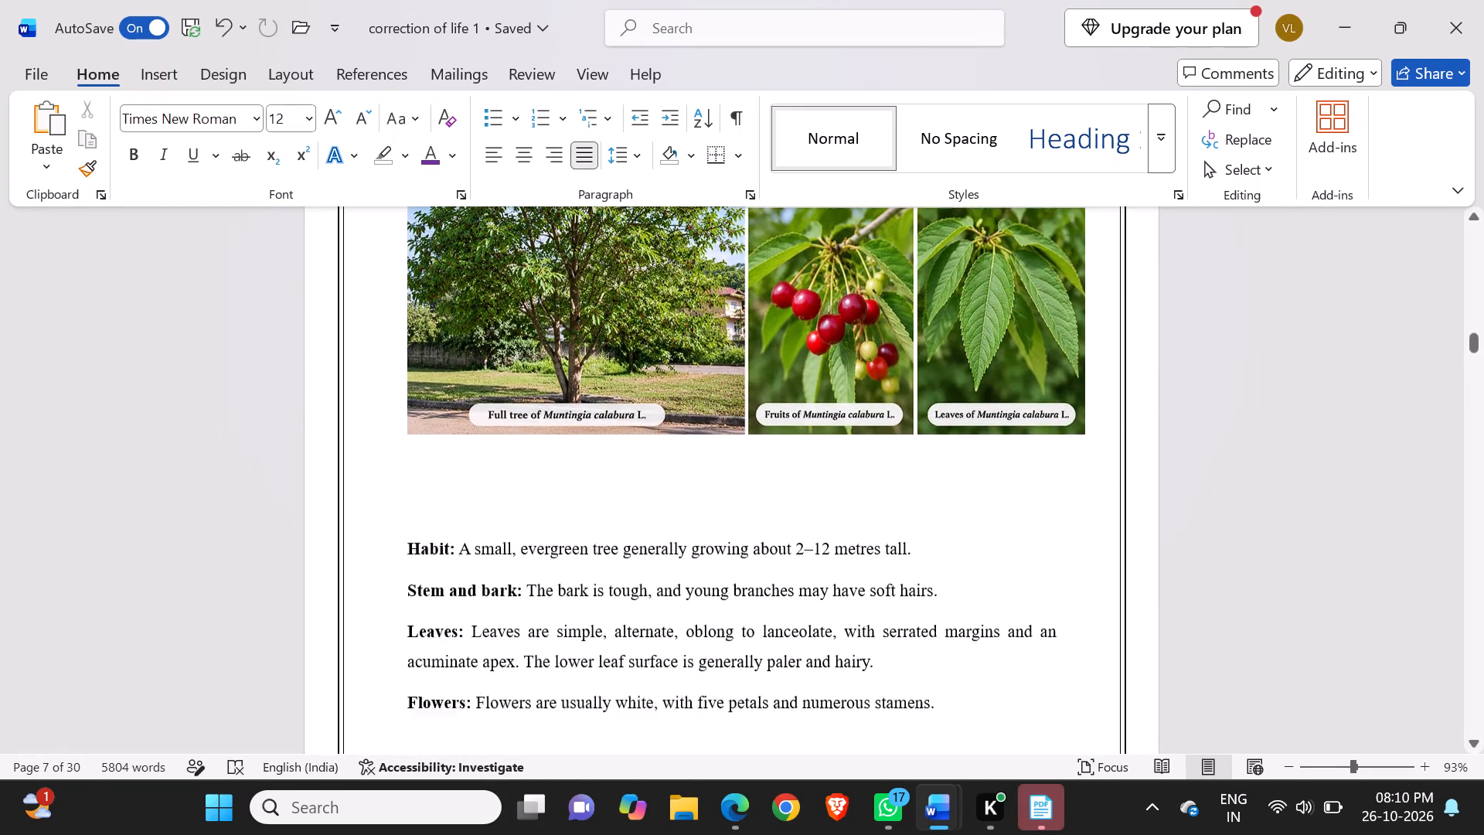
scroll(709, 540, up, 14)
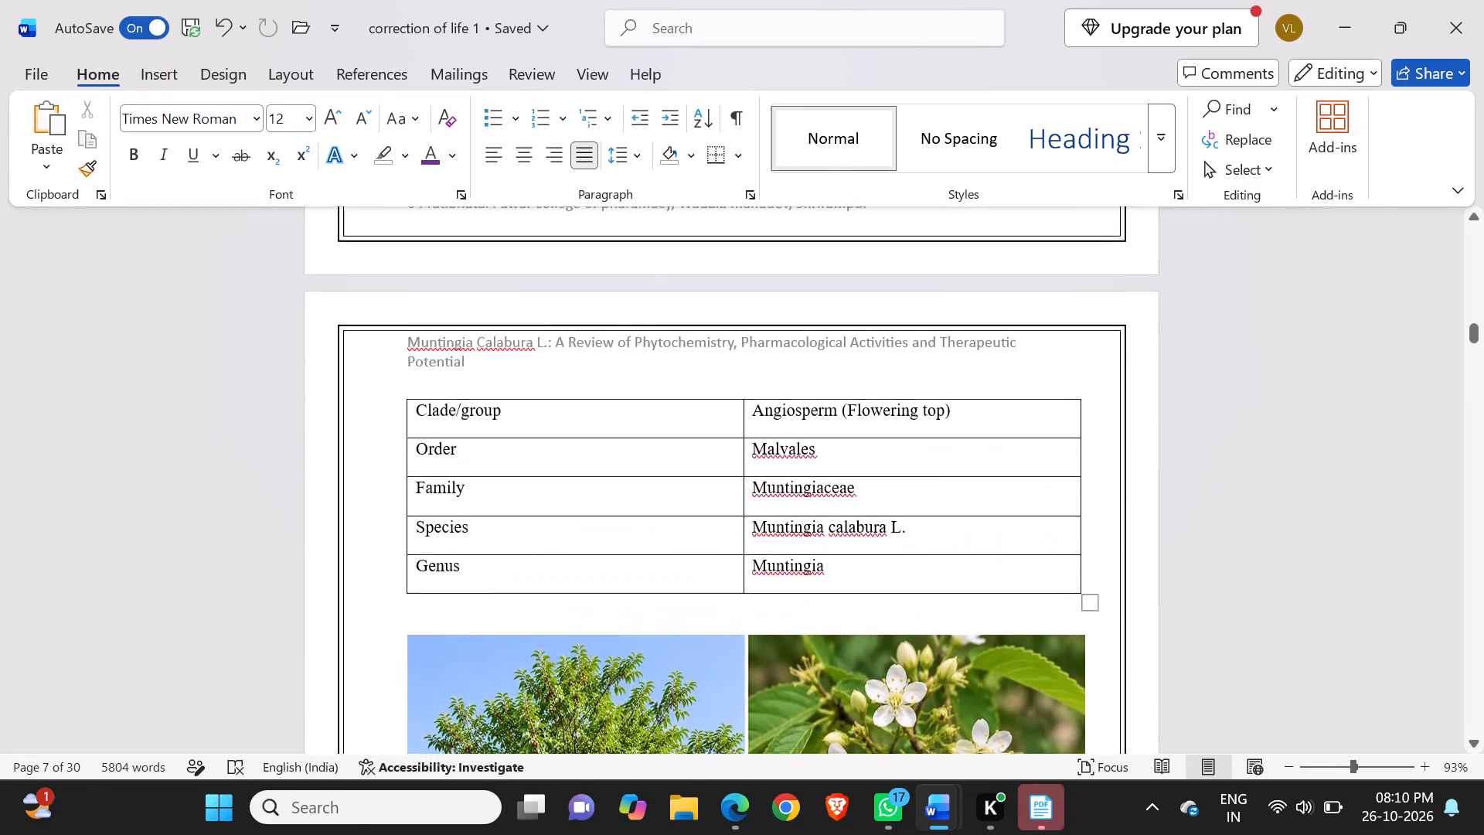
scroll(709, 540, up, 8)
Change the citation number at the end of the Traditional Uses paragraph, after "M. calabura.", to [16].
scroll(709, 540, down, 5)
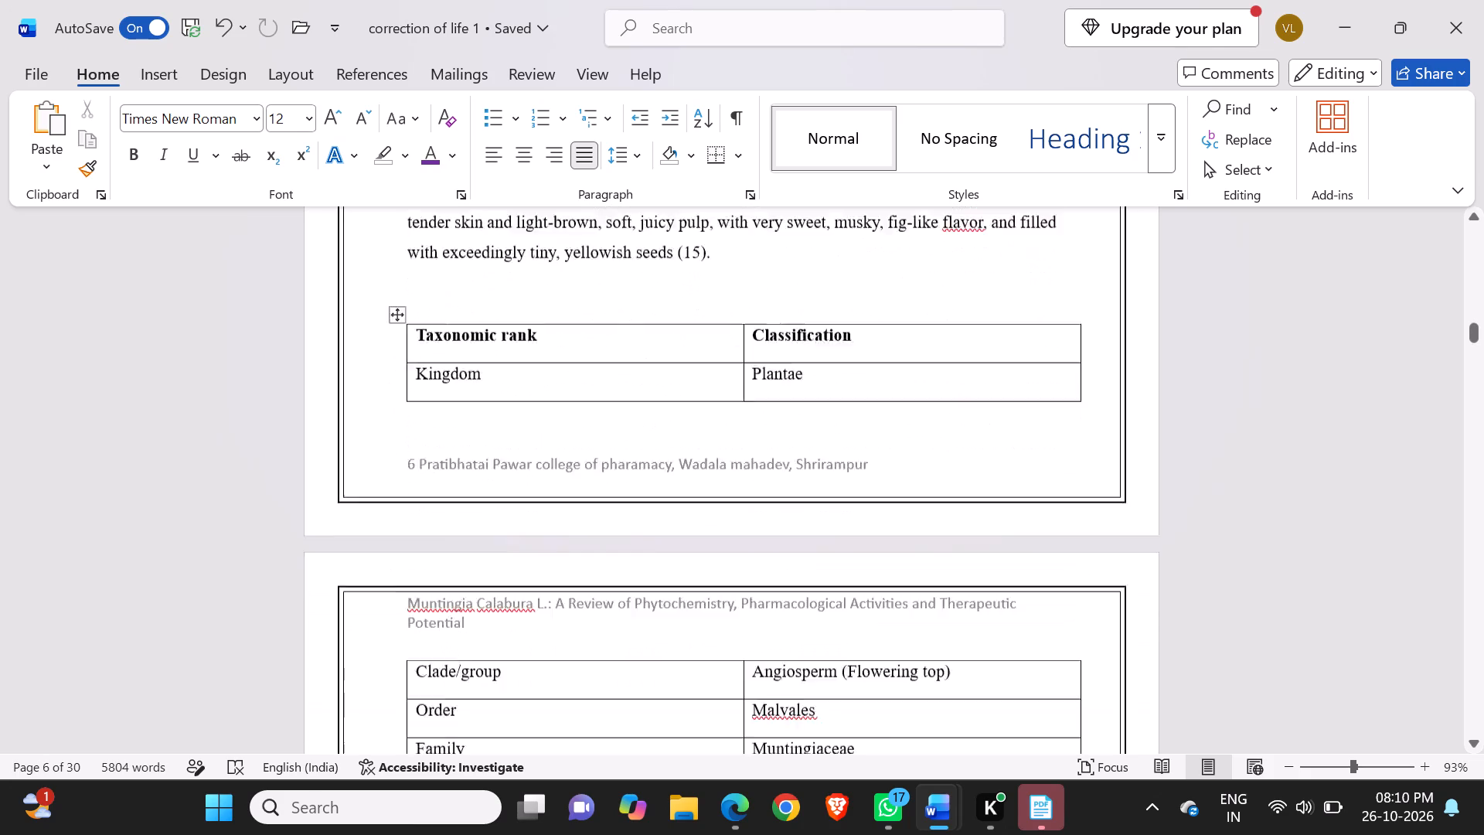
scroll(709, 540, down, 20)
scroll(709, 540, down, 12)
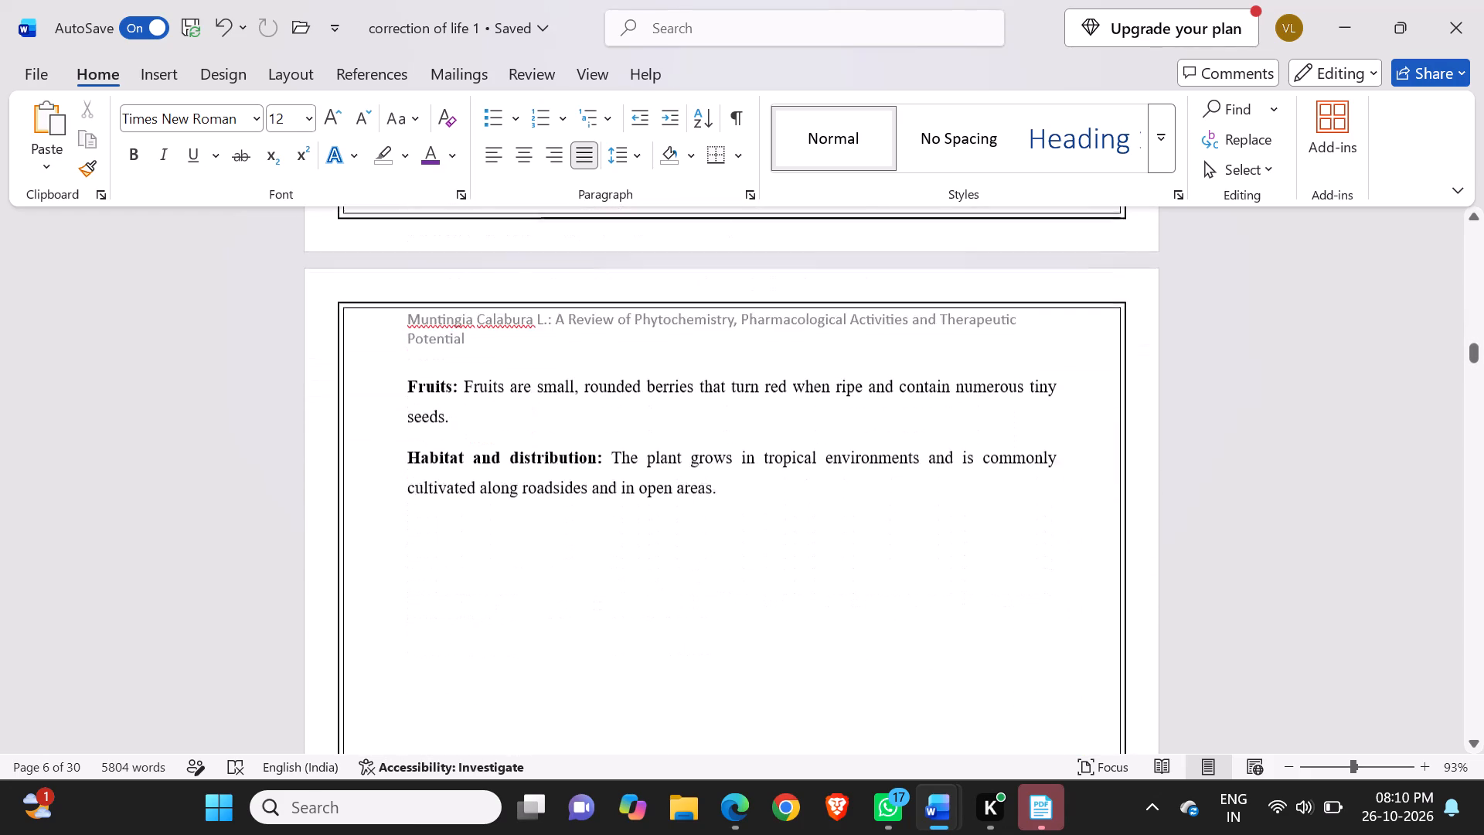
scroll(710, 547, down, 20)
scroll(710, 547, down, 6)
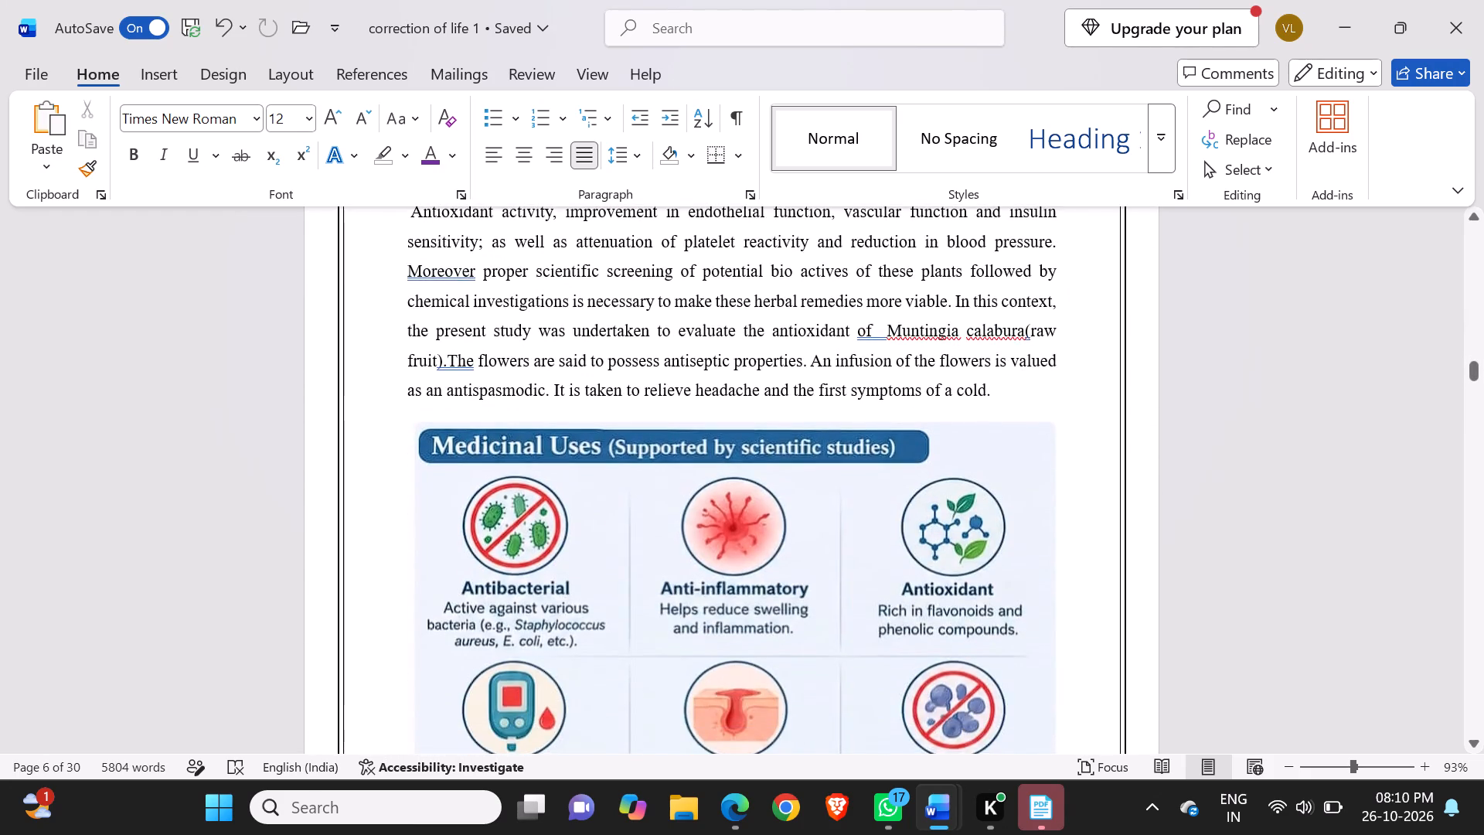
scroll(763, 594, down, 15)
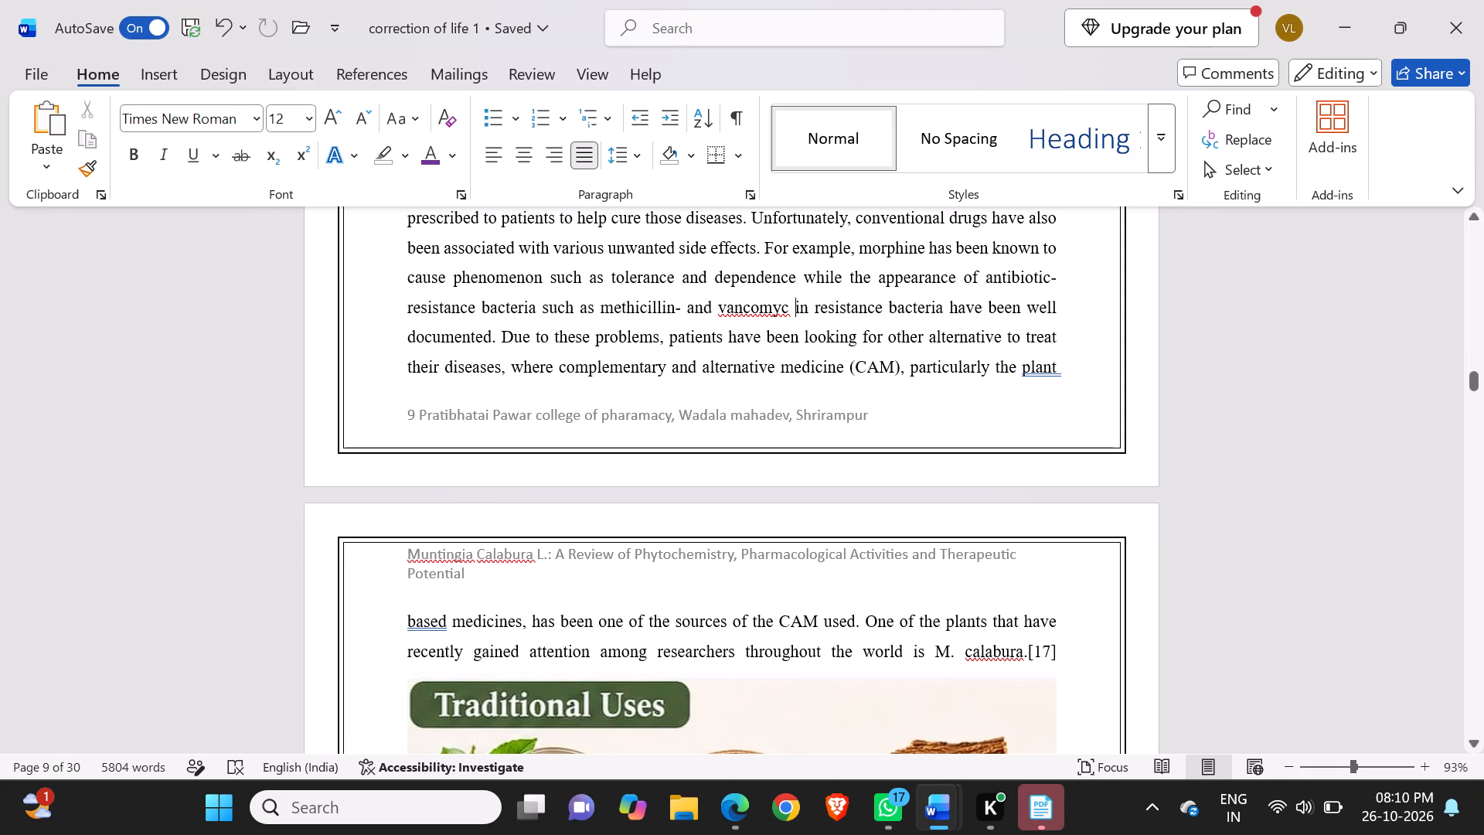
click(1045, 659)
click(1053, 663)
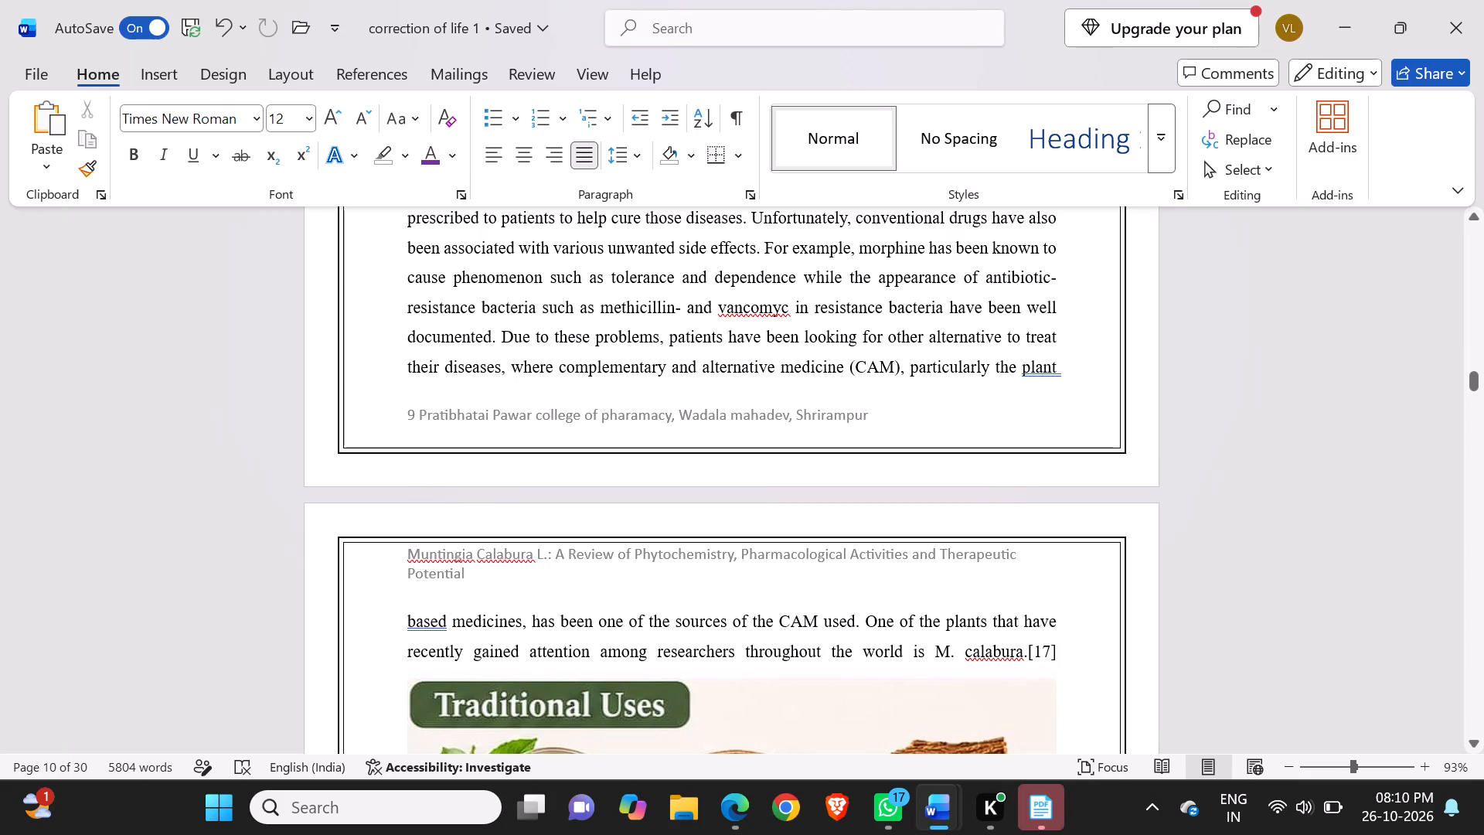
click(1051, 663)
key(BackSpace)
key(6)
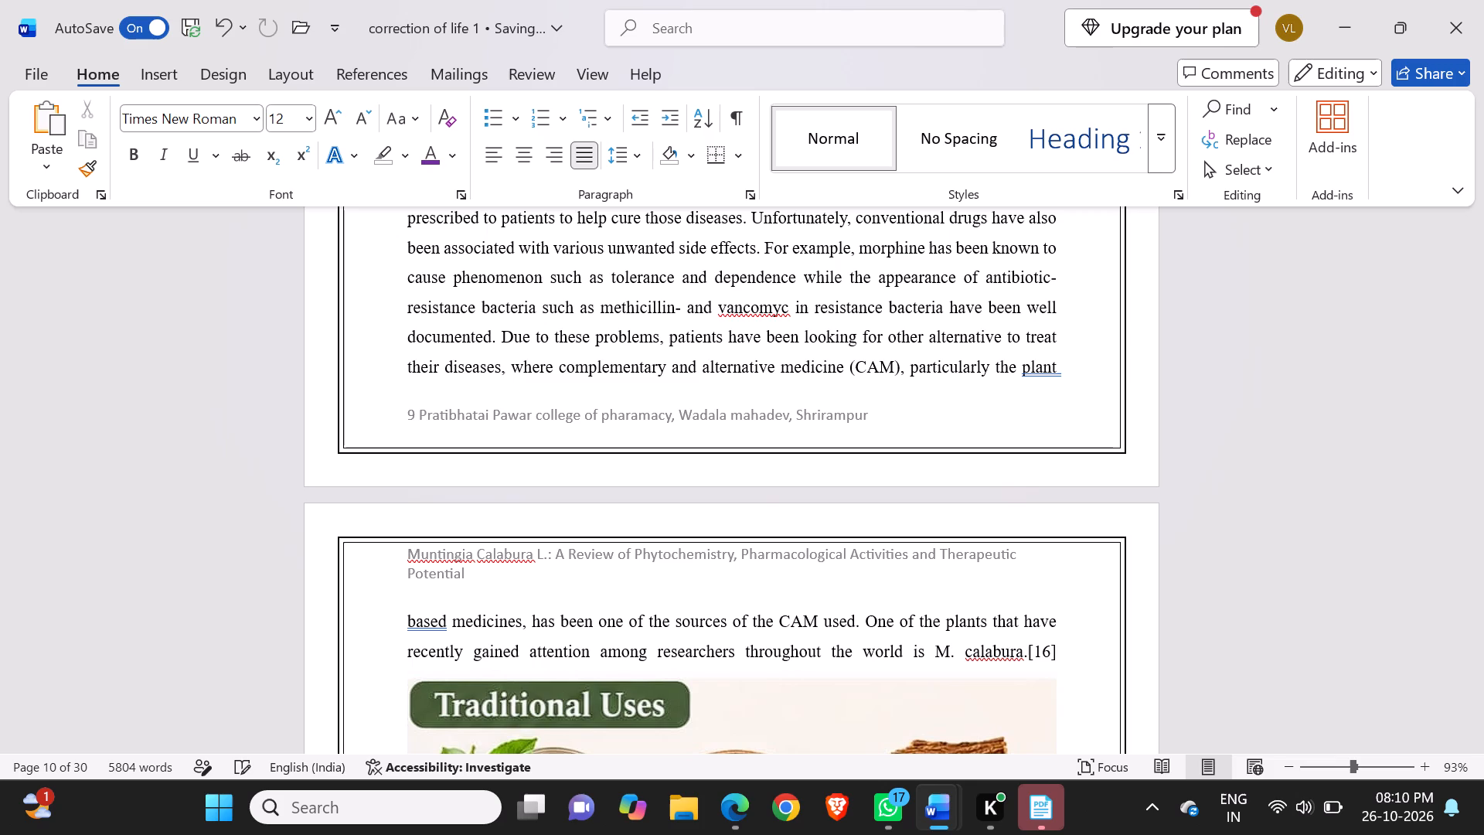
Review the Traditional Uses text and illustration and the Wood and Bark paragraphs under Other Uses for citations.
scroll(1050, 663, down, 4)
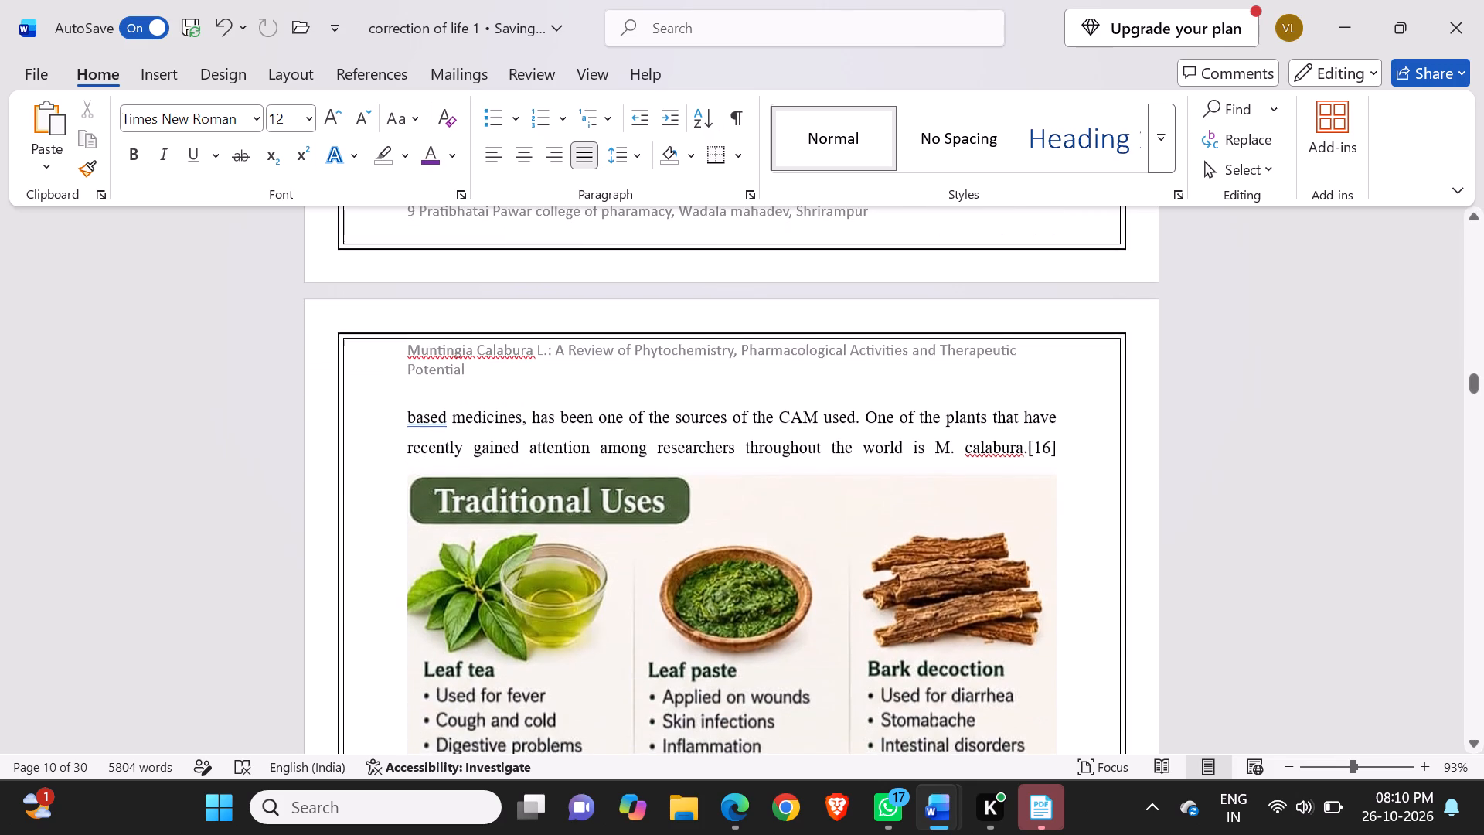
scroll(1050, 663, down, 12)
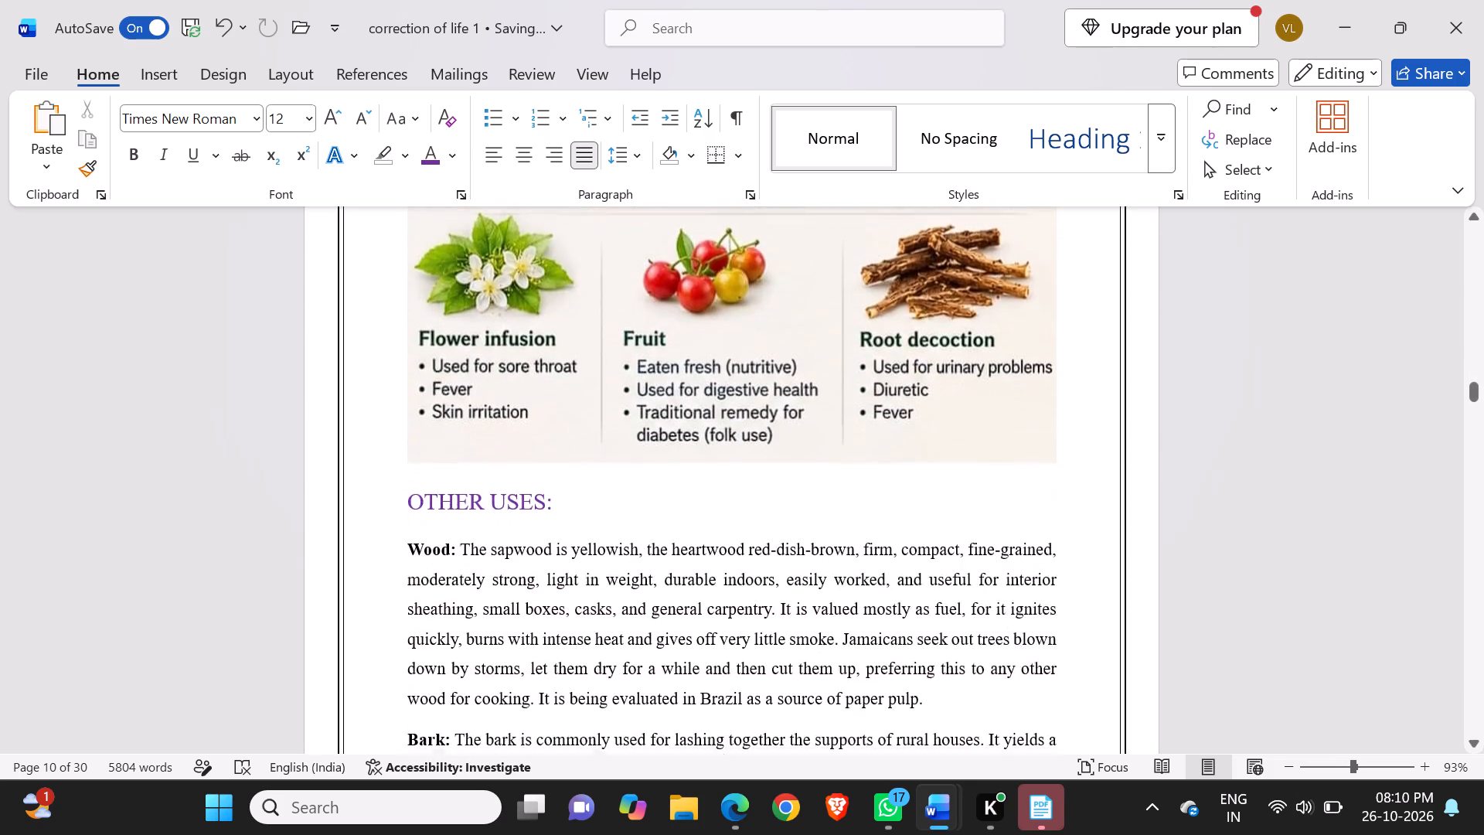
scroll(1050, 663, down, 5)
scroll(1050, 663, up, 2)
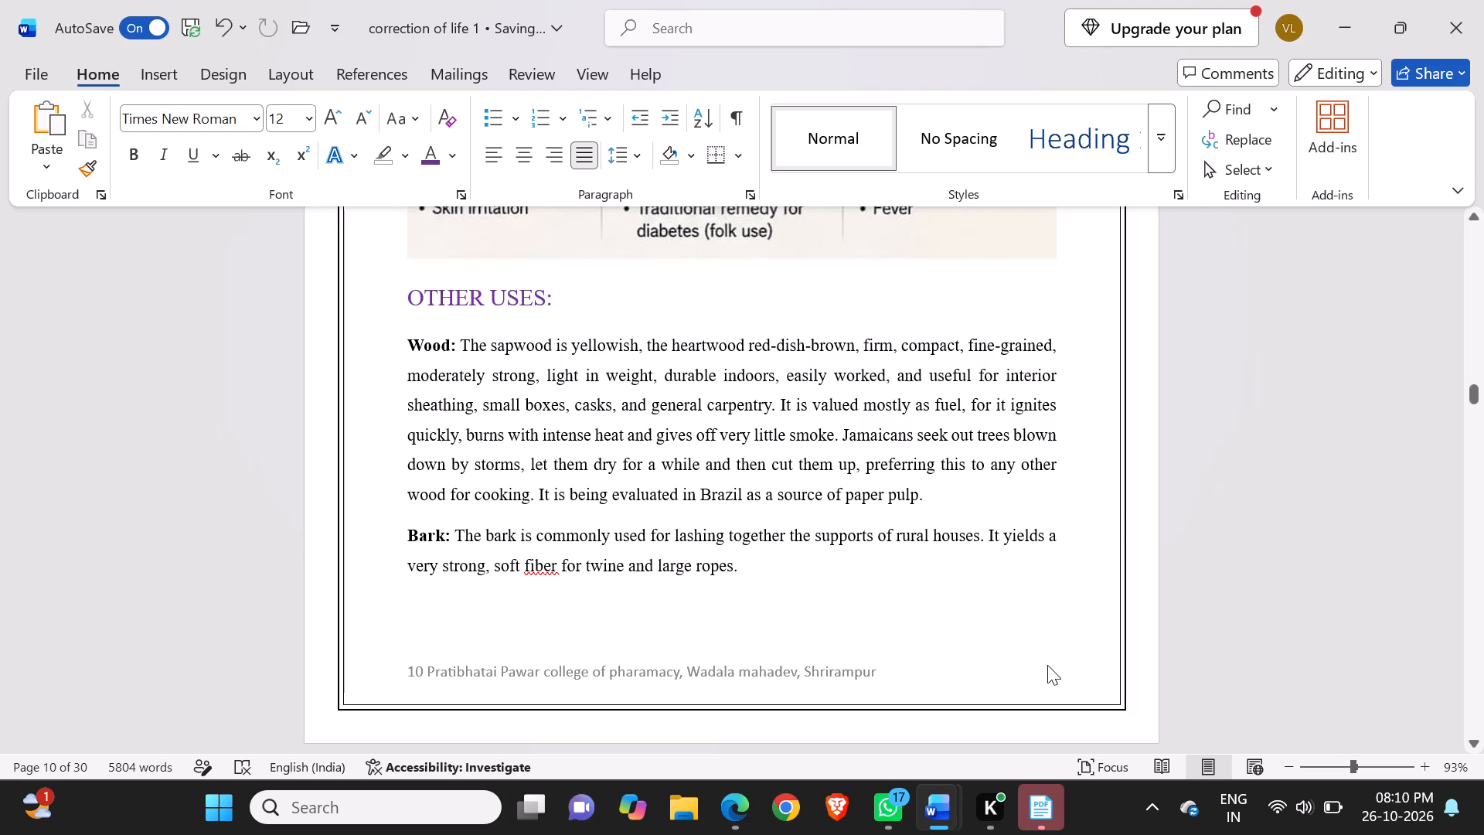
scroll(1047, 665, up, 13)
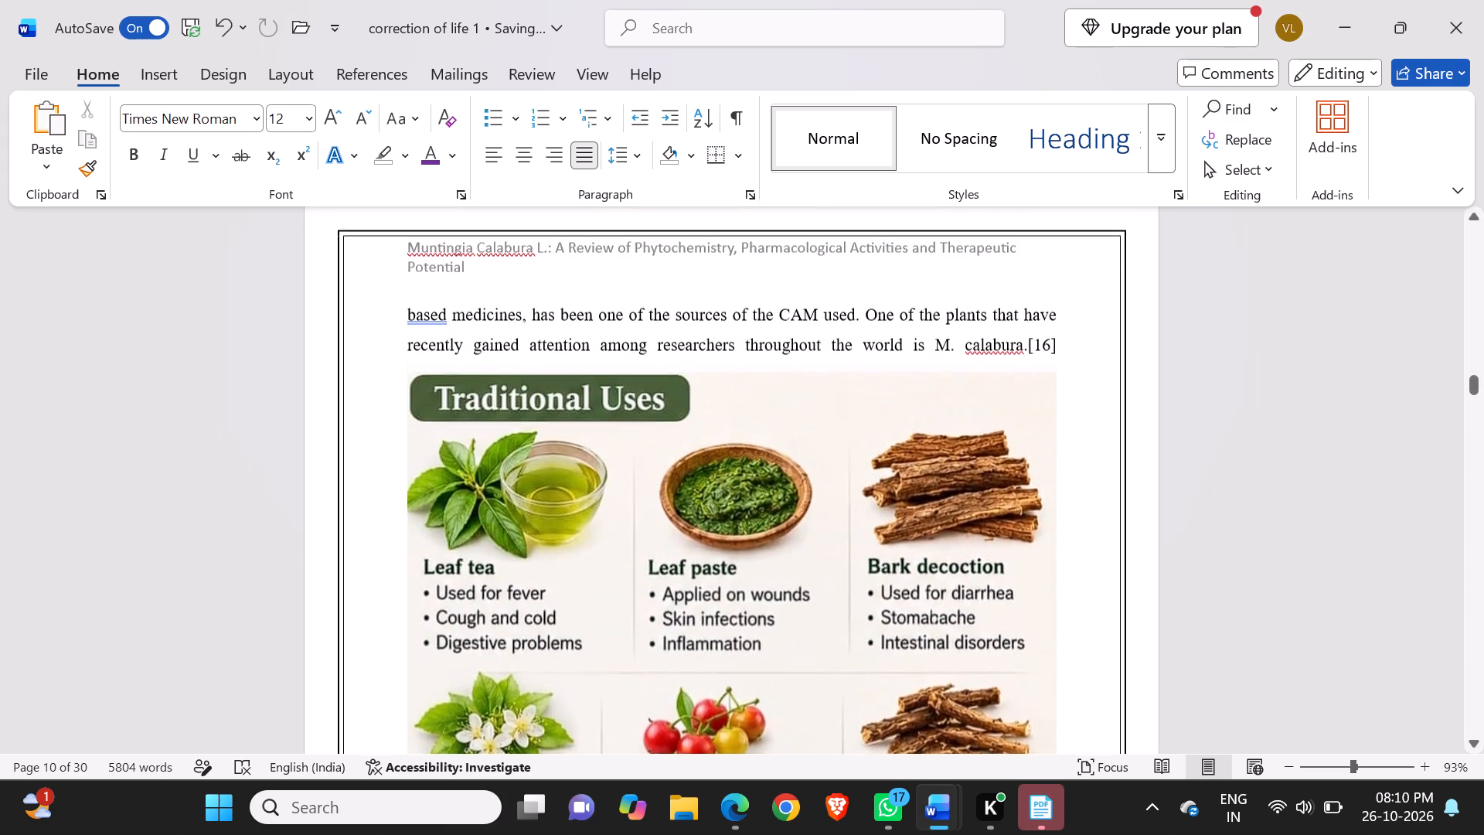
scroll(1047, 665, up, 10)
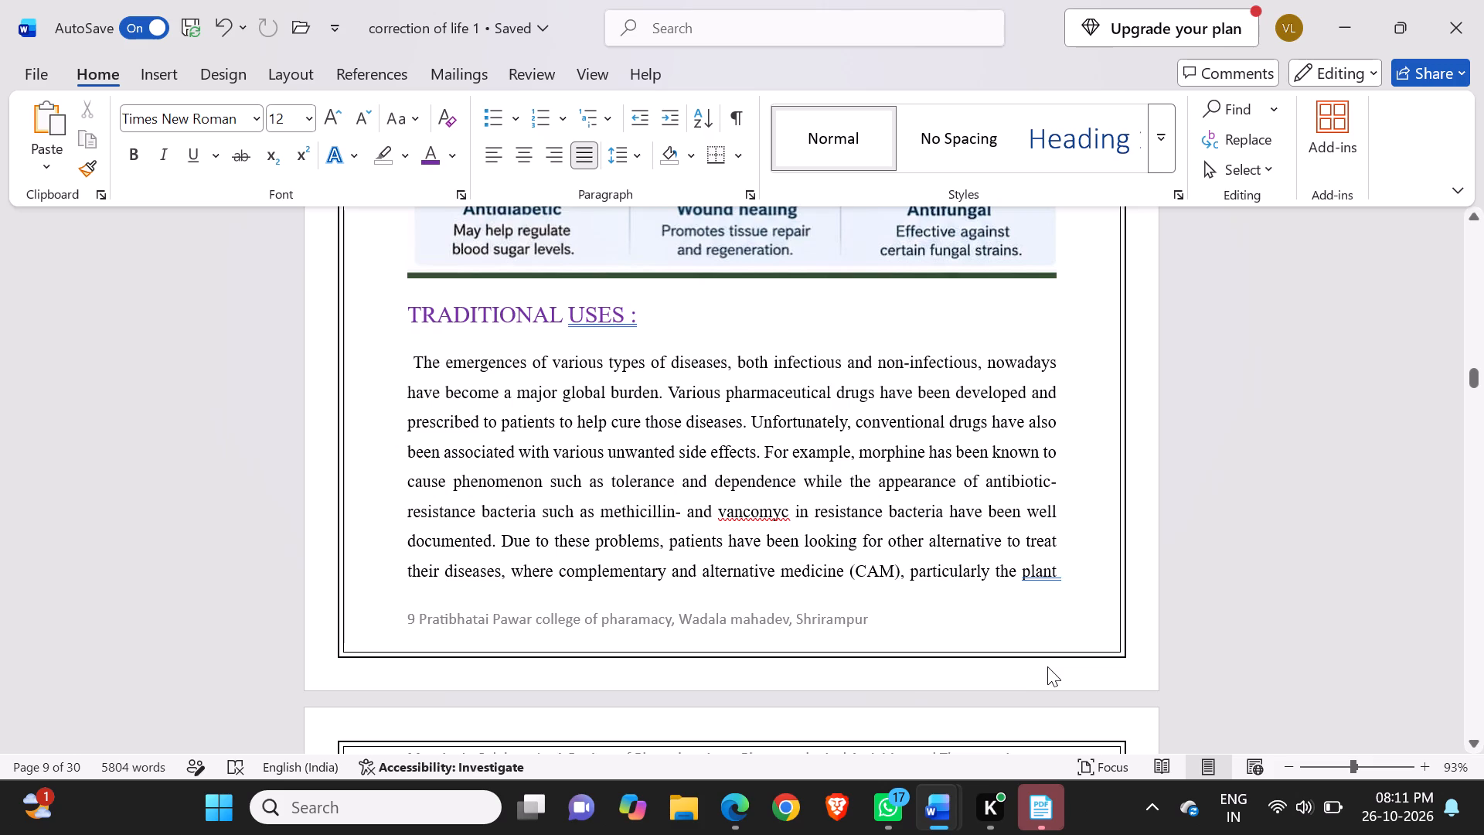
scroll(1048, 670, down, 10)
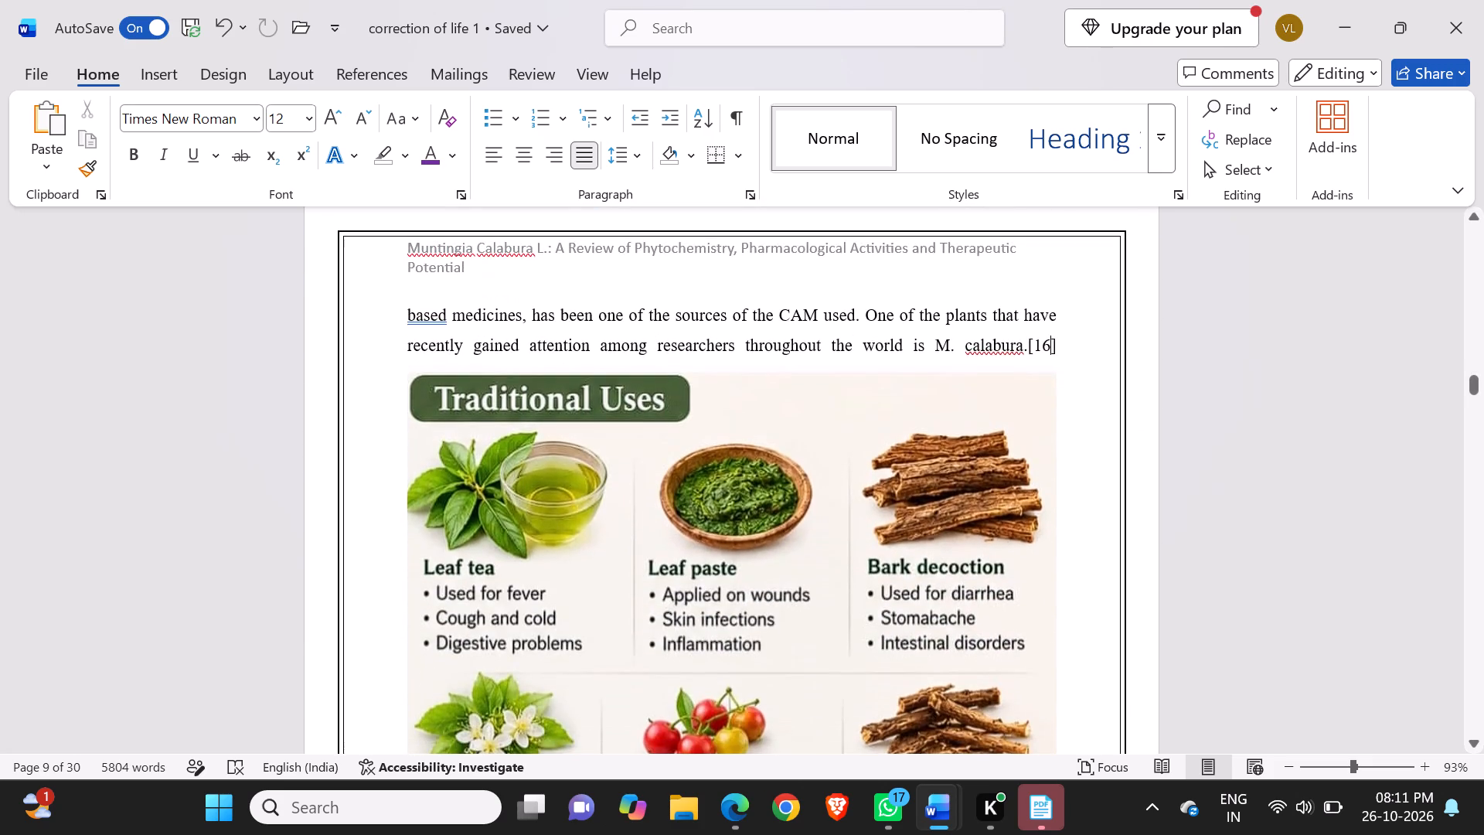
scroll(1048, 671, down, 10)
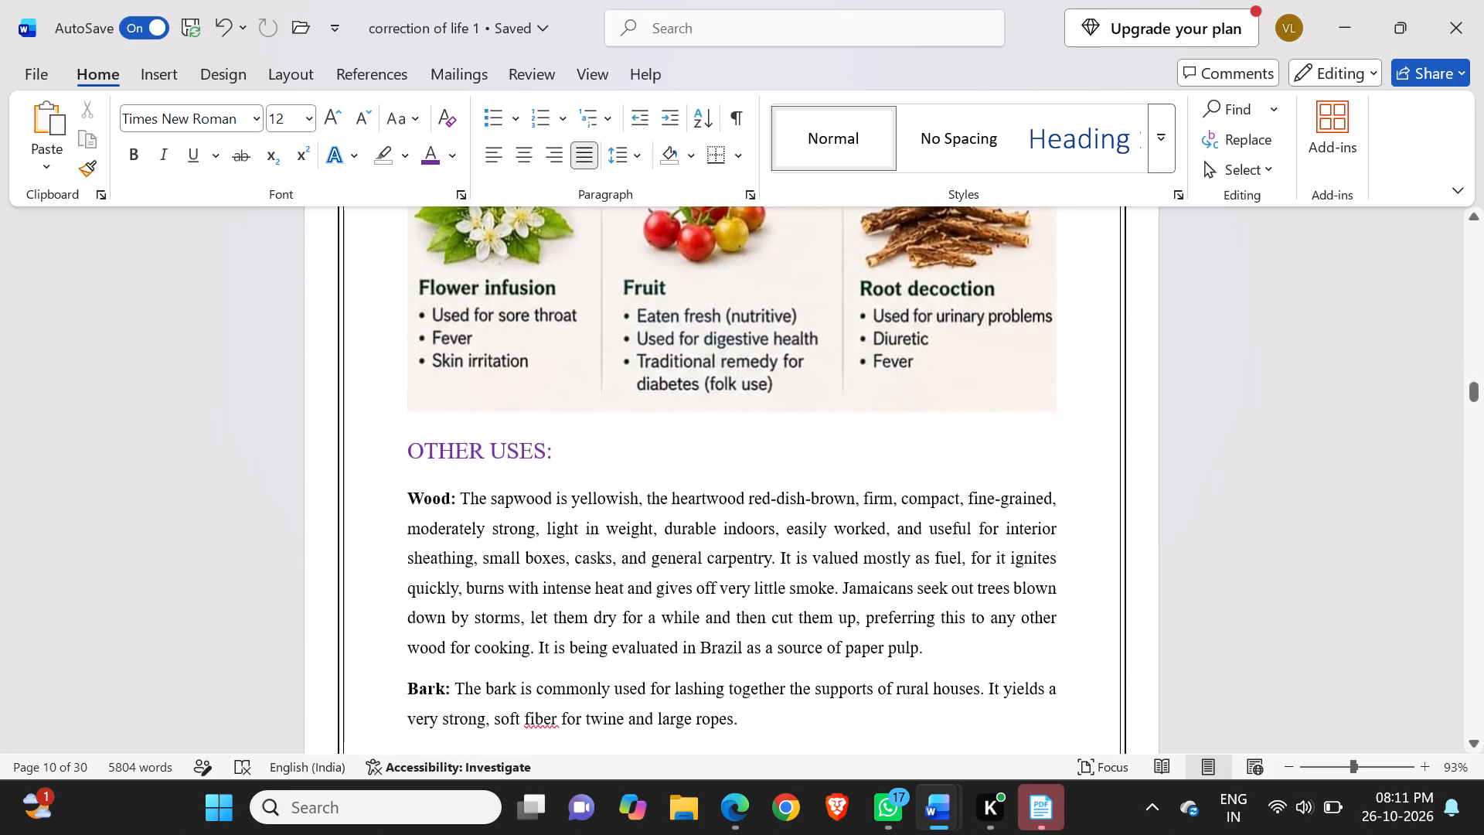
scroll(1048, 671, down, 2)
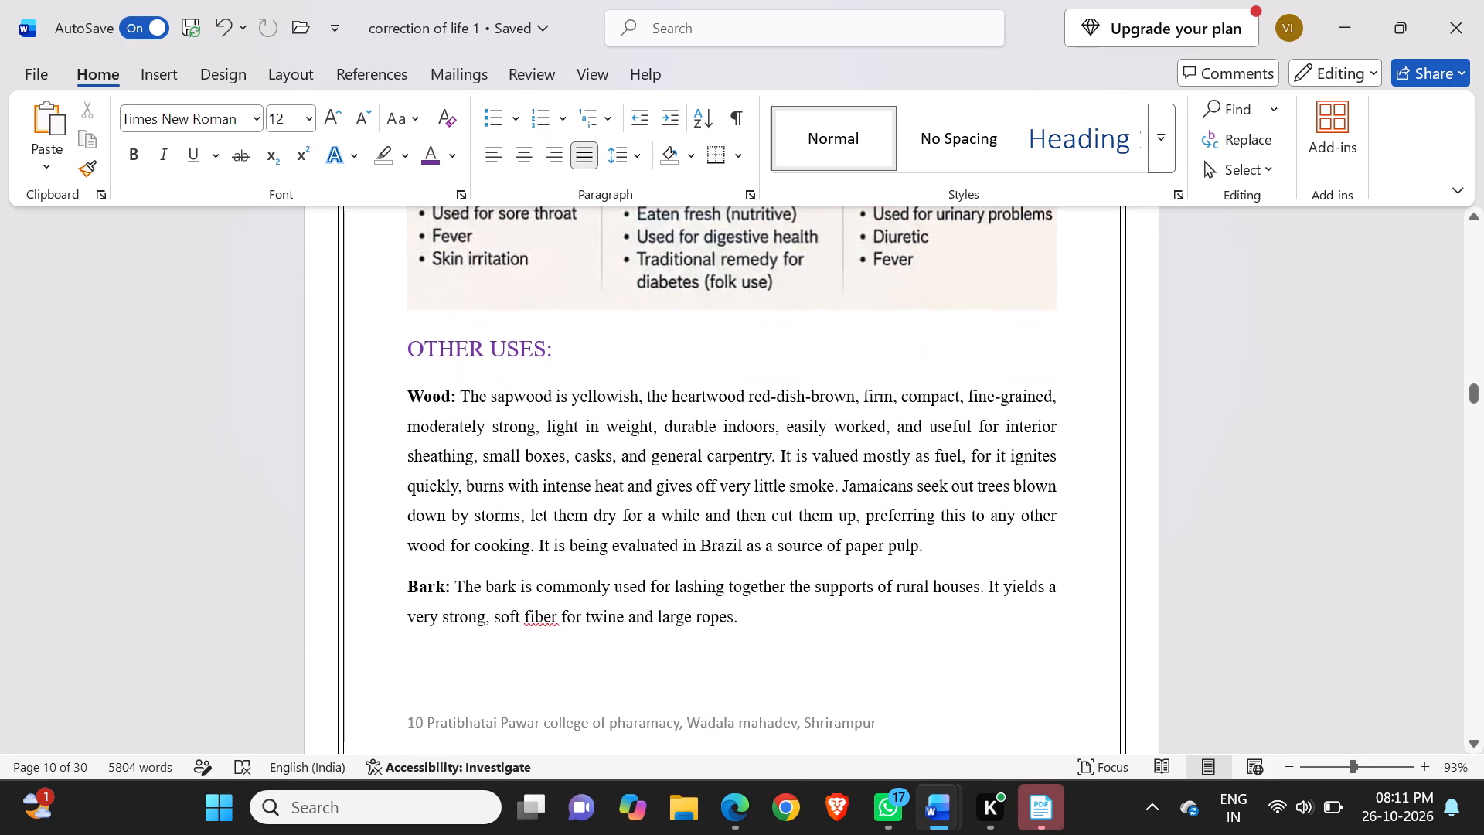
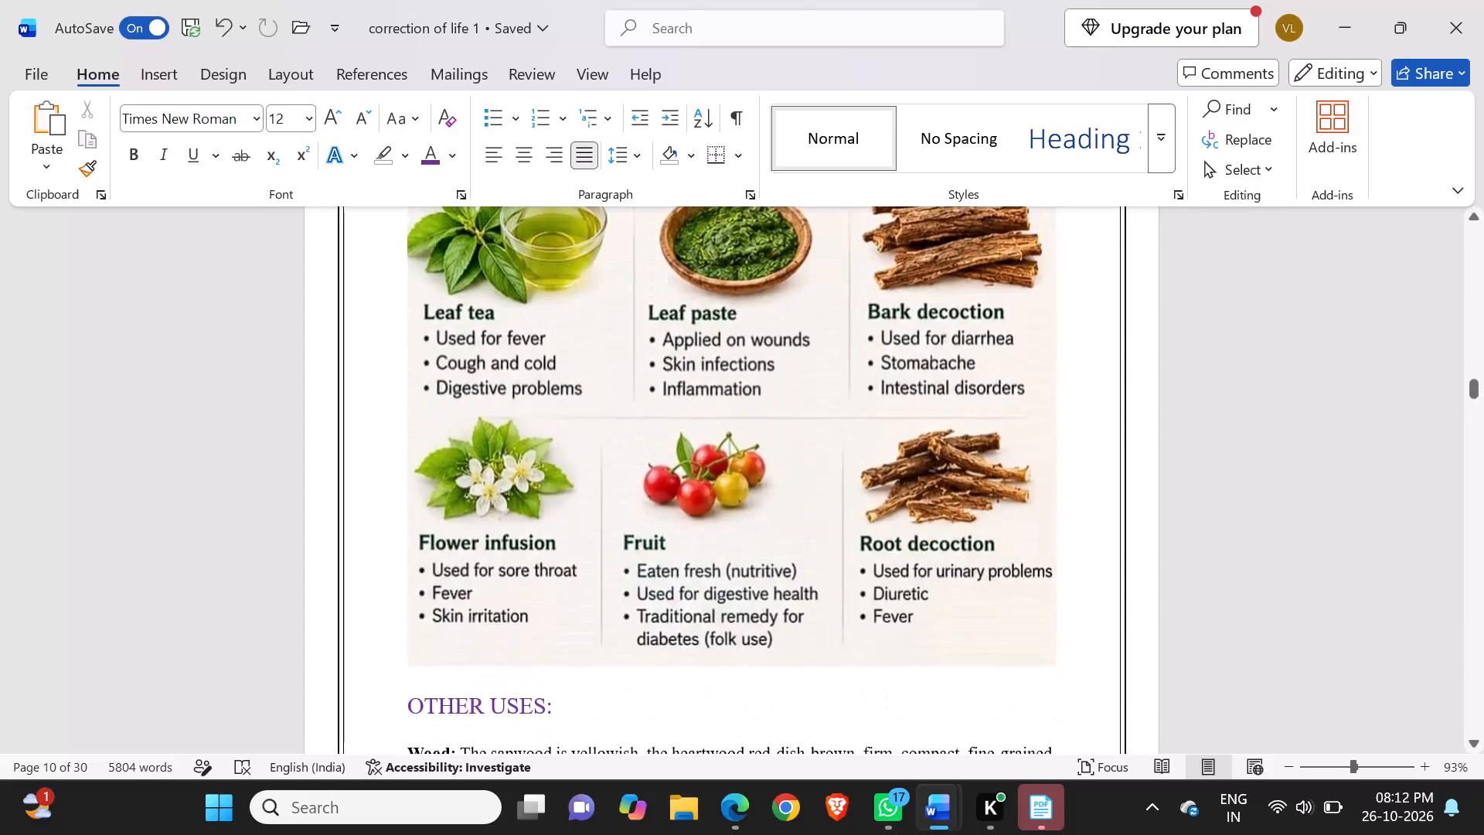
Add the citation [17] at the end of the Bark paragraph under Other Uses, after "large ropes.".
scroll(1048, 670, up, 5)
scroll(1048, 670, down, 11)
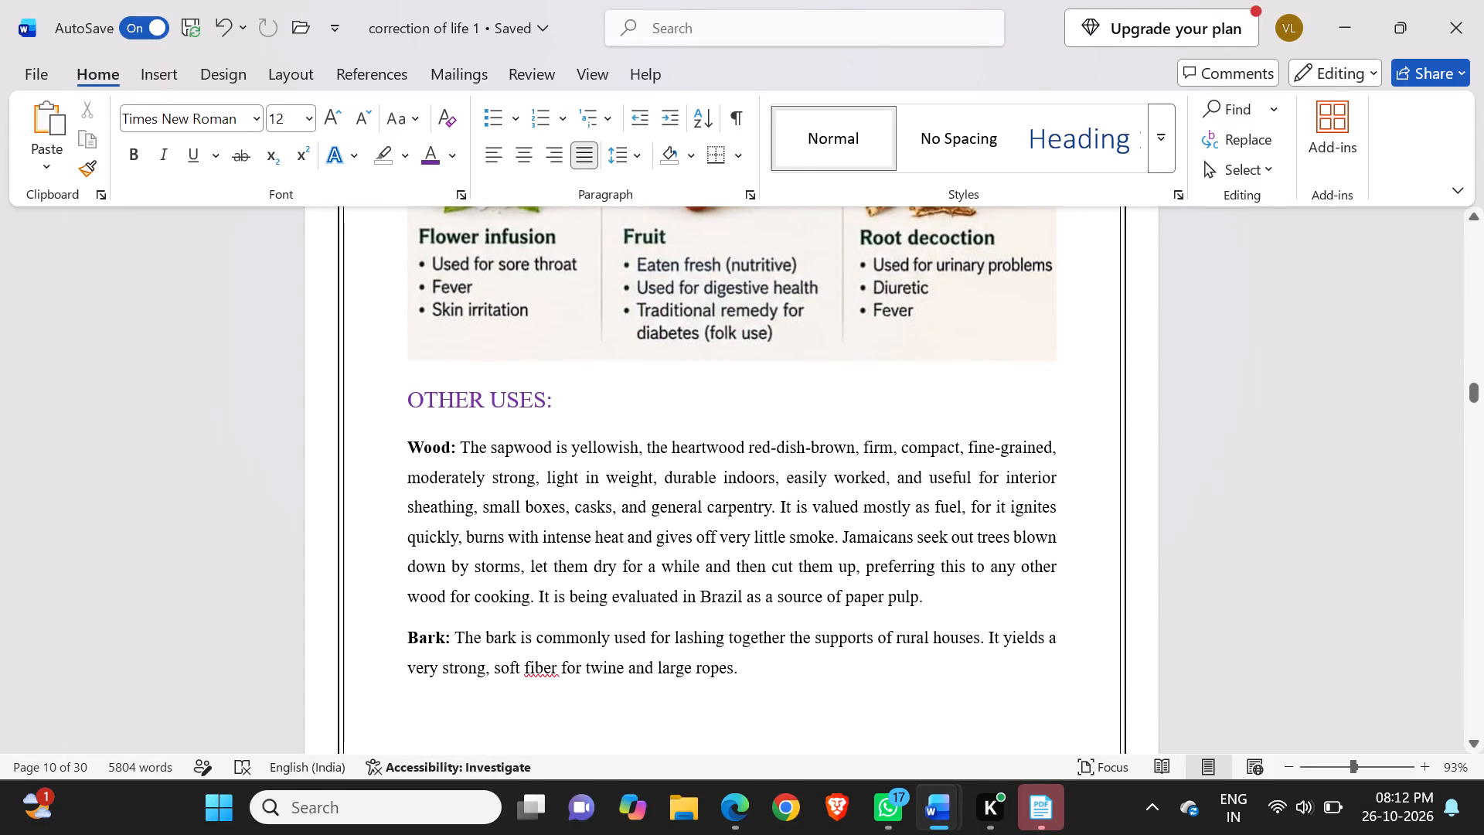
click(747, 681)
key(bracketleft)
key(1)
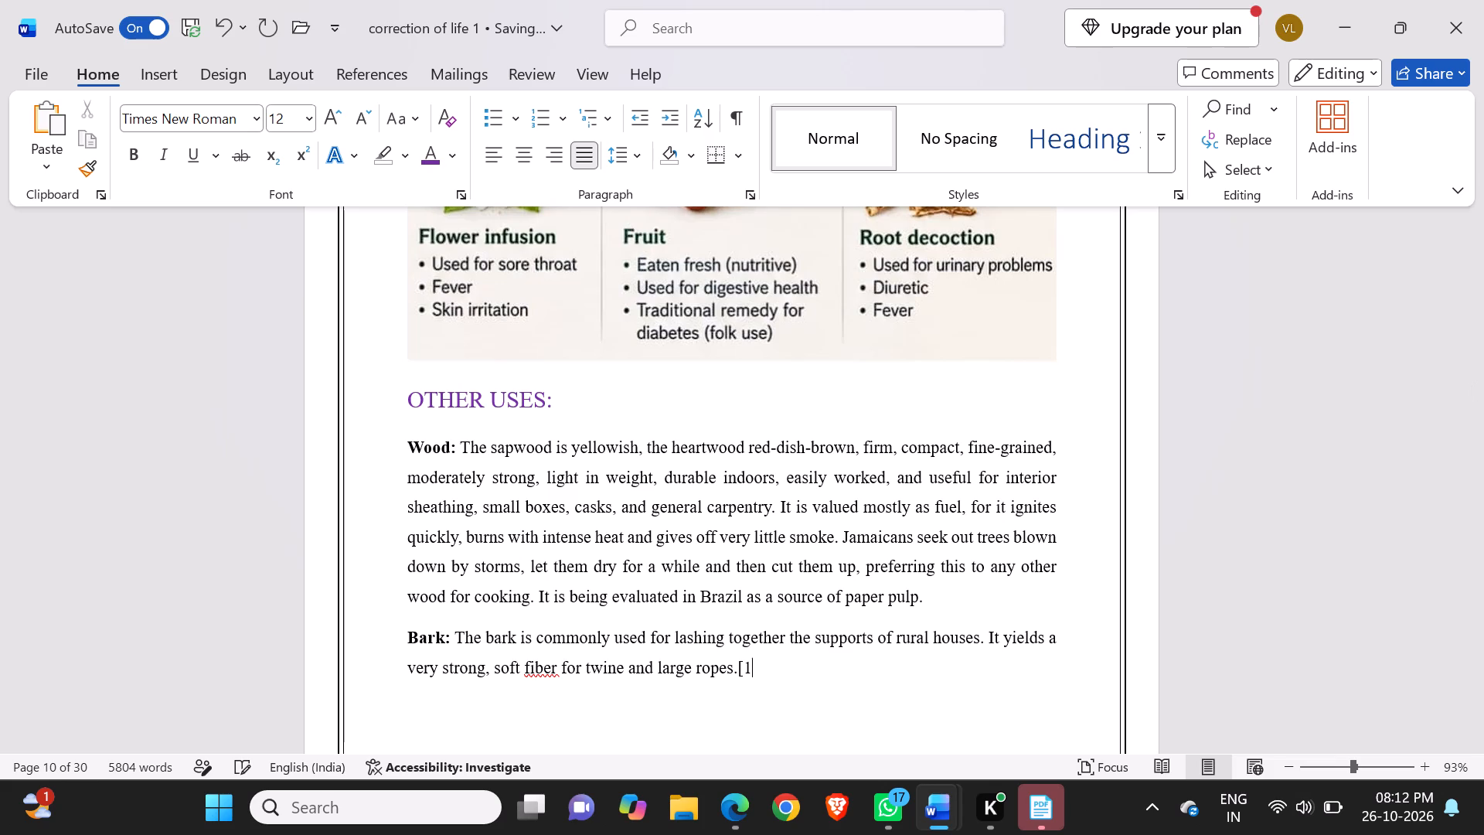
key(7)
key(bracketright)
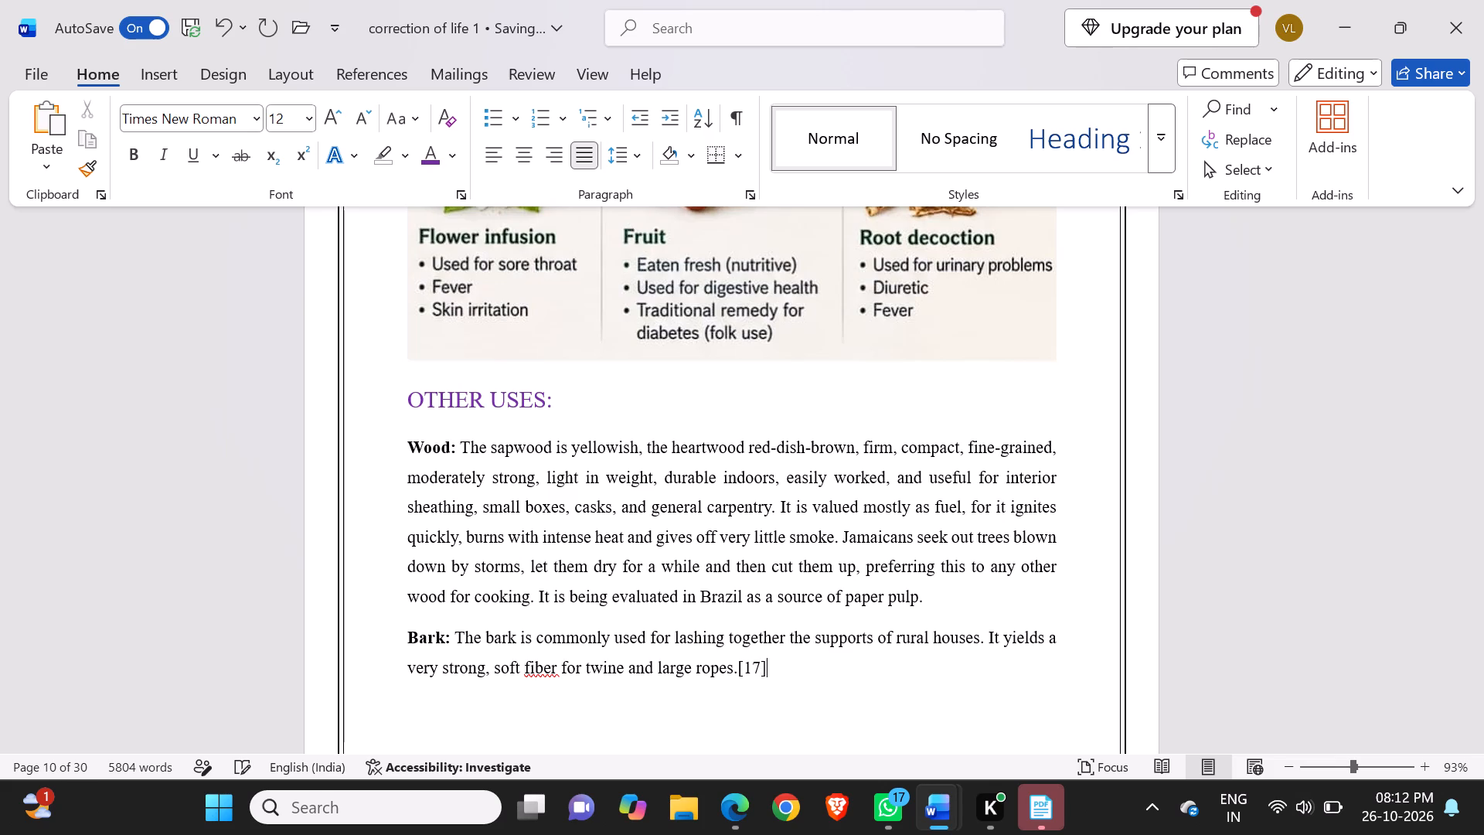
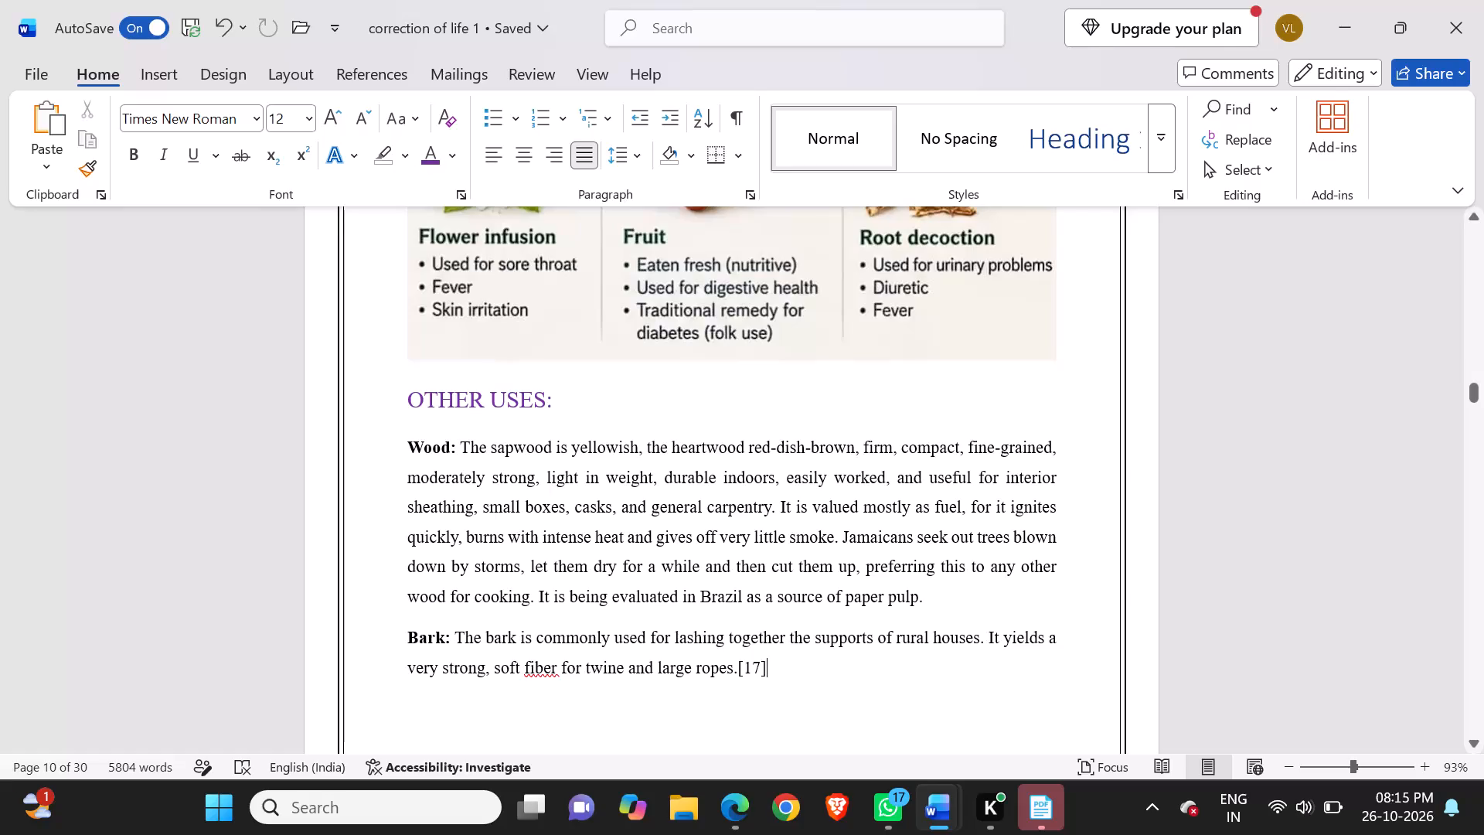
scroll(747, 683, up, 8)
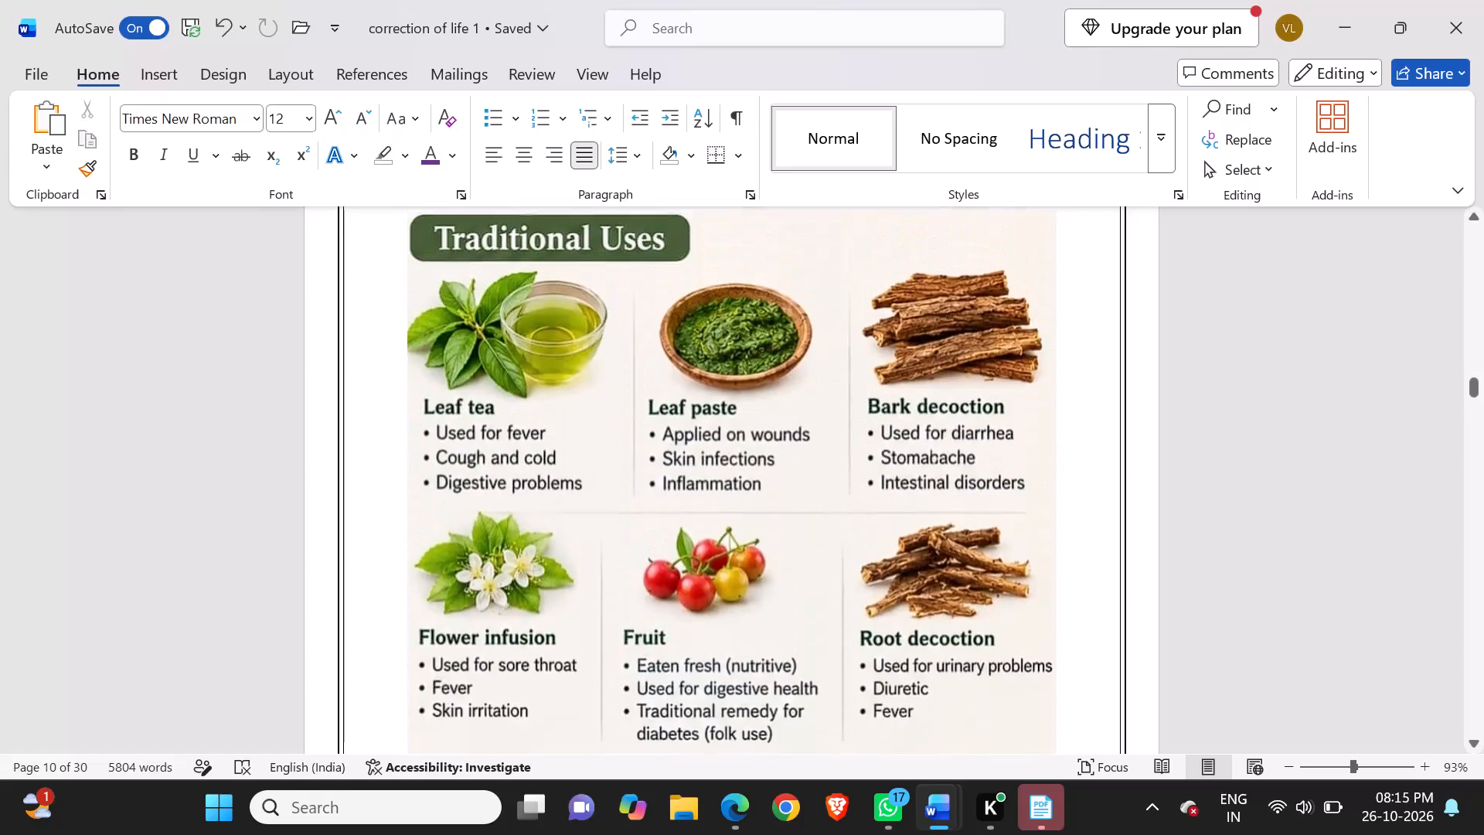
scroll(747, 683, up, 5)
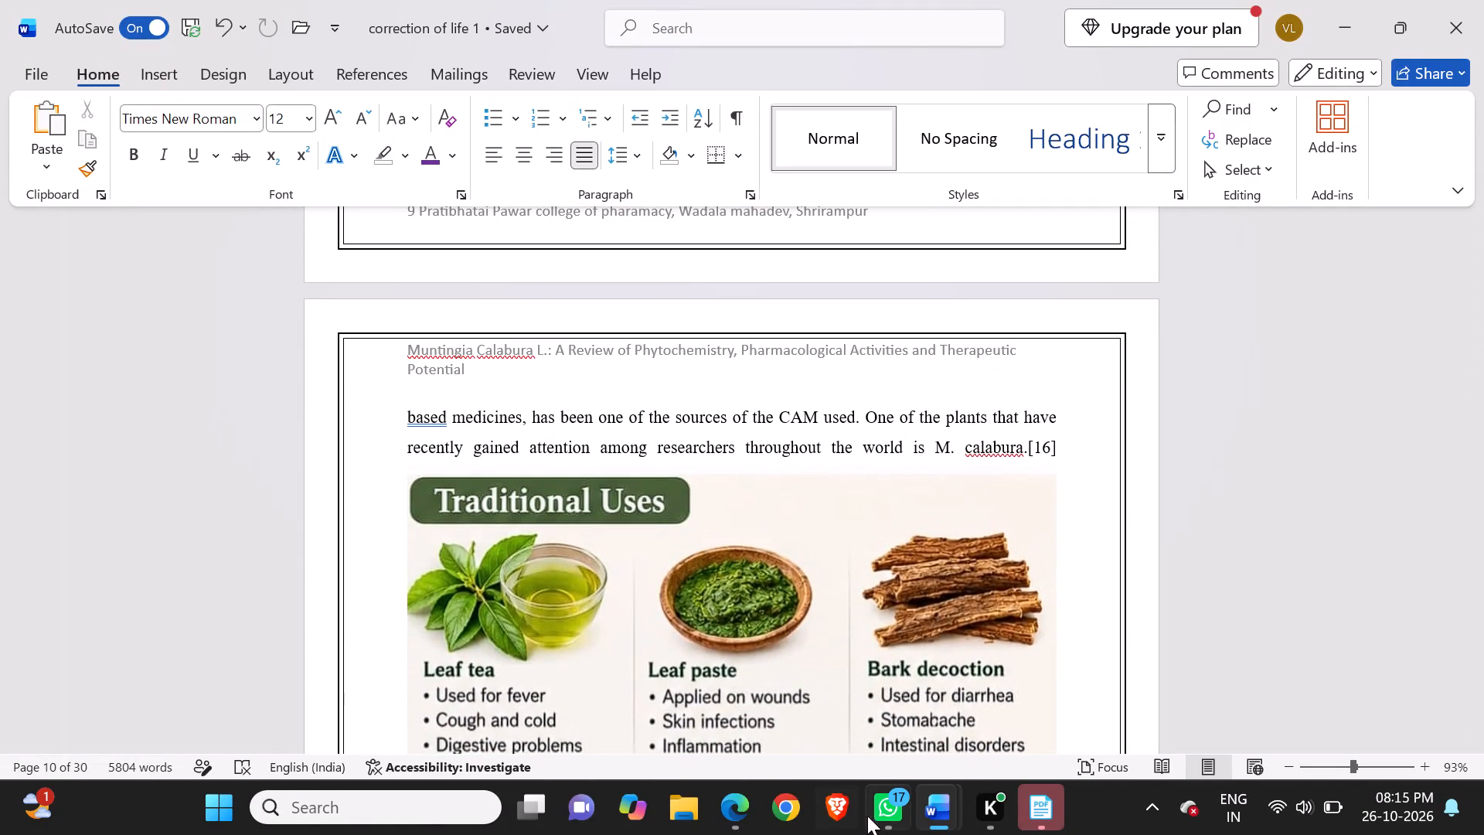
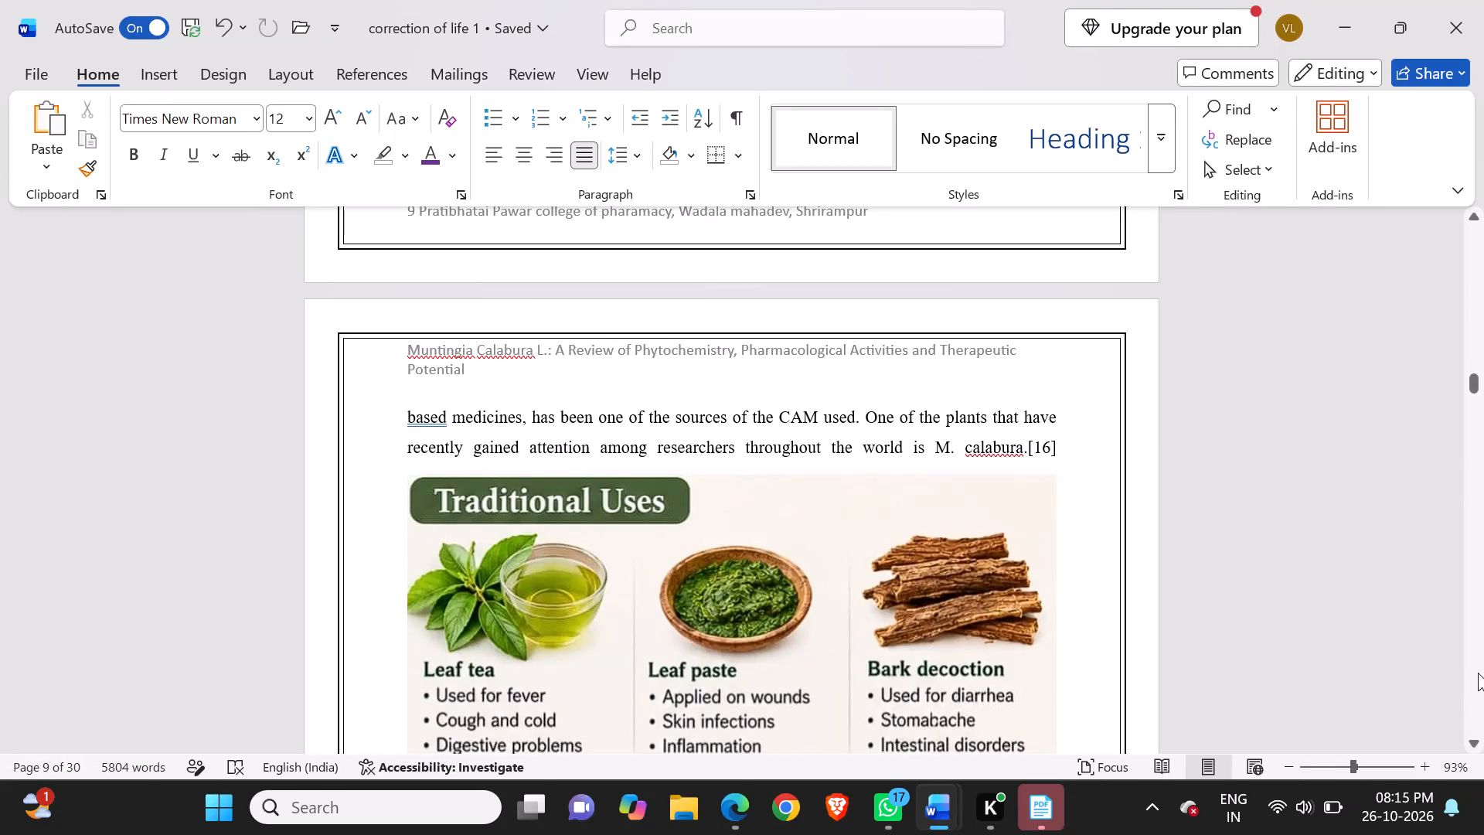
Add entry [16] below [15] in the Reference list, using the copied Katzung "Basic & Clinical Pharmacology" 12th ed. reference.
click(1478, 673)
click(1478, 673)
click(1478, 673)
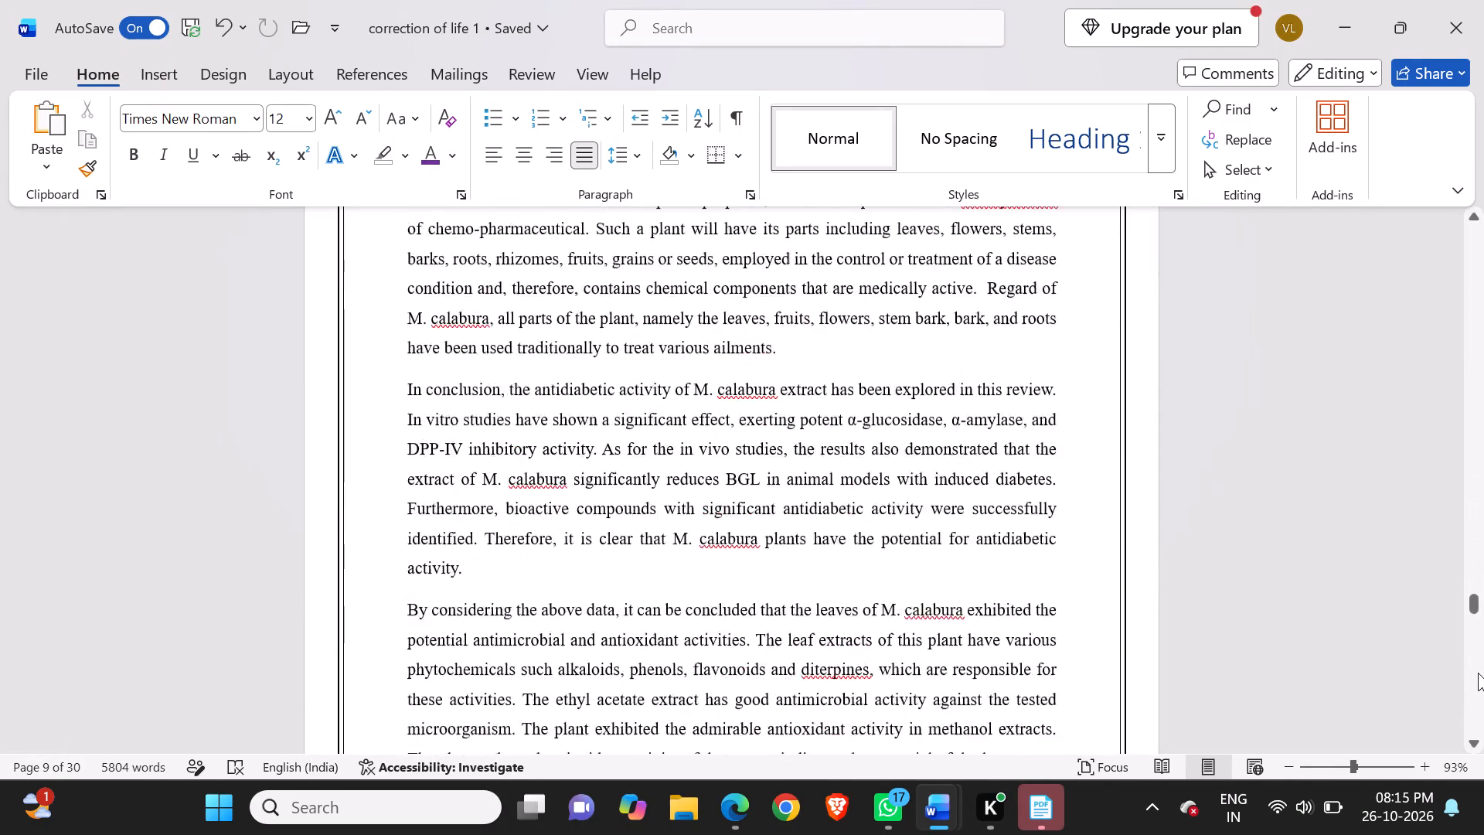
scroll(1477, 672, down, 7)
scroll(1471, 666, down, 20)
scroll(1471, 666, down, 4)
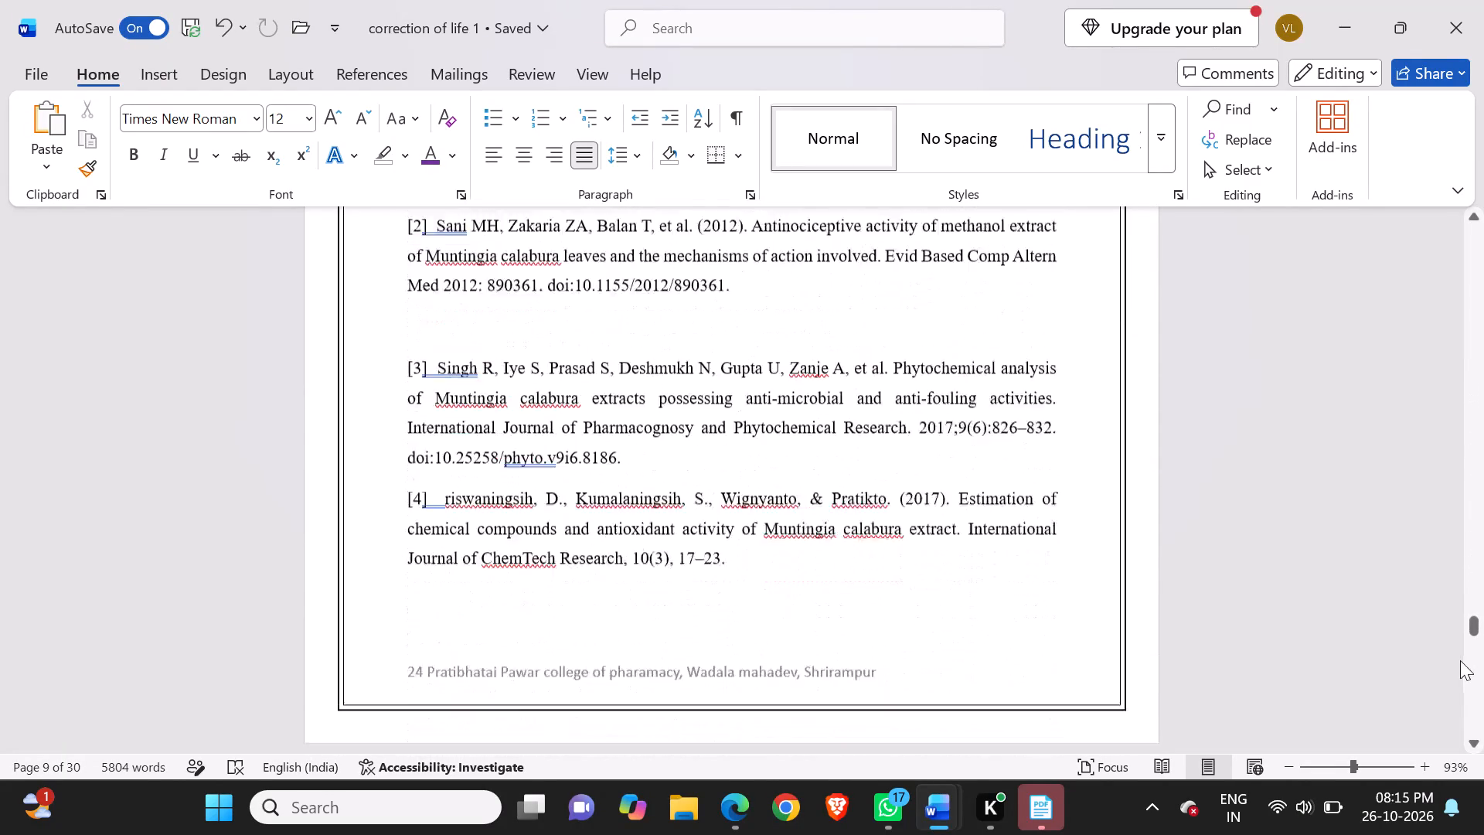
scroll(1460, 660, down, 20)
scroll(1460, 660, down, 9)
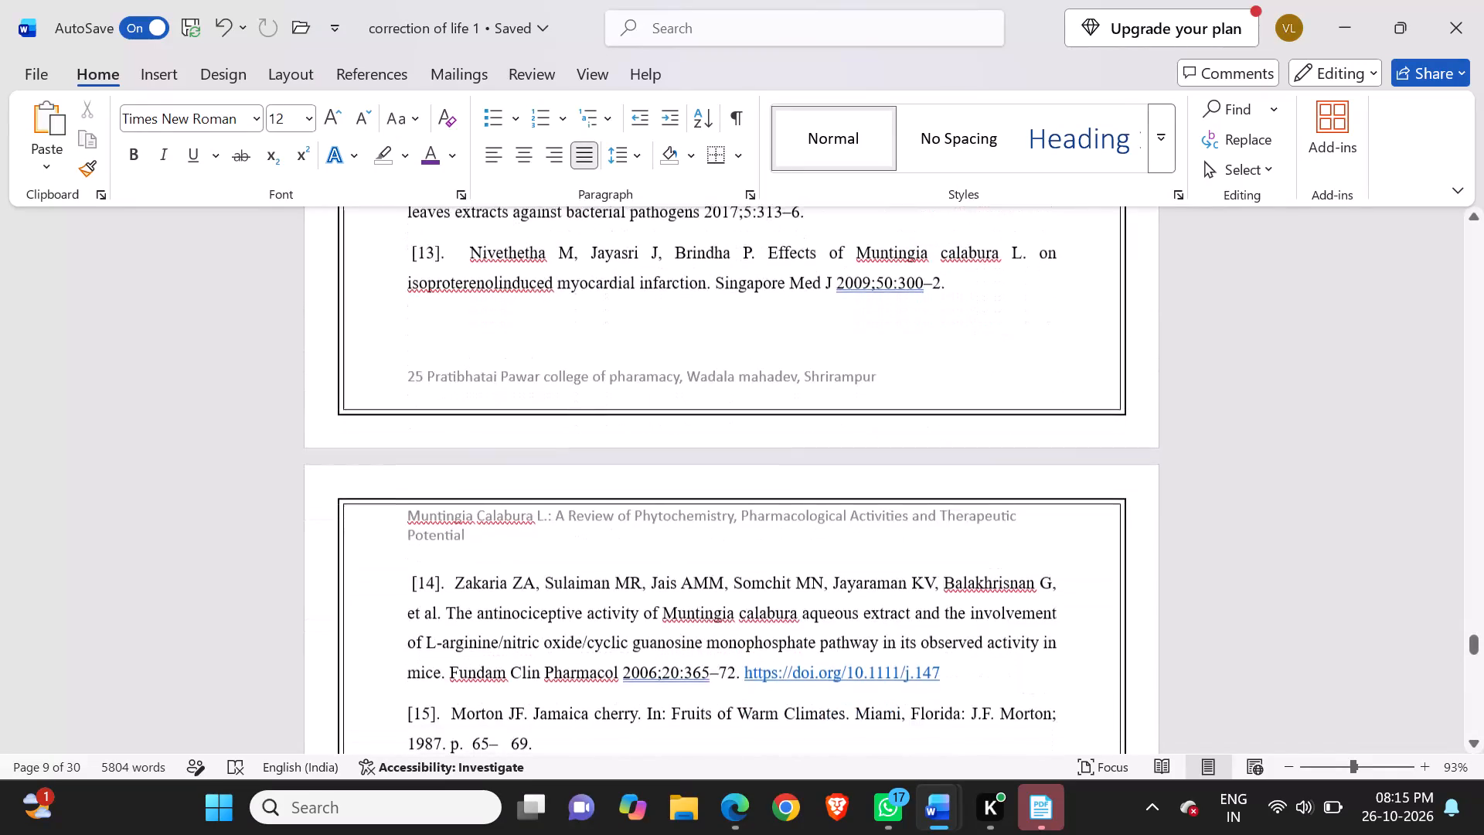
scroll(1455, 663, down, 8)
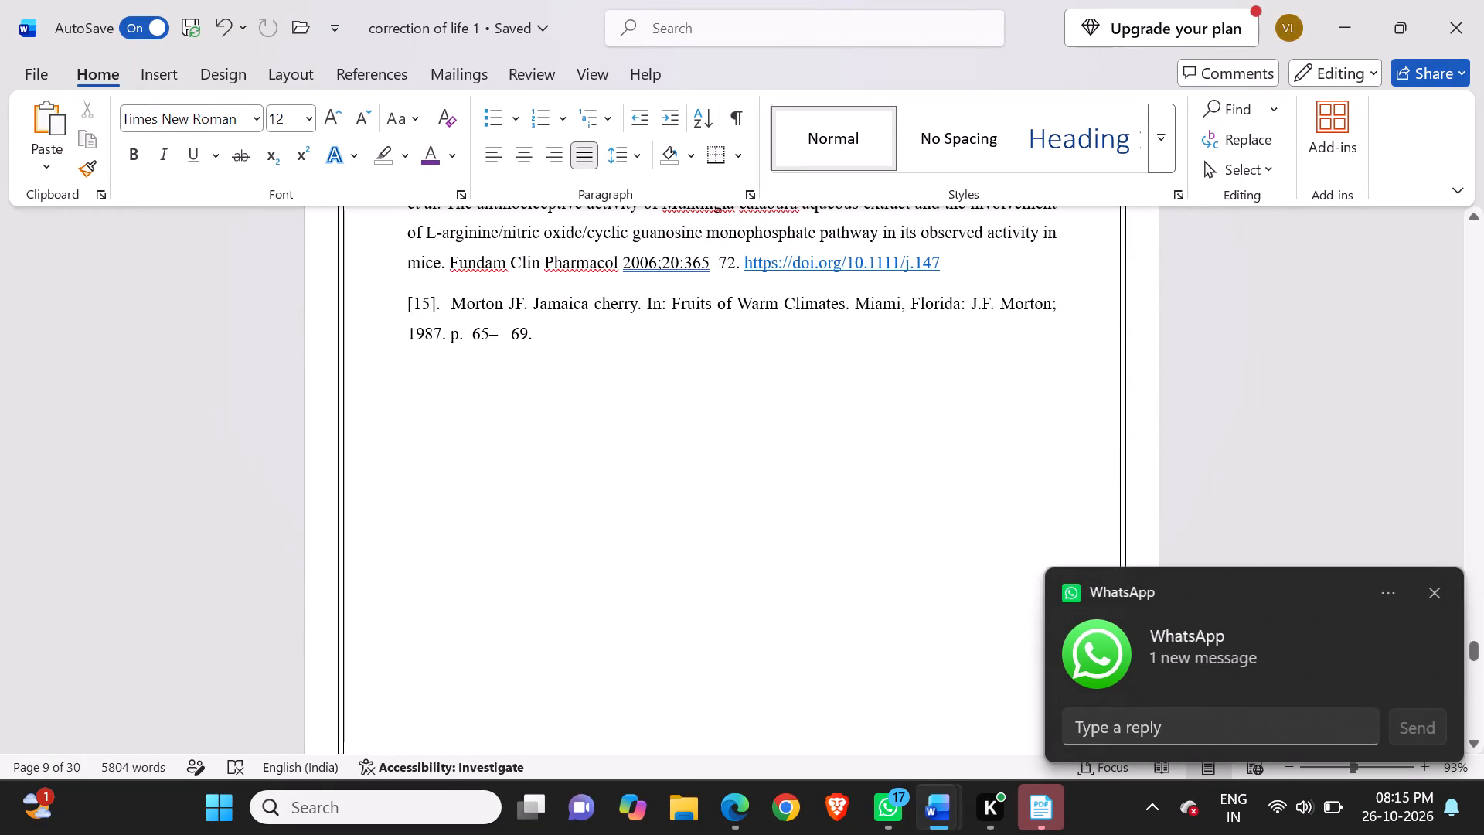
click(412, 369)
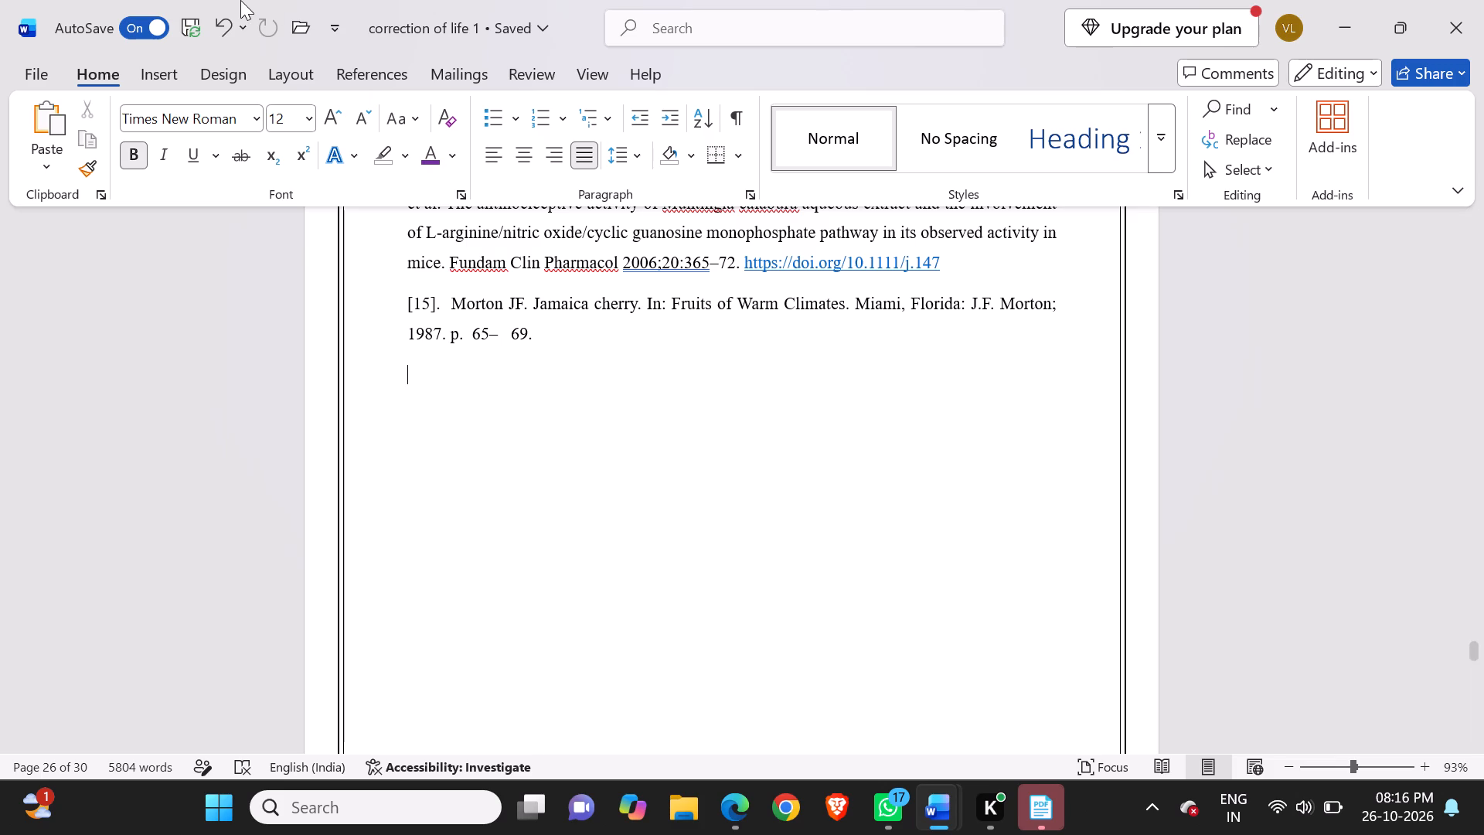
key(bracketleft)
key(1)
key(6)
key(bracketright)
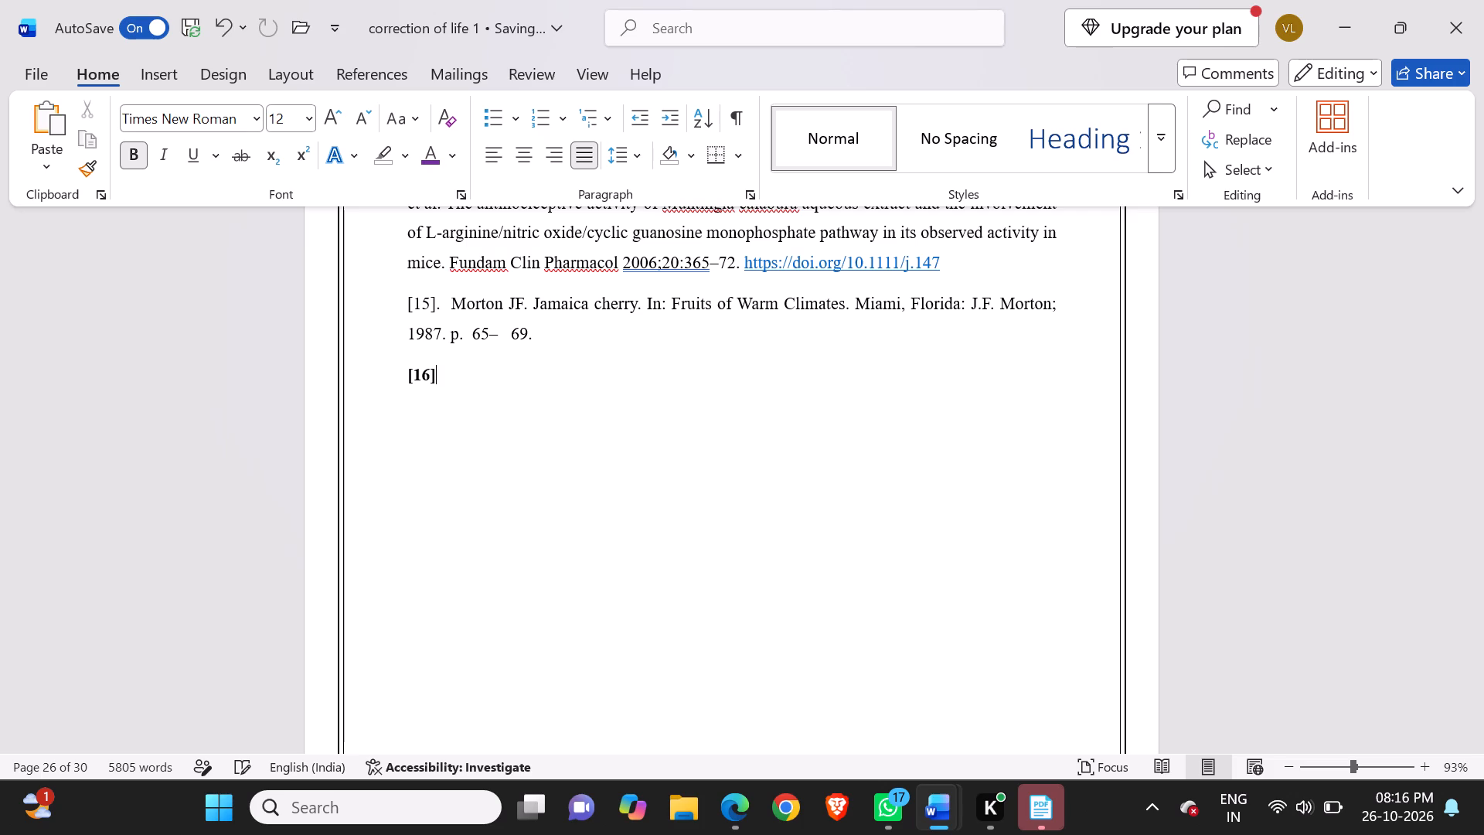
key(ctrl+v)
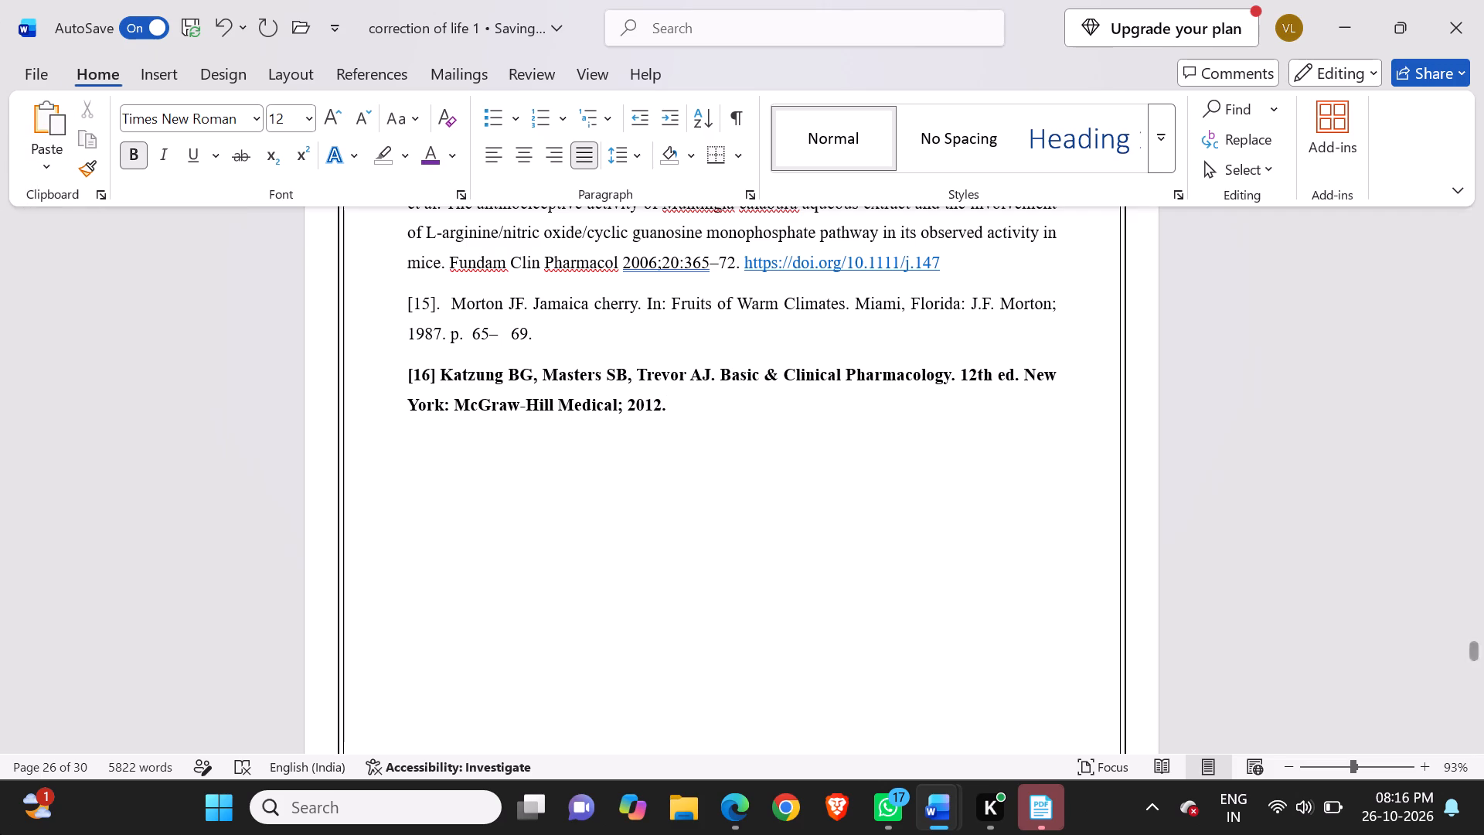
Remove the bold formatting from the whole of reference [16], the Basic & Clinical Pharmacology entry.
drag(404, 370, 409, 370)
drag(409, 370, 694, 393)
click(690, 391)
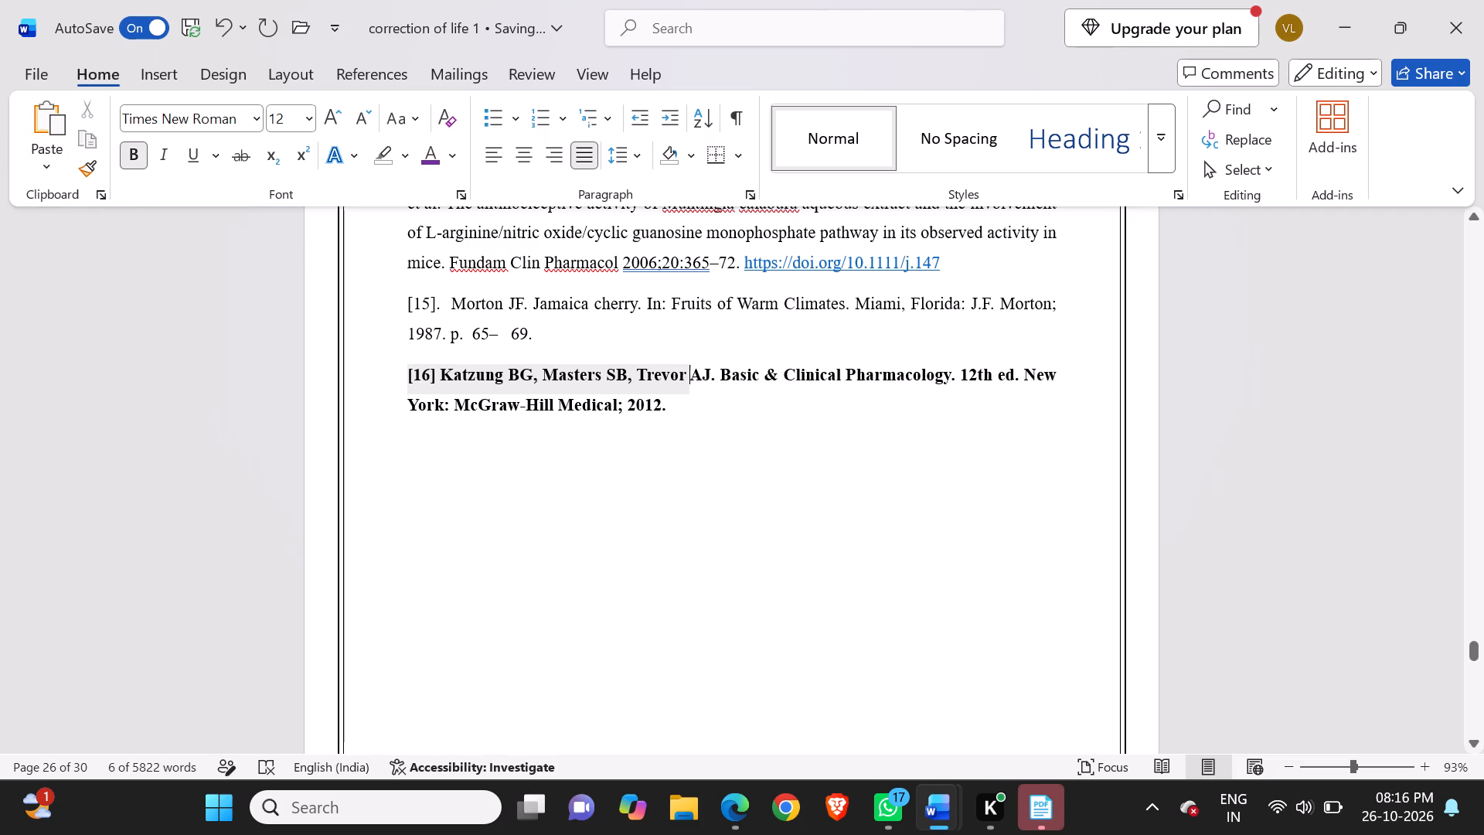
drag(407, 375, 604, 426)
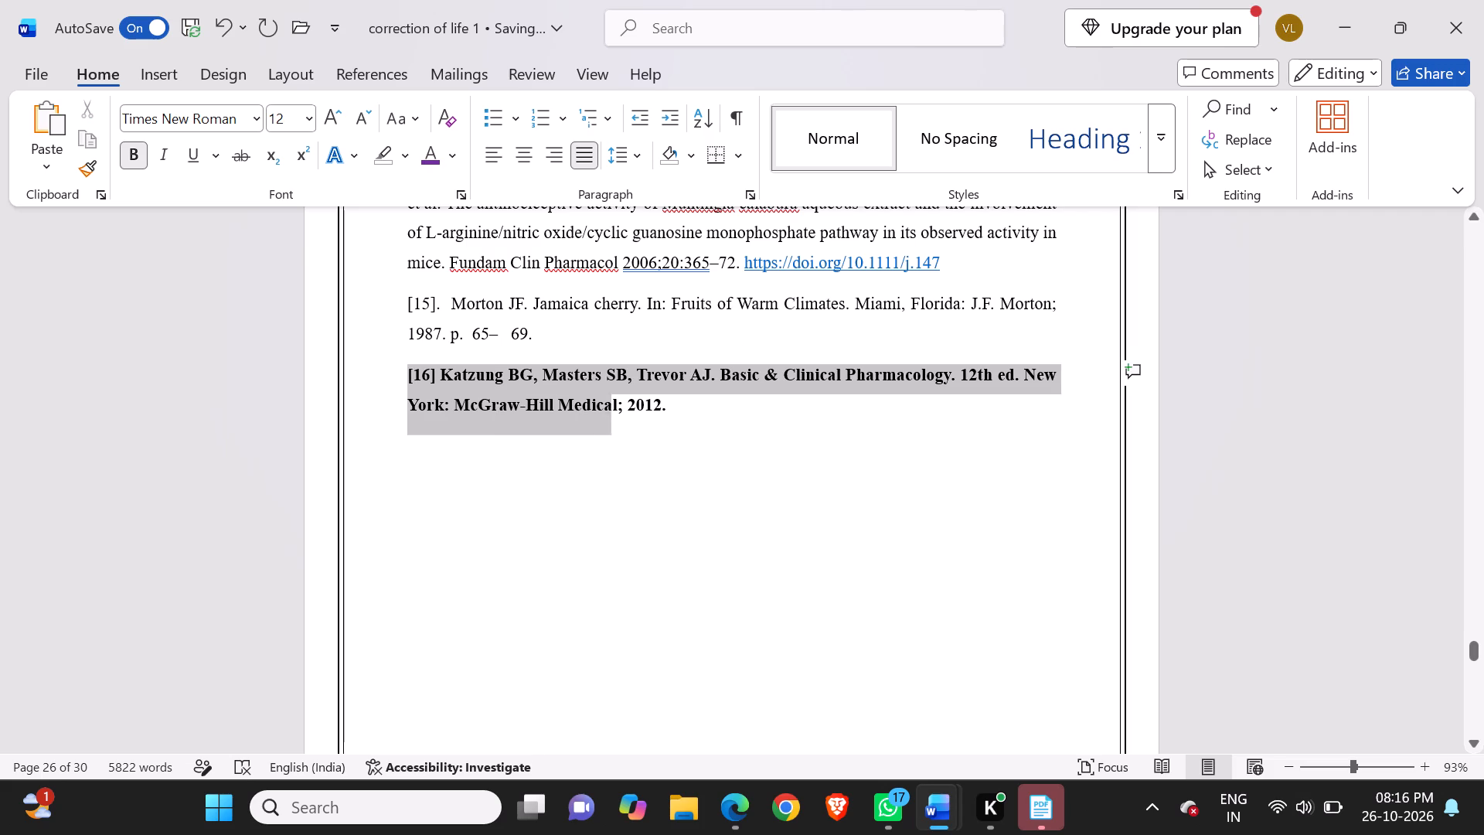
drag(604, 426, 670, 426)
click(687, 382)
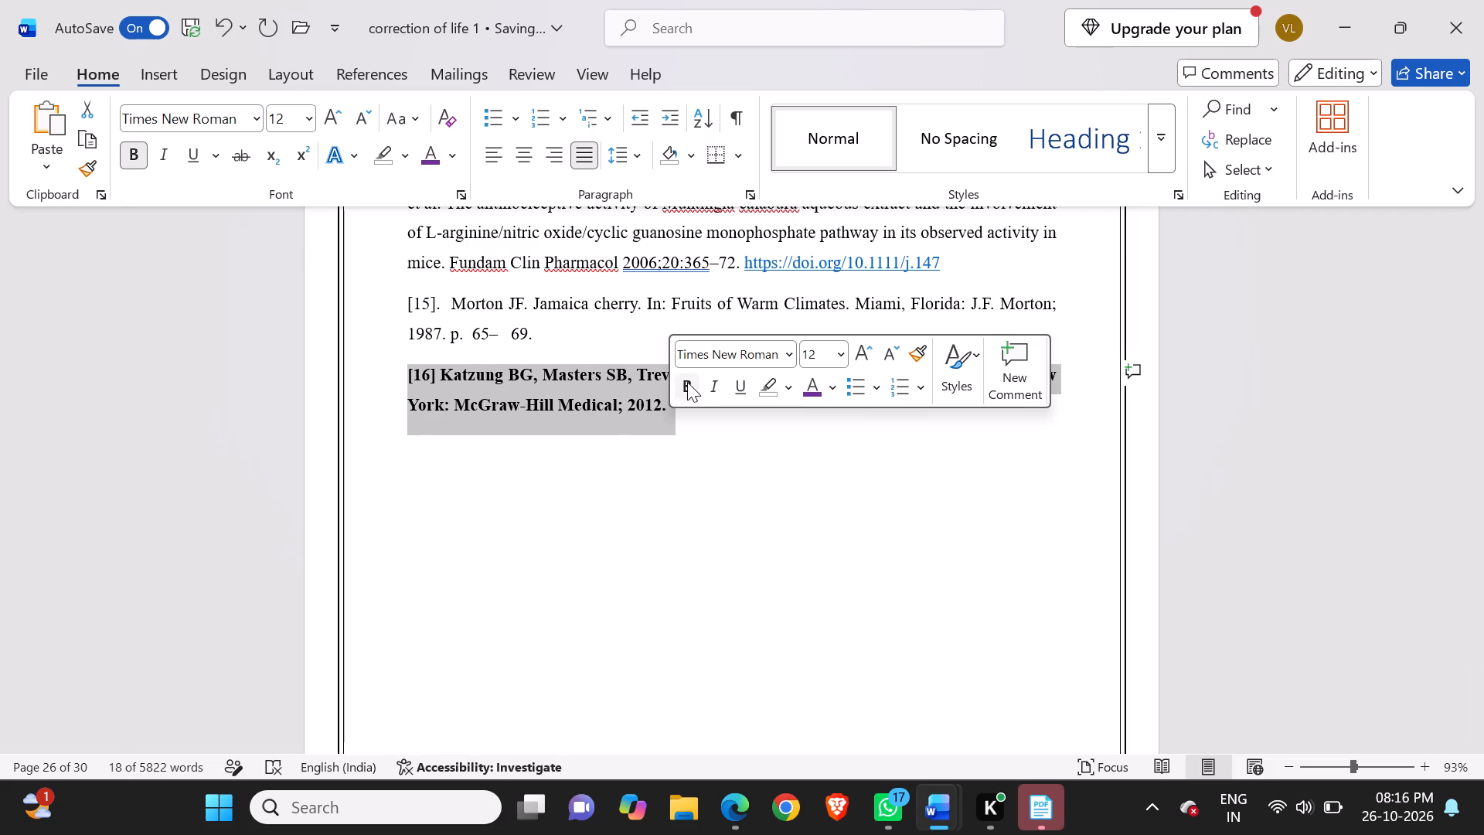
Delete the stray space after reference [16] and start a new reference entry numbered [17].
click(674, 439)
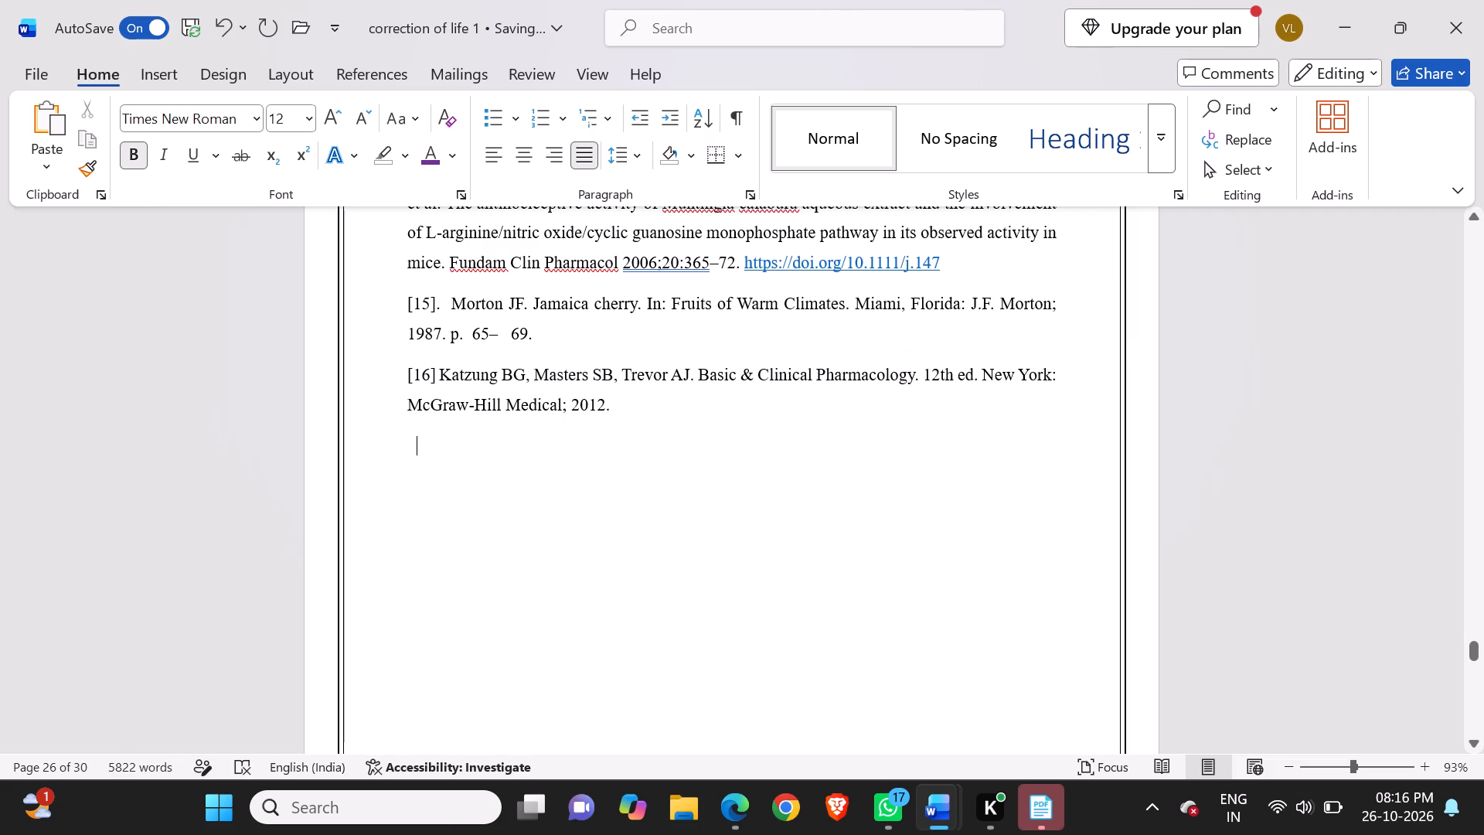
key(BackSpace)
key(bracketleft)
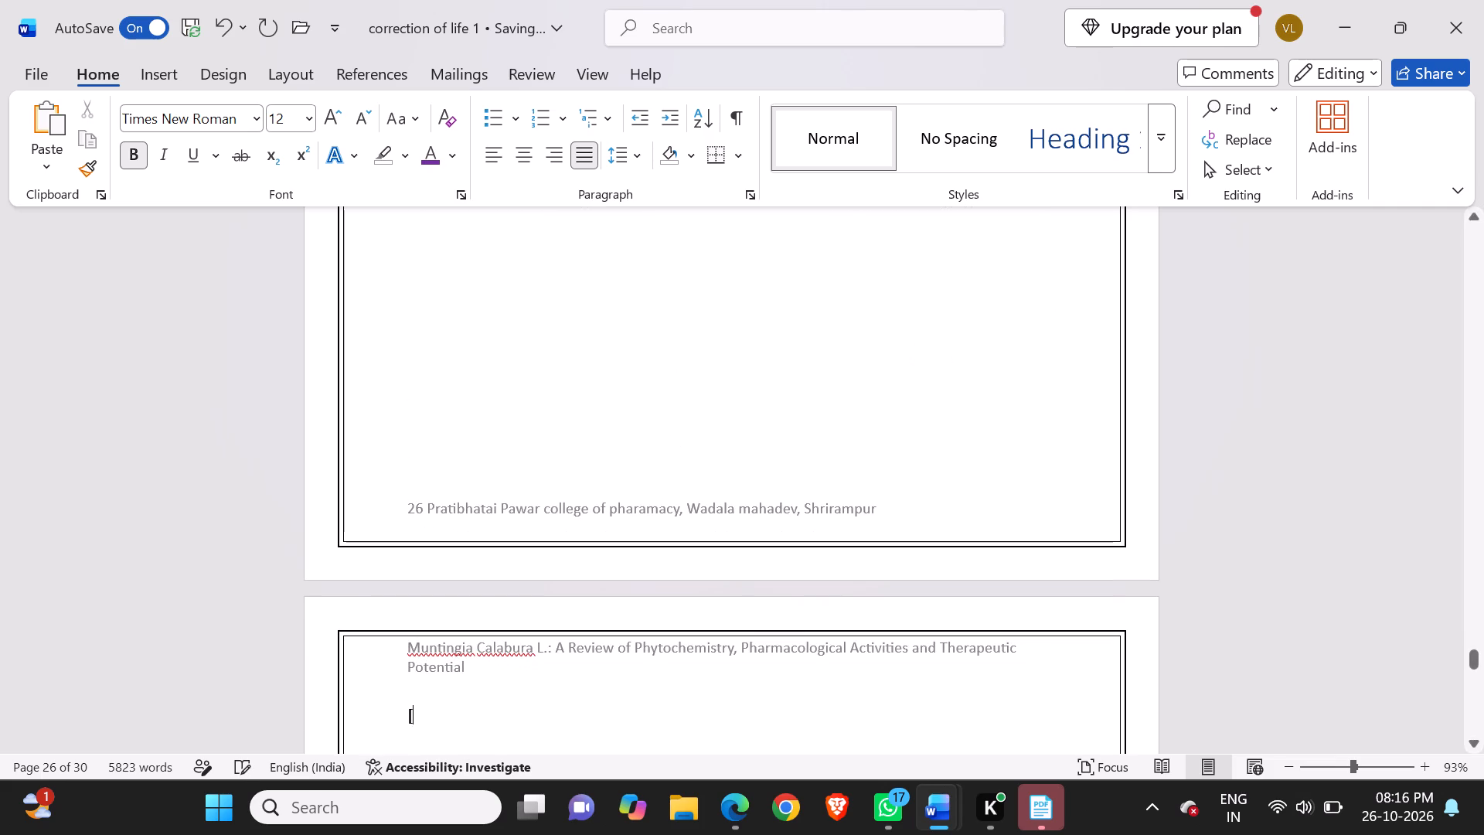
key(1)
key(7)
key(bracketright)
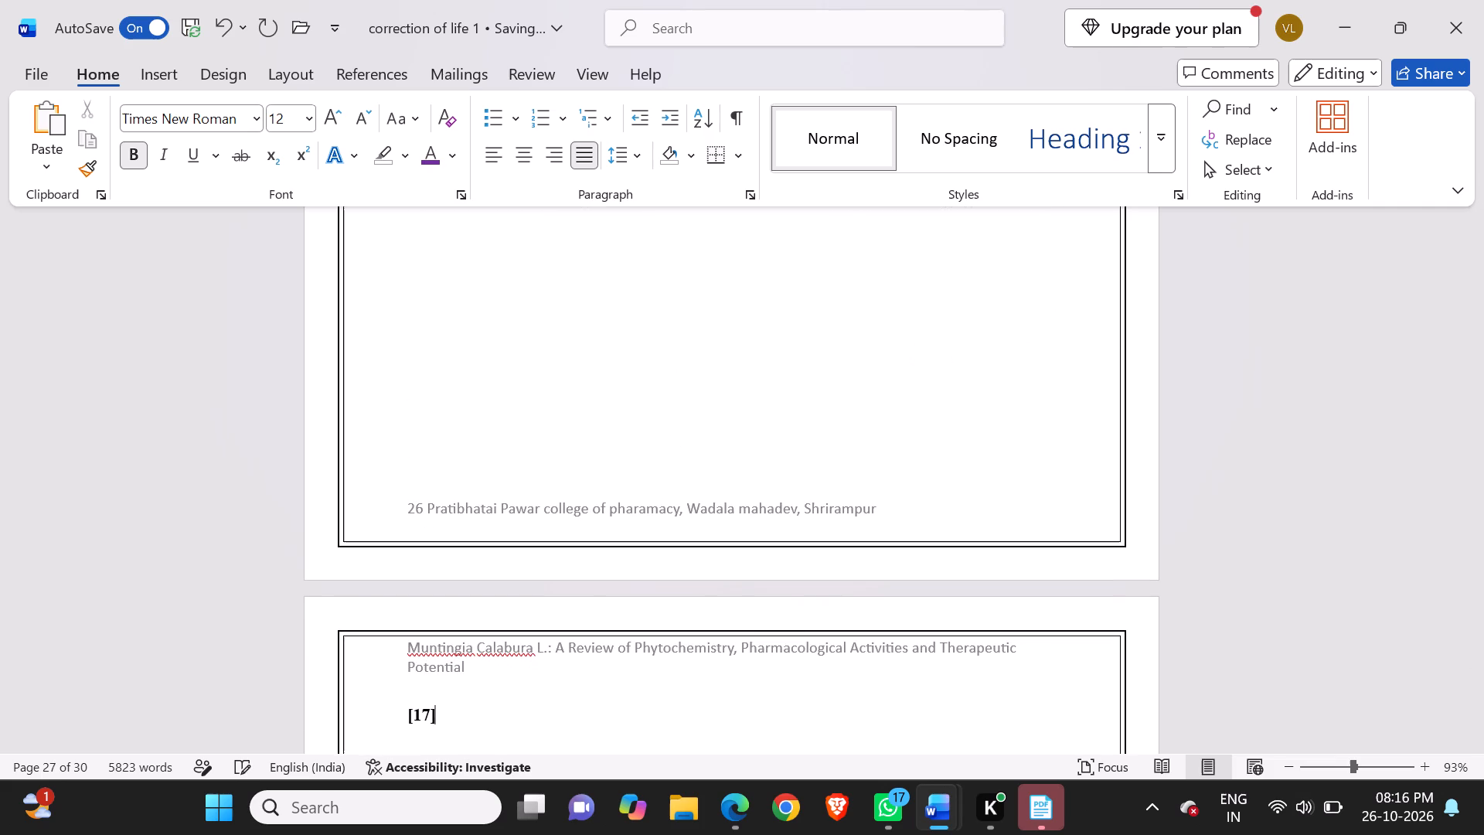
Remove the page break before [17] so that the entry follows directly beneath reference [16].
click(403, 724)
key(BackSpace)
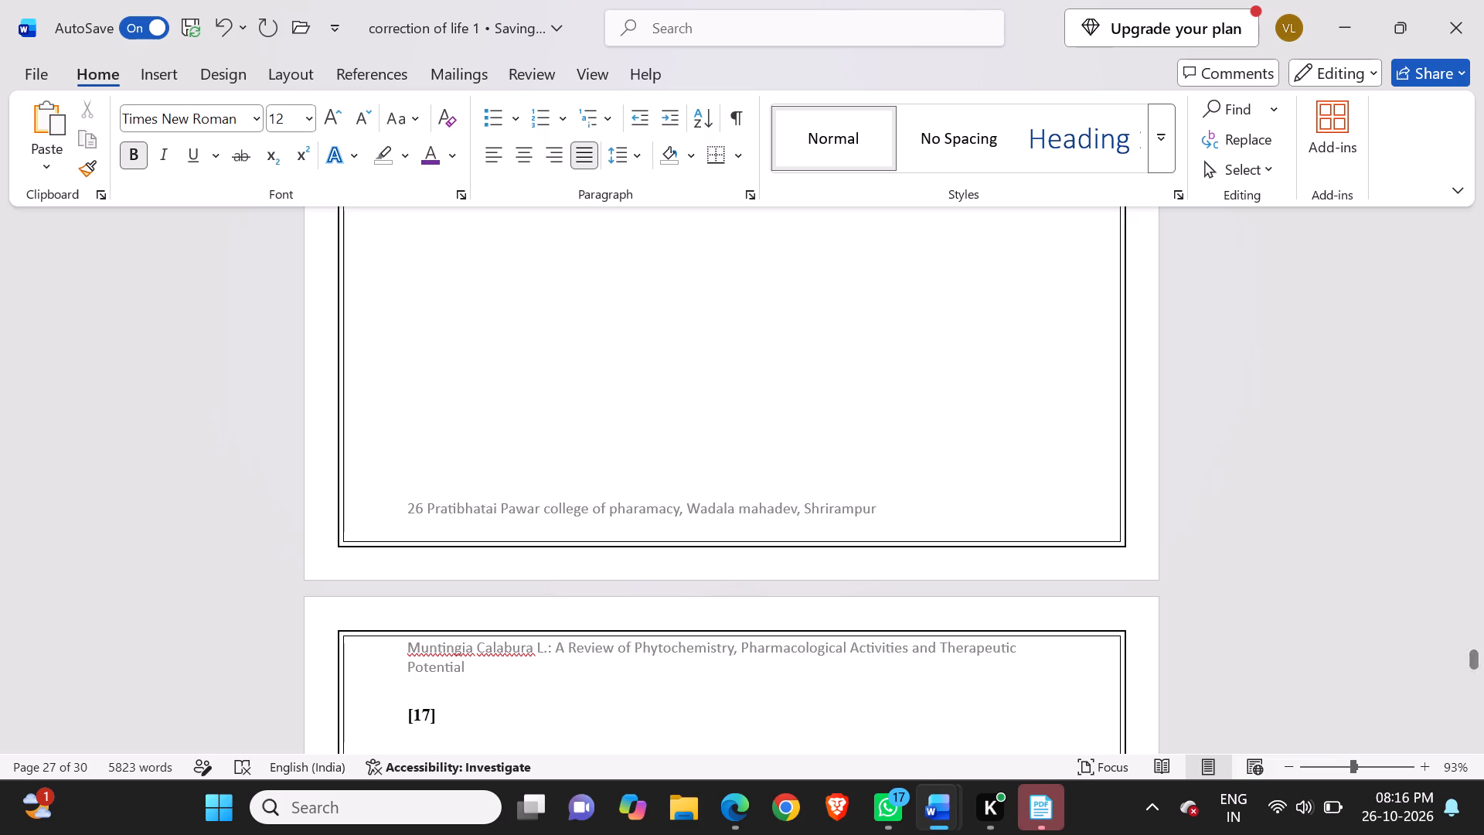
scroll(403, 724, up, 5)
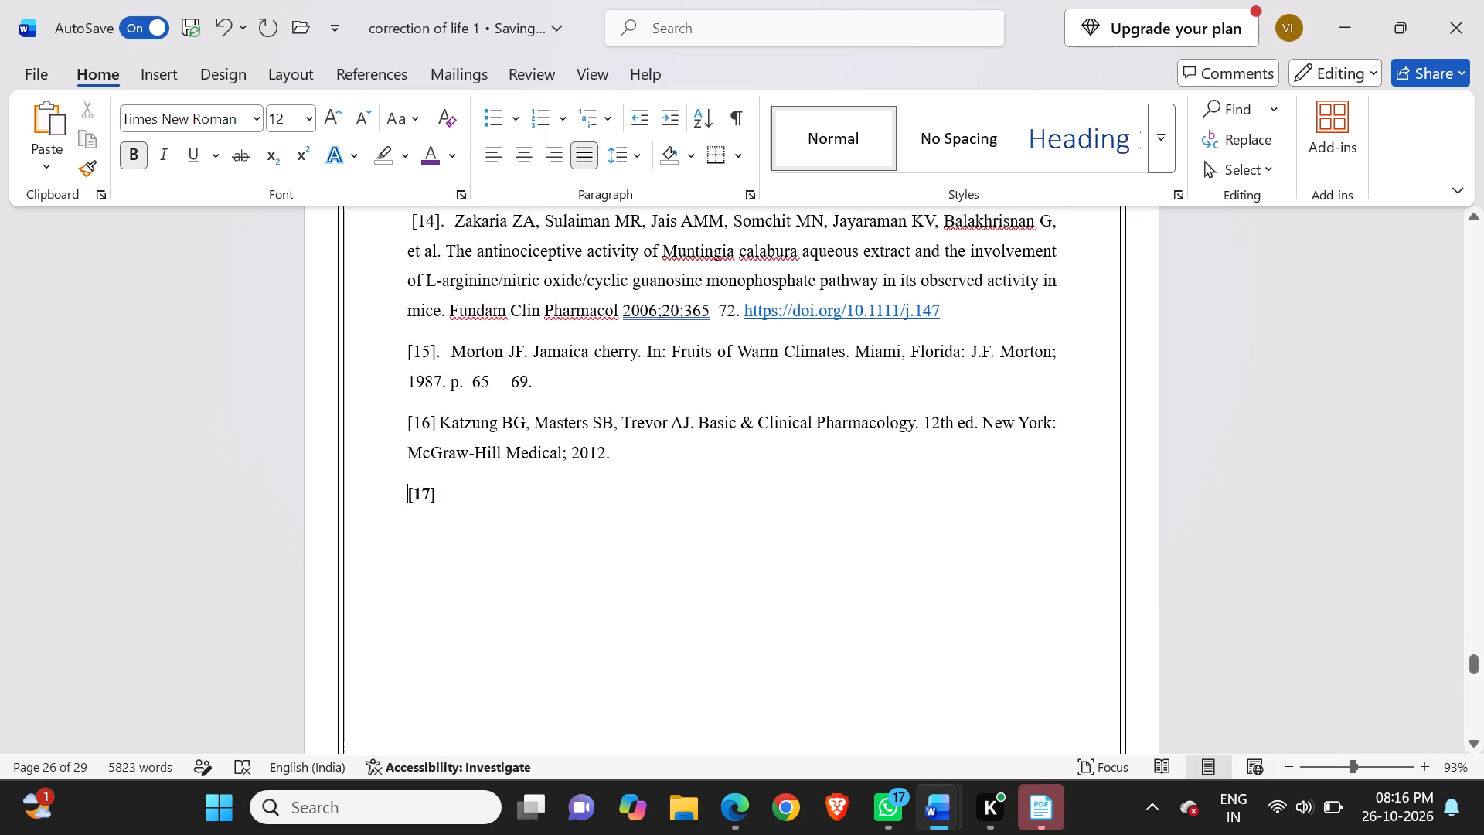
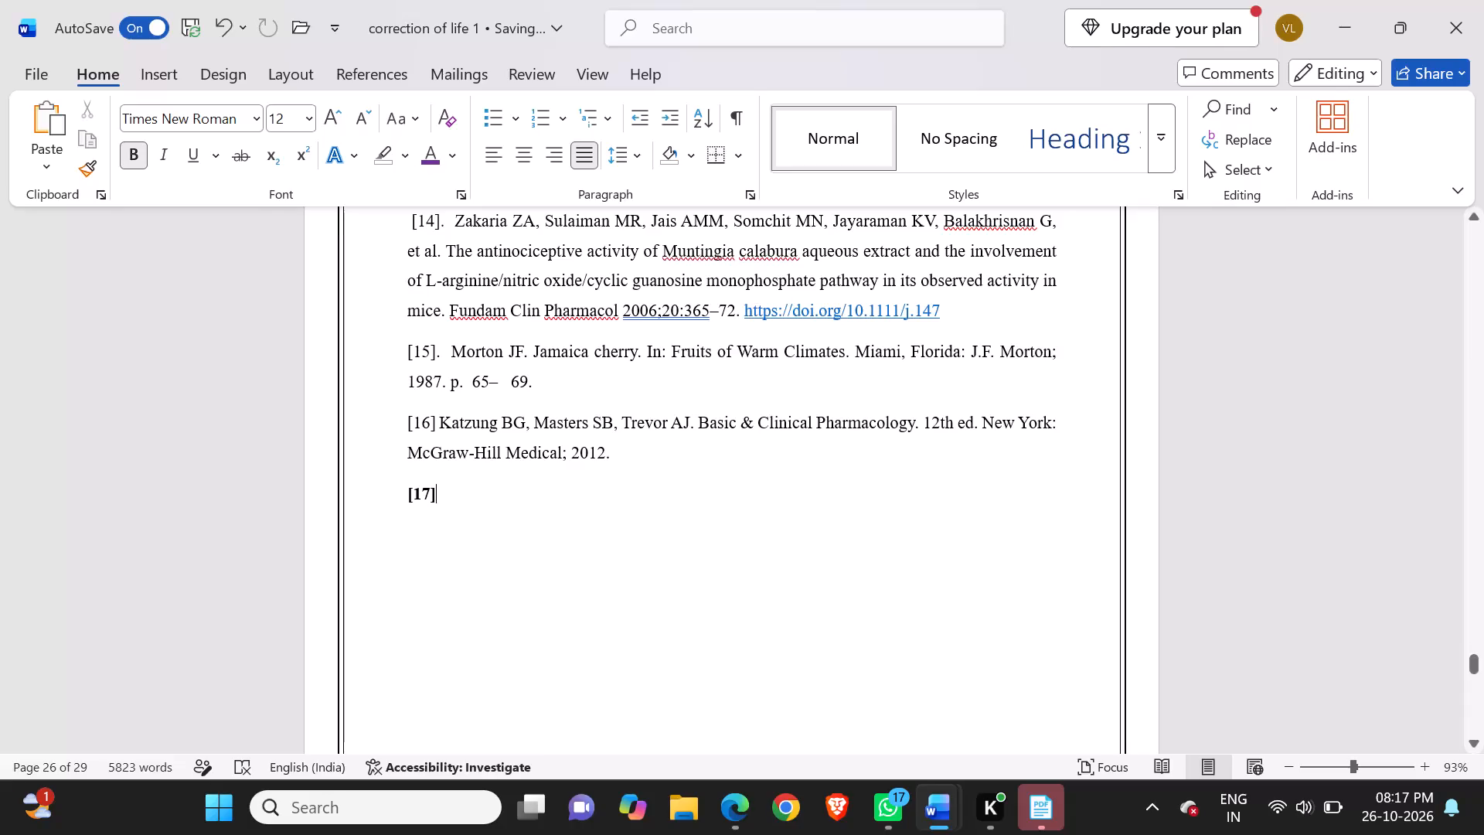
Paste the PharmaTutor 2018 "Muntingia Calabura (Jamaica Cherry): An Overview" citation after [17] and remove bold from the whole entry.
key(ctrl+v)
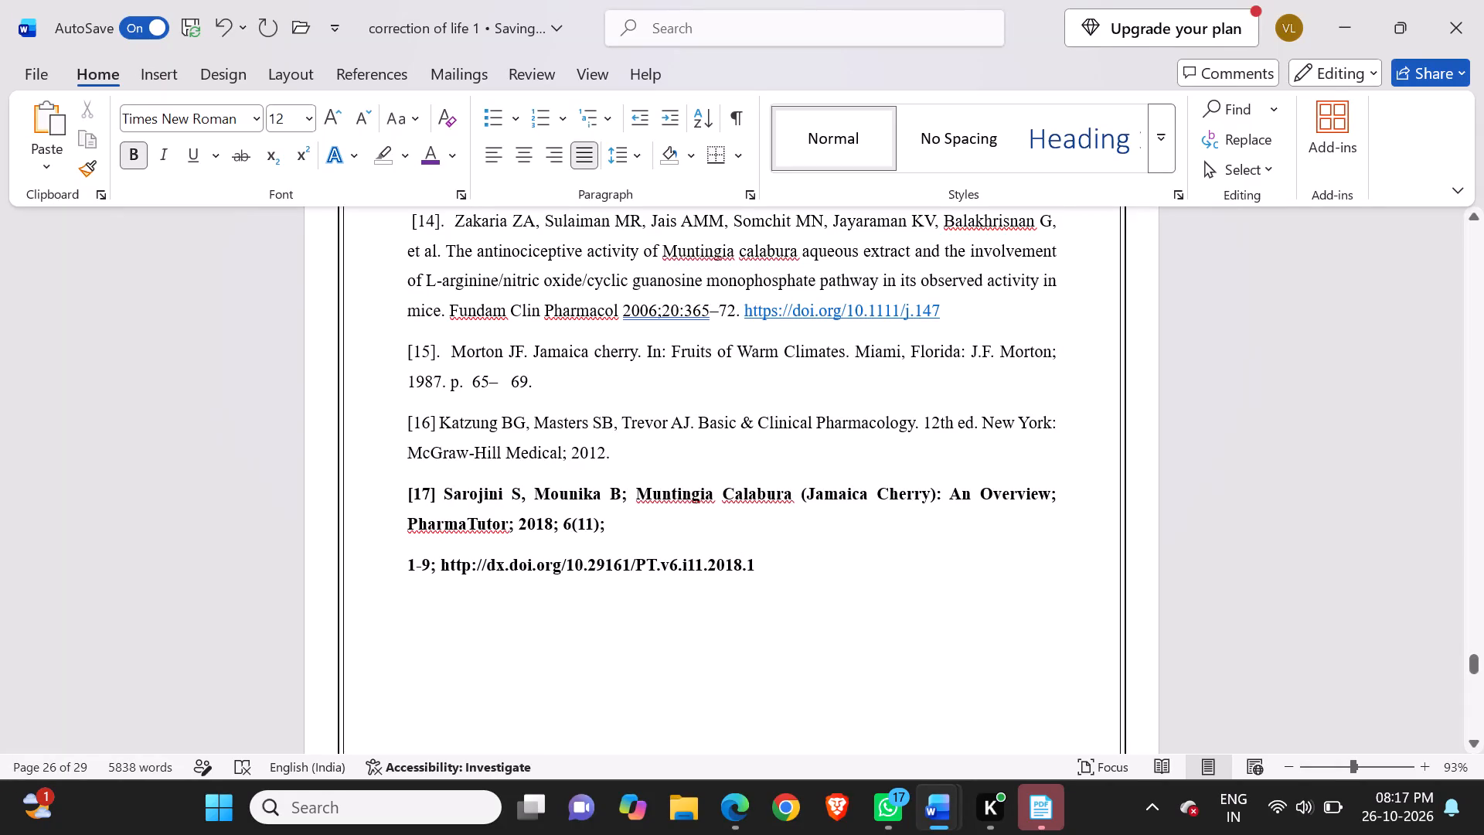
drag(406, 492, 784, 585)
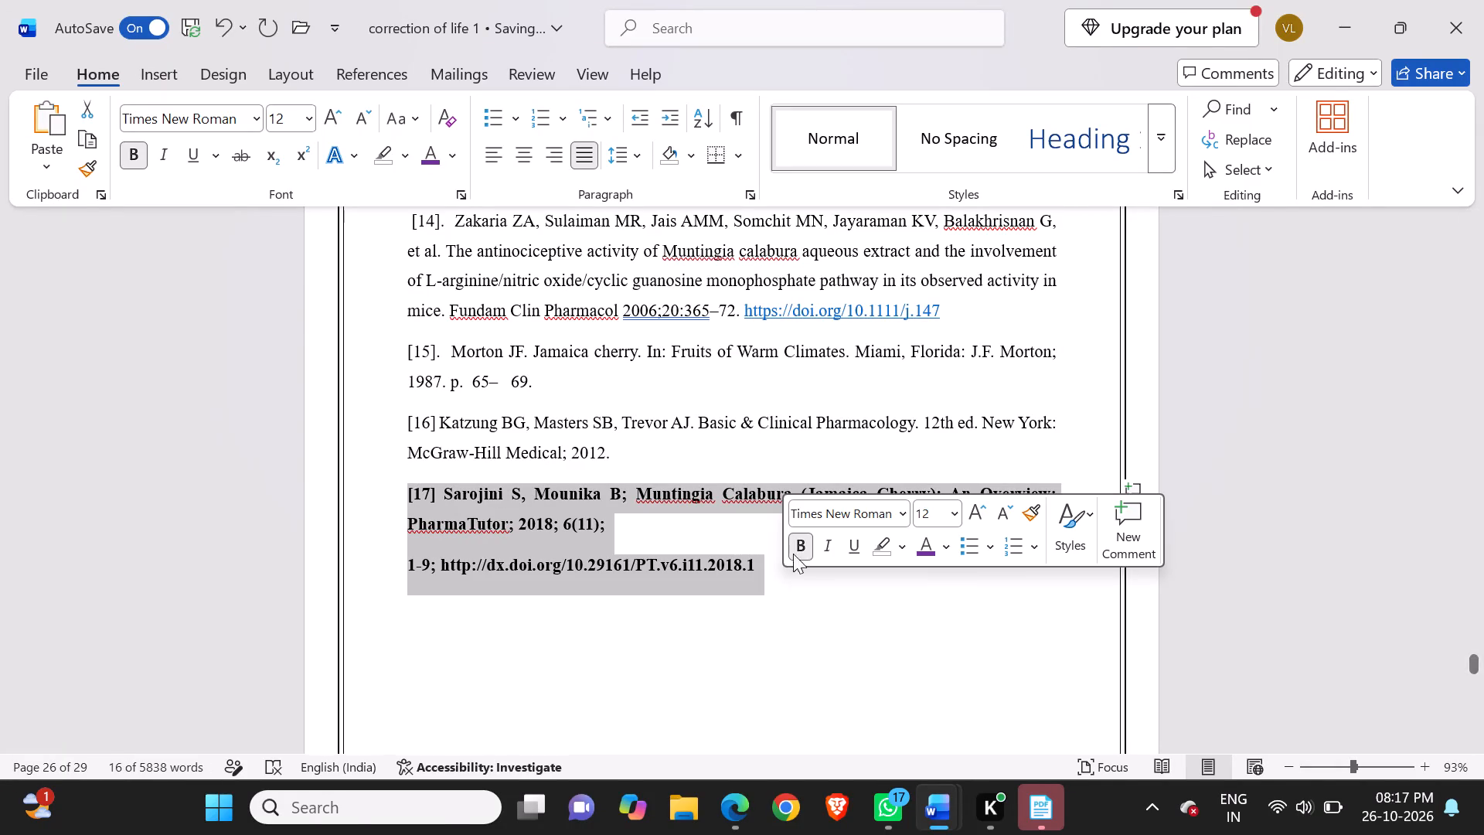
click(795, 540)
click(777, 594)
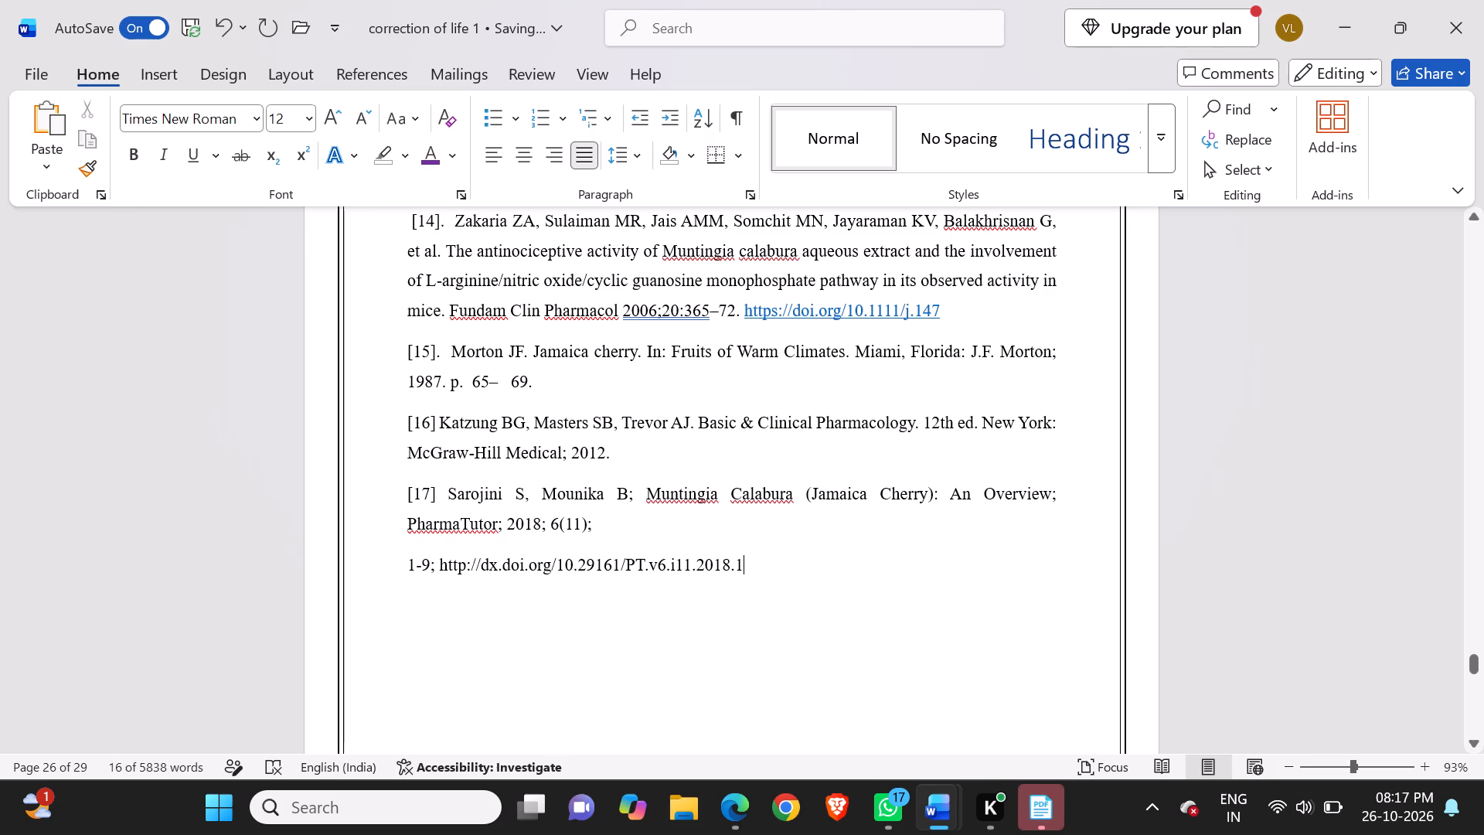
click(407, 571)
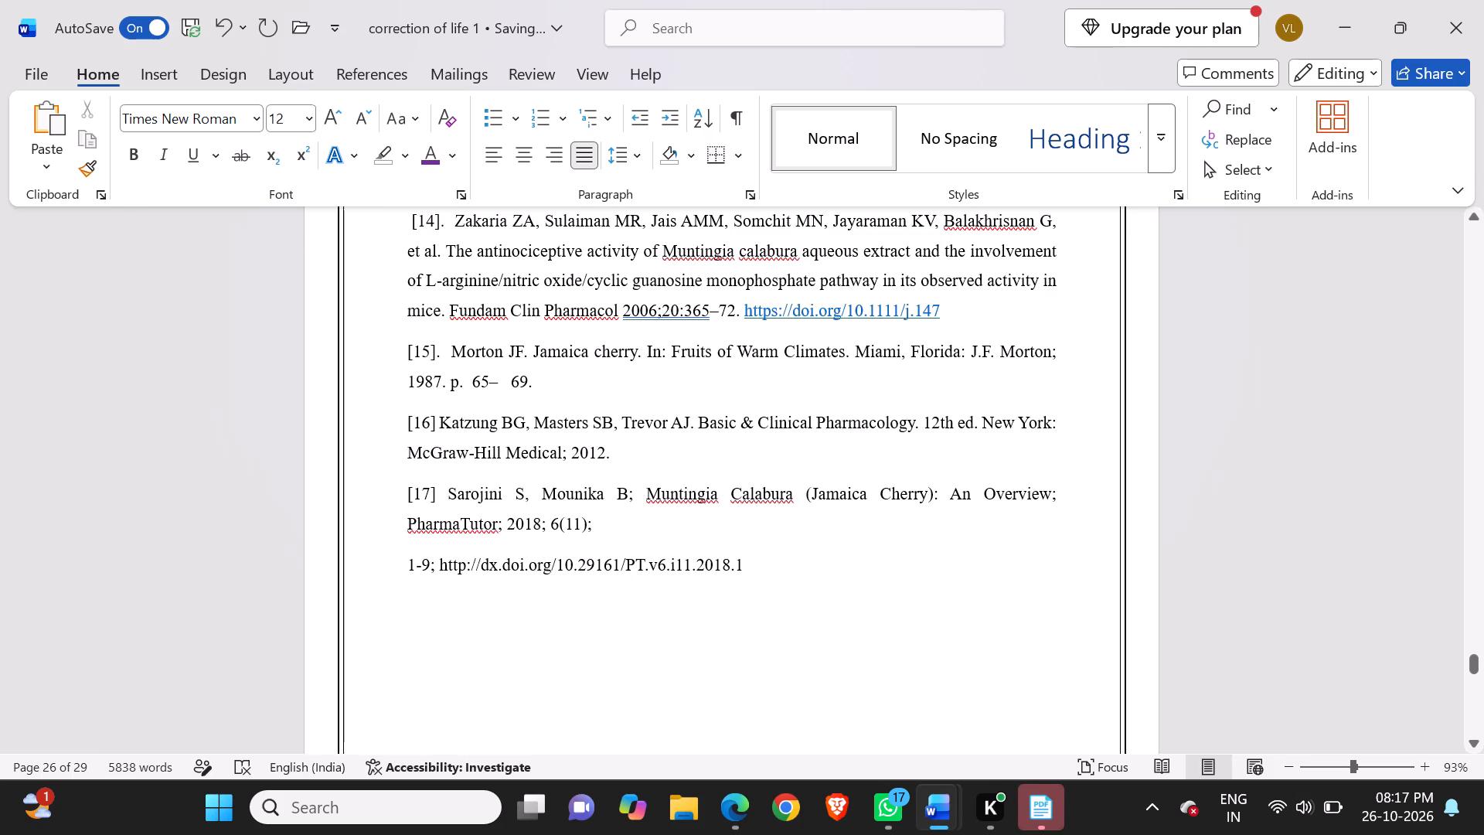
key(BackSpace)
key(space)
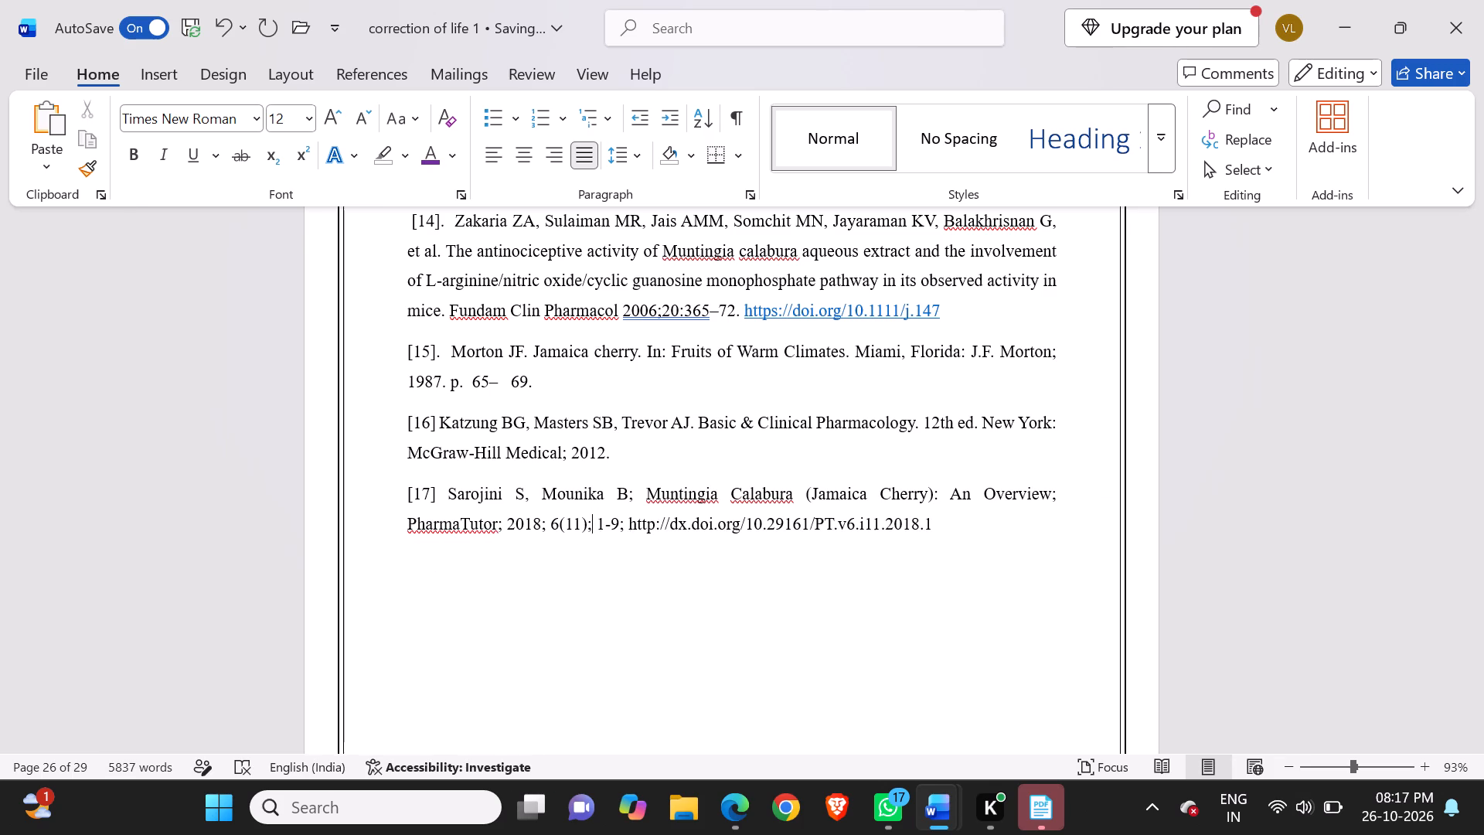
Look back through the body text, from the traditional uses pages to the Phytochemical Constituents of Muntingia Calabura L. Leaves section, checking its citations.
scroll(407, 571, down, 3)
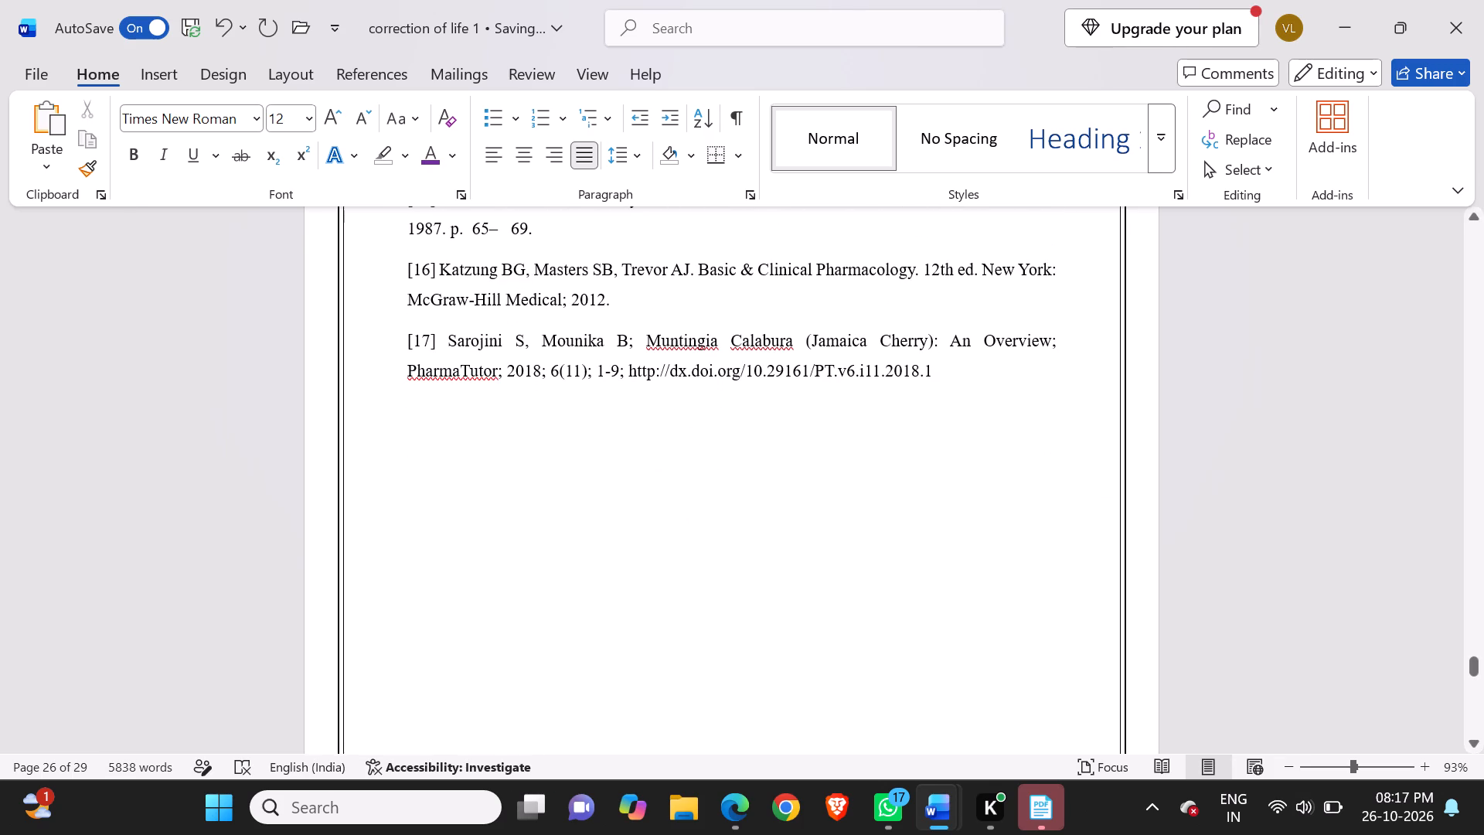
scroll(976, 373, up, 4)
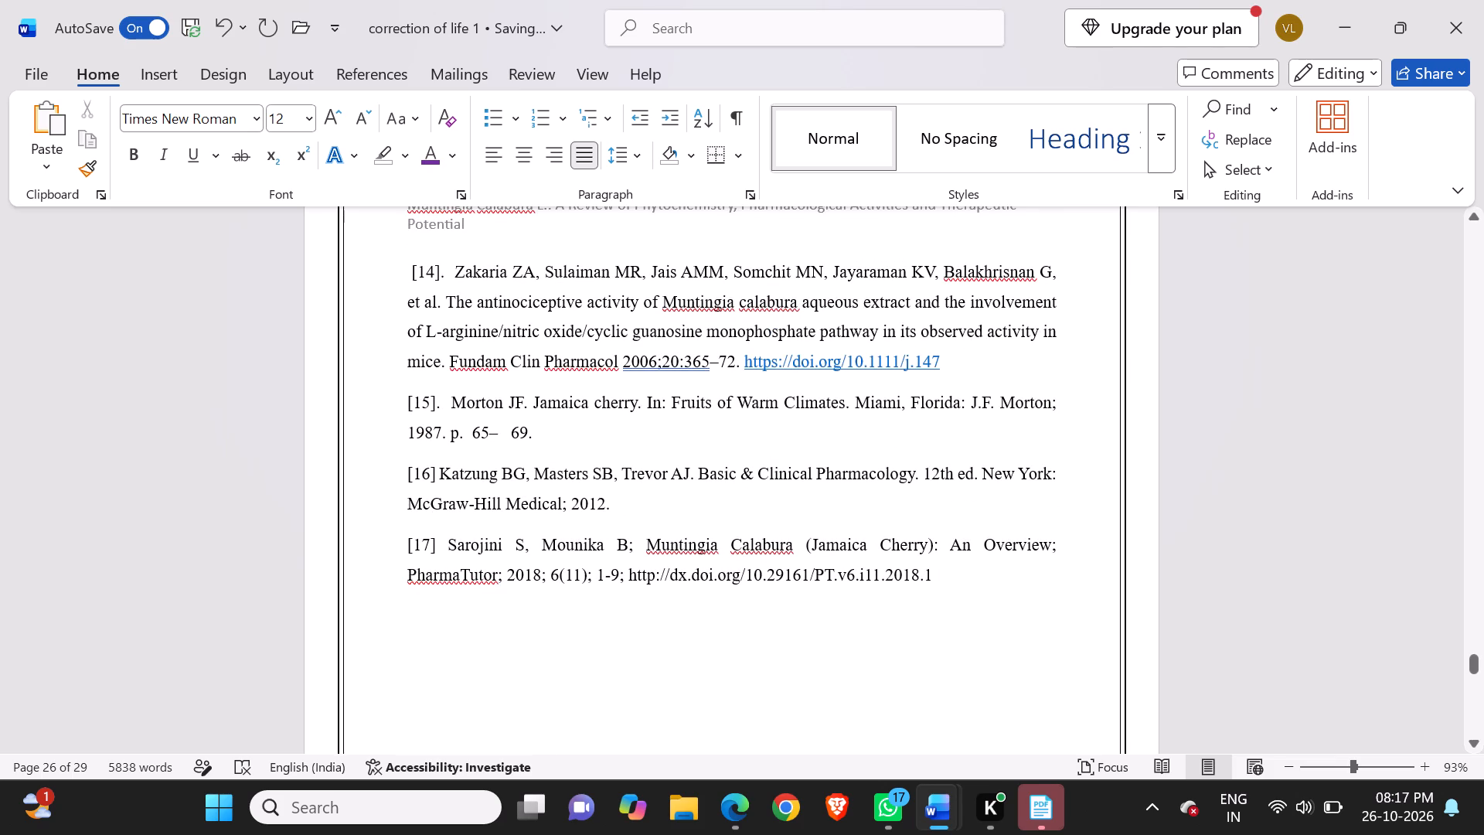
click(1477, 387)
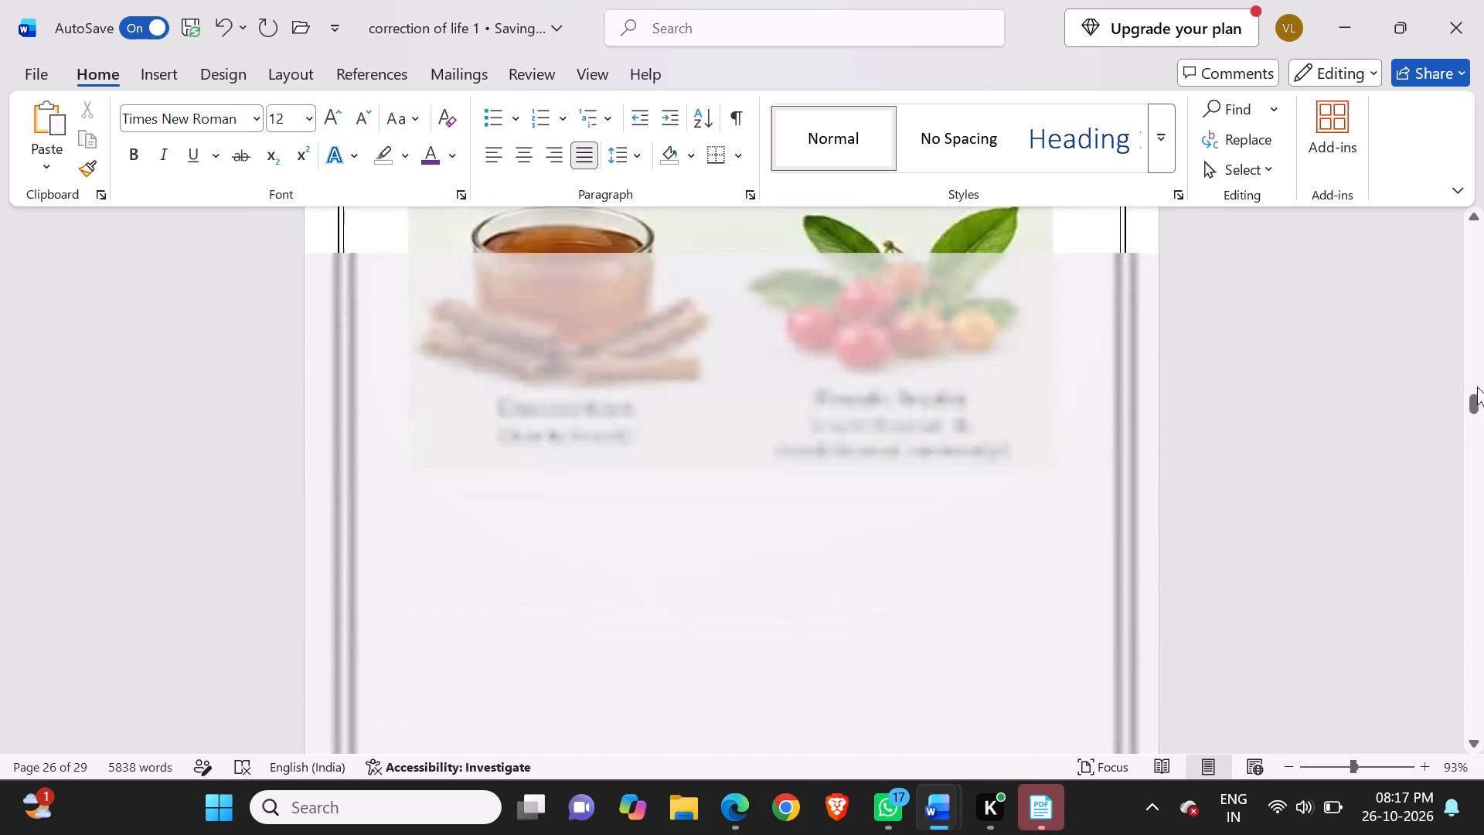
scroll(1477, 387, up, 3)
scroll(1477, 387, down, 6)
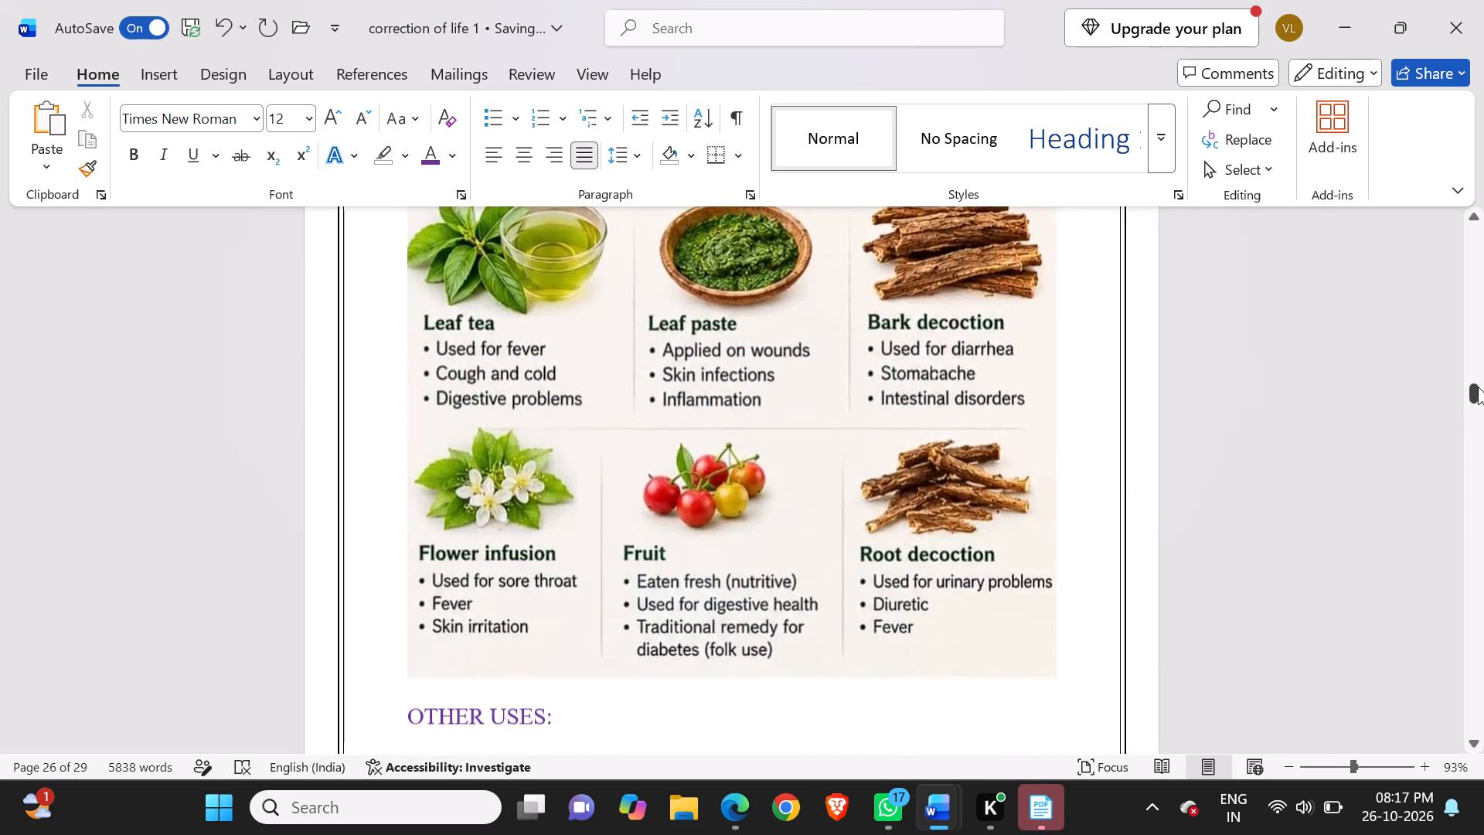
scroll(1478, 387, down, 20)
scroll(1477, 388, down, 5)
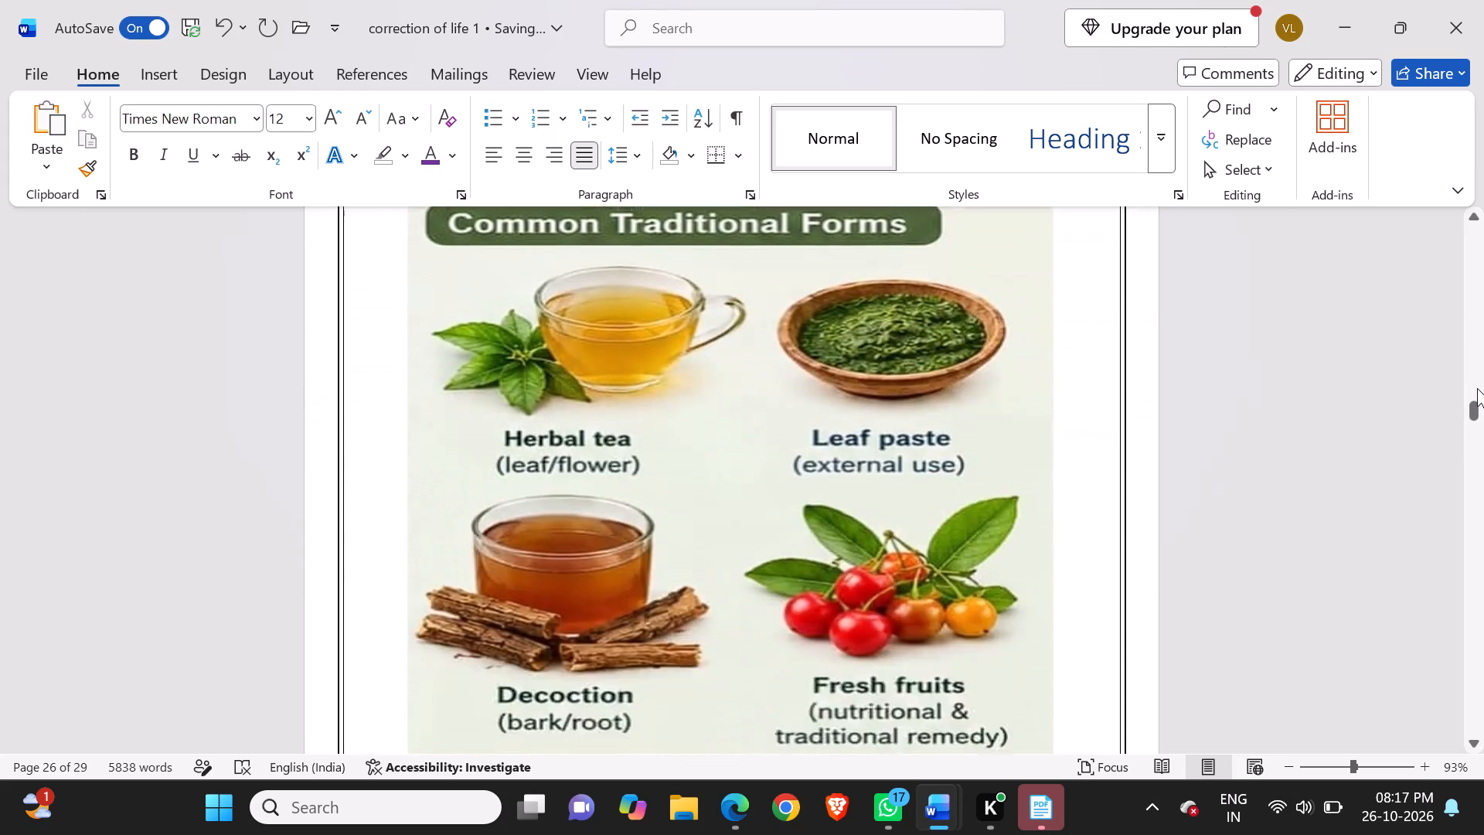
scroll(1477, 388, down, 18)
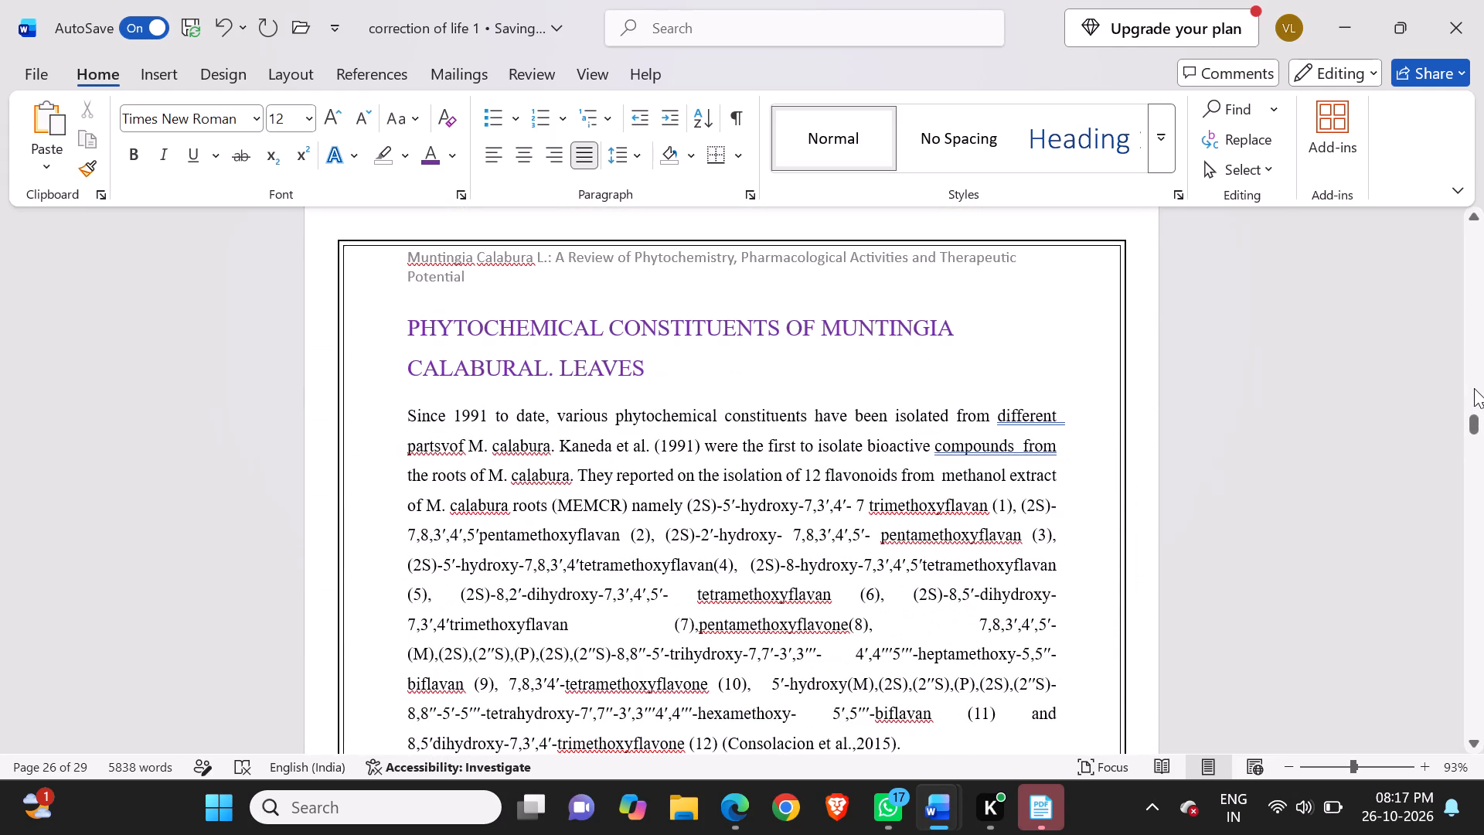
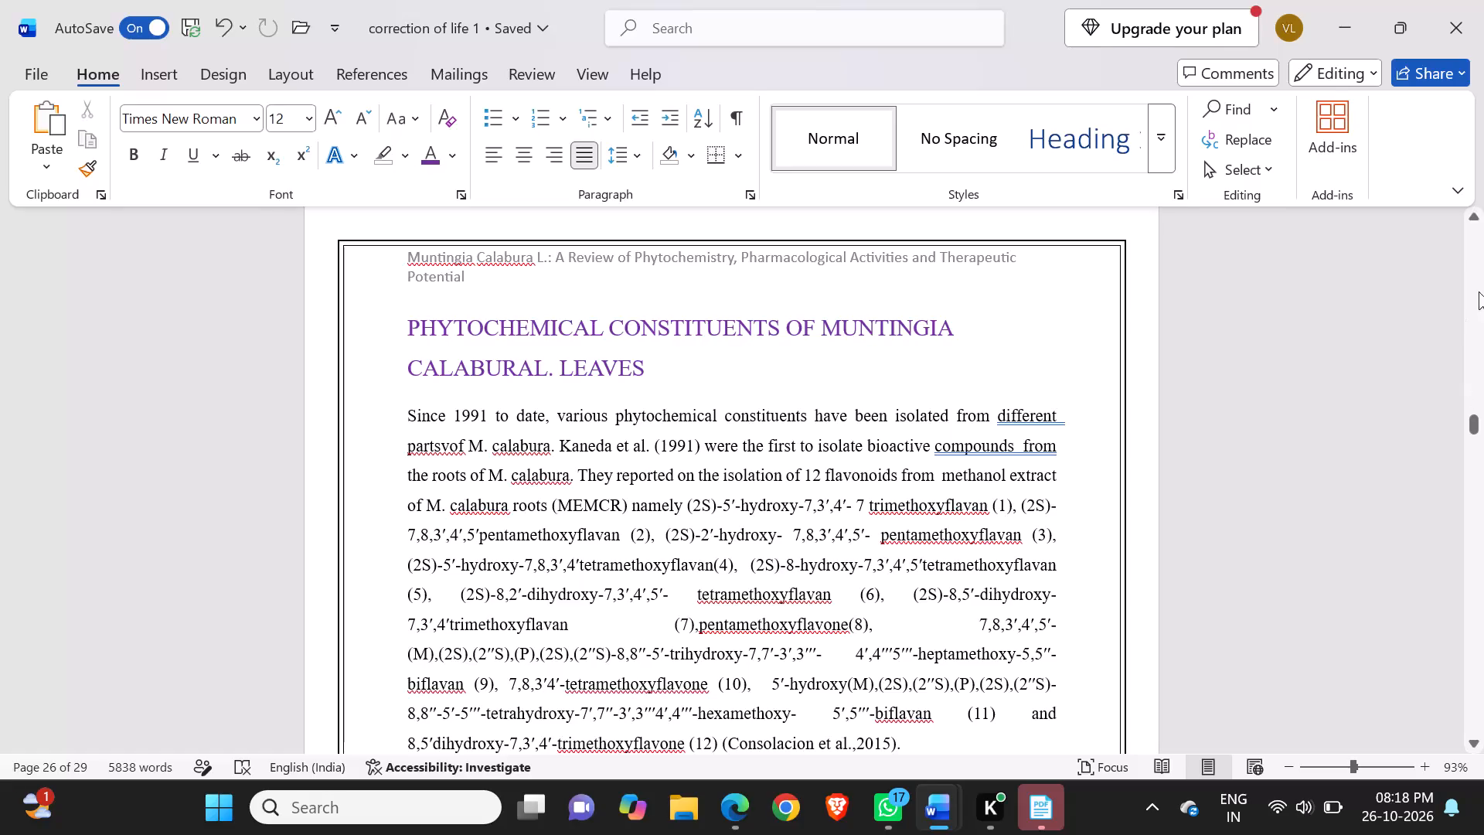
Check the citations from the Phytochemical Constituents of Muntingia Calabura L. Leaves section through Qualitative phytochemical screening and its Table 1.
scroll(804, 620, down, 2)
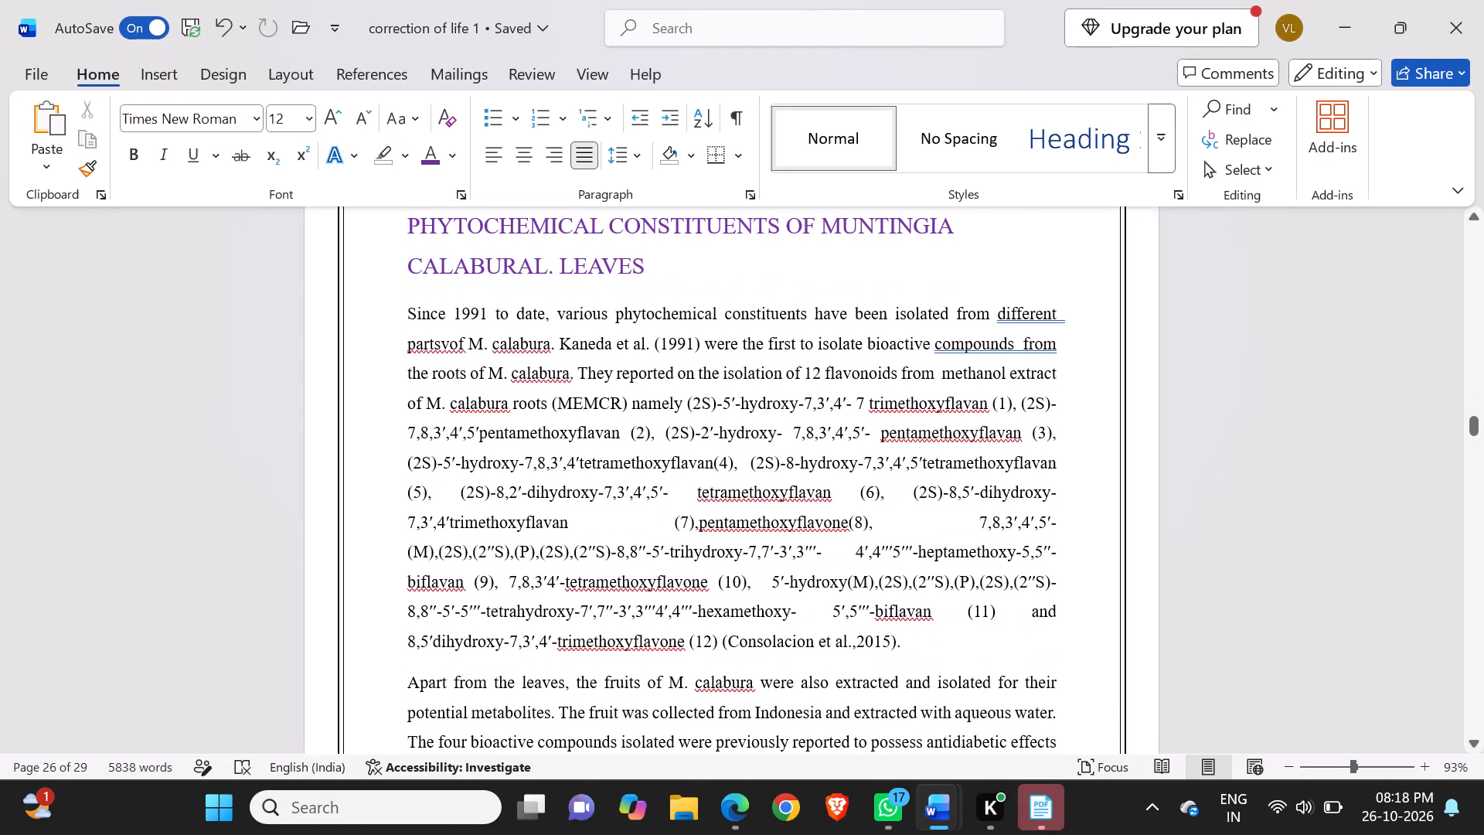
scroll(804, 617, down, 1)
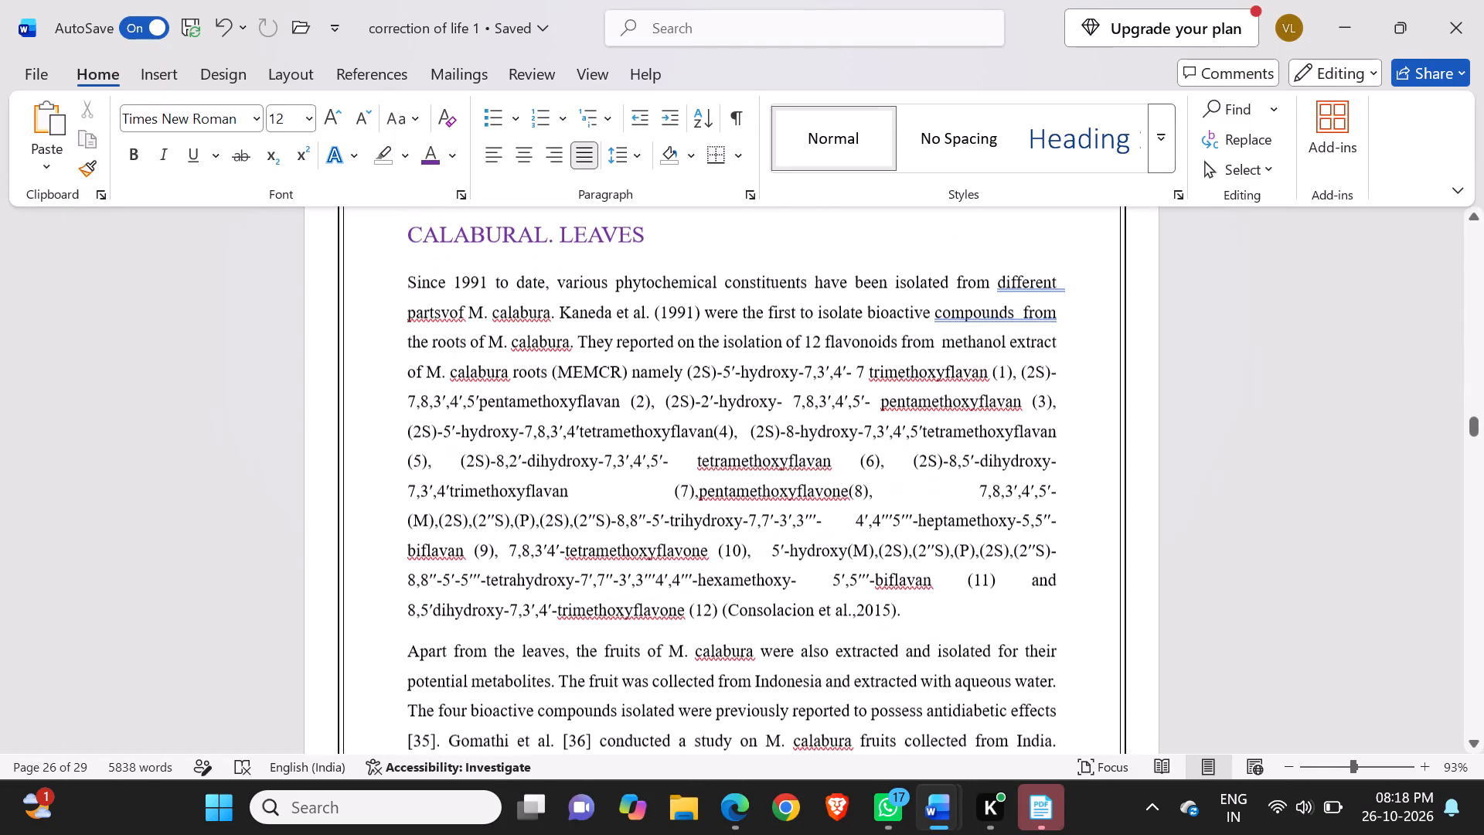
scroll(804, 617, down, 3)
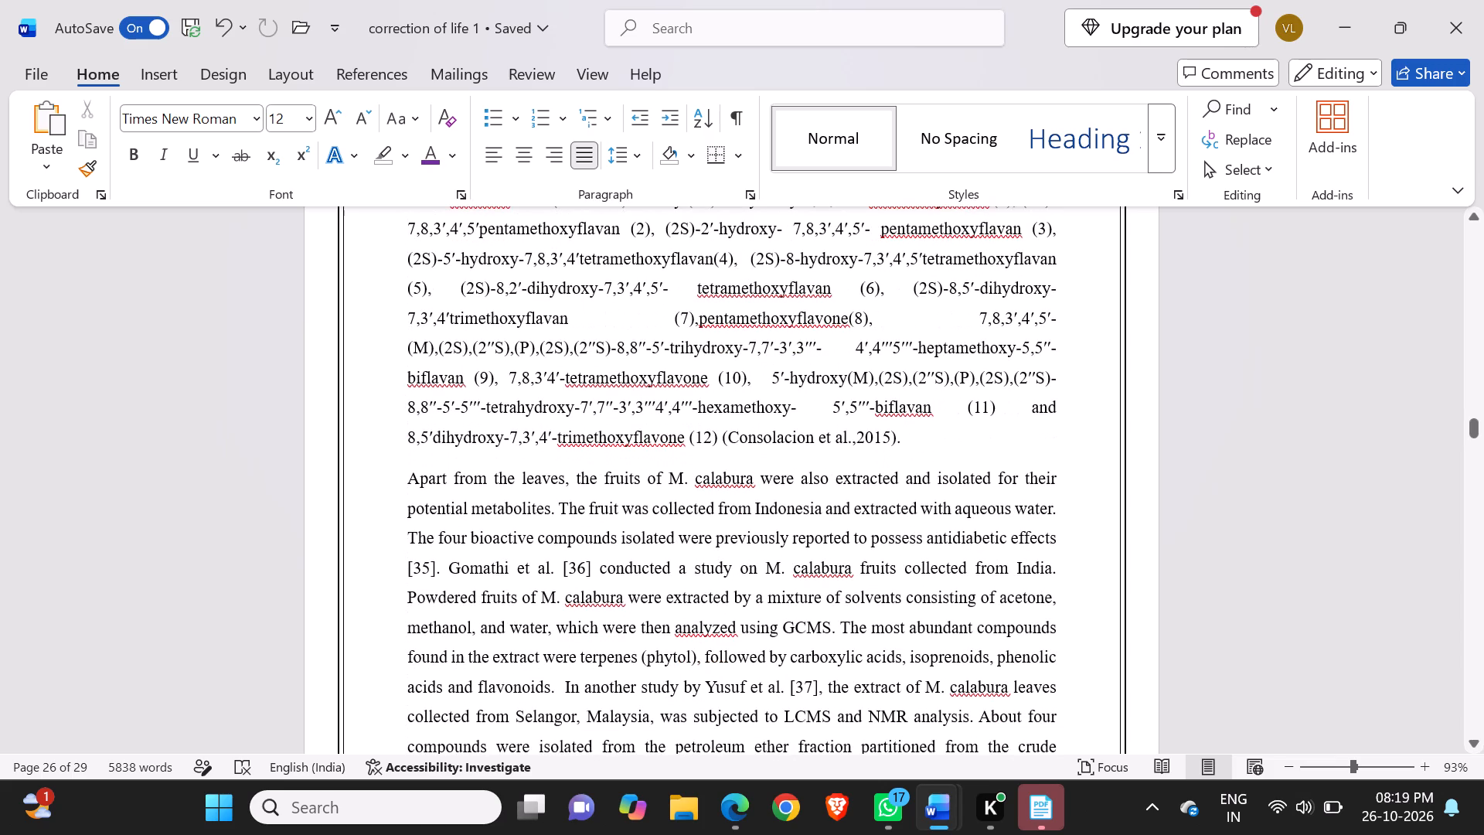
scroll(804, 617, down, 1)
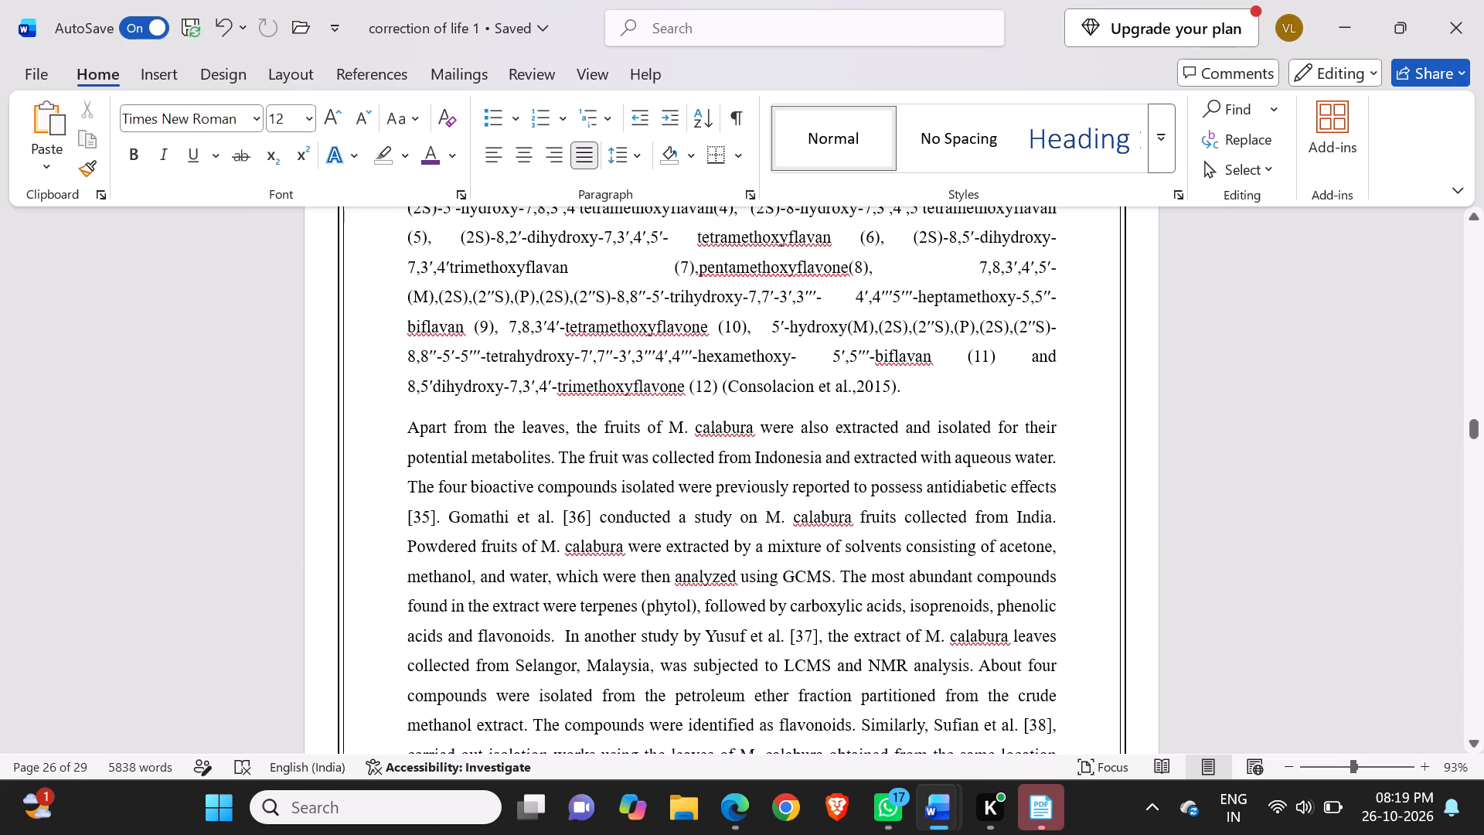
scroll(804, 617, down, 7)
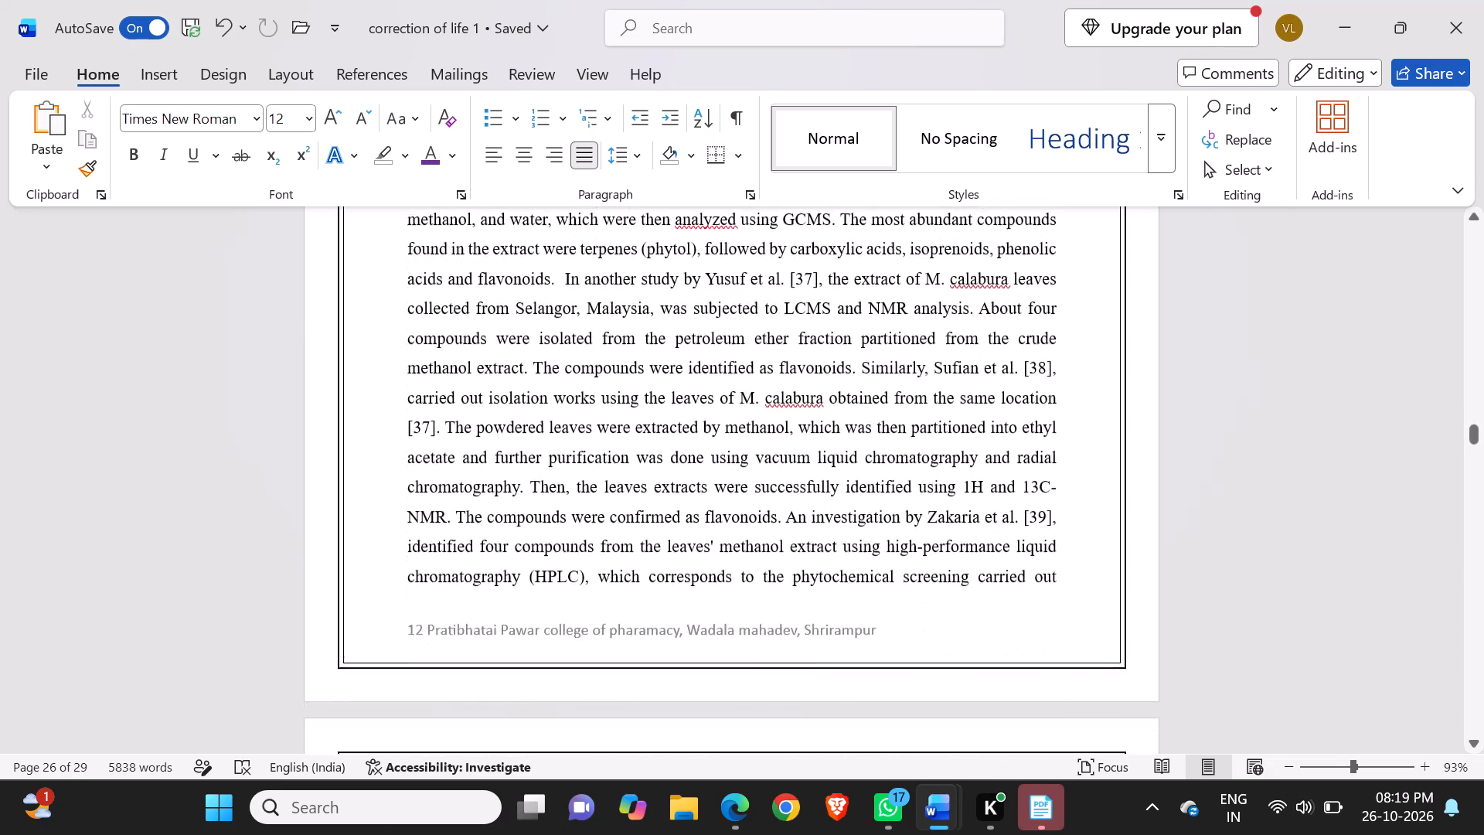
scroll(804, 617, down, 20)
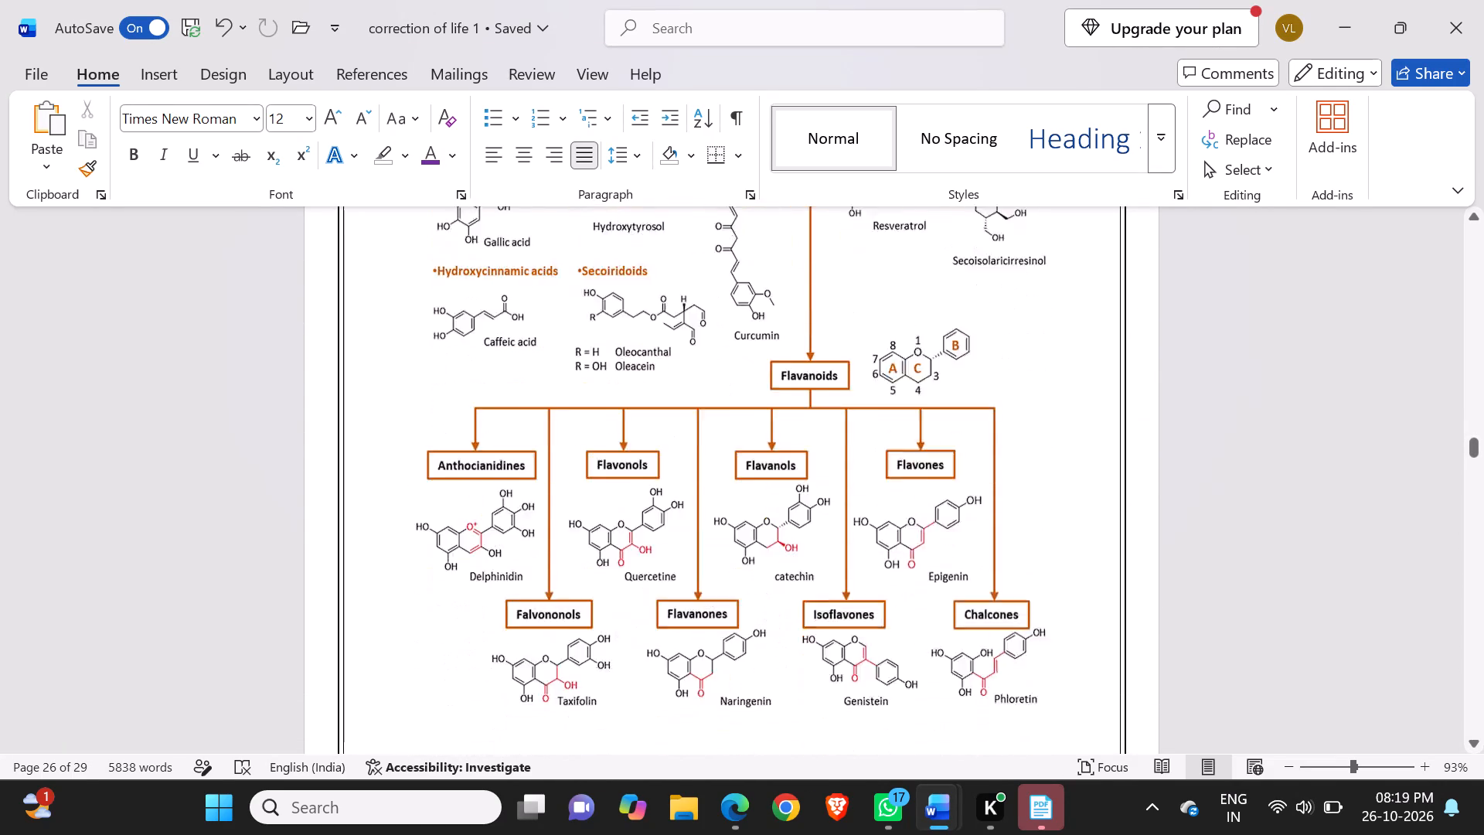
scroll(804, 617, down, 6)
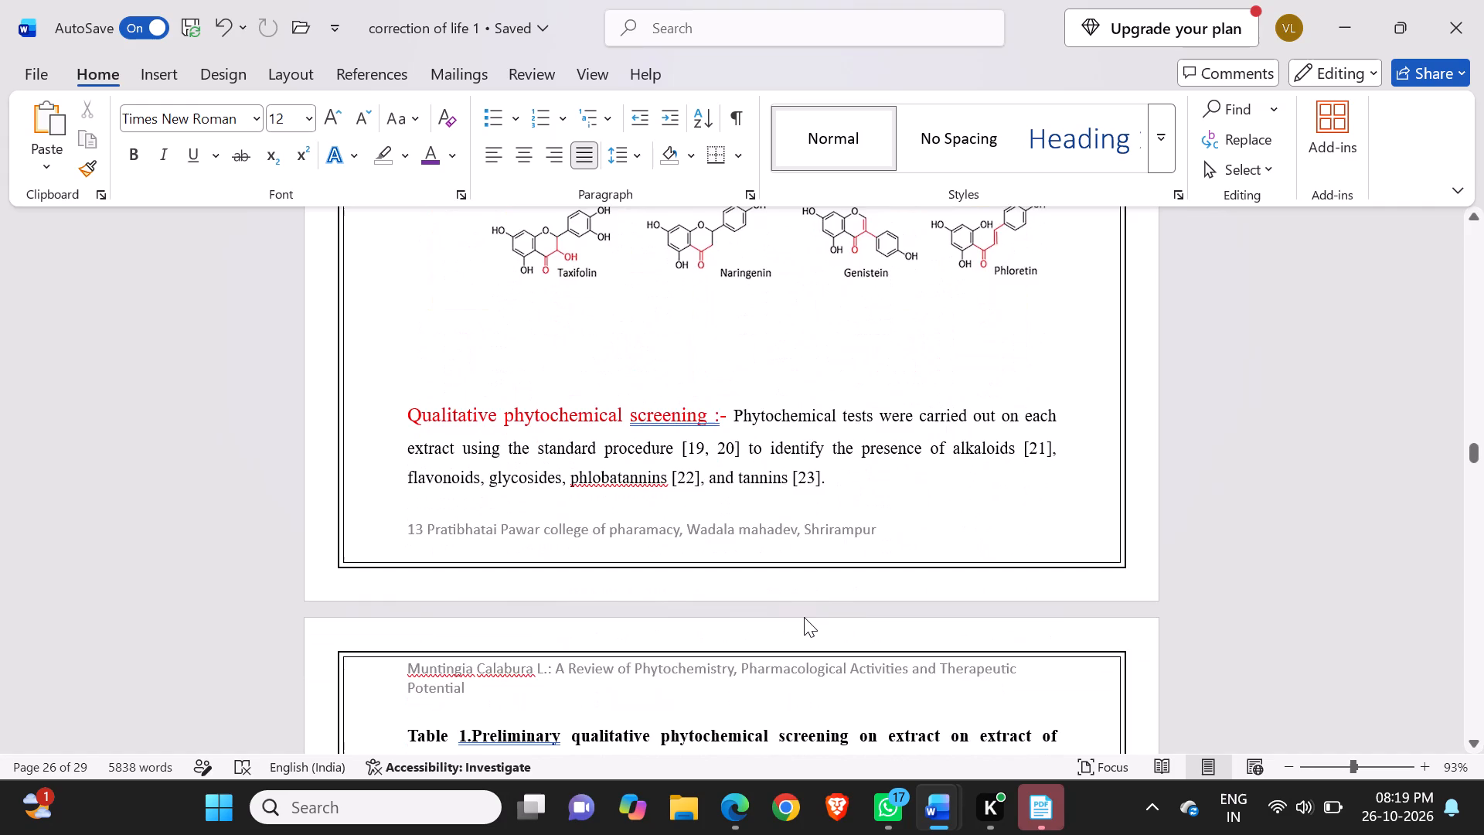
scroll(804, 617, down, 13)
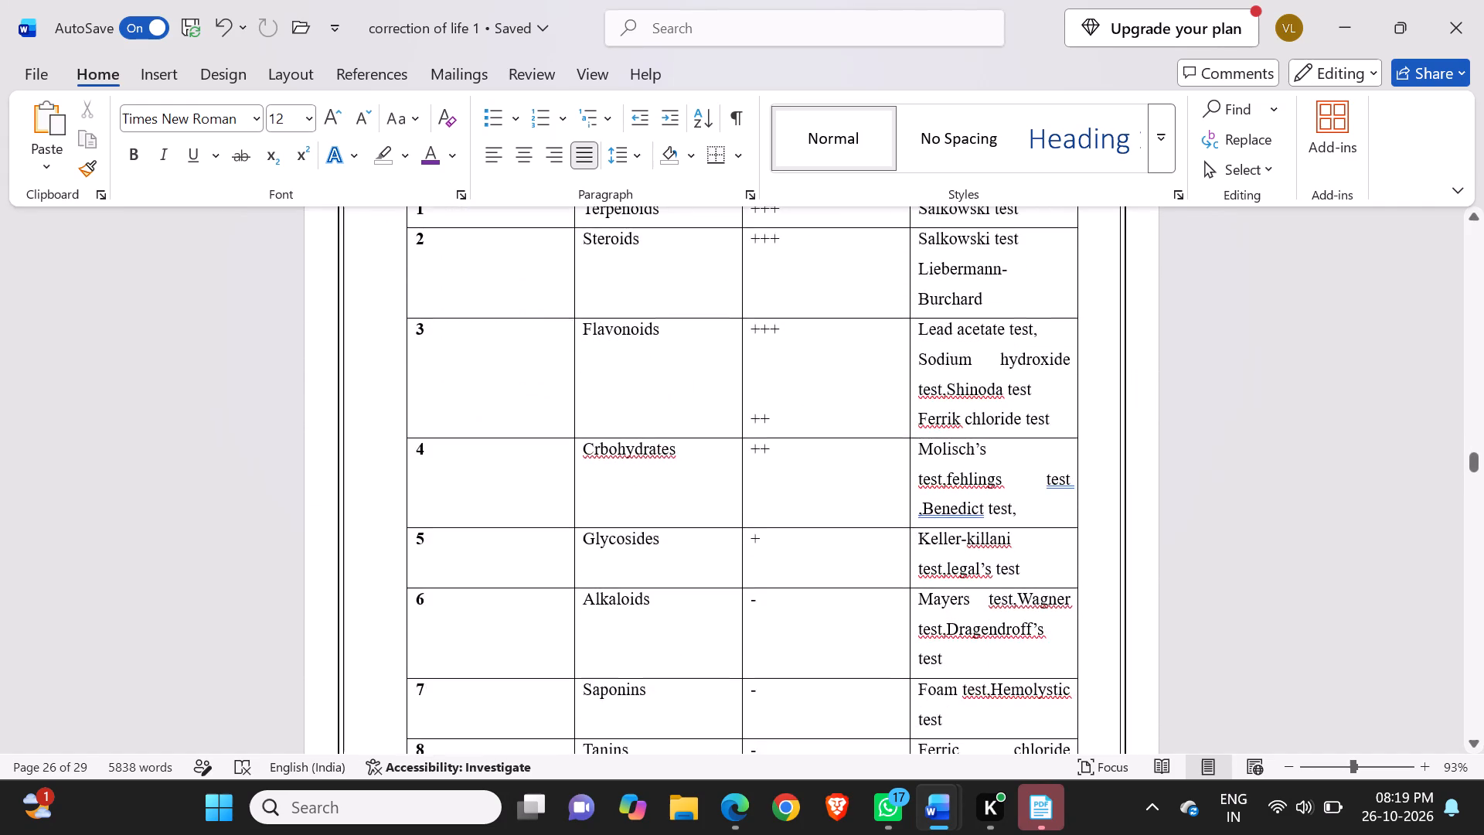
Check the remaining rows of Table 1 through to the Pharmacological studies heading.
scroll(804, 617, down, 11)
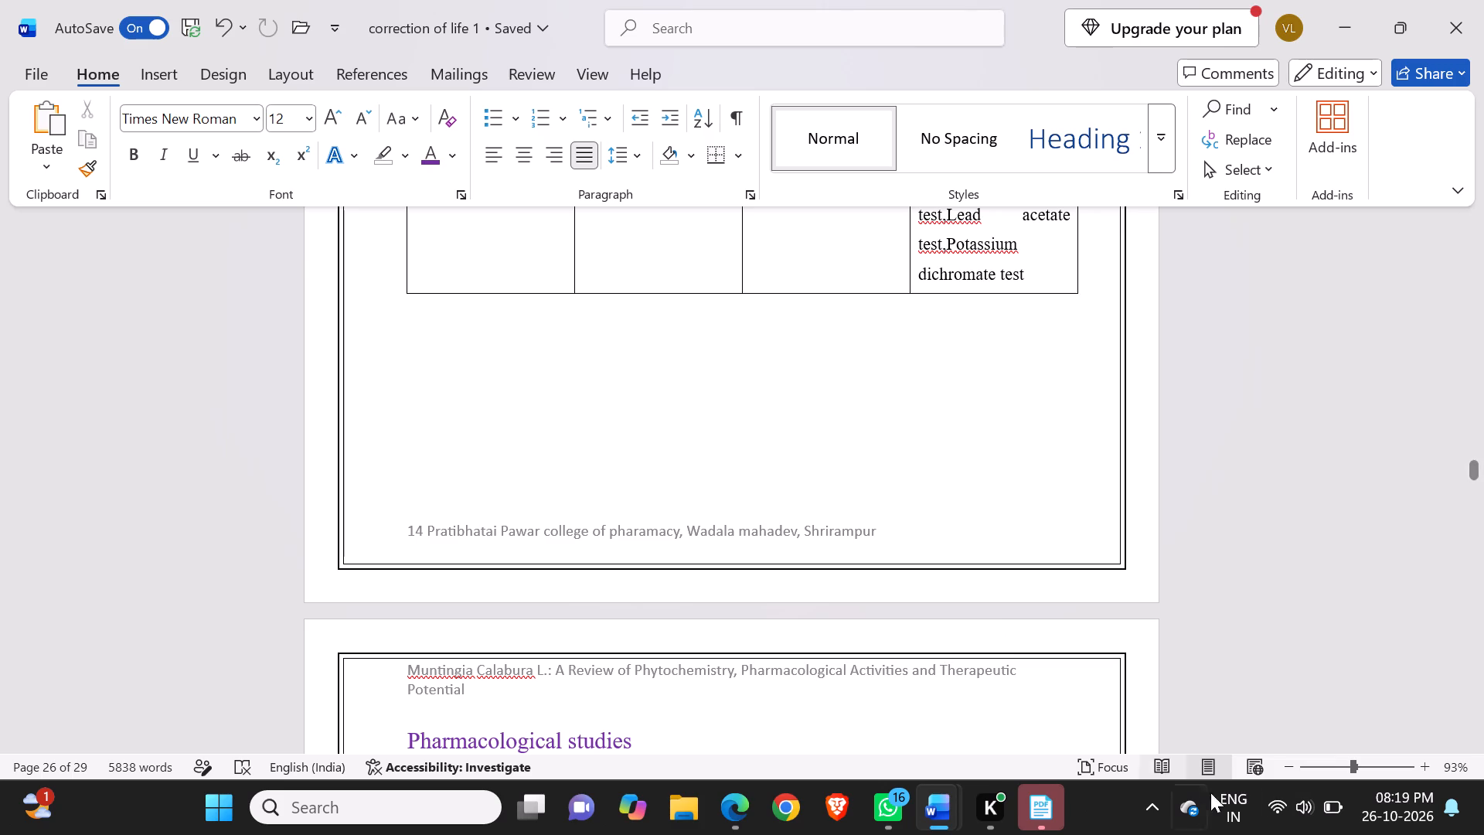
Disconnect the computer from the OPPO A17k Wi-Fi network and return to the document.
click(1261, 799)
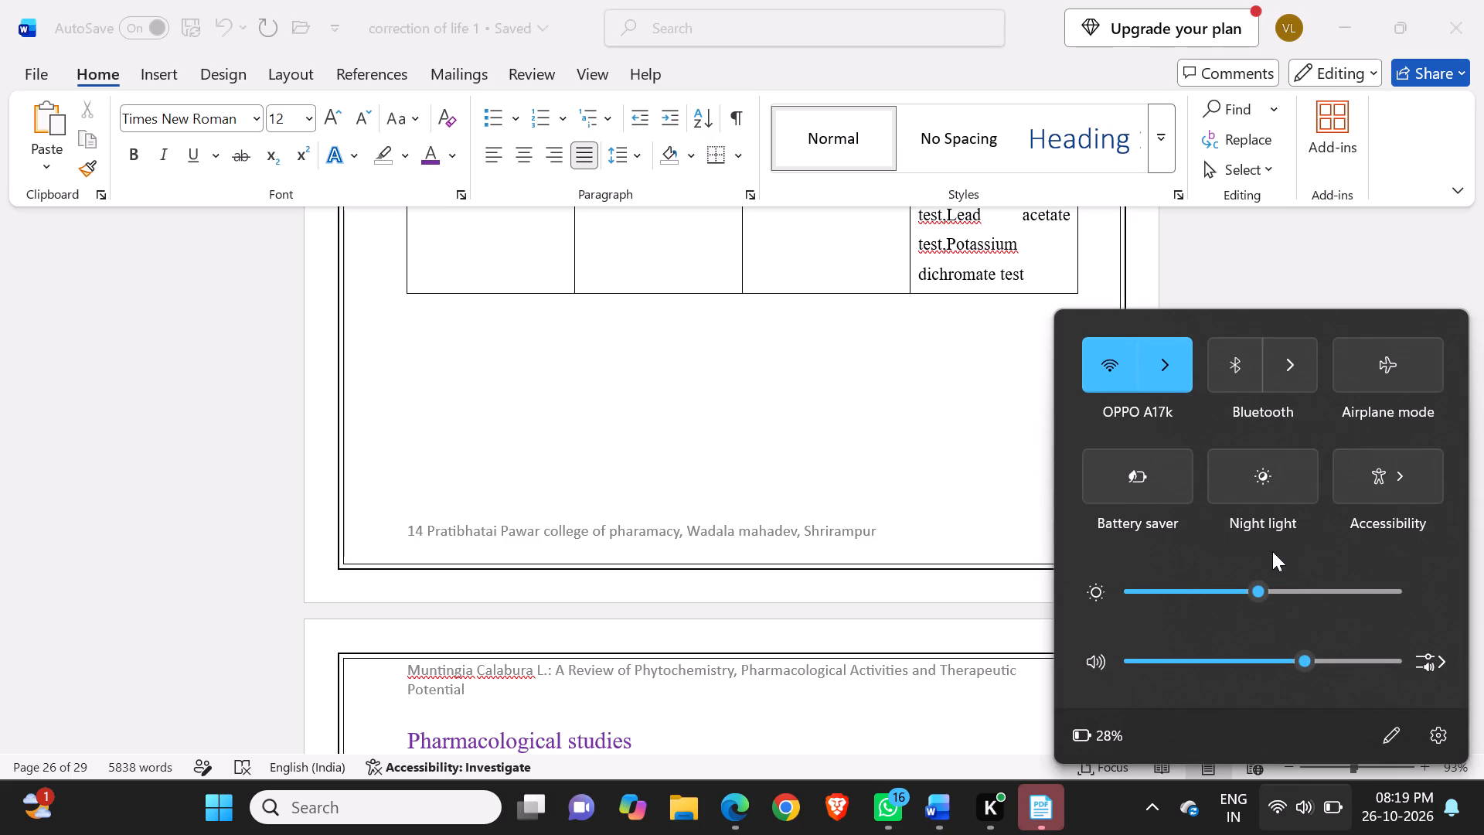
click(1183, 374)
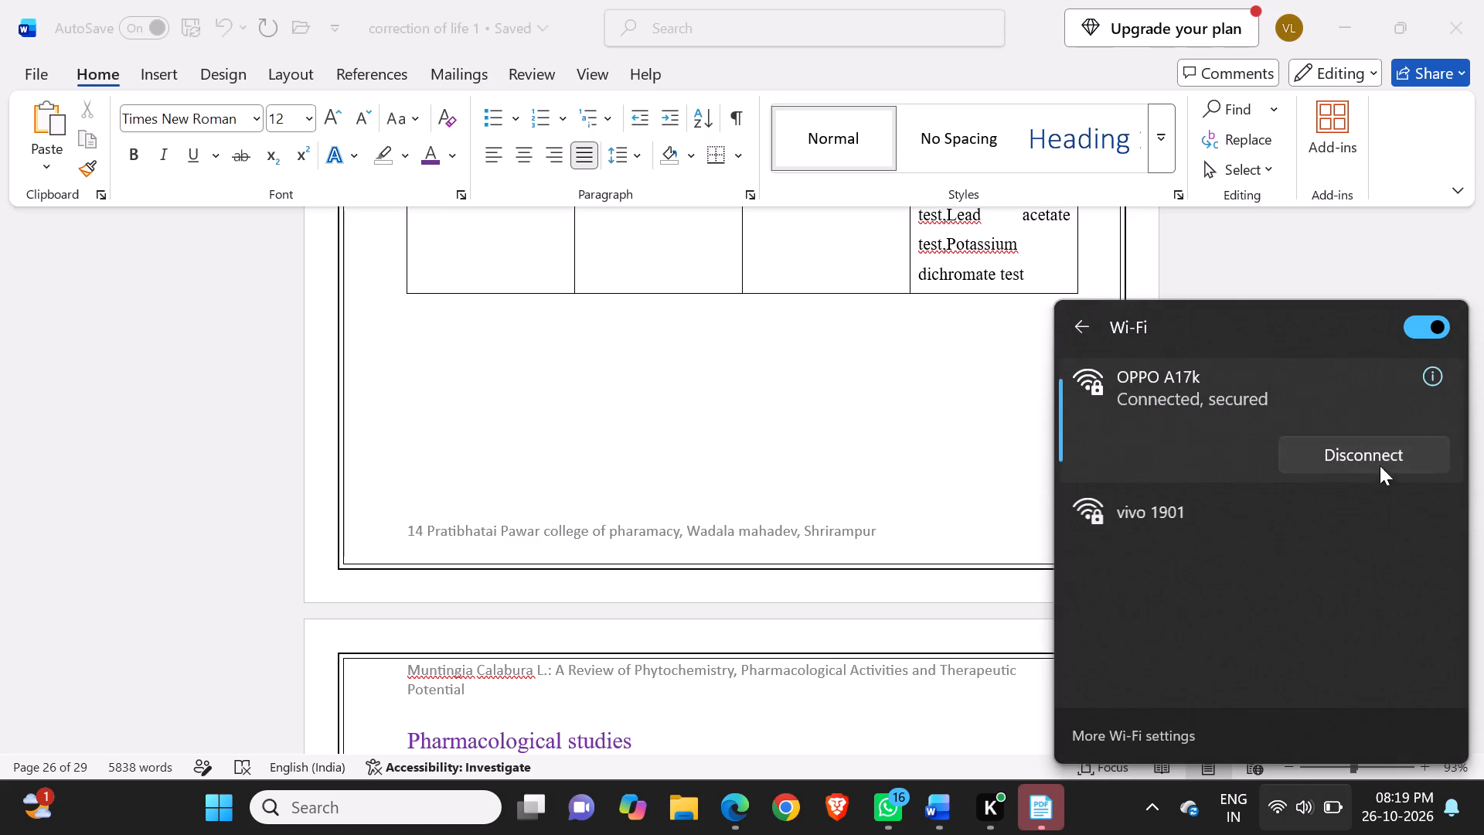
click(1380, 445)
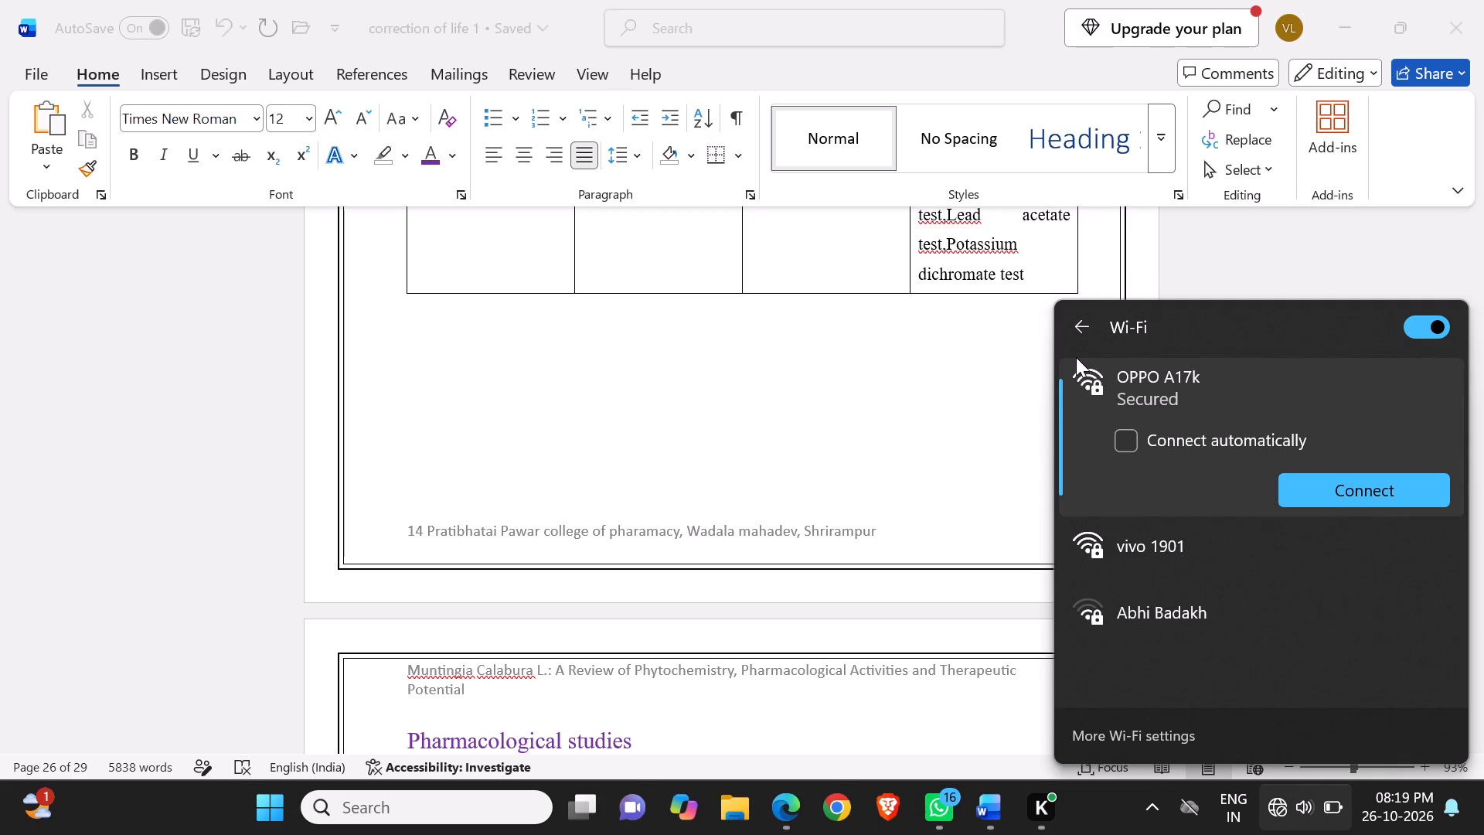
click(876, 453)
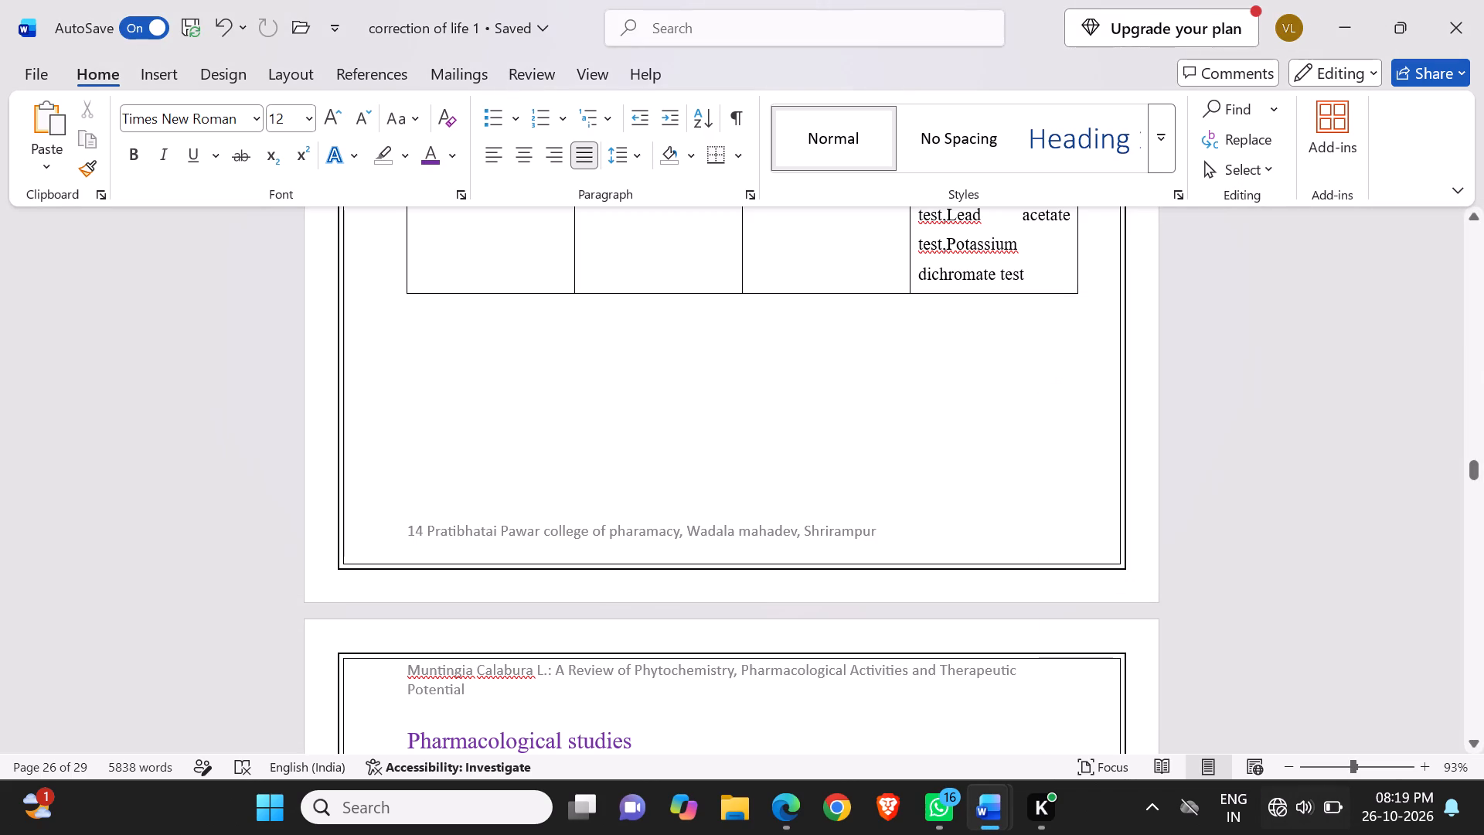
Lower the screen brightness in the system's quick settings and return to the document.
click(1268, 806)
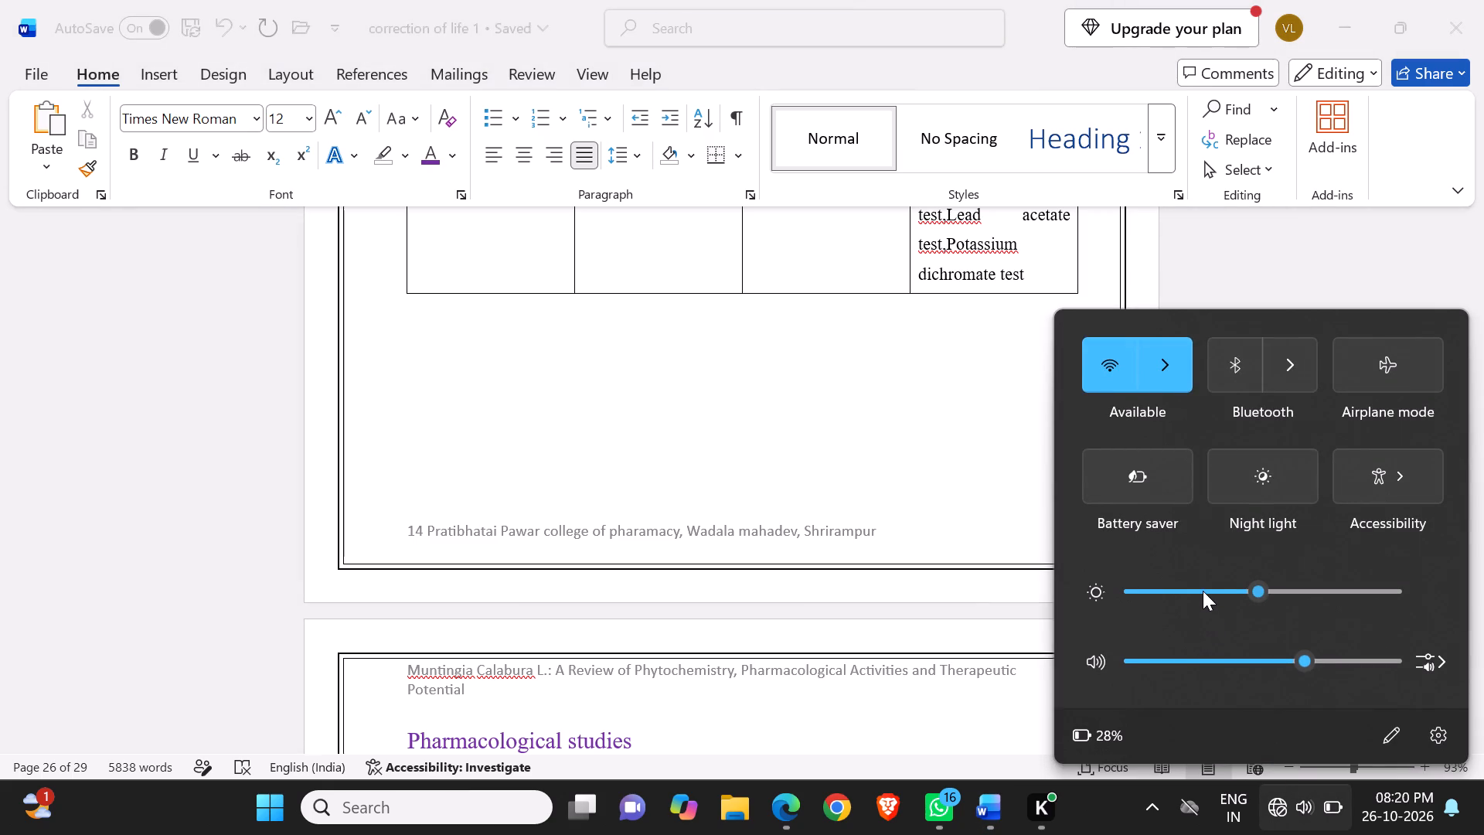
click(1203, 591)
click(1006, 622)
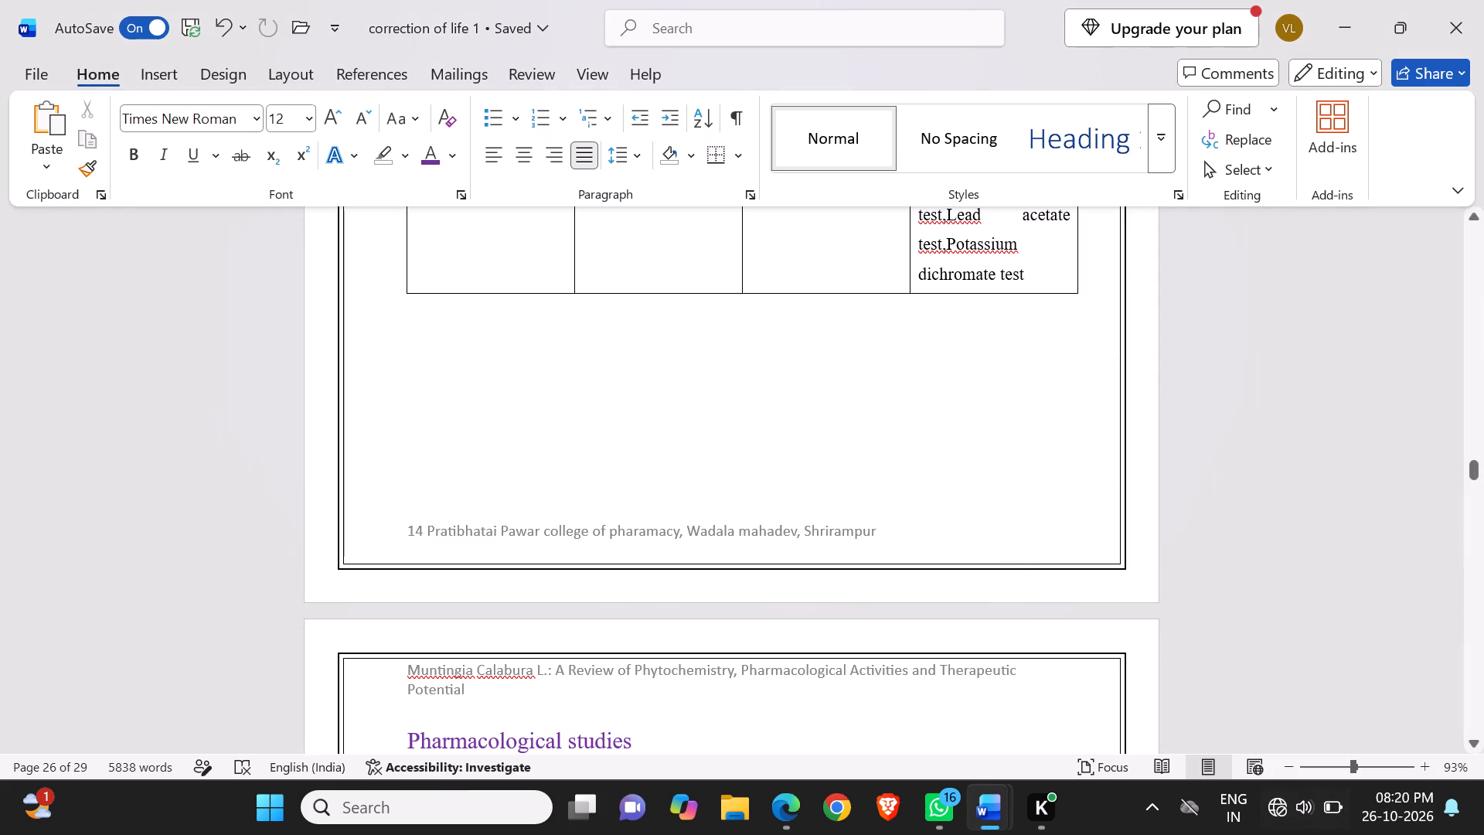
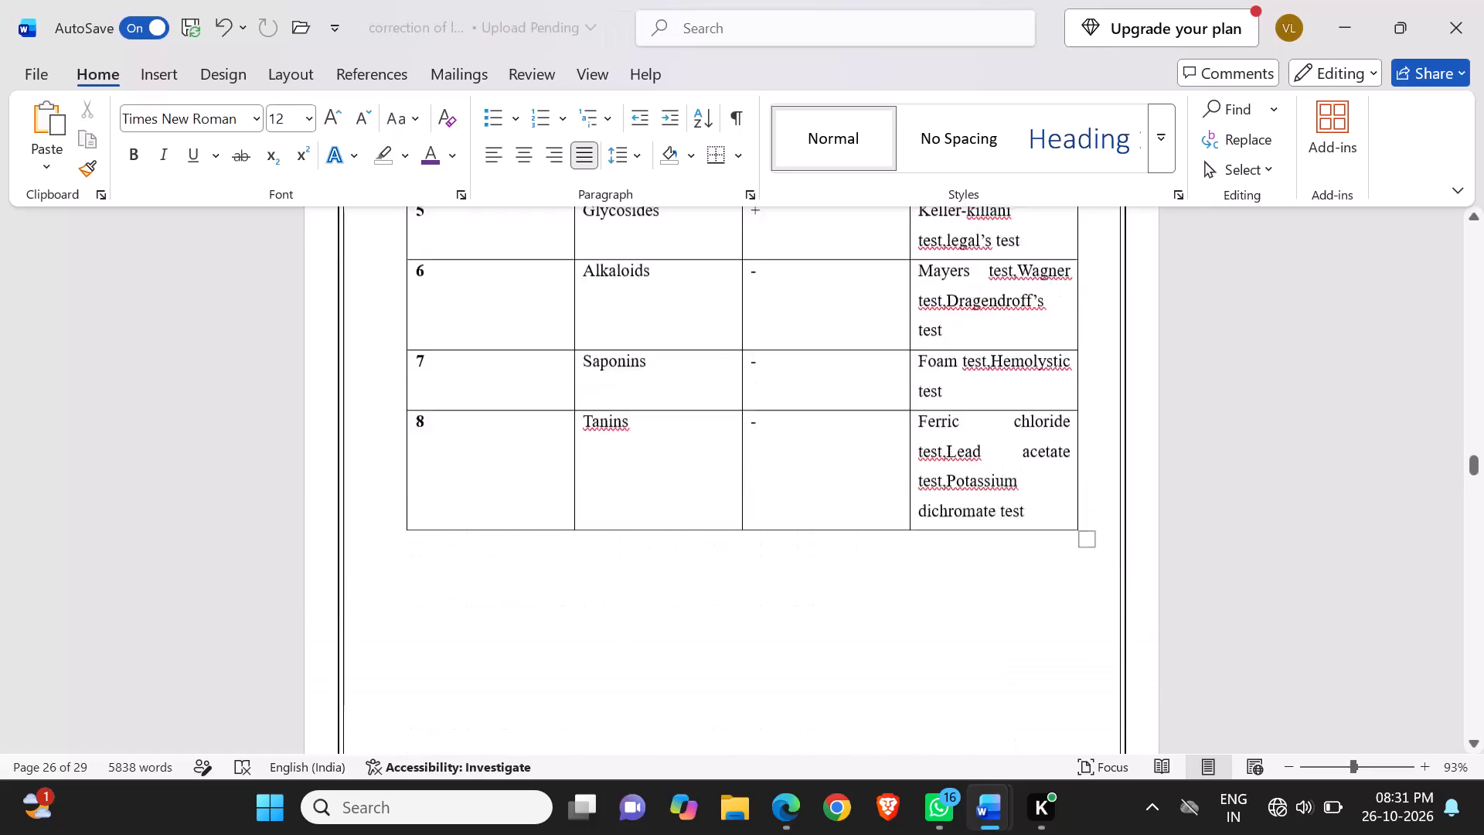
Recheck the citation numbers from Table 1 and Qualitative phytochemical screening back to the start of the Phytochemical Constituents section.
scroll(977, 448, up, 16)
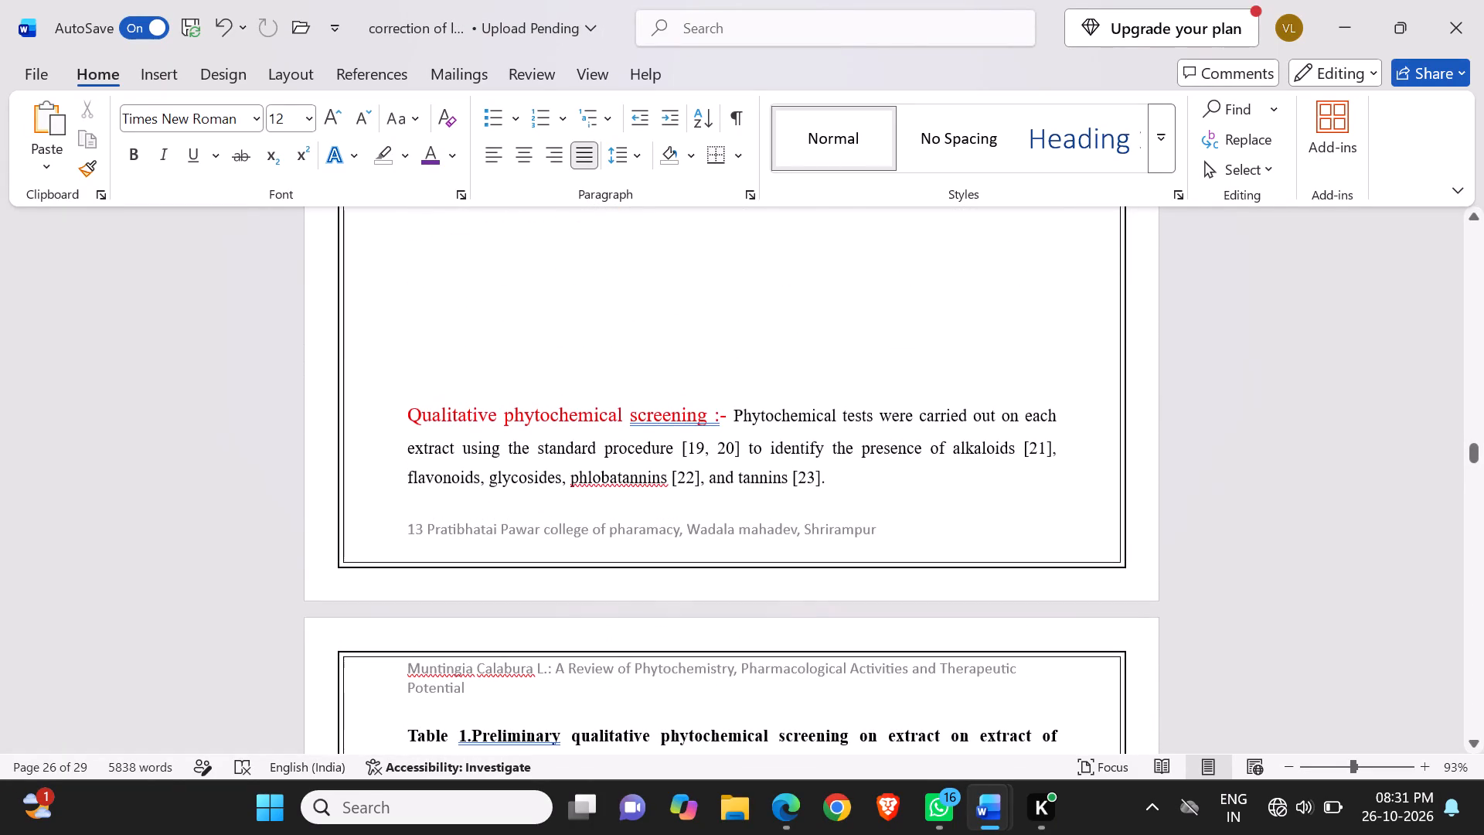
scroll(977, 448, up, 16)
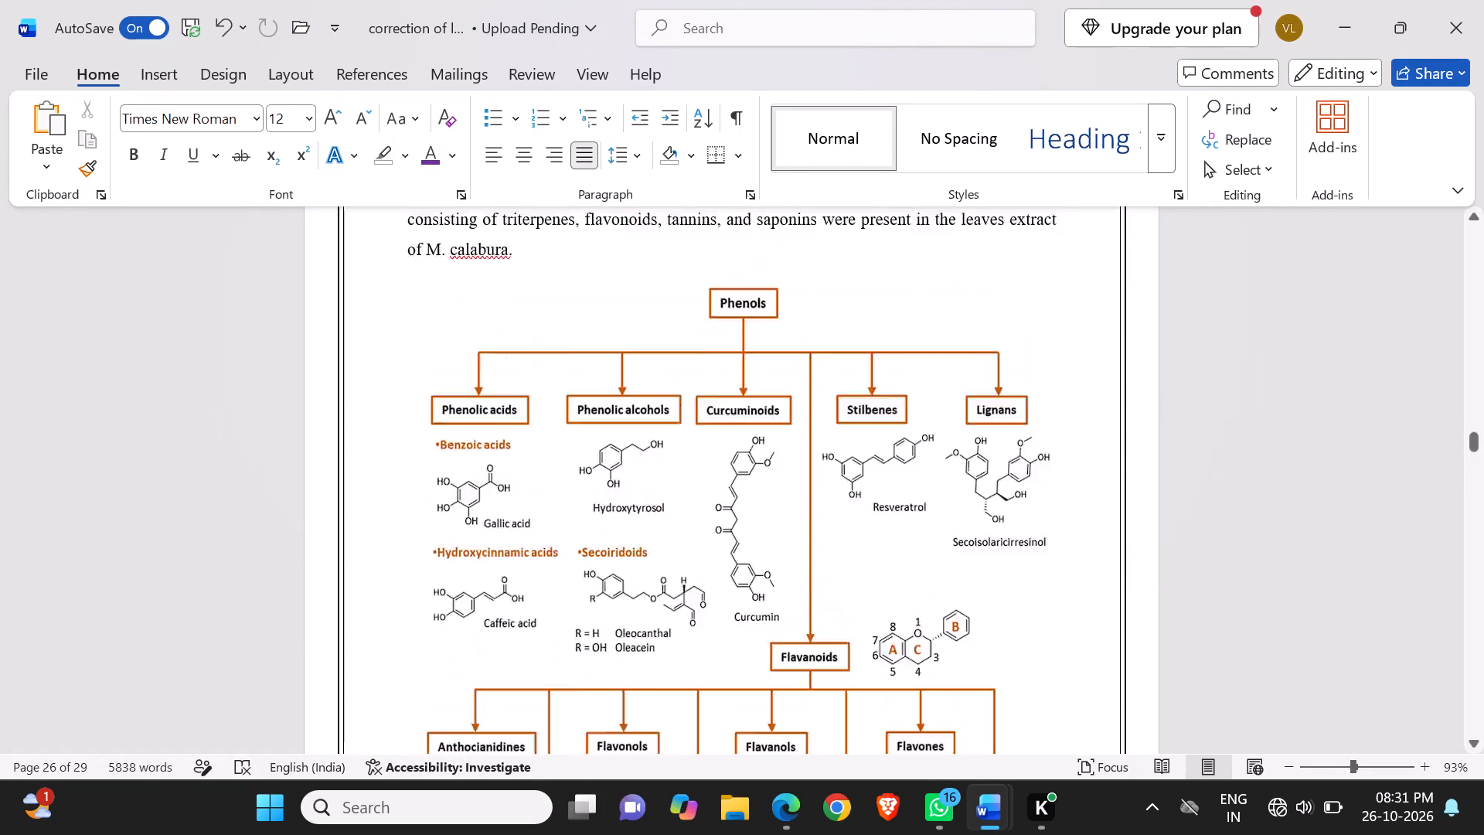
scroll(975, 449, up, 9)
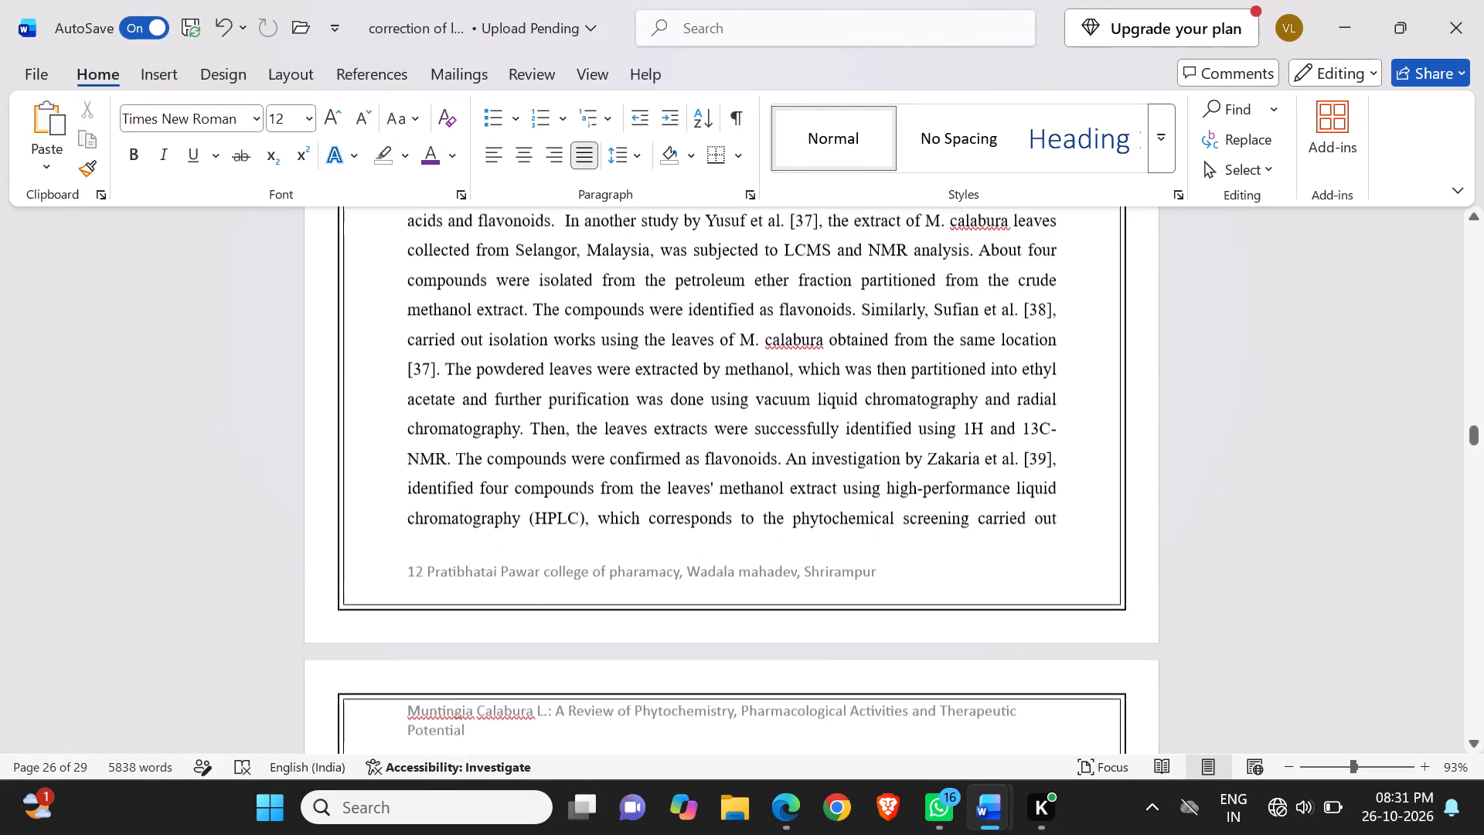
scroll(975, 449, up, 10)
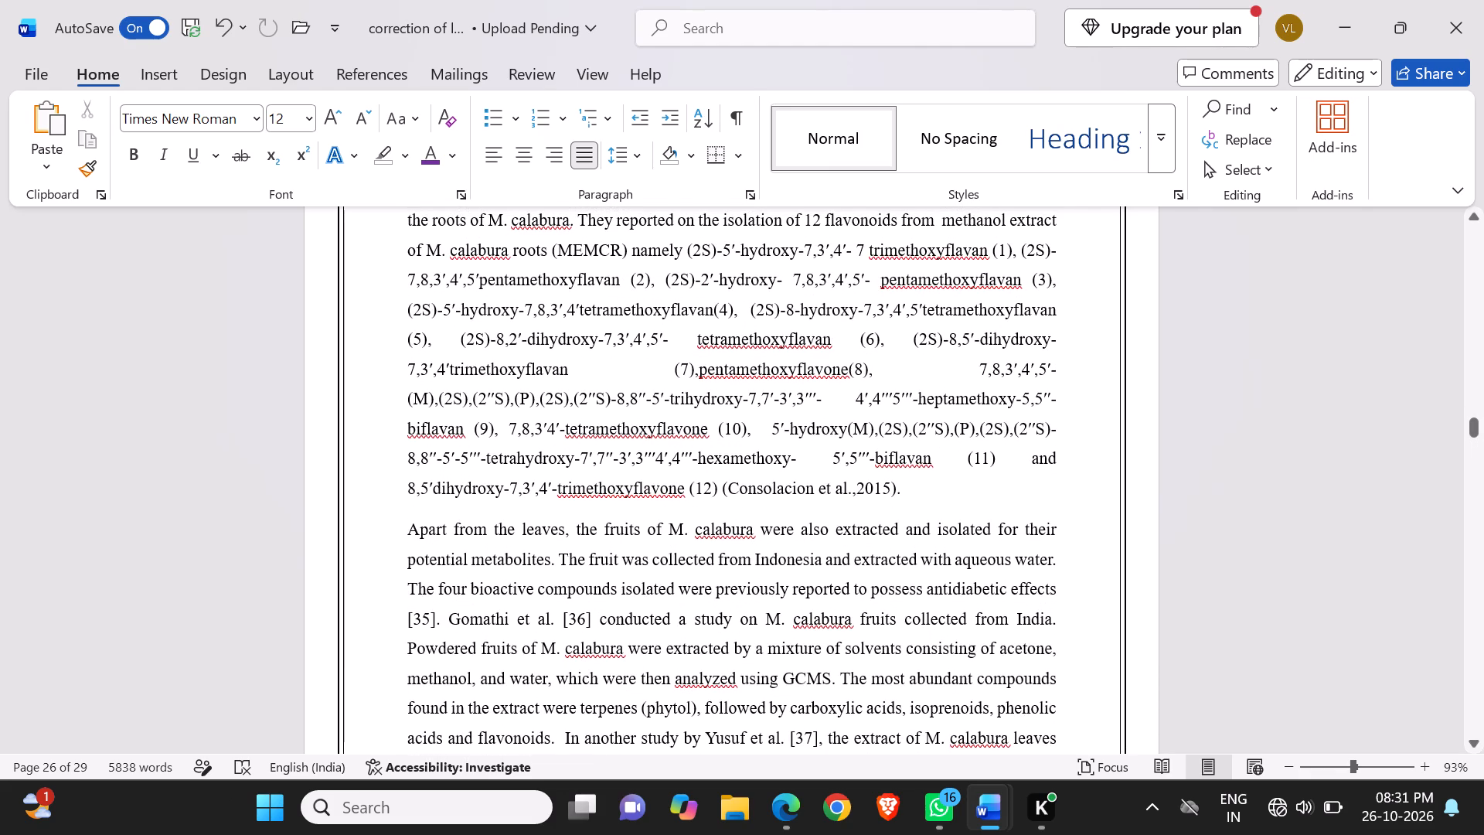
scroll(975, 449, down, 2)
scroll(975, 450, up, 7)
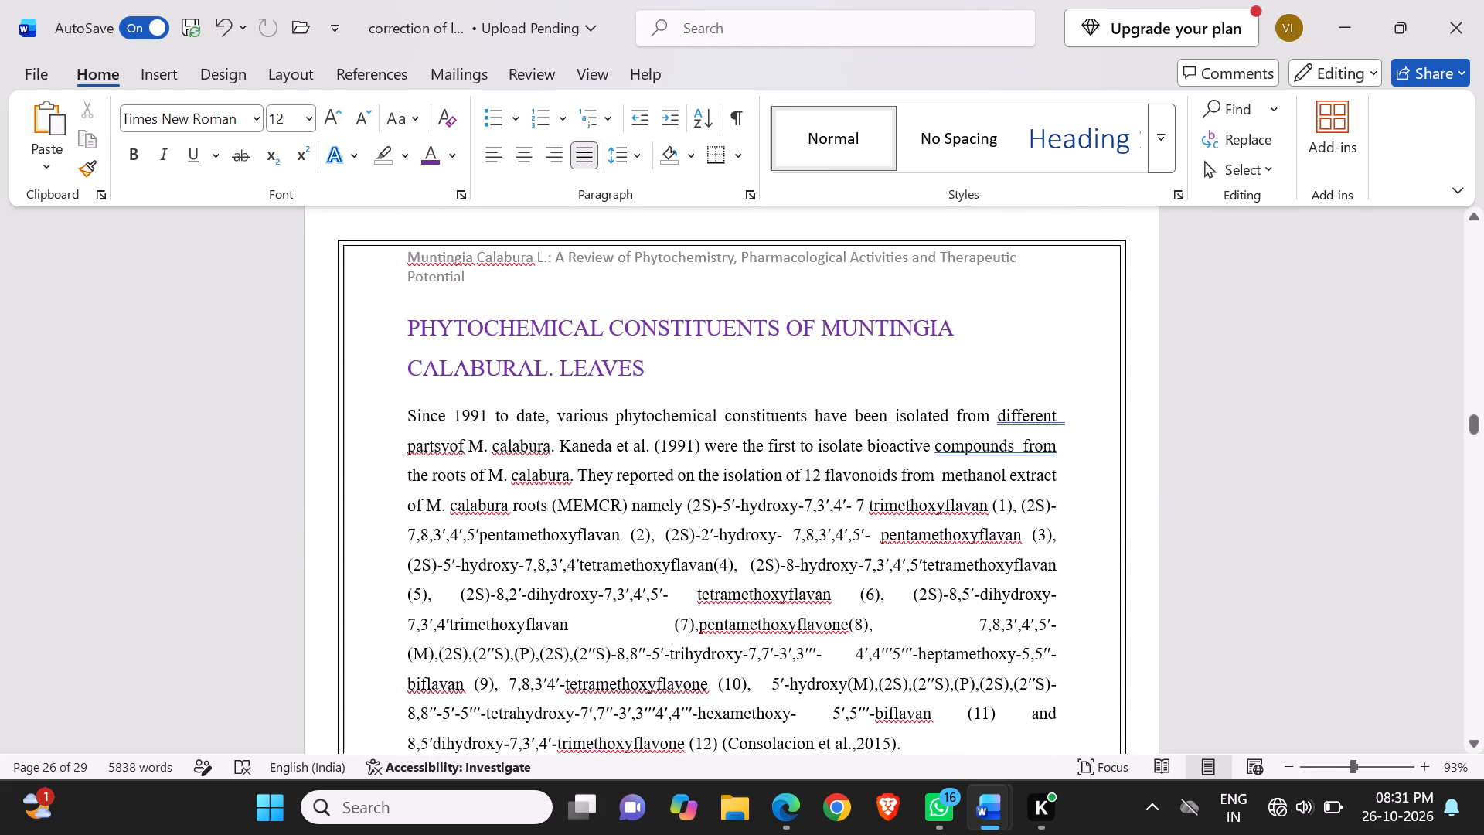
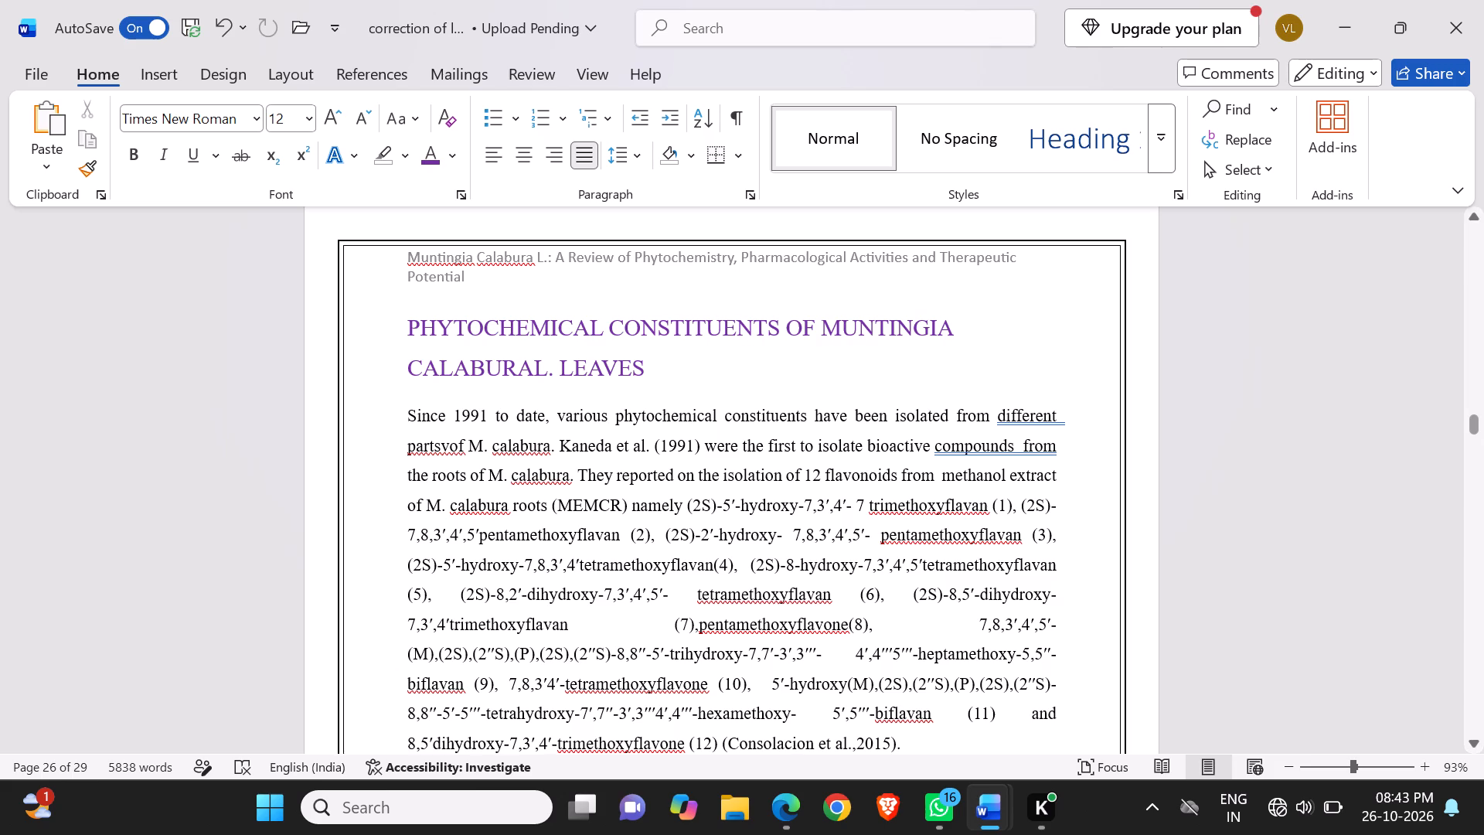
Recheck the pages from Other Uses and Common Traditional Forms to the Phytochemical Constituents heading for citation numbers.
click(1470, 398)
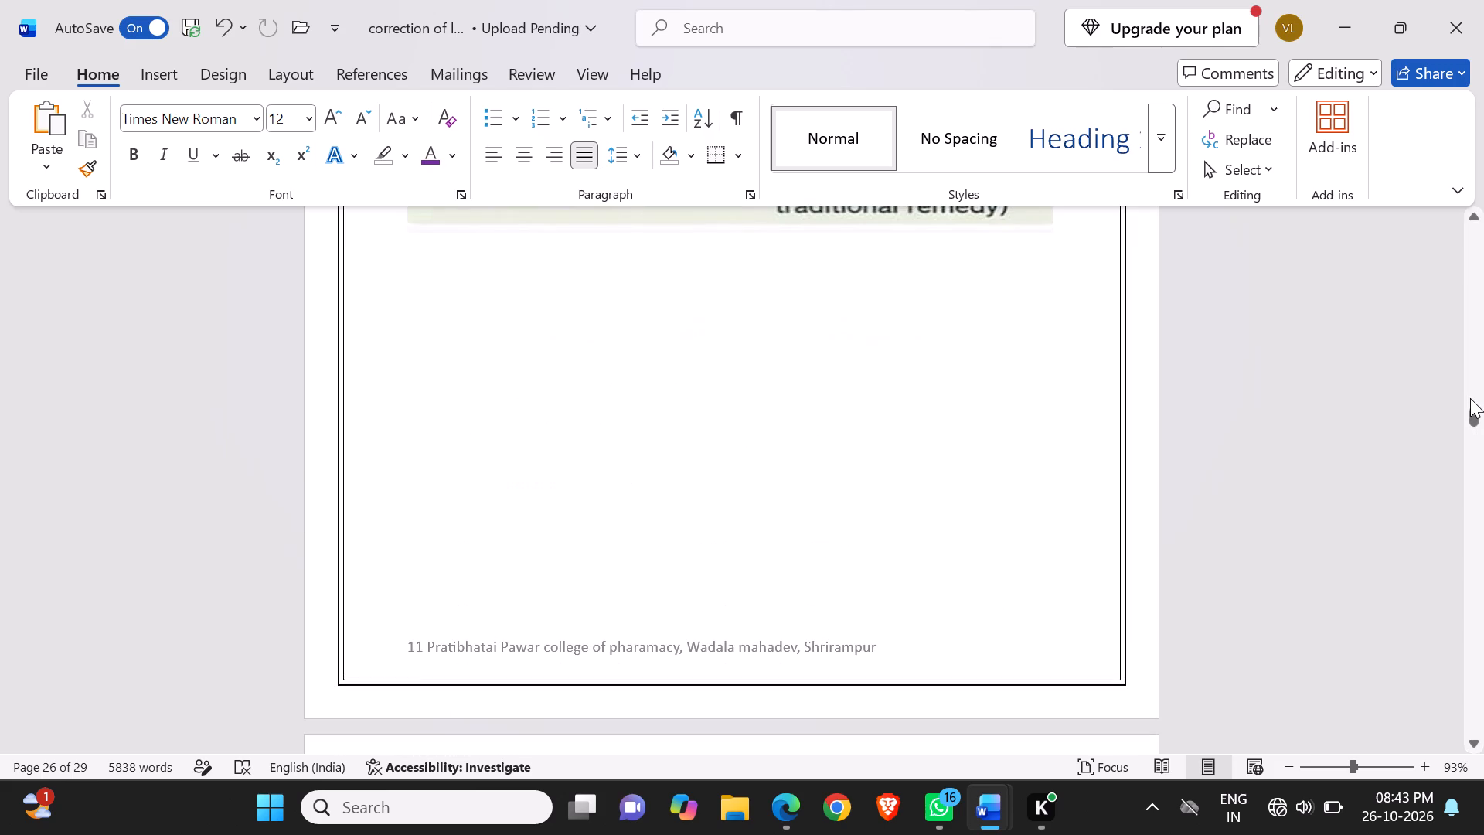
click(1470, 383)
double_click(1470, 383)
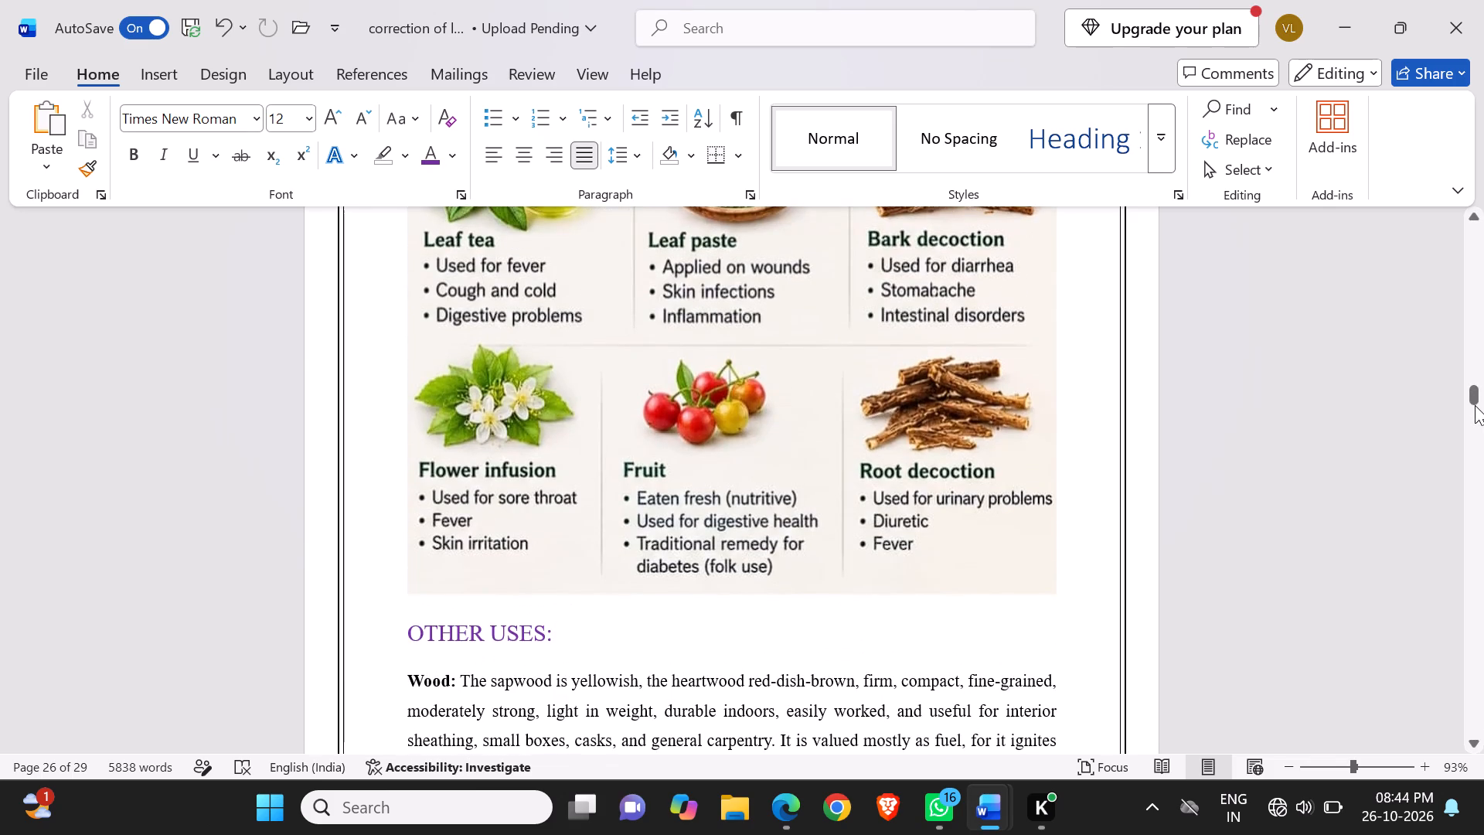
click(1475, 405)
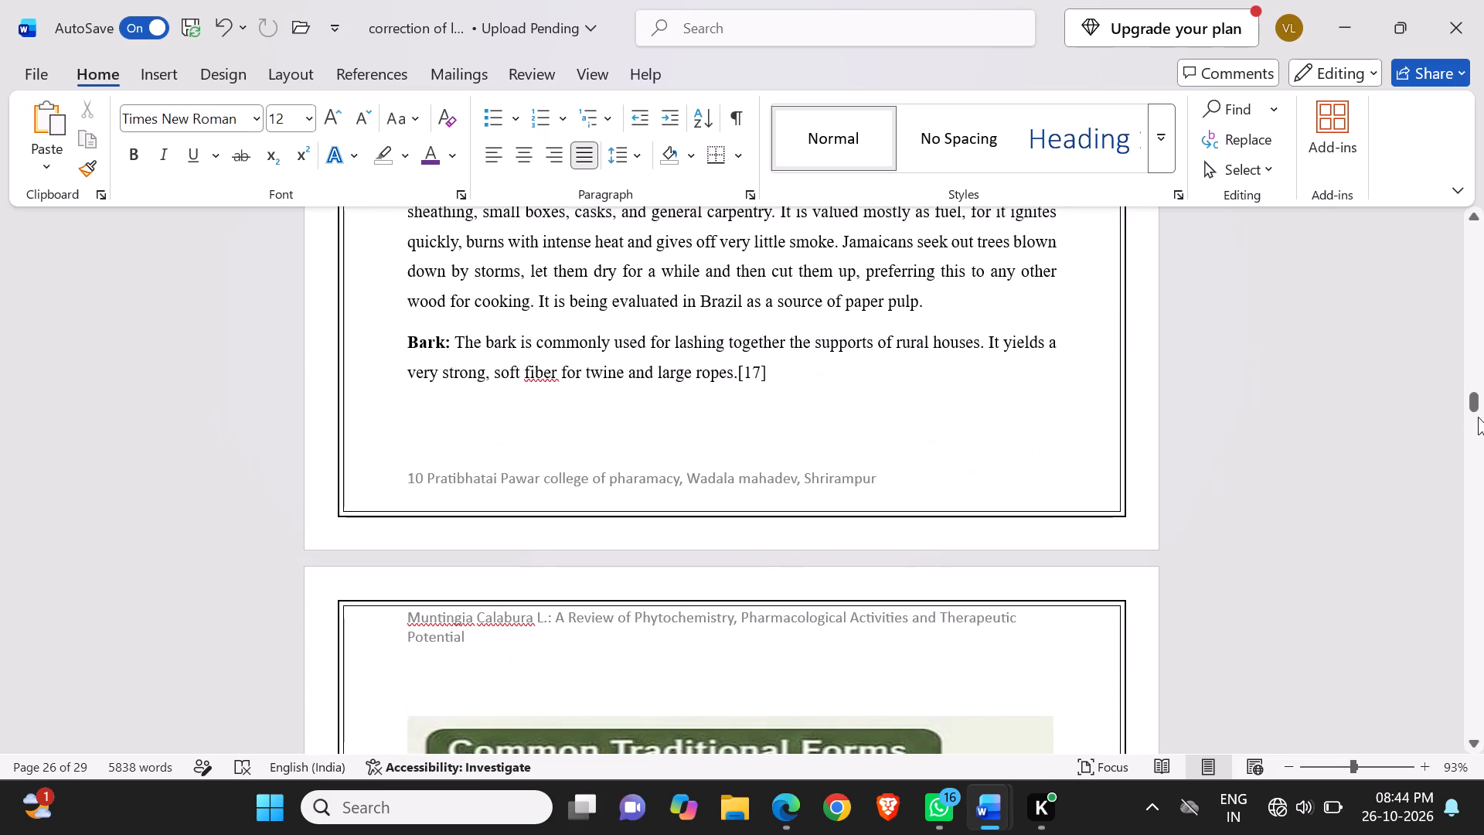
click(1478, 417)
click(1478, 417)
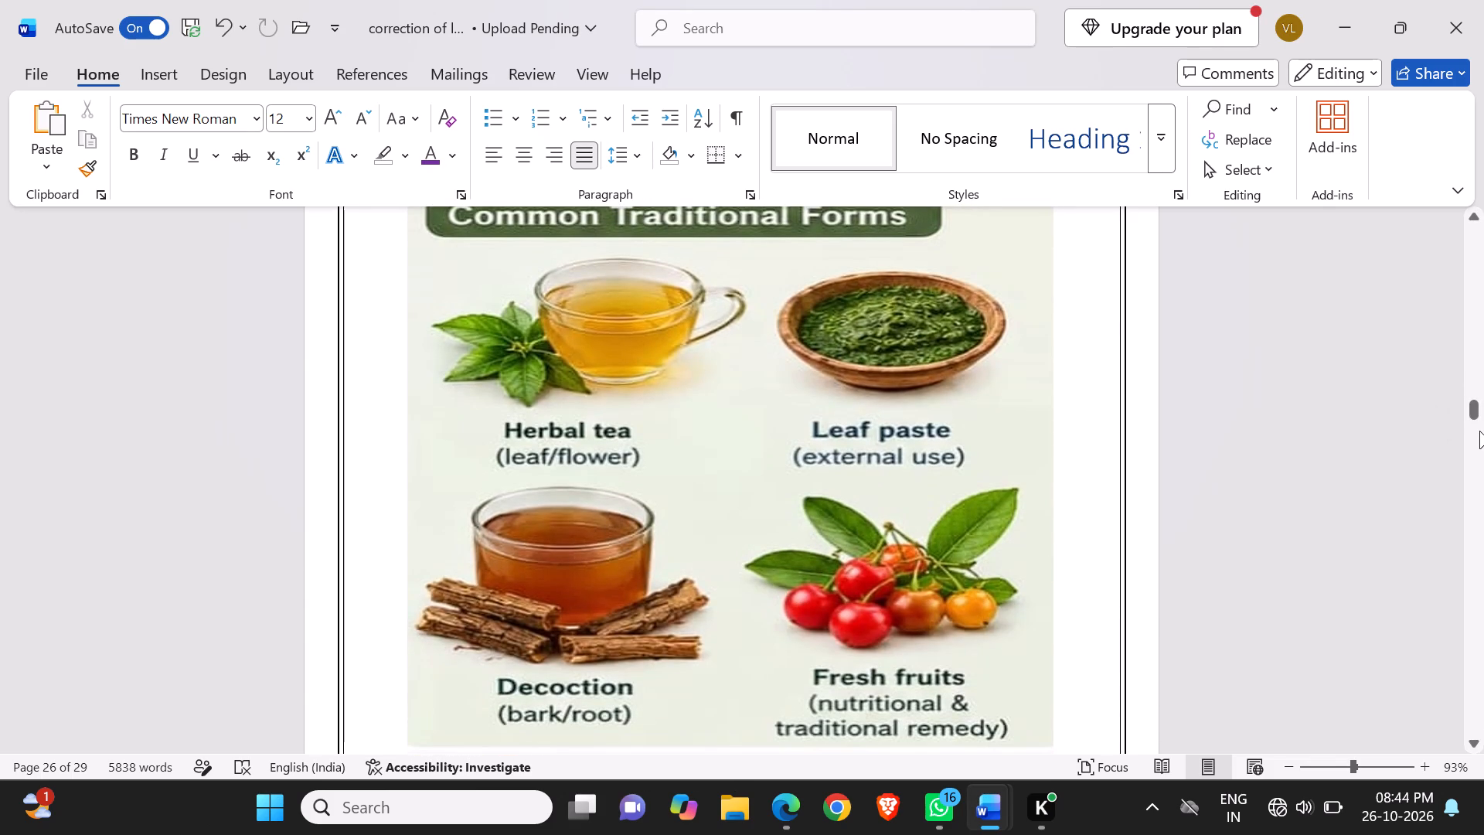
click(1479, 431)
click(1479, 431)
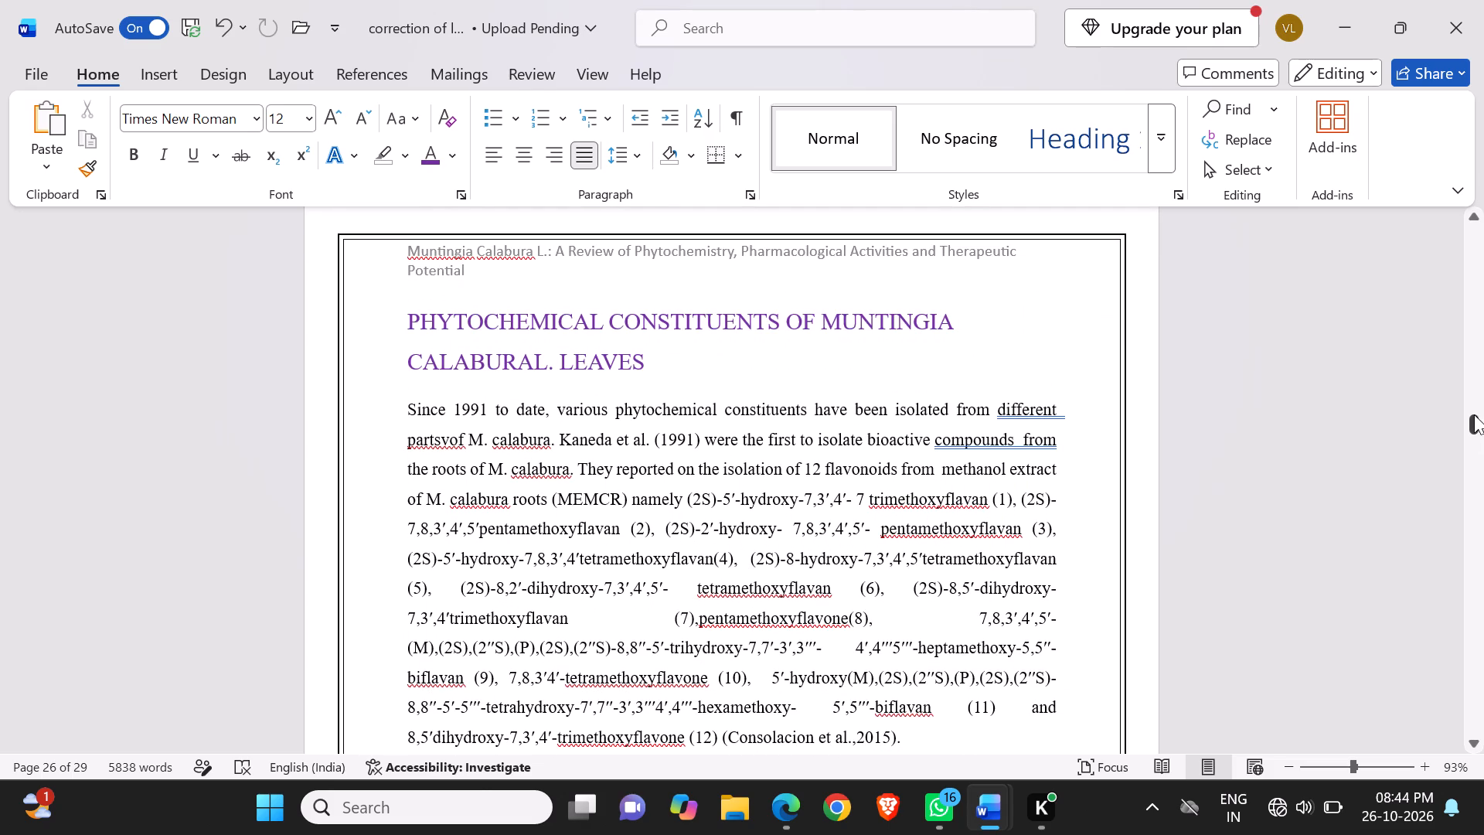
click(1474, 408)
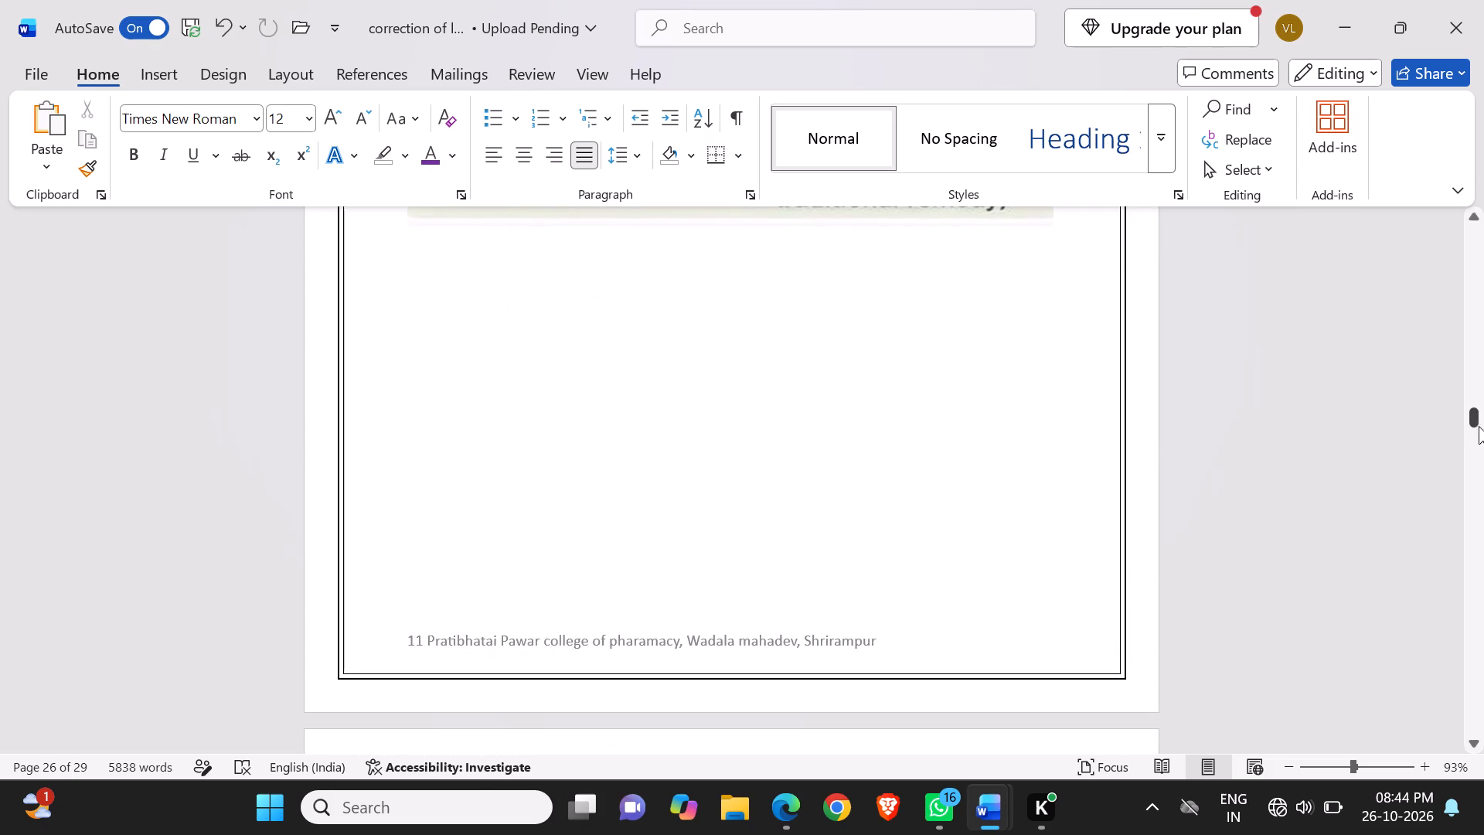
click(1483, 439)
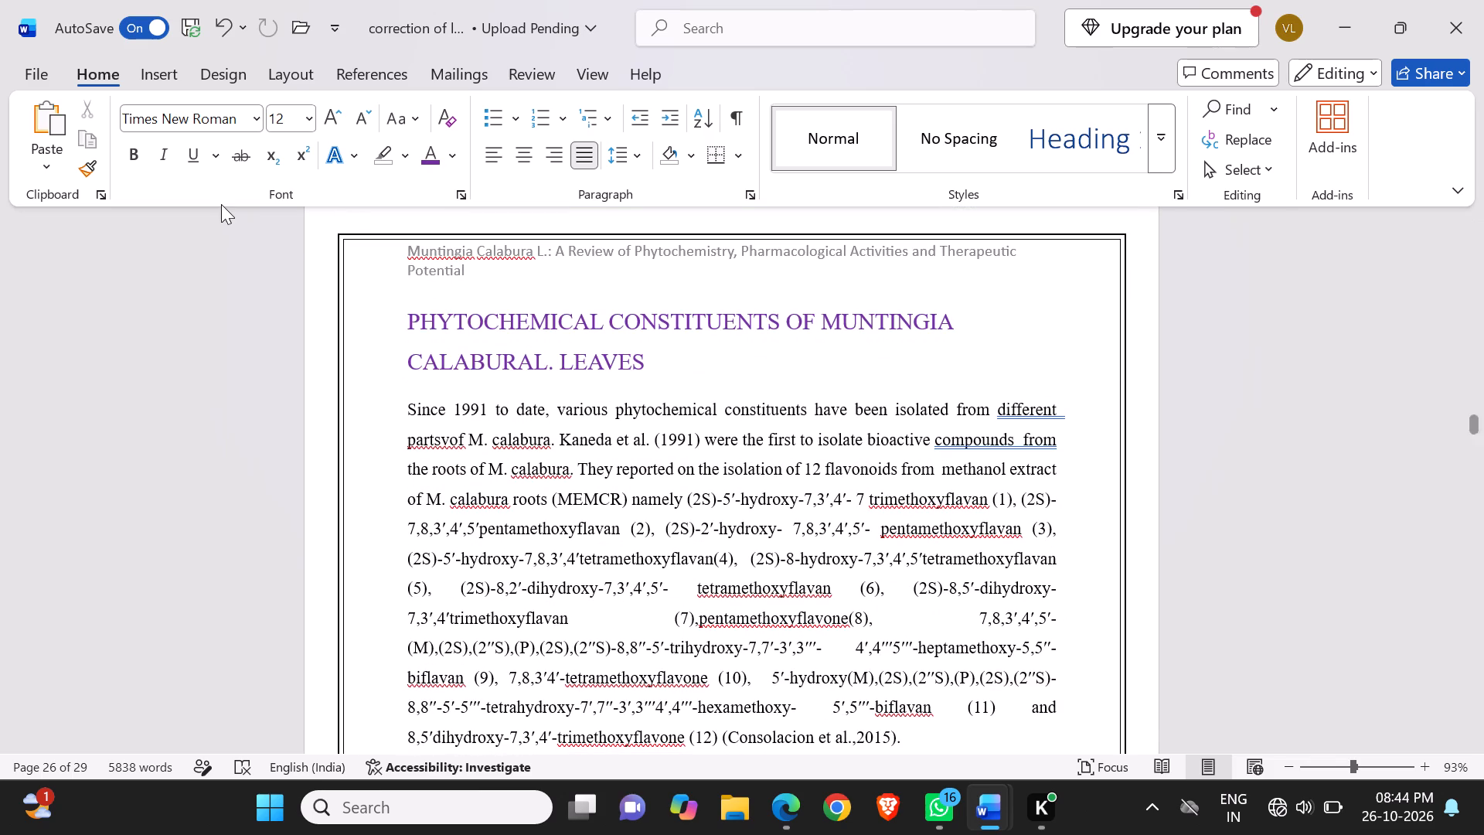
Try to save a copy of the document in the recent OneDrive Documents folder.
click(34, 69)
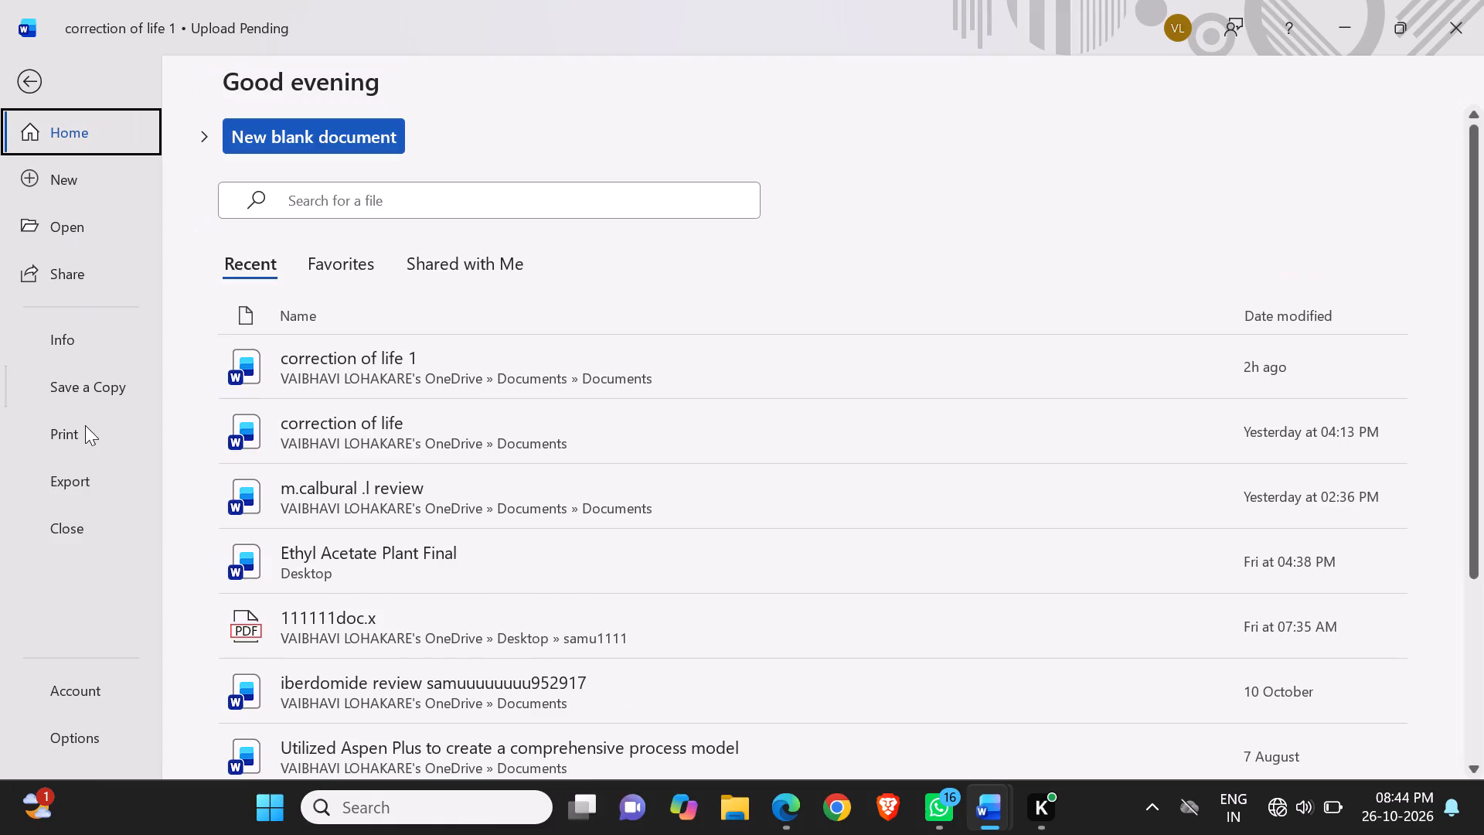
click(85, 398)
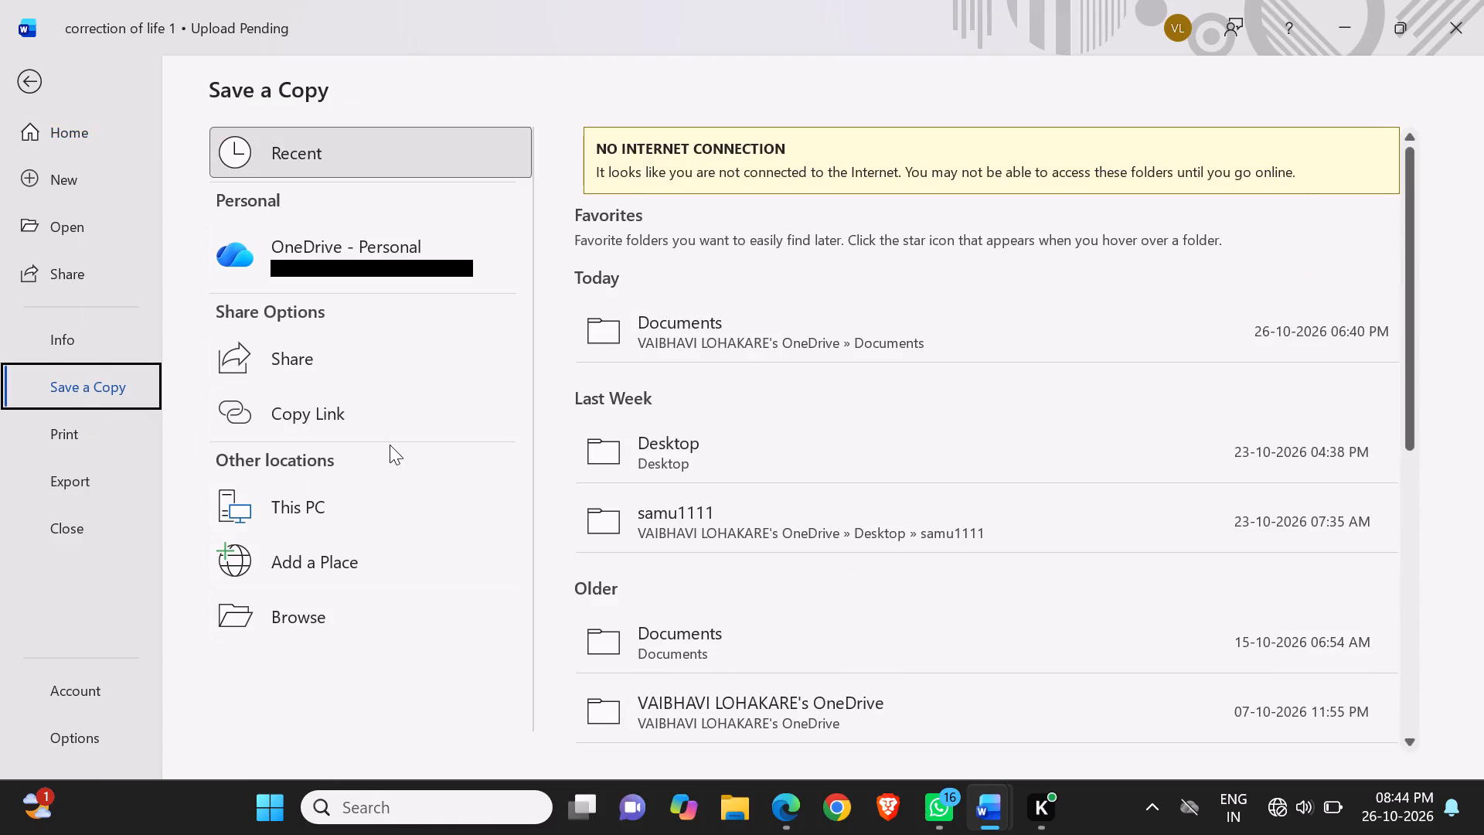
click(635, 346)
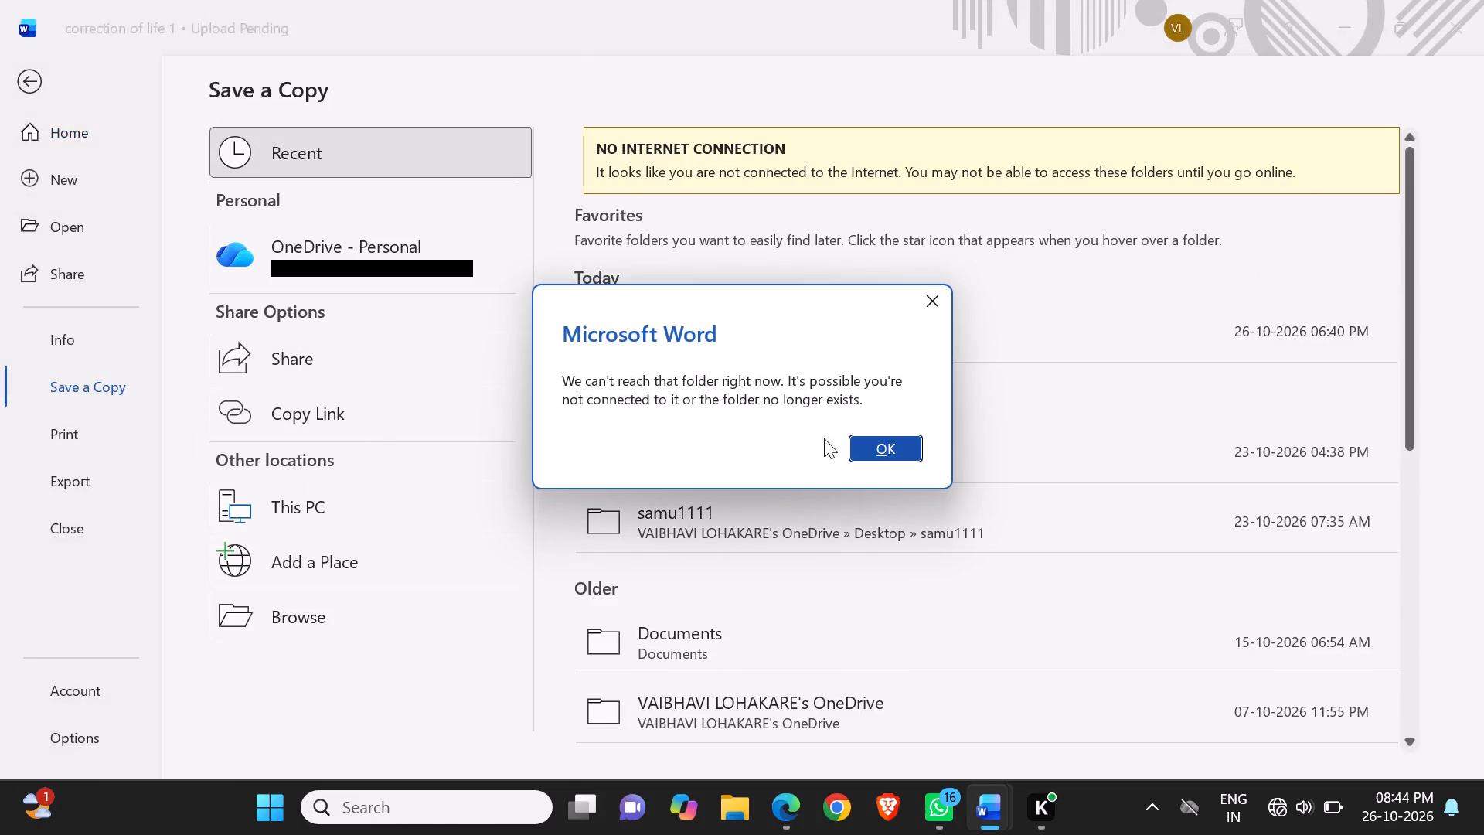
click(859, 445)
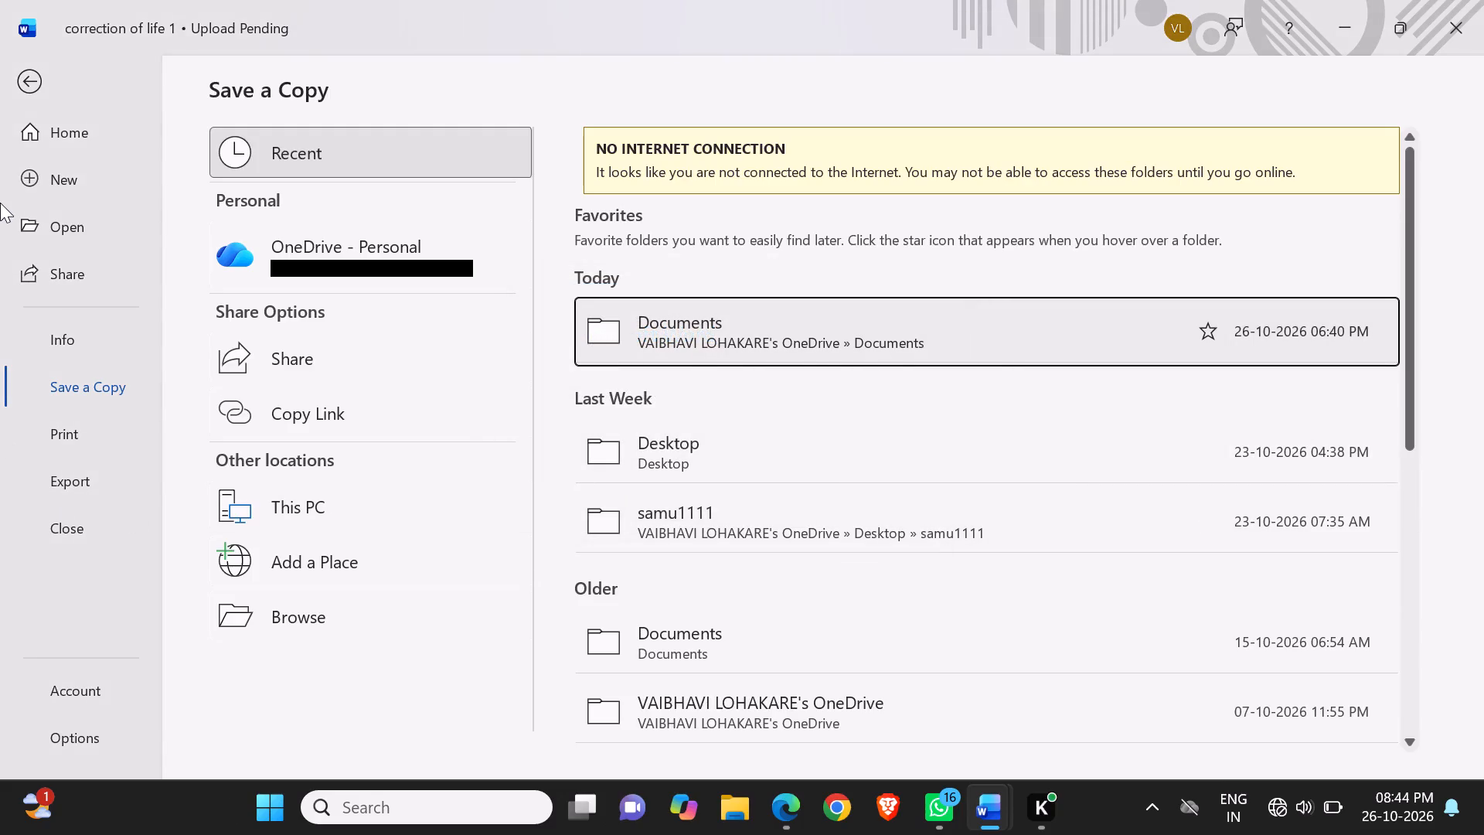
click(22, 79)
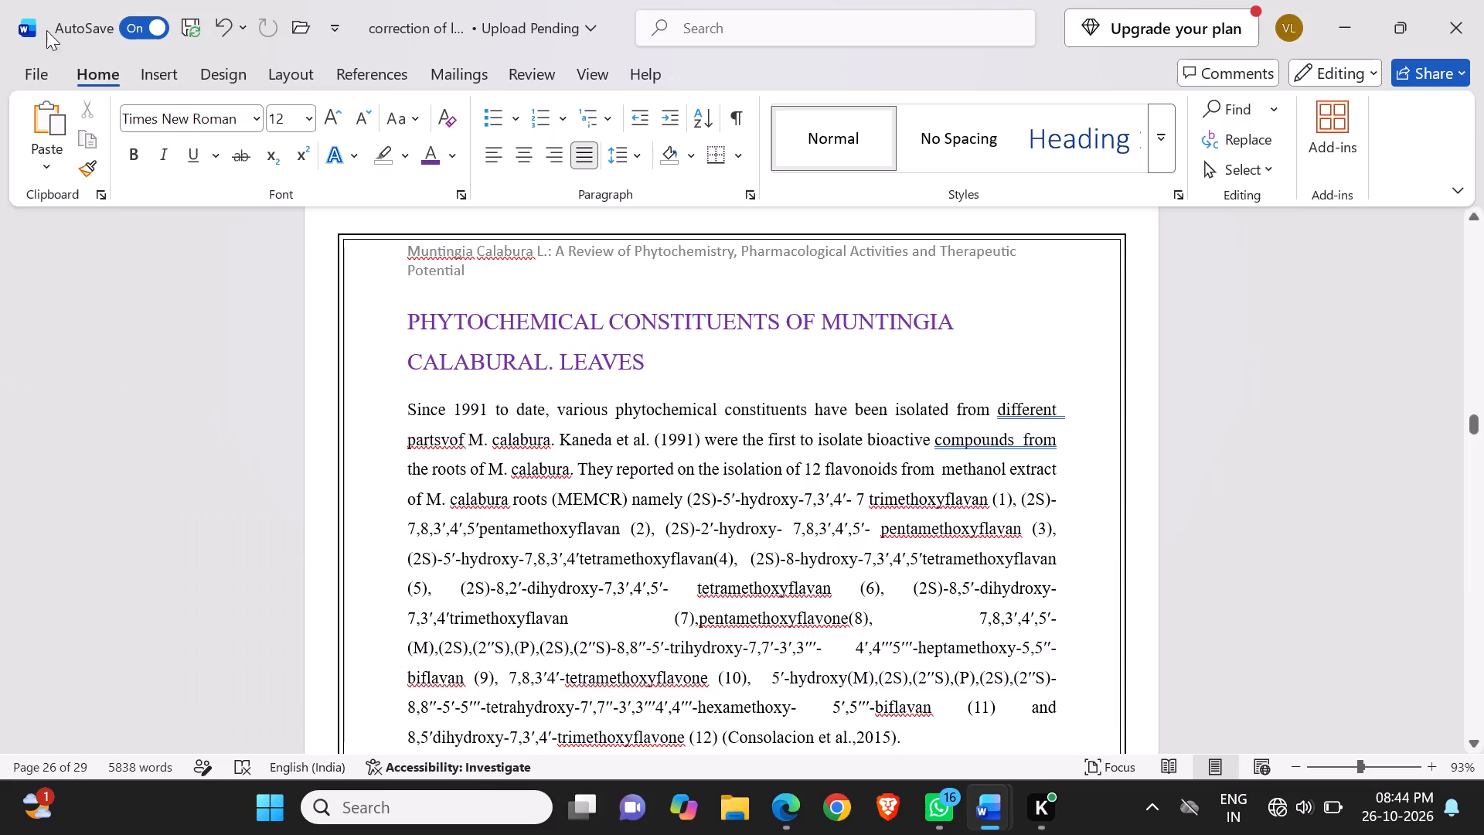
Turn off AutoSave and save the document under its existing name.
double_click(124, 25)
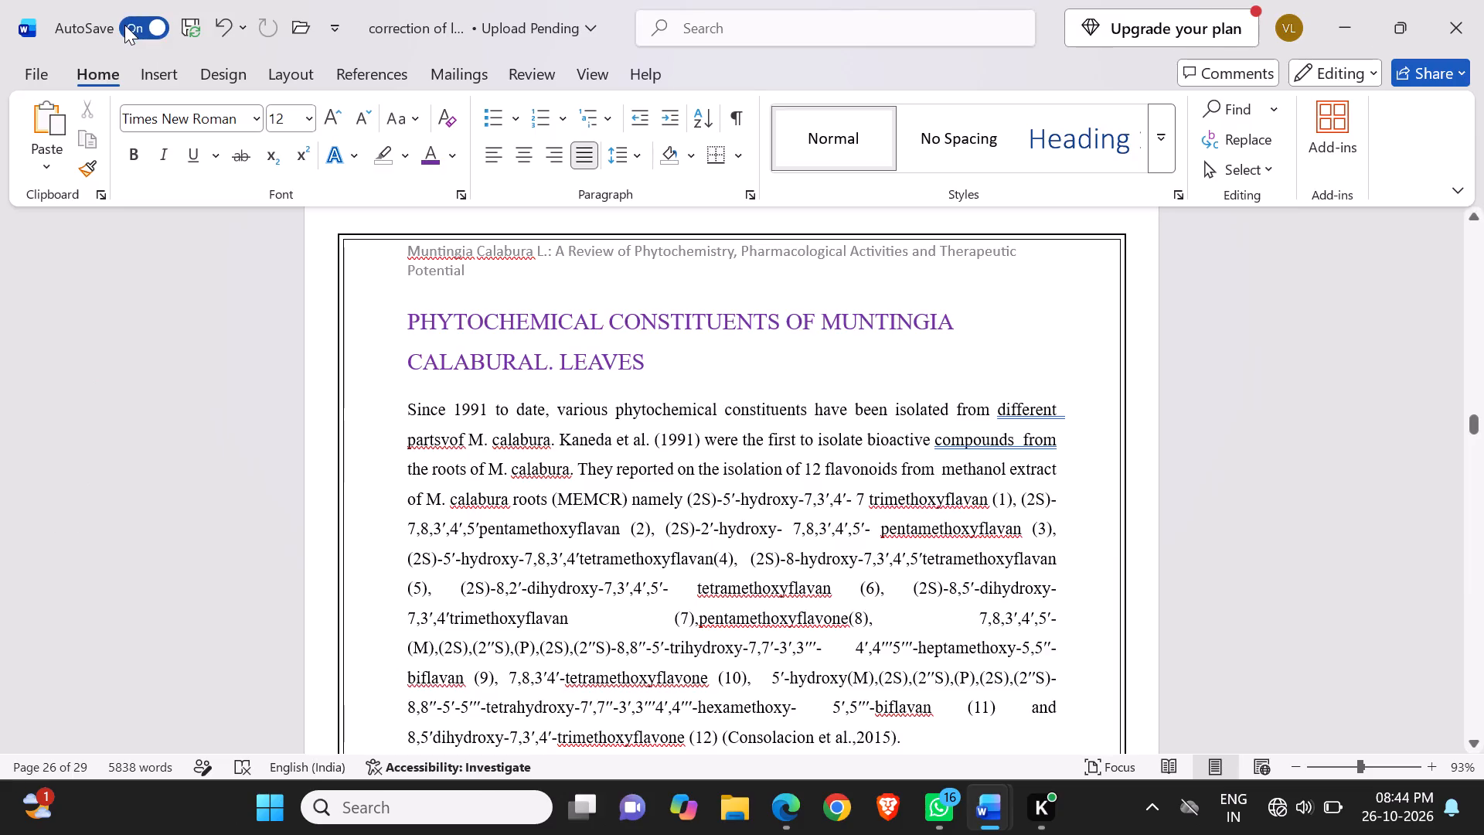
click(124, 25)
click(42, 71)
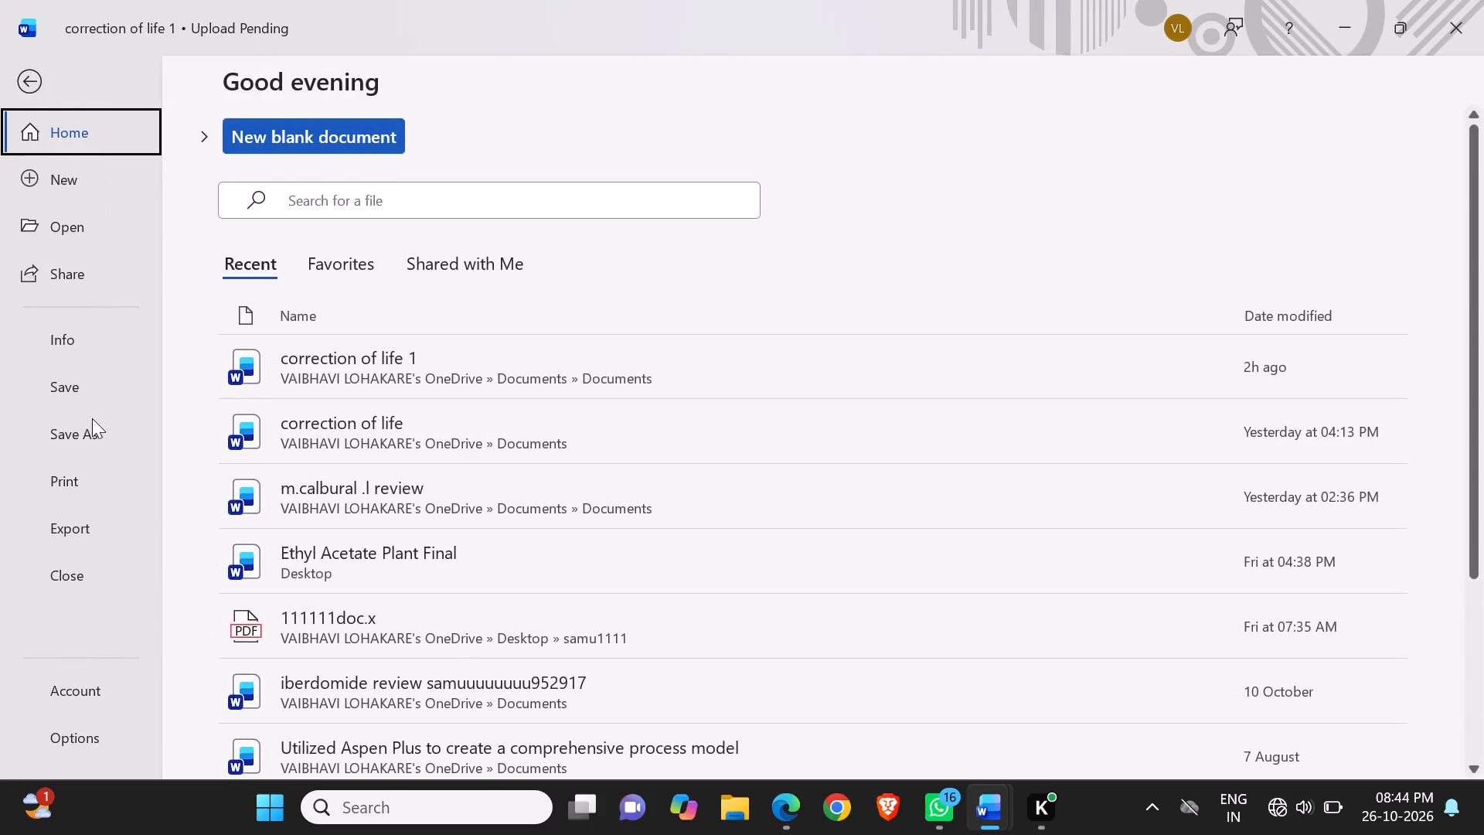
click(94, 421)
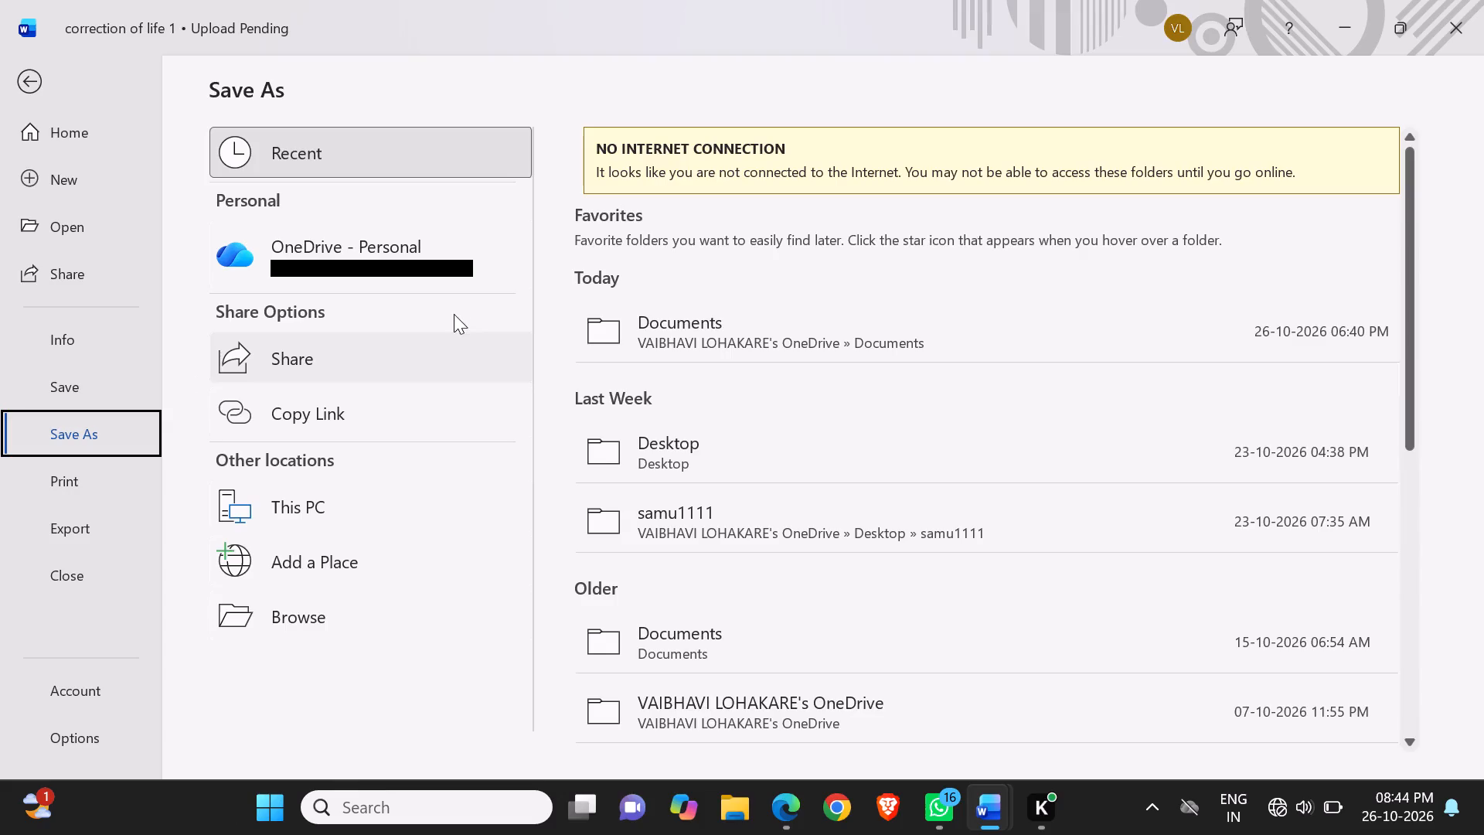
click(116, 385)
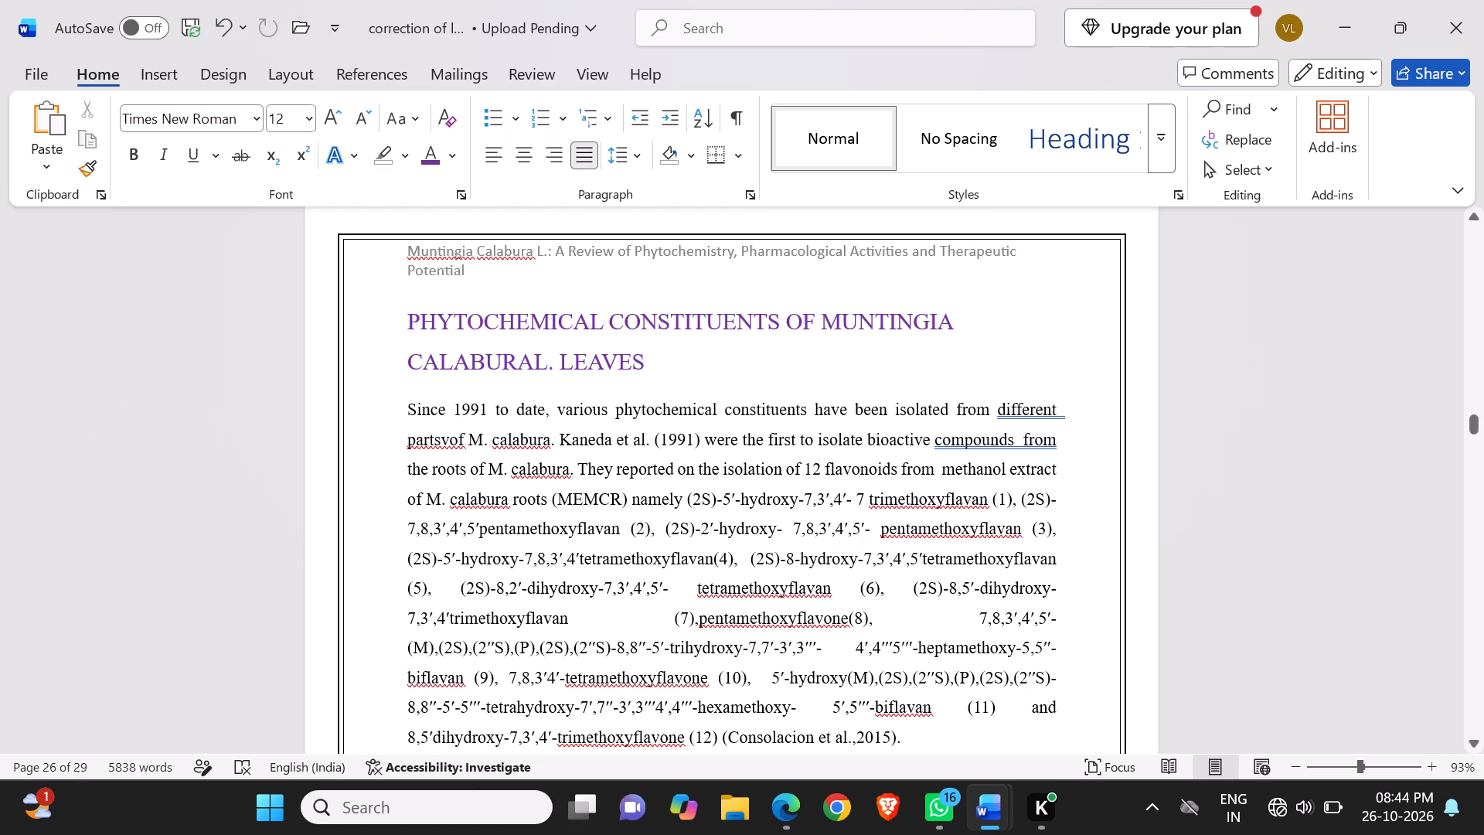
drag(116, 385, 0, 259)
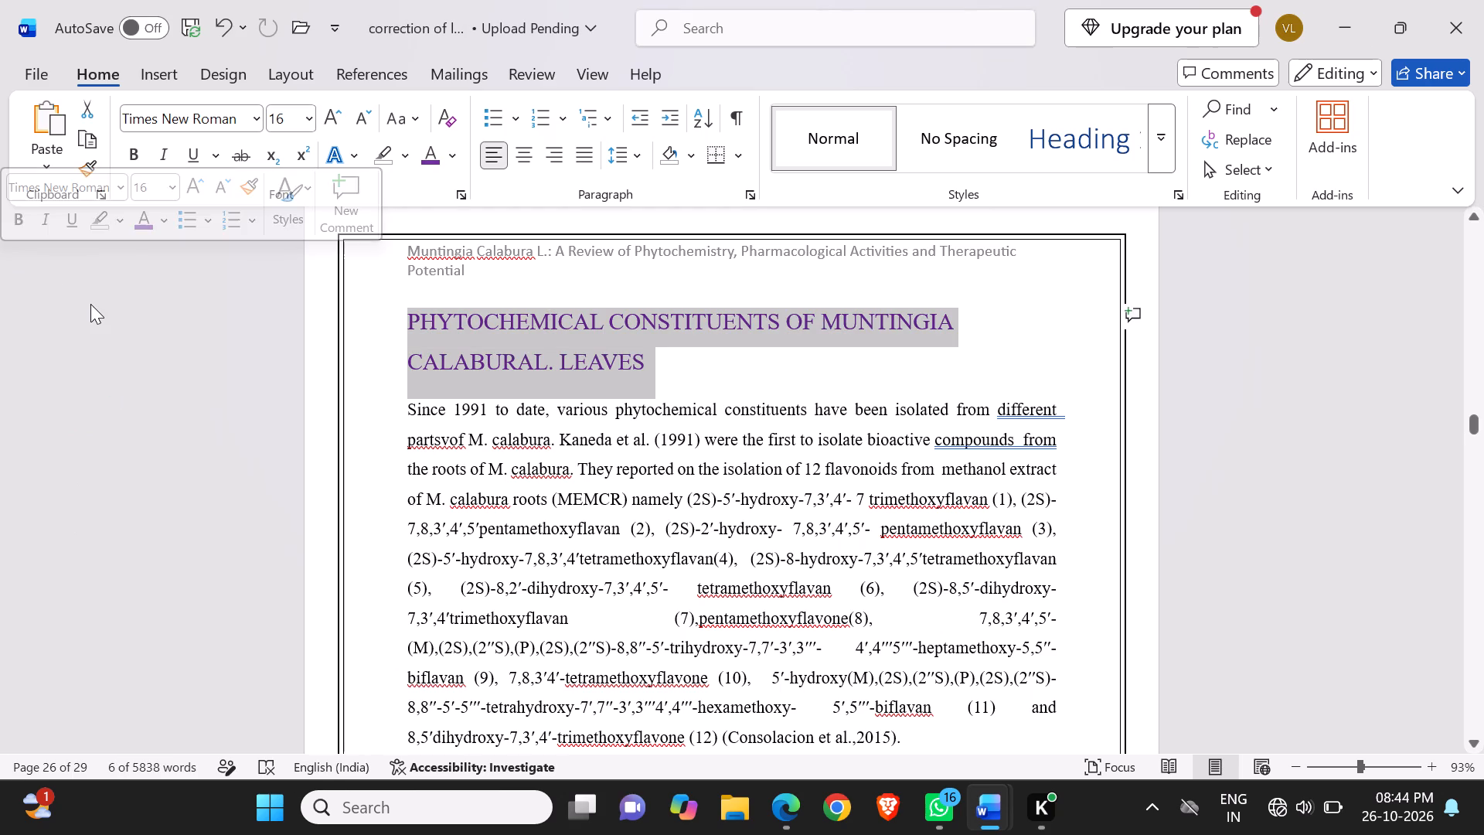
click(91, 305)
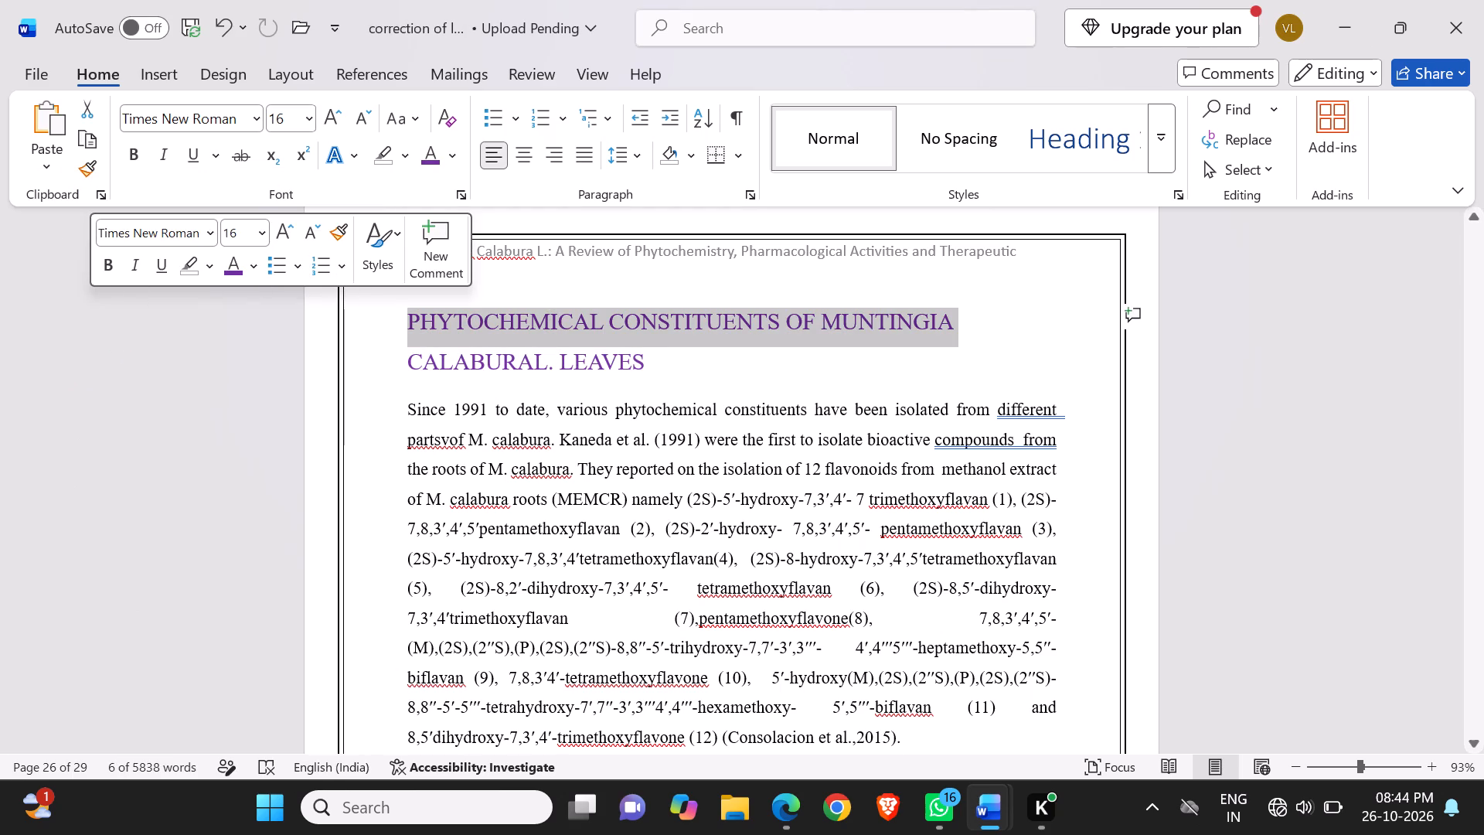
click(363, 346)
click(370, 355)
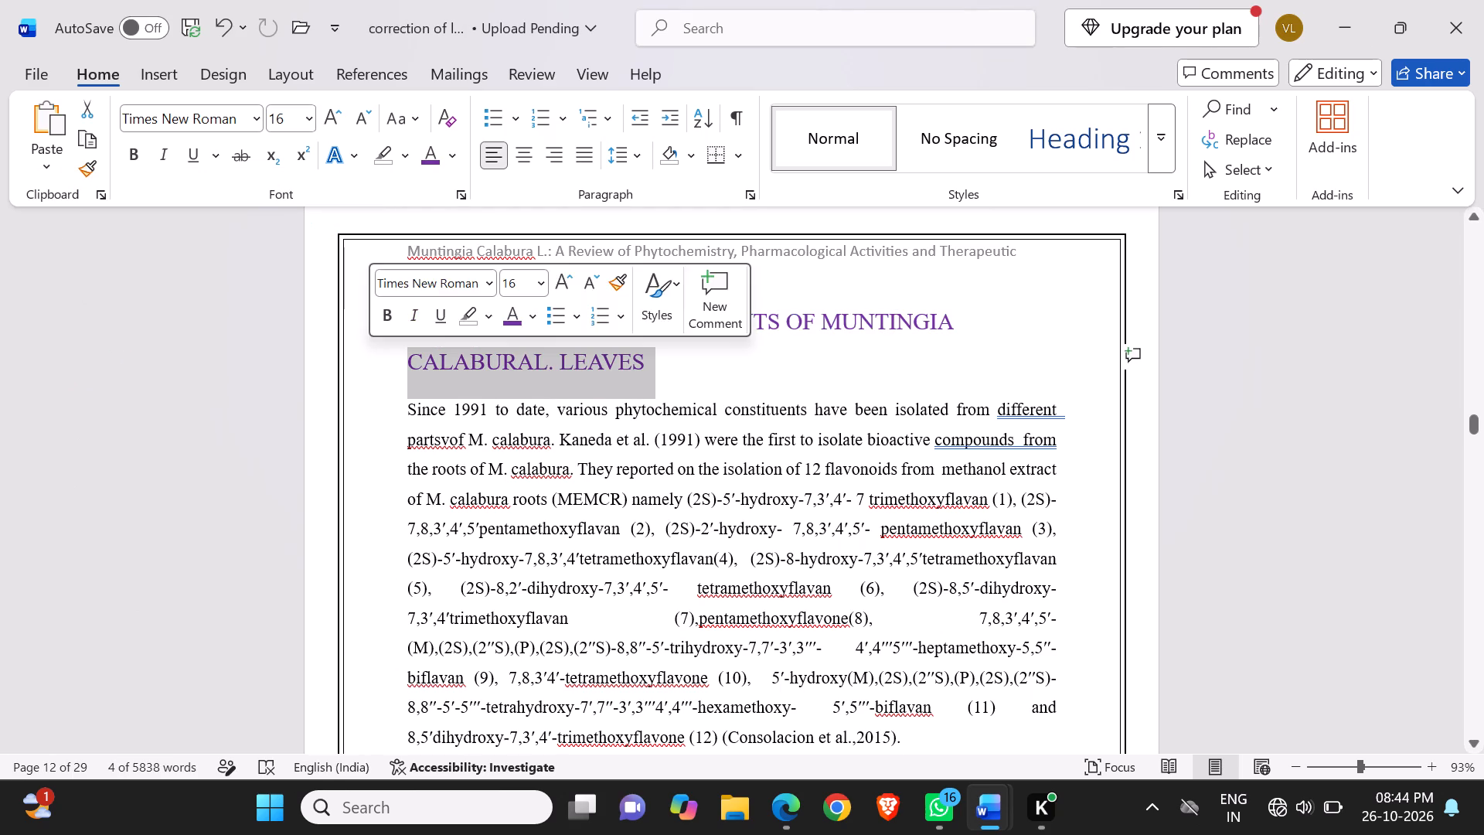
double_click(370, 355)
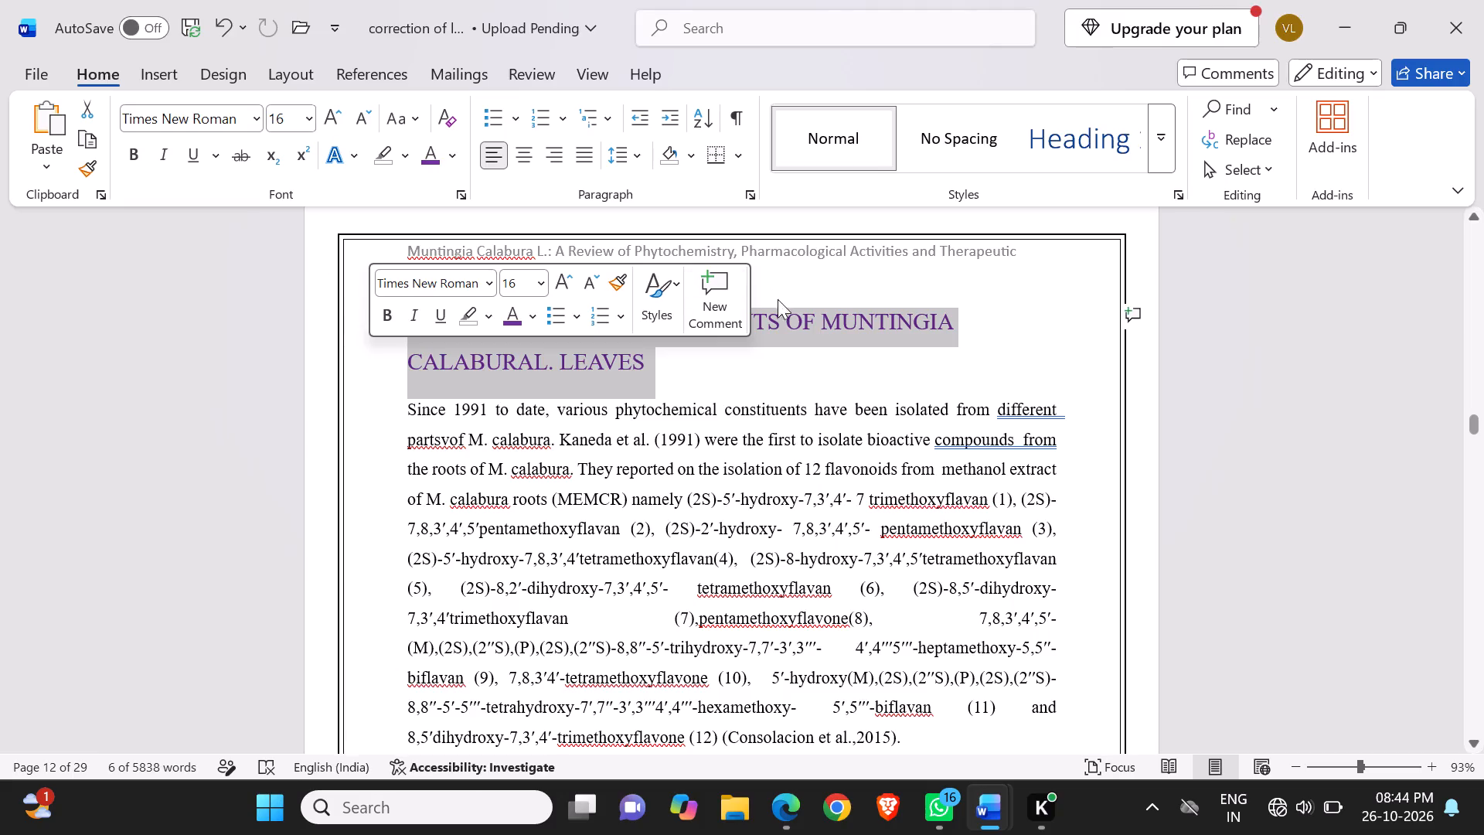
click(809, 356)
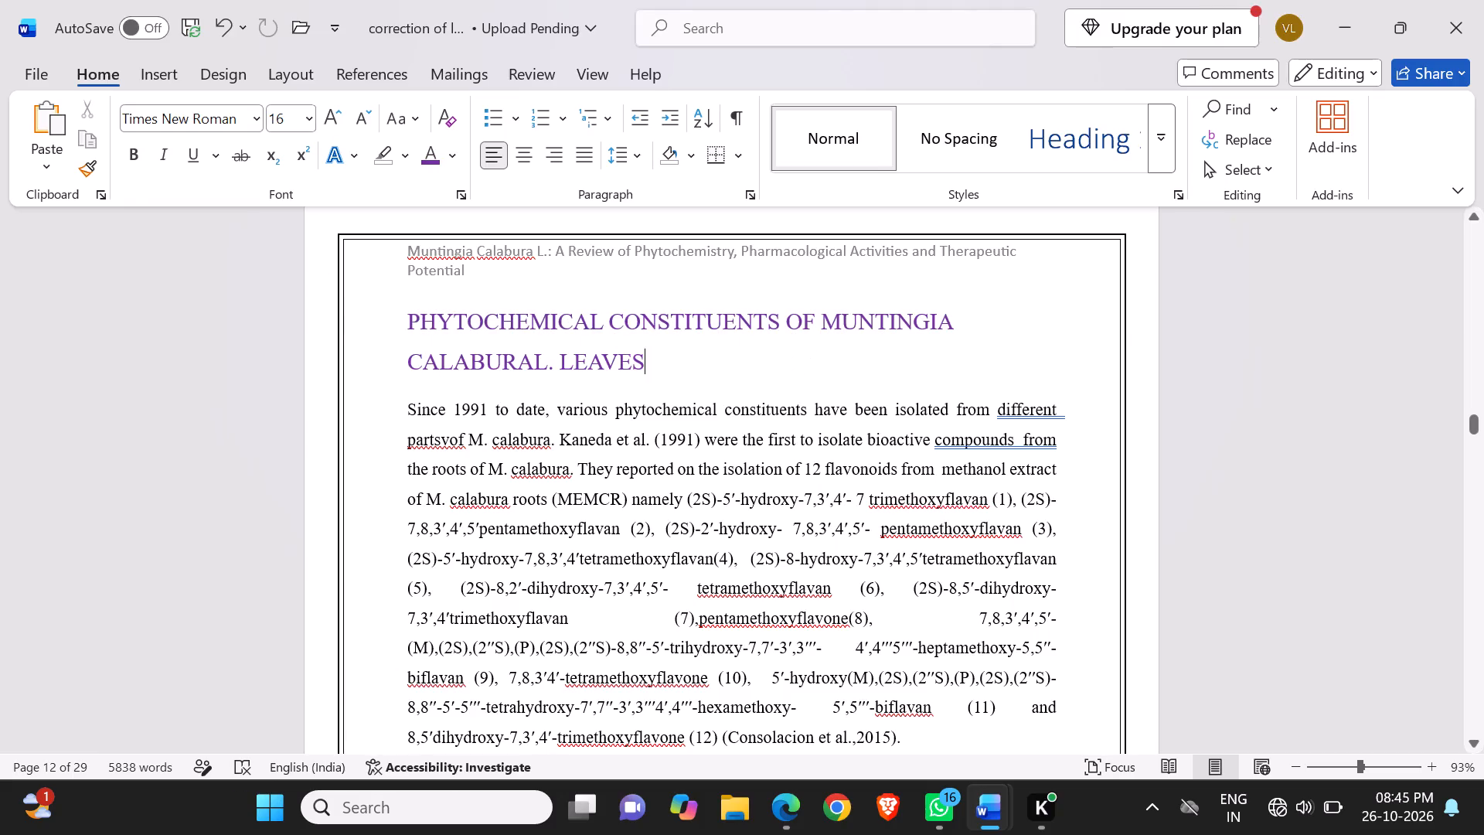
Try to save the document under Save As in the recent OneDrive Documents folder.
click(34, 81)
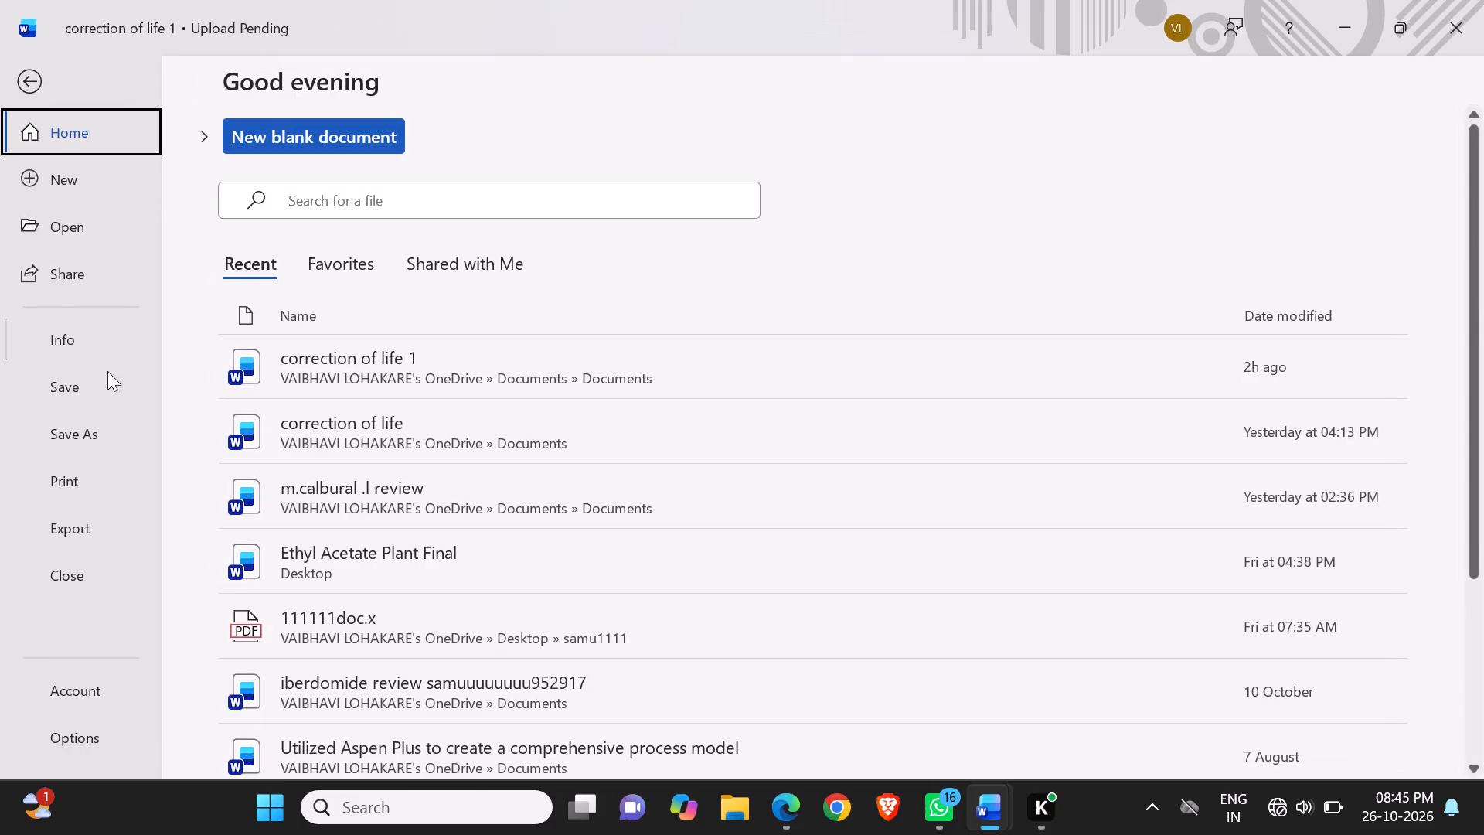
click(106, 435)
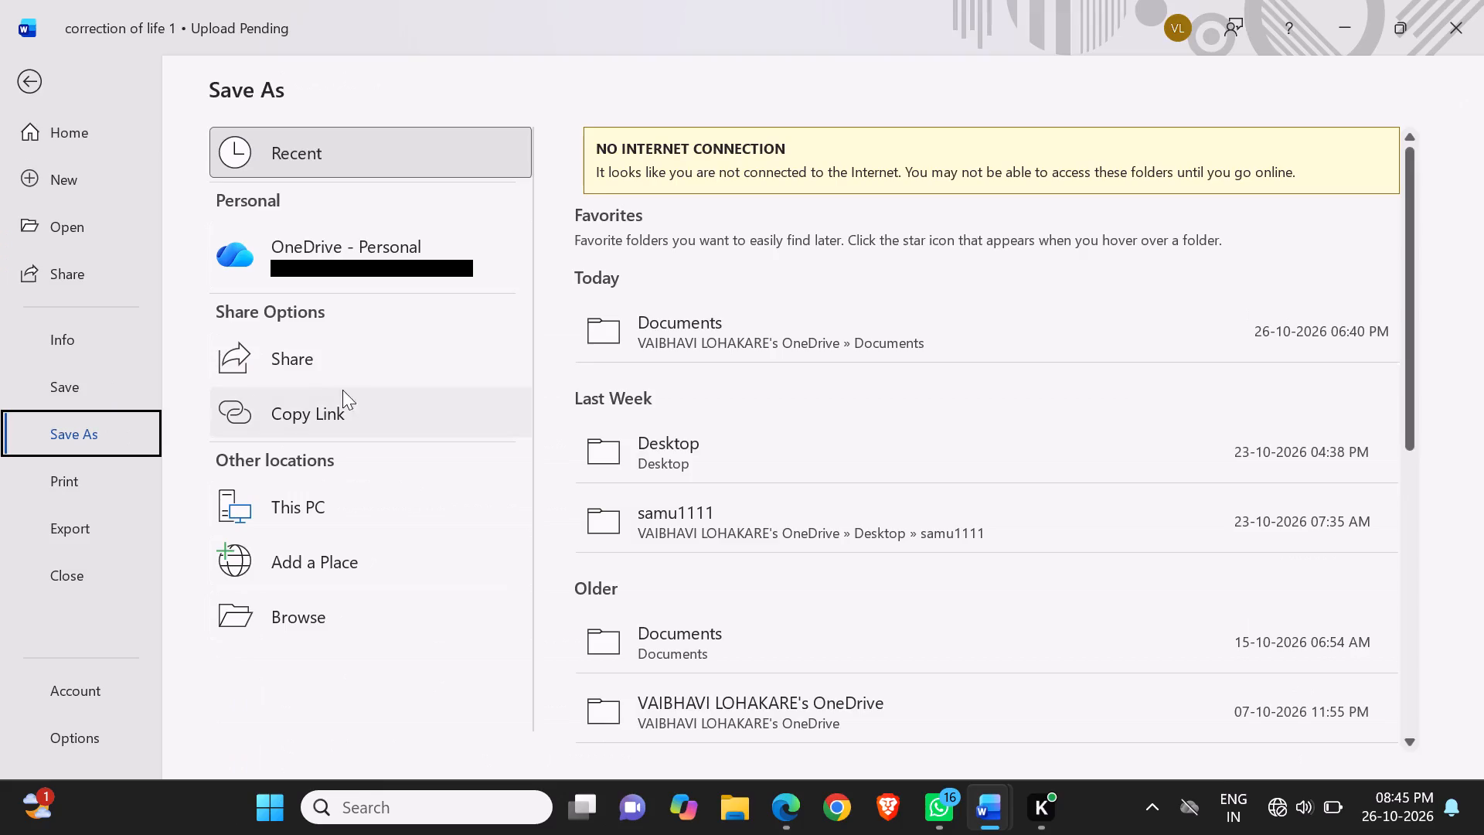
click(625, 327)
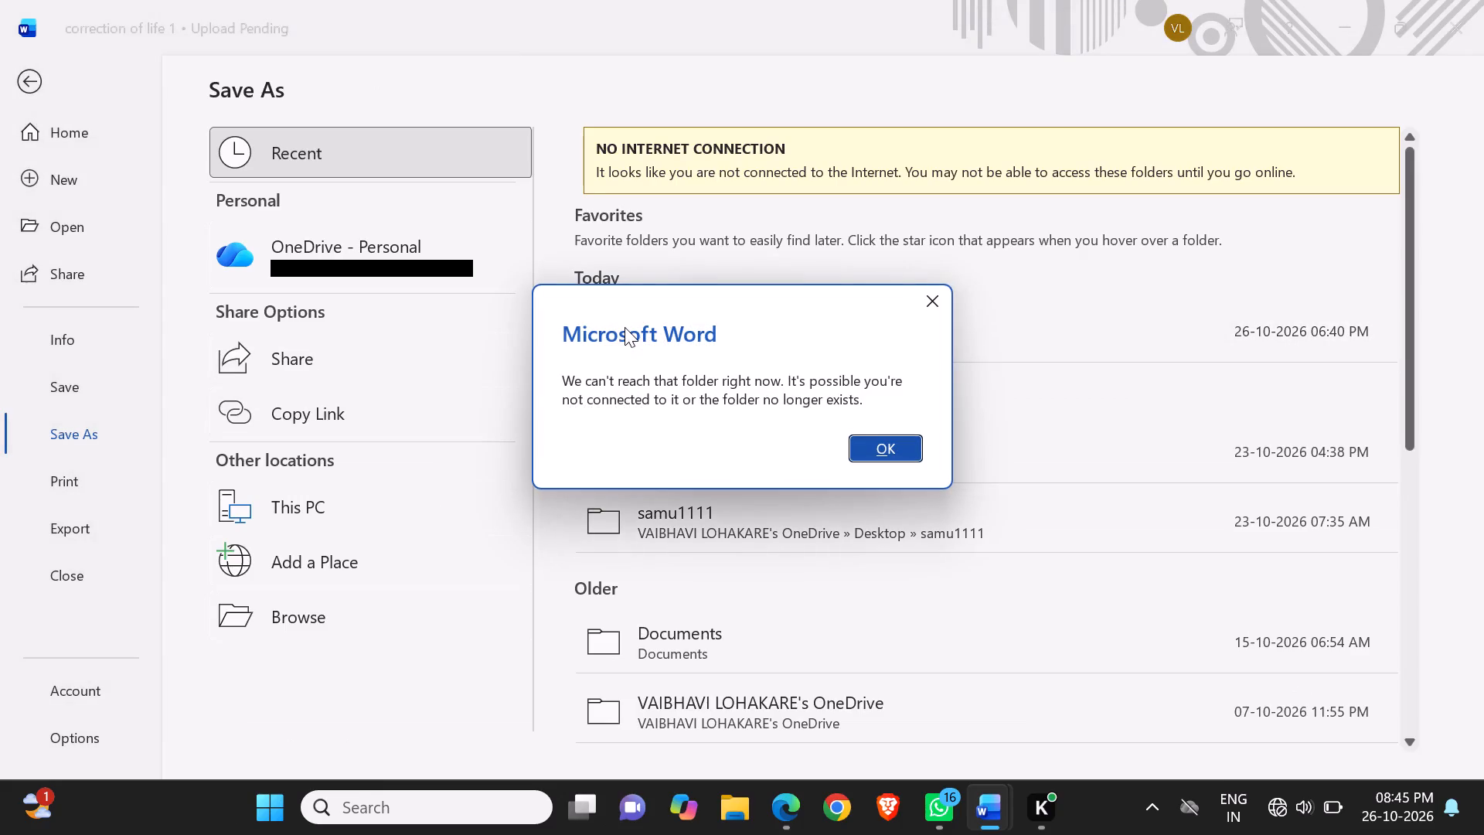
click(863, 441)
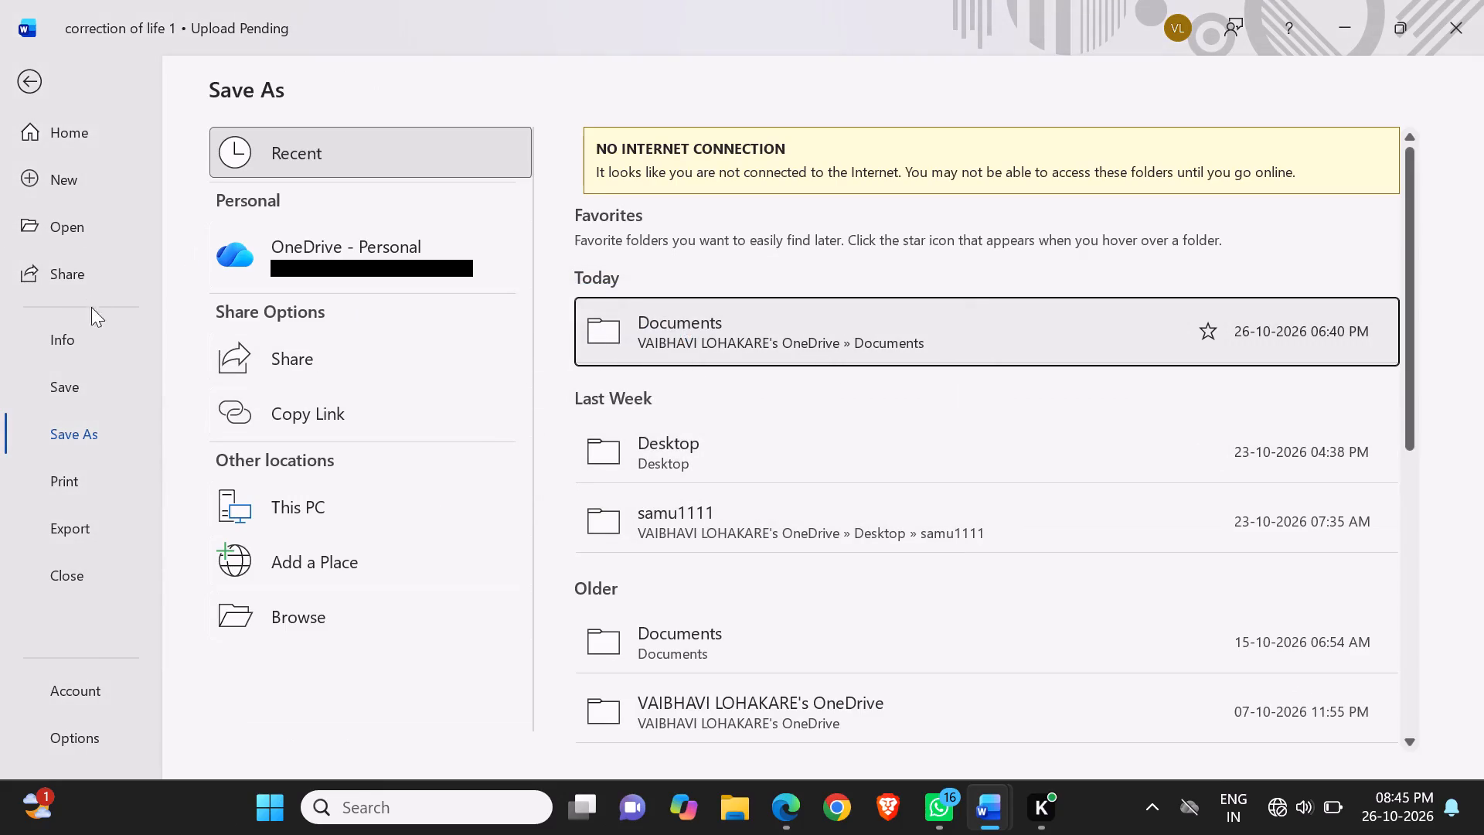
Save the document in place and turn AutoSave back on.
click(73, 379)
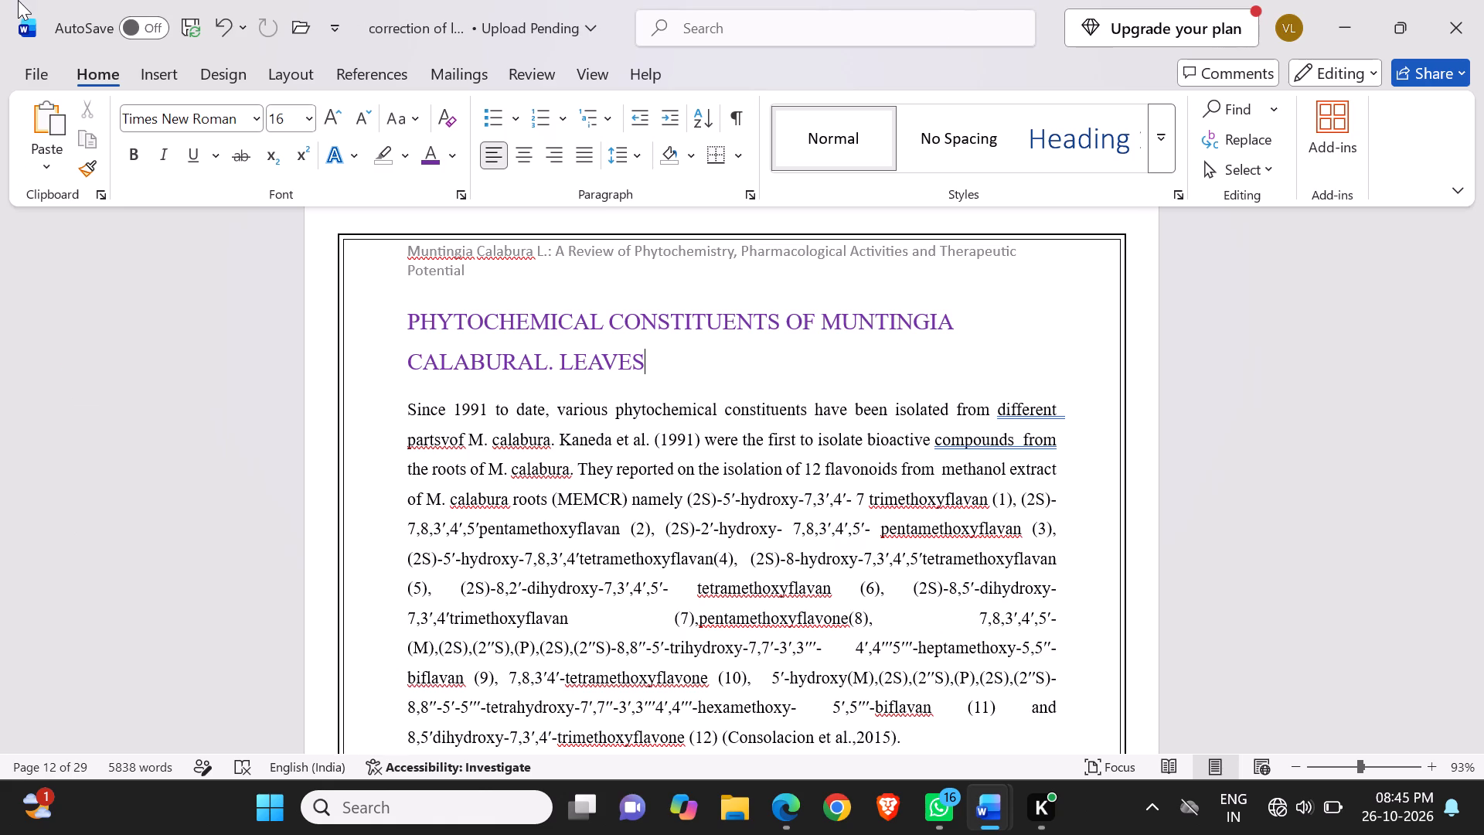
click(134, 26)
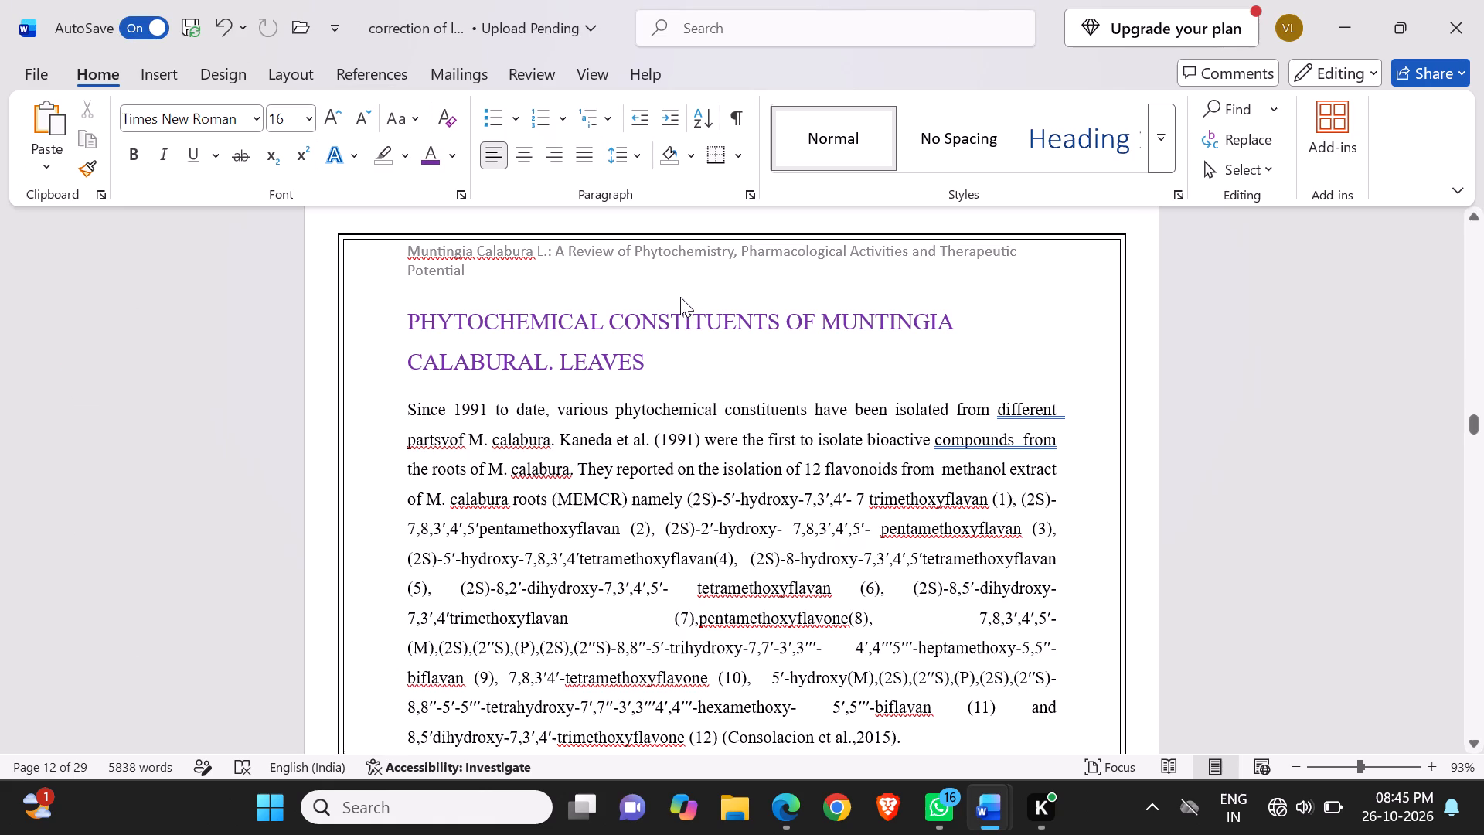
Look through the document from the Phytochemical Constituents section to the first Reference entries, checking the in-text citations.
triple_click(1475, 514)
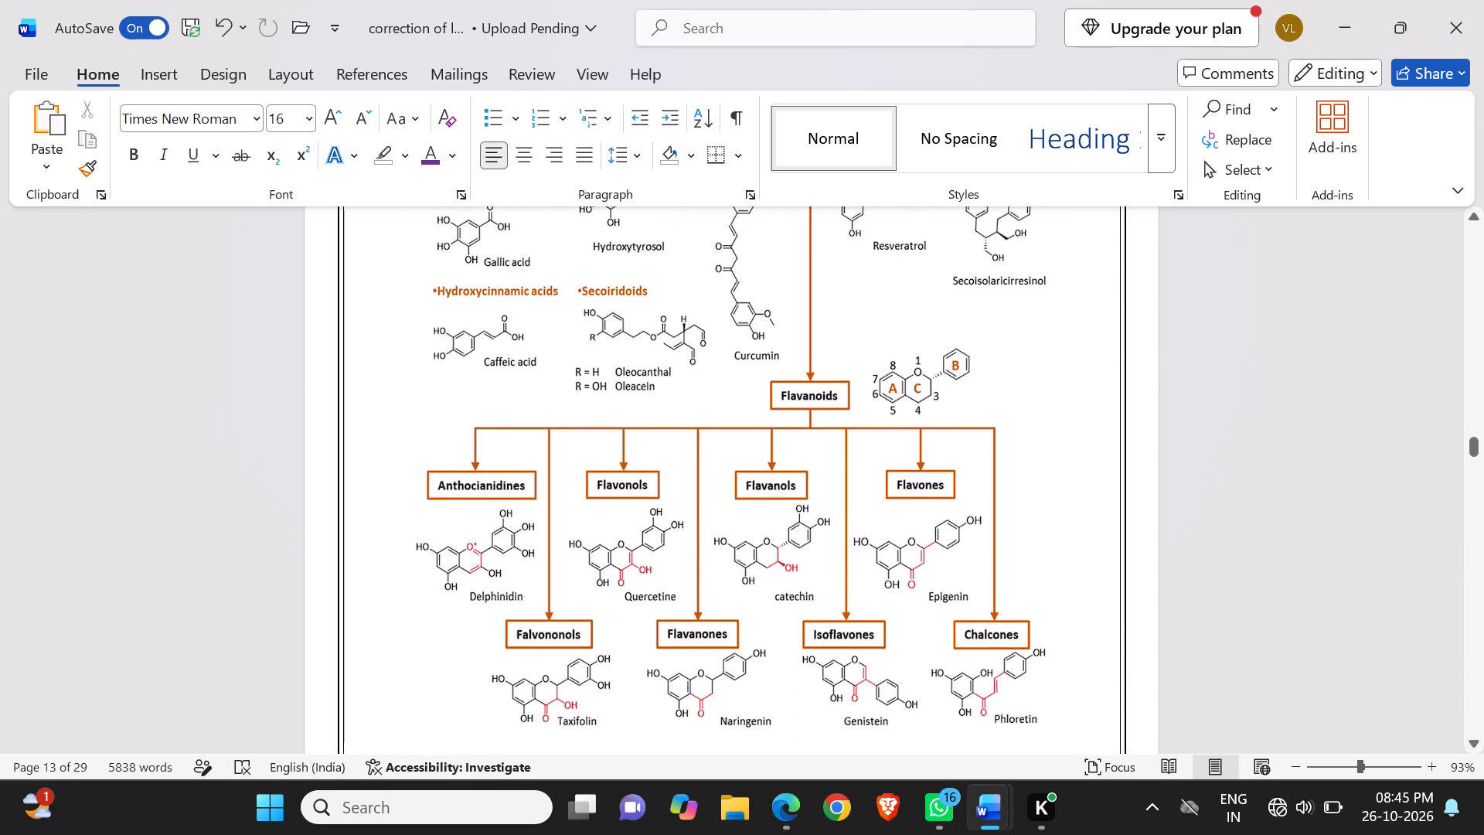
click(1469, 428)
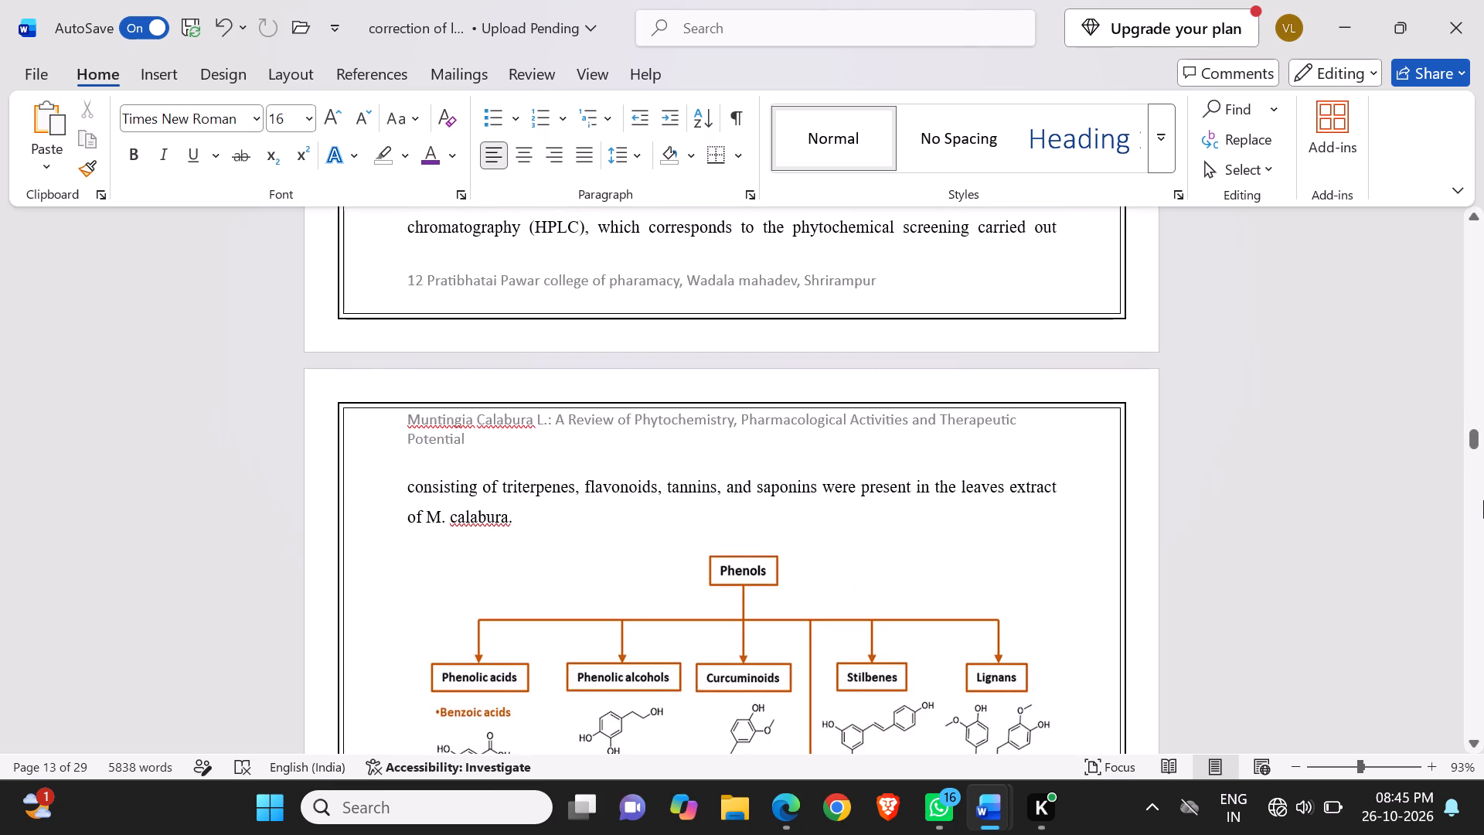
triple_click(1472, 499)
click(1472, 499)
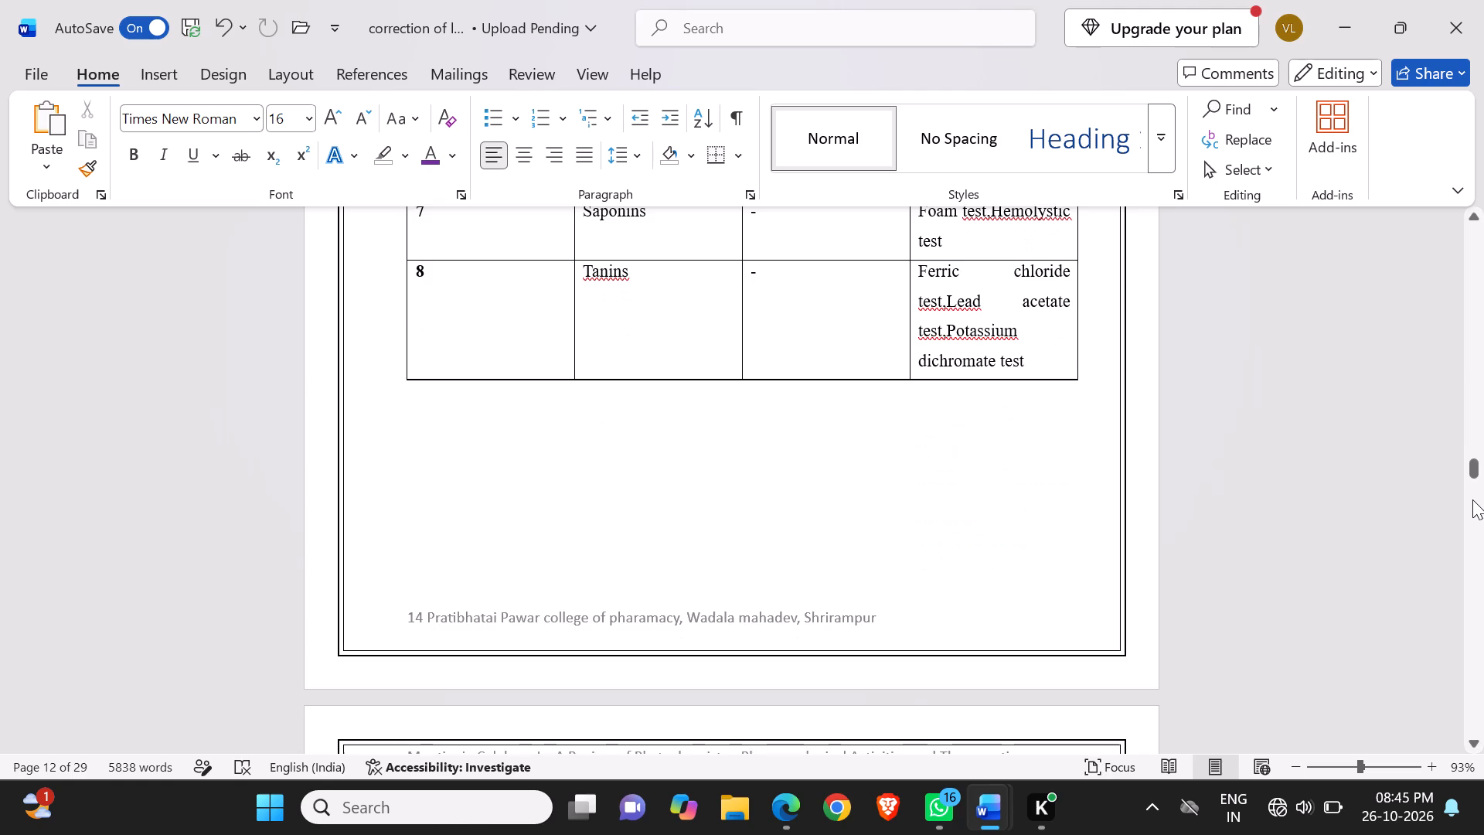
triple_click(1472, 499)
click(1472, 499)
drag(1472, 499, 1483, 547)
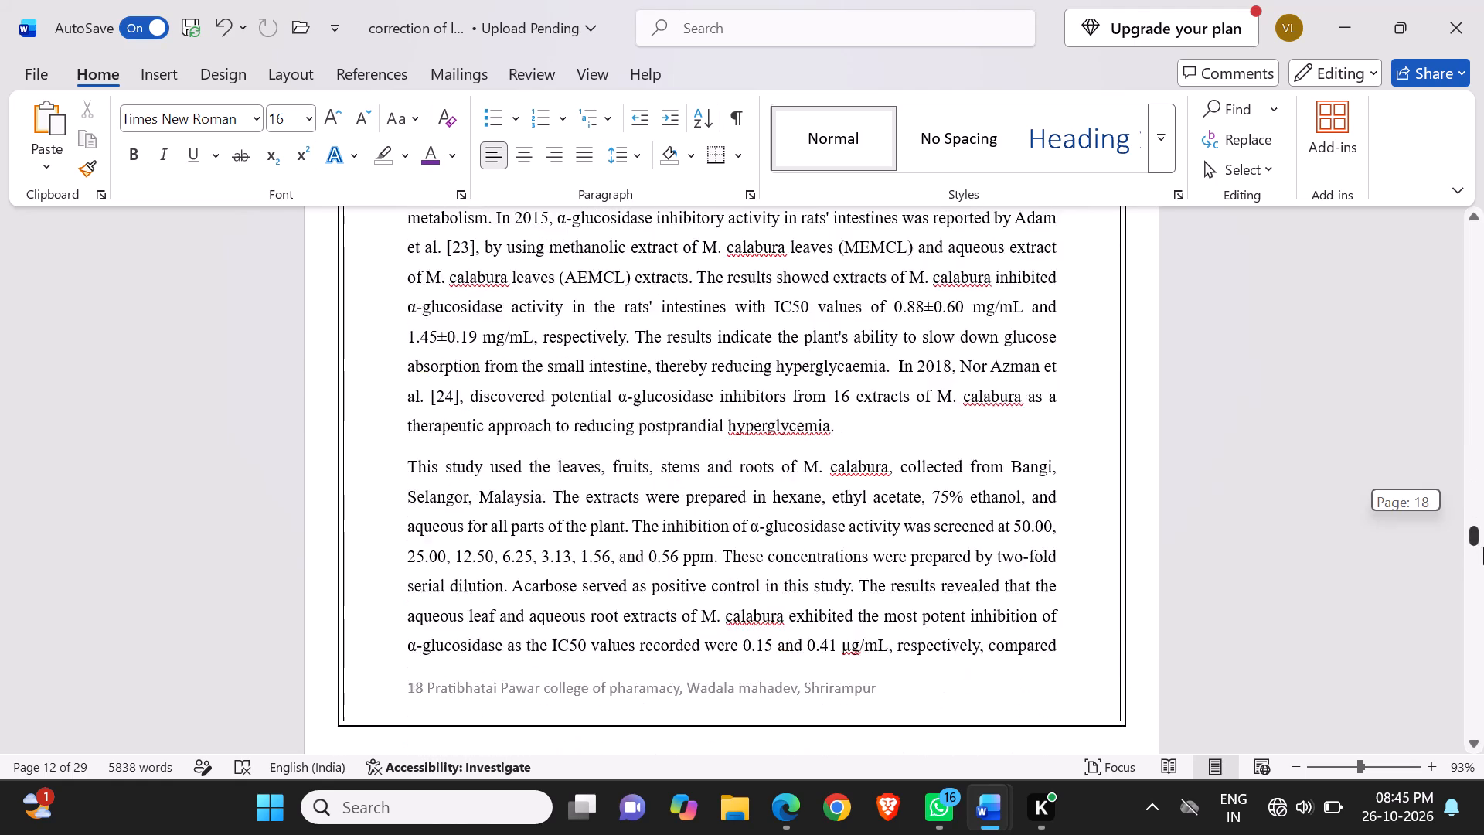
drag(1483, 547, 1483, 594)
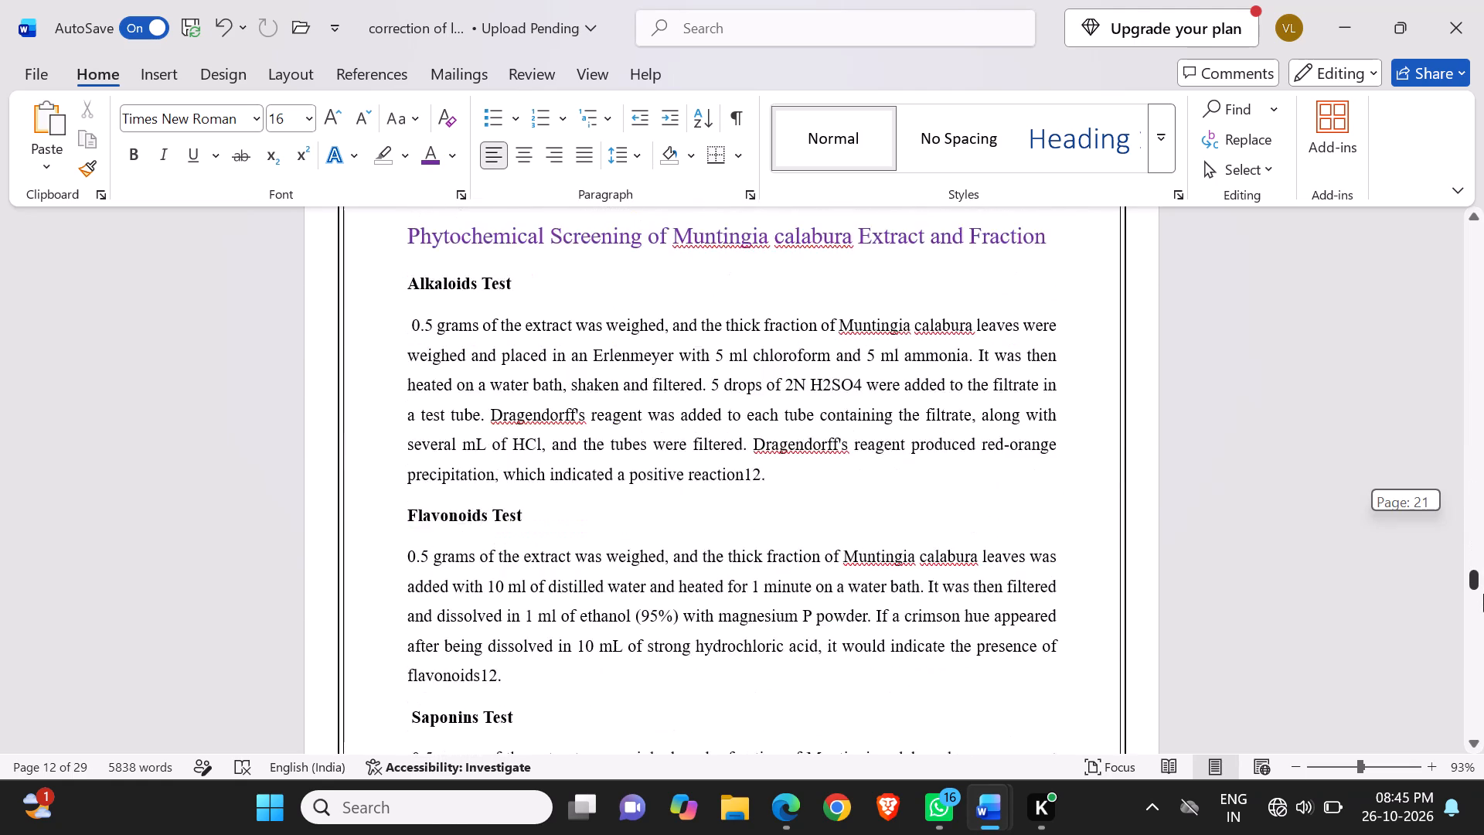
drag(1483, 594, 1483, 638)
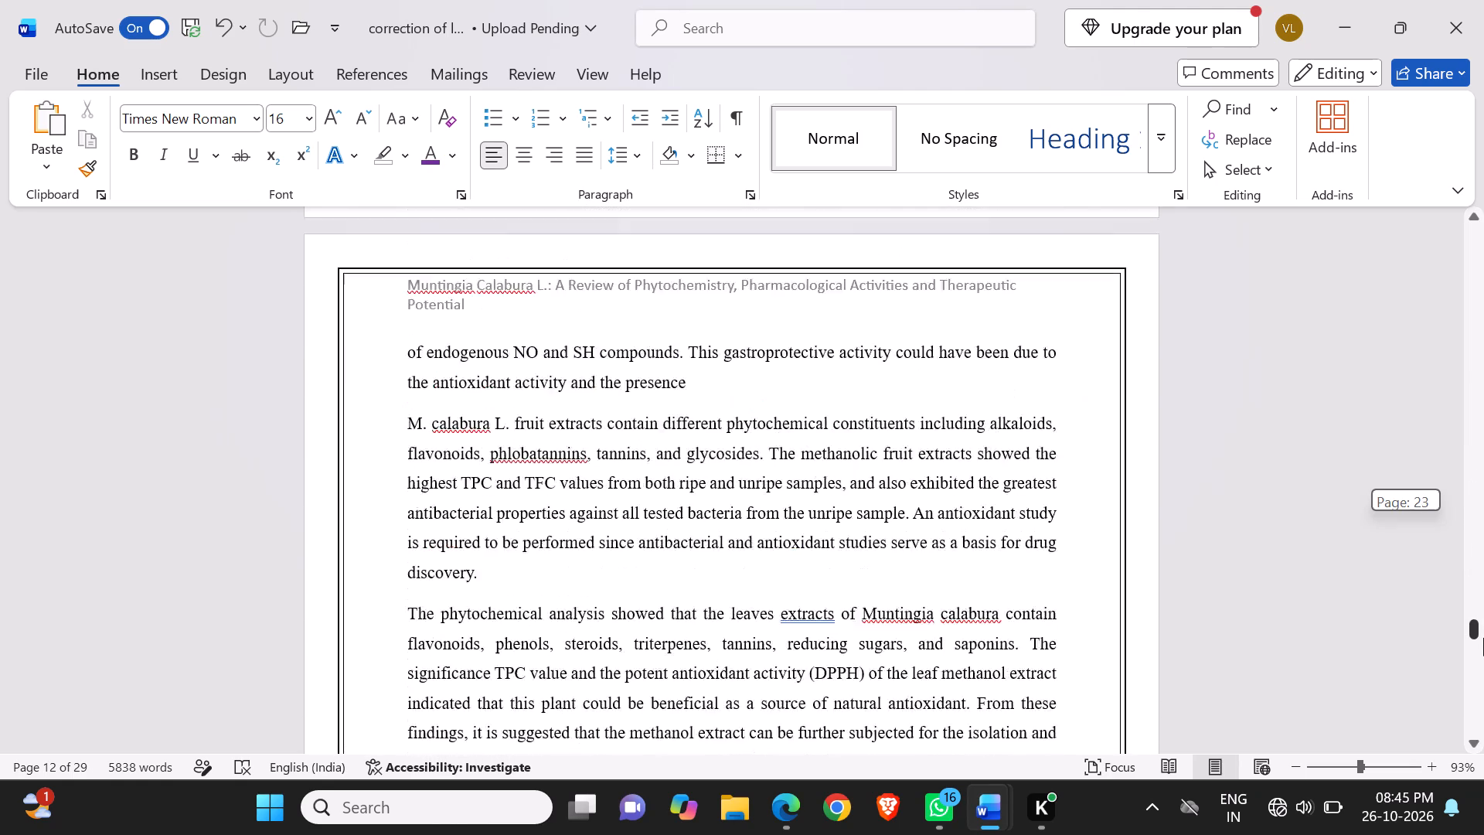
drag(1483, 638, 1483, 651)
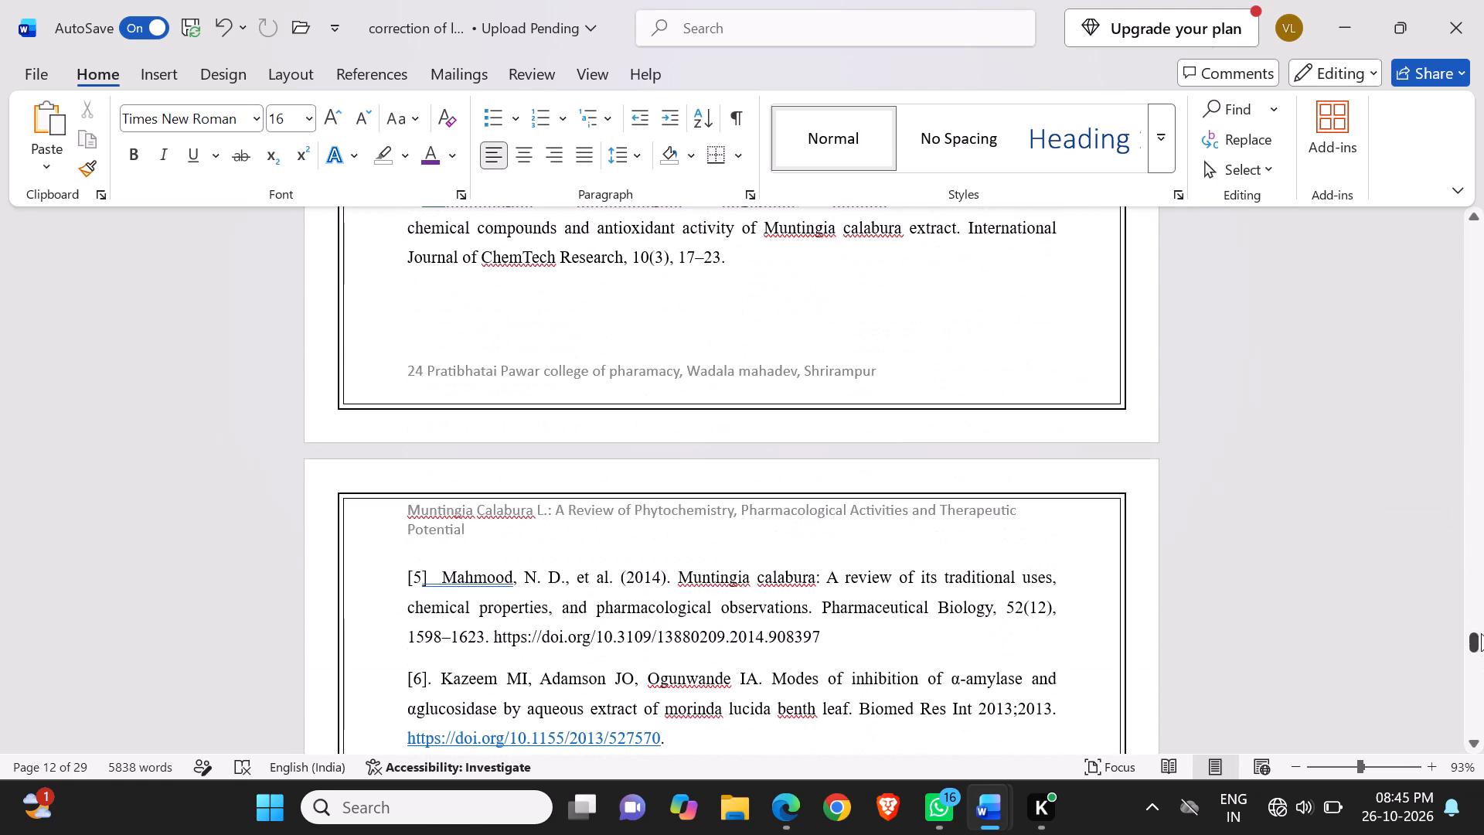
Review the concluding paragraphs and the Reference entries [1] to [6] for numbering and formatting.
drag(1476, 625, 1472, 602)
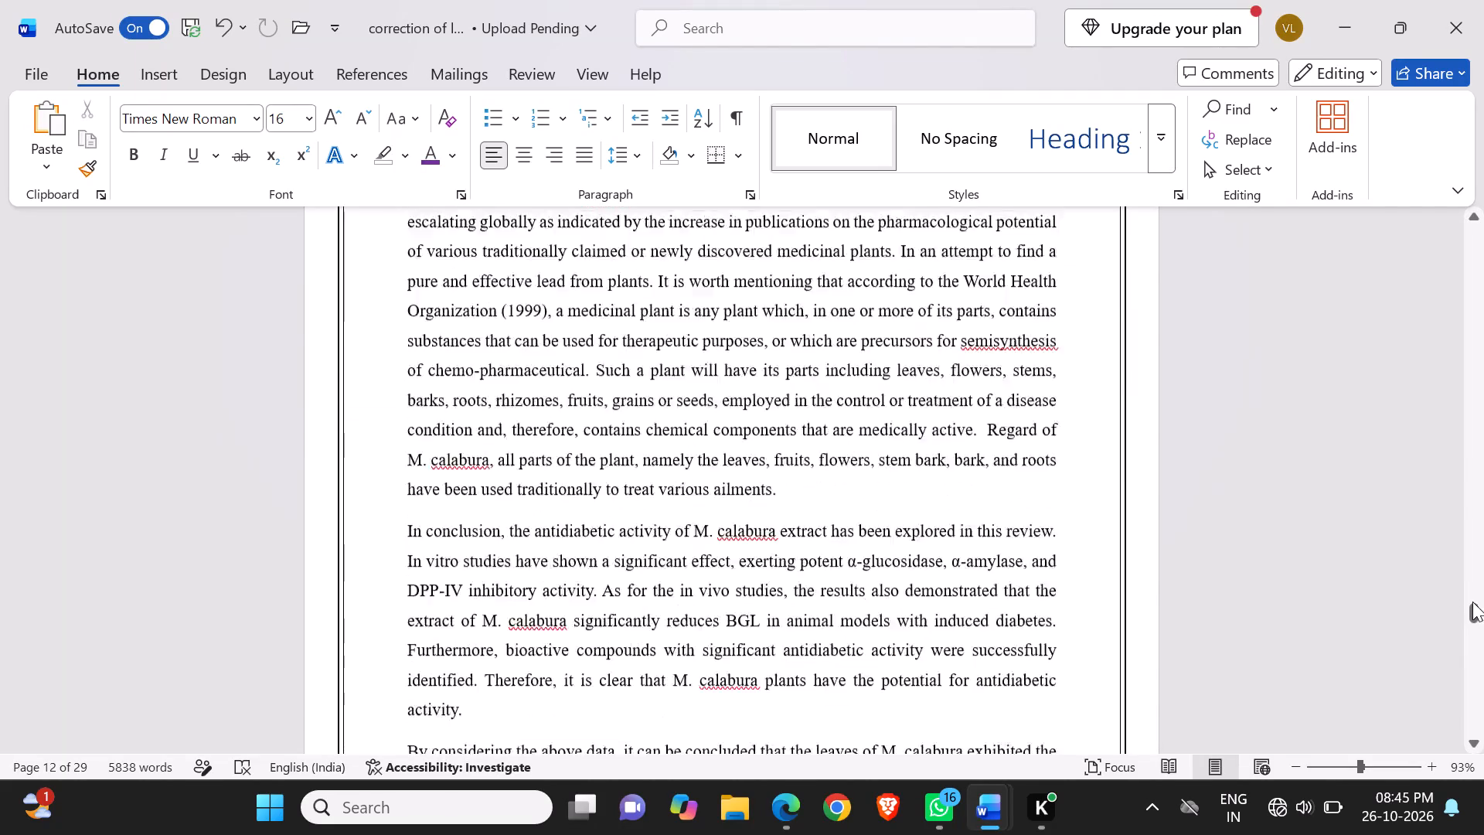
drag(1472, 602, 1483, 633)
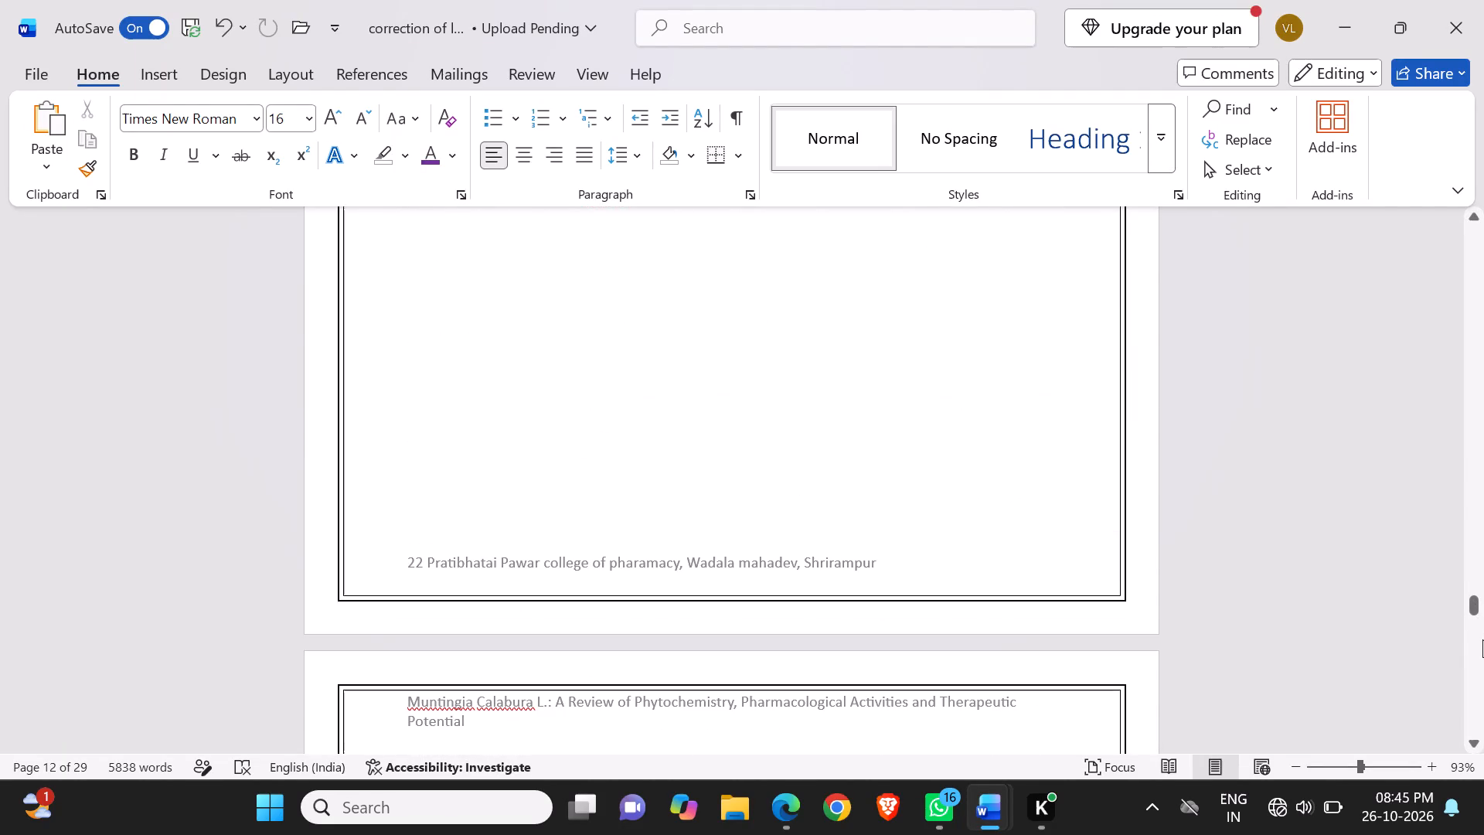
click(1472, 629)
click(1472, 629)
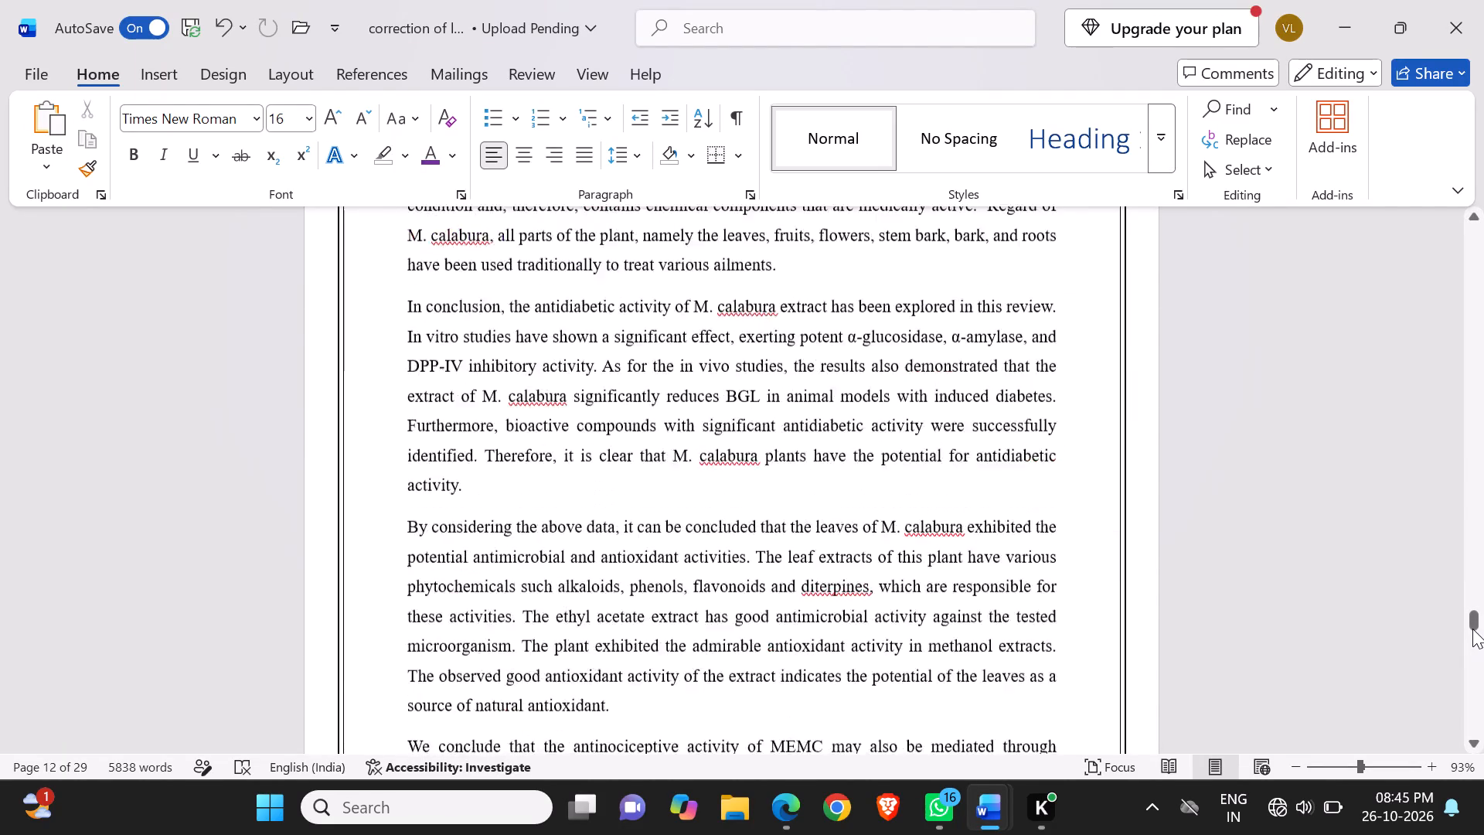
click(1472, 629)
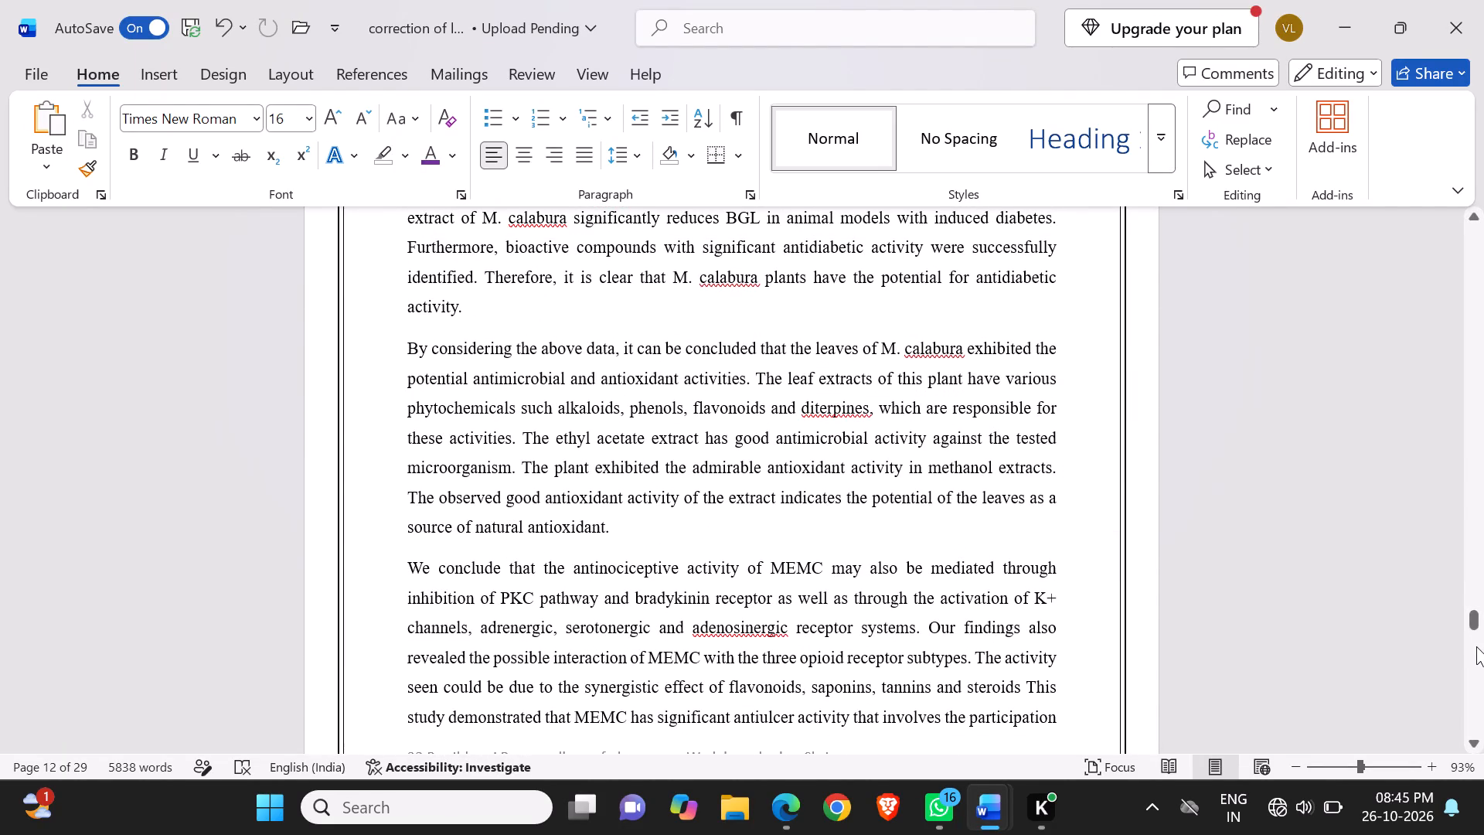
click(1476, 646)
click(1476, 646)
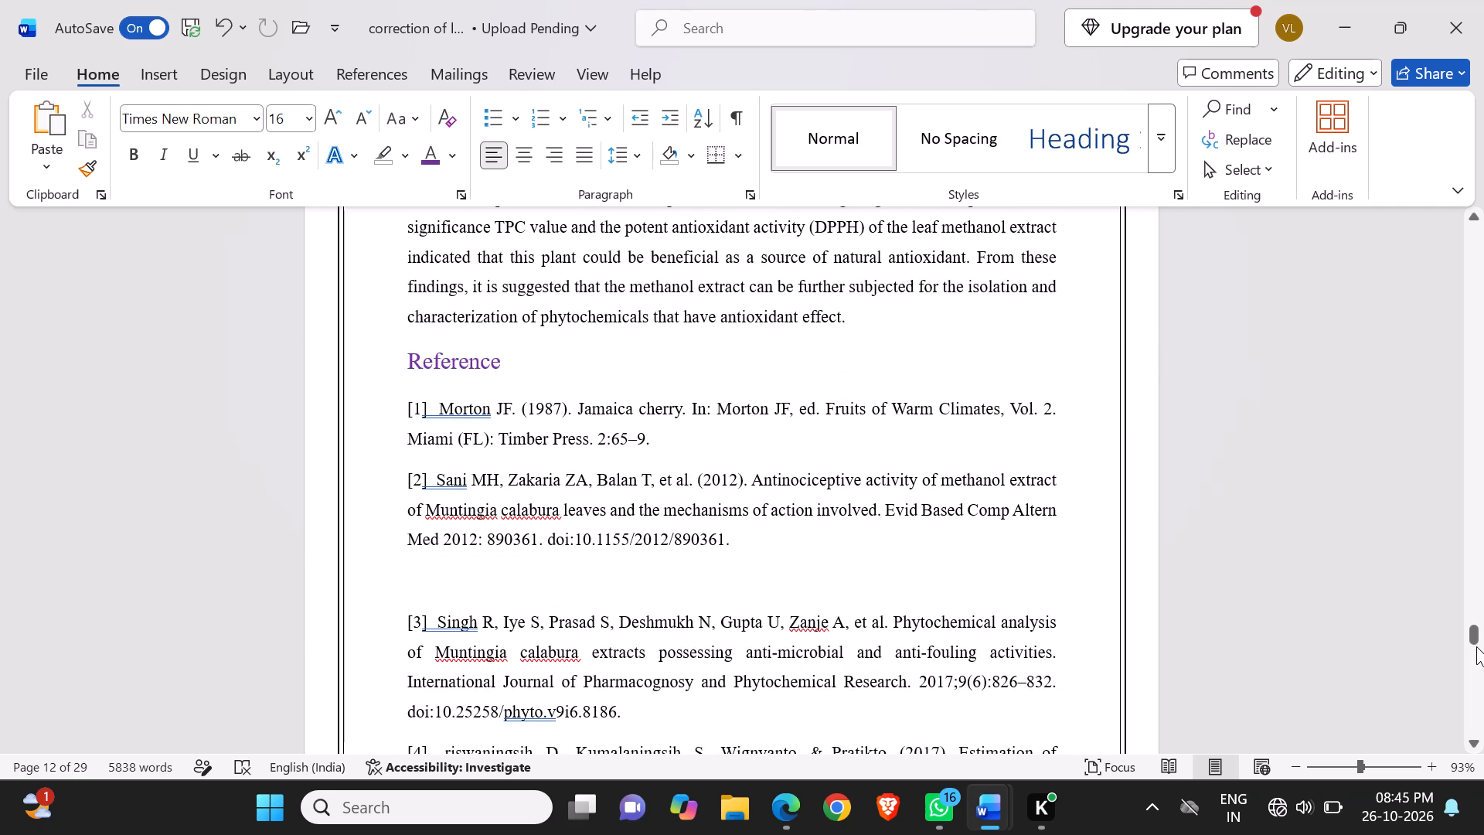
click(1476, 646)
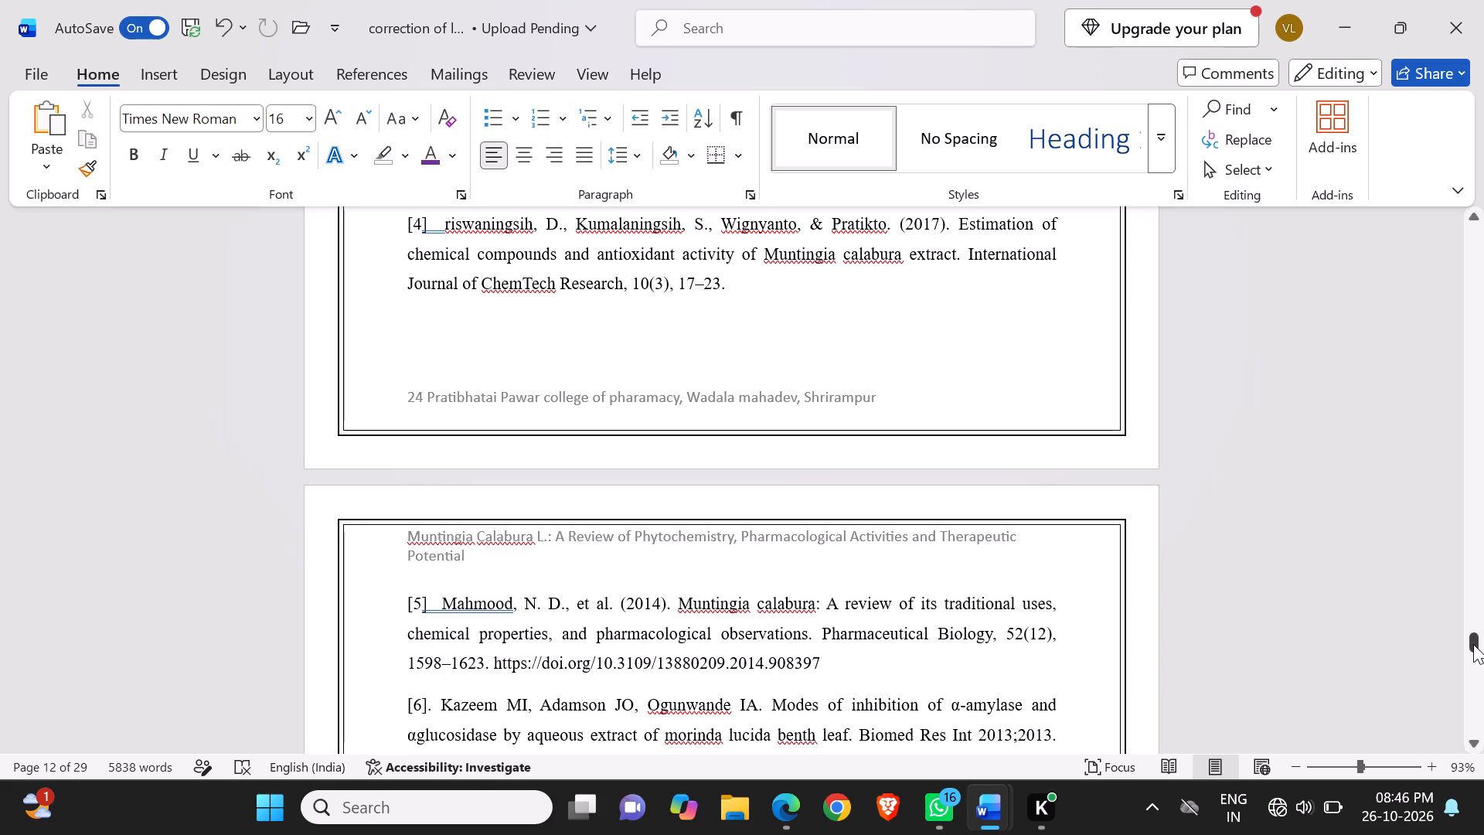
click(1475, 677)
click(1475, 677)
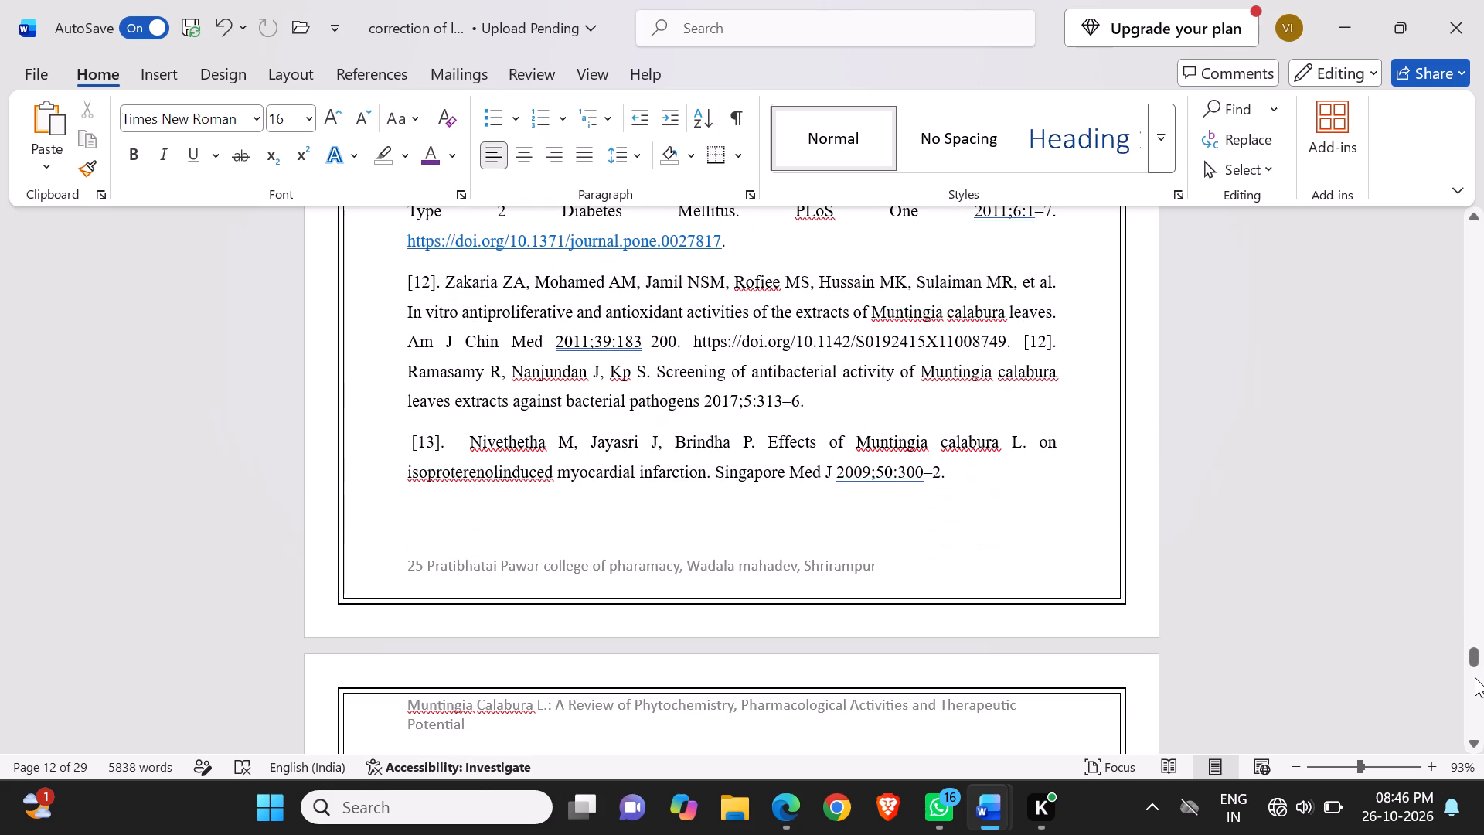
click(1475, 677)
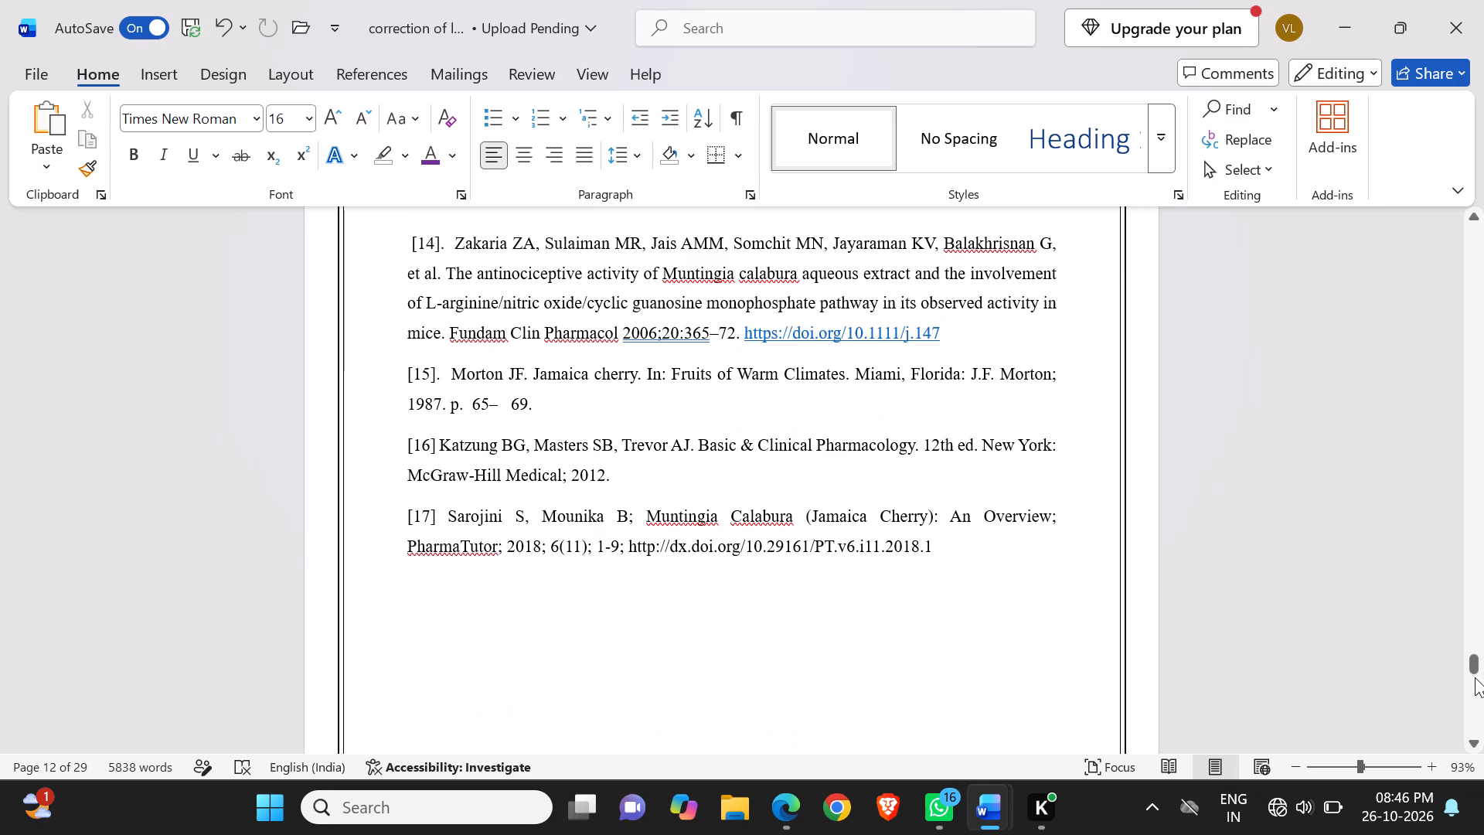
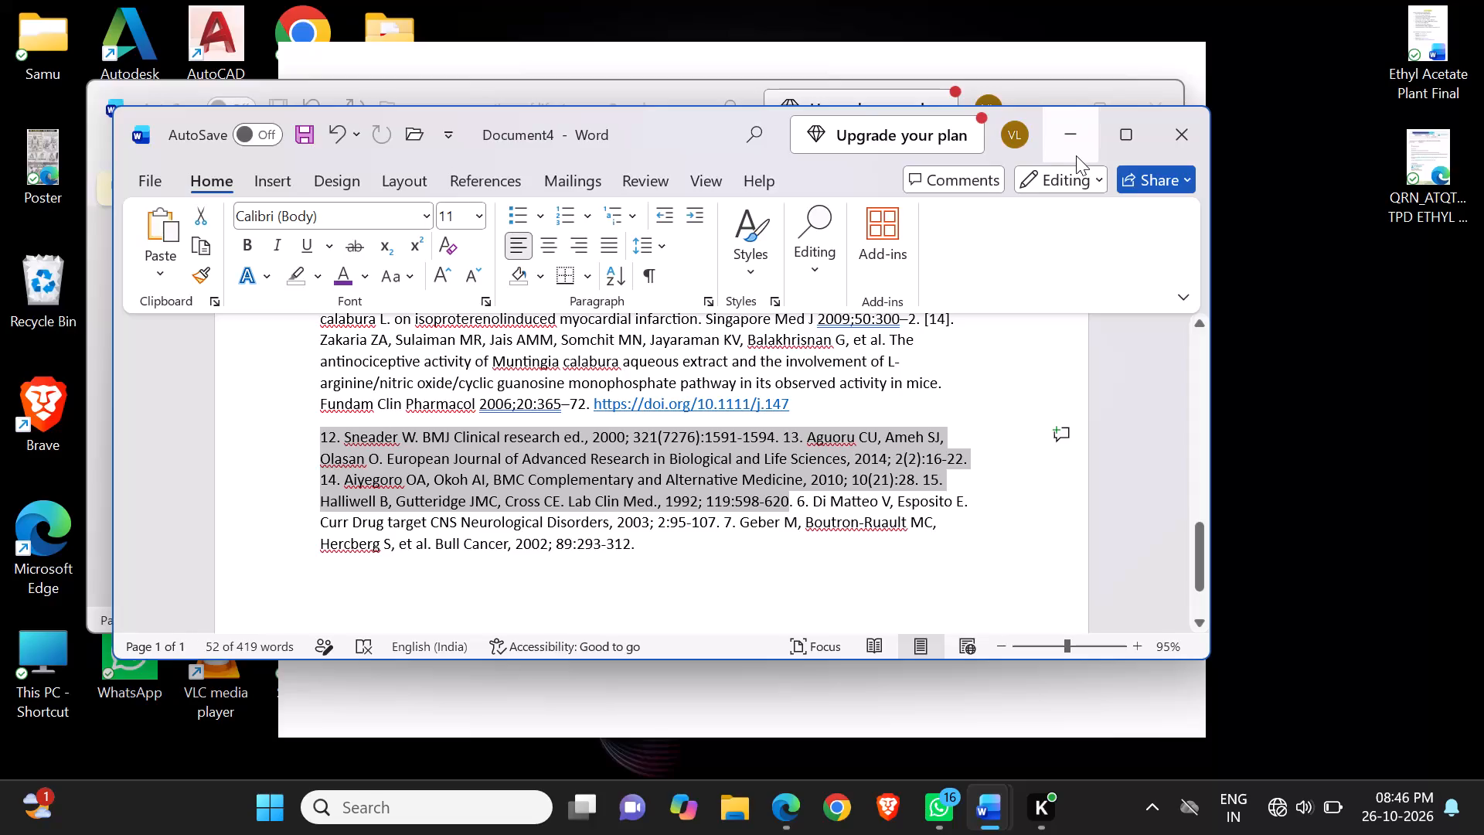
Minimize the Document4 window holding the copied reference text.
click(1076, 155)
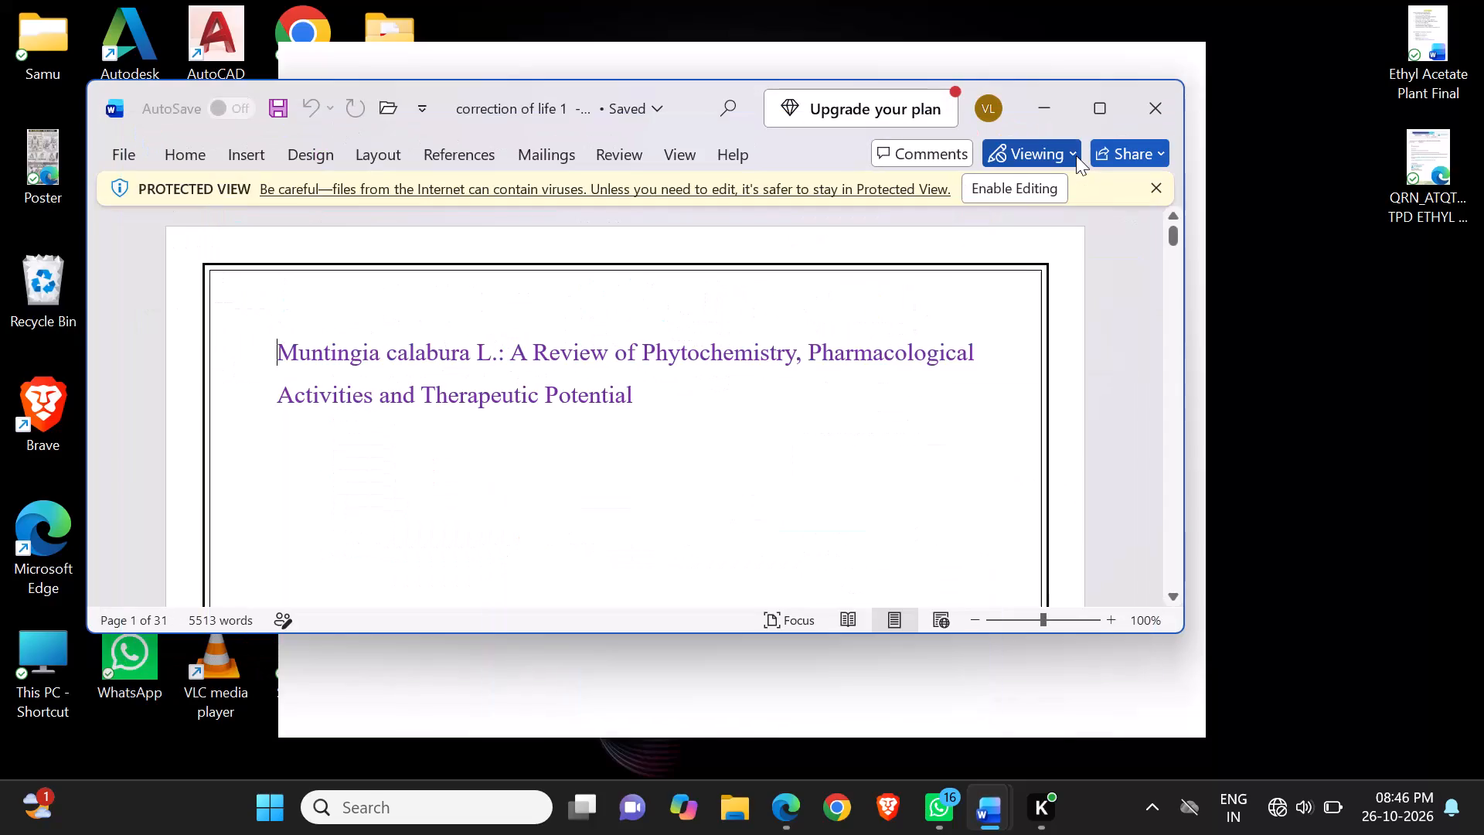
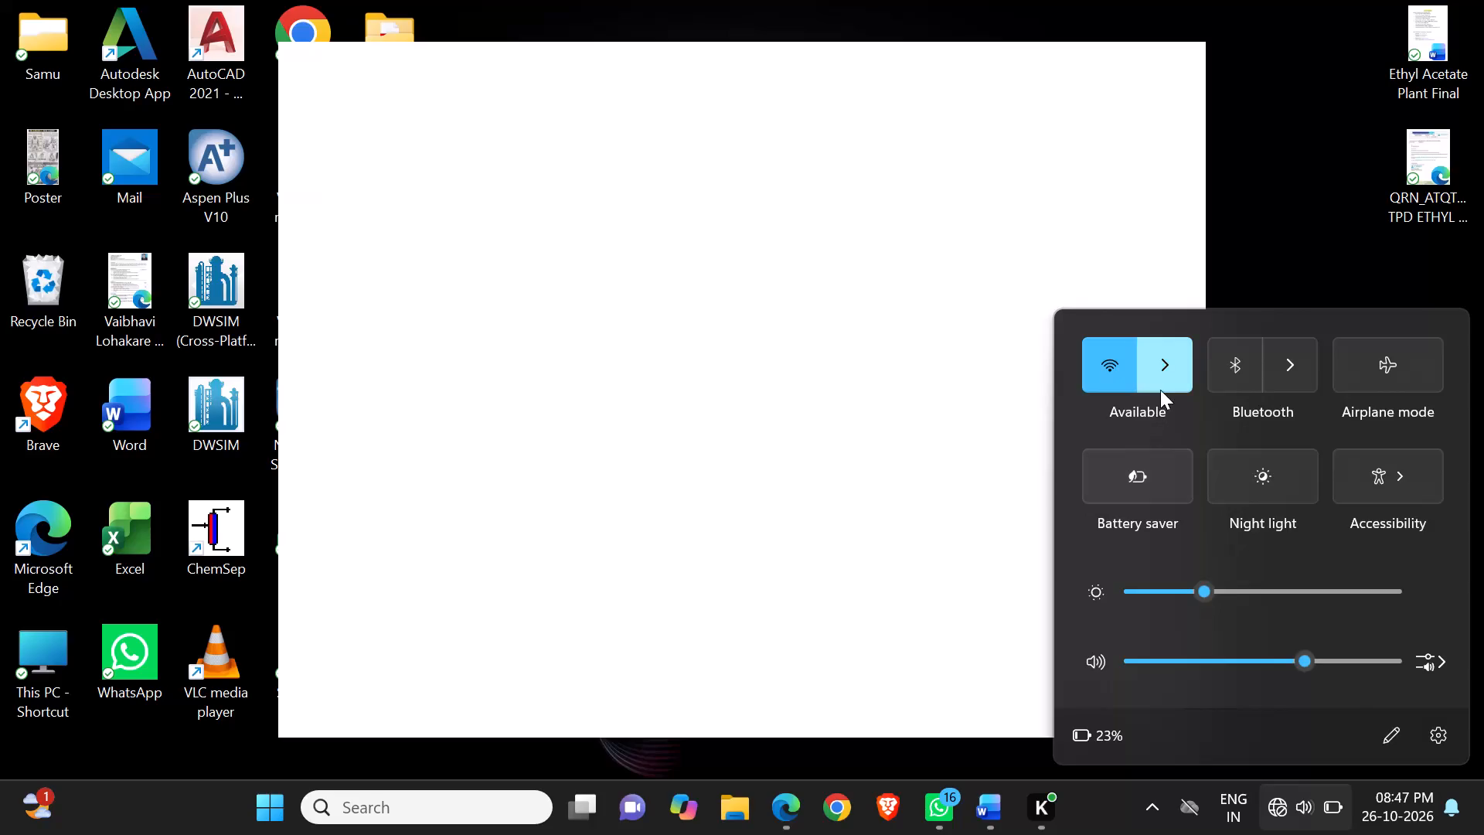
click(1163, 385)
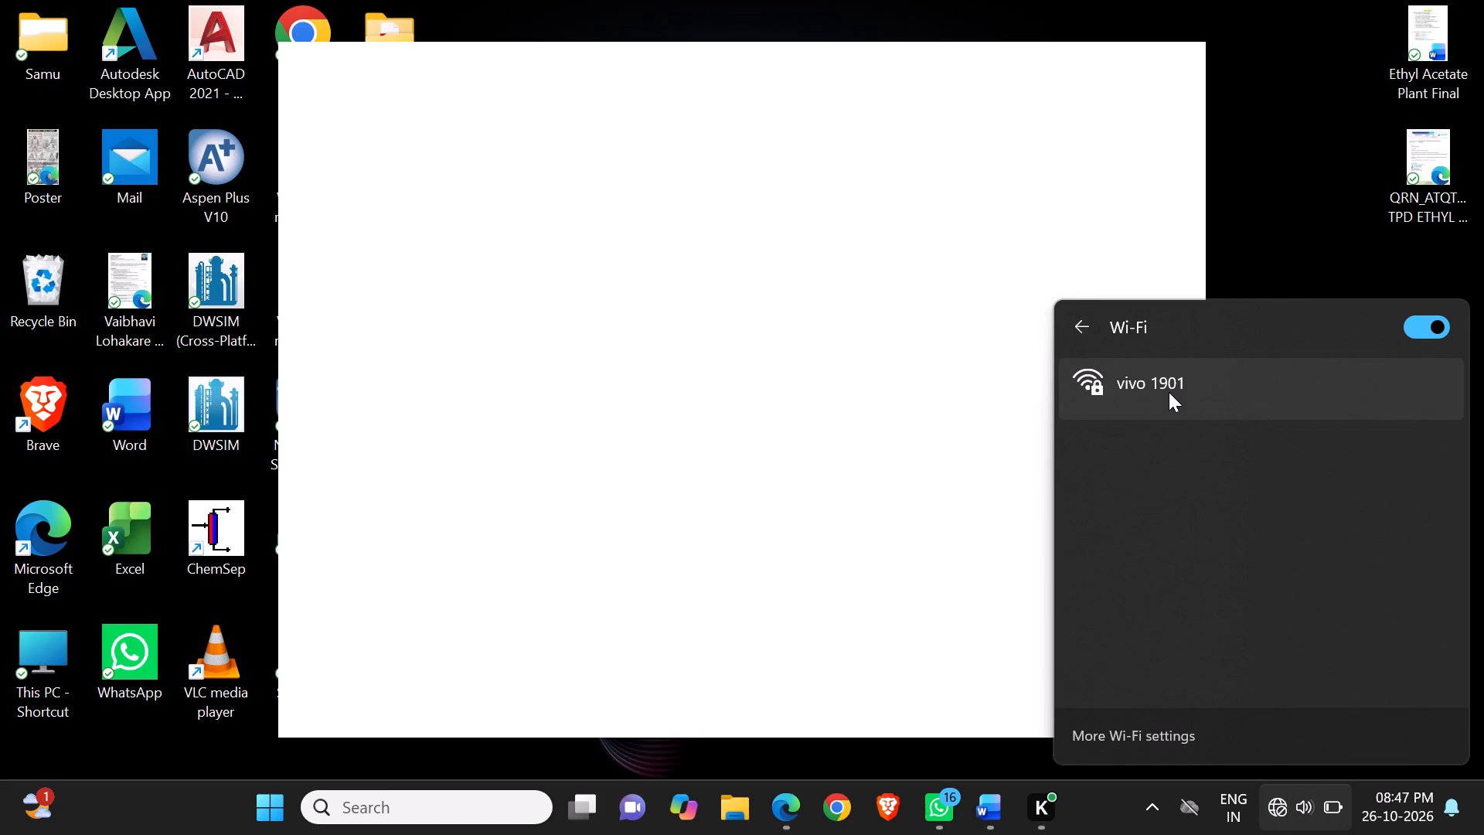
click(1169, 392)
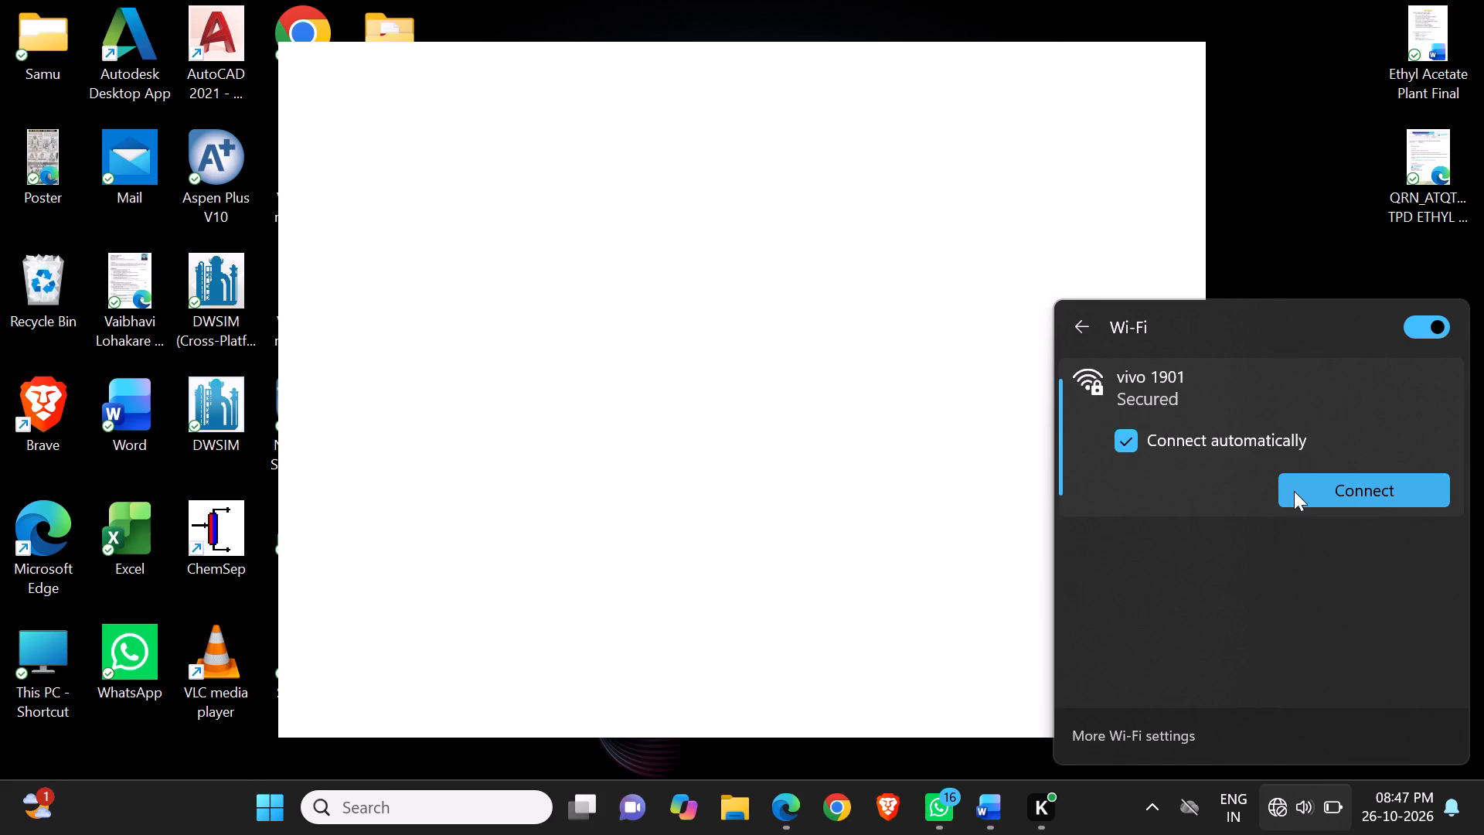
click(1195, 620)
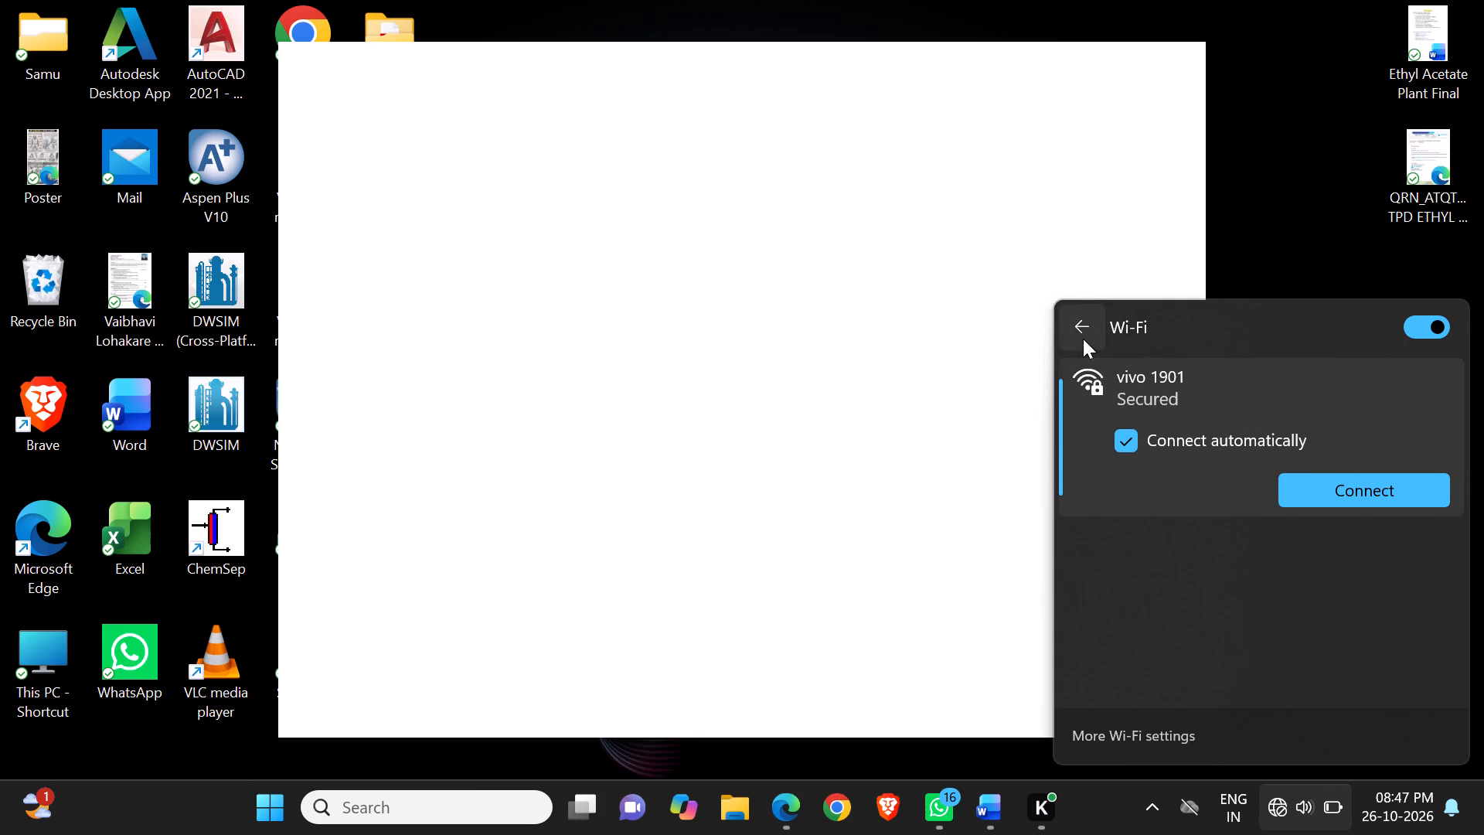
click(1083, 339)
Turn Wi-Fi off and back on to refresh the available networks, and connect to the OPPO A17k network.
click(1118, 376)
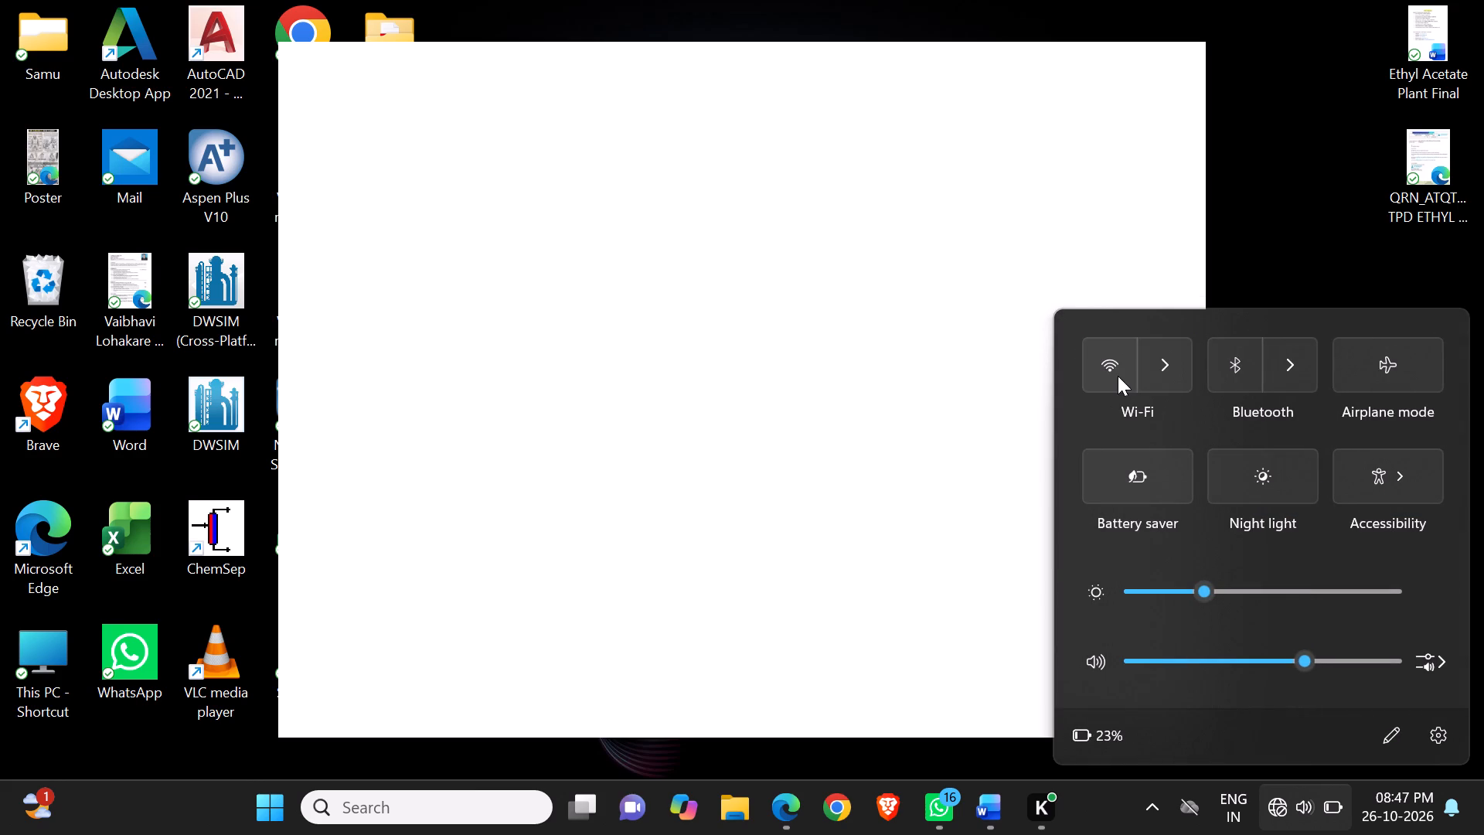
click(1166, 370)
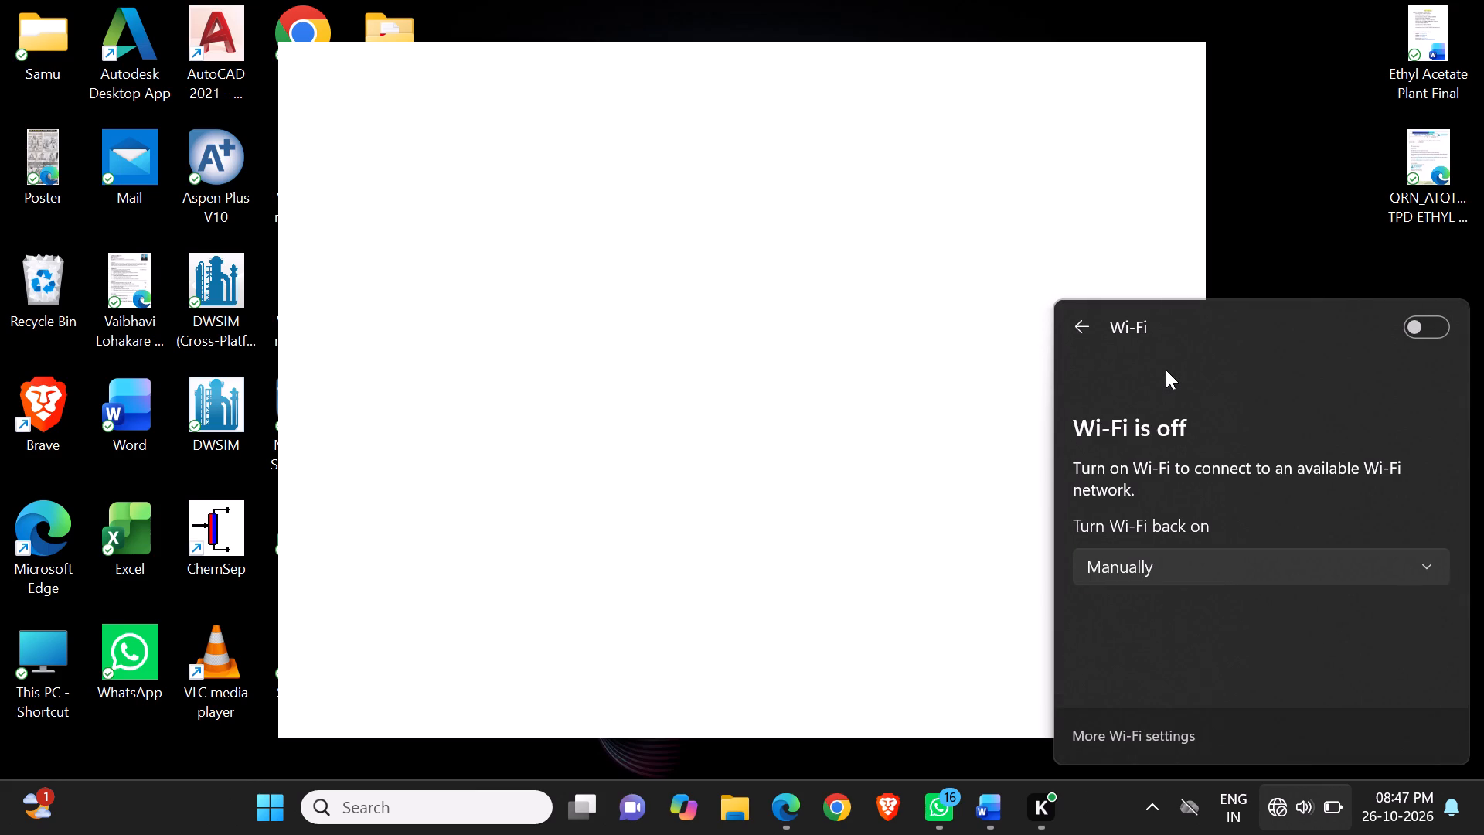
click(1411, 329)
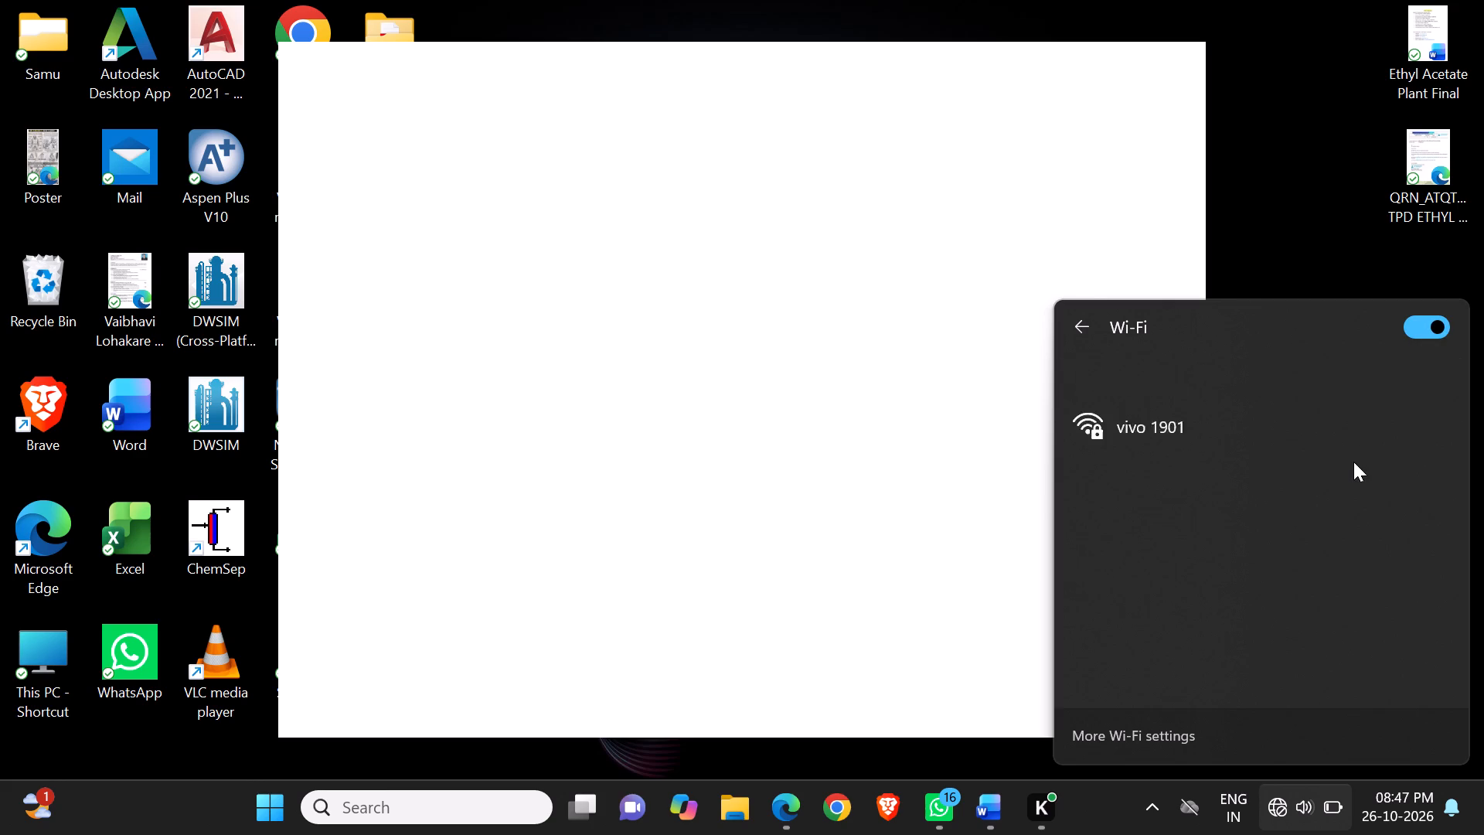
click(1300, 394)
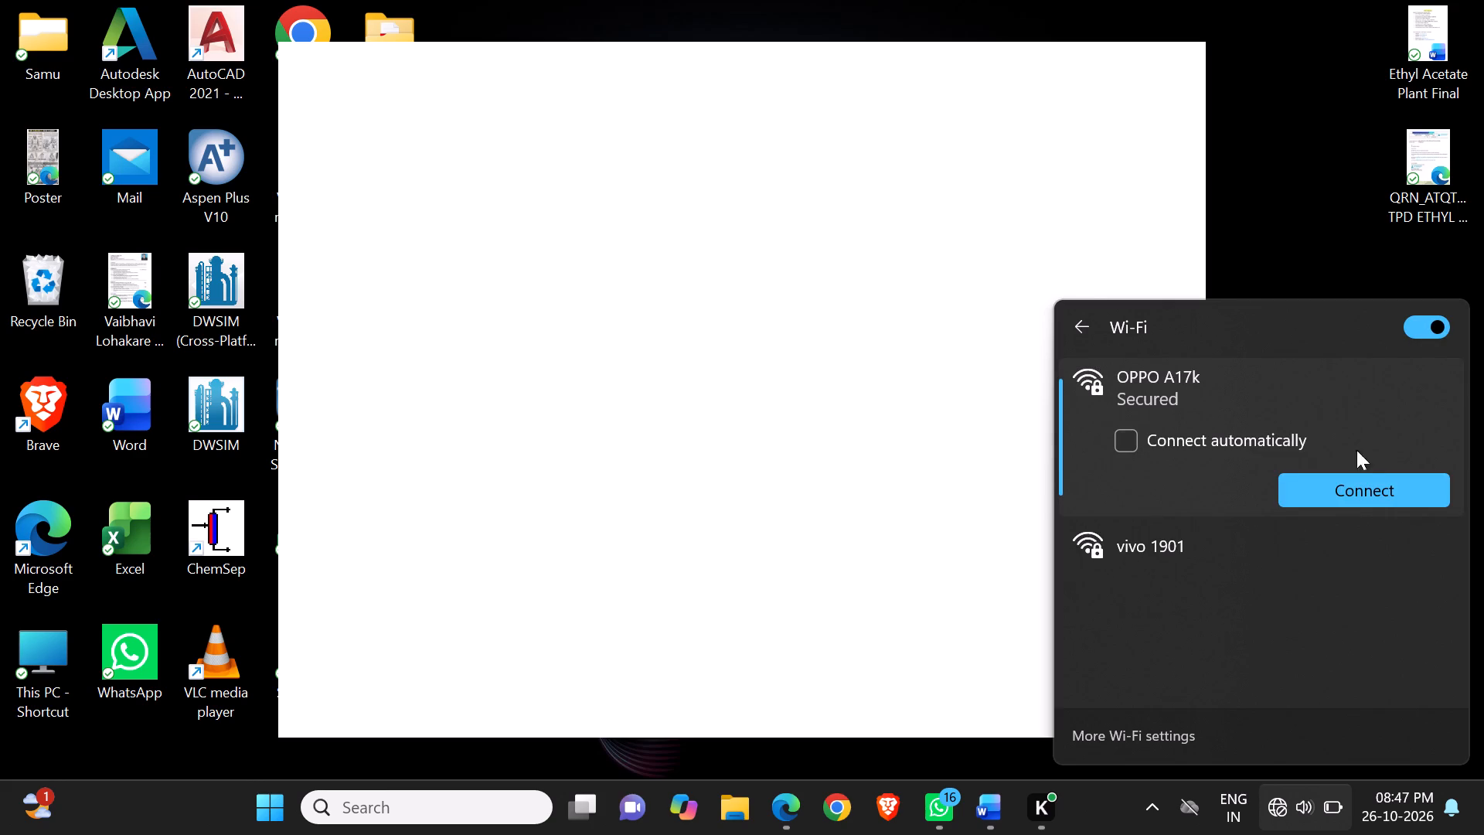
click(1377, 488)
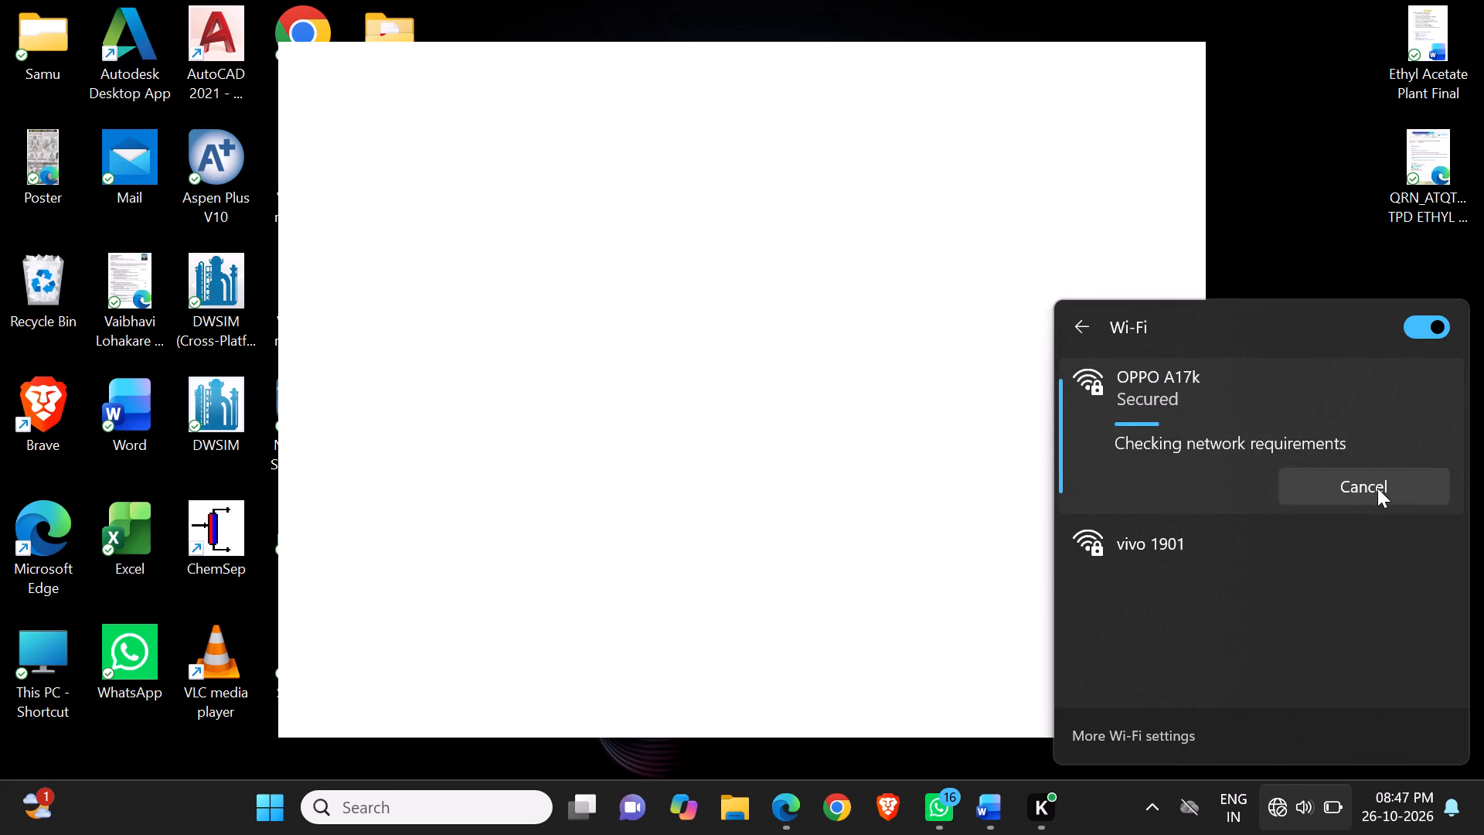
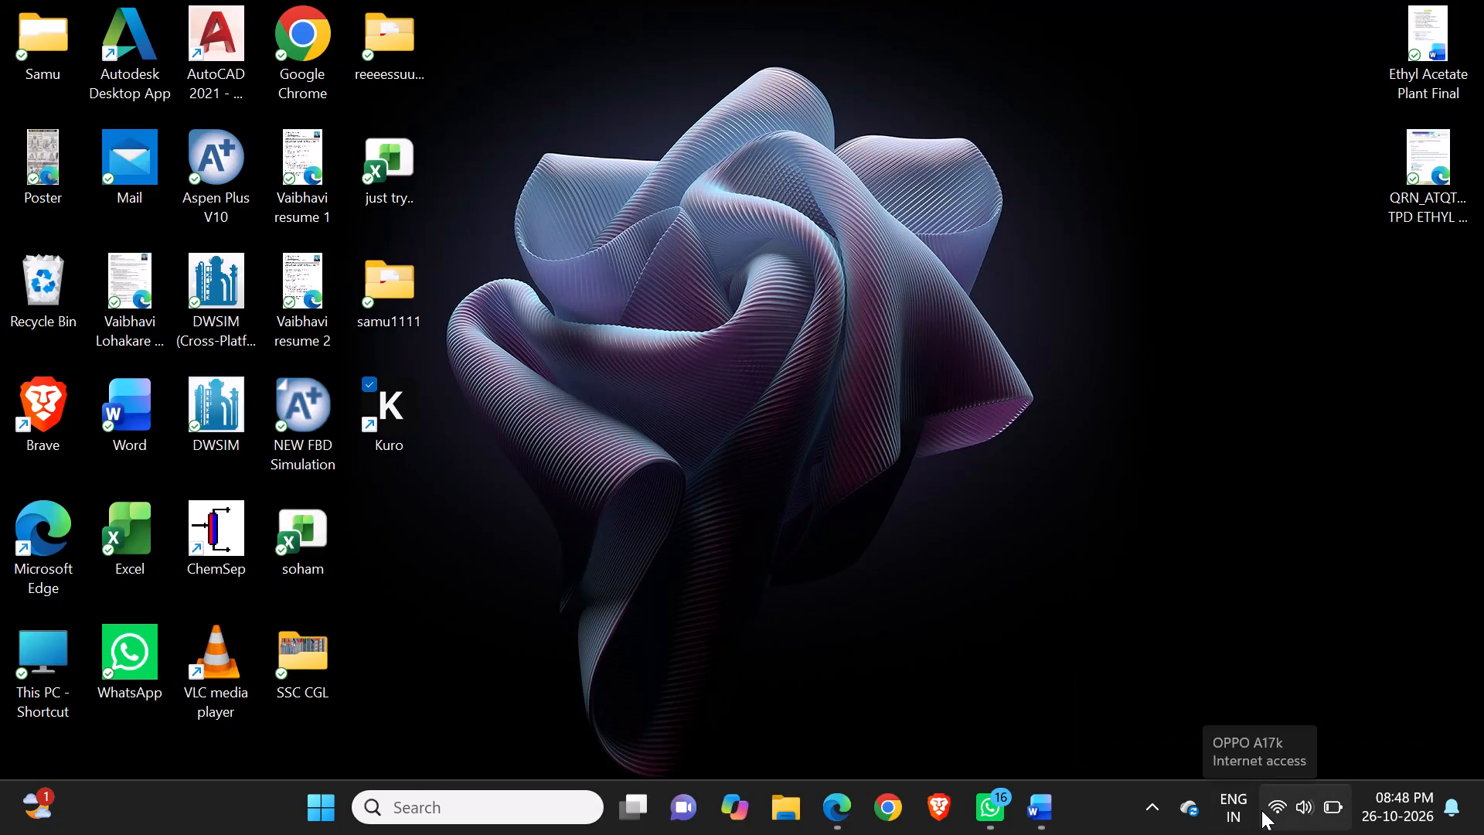
Disconnect the computer from the OPPO A17k Wi-Fi network.
click(1266, 810)
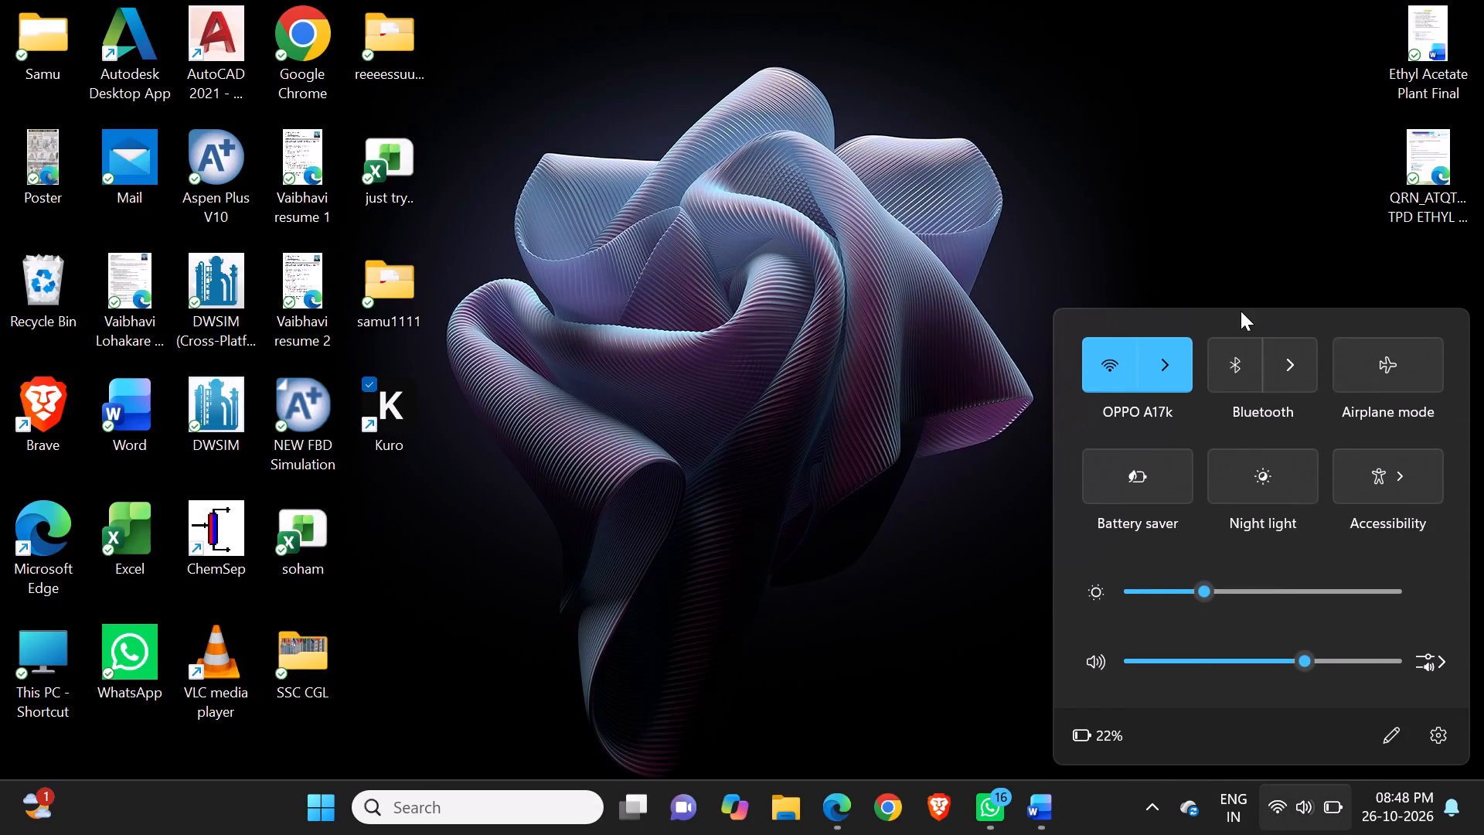
click(1186, 368)
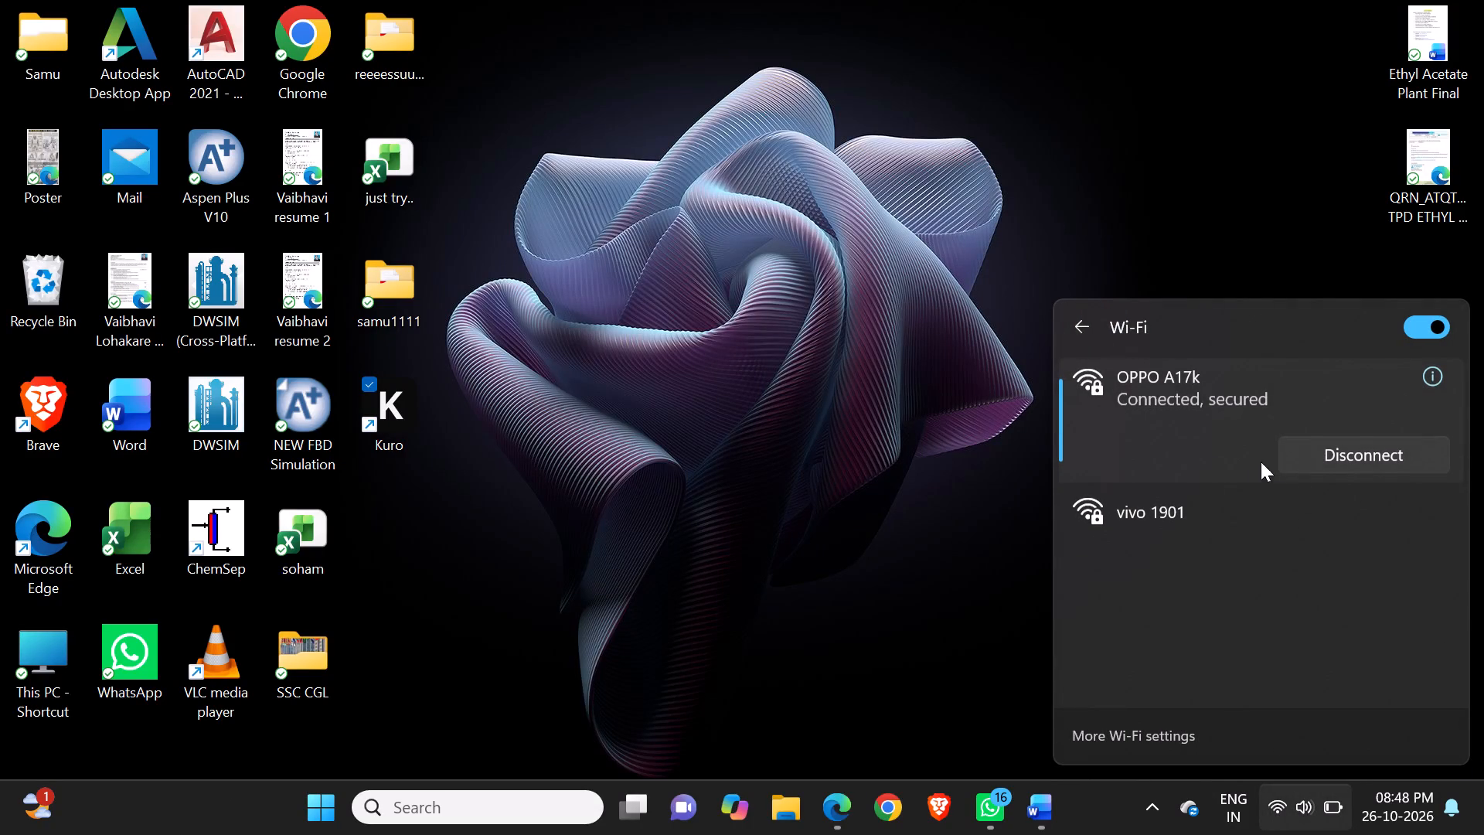
click(1292, 458)
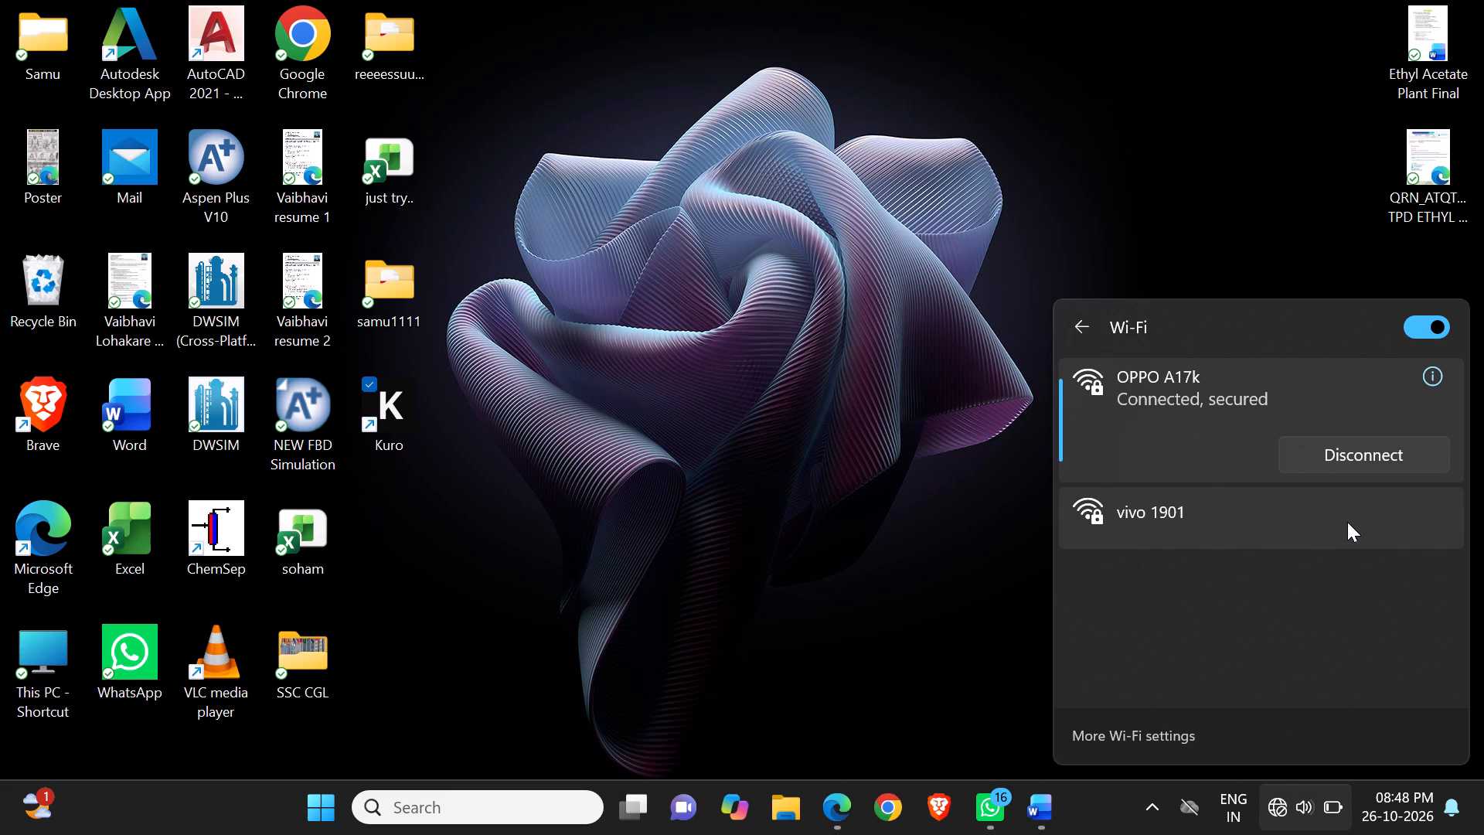
click(841, 456)
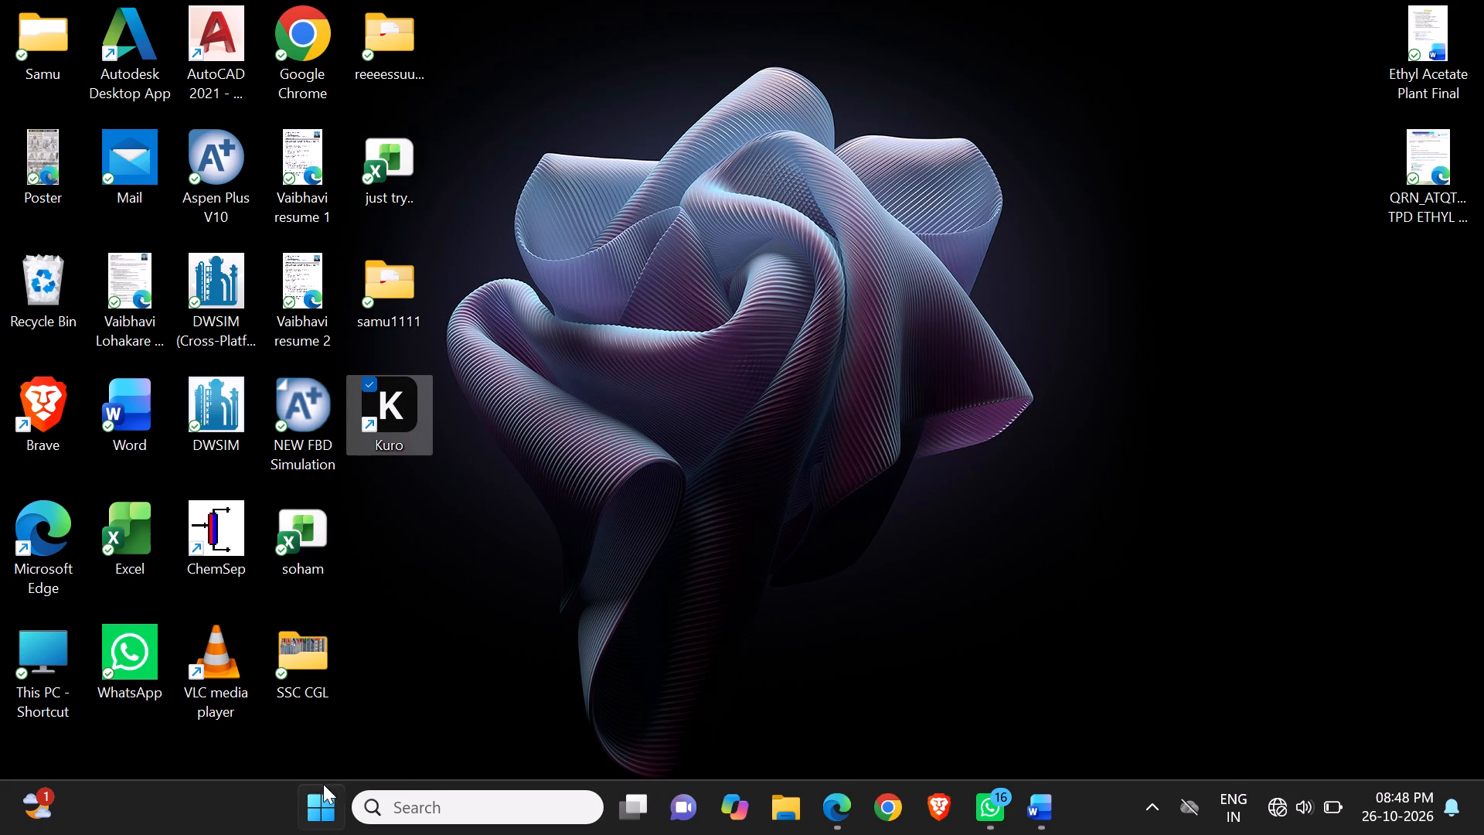
Open the computer's power options and choose one to end the working session.
click(321, 796)
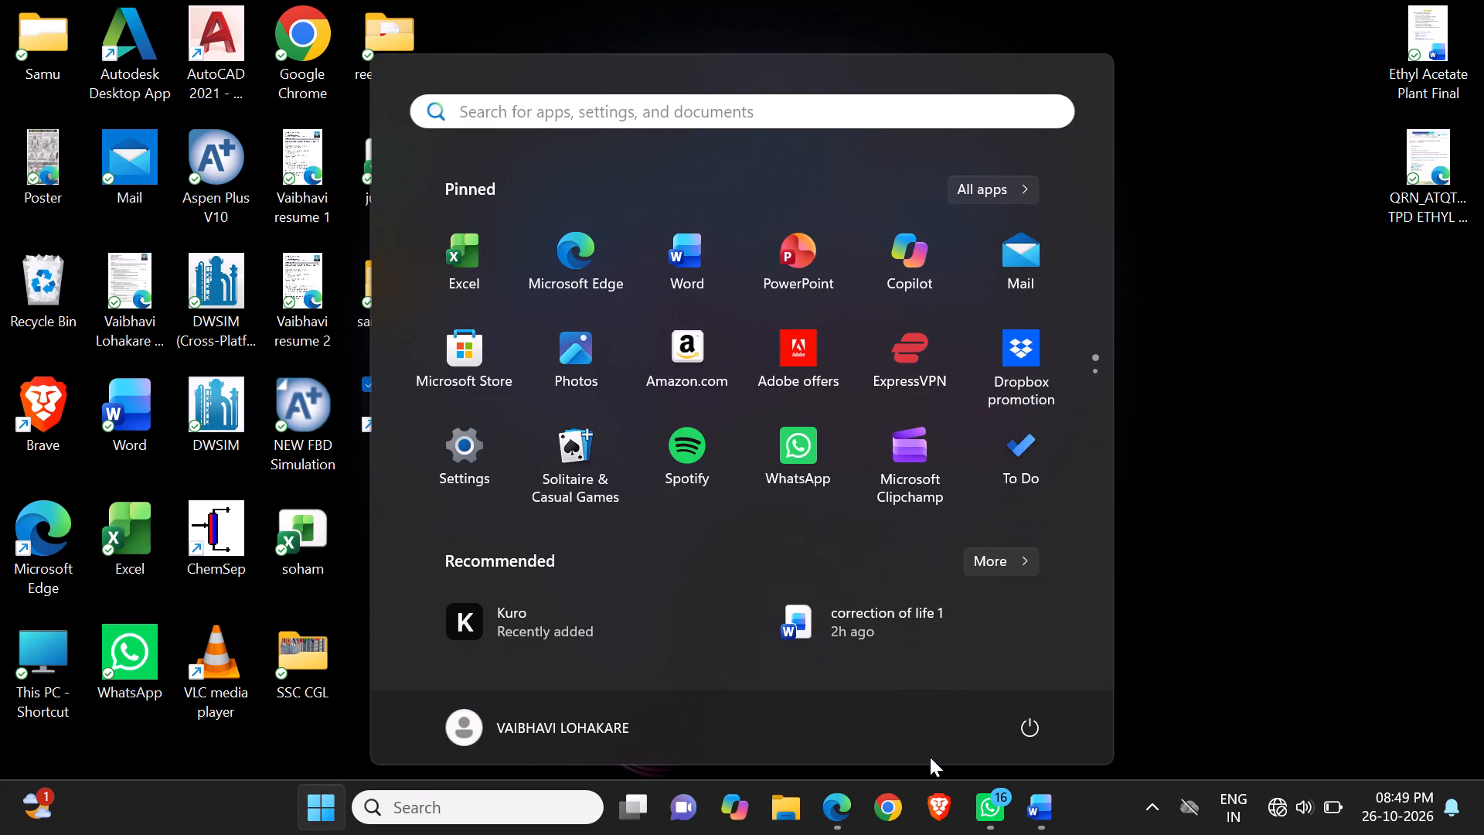
click(1016, 731)
click(1009, 642)
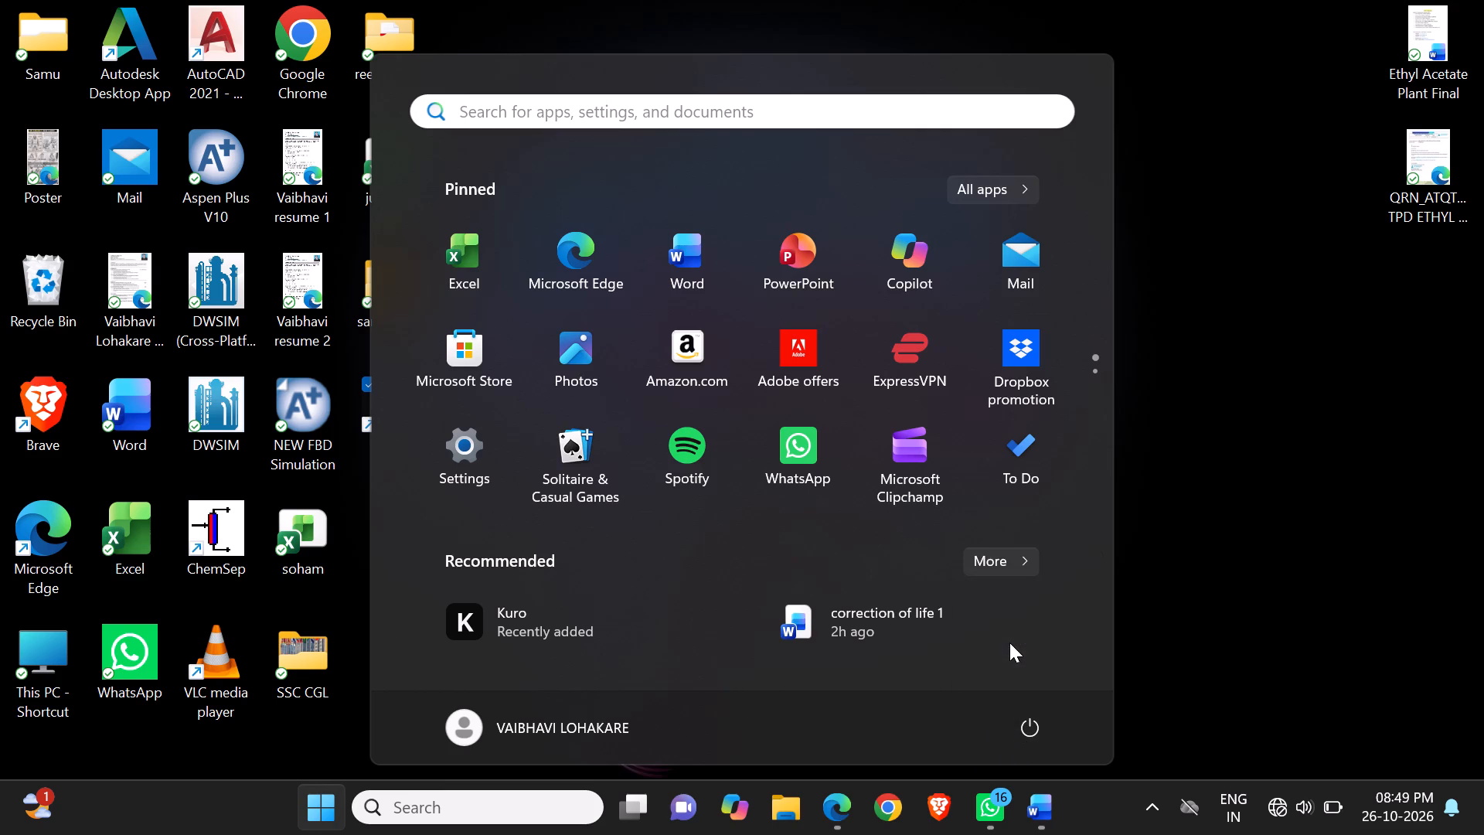